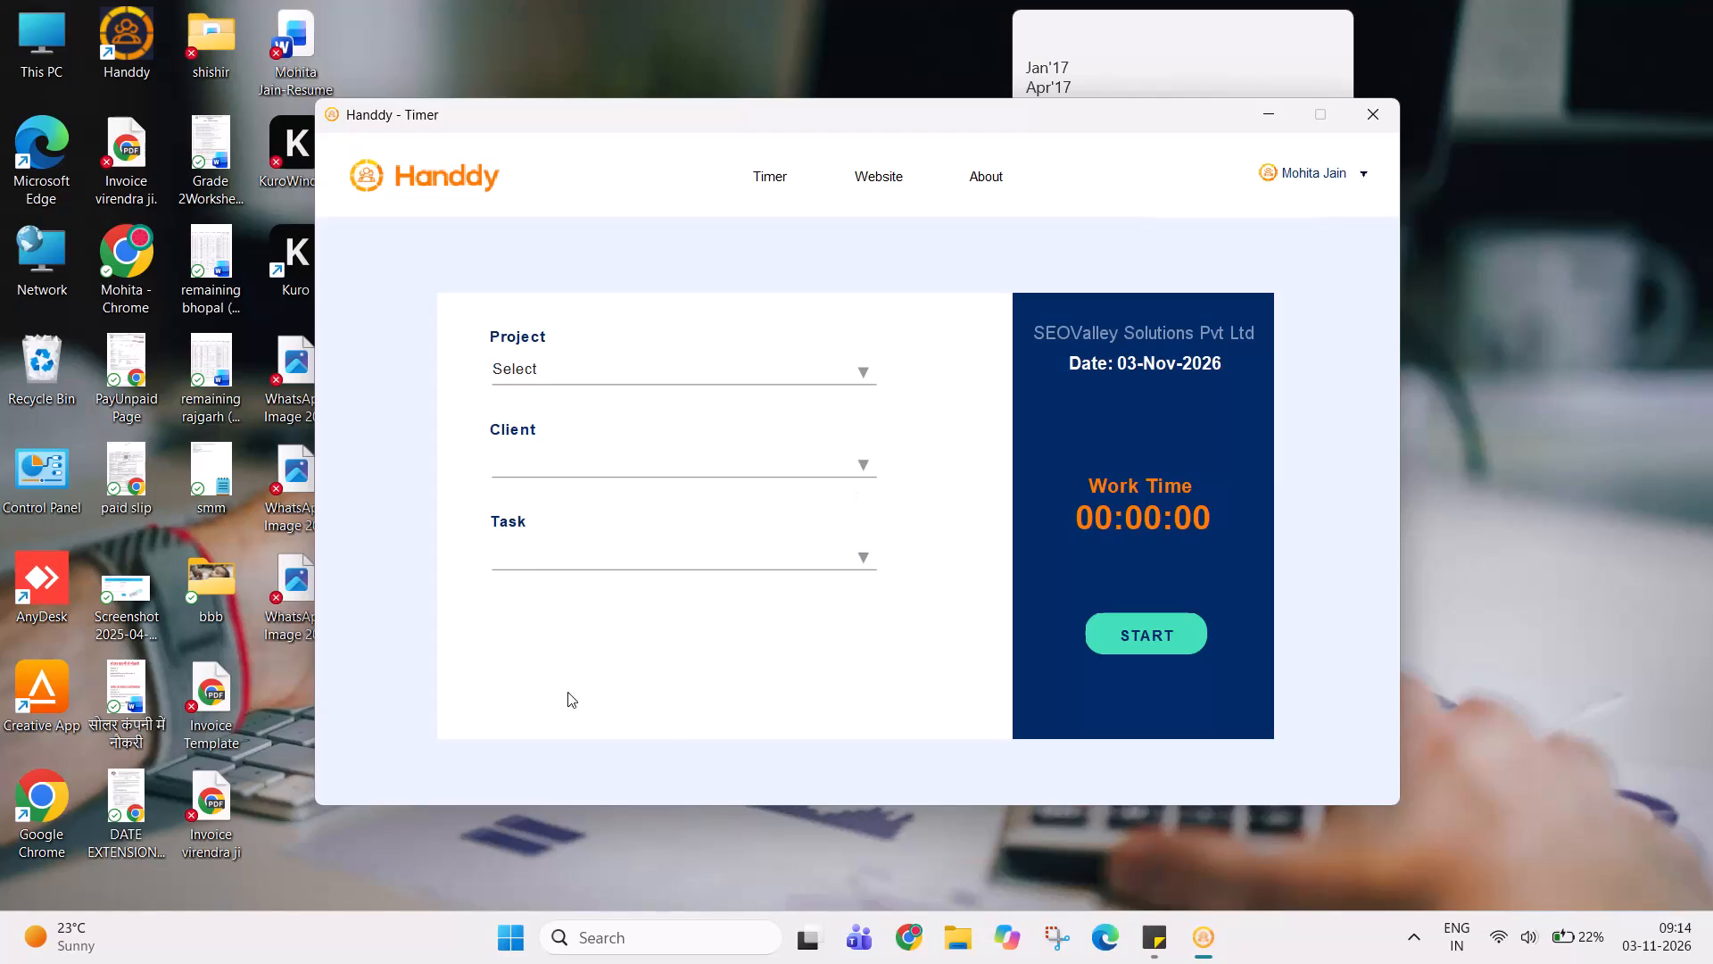
Start the timer for project Time Tracking & Attendance, client SEOValley Solutions Pvt Ltd, with task Work Time.
click(767, 361)
click(643, 503)
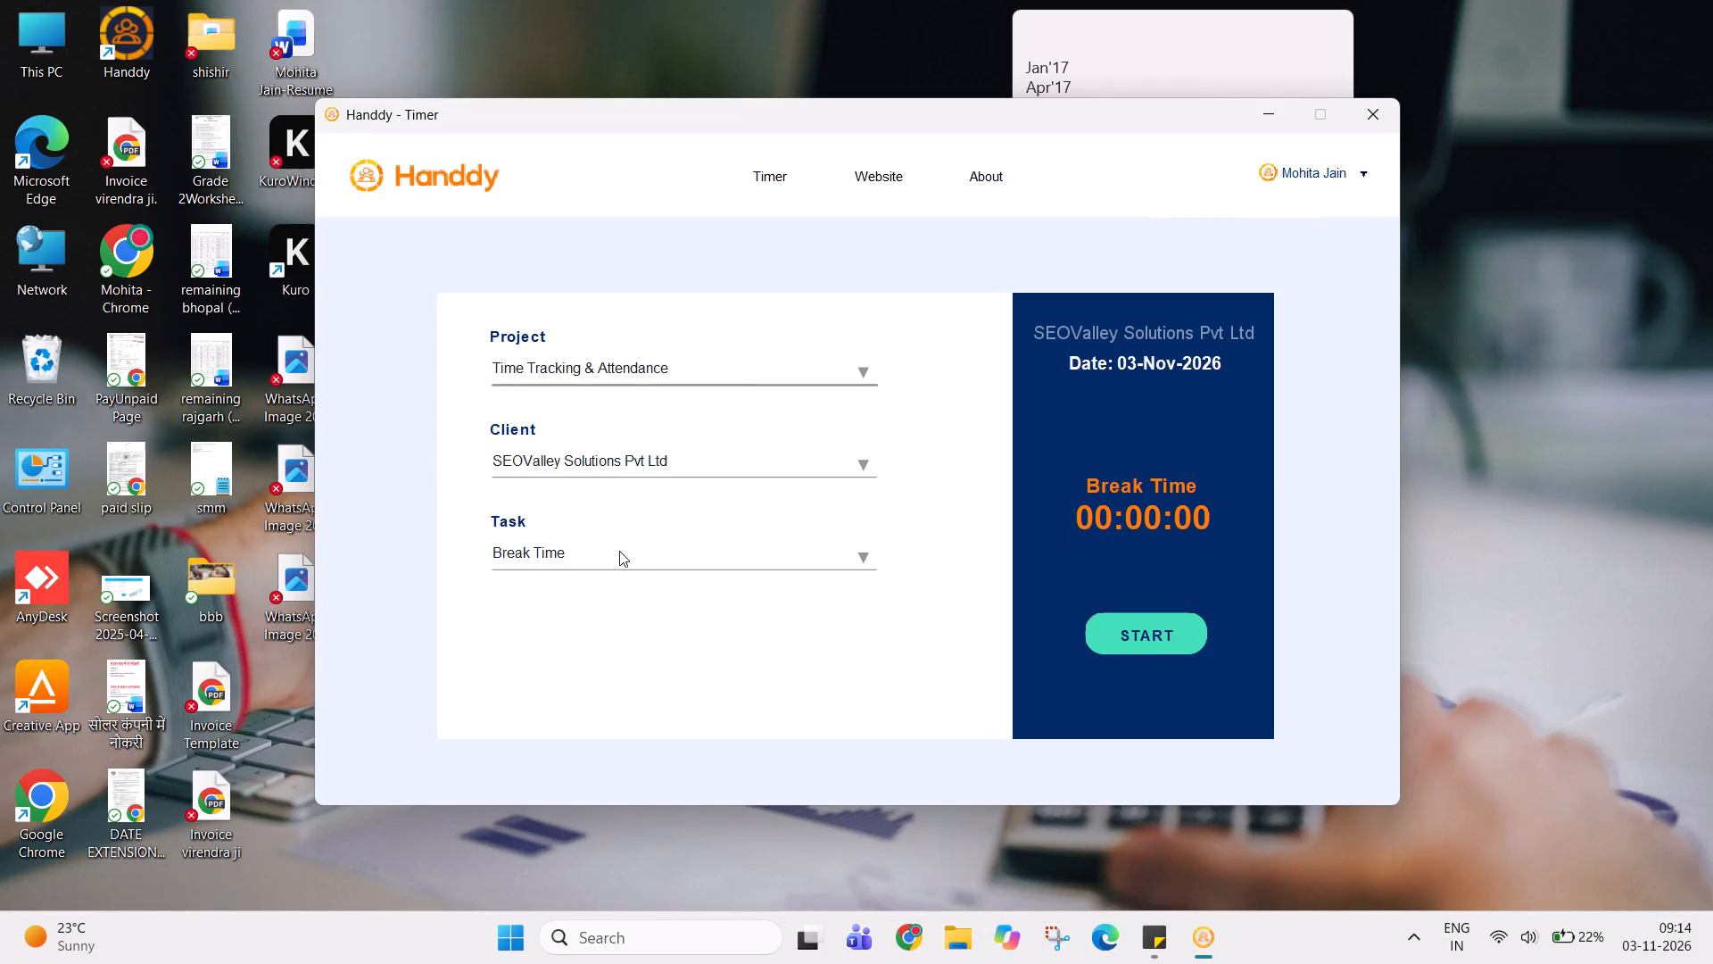
click(615, 553)
click(589, 649)
click(1131, 621)
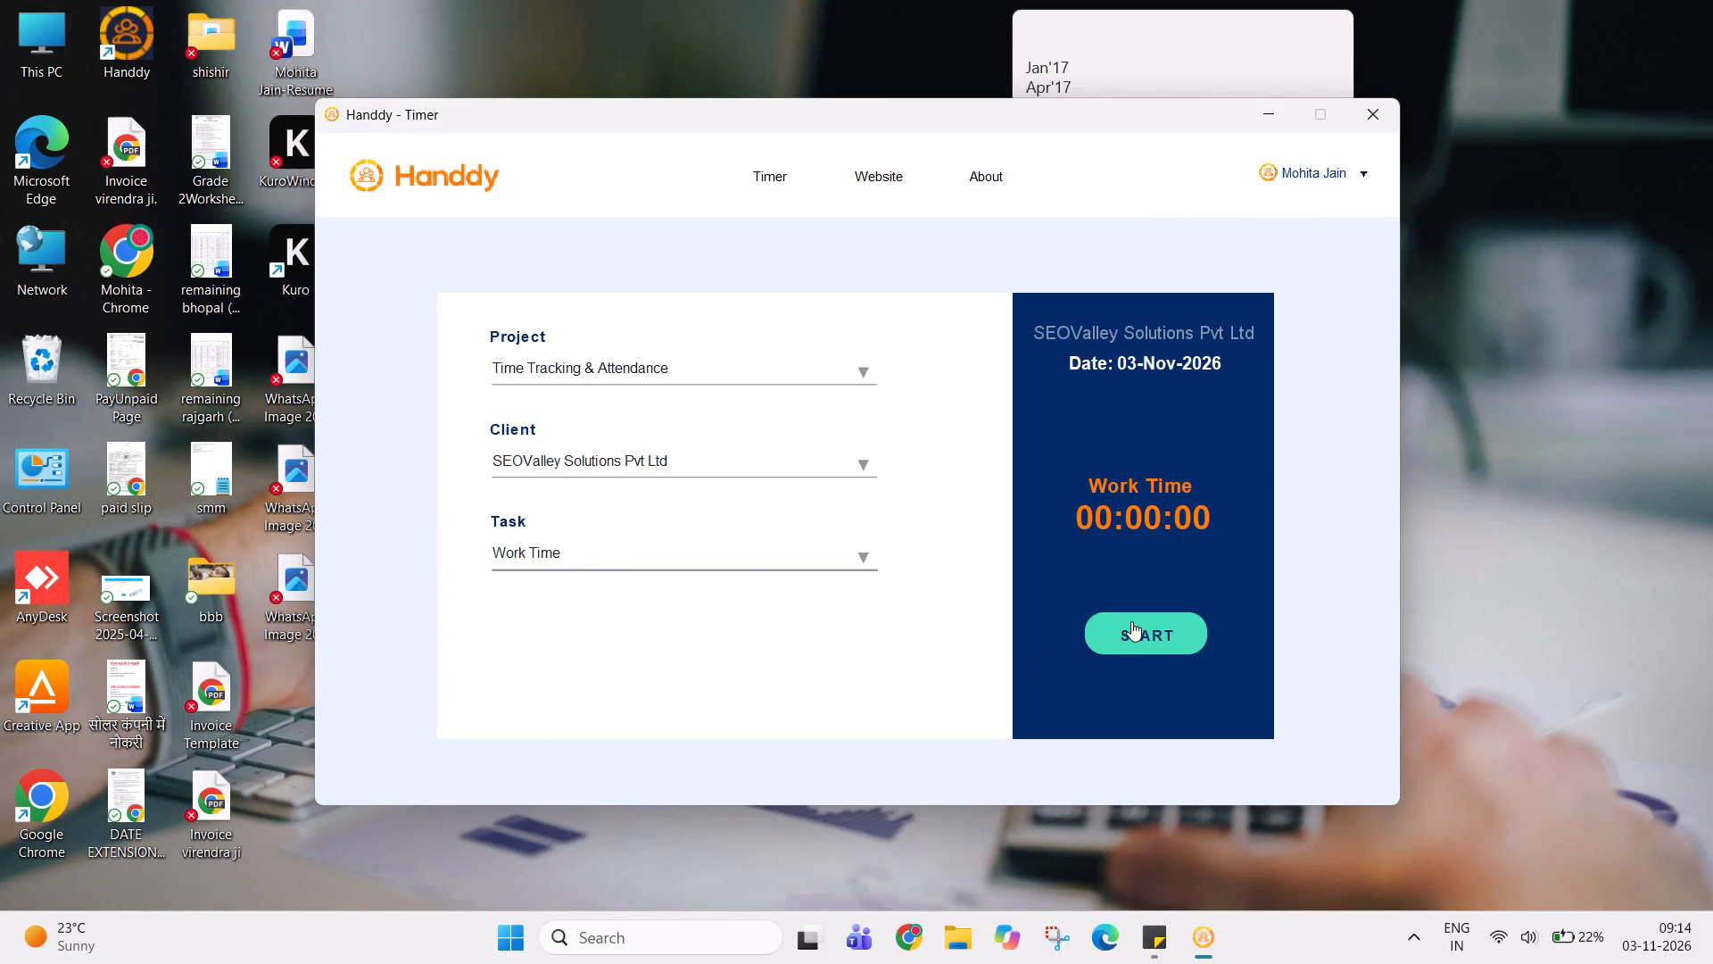
Launch Chrome, then open the All_Submission_Details Word document from the D: drive's Seo Valley > Campaigns > Berdklauss > Backlinks folder.
click(918, 939)
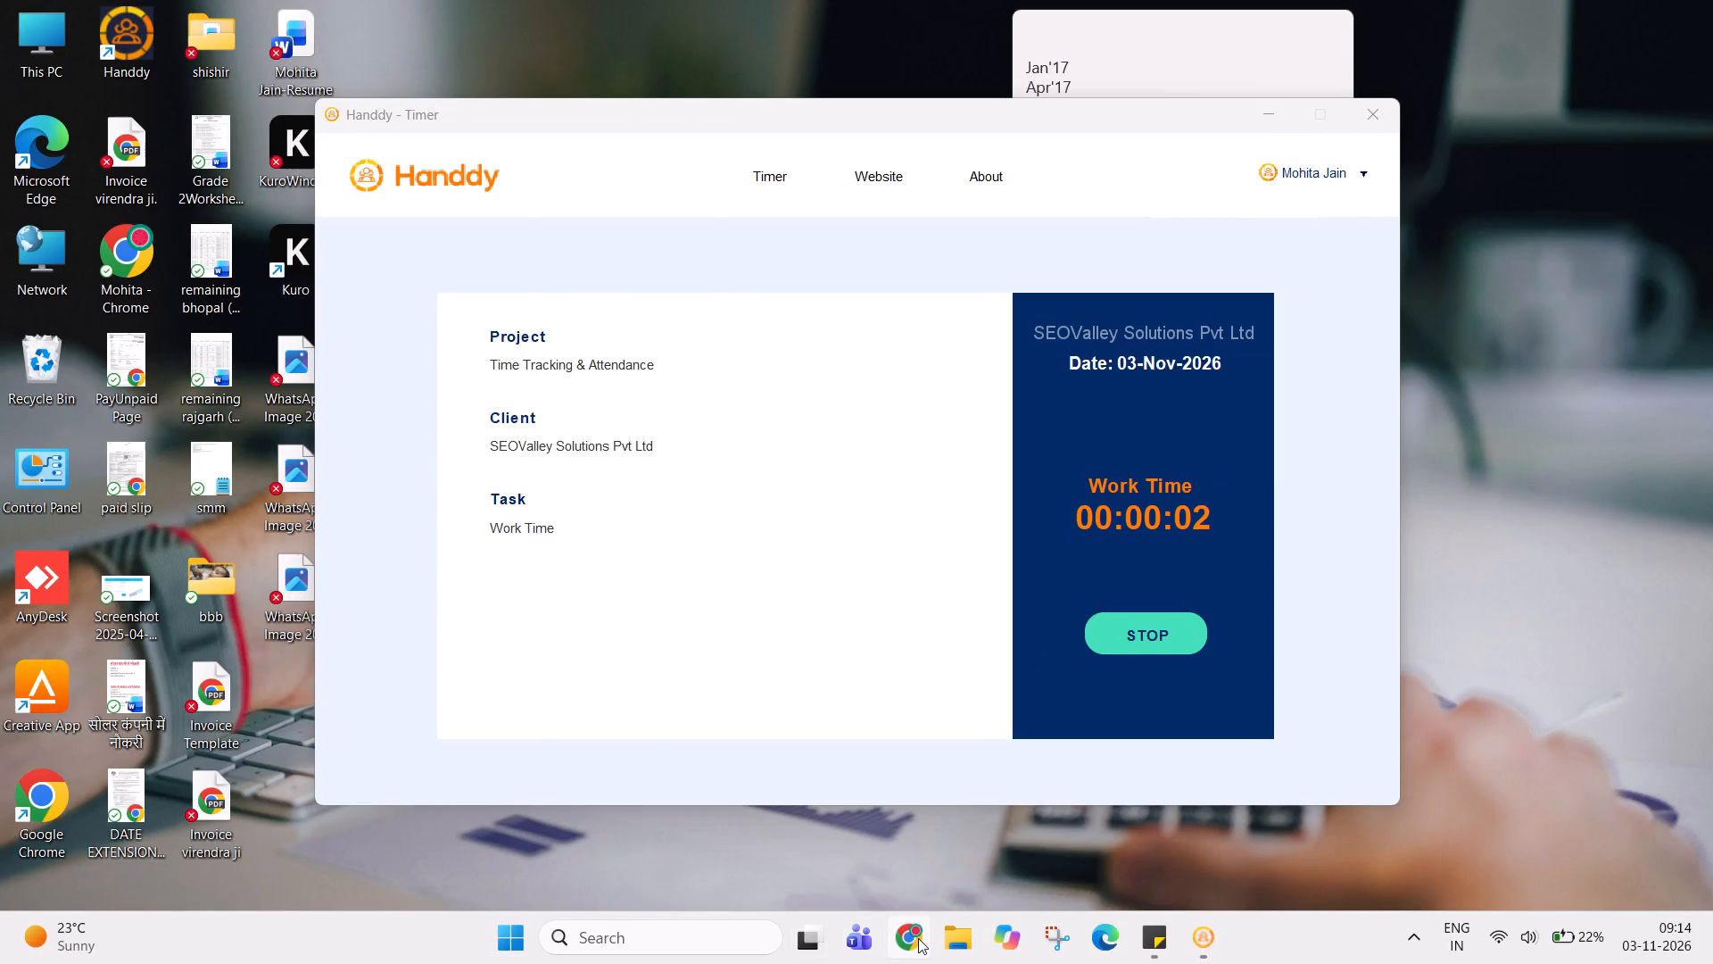
click(955, 945)
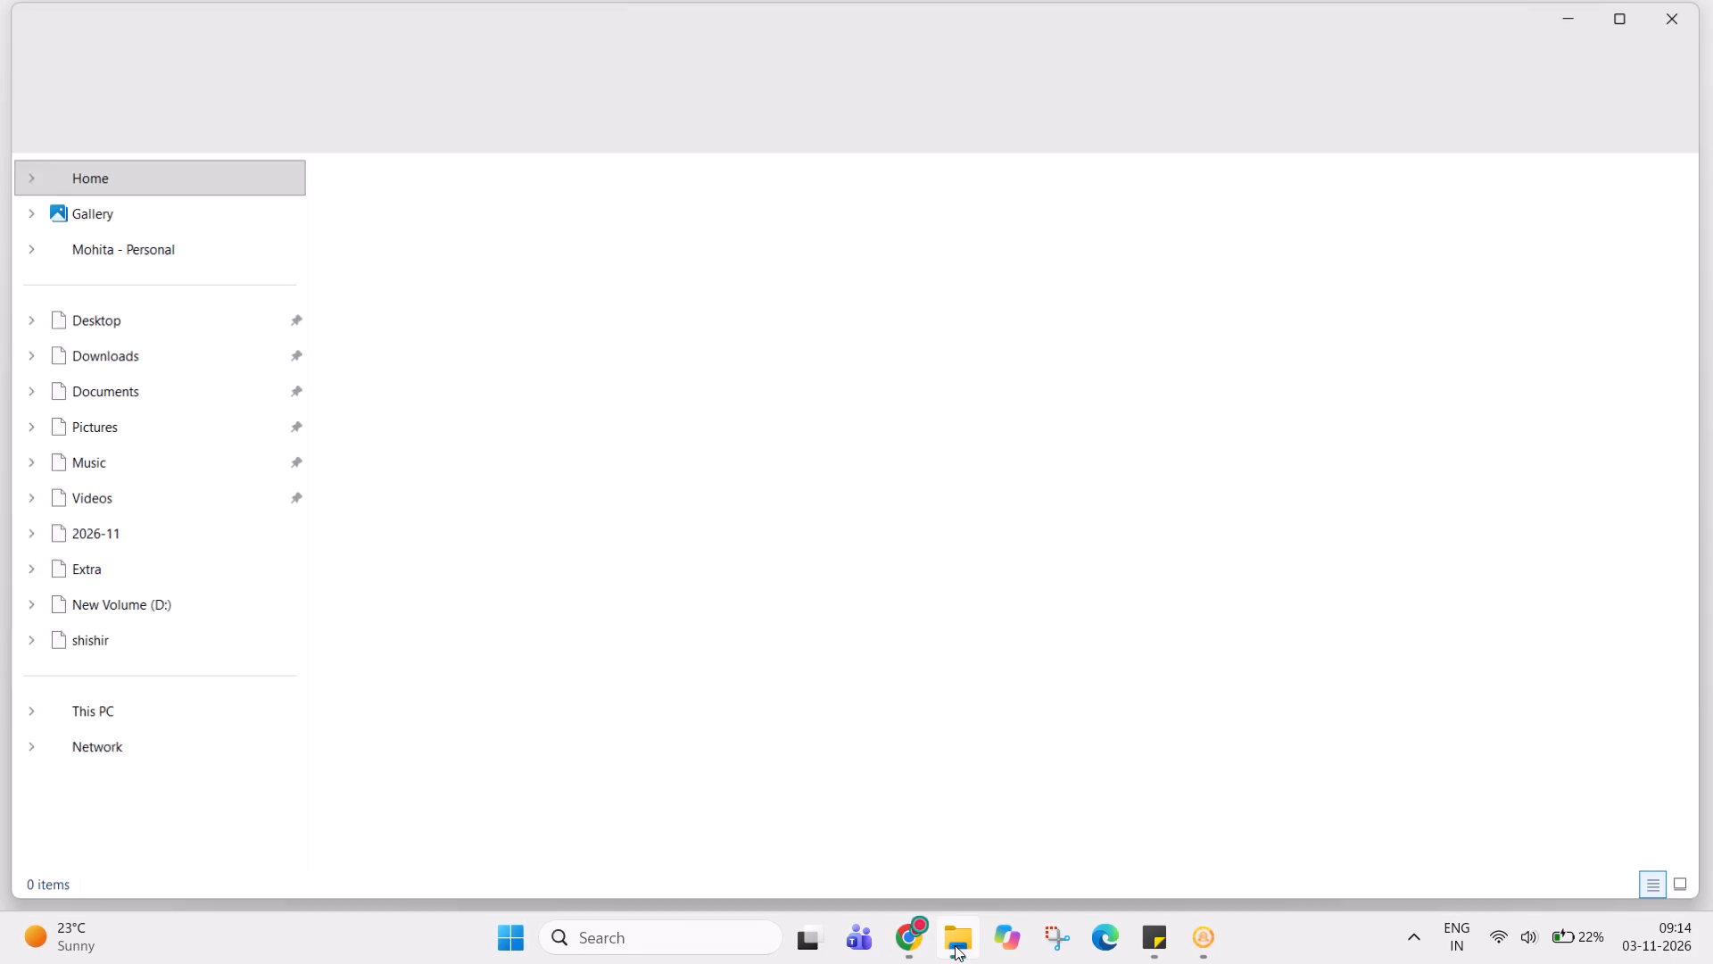
click(146, 793)
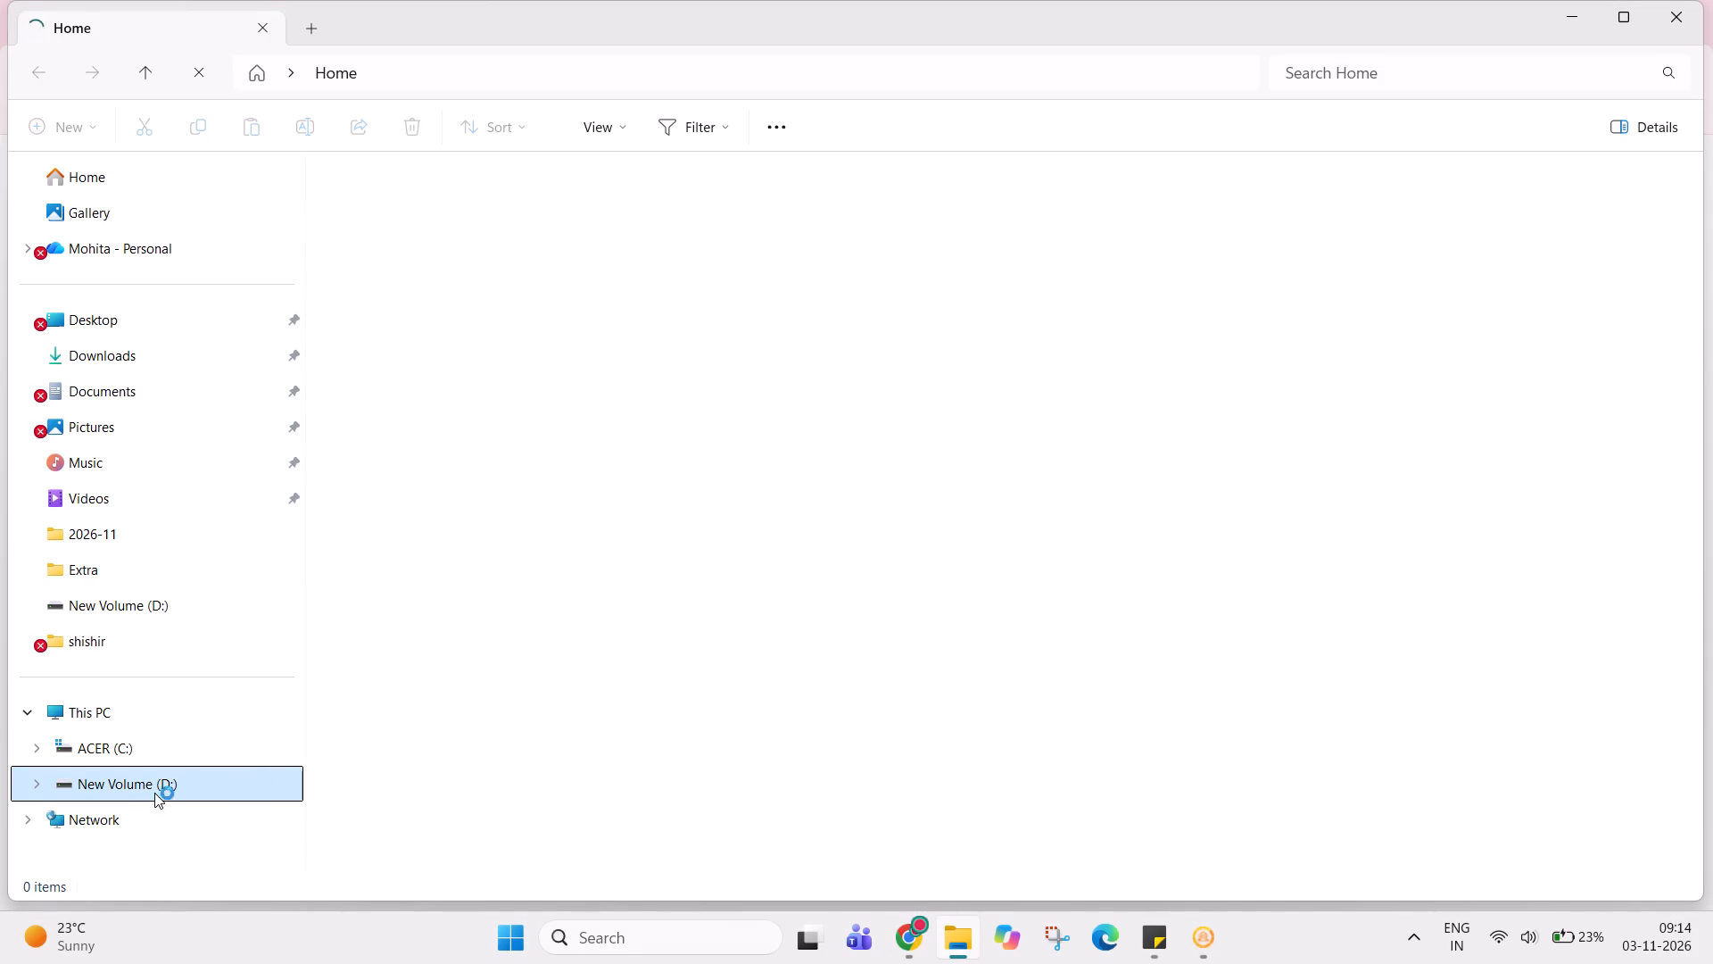
double_click(714, 241)
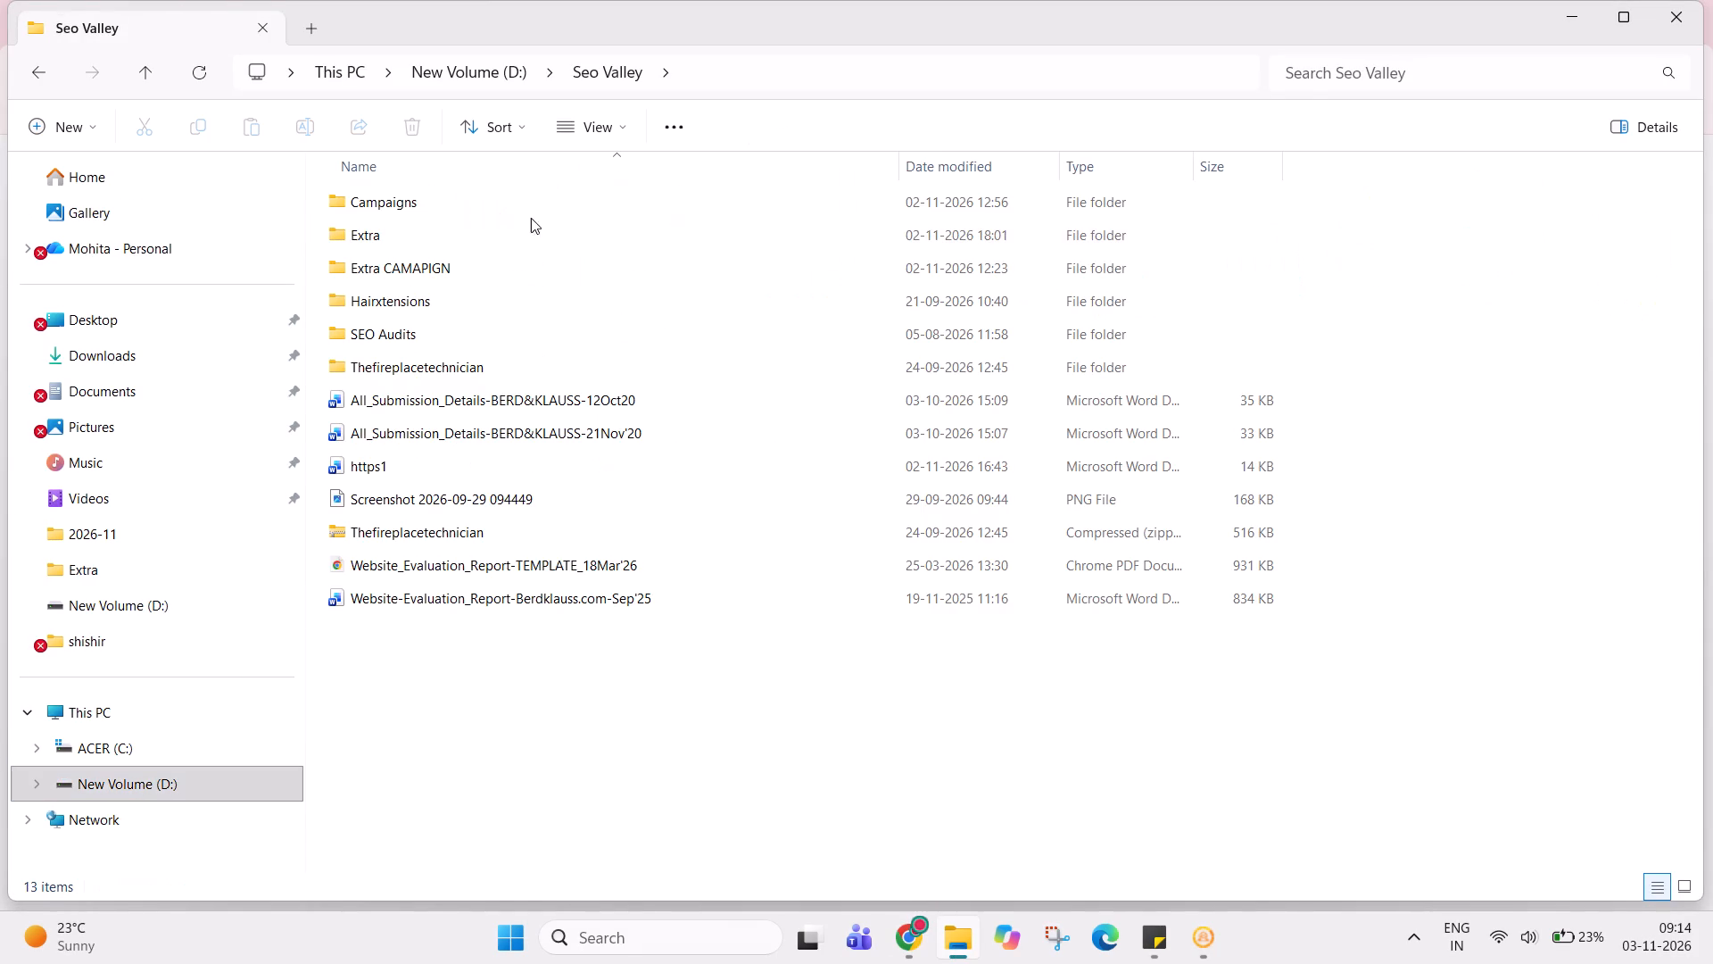
double_click(496, 207)
double_click(752, 174)
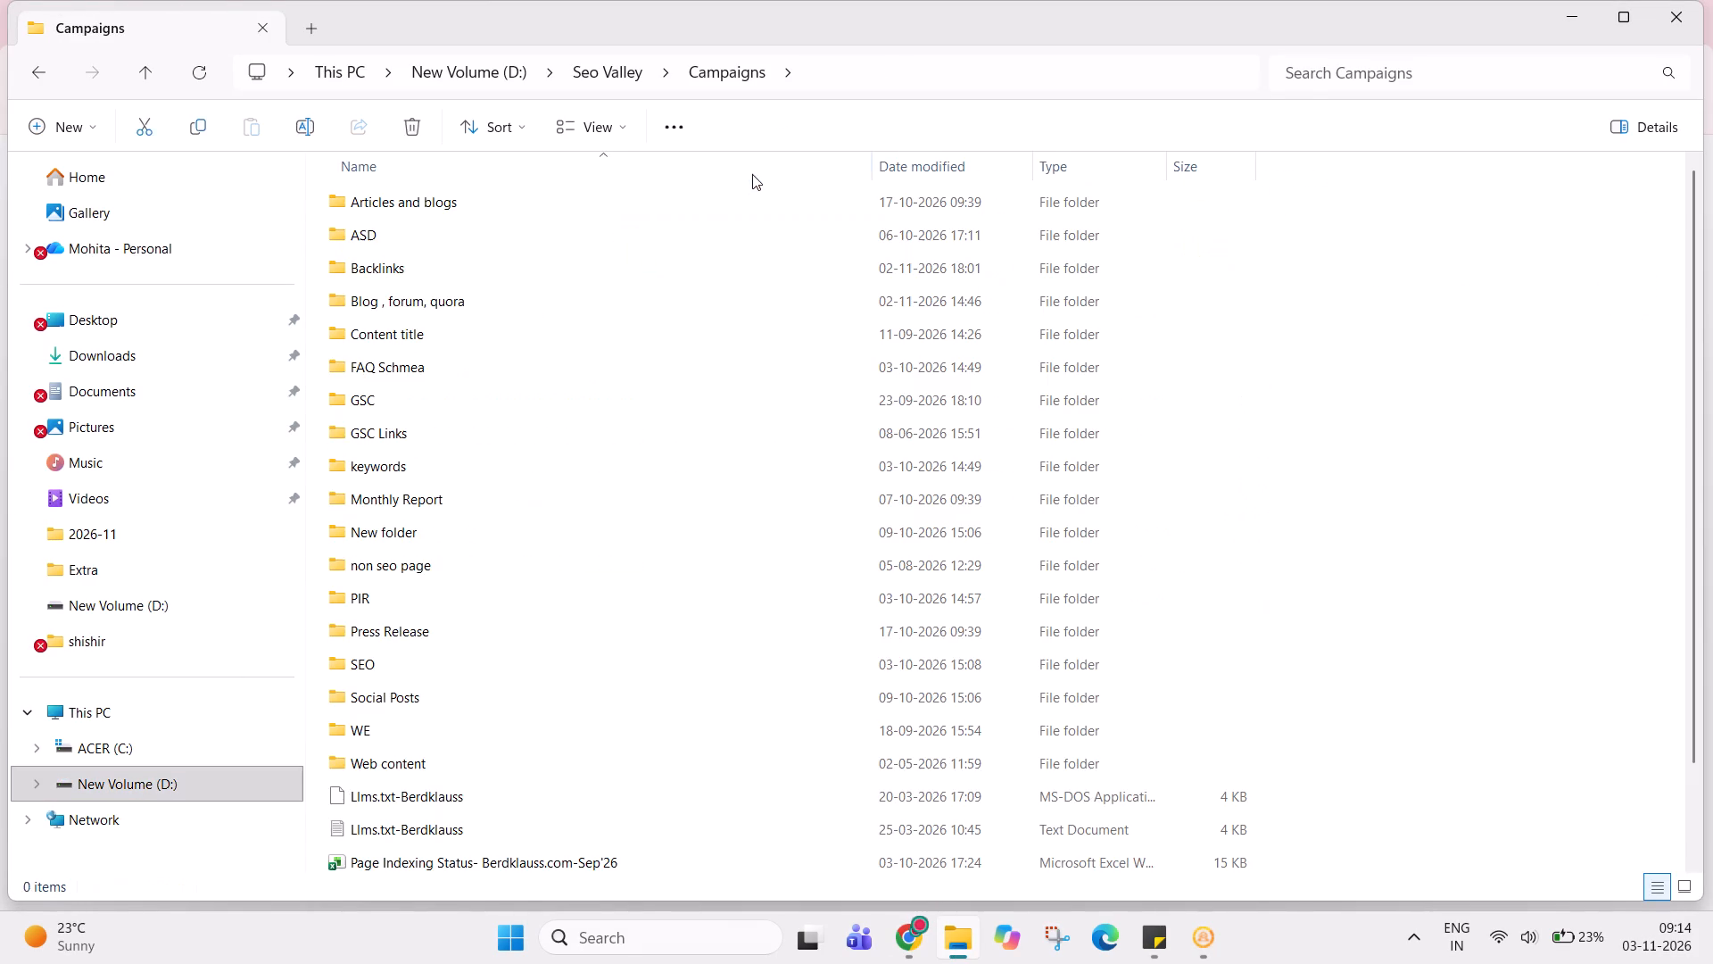
scroll(482, 661, down, 3)
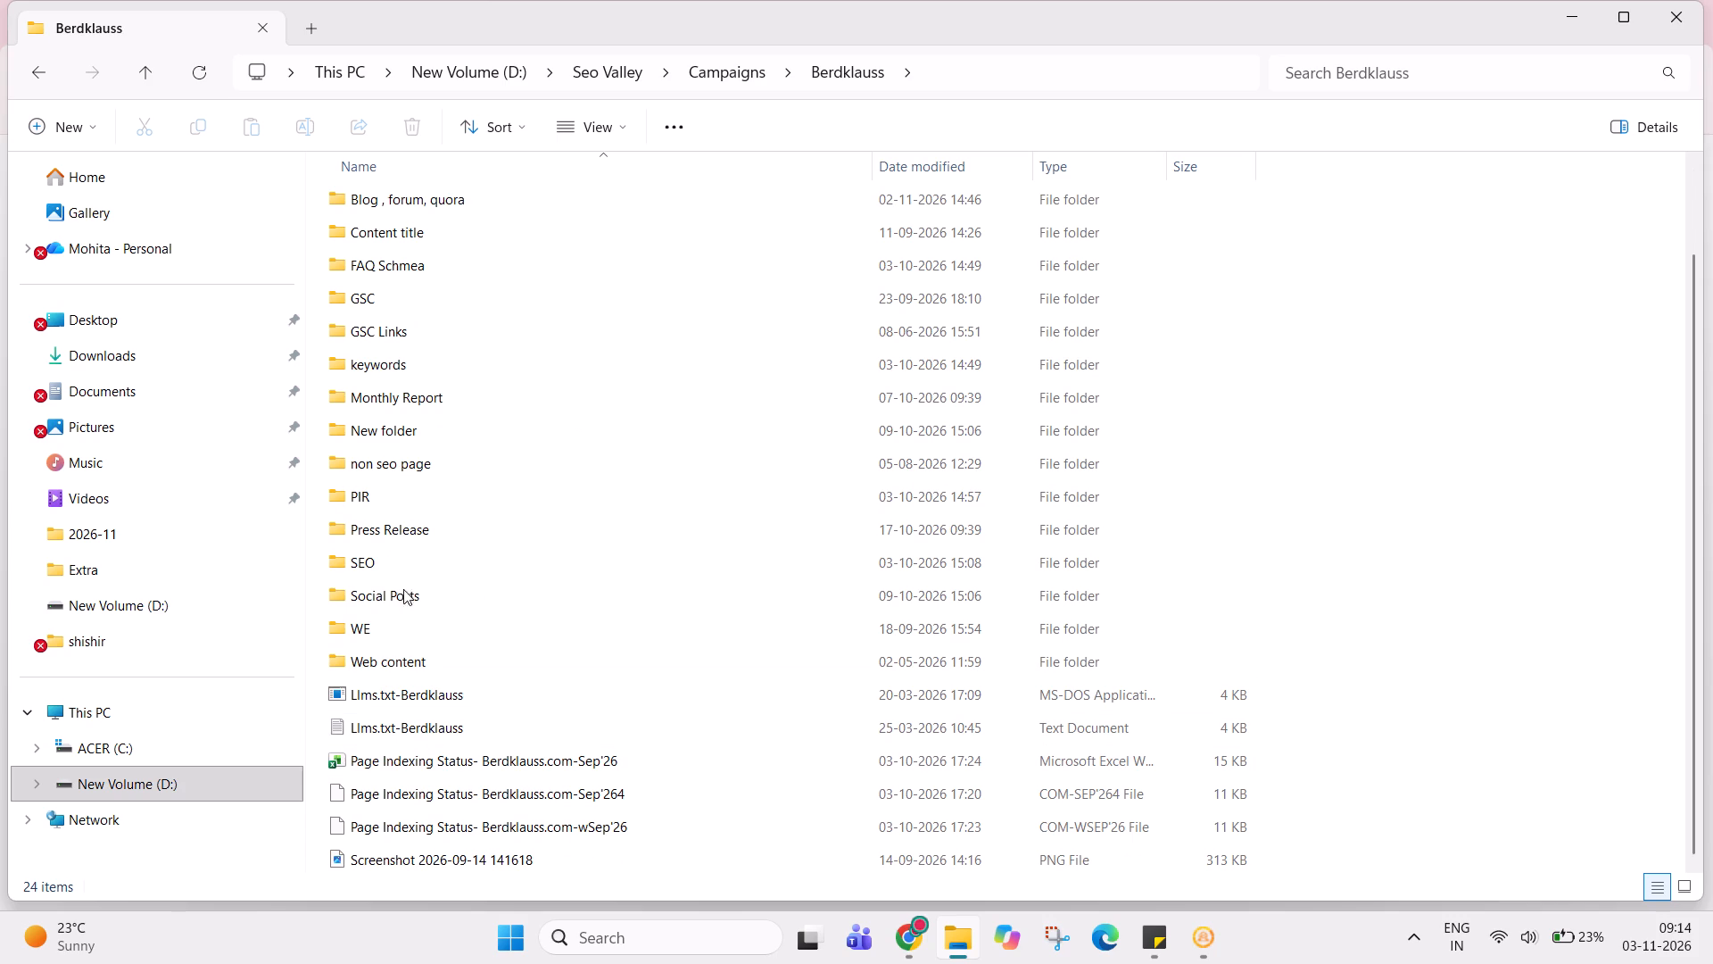
scroll(411, 383, up, 1)
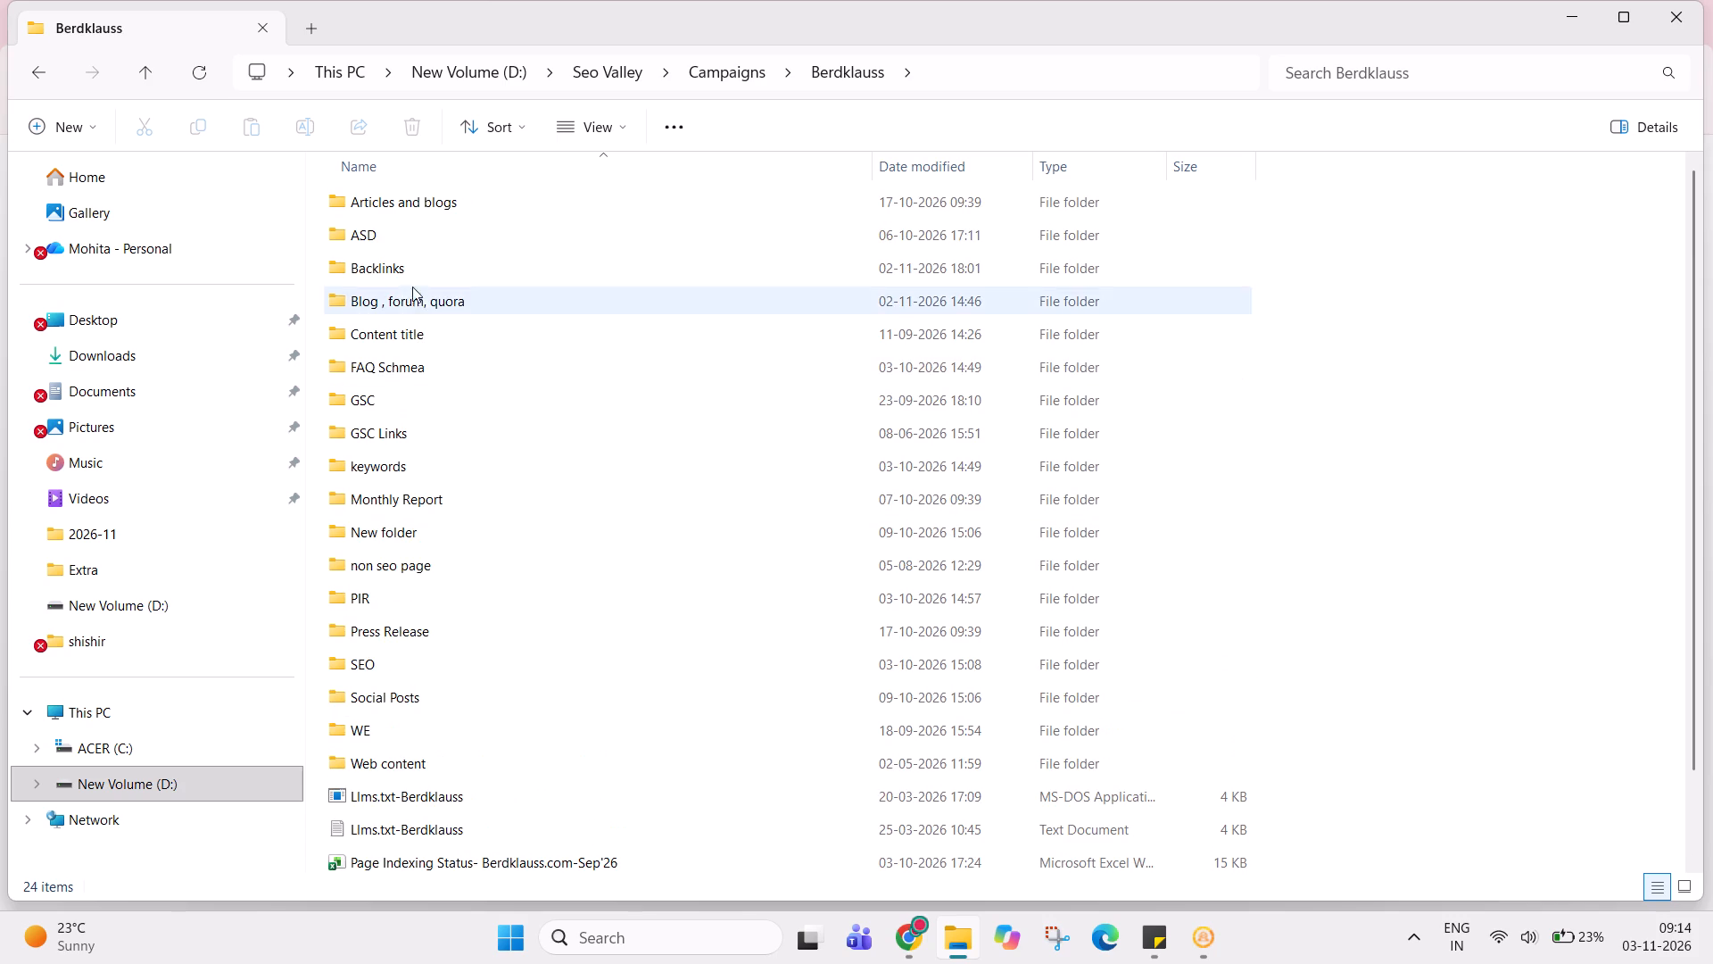
double_click(410, 273)
click(410, 273)
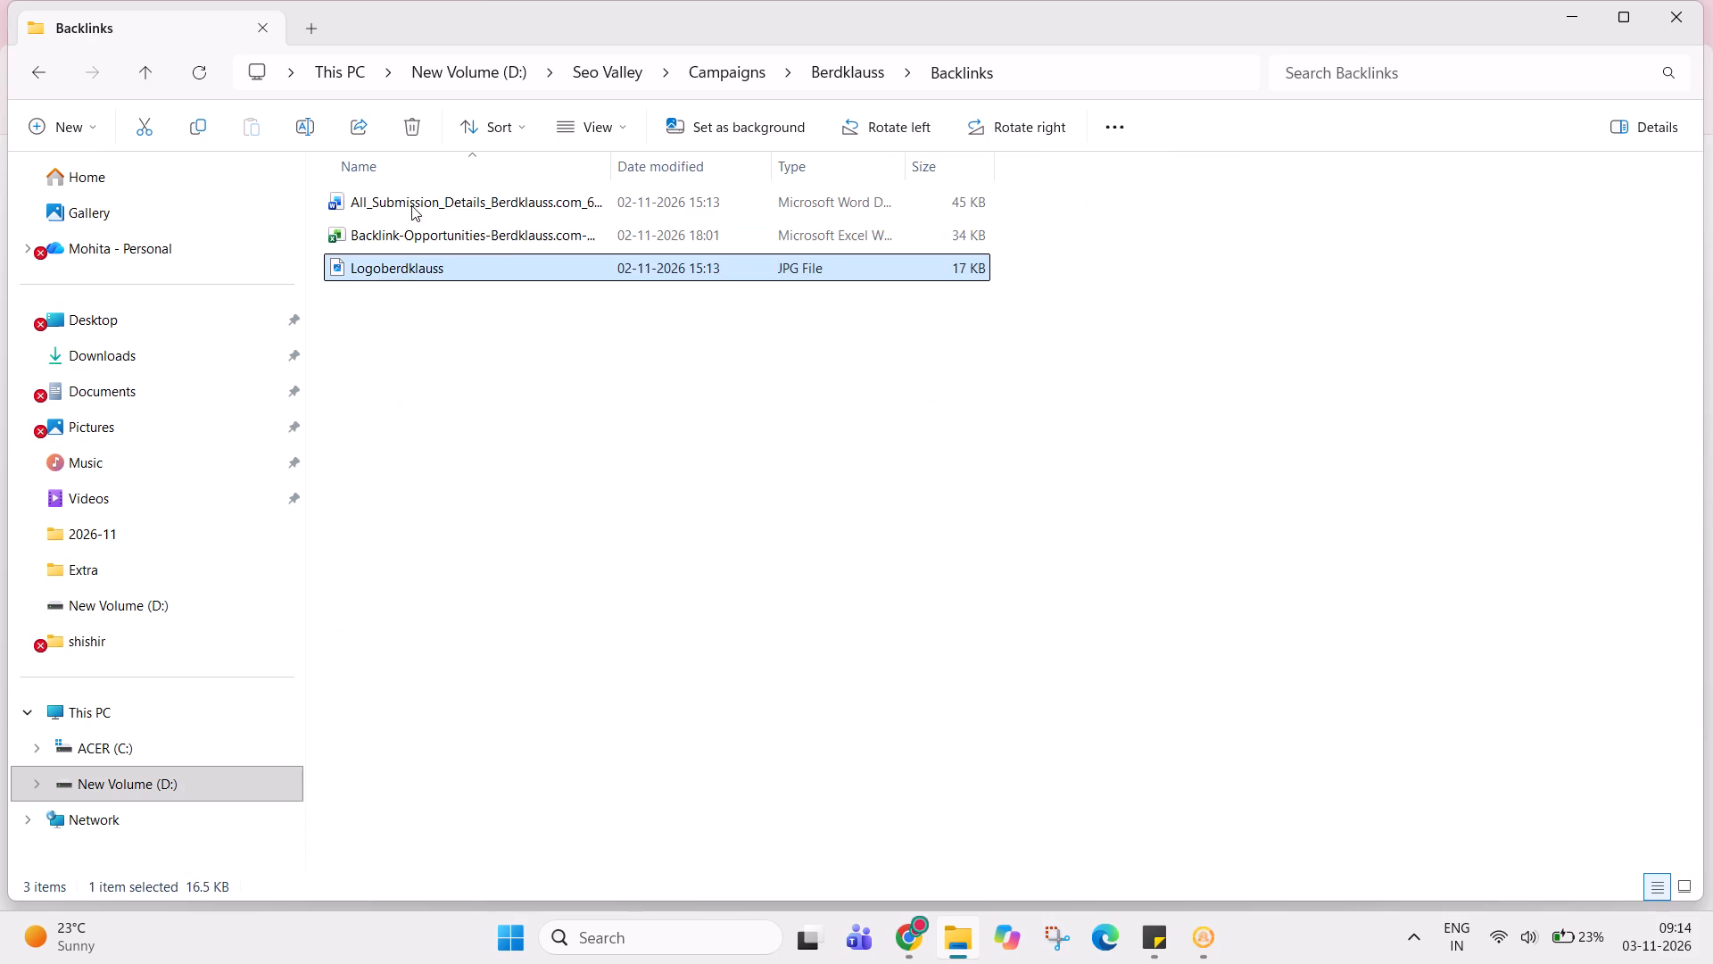
double_click(418, 205)
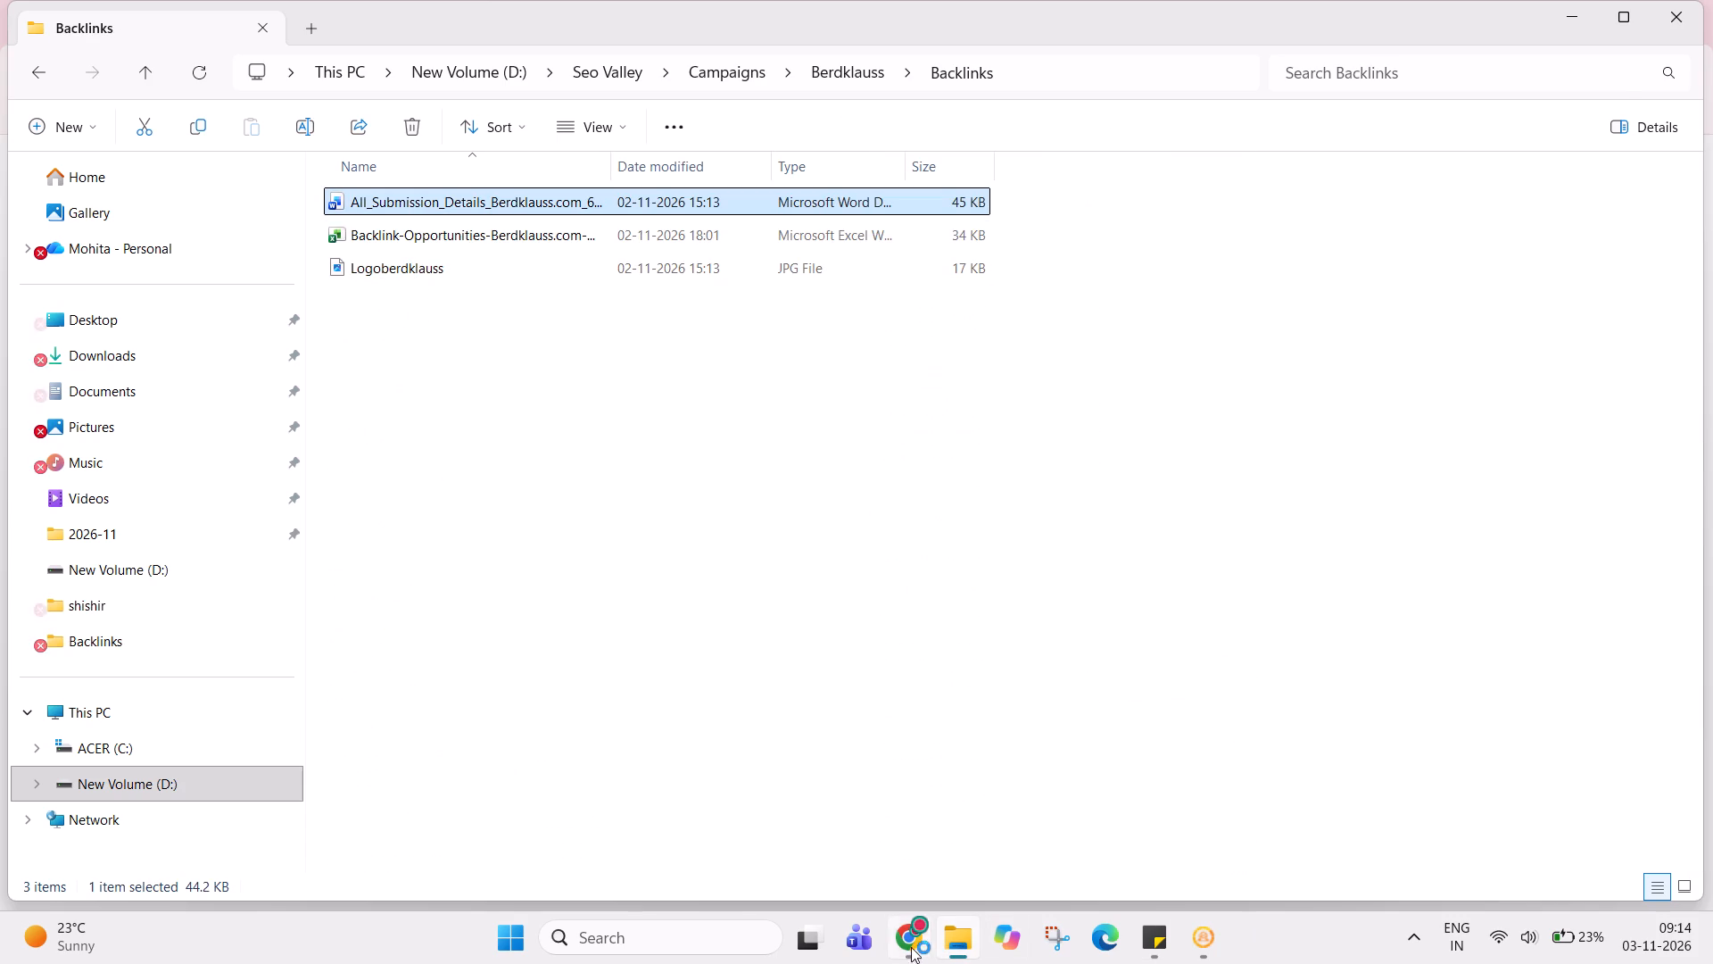
In Chrome, add a new browser profile and choose to sign in to it.
click(910, 946)
click(1643, 75)
scroll(1589, 598, down, 2)
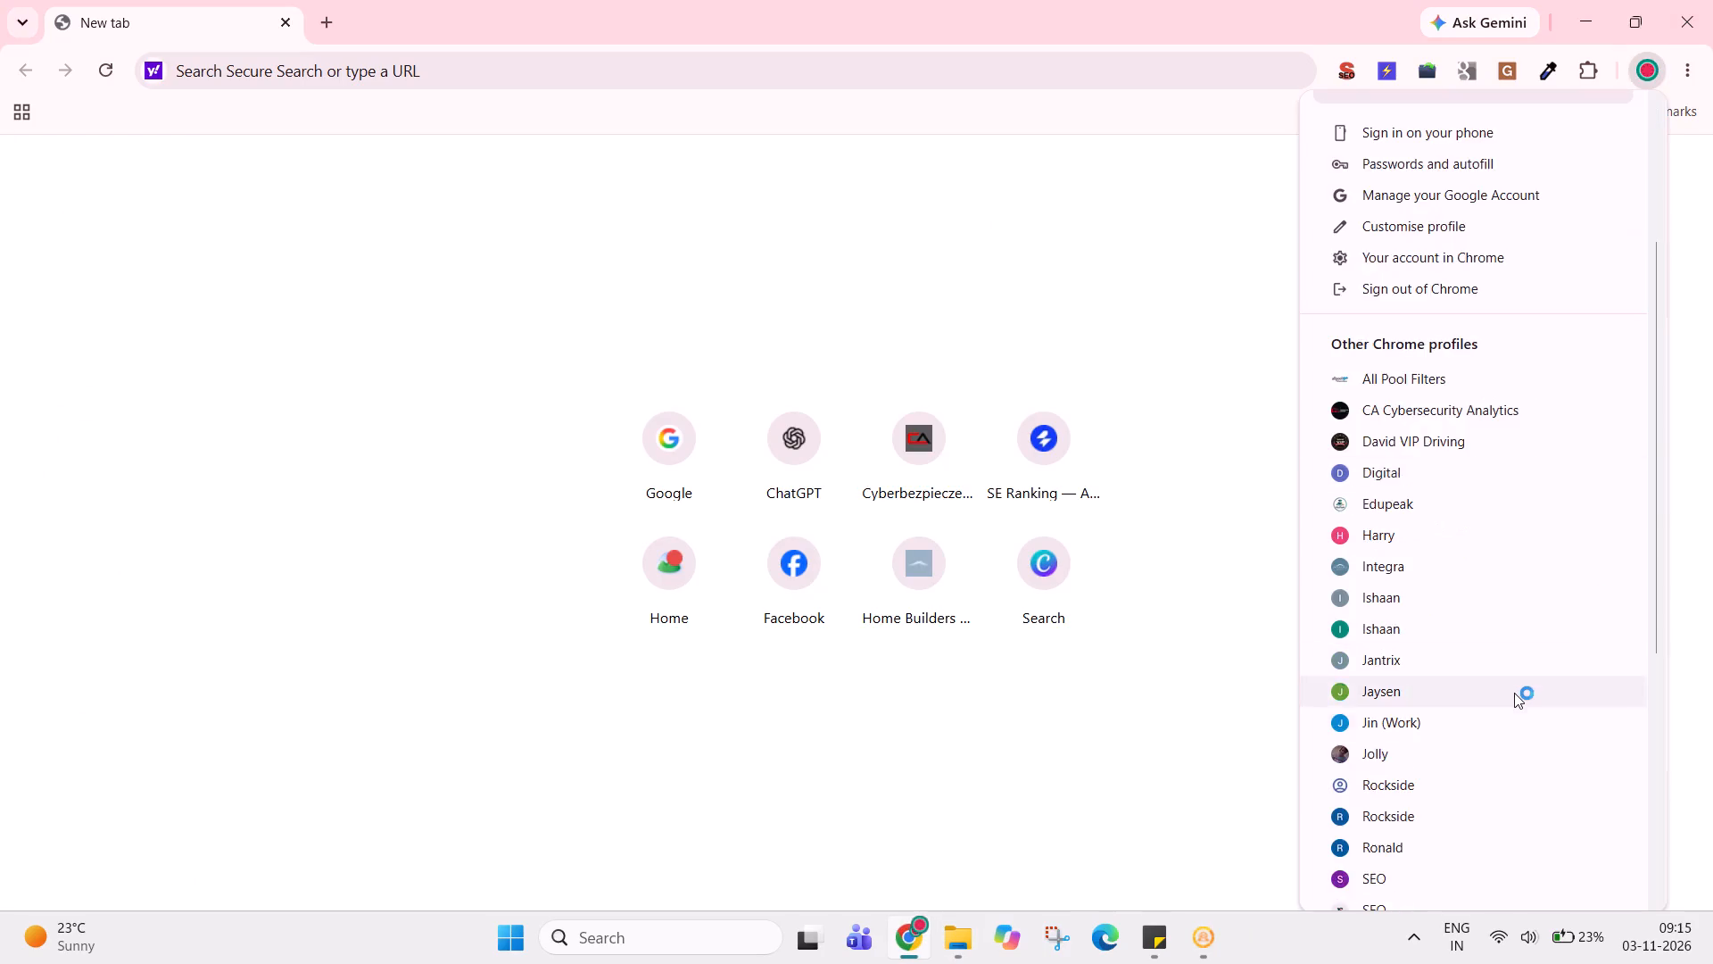
scroll(1502, 716, down, 6)
click(1403, 825)
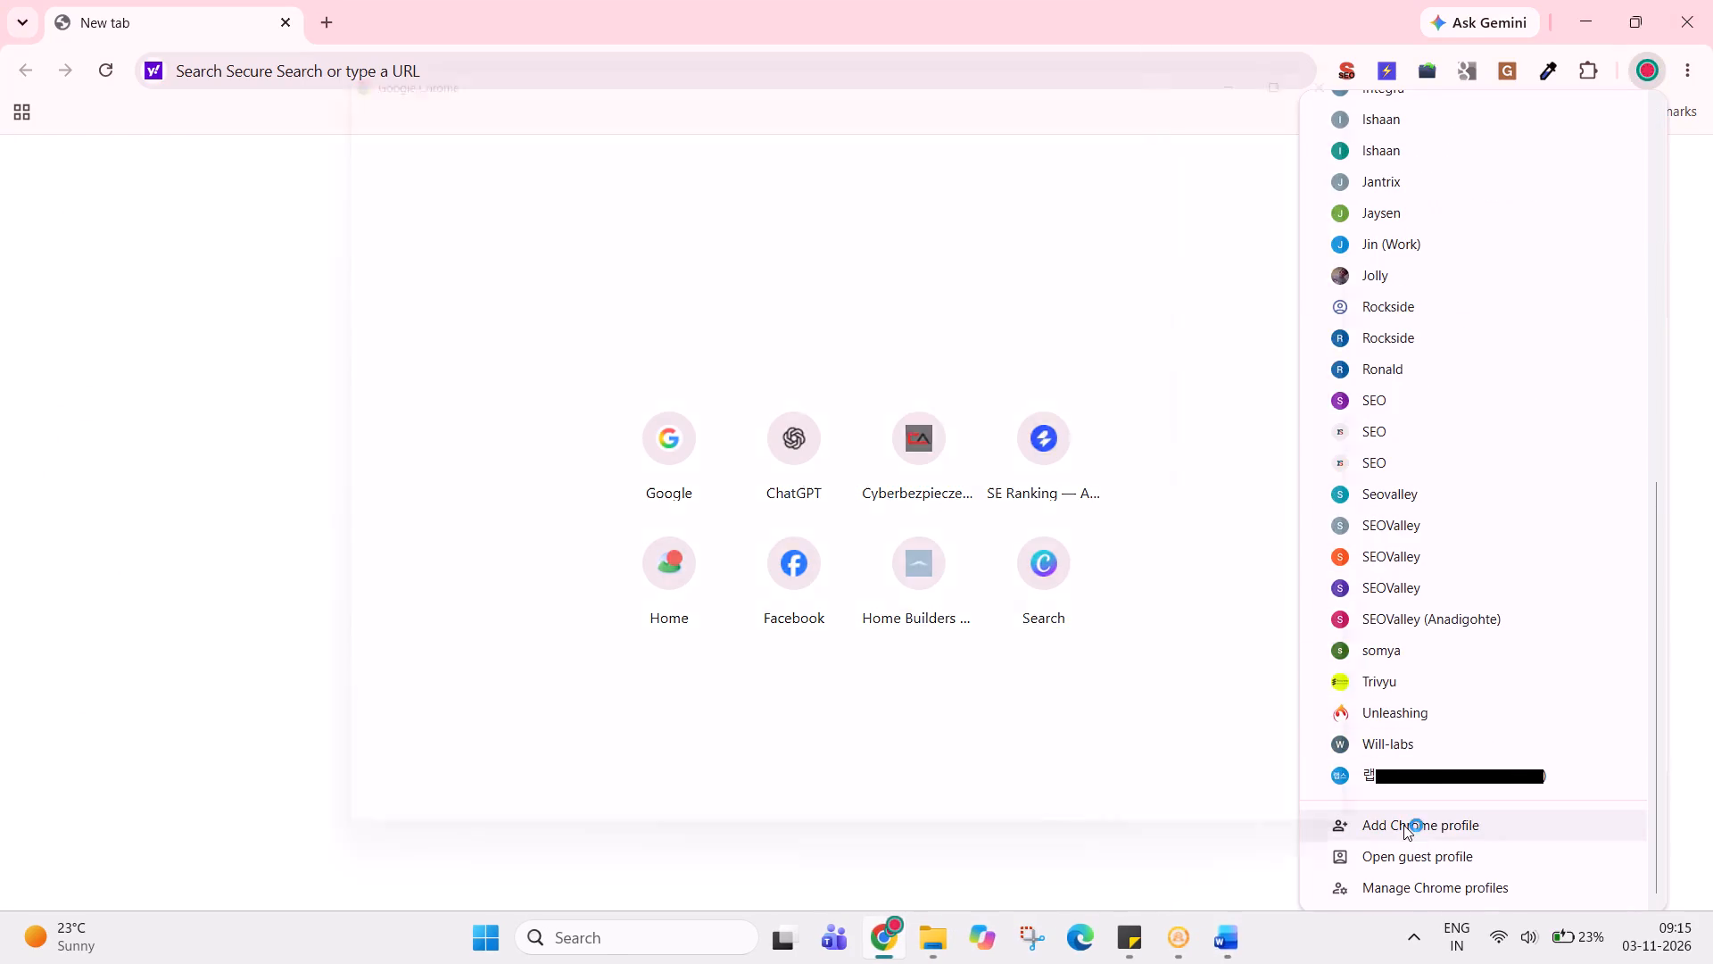
click(1238, 957)
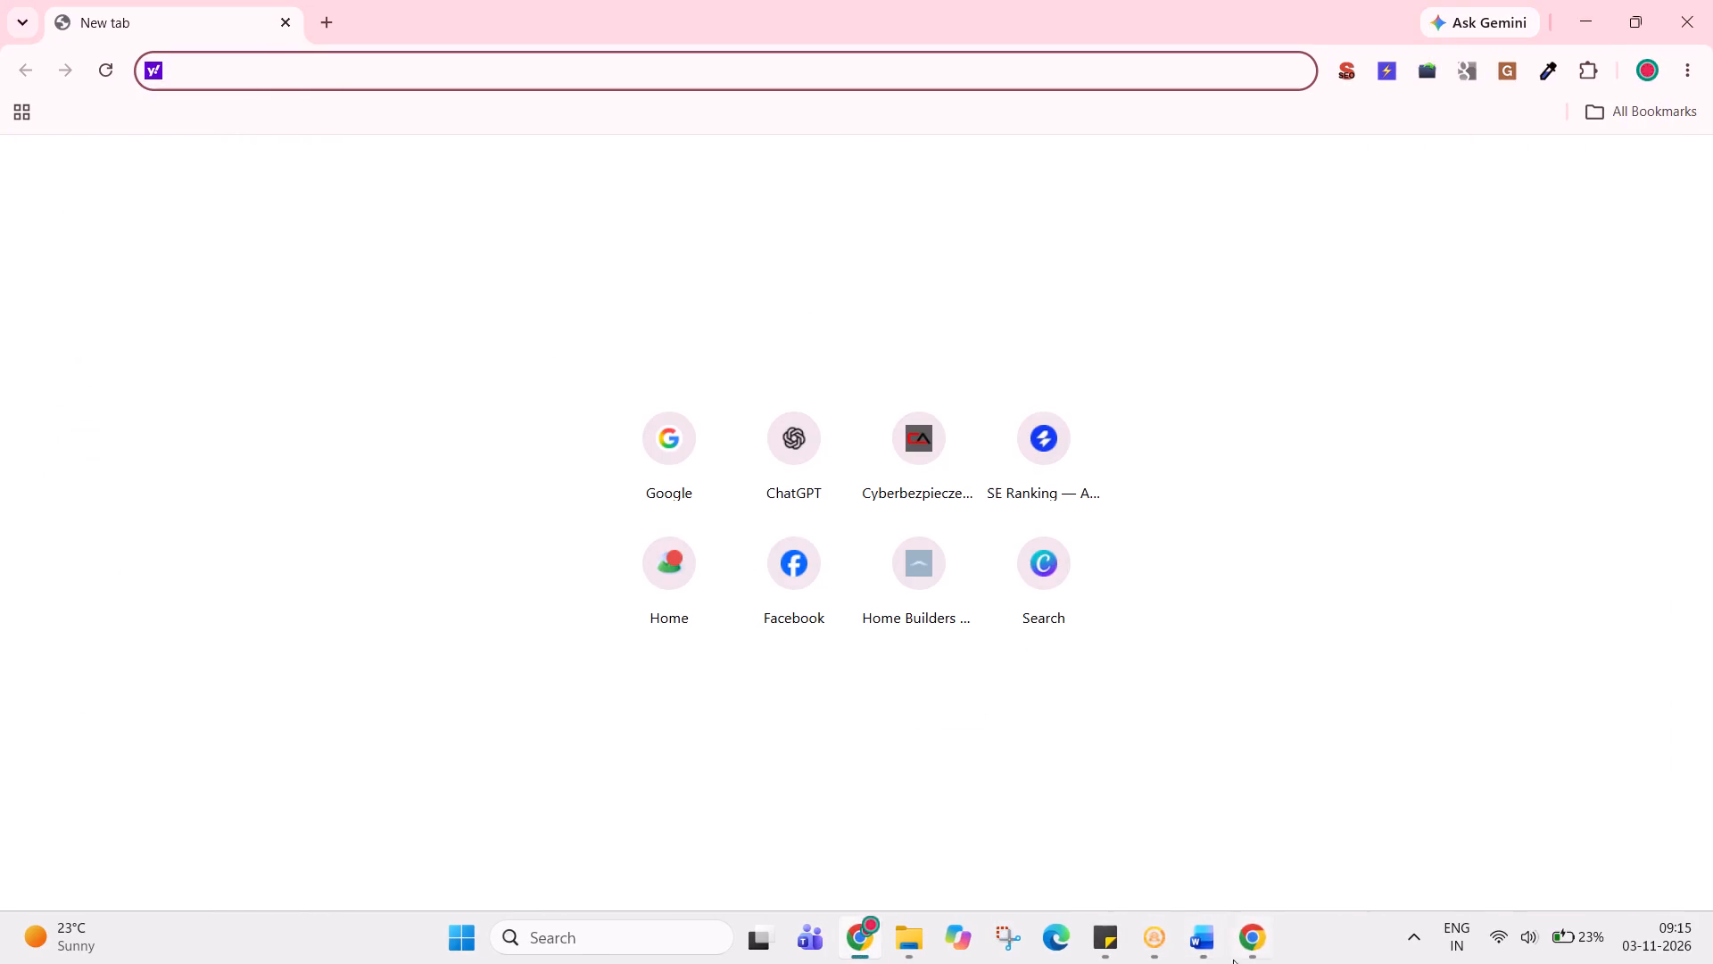
click(1254, 942)
click(772, 579)
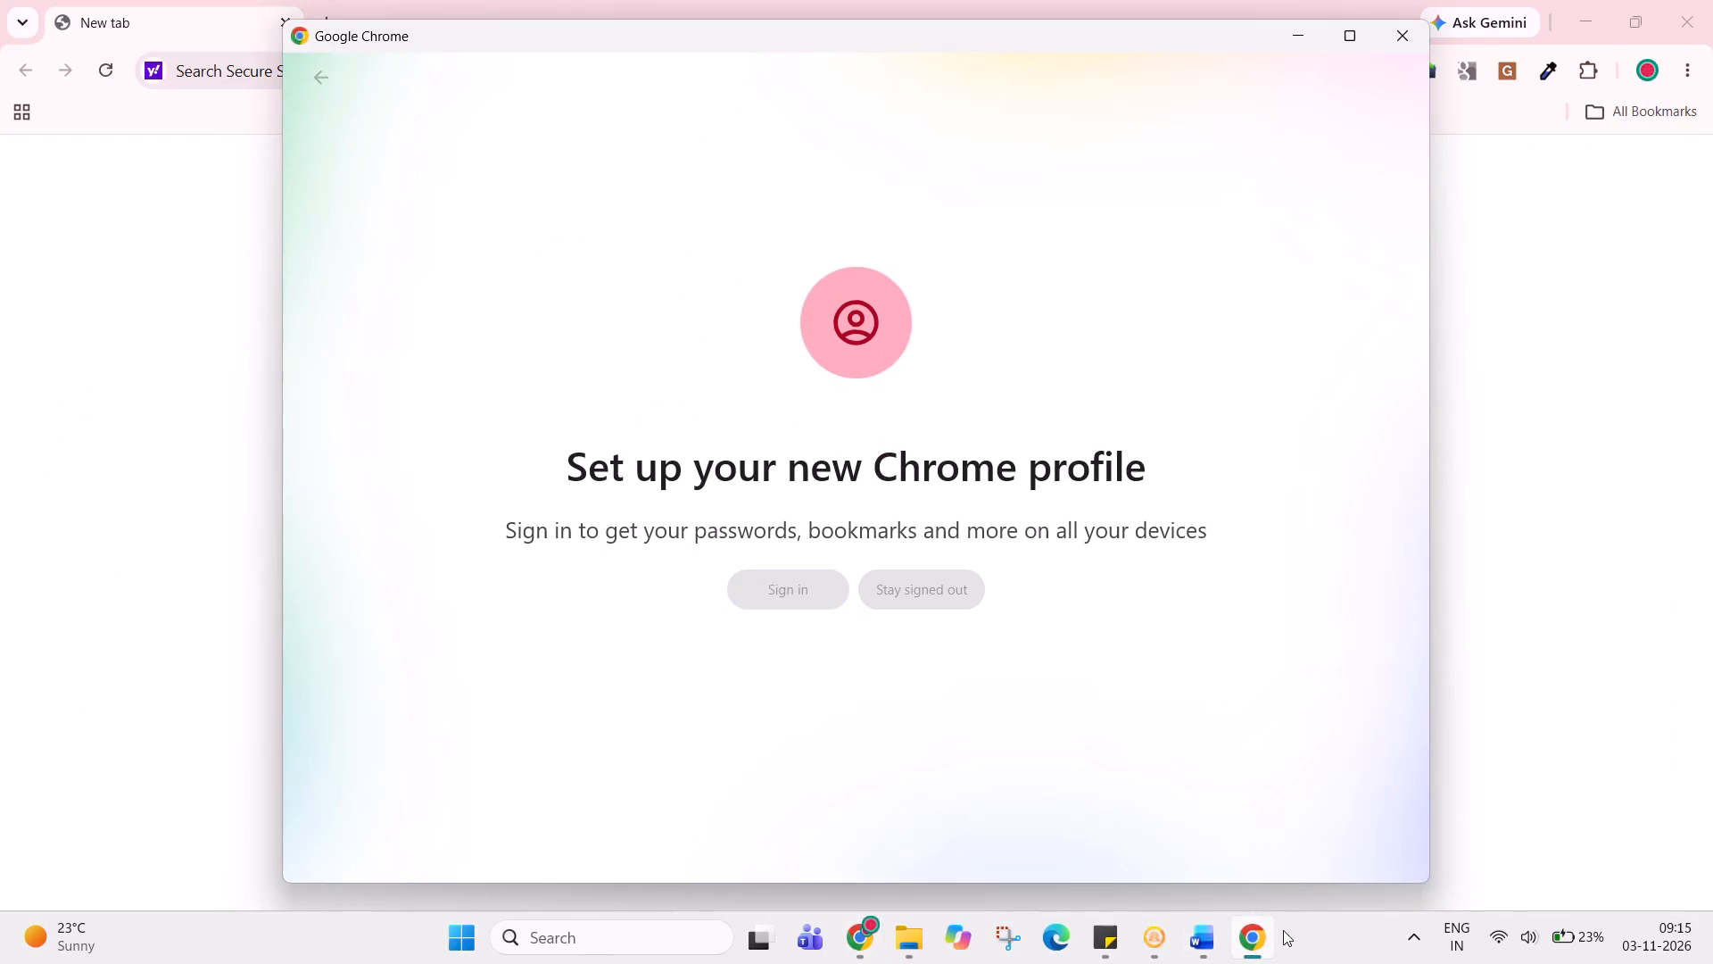
click(1203, 933)
scroll(659, 556, down, 20)
scroll(659, 556, down, 12)
scroll(748, 609, up, 1)
scroll(748, 609, down, 2)
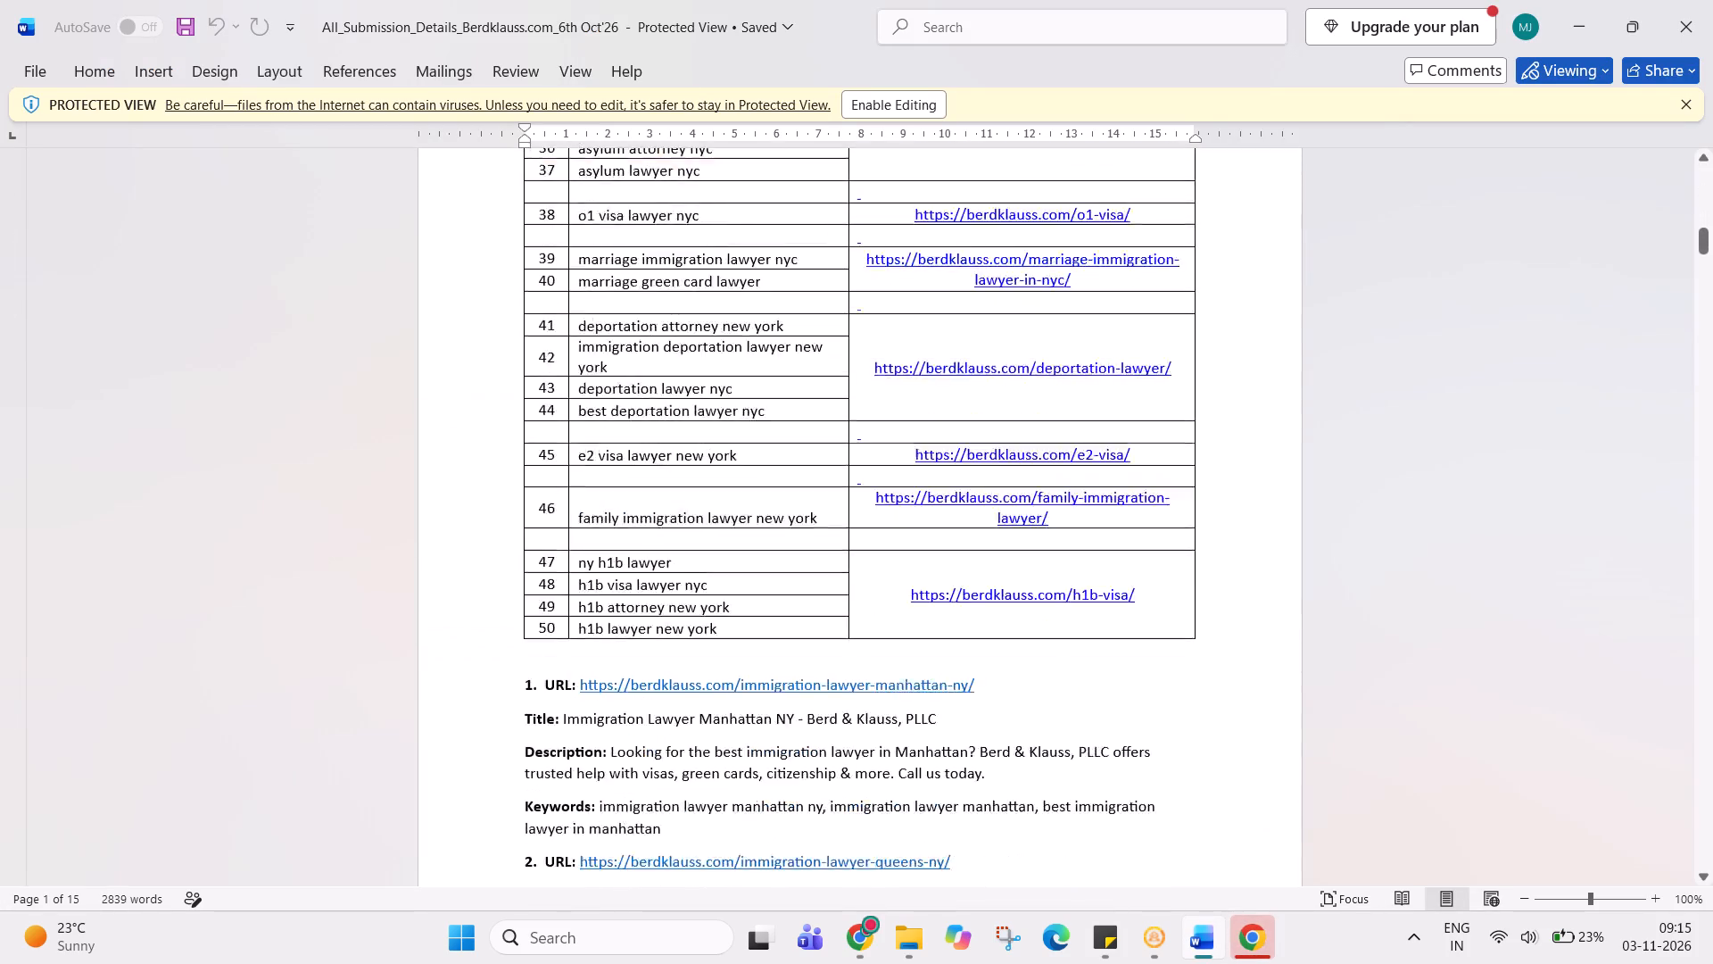
scroll(748, 609, down, 9)
scroll(750, 603, up, 2)
scroll(750, 603, down, 12)
scroll(753, 597, up, 1)
scroll(753, 599, down, 14)
scroll(757, 619, down, 8)
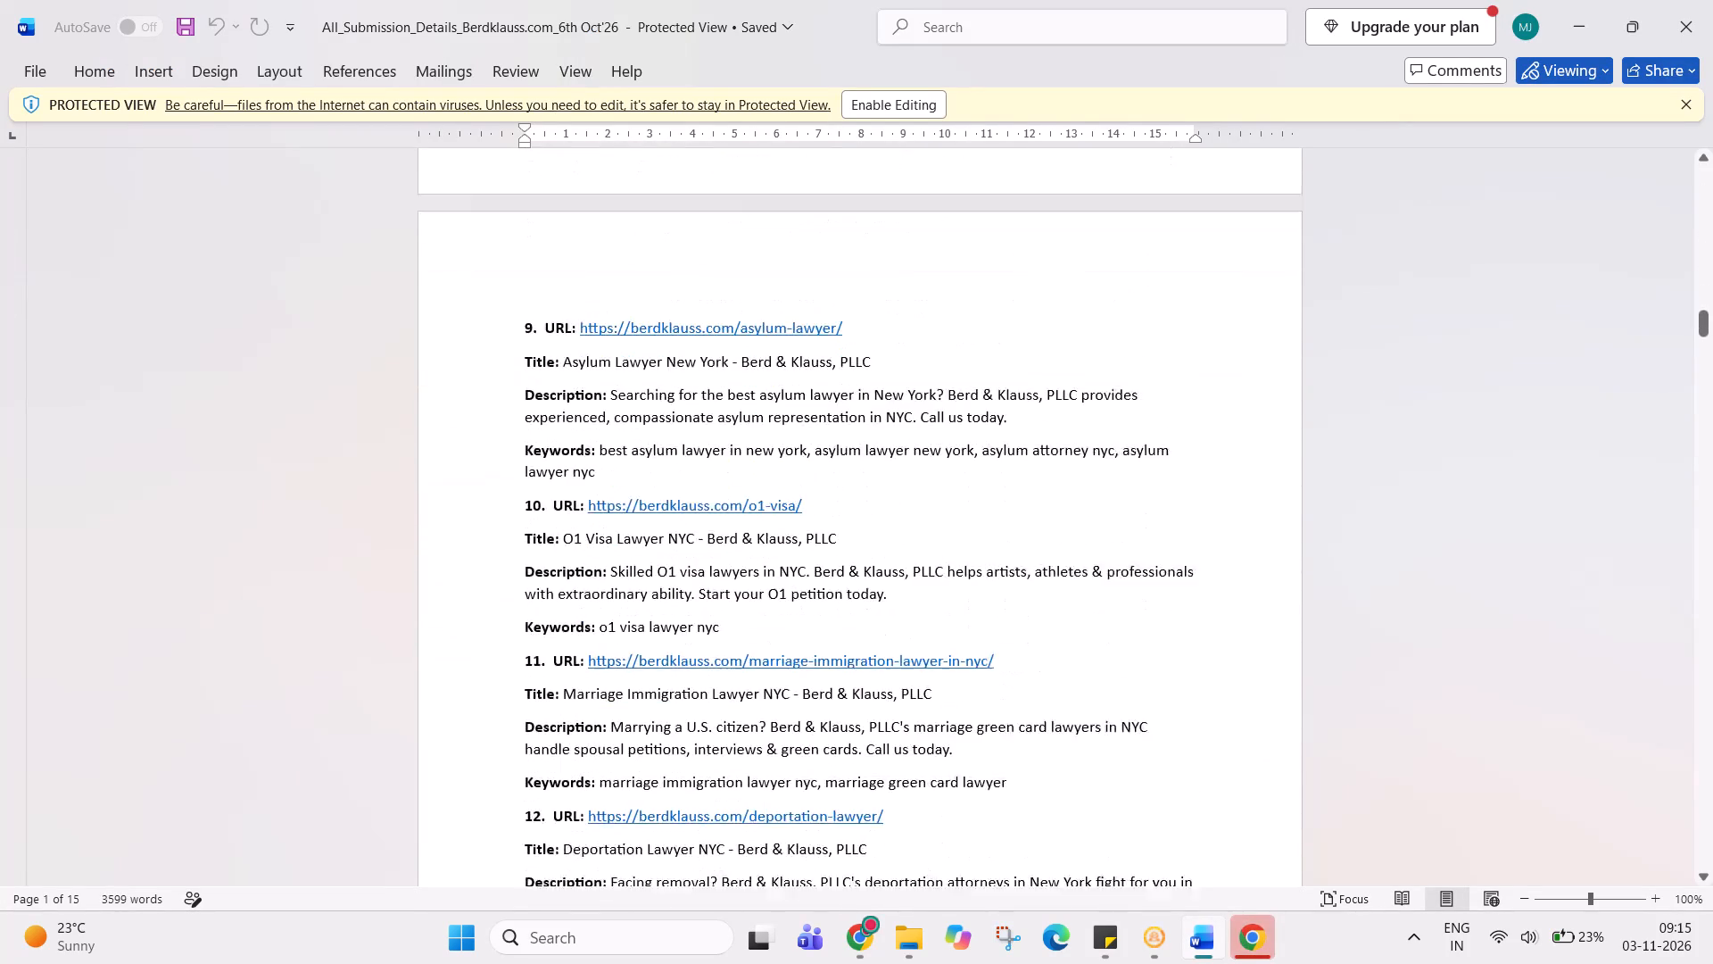
scroll(757, 640, down, 8)
scroll(757, 642, down, 15)
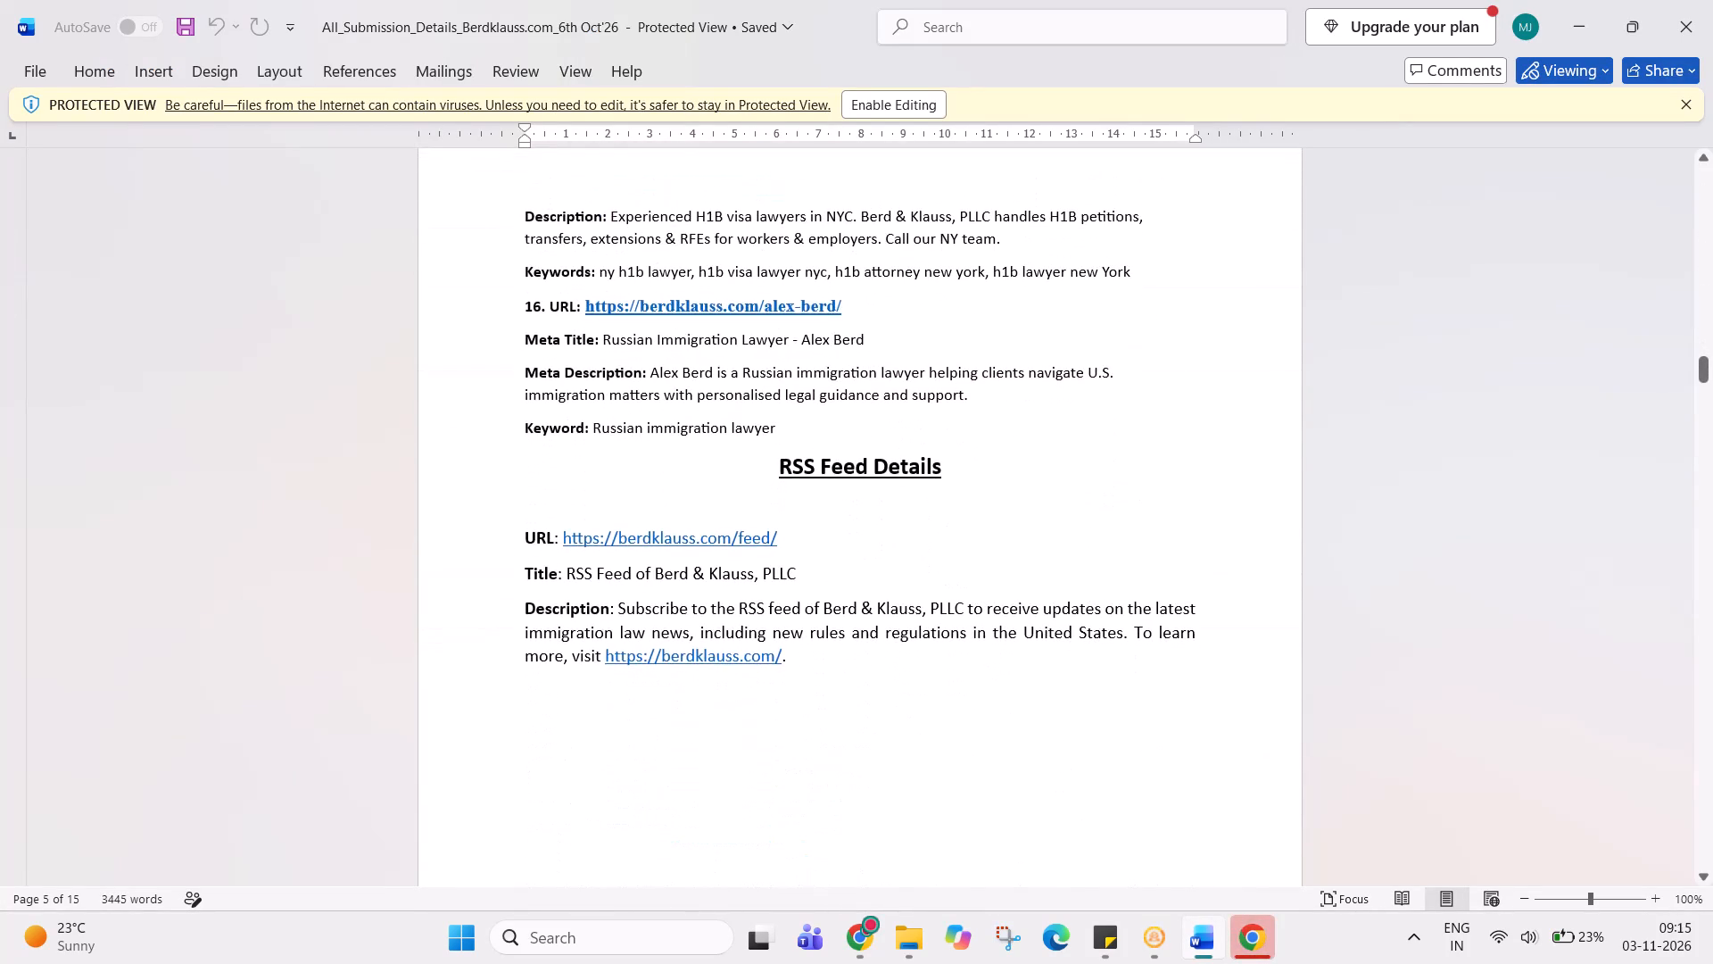
scroll(757, 650, down, 14)
scroll(757, 650, down, 8)
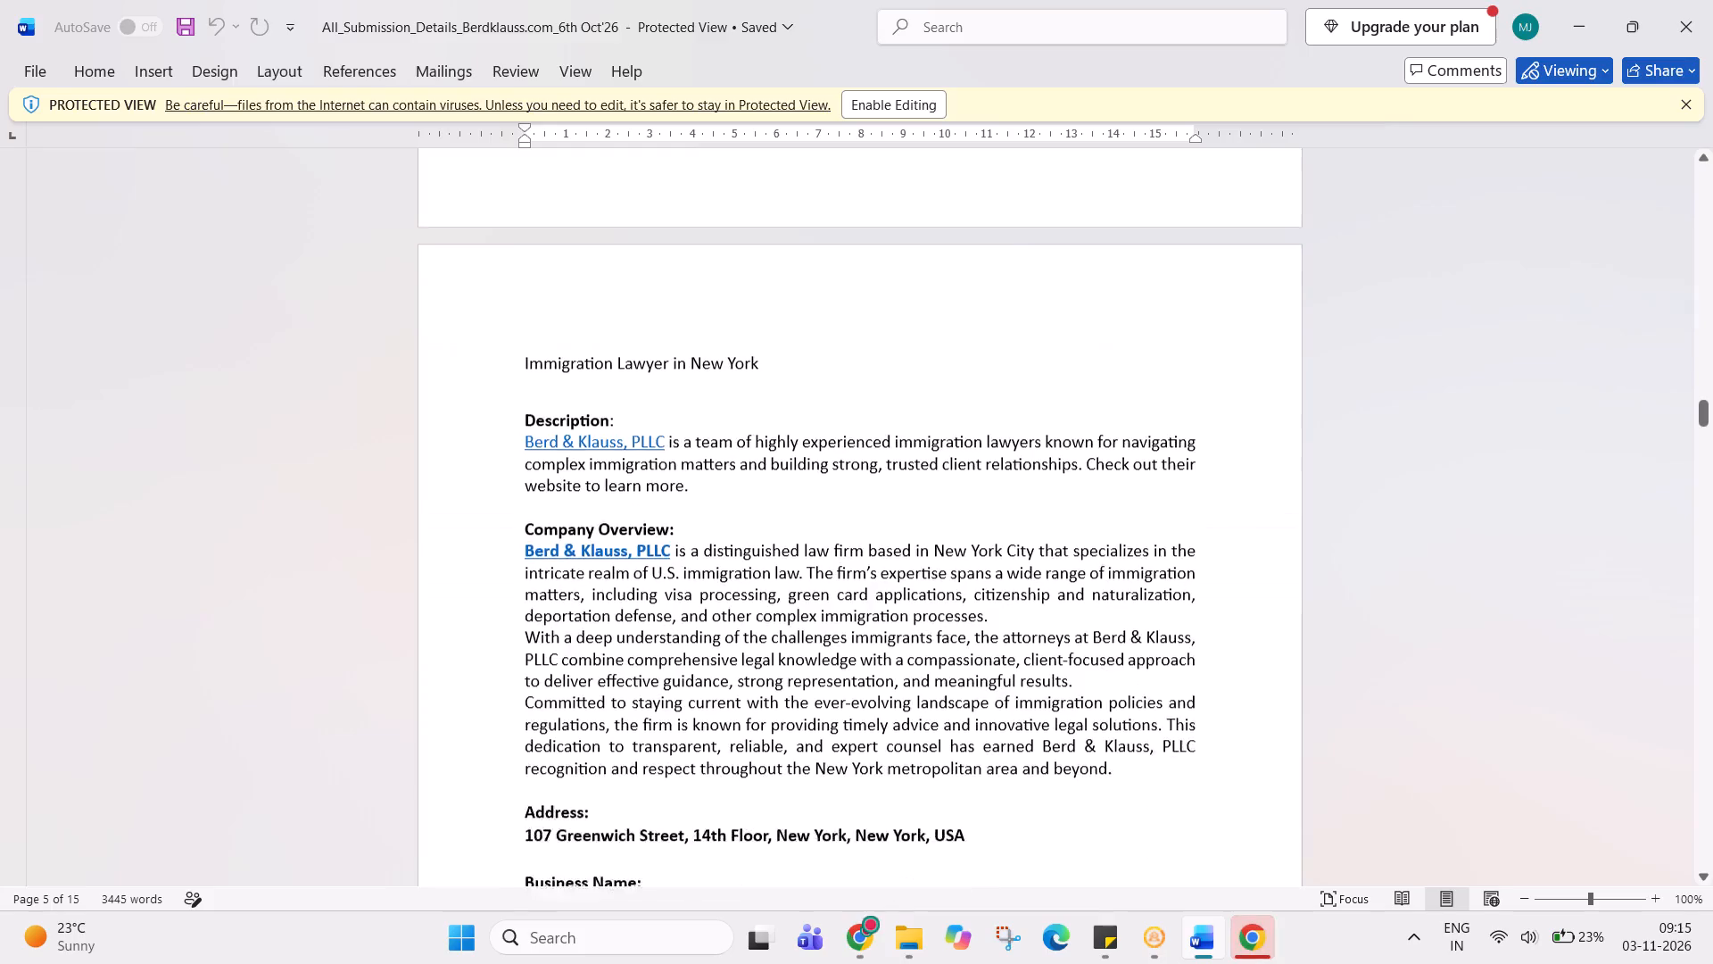
scroll(757, 646, down, 13)
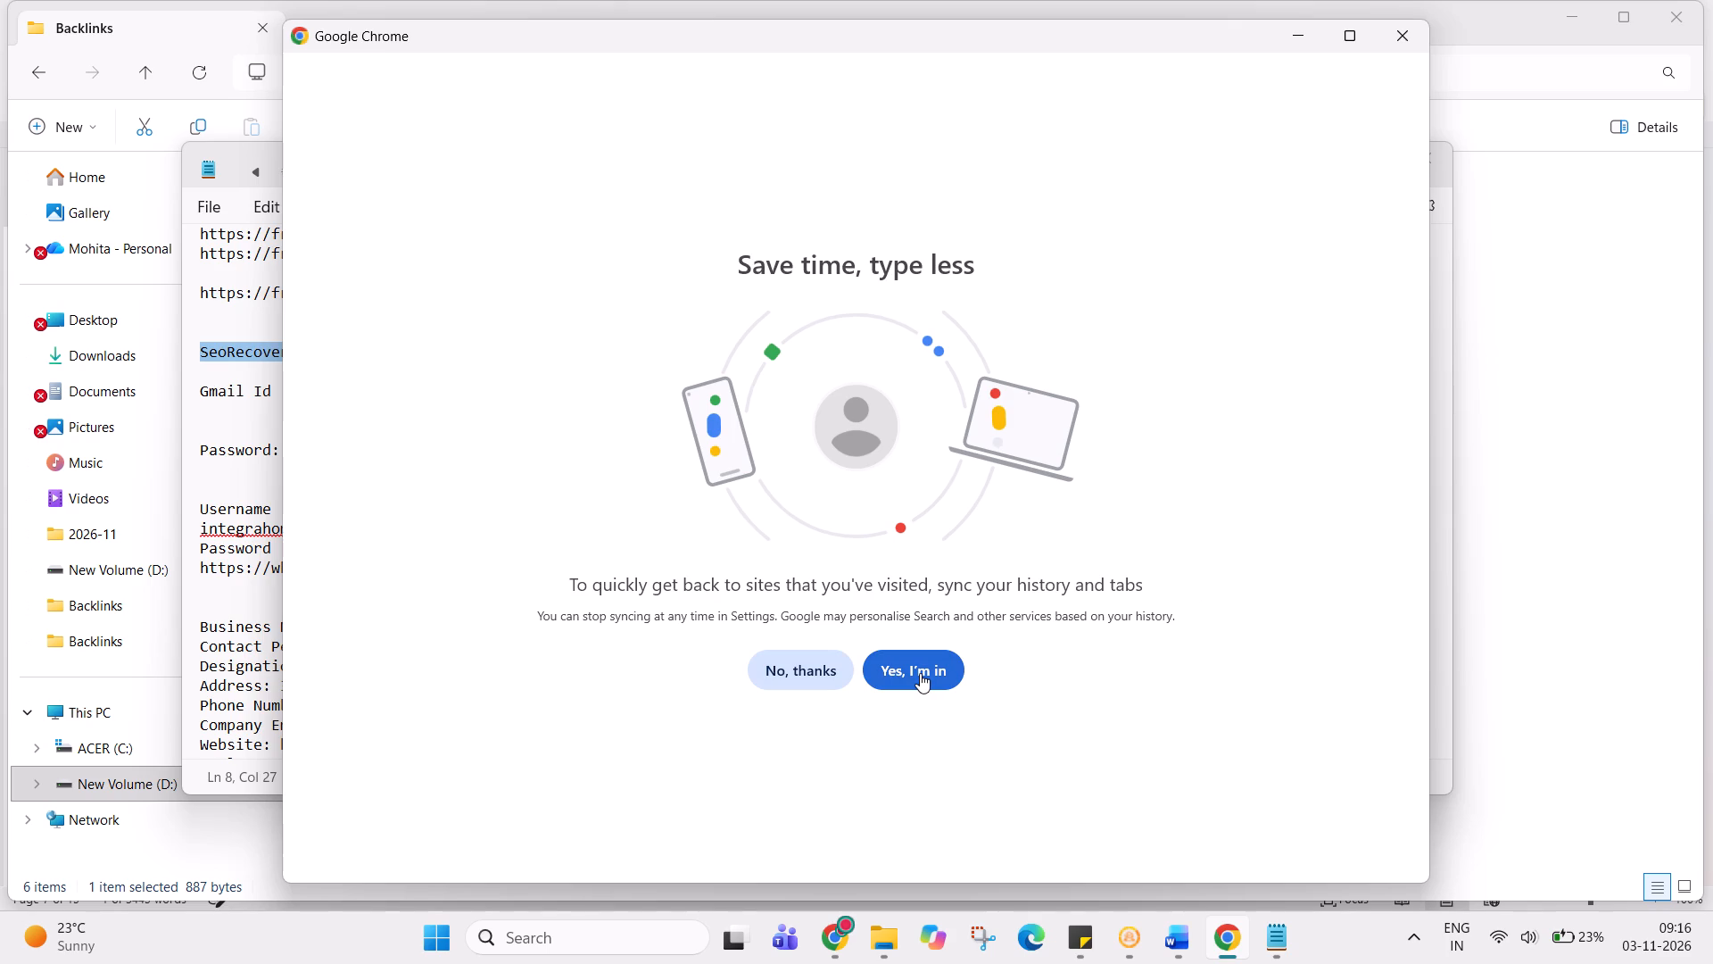
Decline syncing history and tabs for the new Chrome profile.
click(812, 670)
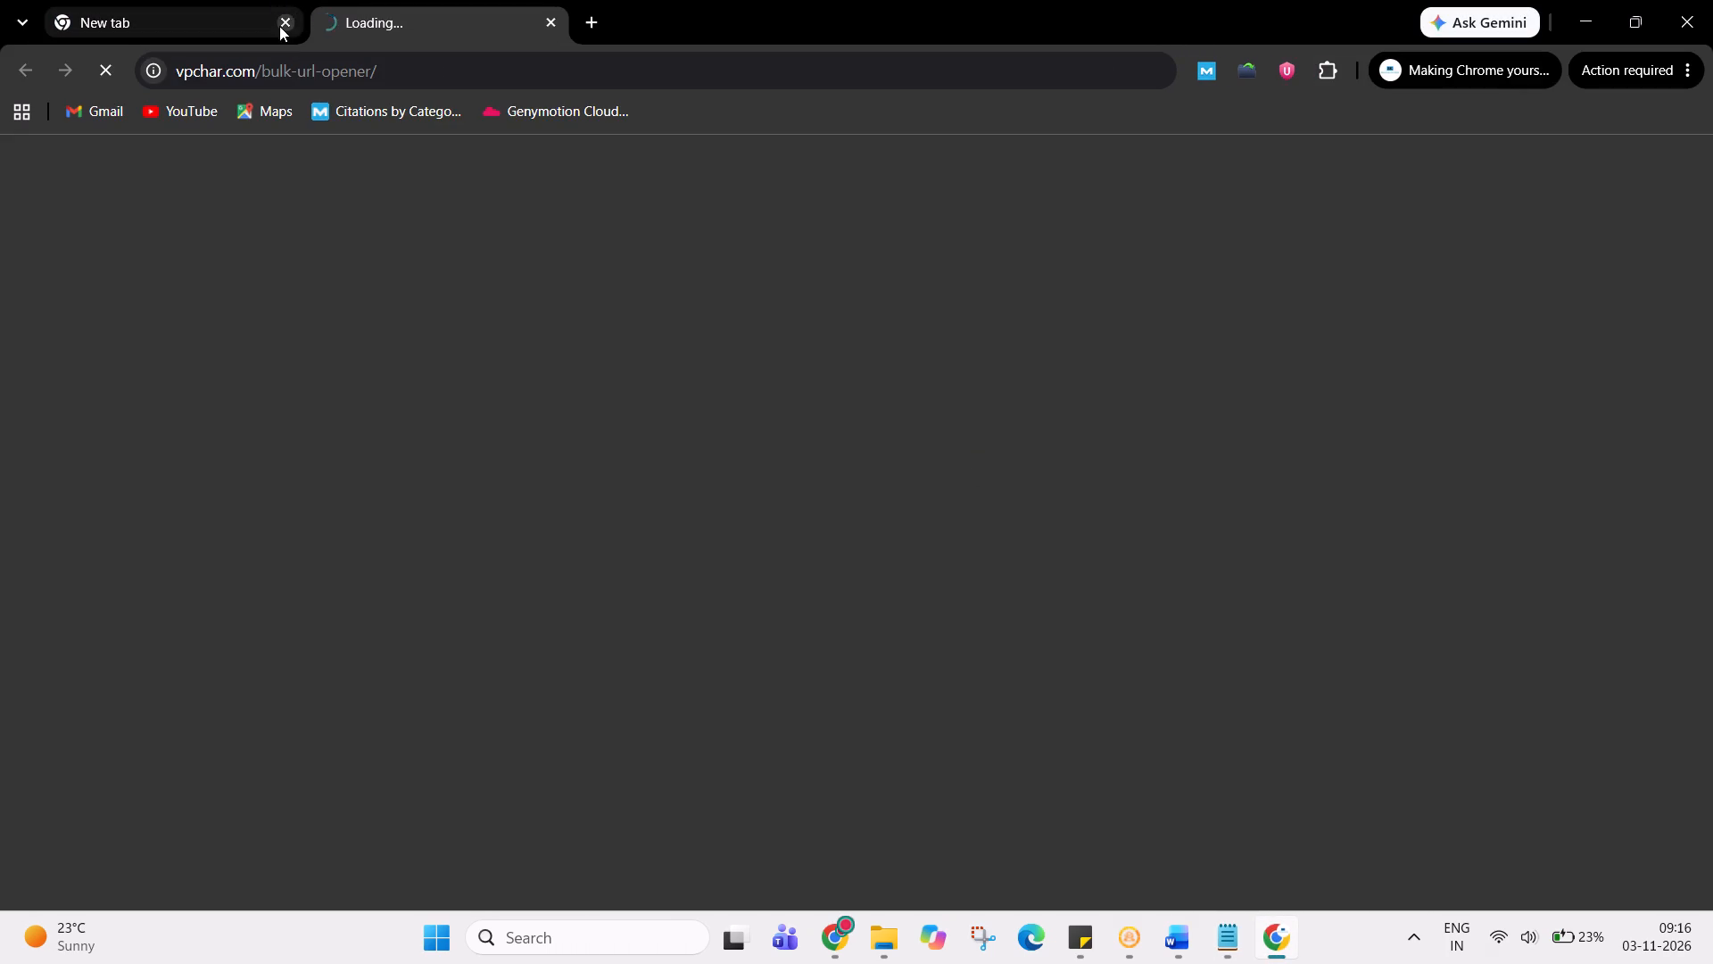
Close the Urban VPN thank-you page that the extension opened and return to the blank new tab page.
click(228, 4)
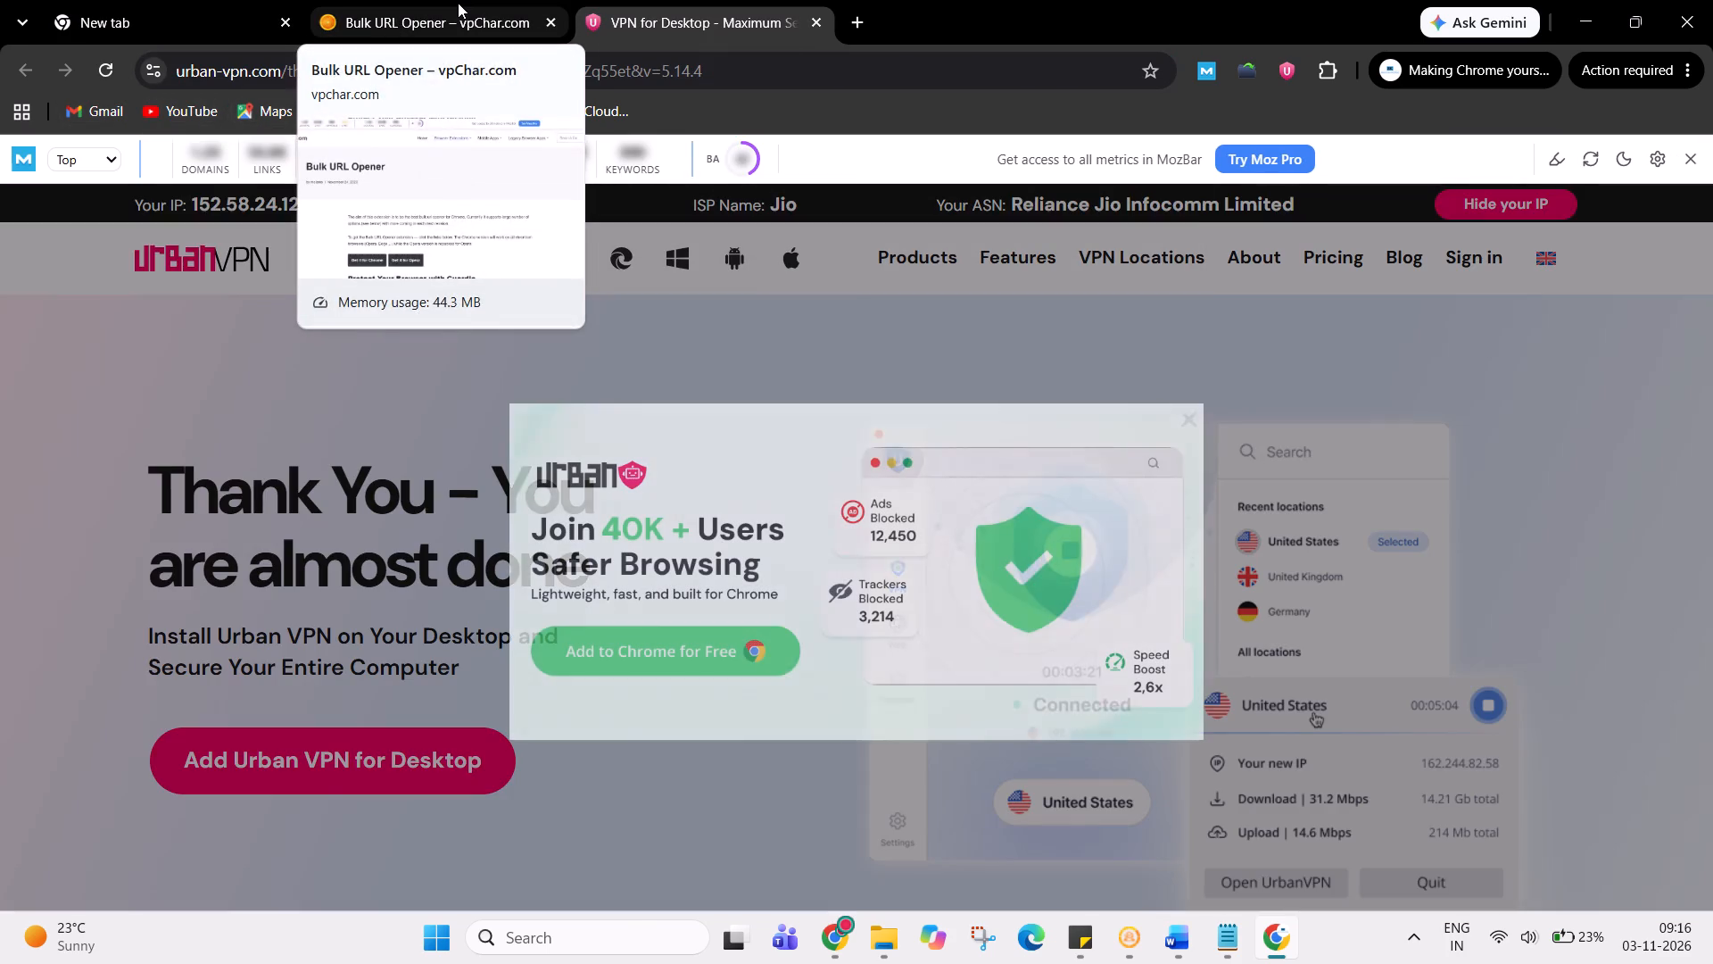
click(458, 3)
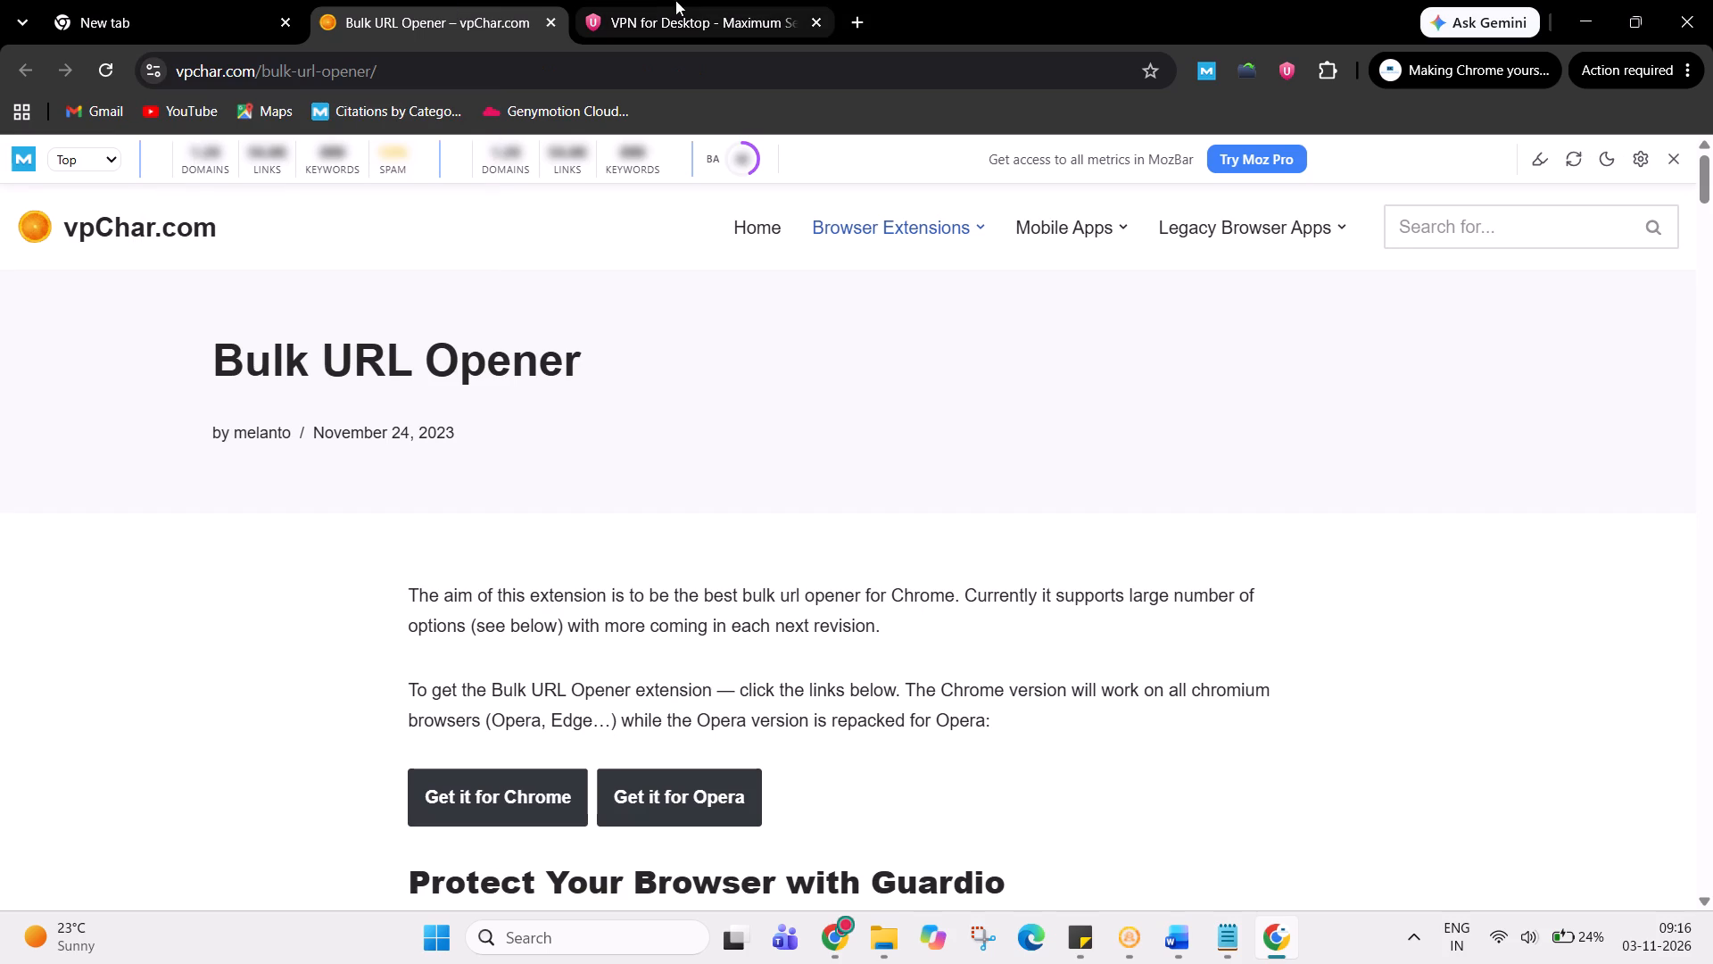
click(686, 0)
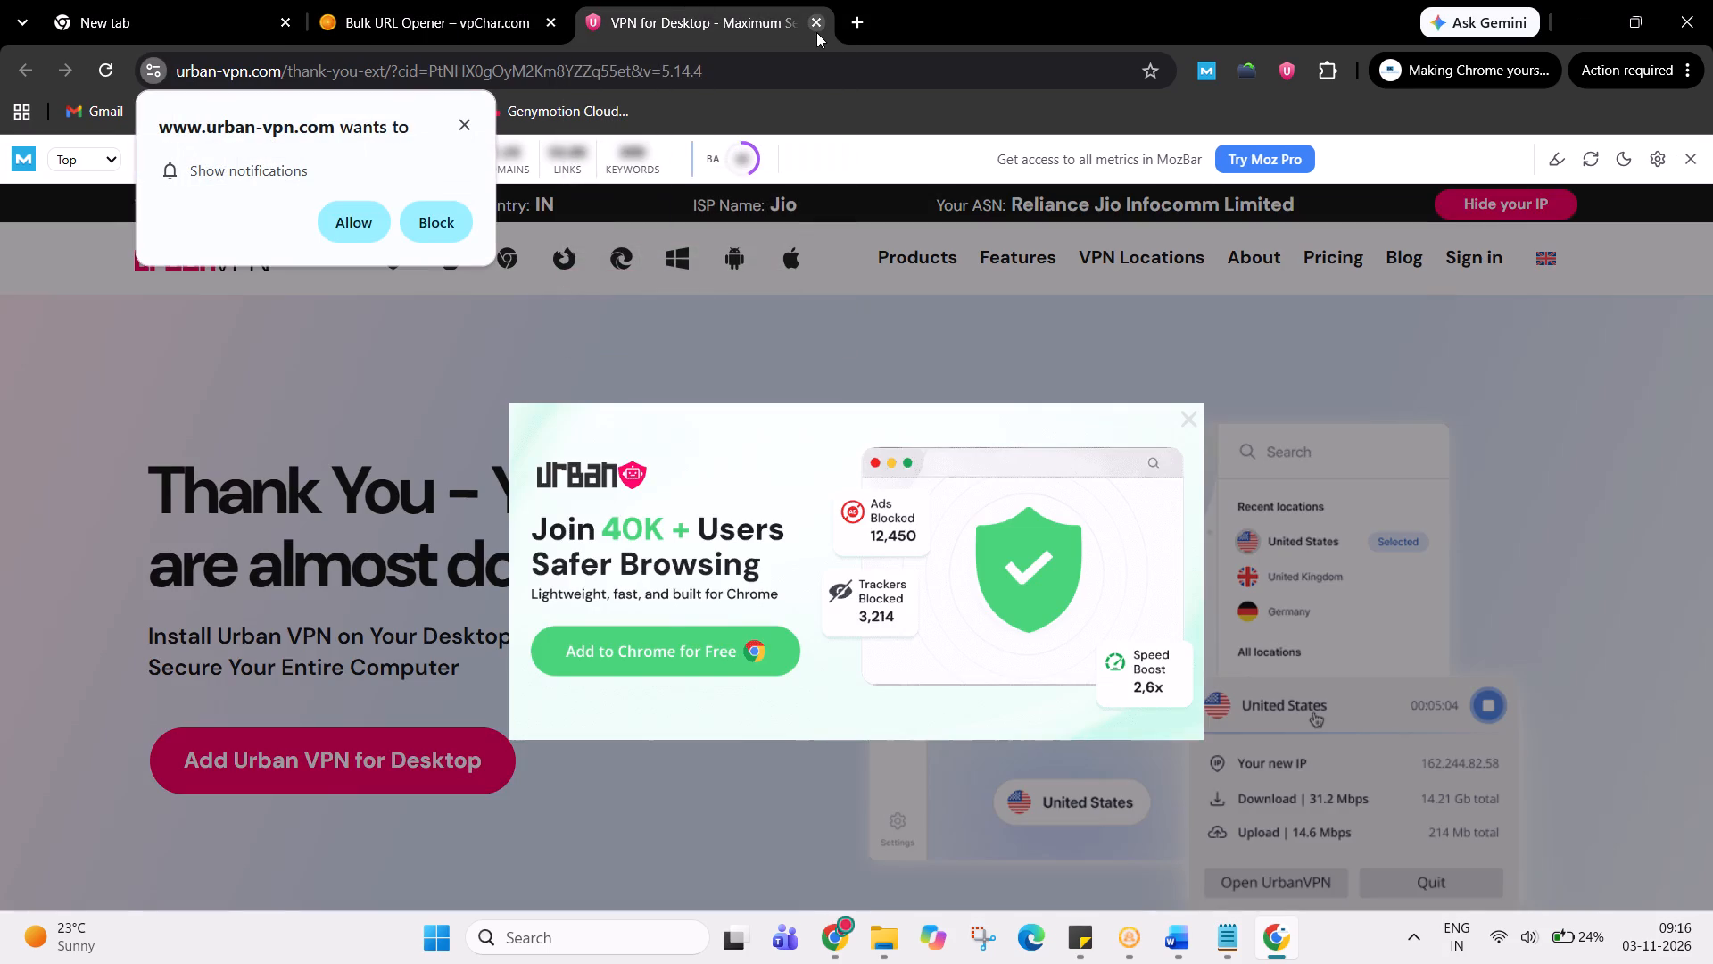
click(812, 20)
click(223, 0)
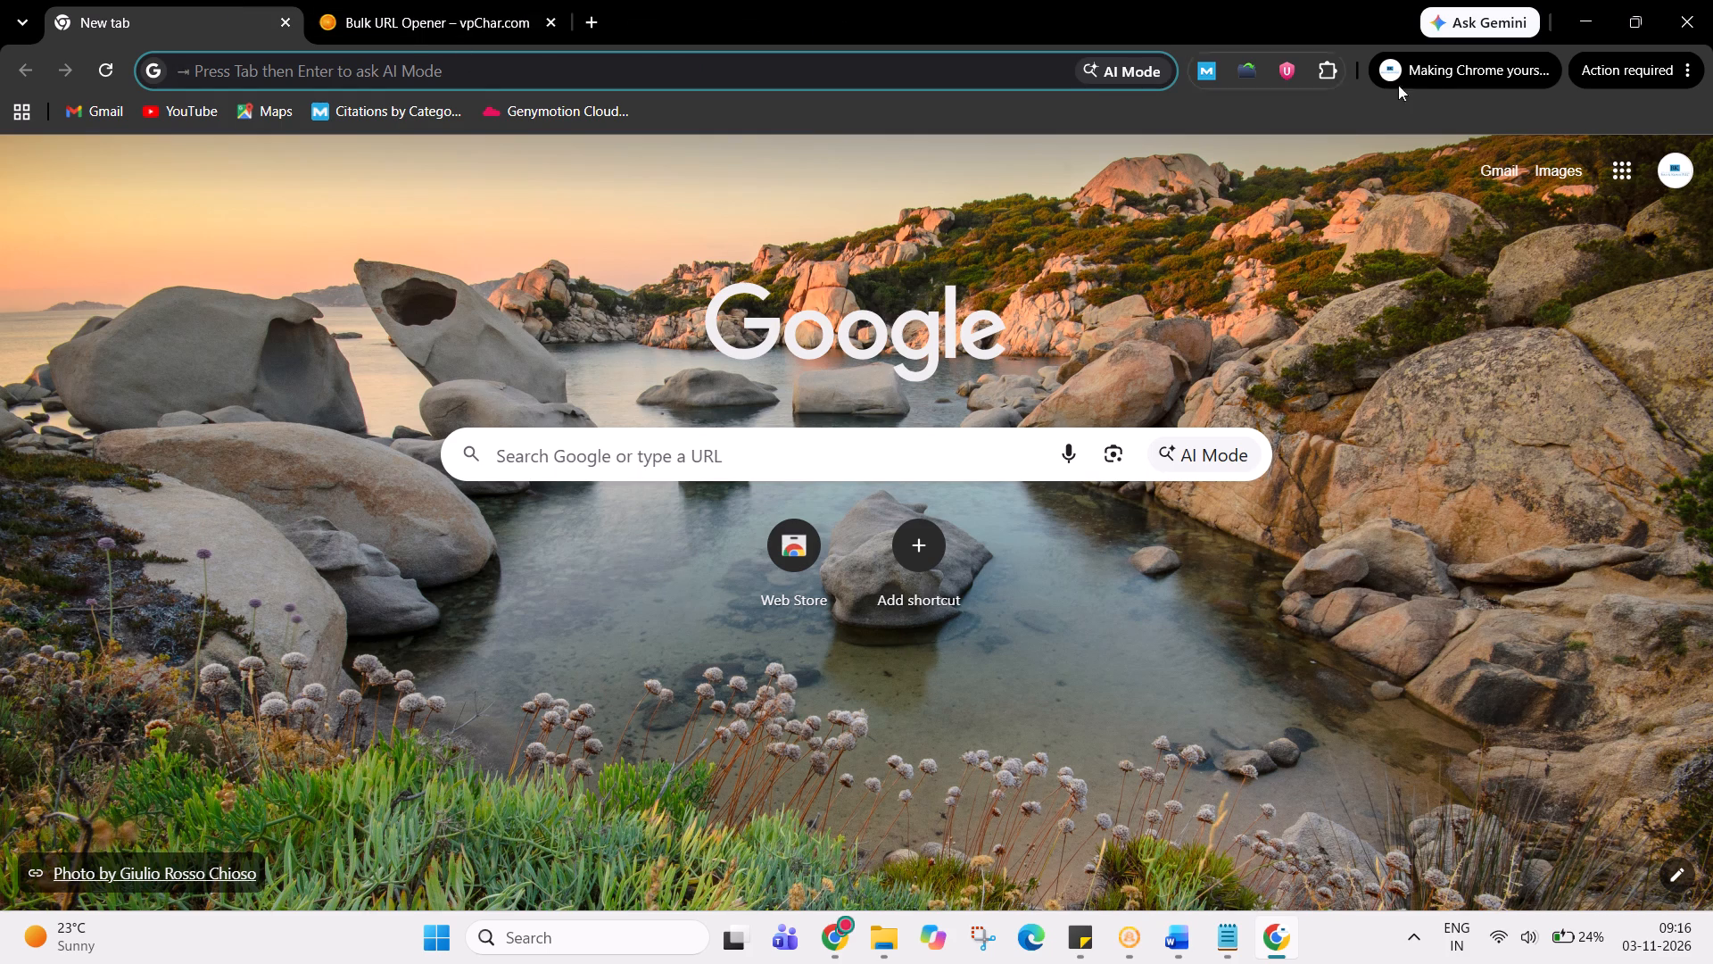
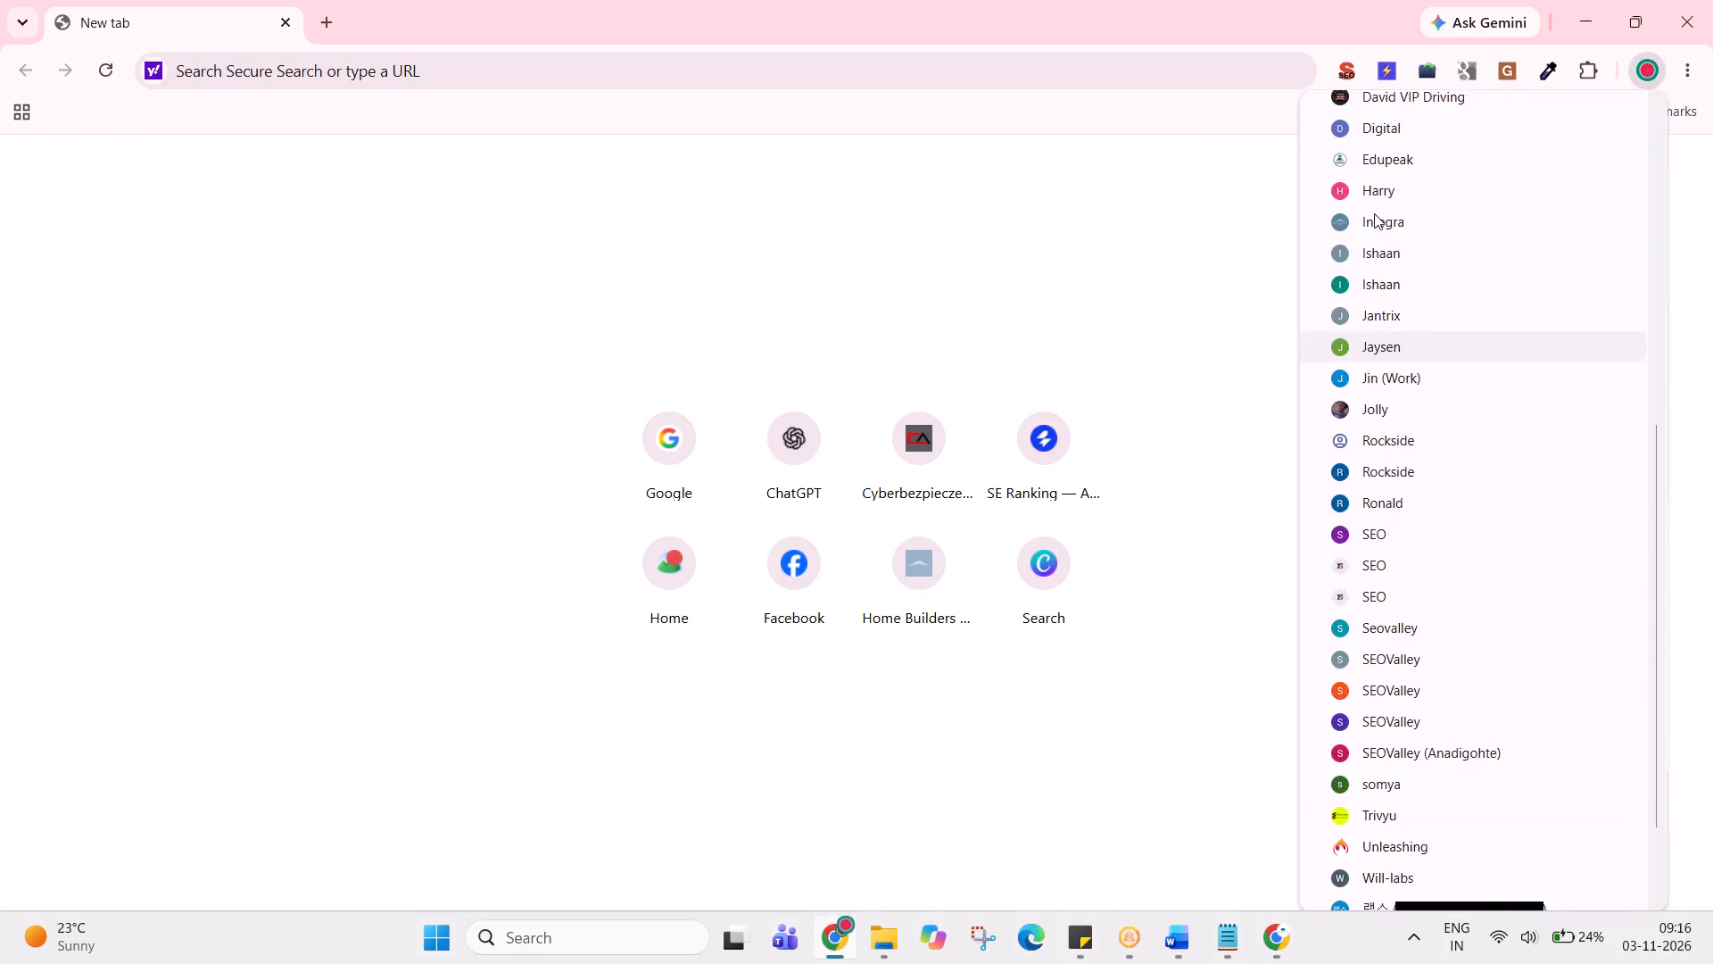
Switch to the existing Integra Chrome profile.
click(1381, 218)
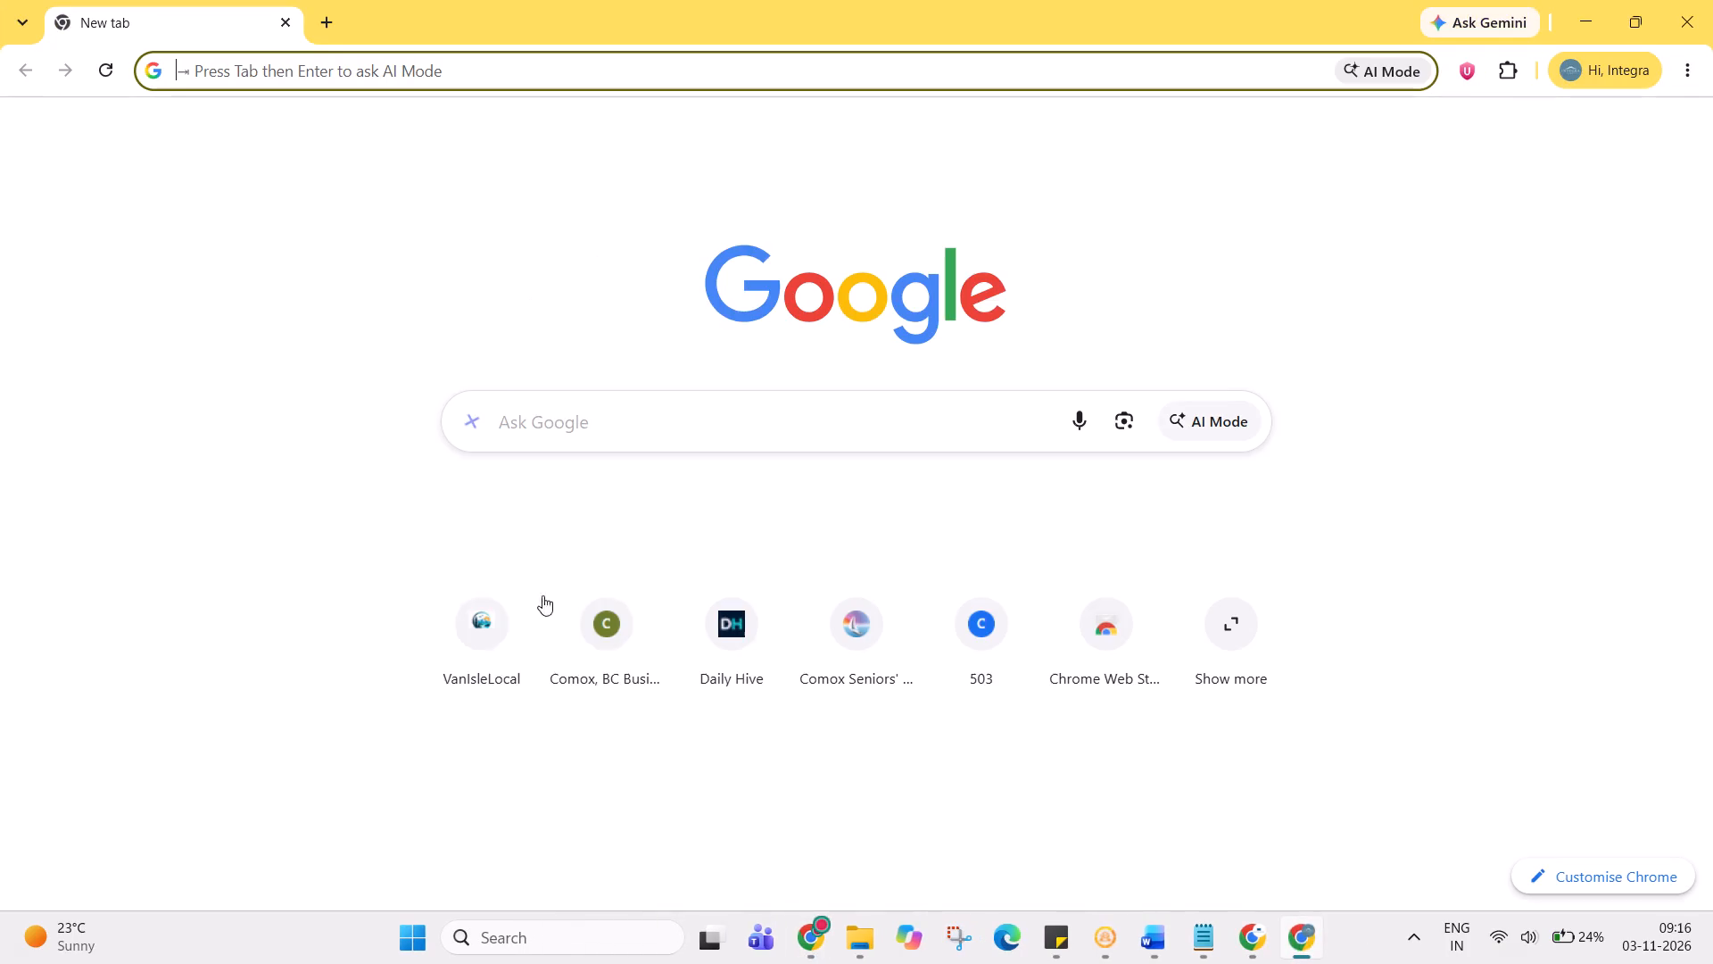
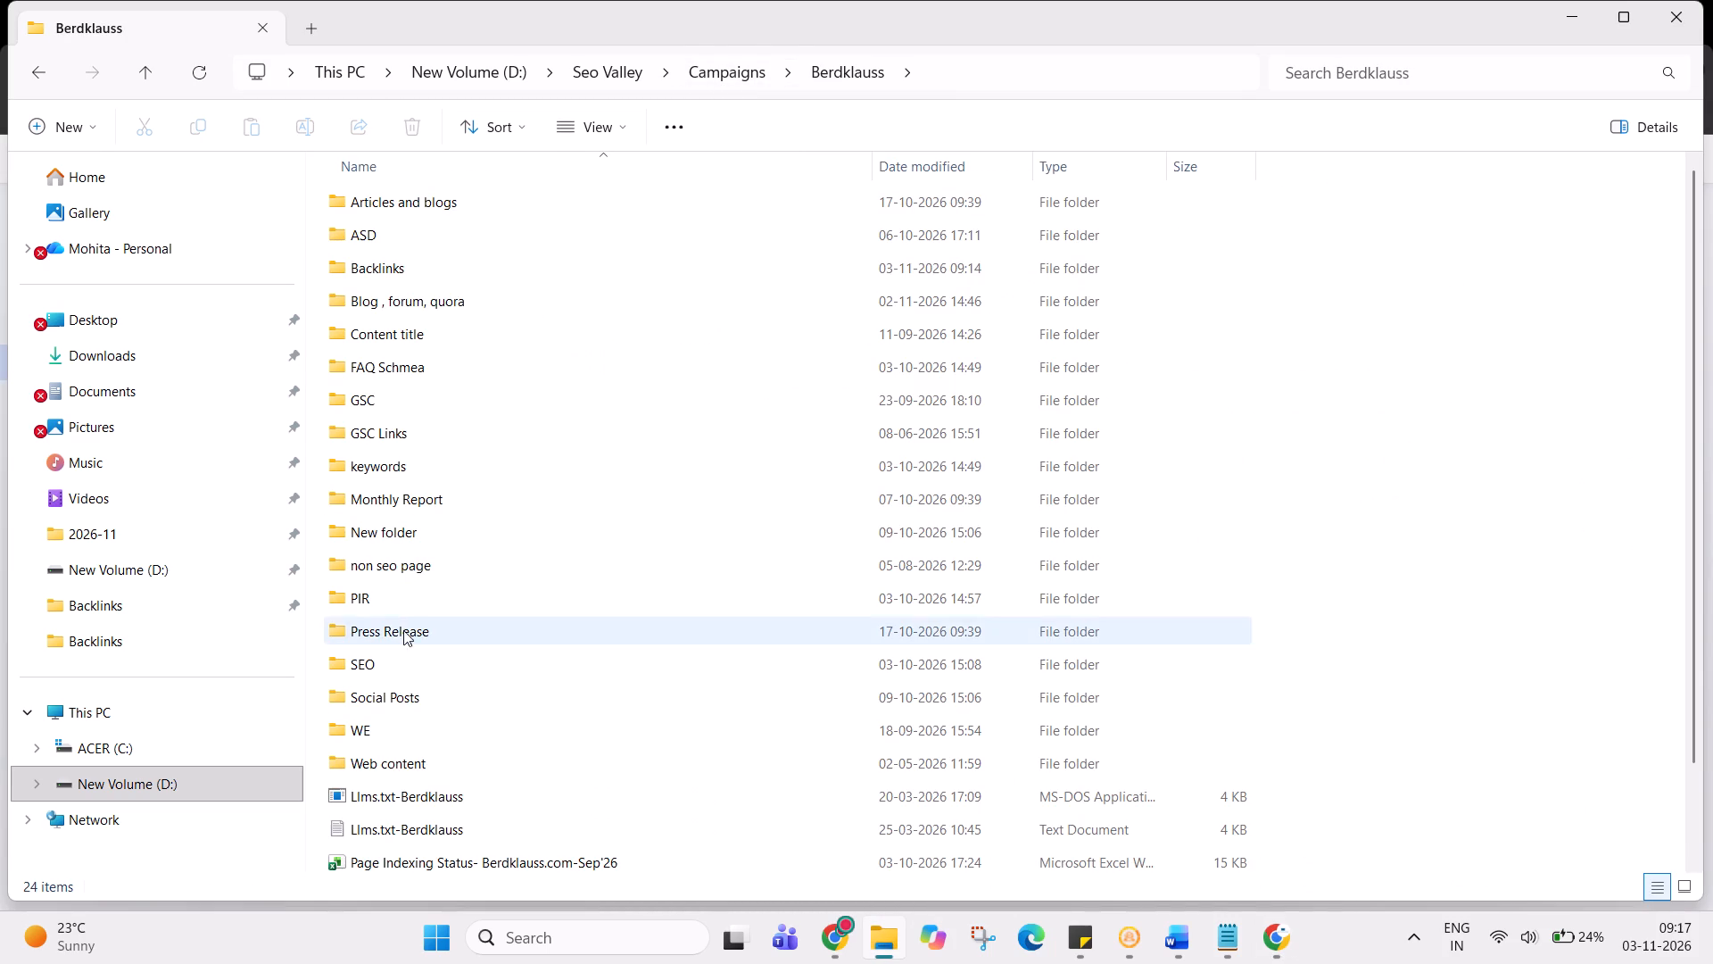
Open the Backlink-Opportunities Excel workbook for Berdklauss.com from the Berdklauss campaign's Backlinks folder.
double_click(410, 262)
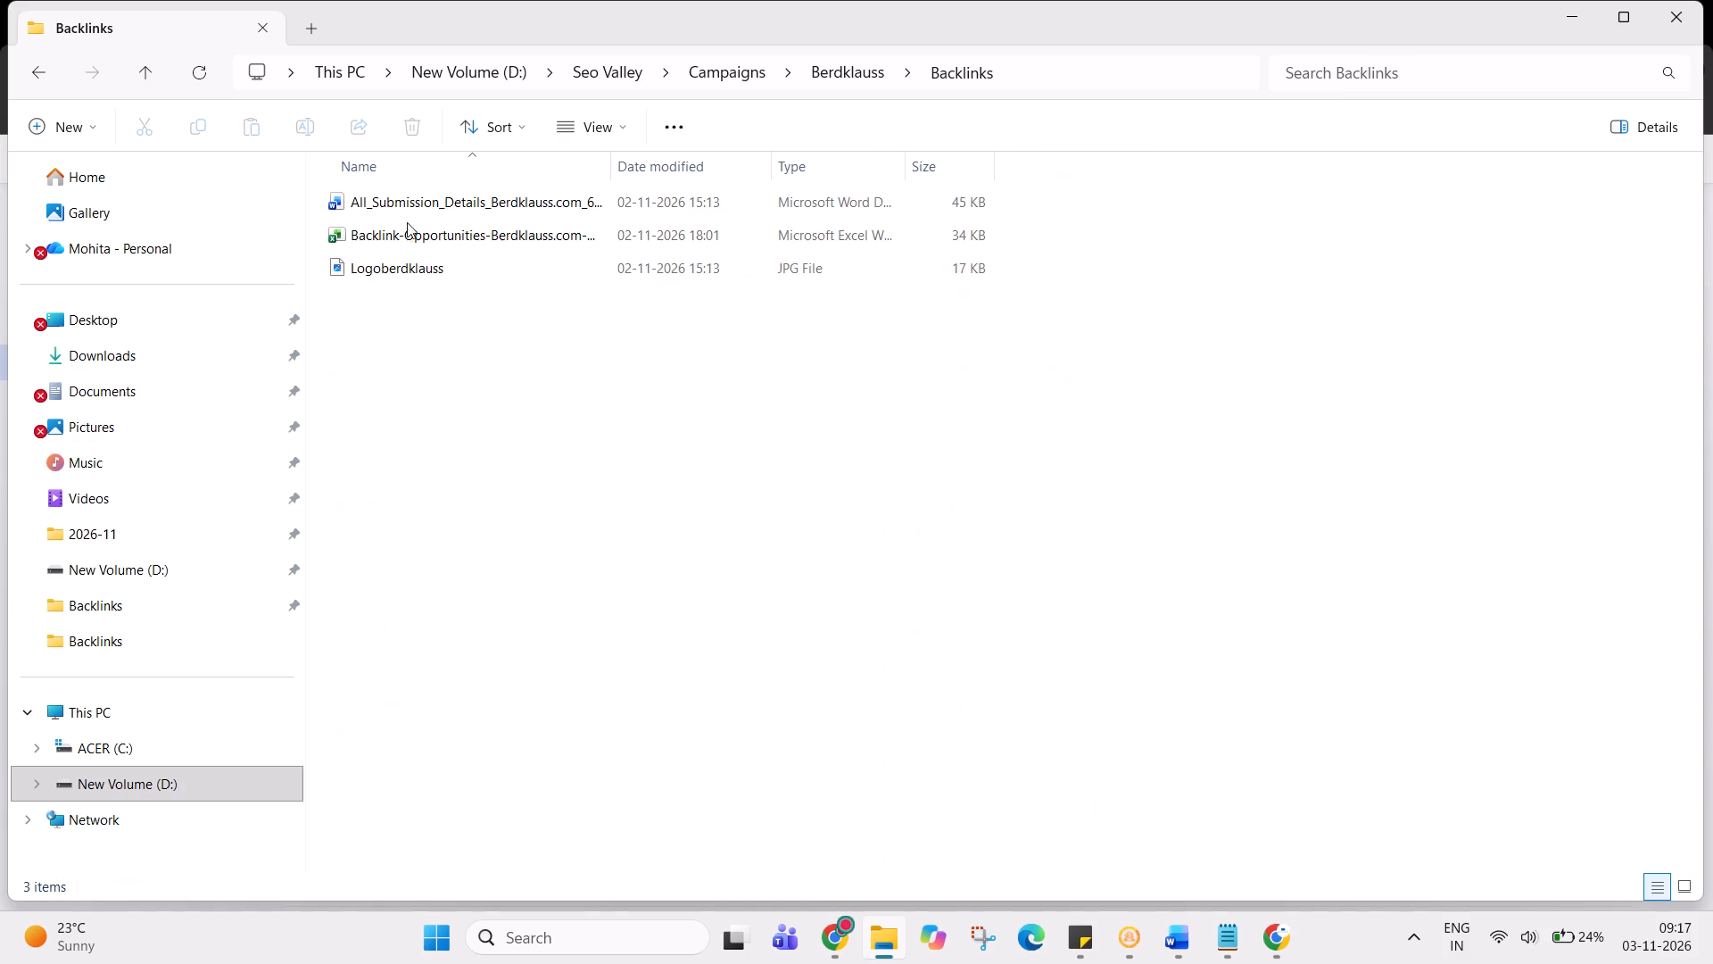
double_click(411, 235)
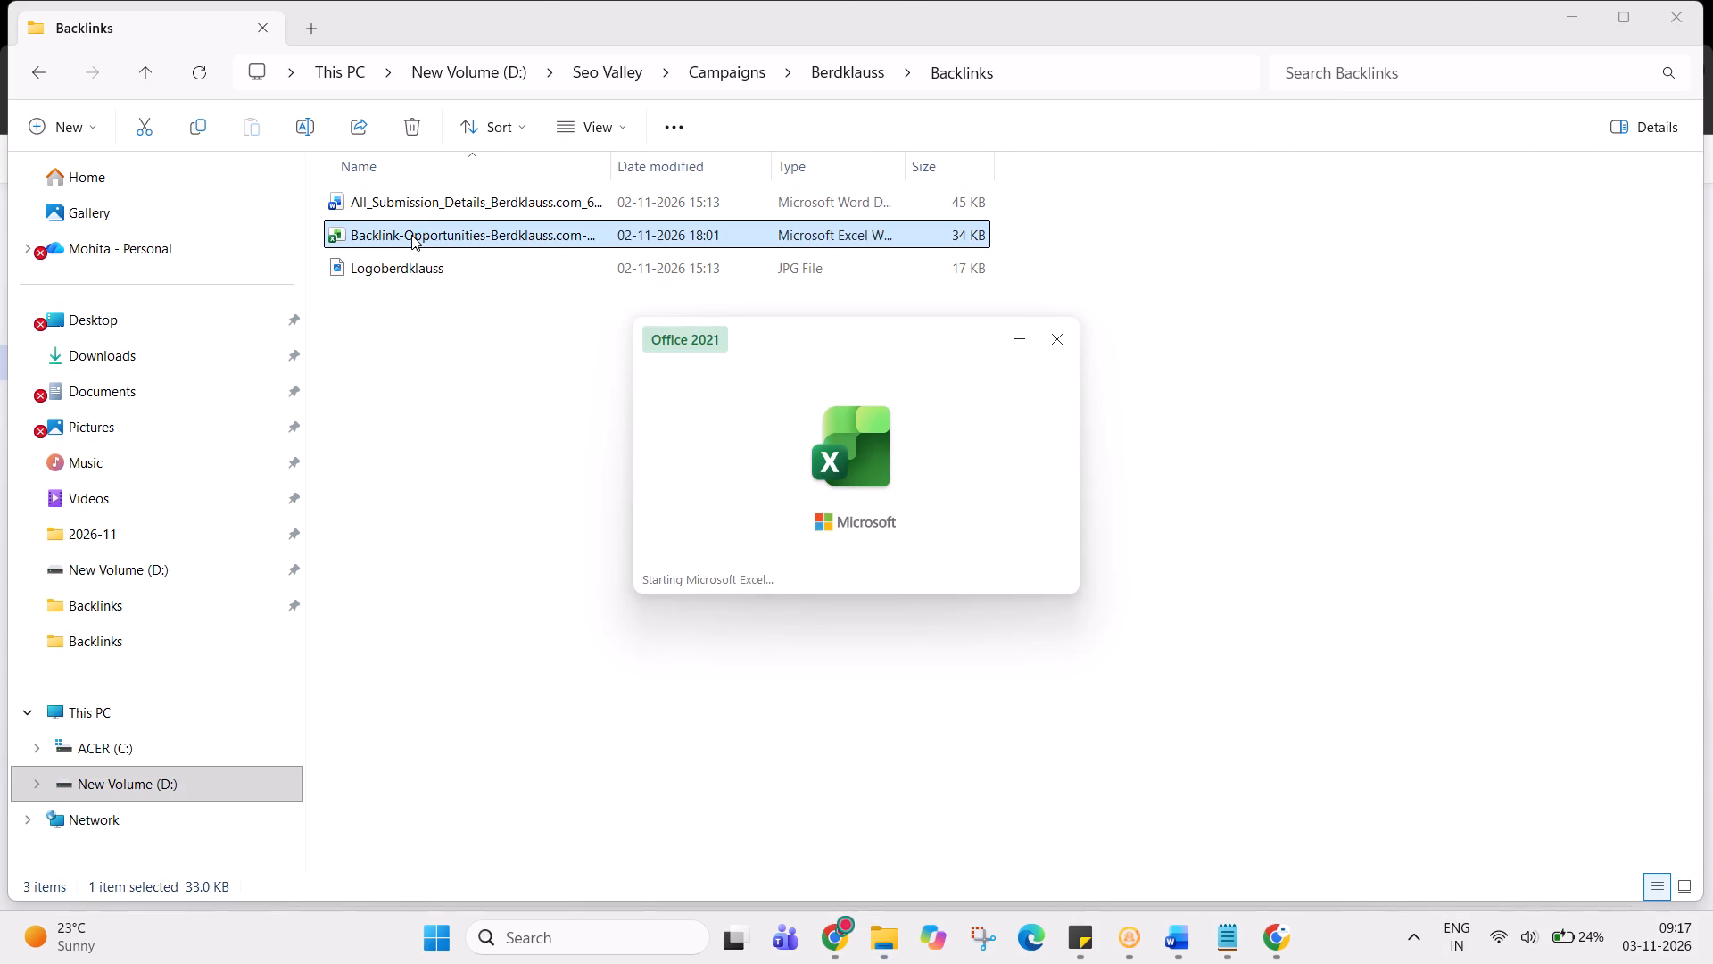
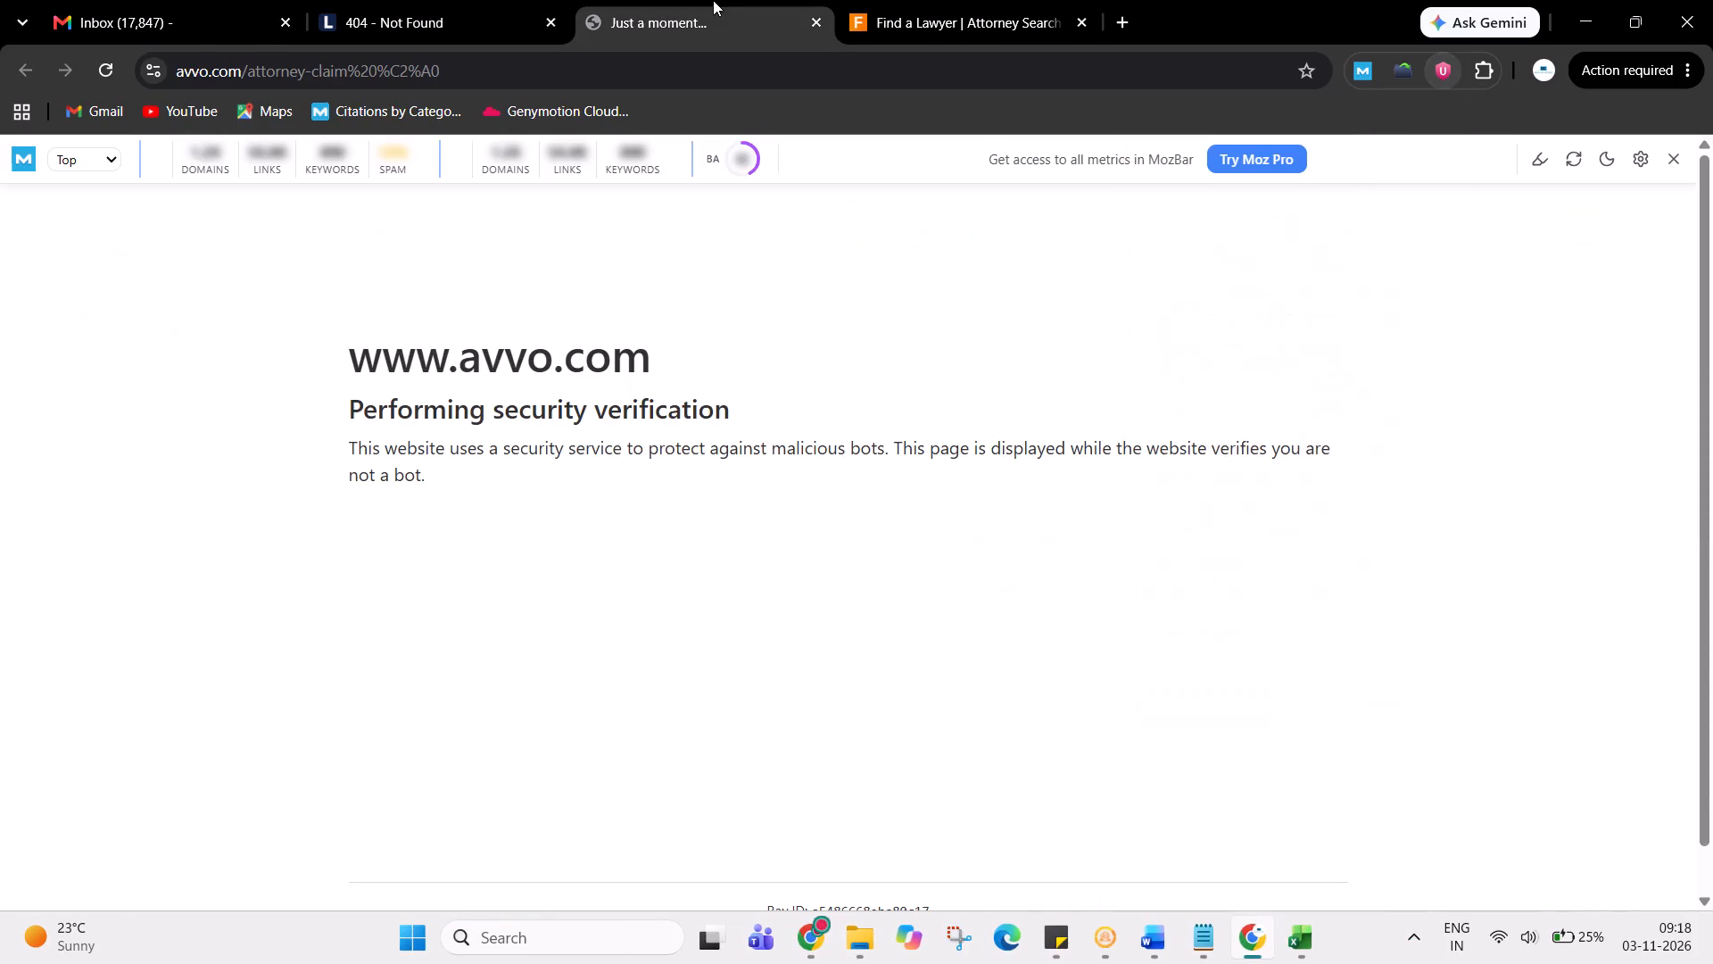
click(961, 0)
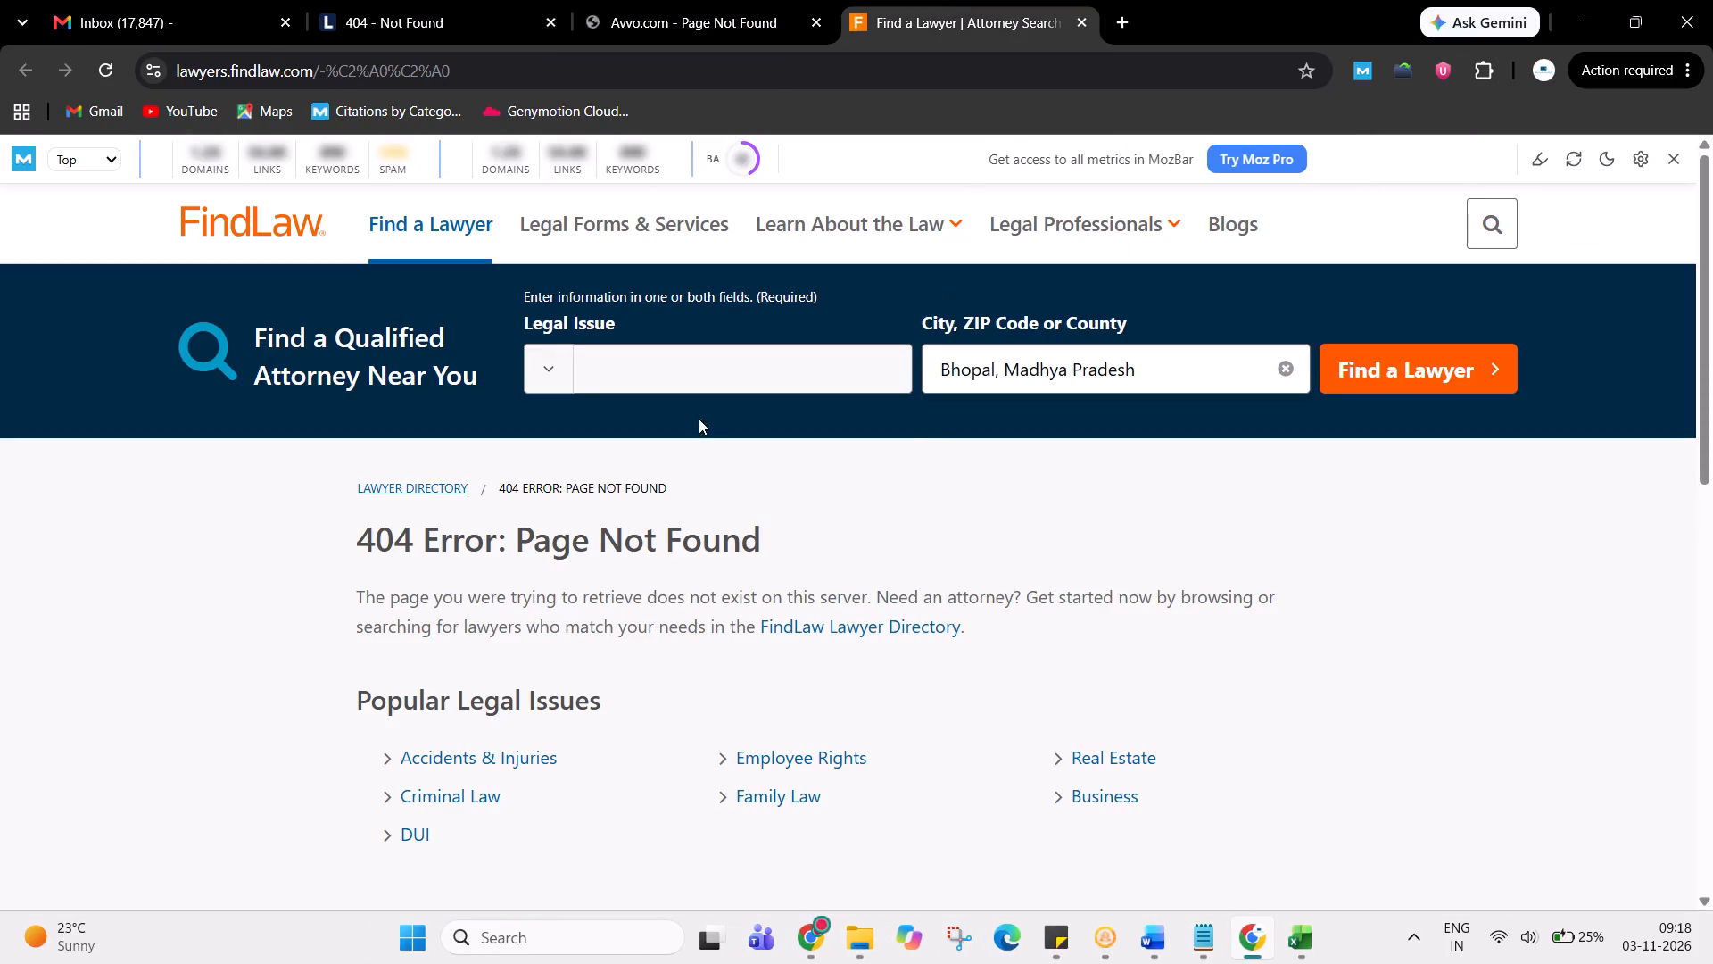
click(681, 378)
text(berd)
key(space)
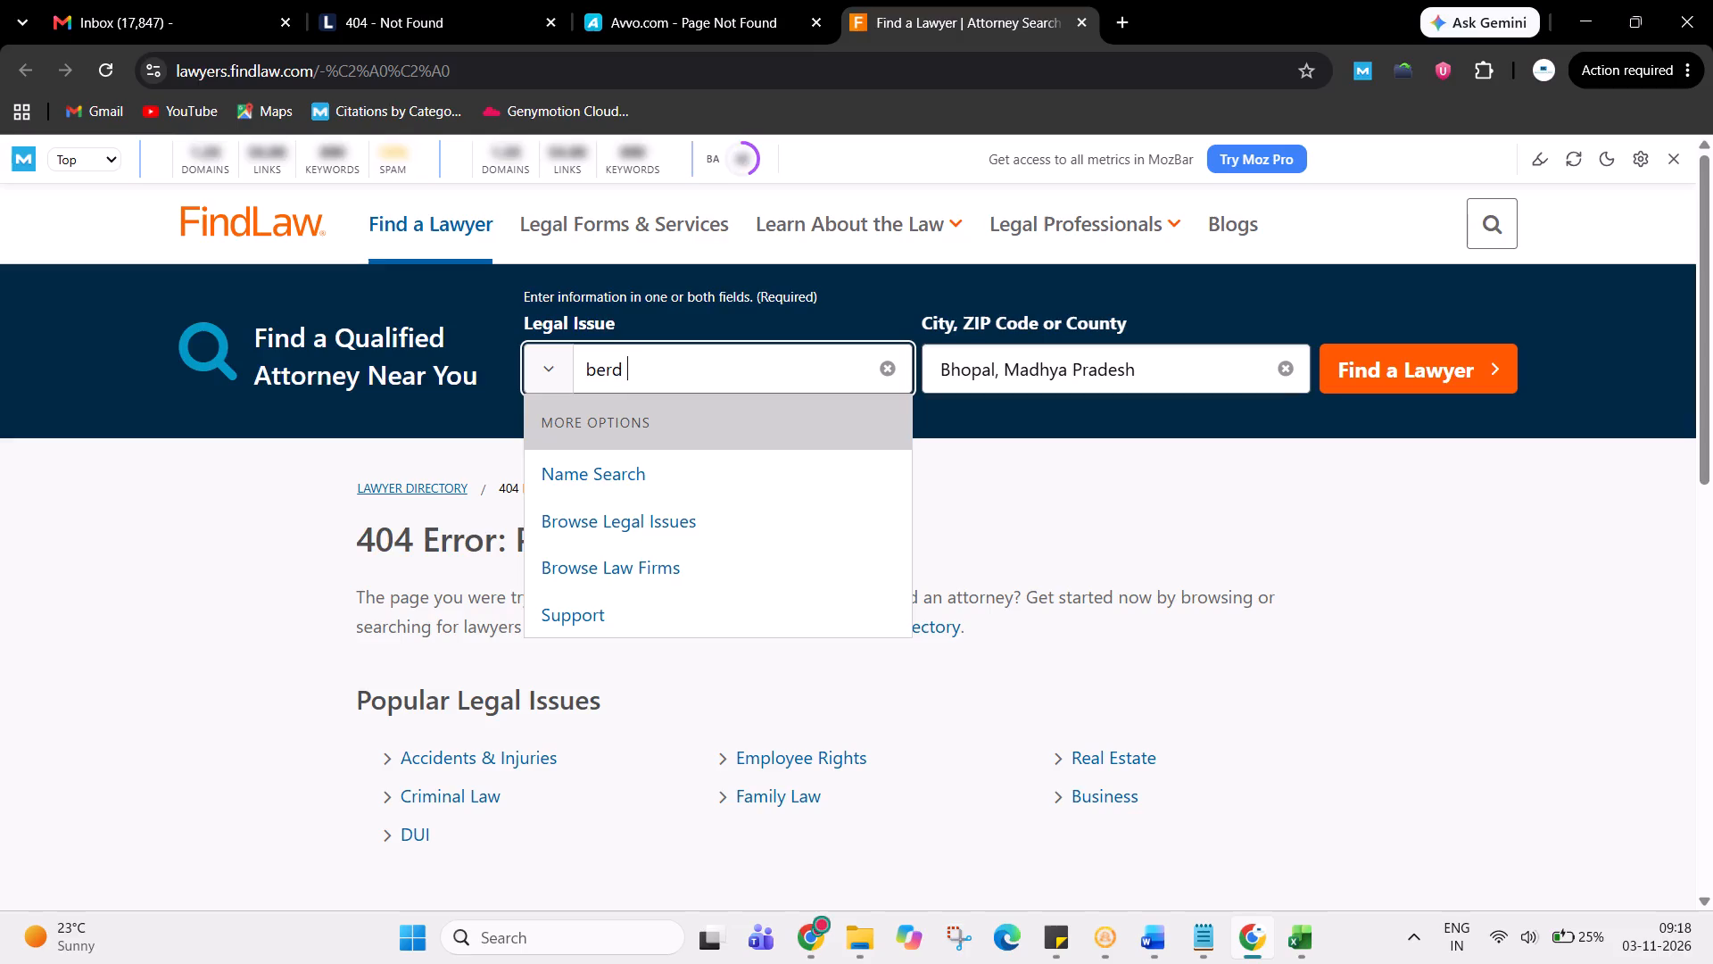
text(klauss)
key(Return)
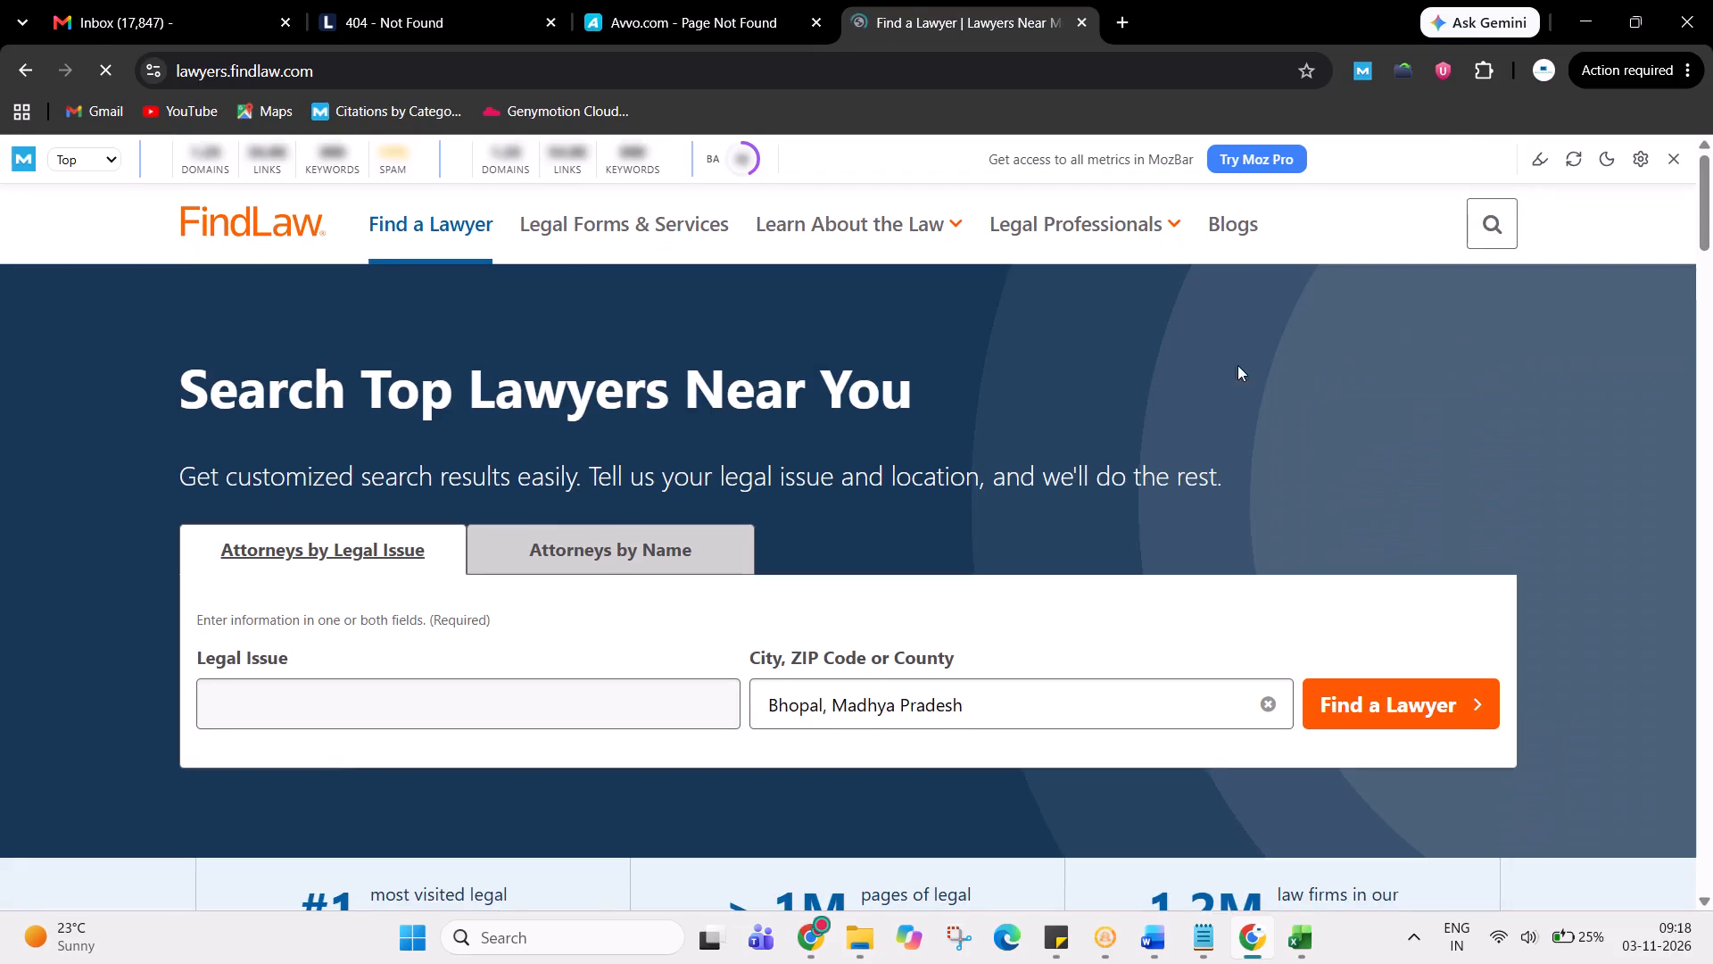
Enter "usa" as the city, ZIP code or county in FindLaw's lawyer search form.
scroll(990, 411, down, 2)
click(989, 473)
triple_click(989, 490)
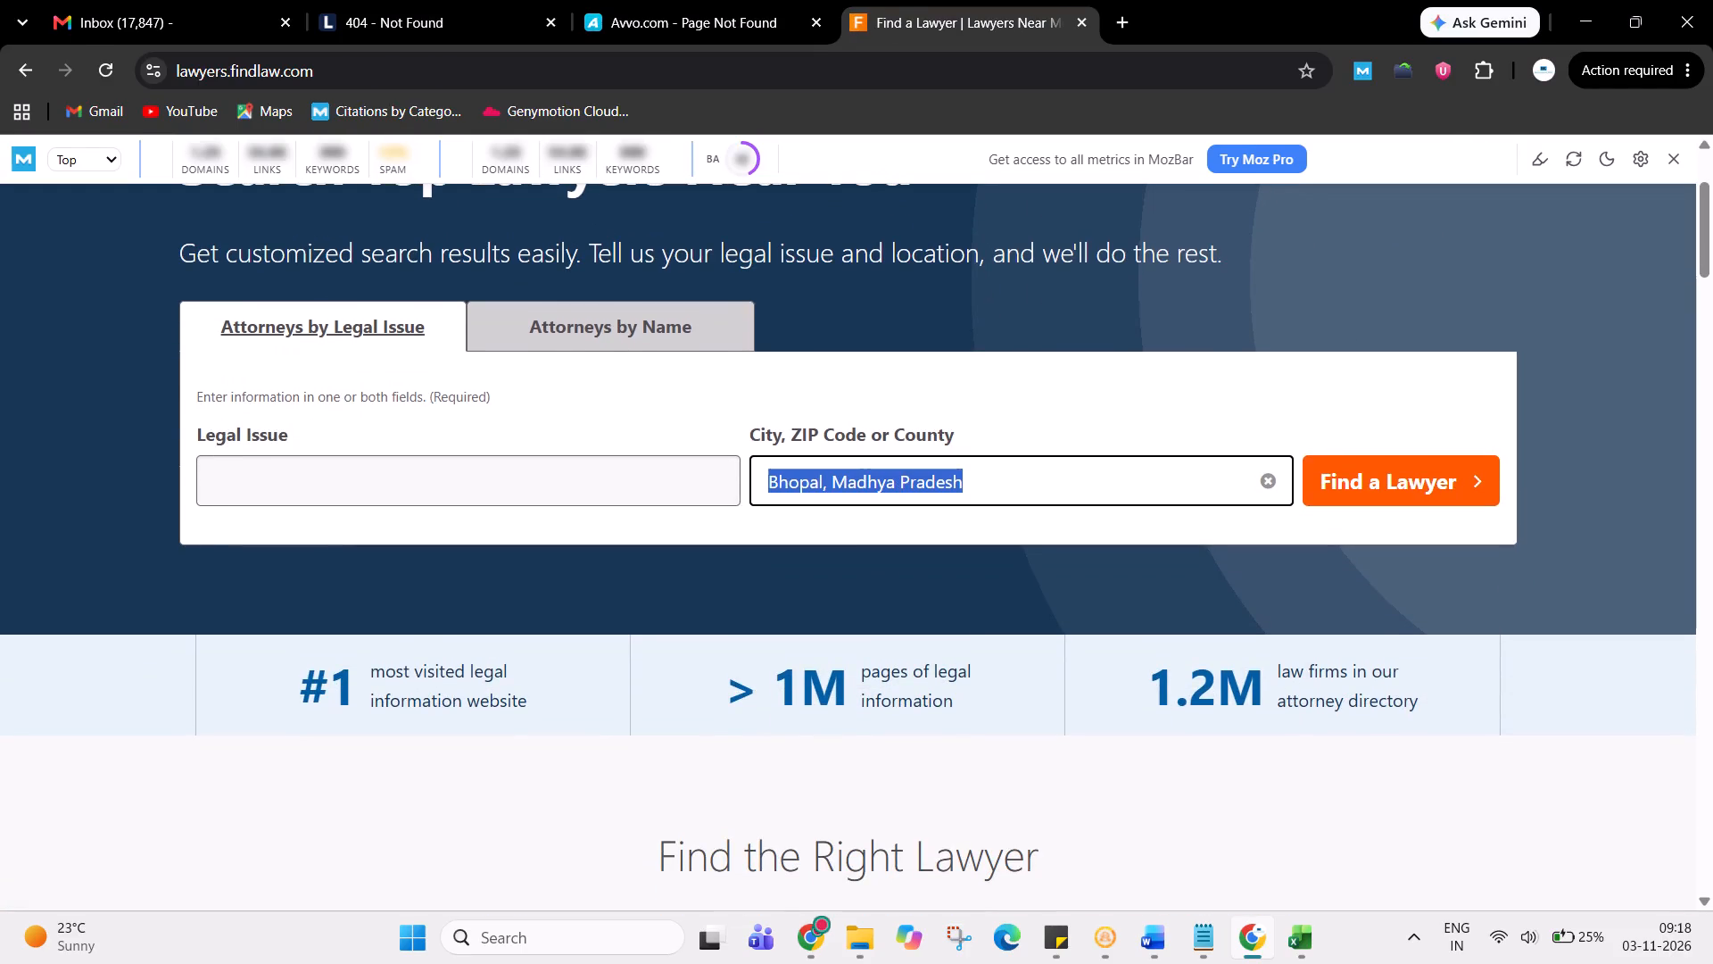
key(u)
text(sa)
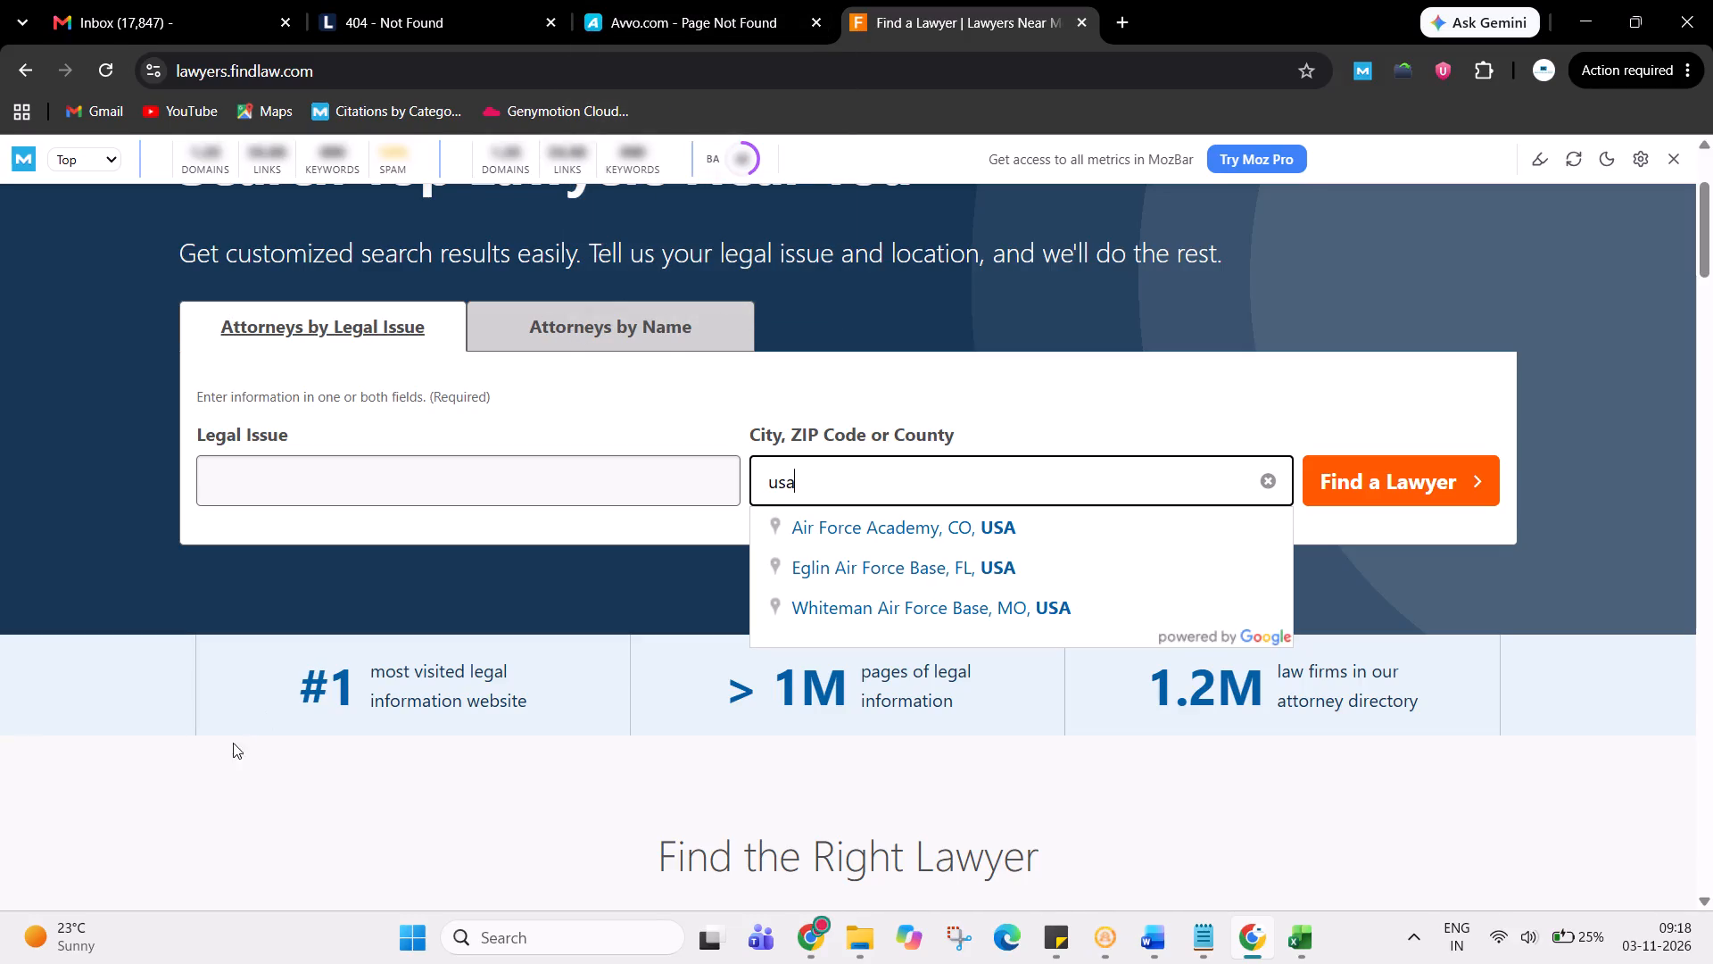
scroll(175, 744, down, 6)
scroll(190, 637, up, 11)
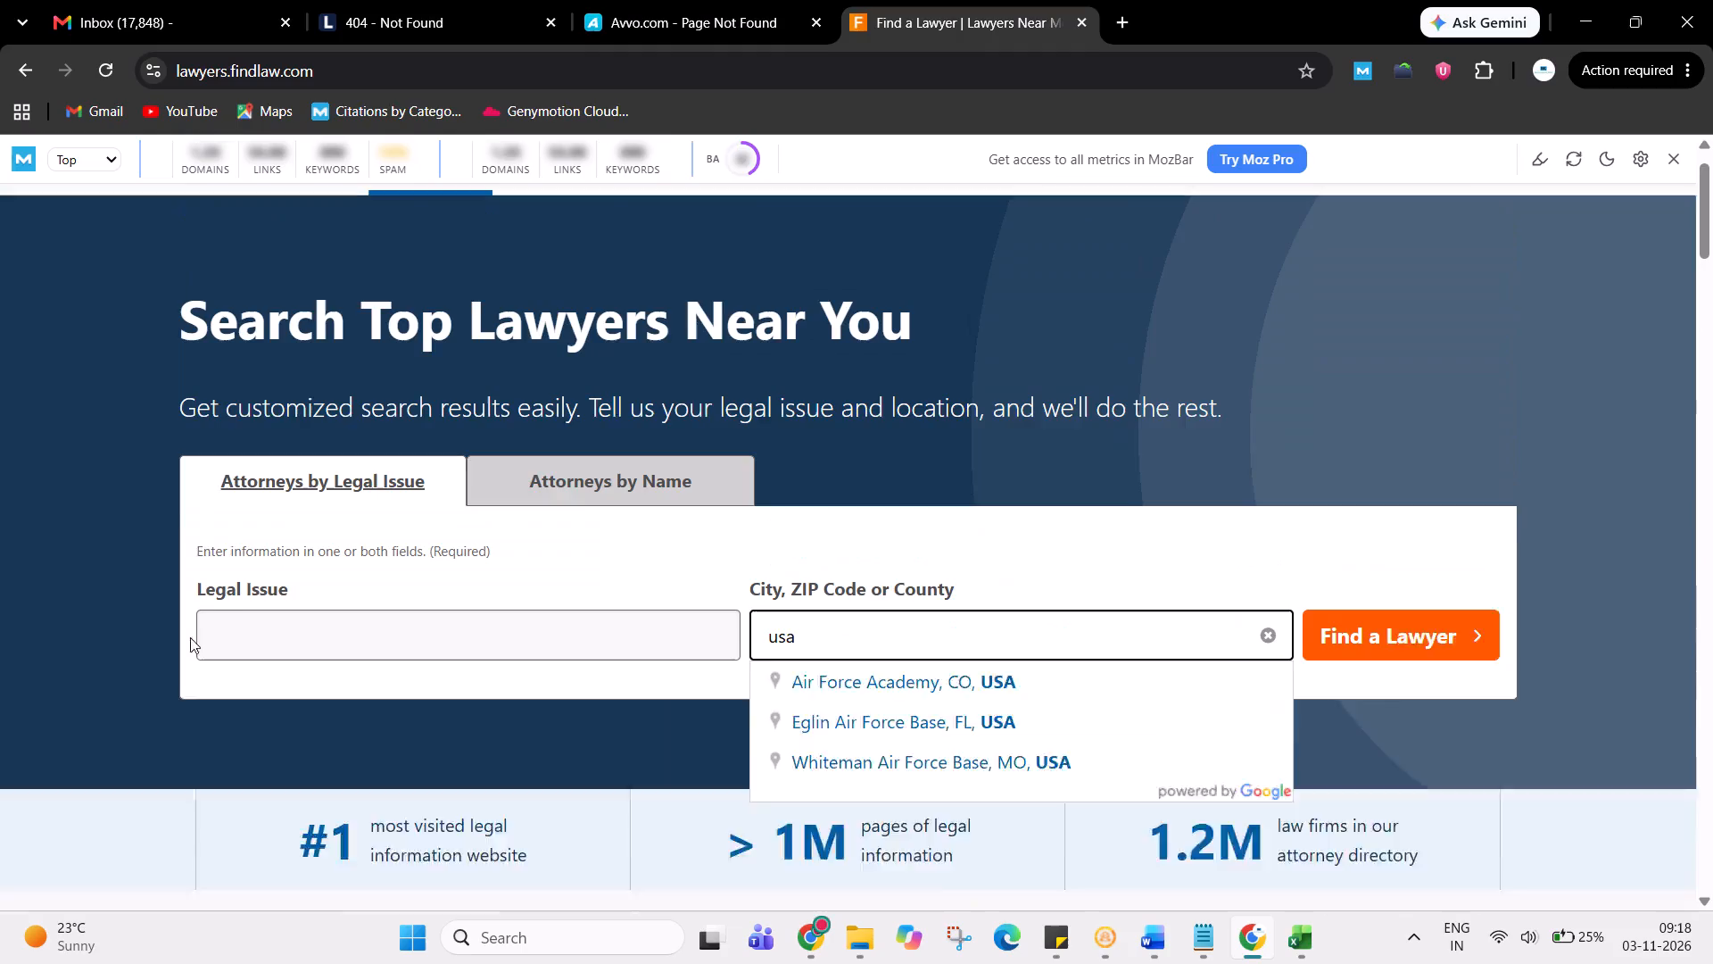
Open FindLaw's Legal Forms & Services page.
click(668, 228)
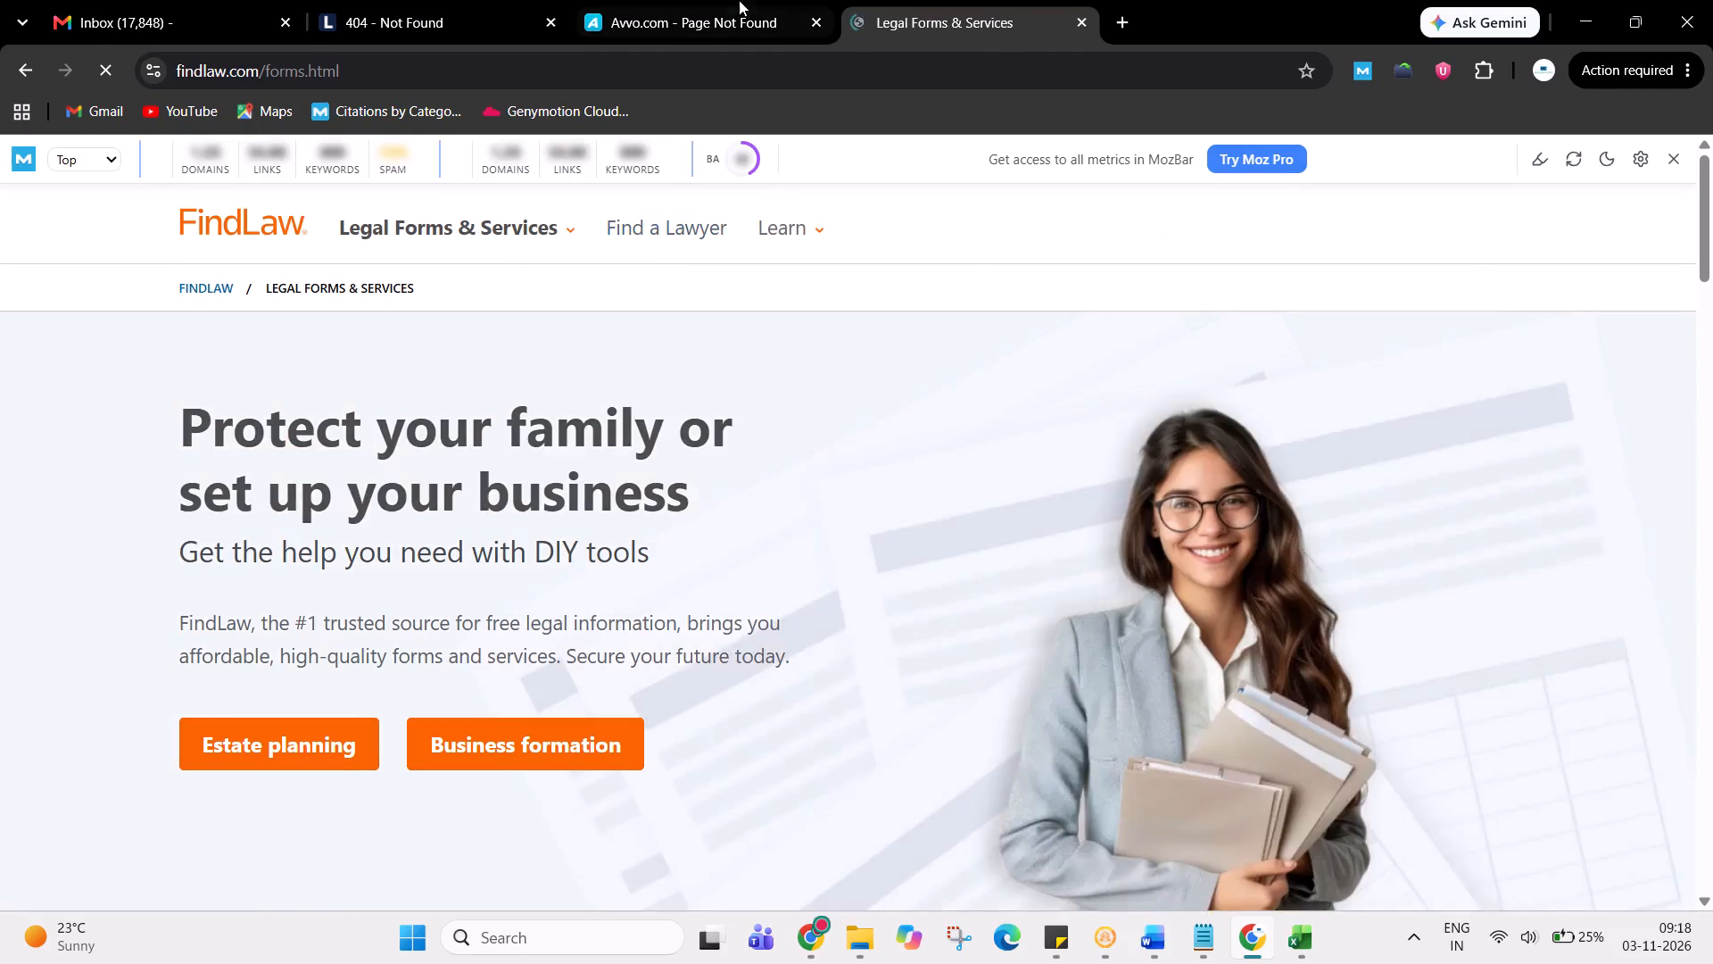
Look over the open LawInfo, FindLaw and Avvo pages.
click(738, 0)
click(456, 12)
scroll(613, 592, down, 2)
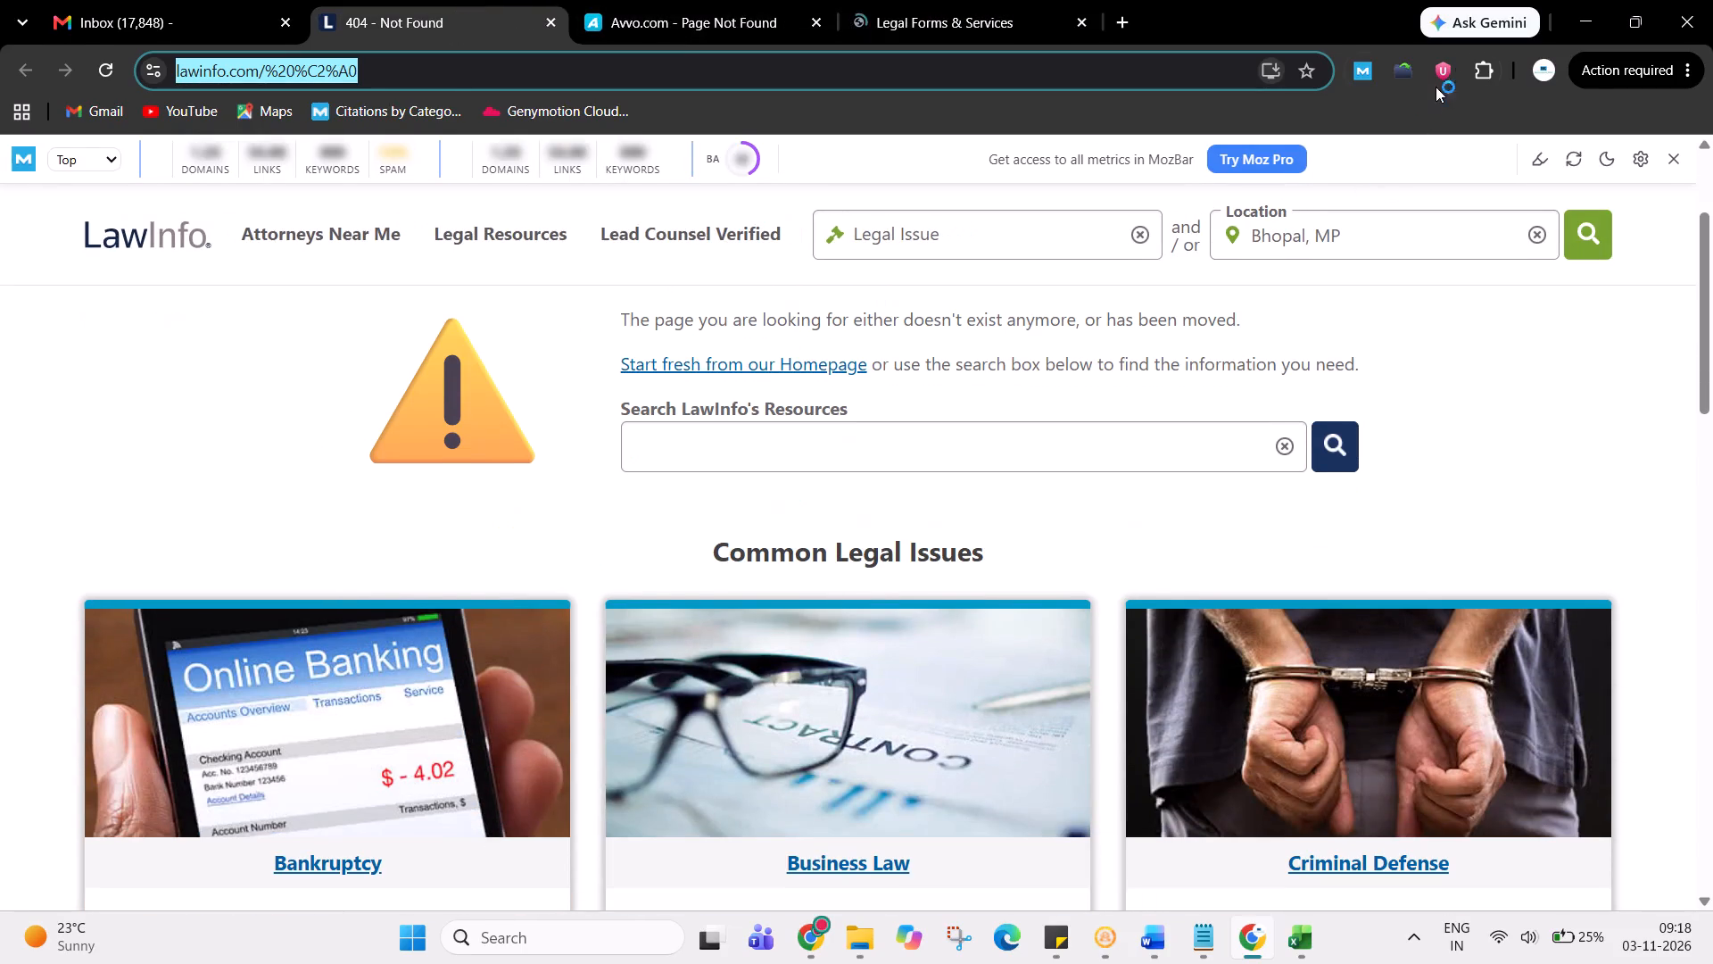
click(1457, 65)
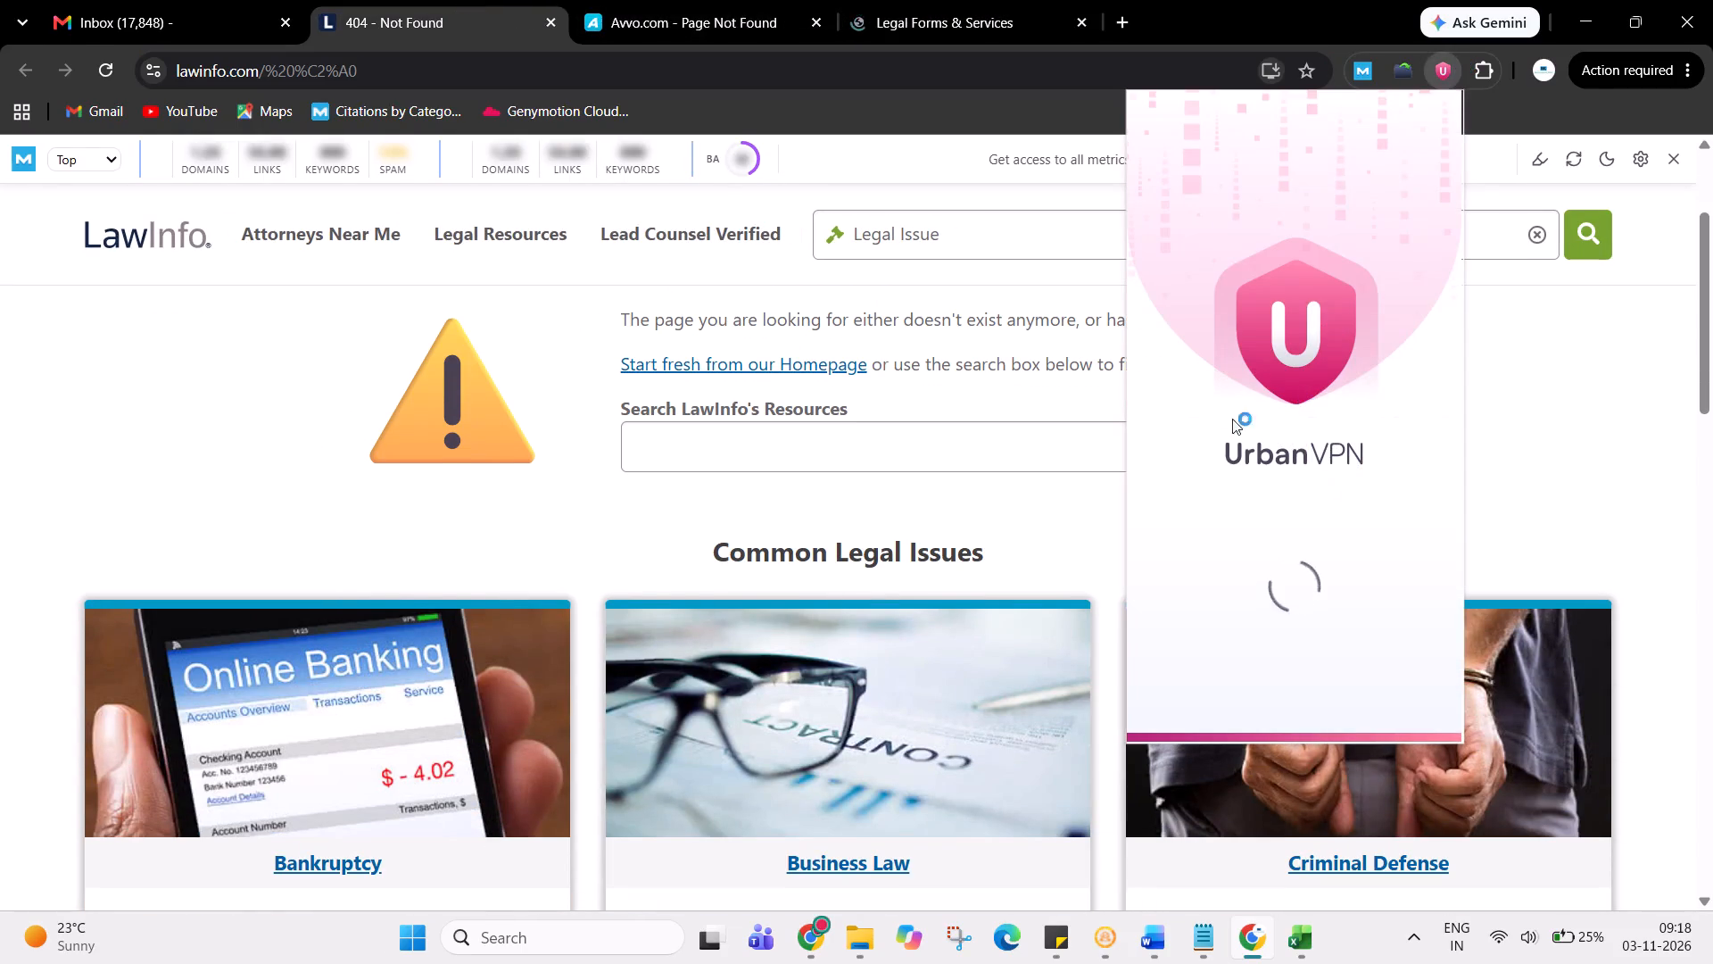
click(939, 0)
scroll(1005, 486, down, 6)
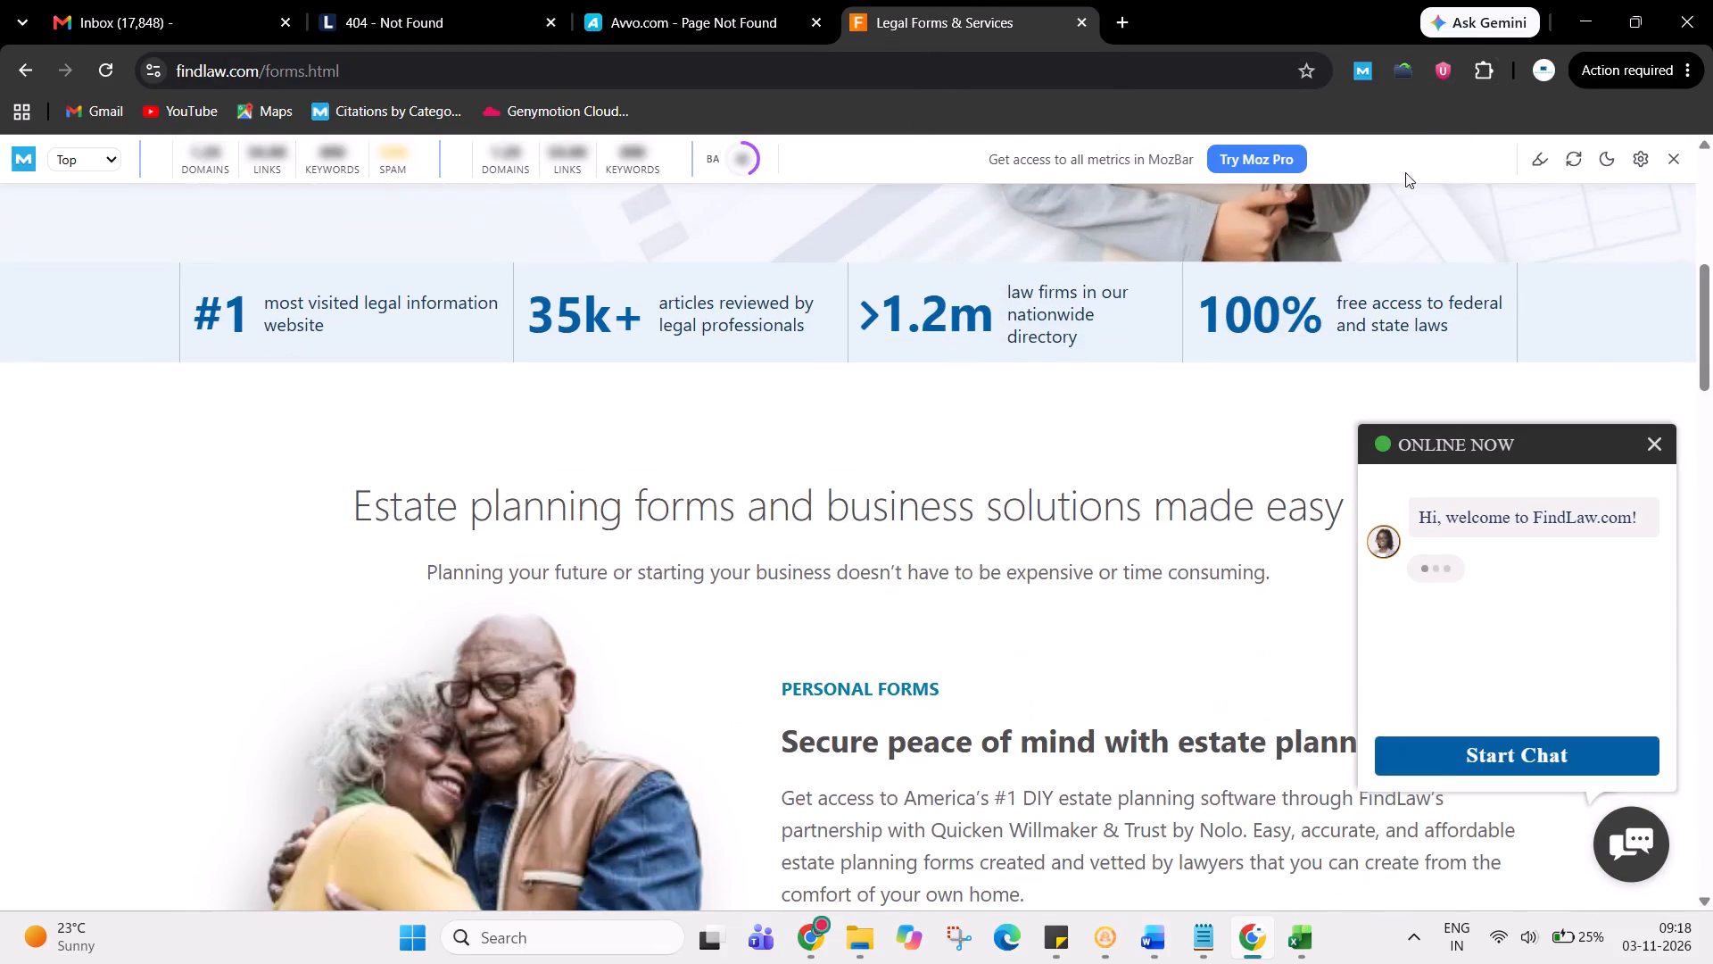
click(717, 0)
scroll(729, 436, down, 10)
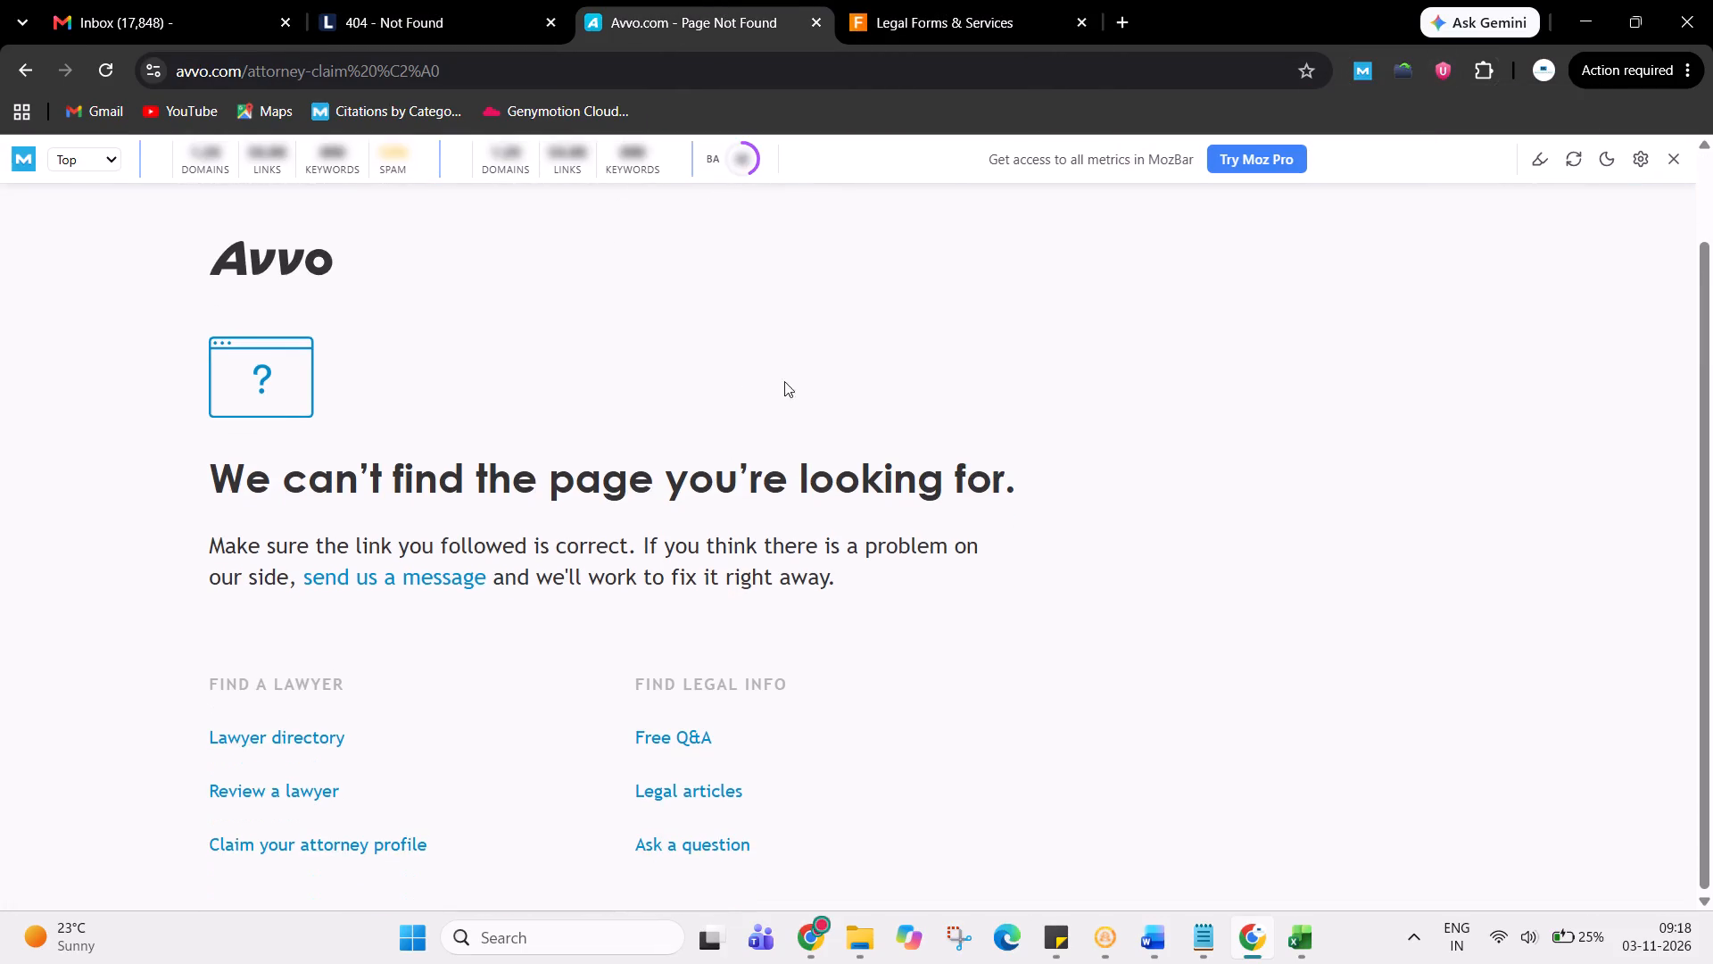
Accept the Urban VPN terms of use and connect to the United States (USA) location.
click(988, 0)
click(1439, 75)
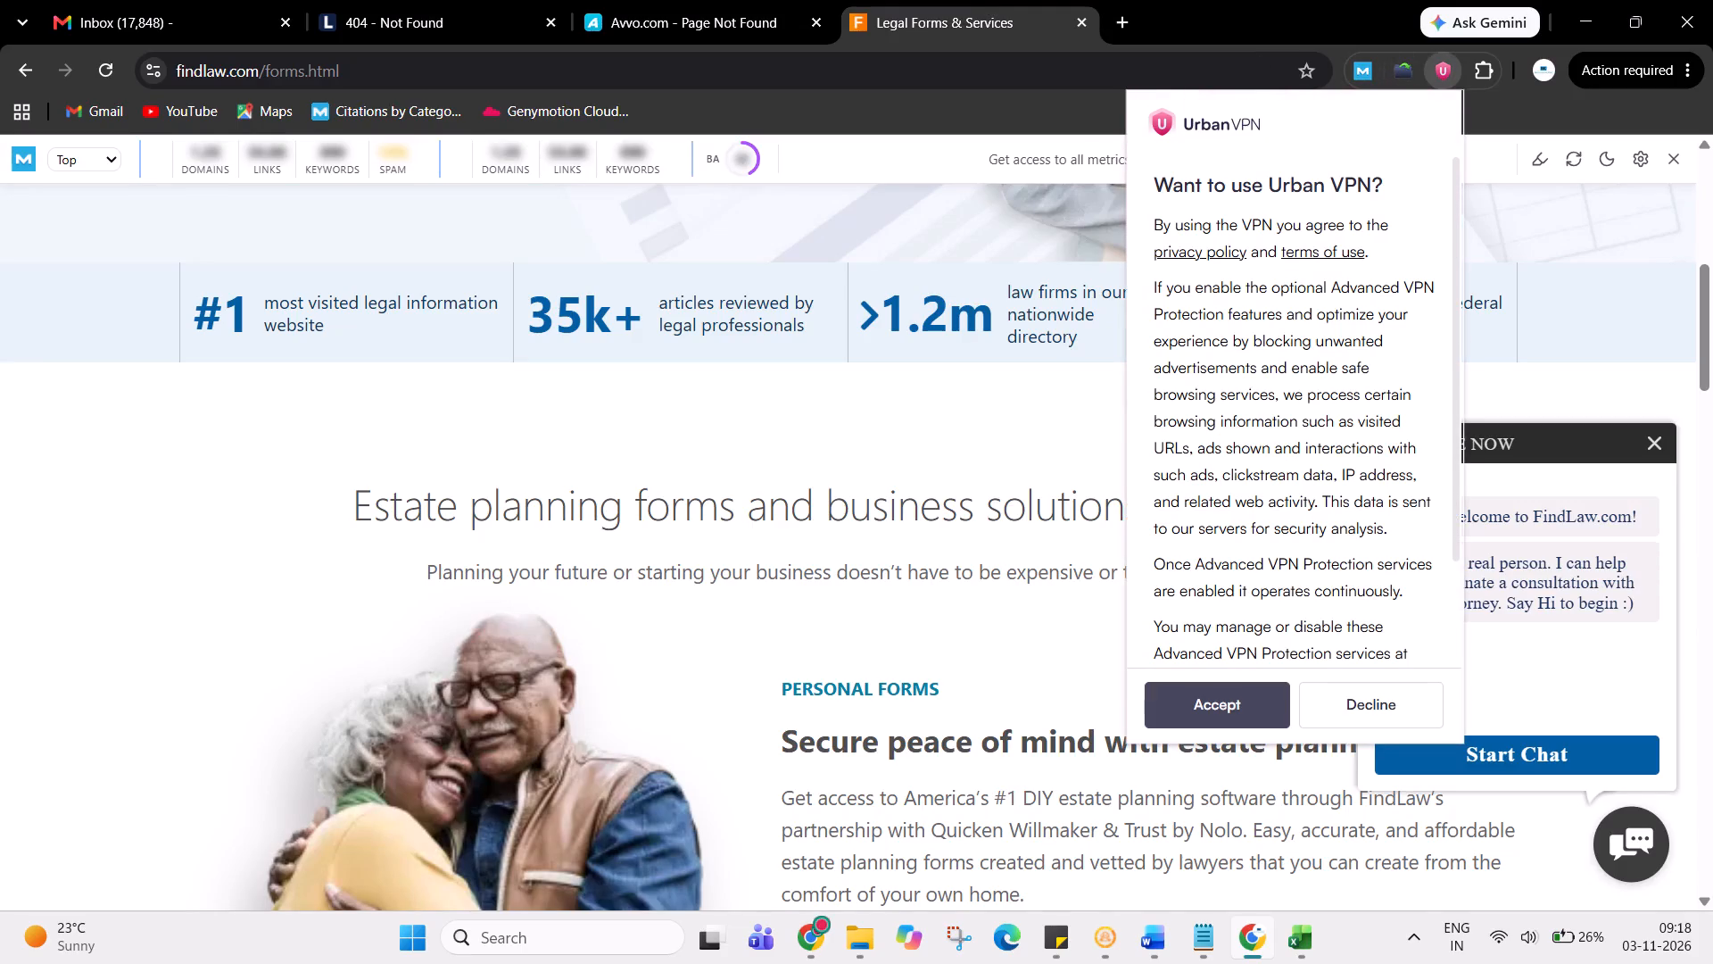
click(1205, 706)
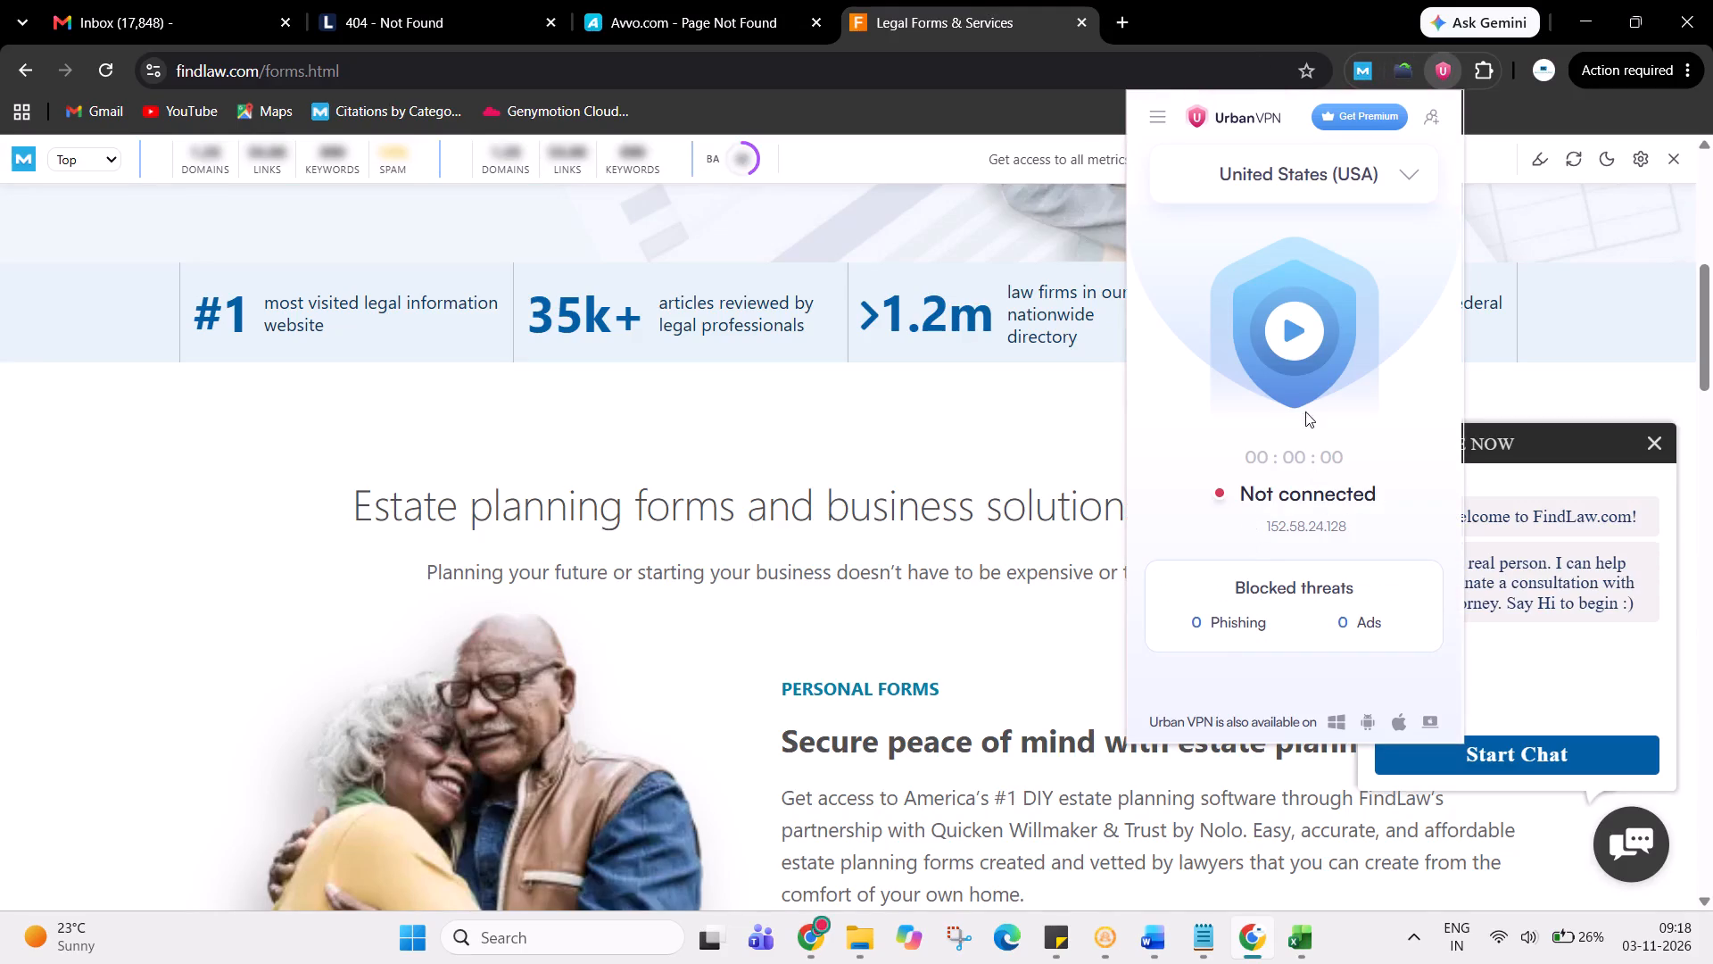
click(1374, 170)
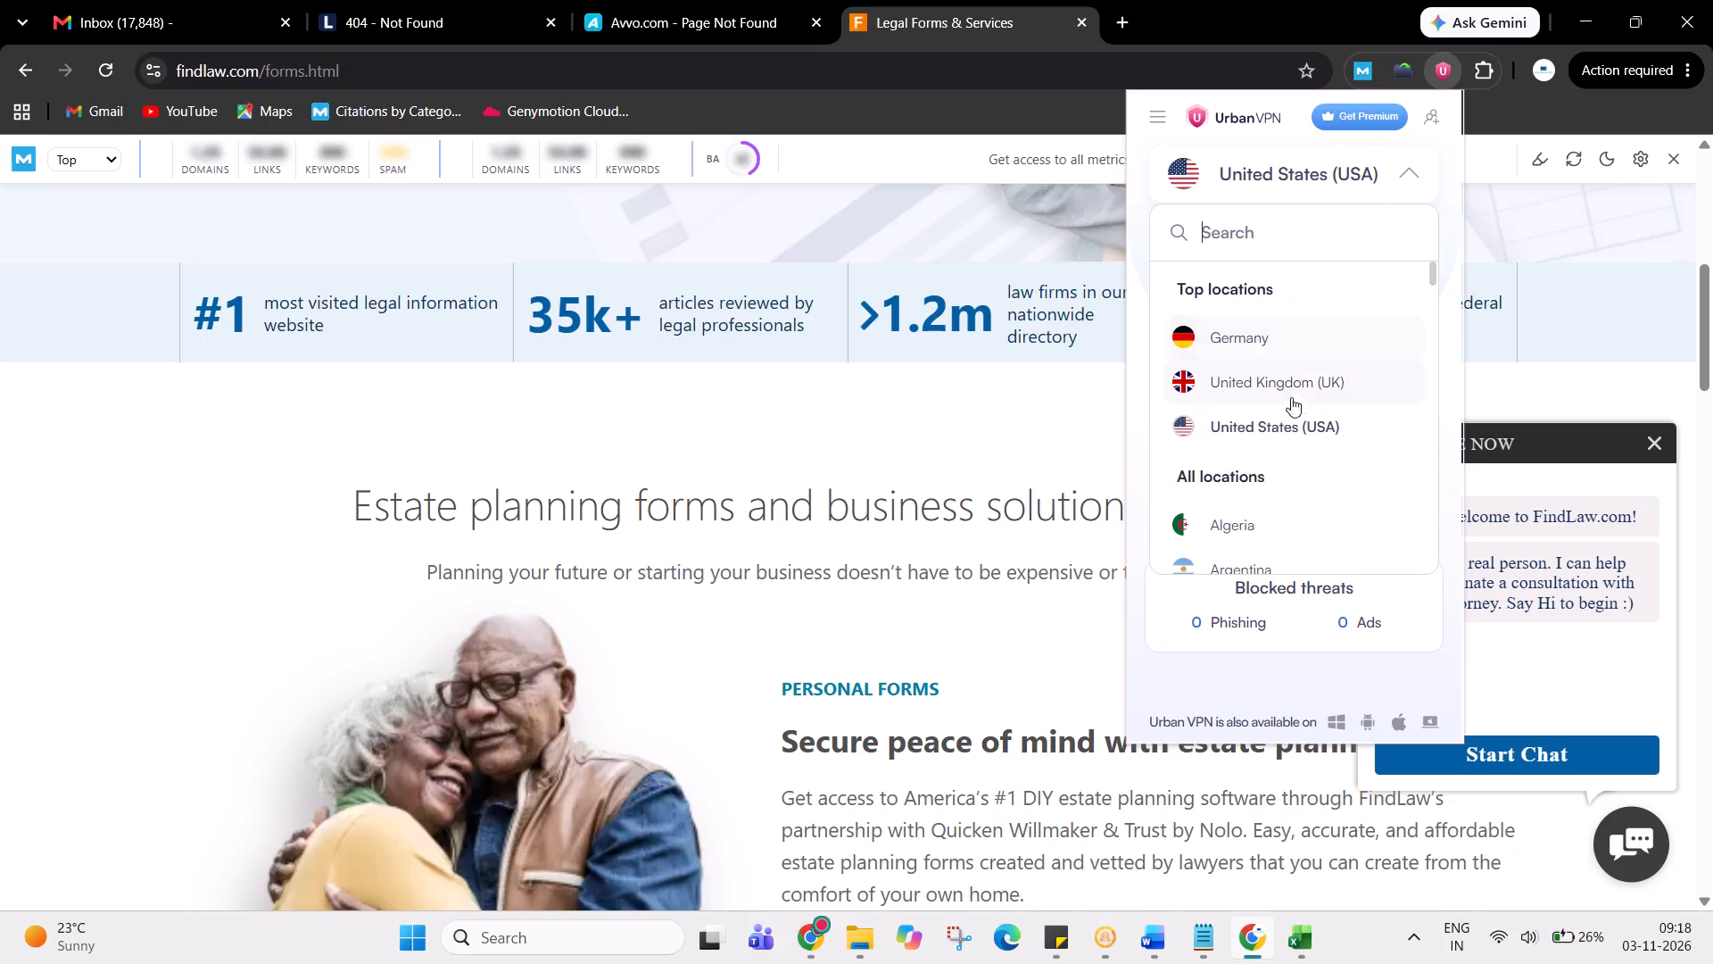
click(1281, 432)
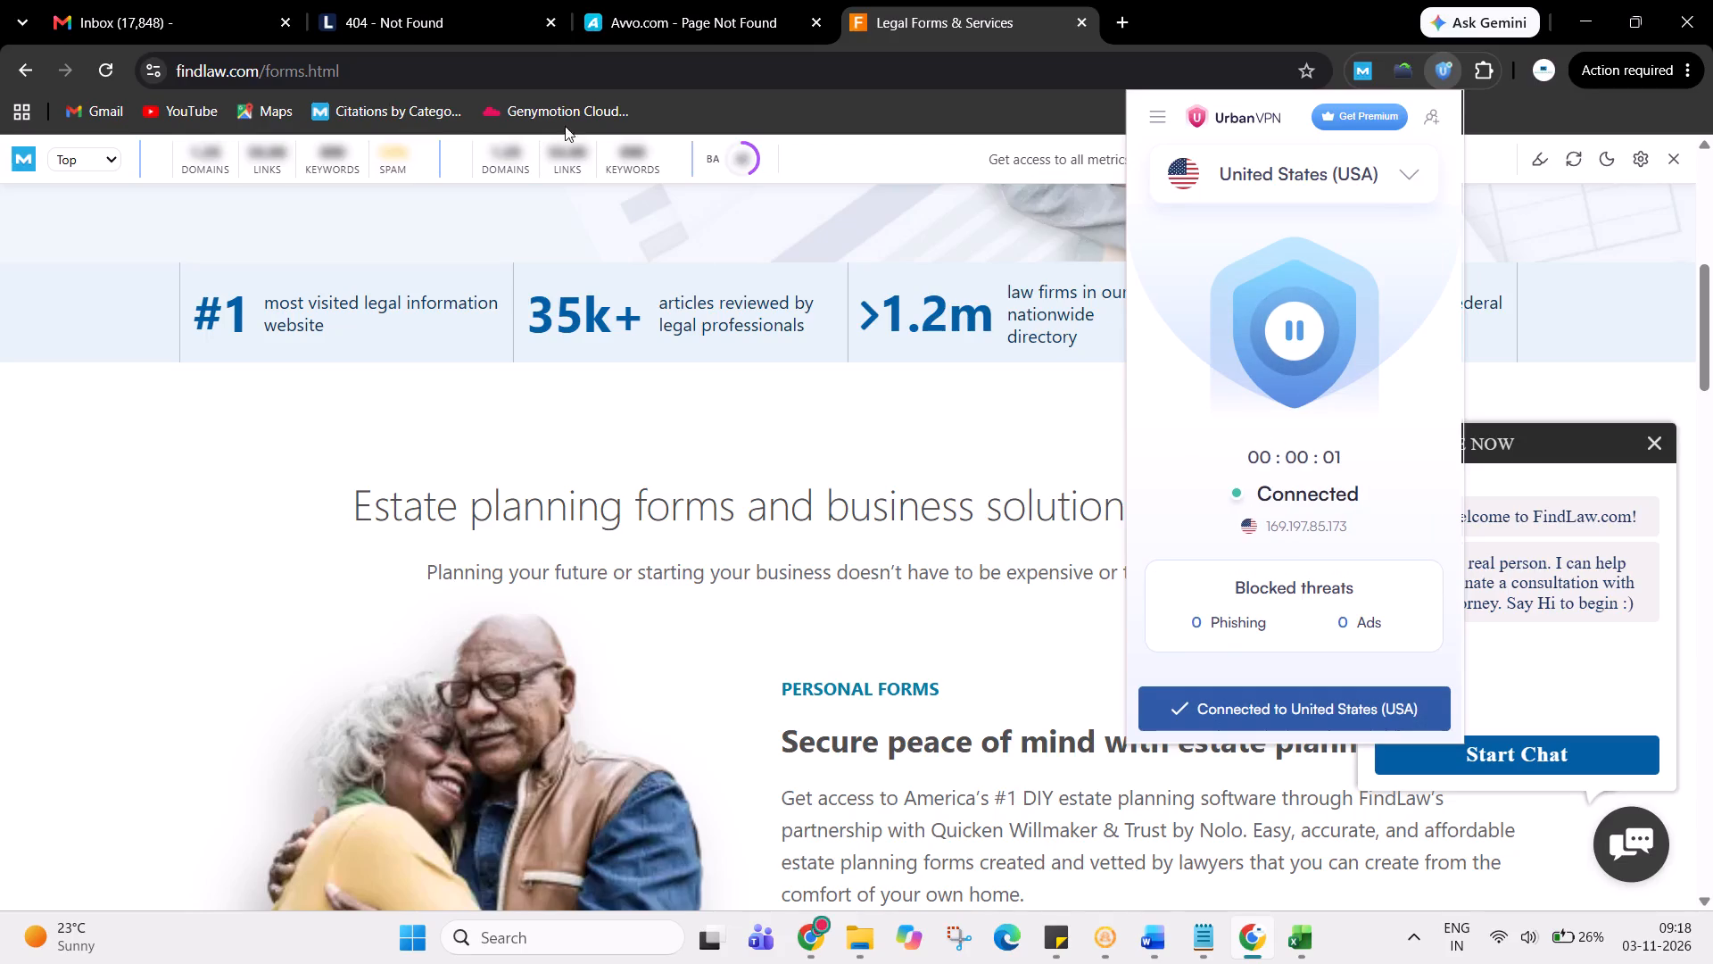
Reload the LawInfo, Avvo and FindLaw pages over the VPN connection, allowing the form resubmission for Avvo.
click(469, 0)
click(108, 65)
click(756, 0)
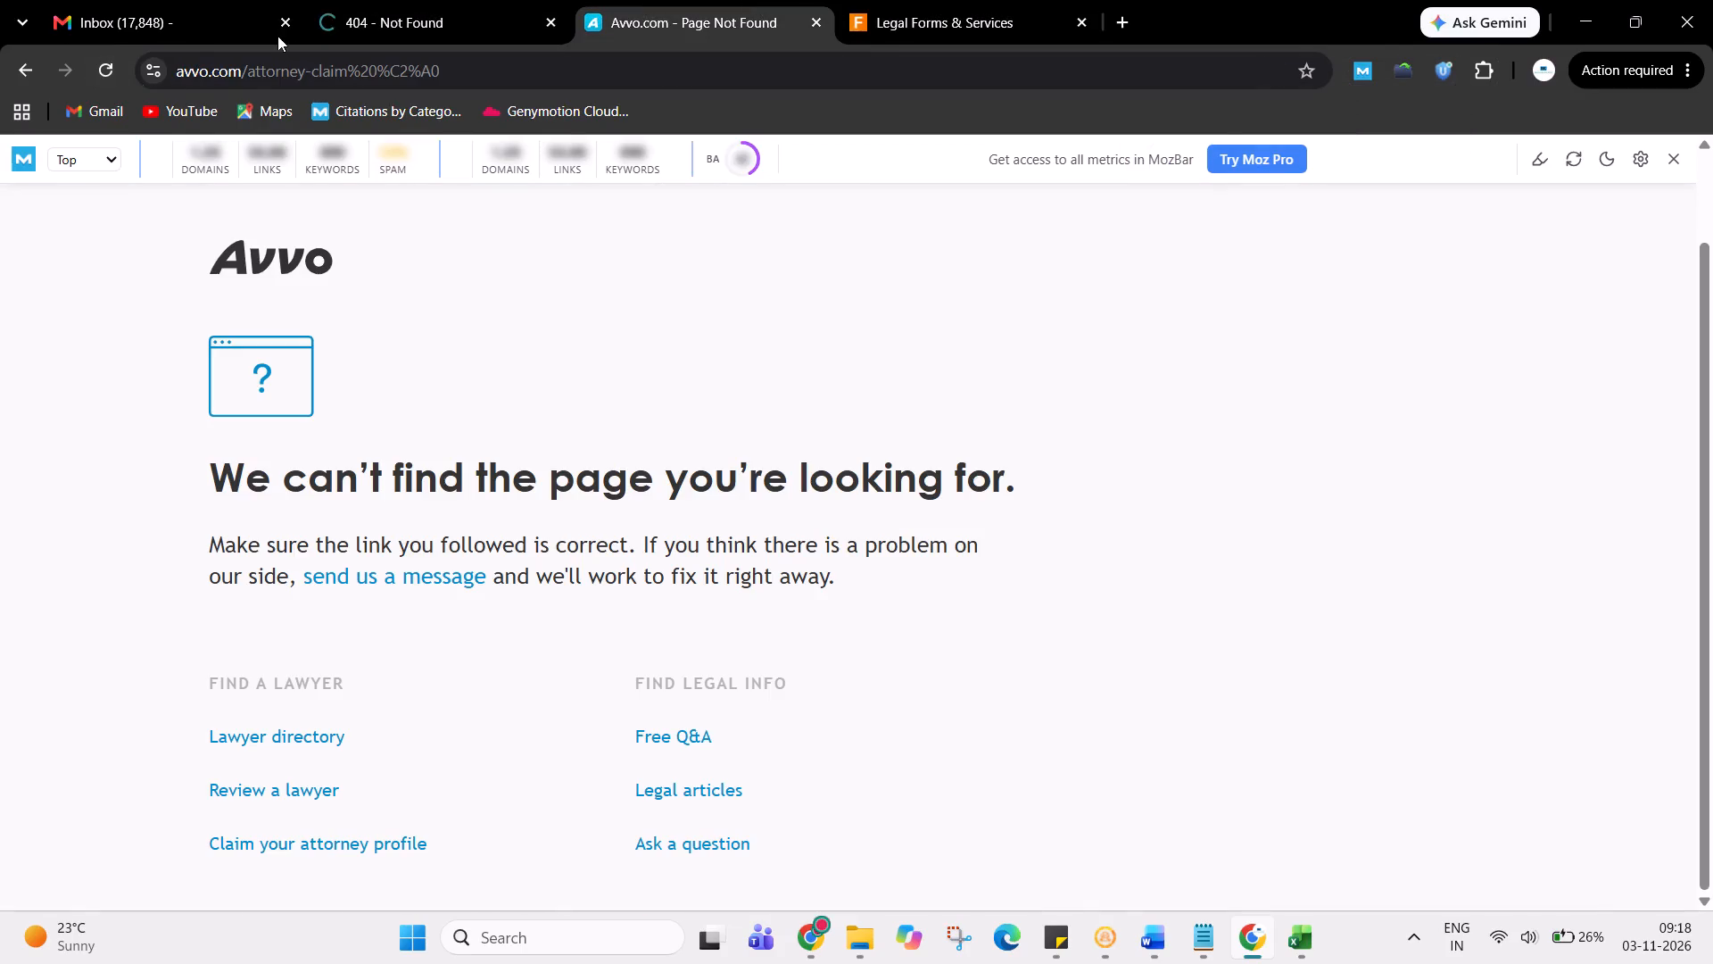
click(113, 63)
click(932, 249)
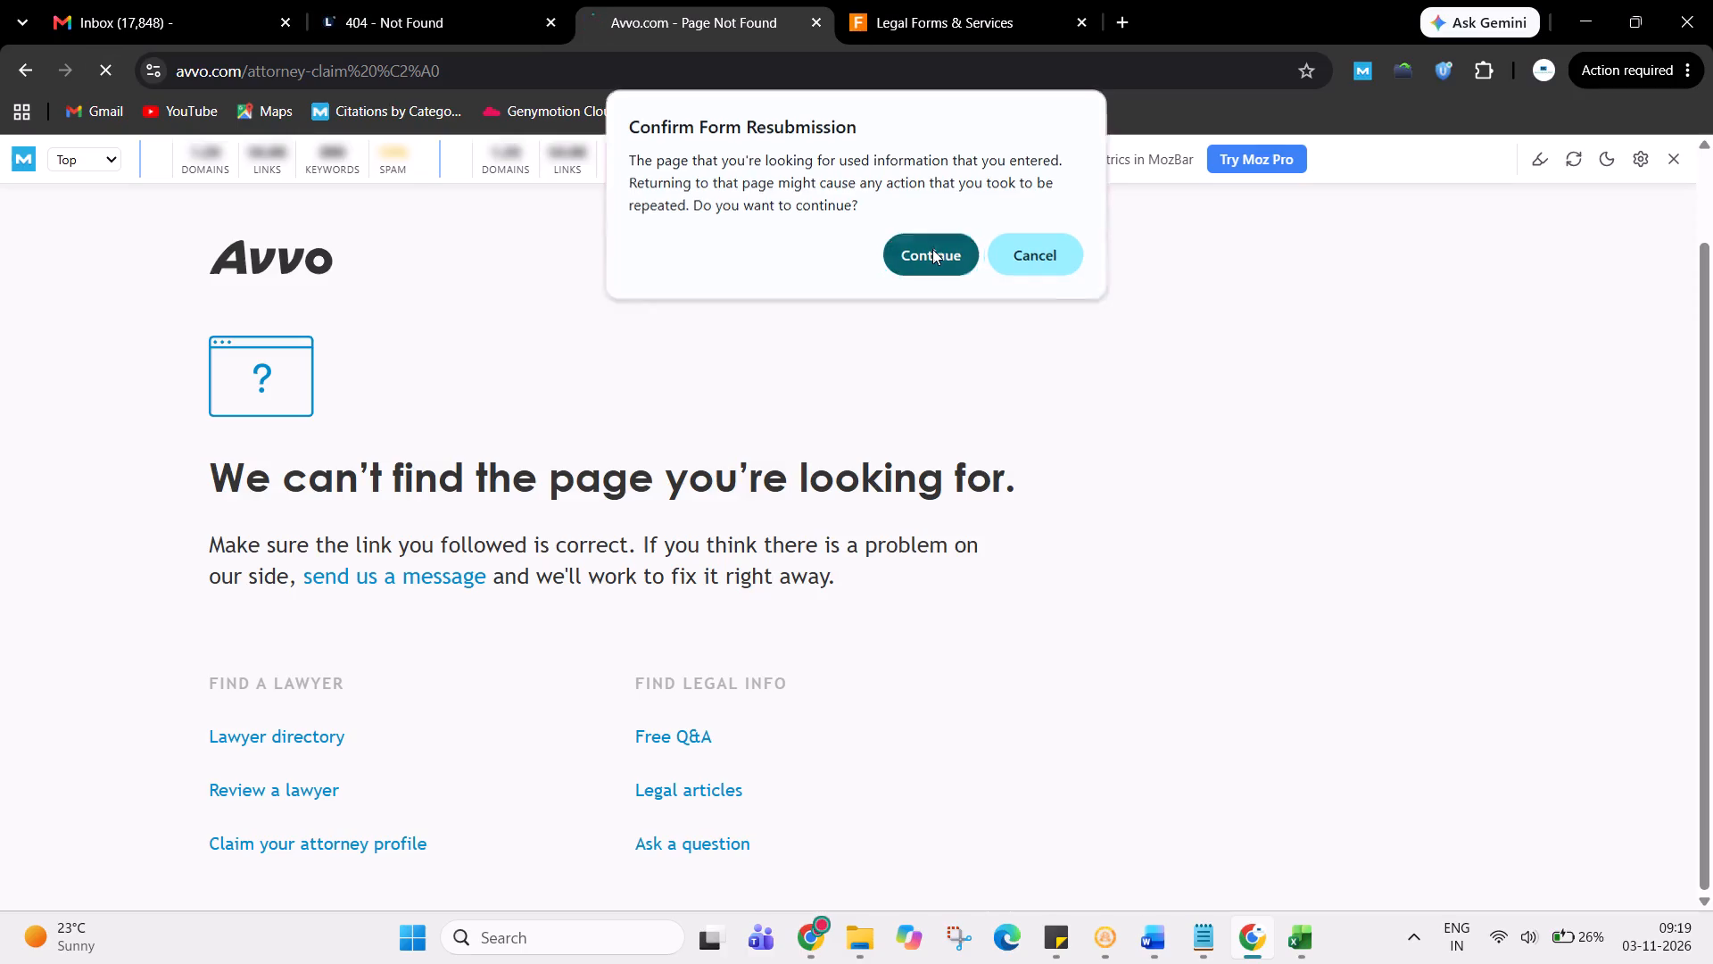
click(901, 0)
click(105, 67)
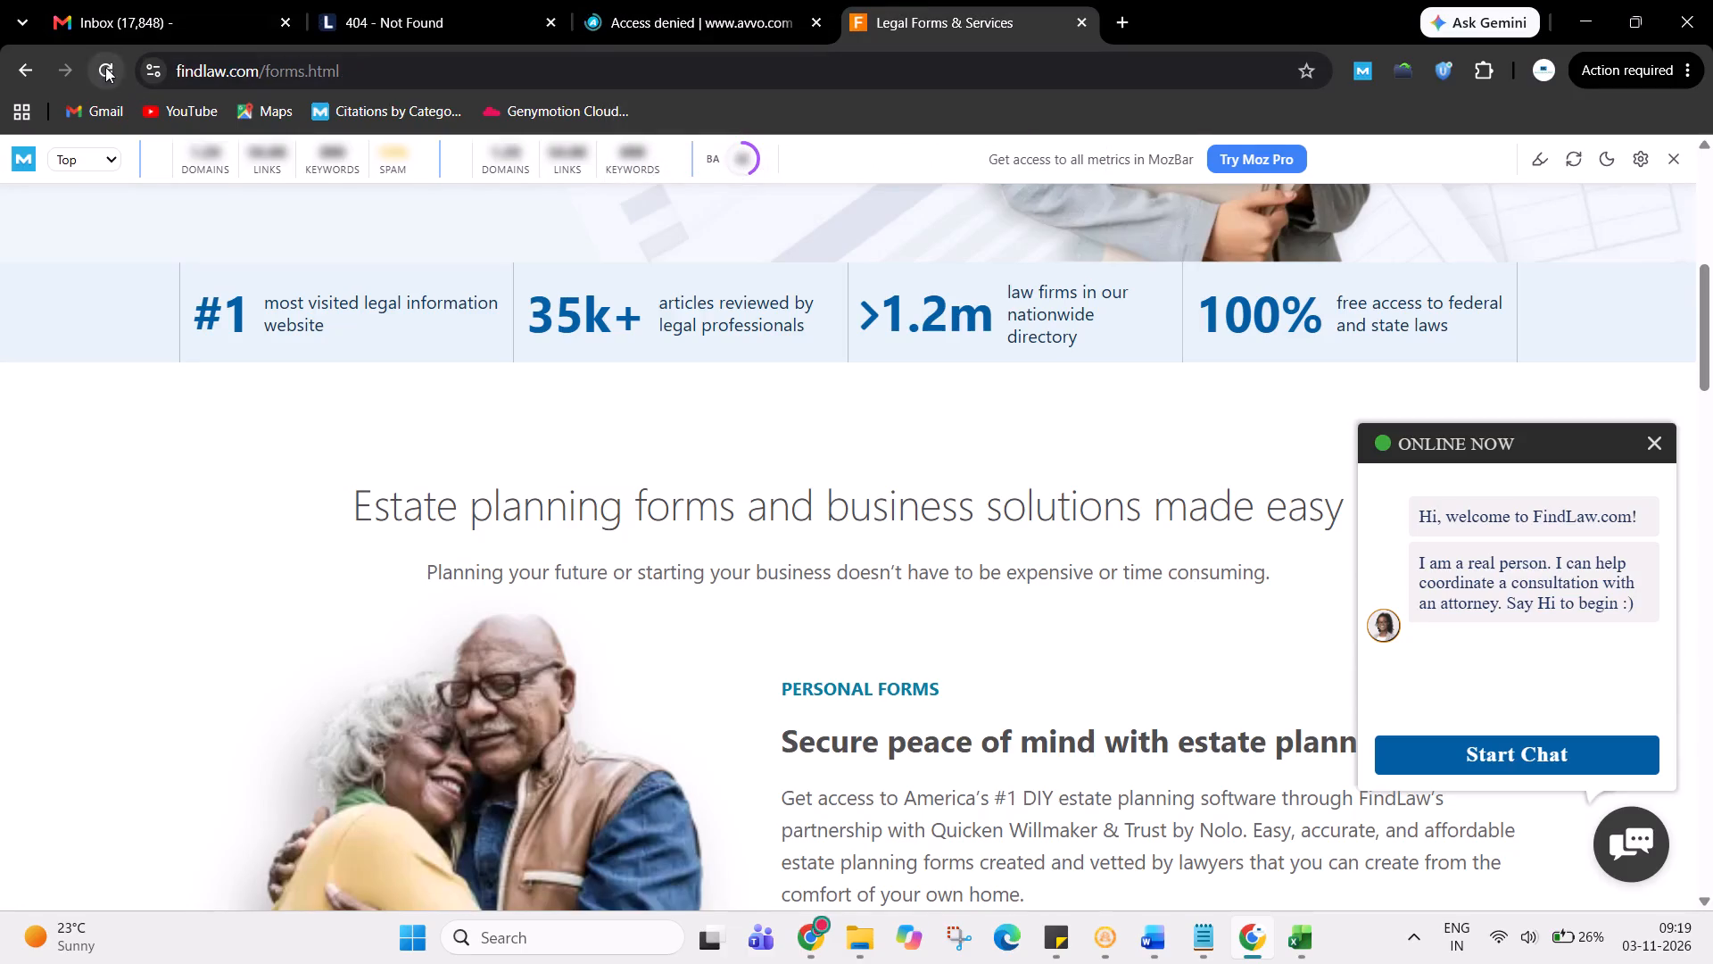
Reload the LawInfo page once more and look through its content.
click(436, 0)
click(104, 67)
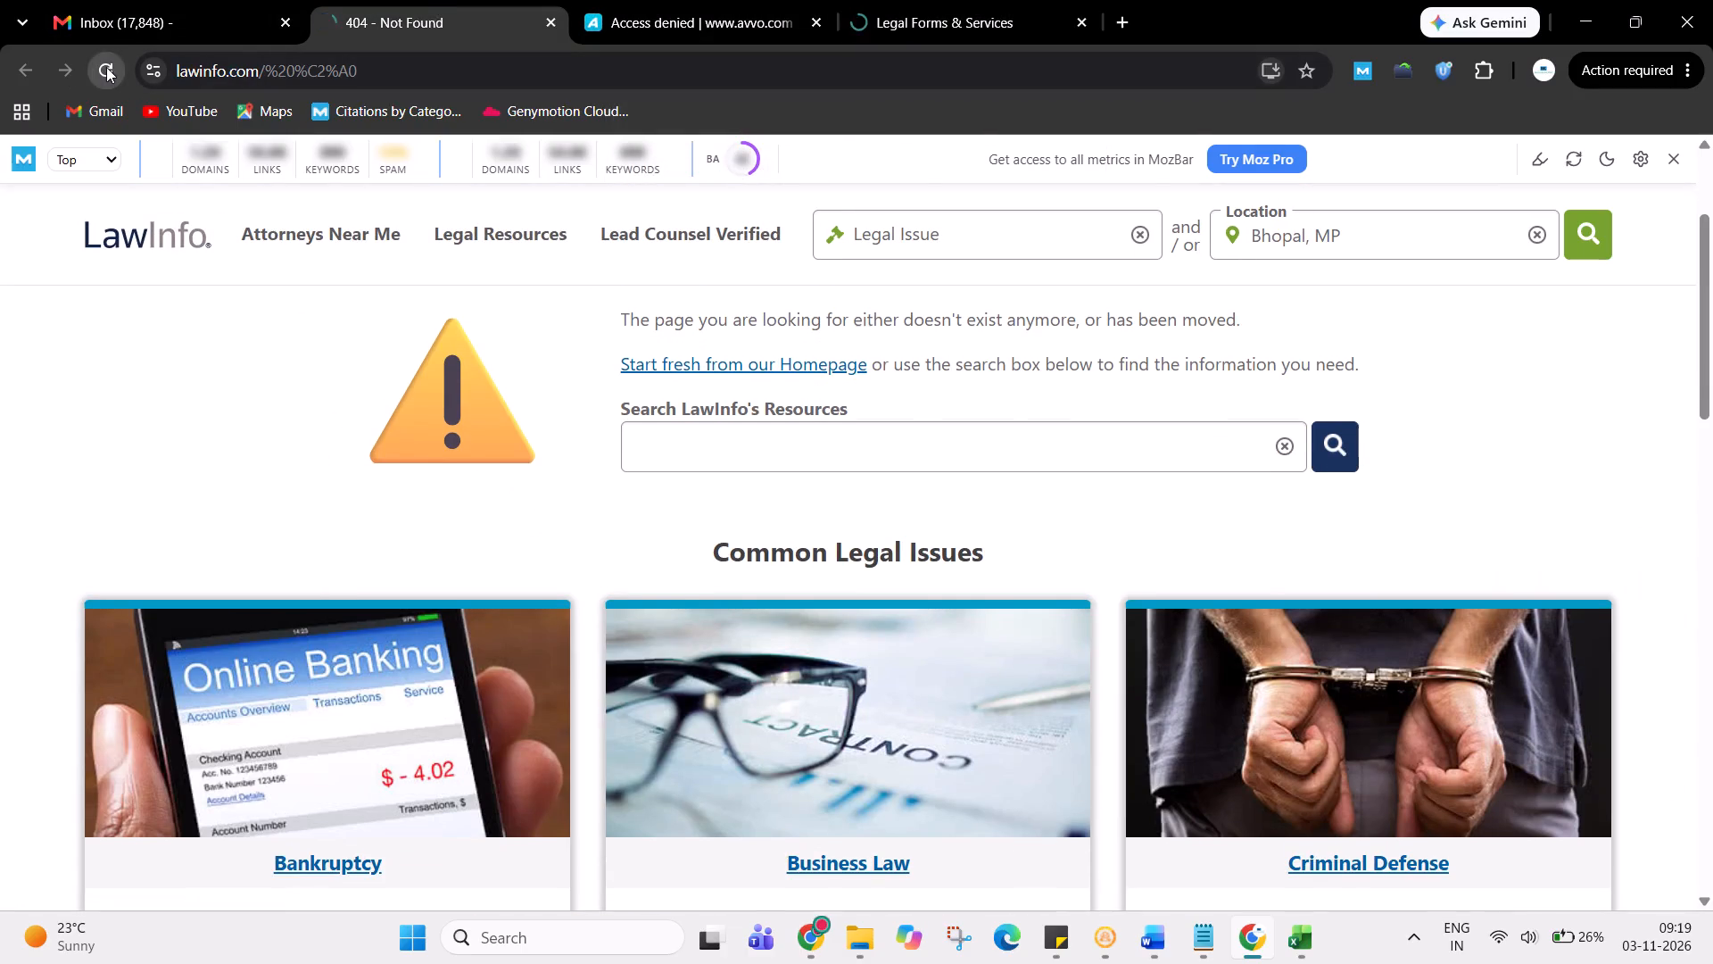
click(434, 75)
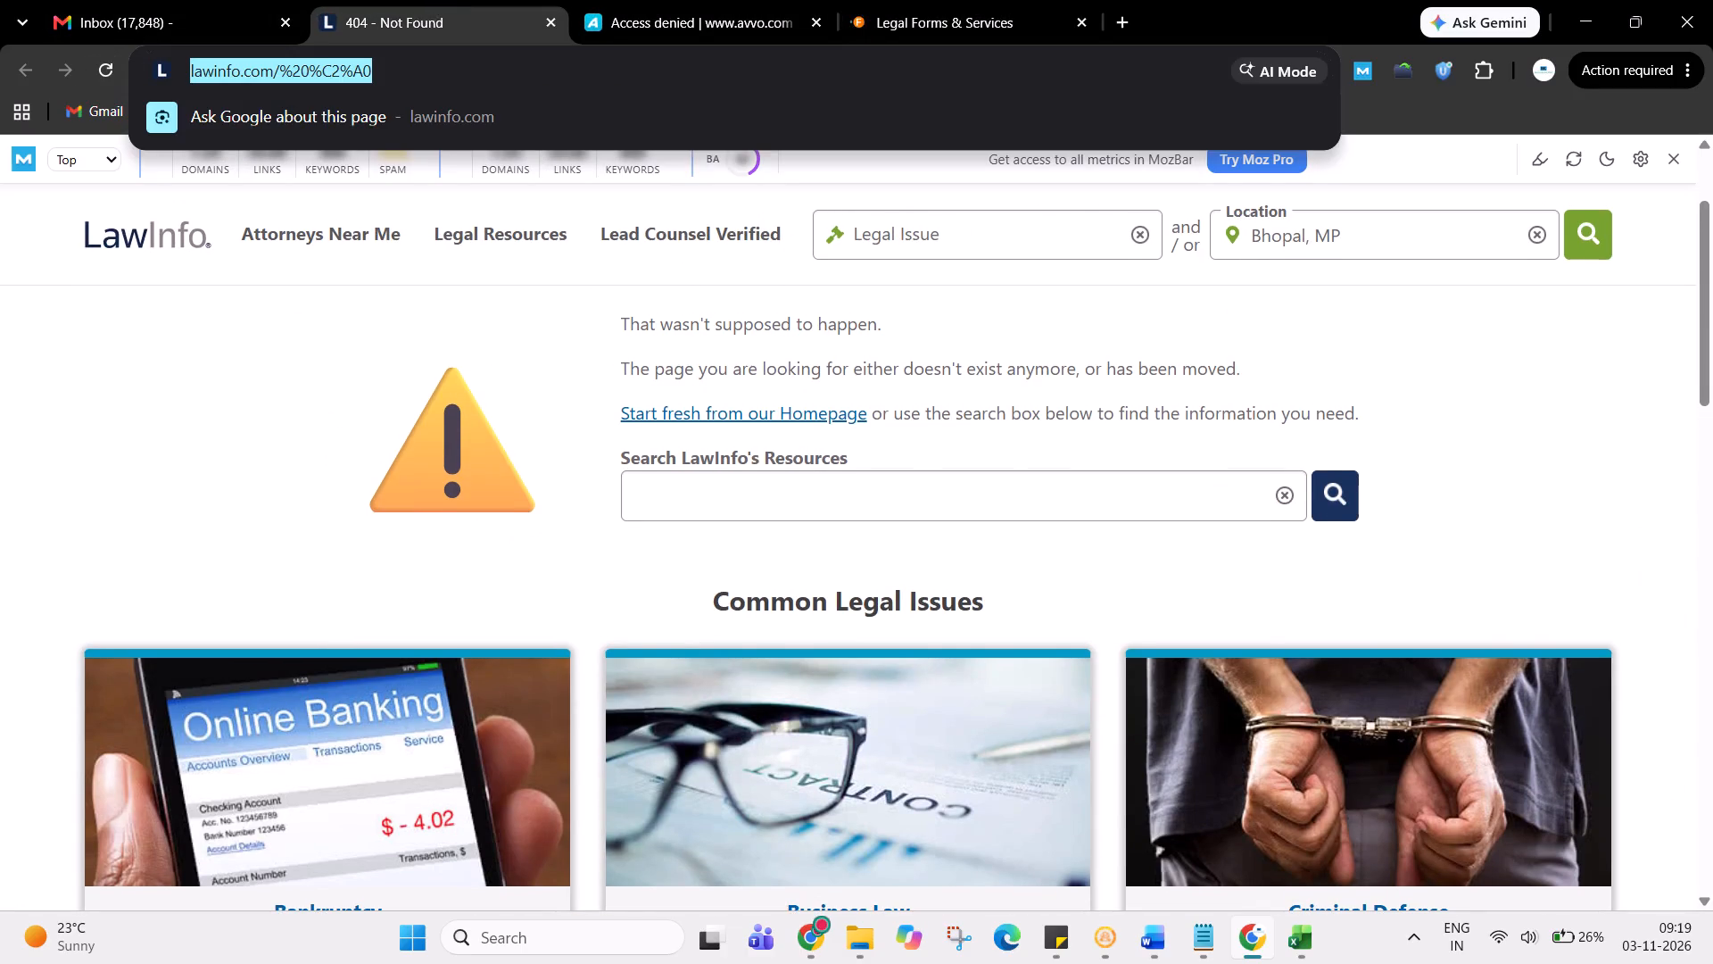
click(128, 402)
scroll(131, 411, down, 5)
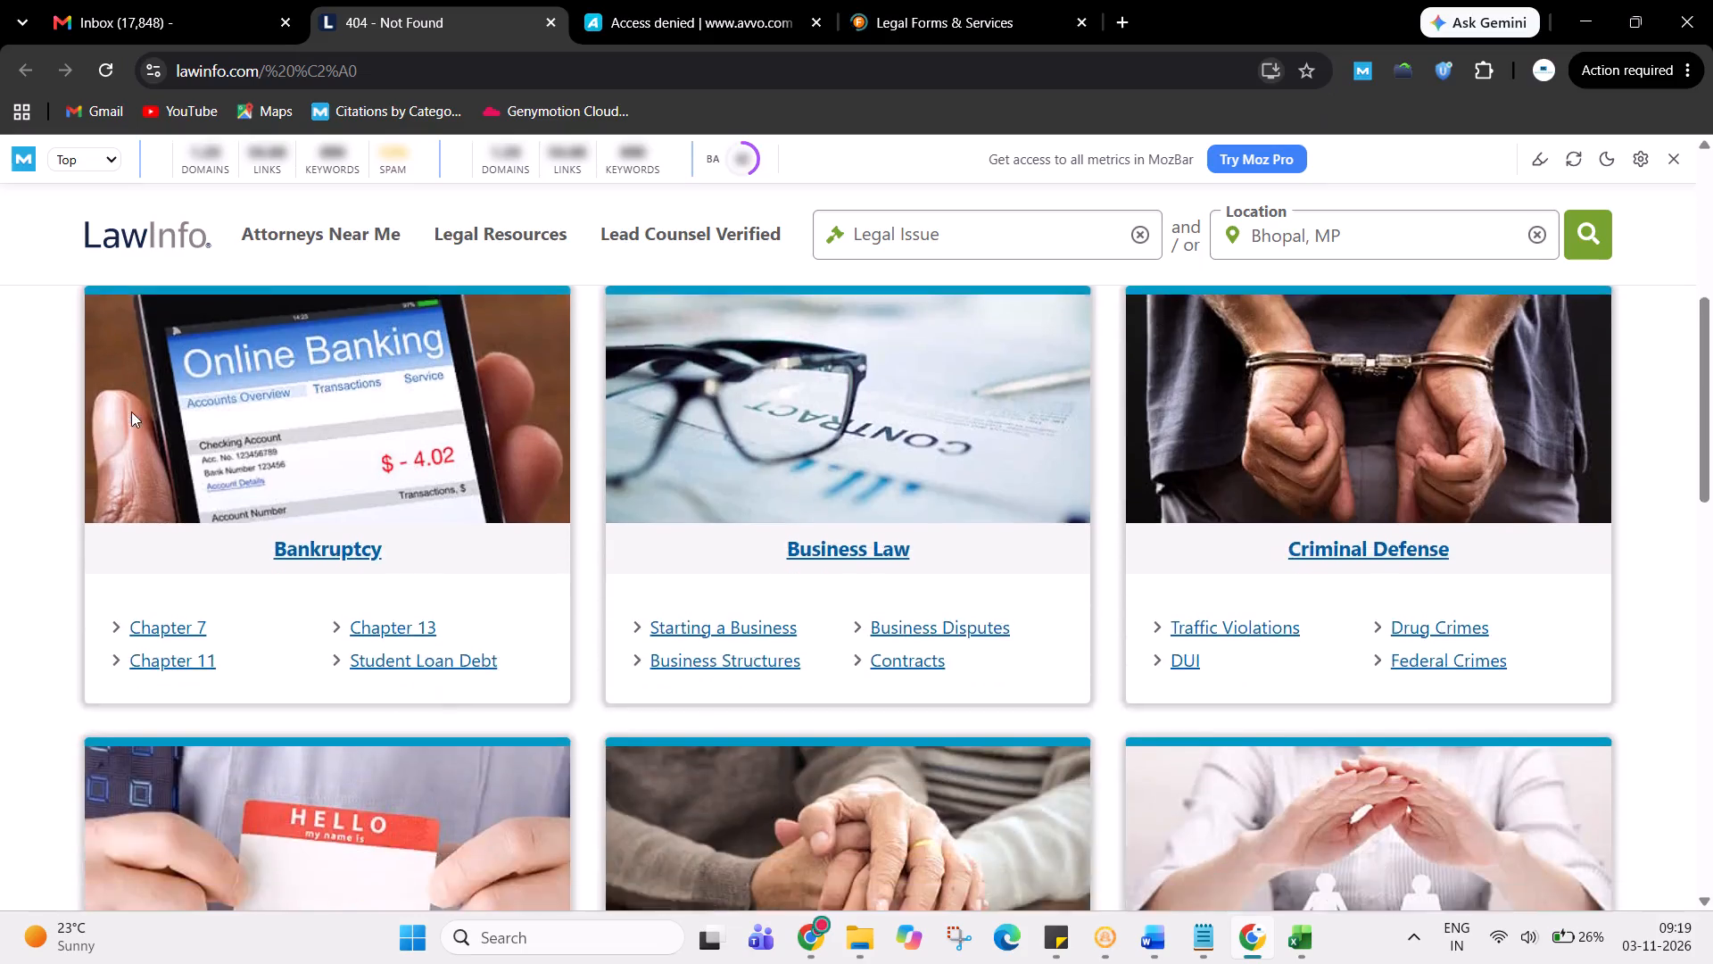
scroll(131, 411, down, 1)
scroll(131, 411, up, 11)
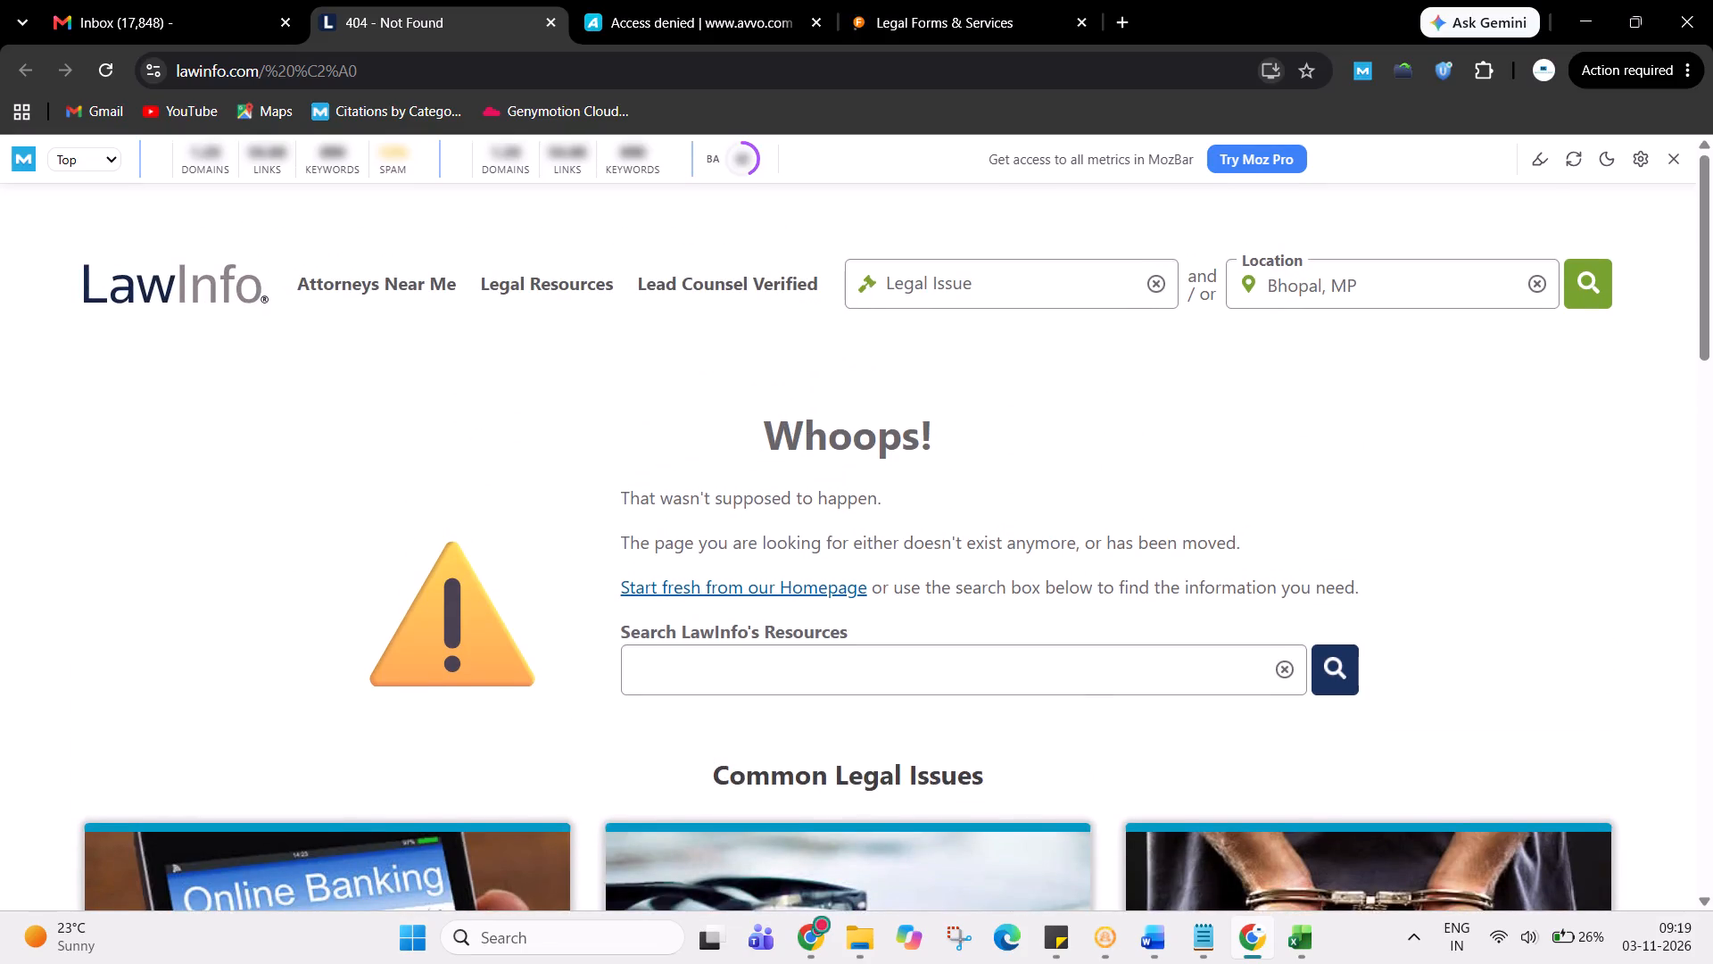
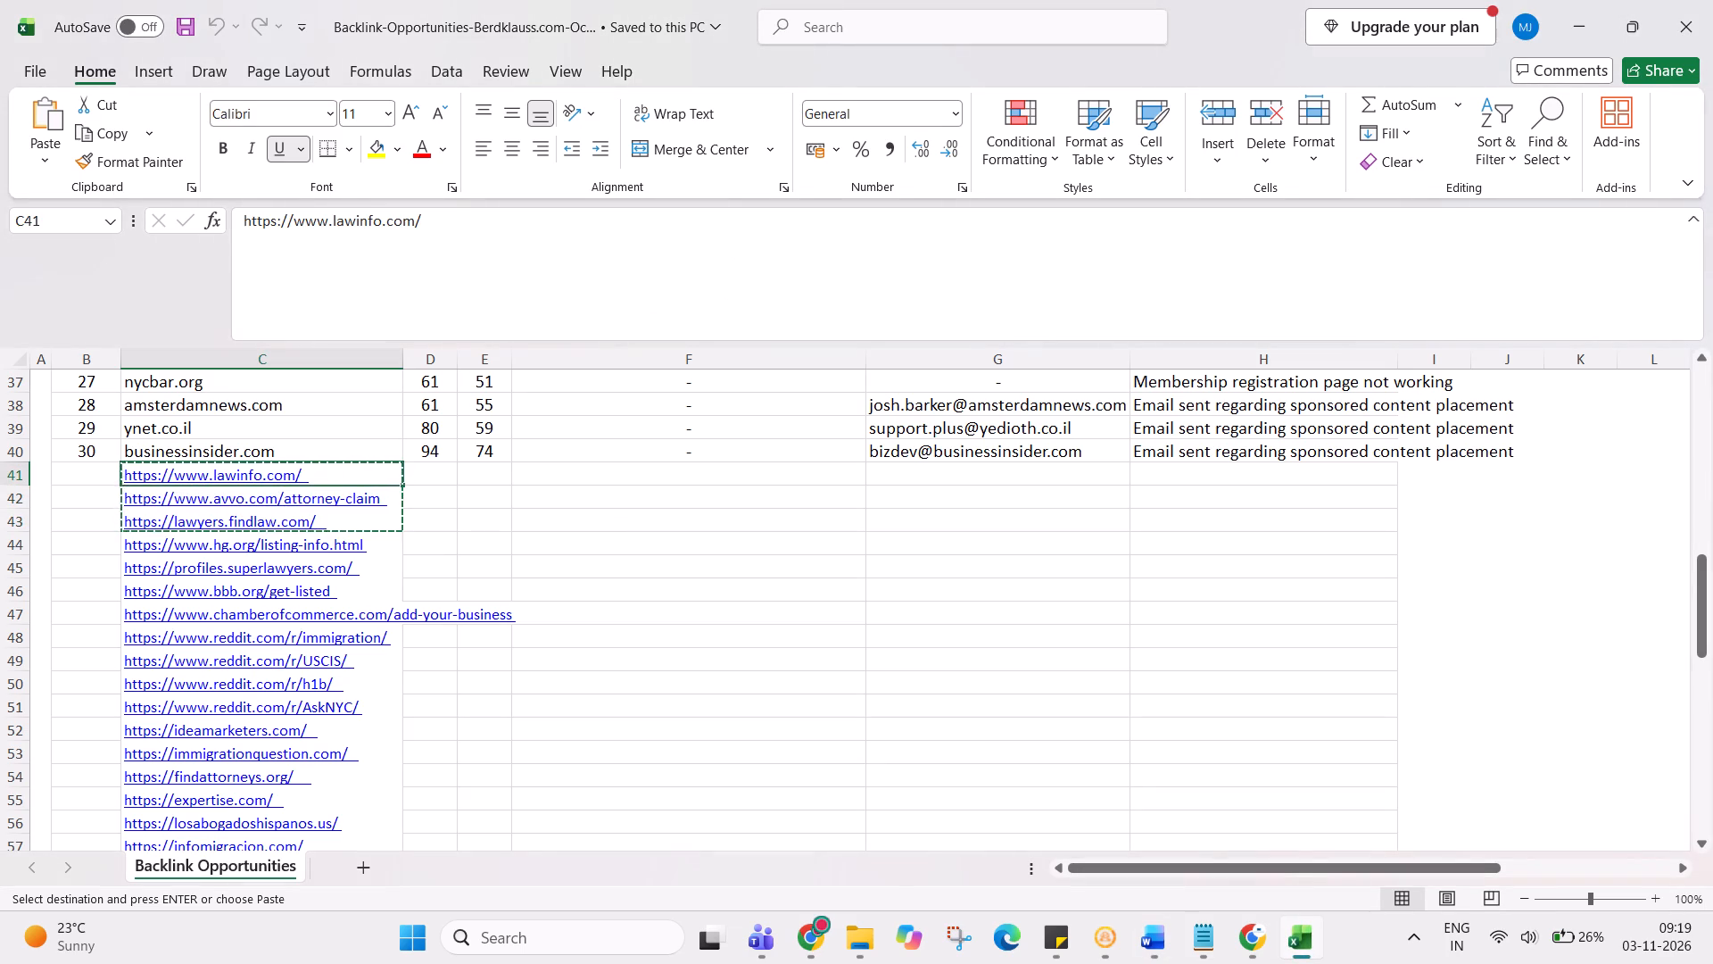
Copy the LawInfo URL from cell C41 of the backlink spreadsheet and open it in a new tab of the Basecamp Chrome window.
key(ctrl+c)
click(824, 946)
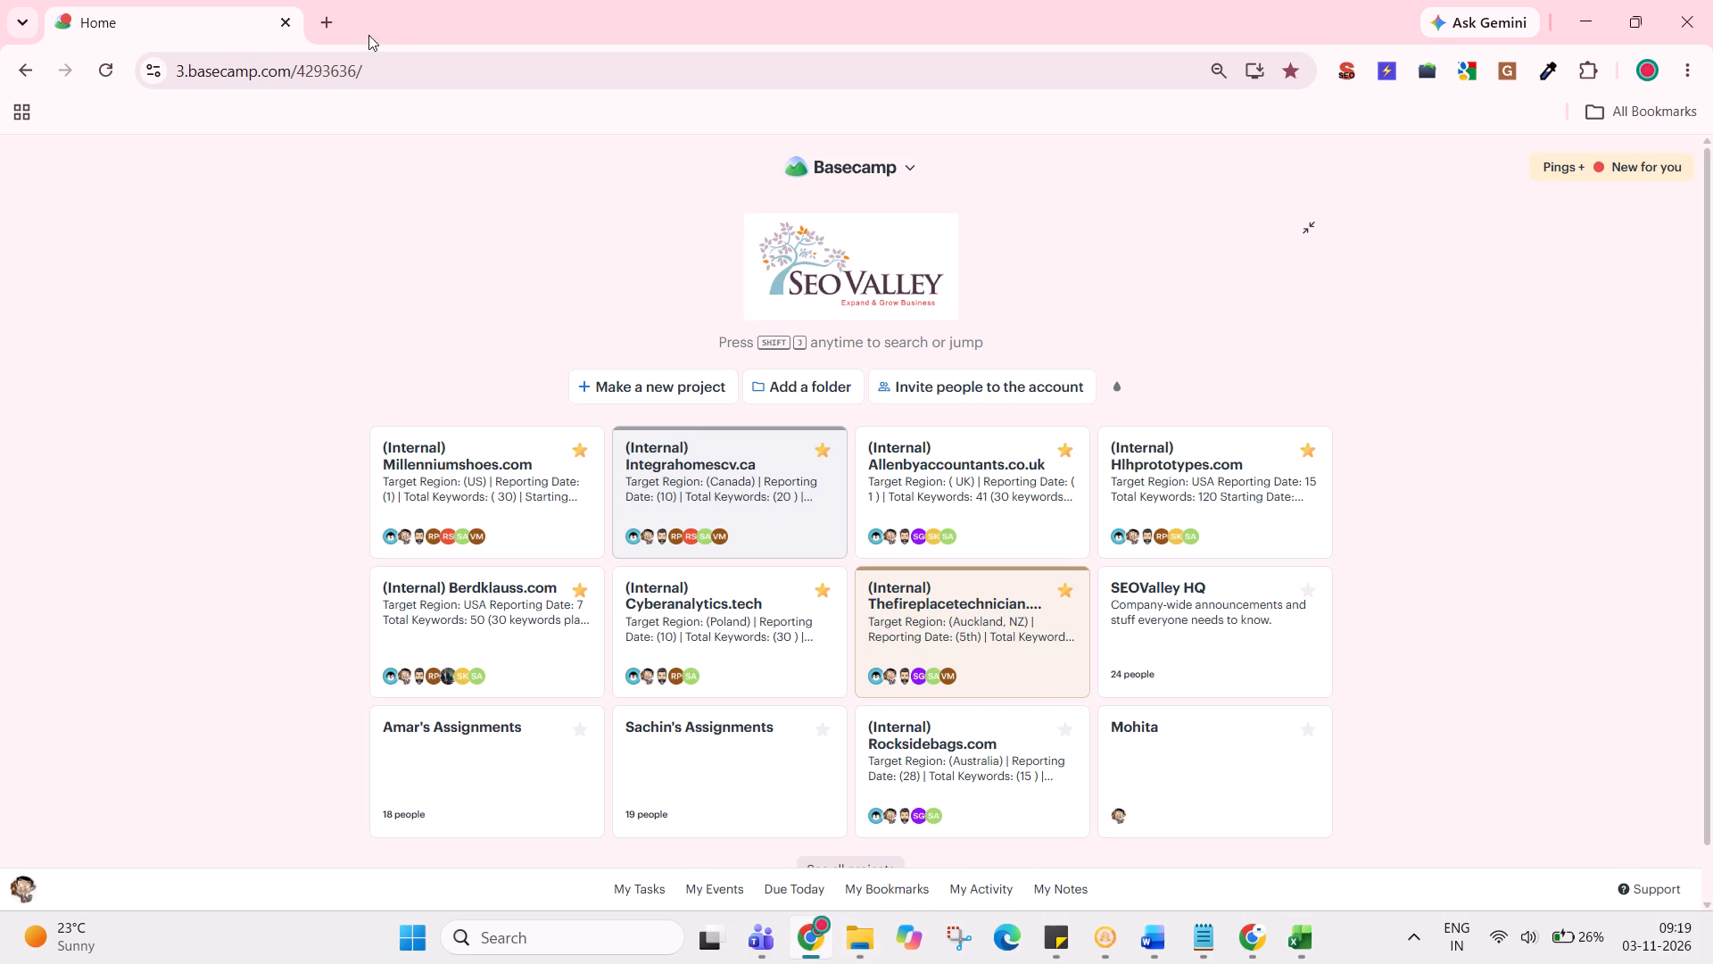
click(332, 20)
key(ctrl+v)
key(Return)
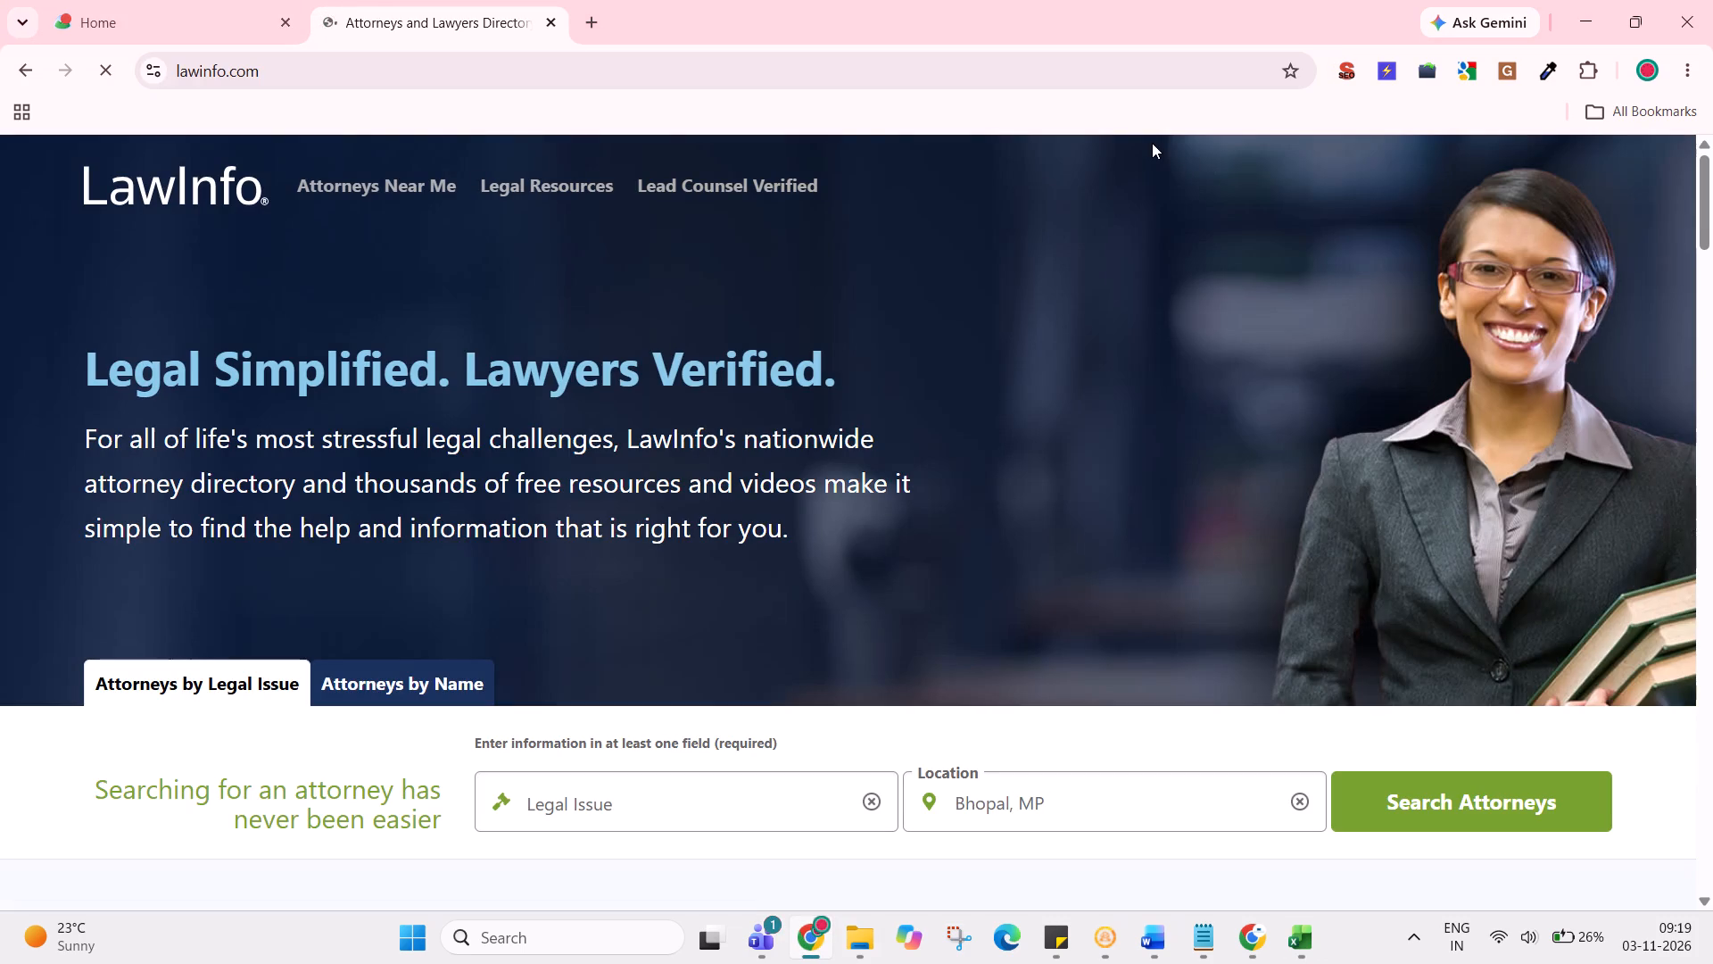
scroll(1038, 508, down, 5)
scroll(1037, 508, up, 3)
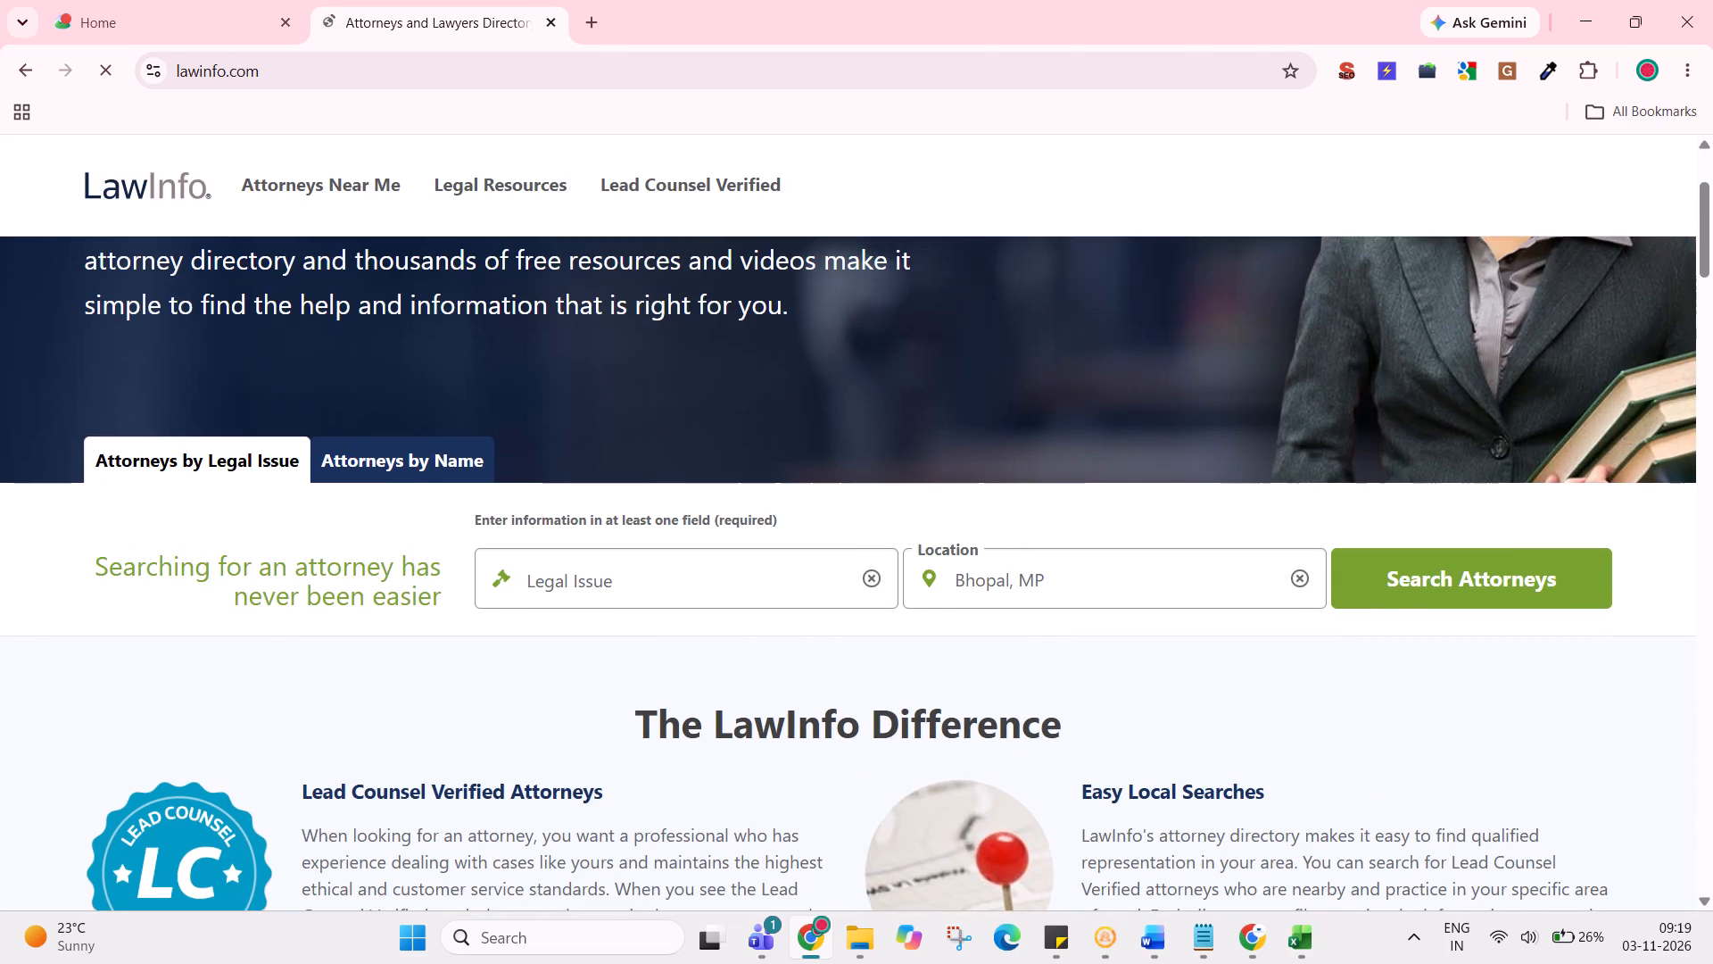
Clear the prefilled location in LawInfo's attorney search.
click(708, 573)
click(1078, 578)
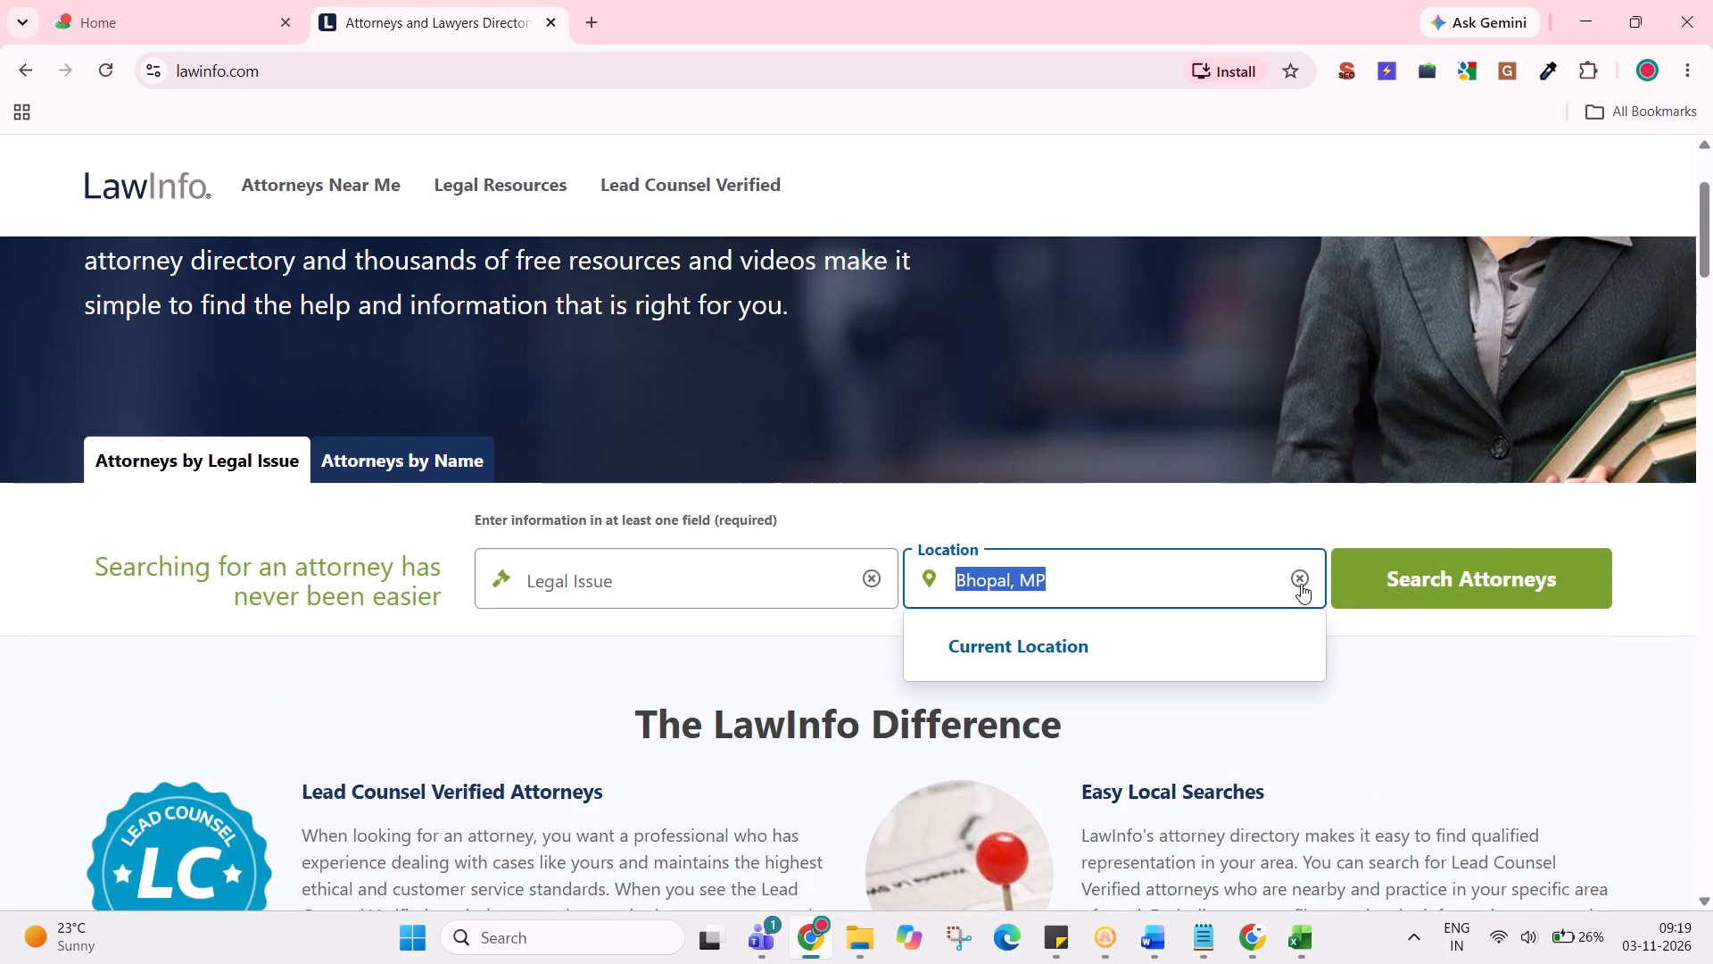
click(1303, 582)
click(1002, 581)
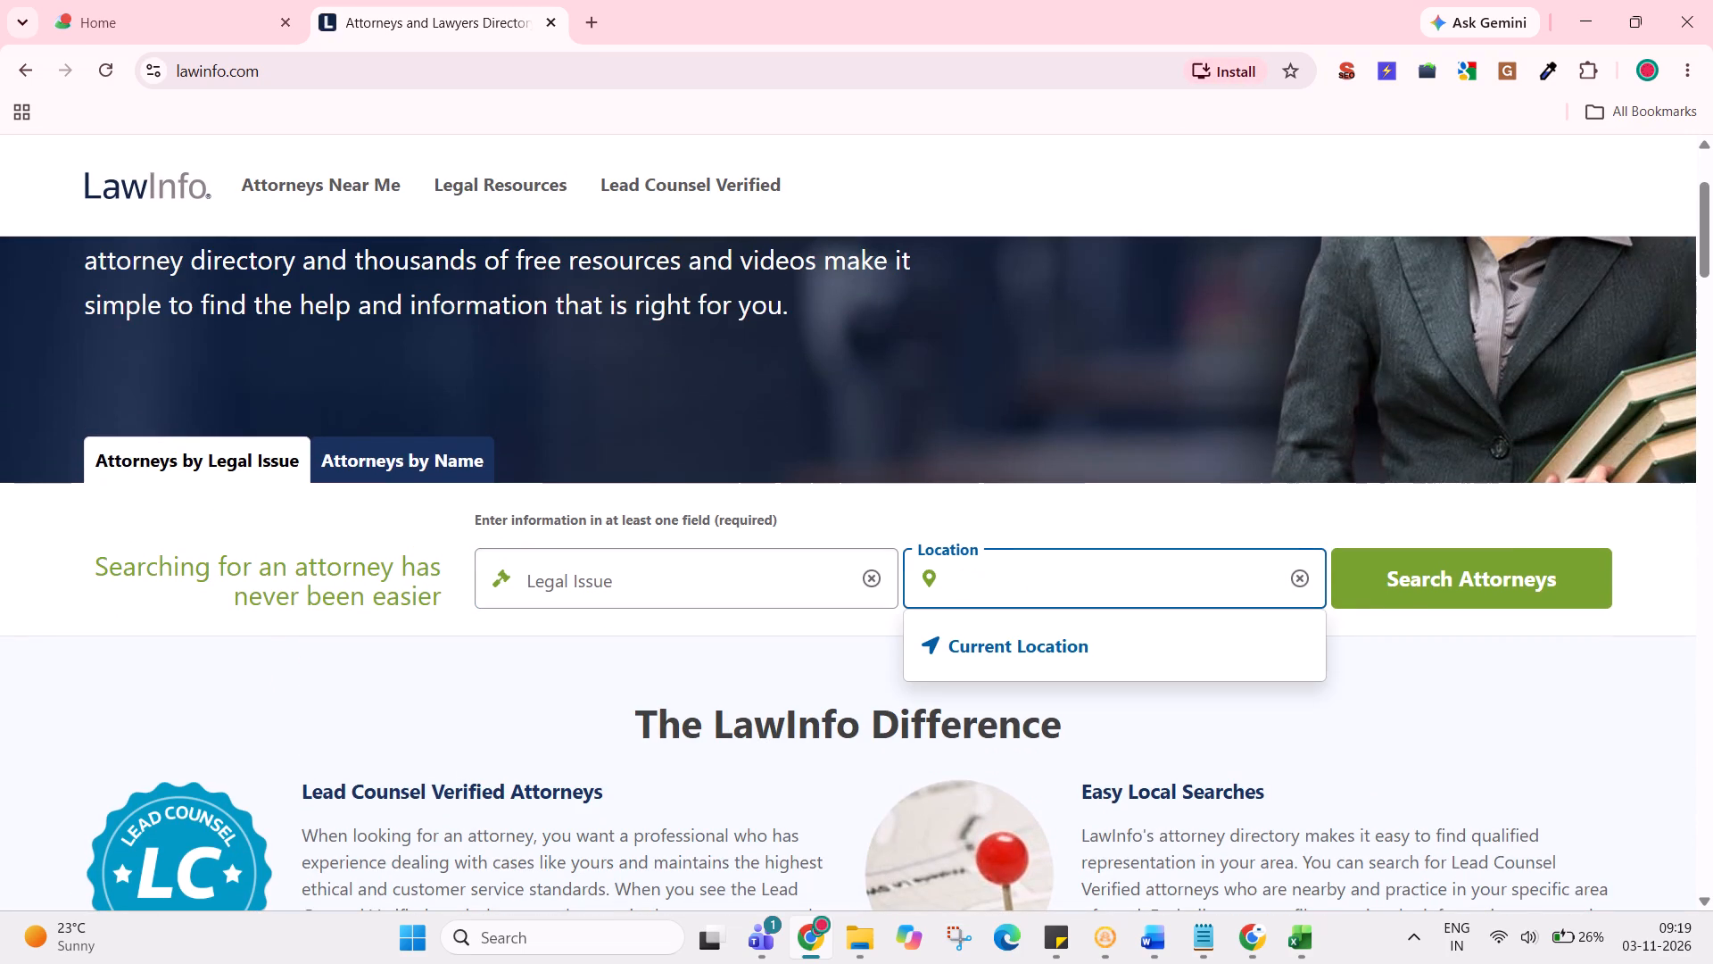
Open berdklauss.com in a new tab and look through the home page down to the footer for the firm's office location.
click(592, 24)
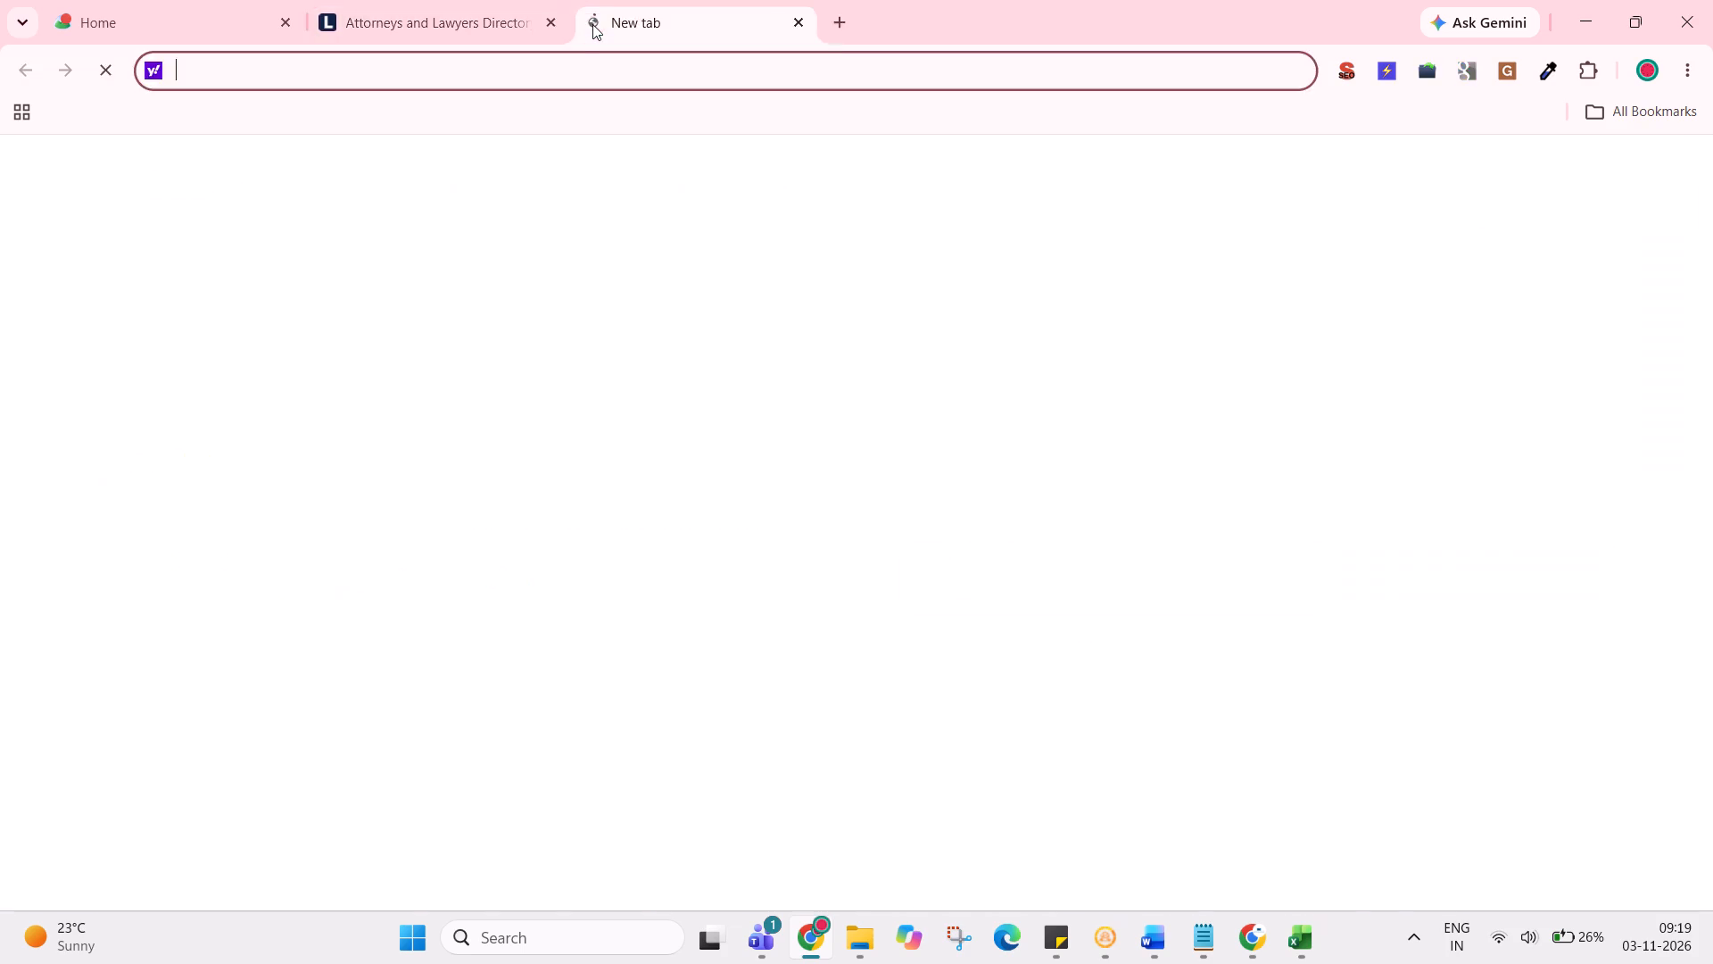
text(berd)
key(Return)
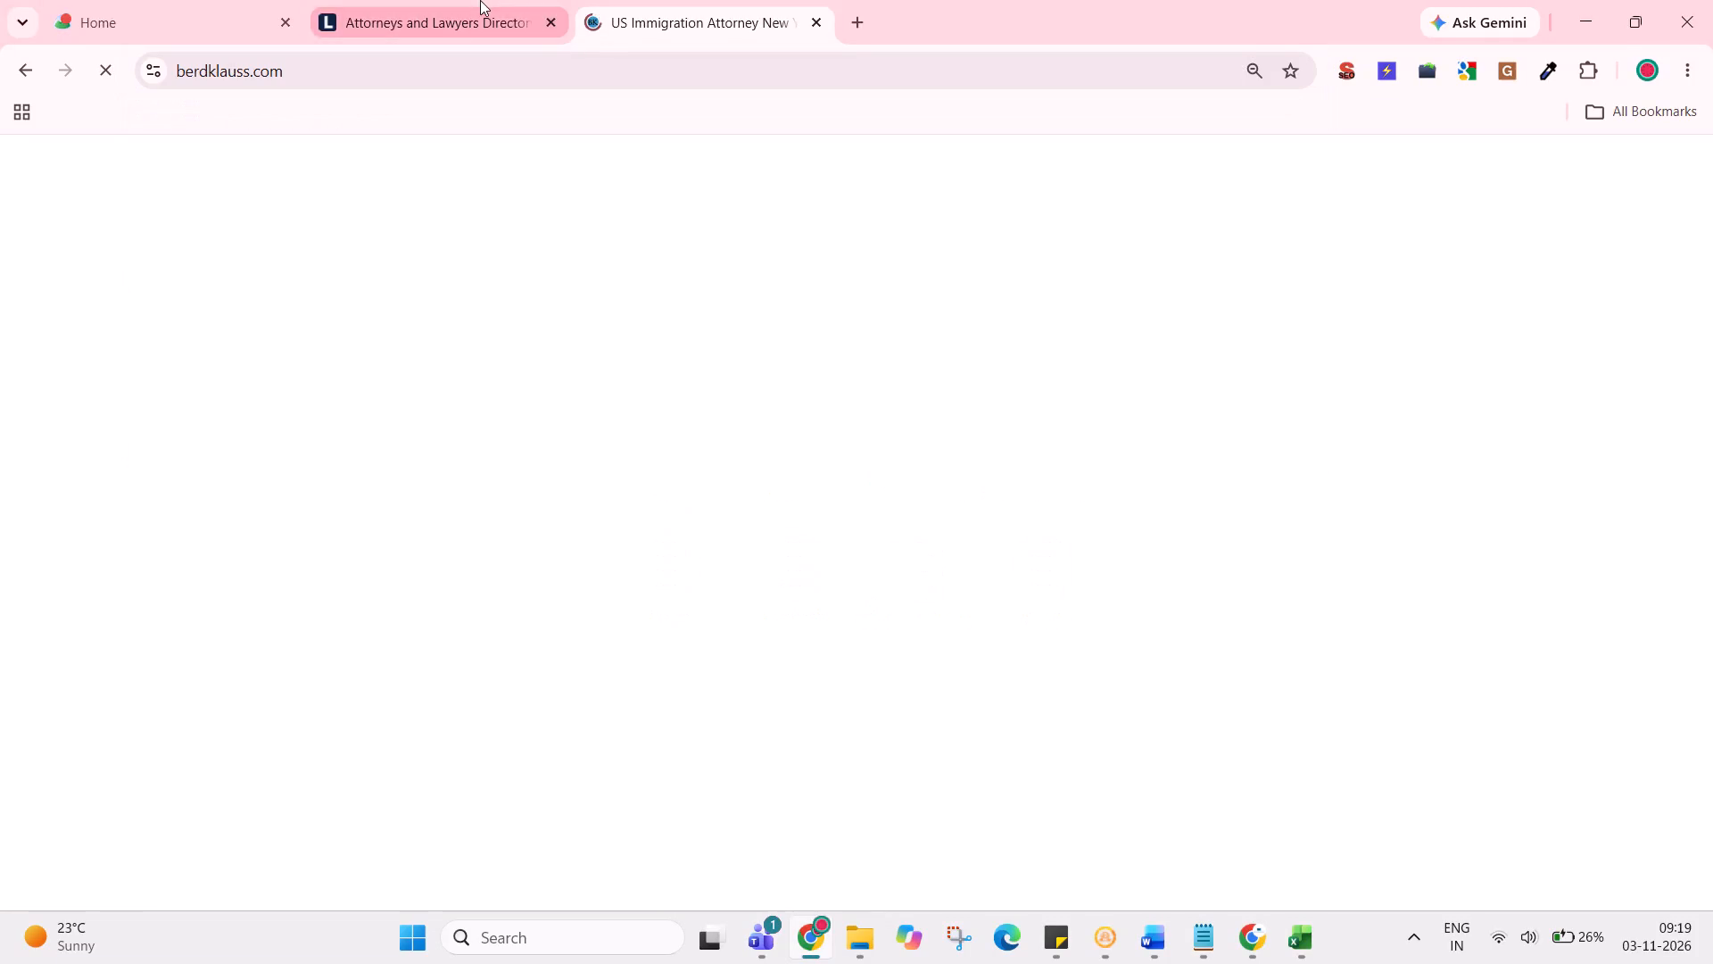
click(480, 0)
click(763, 0)
scroll(1130, 653, down, 20)
scroll(1130, 653, down, 3)
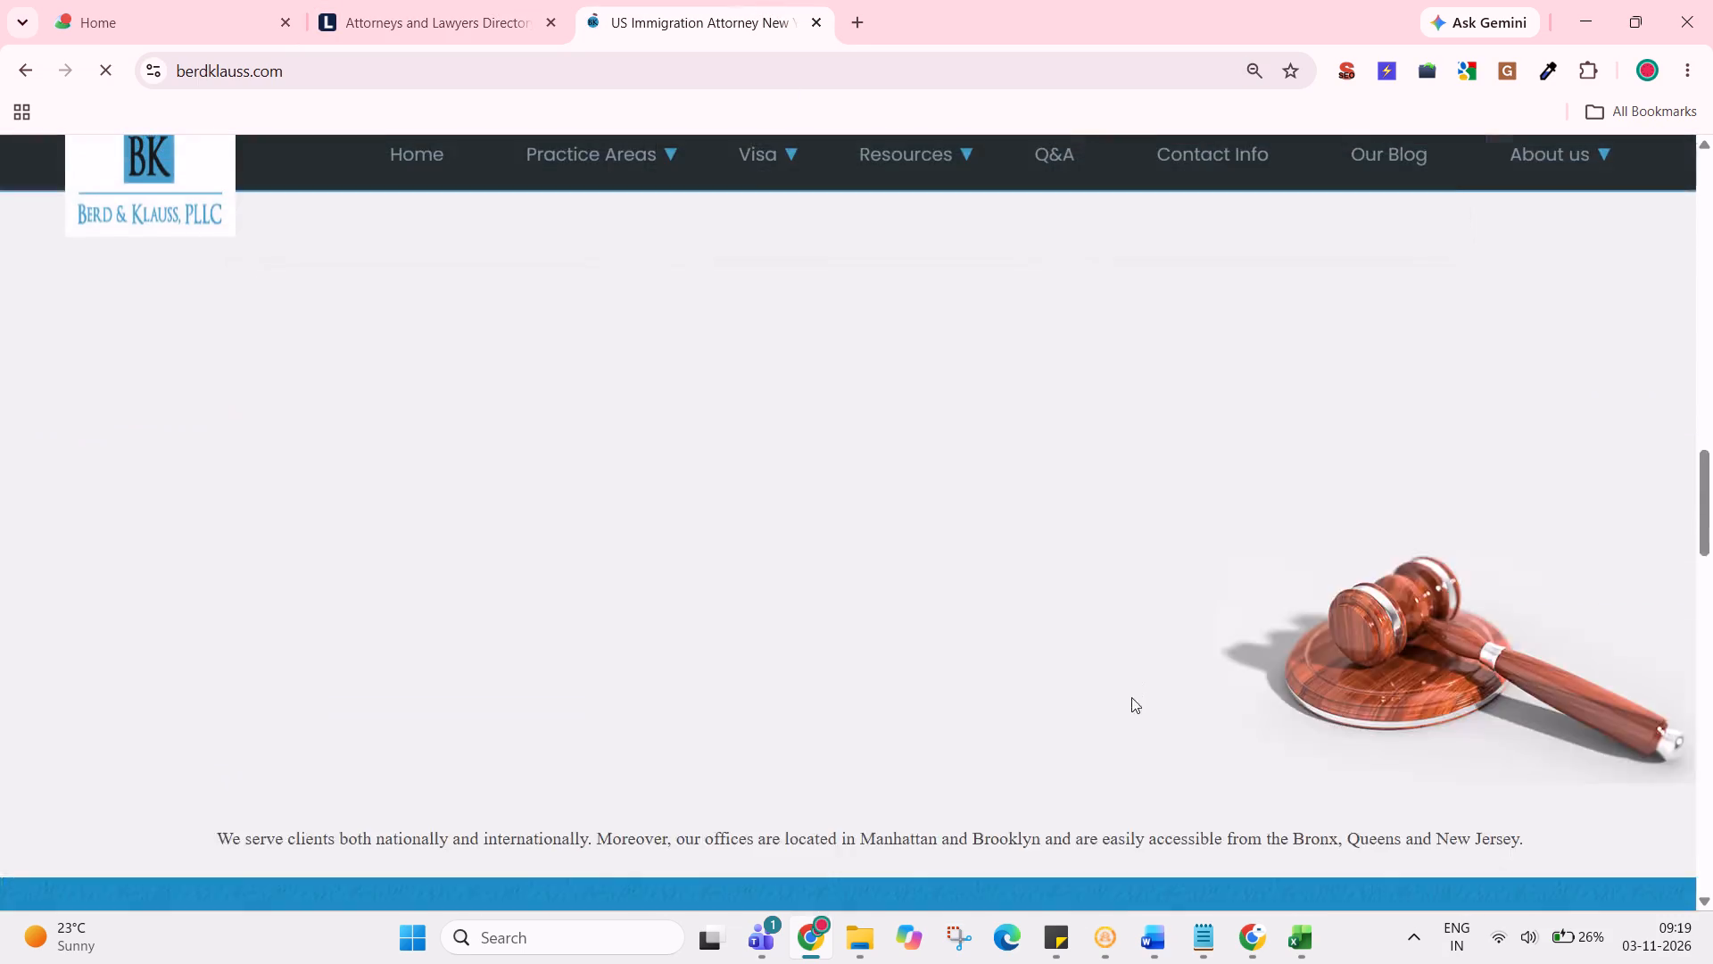
scroll(1131, 697, down, 7)
scroll(1130, 695, up, 1)
scroll(1130, 695, down, 11)
scroll(1128, 694, up, 1)
scroll(1128, 694, down, 9)
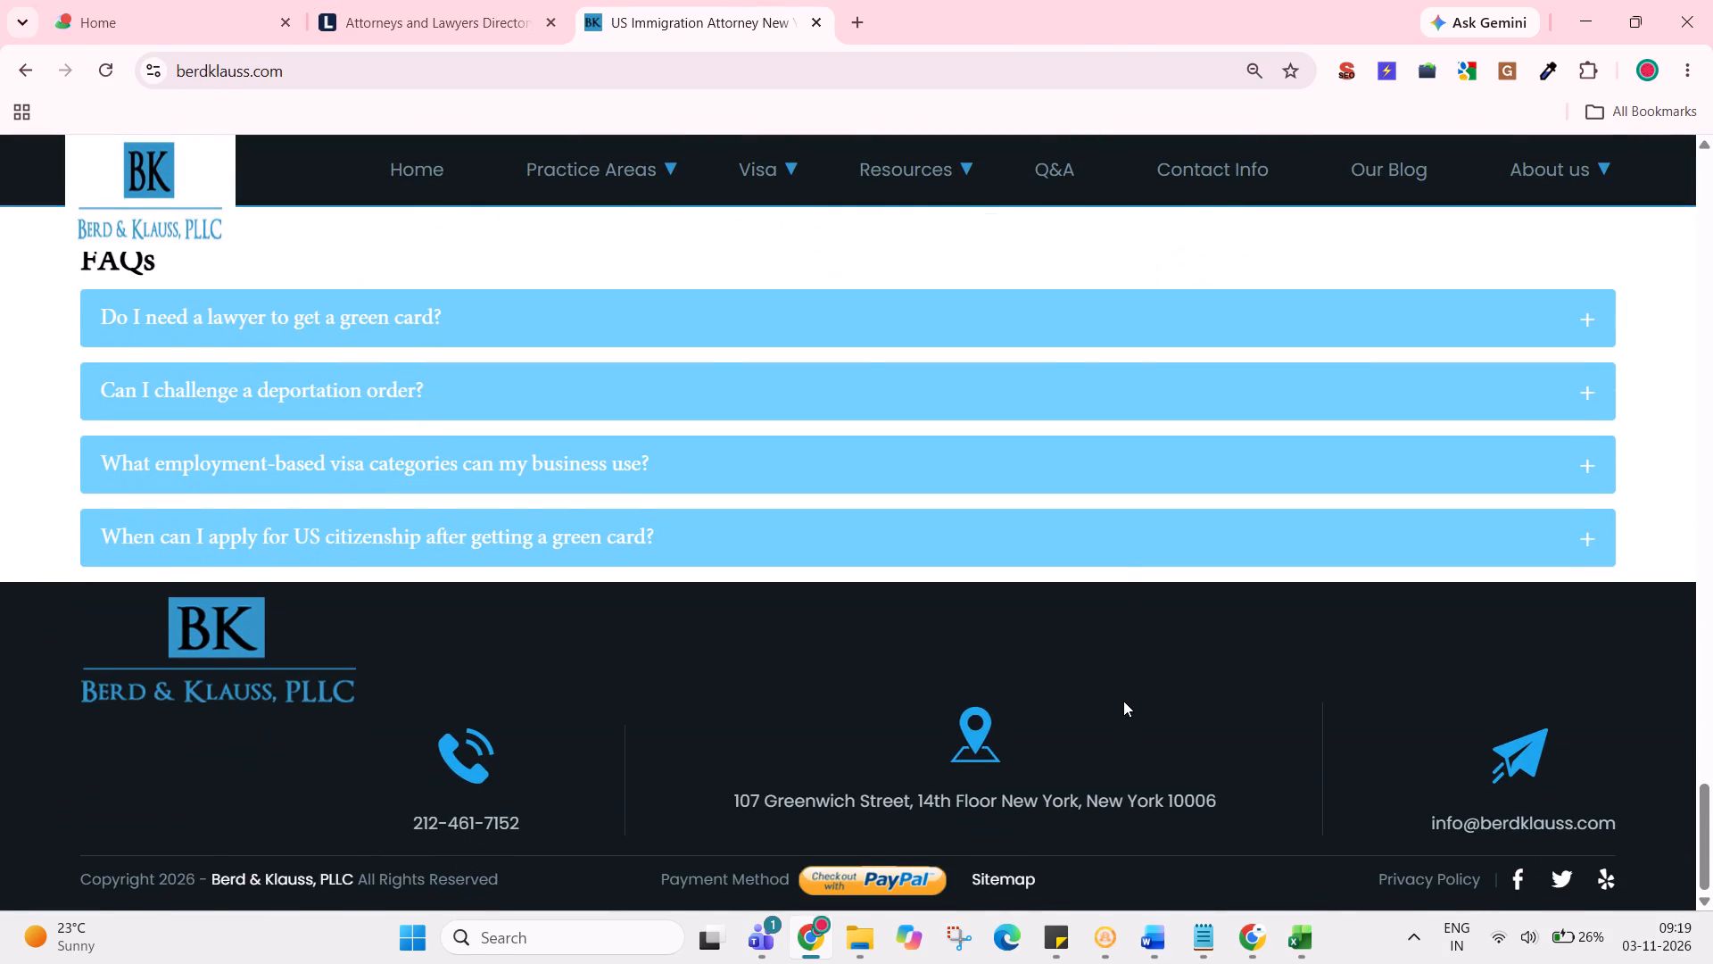
Search LawInfo's attorney directory for "berd klauss" with the location set to New York, NY, USA.
click(476, 0)
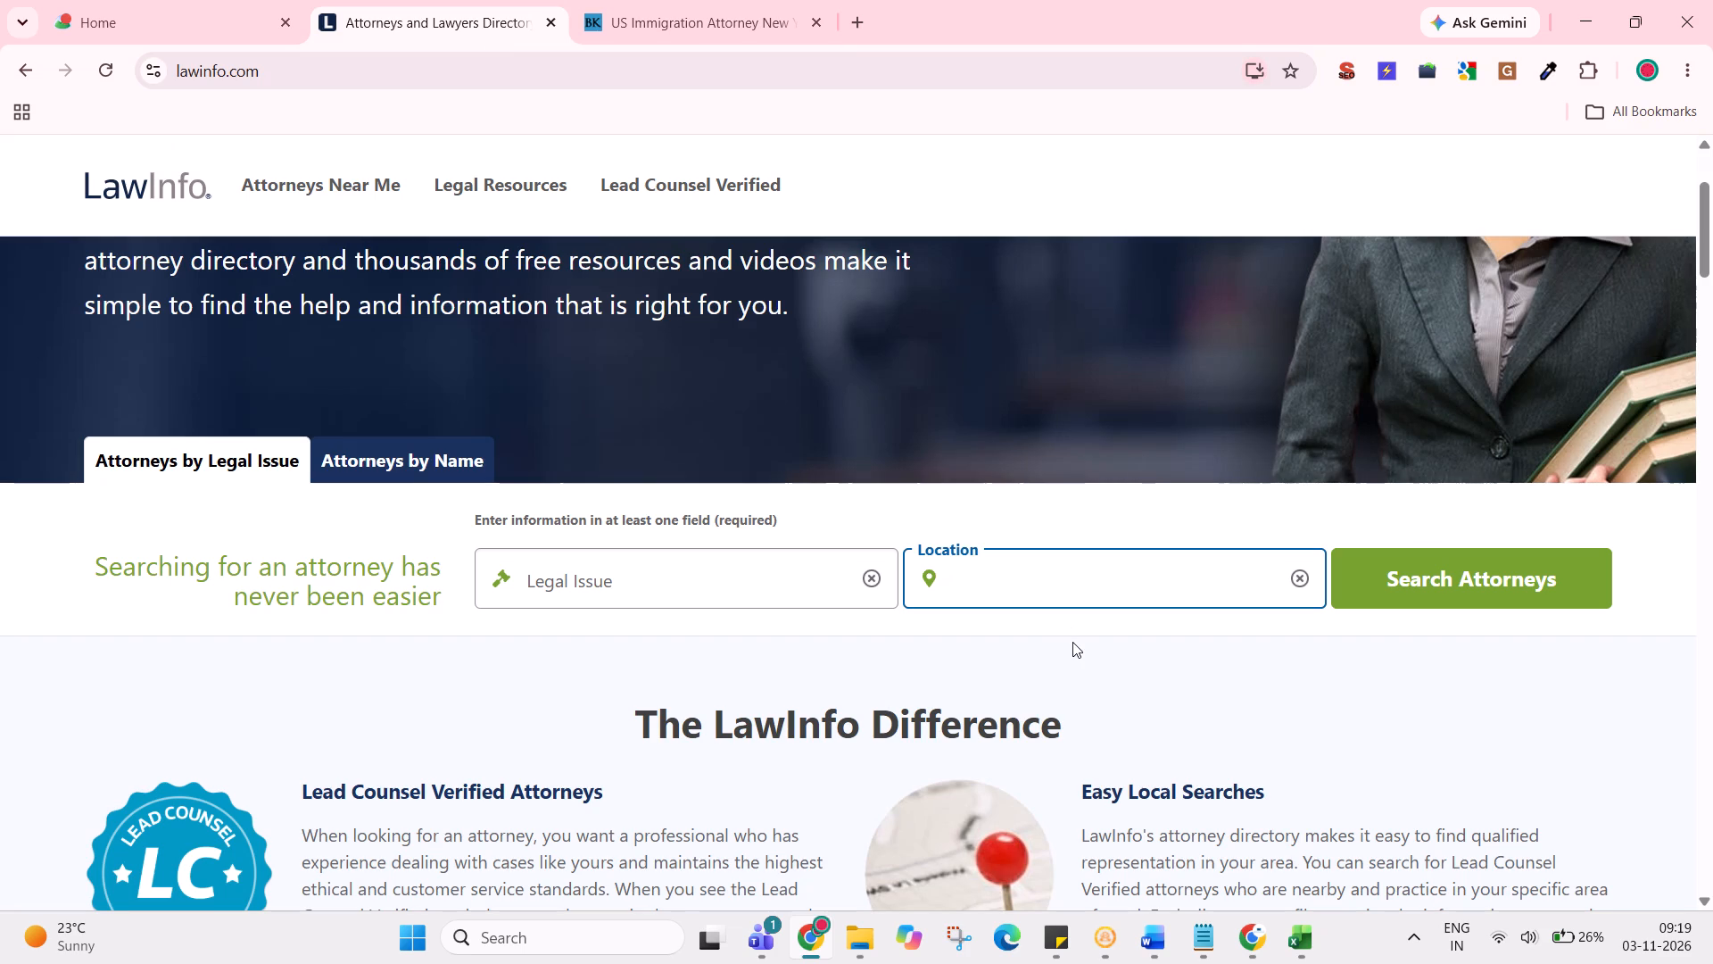
text(new)
key(space)
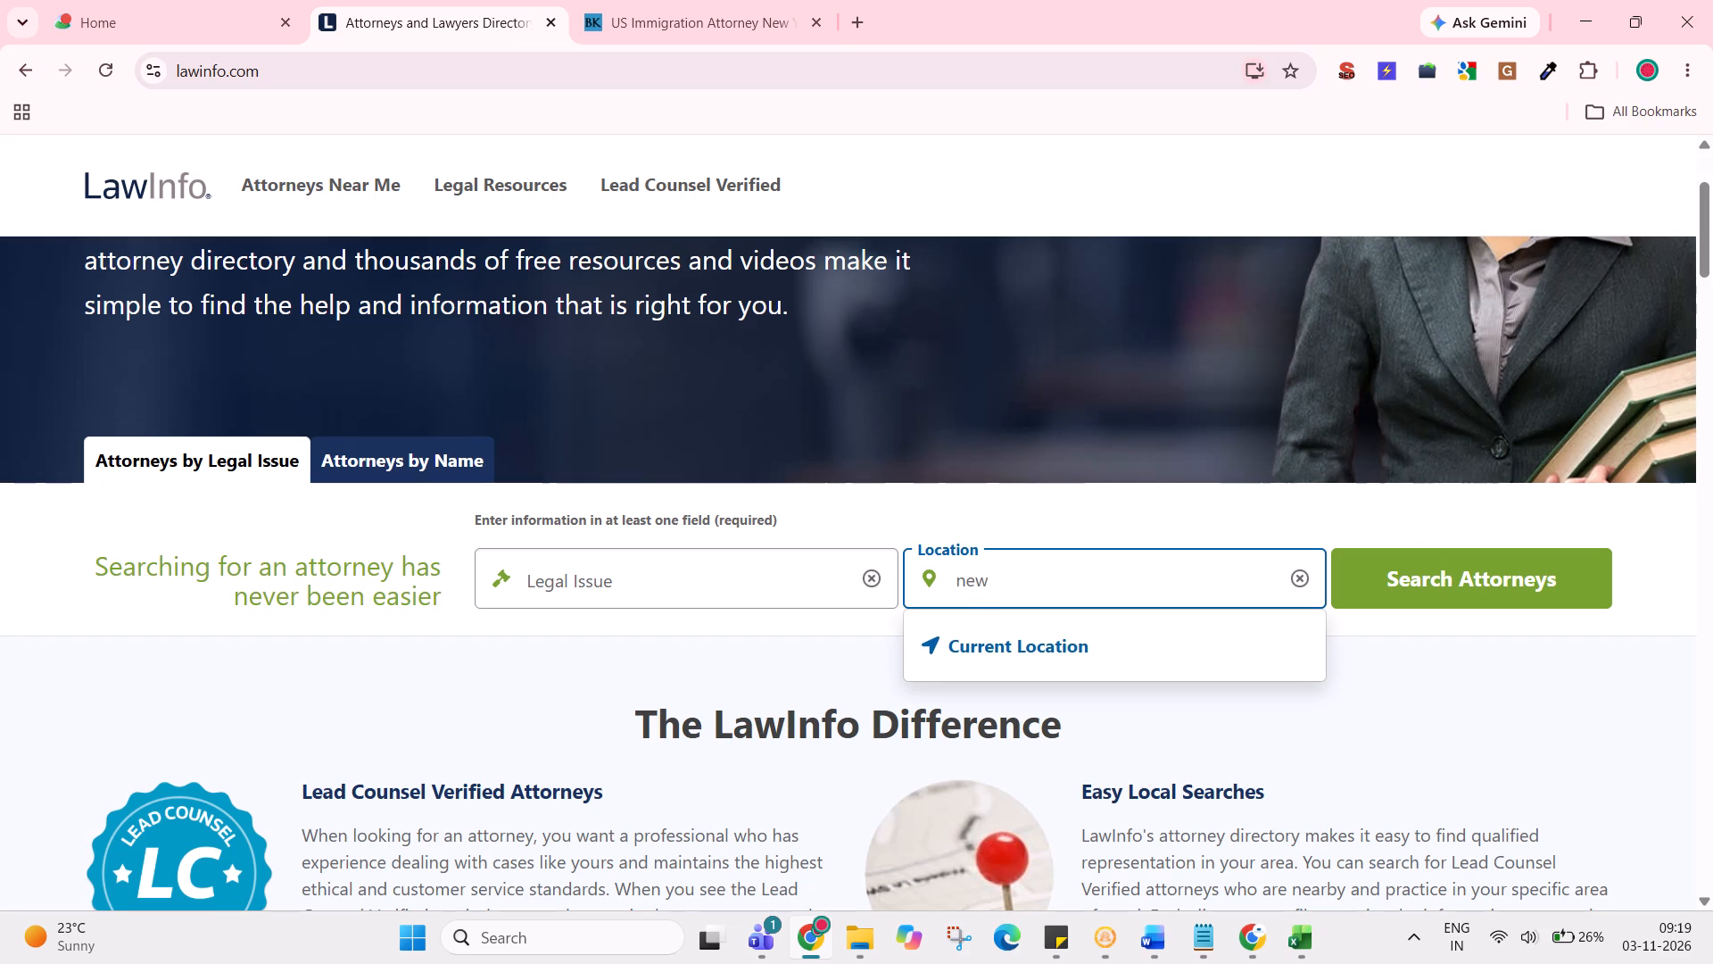
text(york)
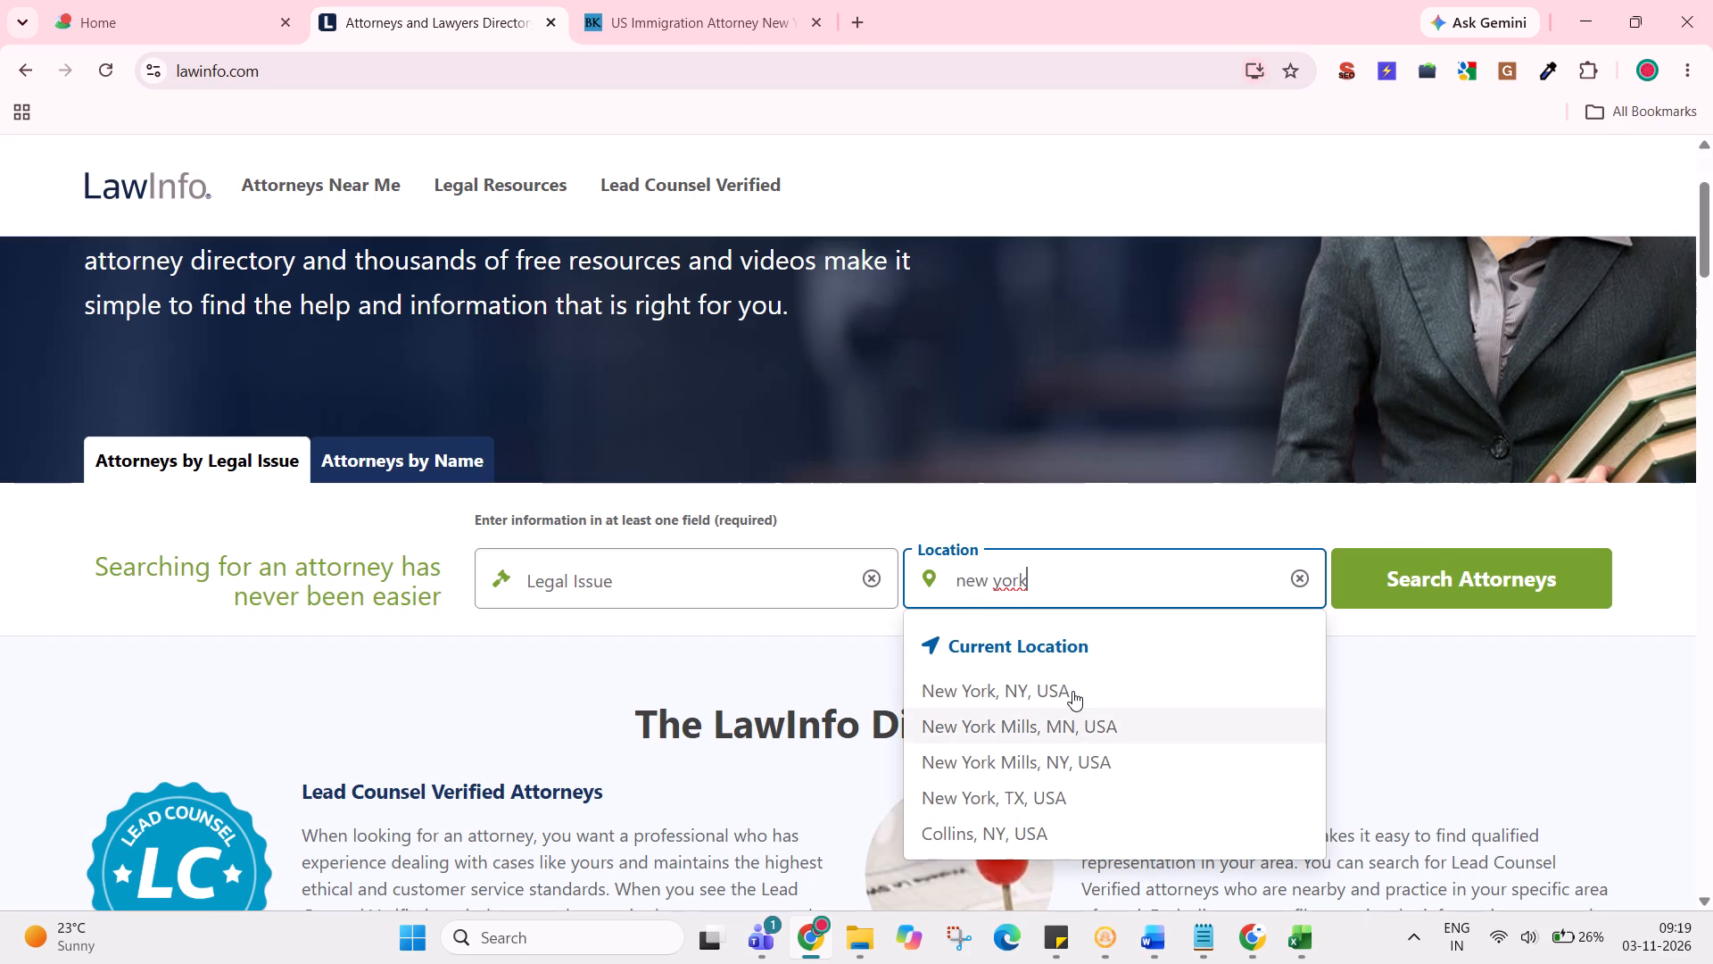
click(1071, 689)
click(681, 554)
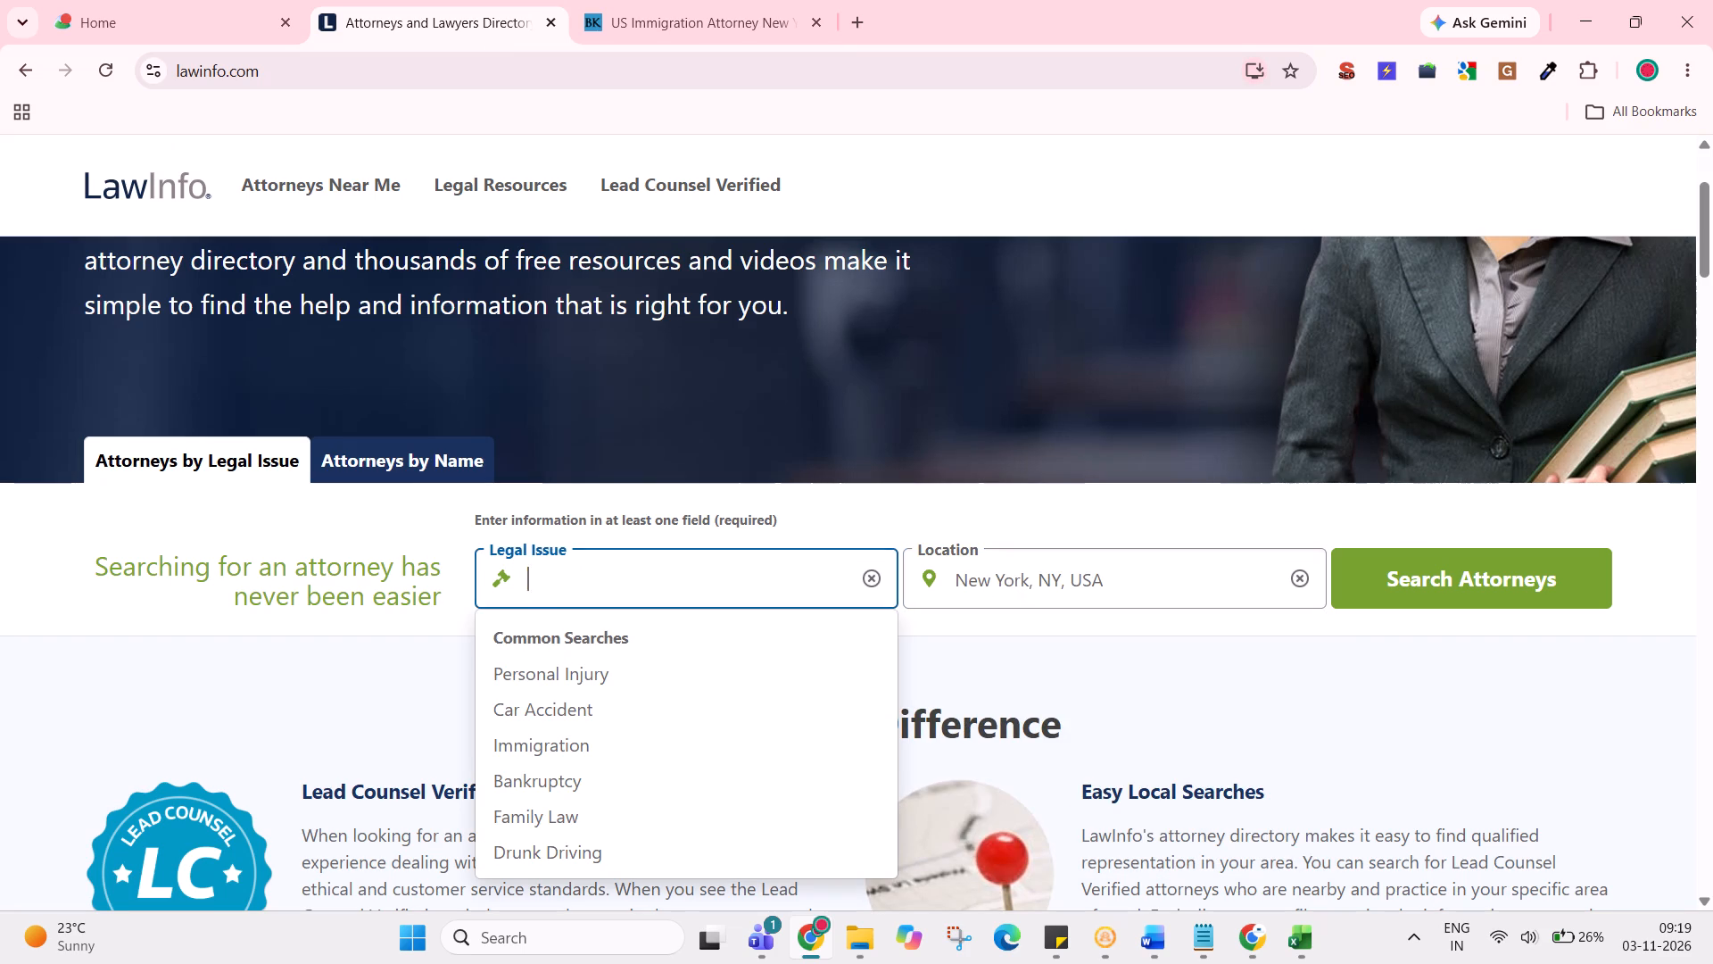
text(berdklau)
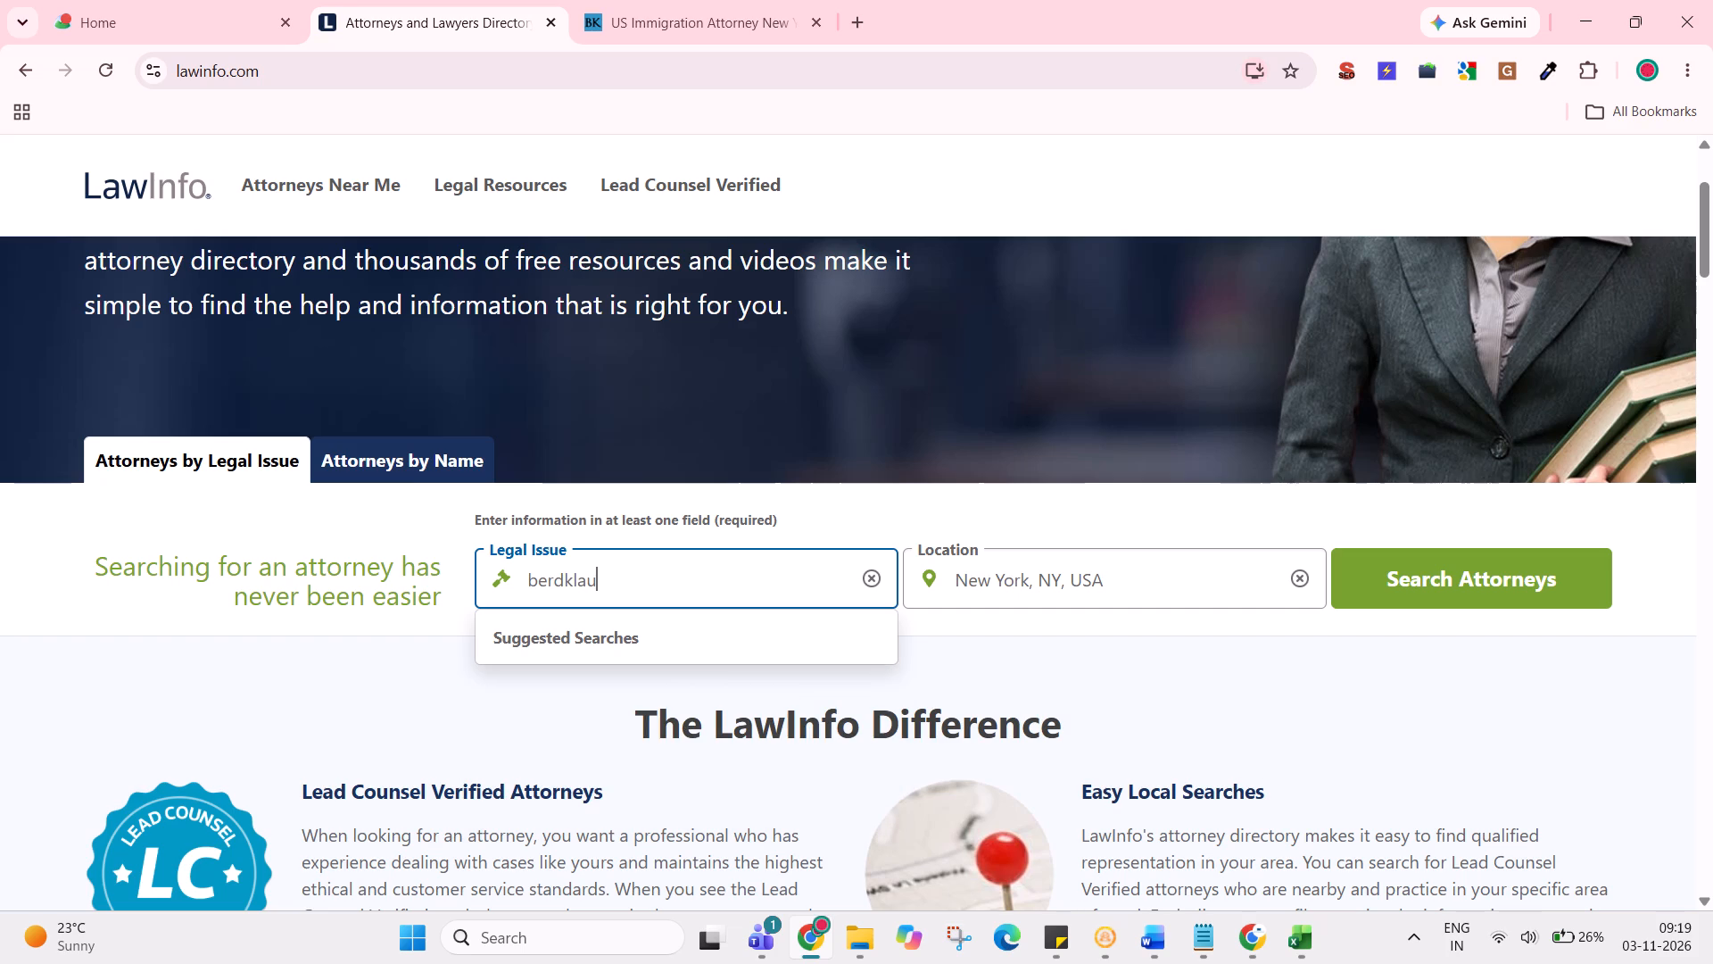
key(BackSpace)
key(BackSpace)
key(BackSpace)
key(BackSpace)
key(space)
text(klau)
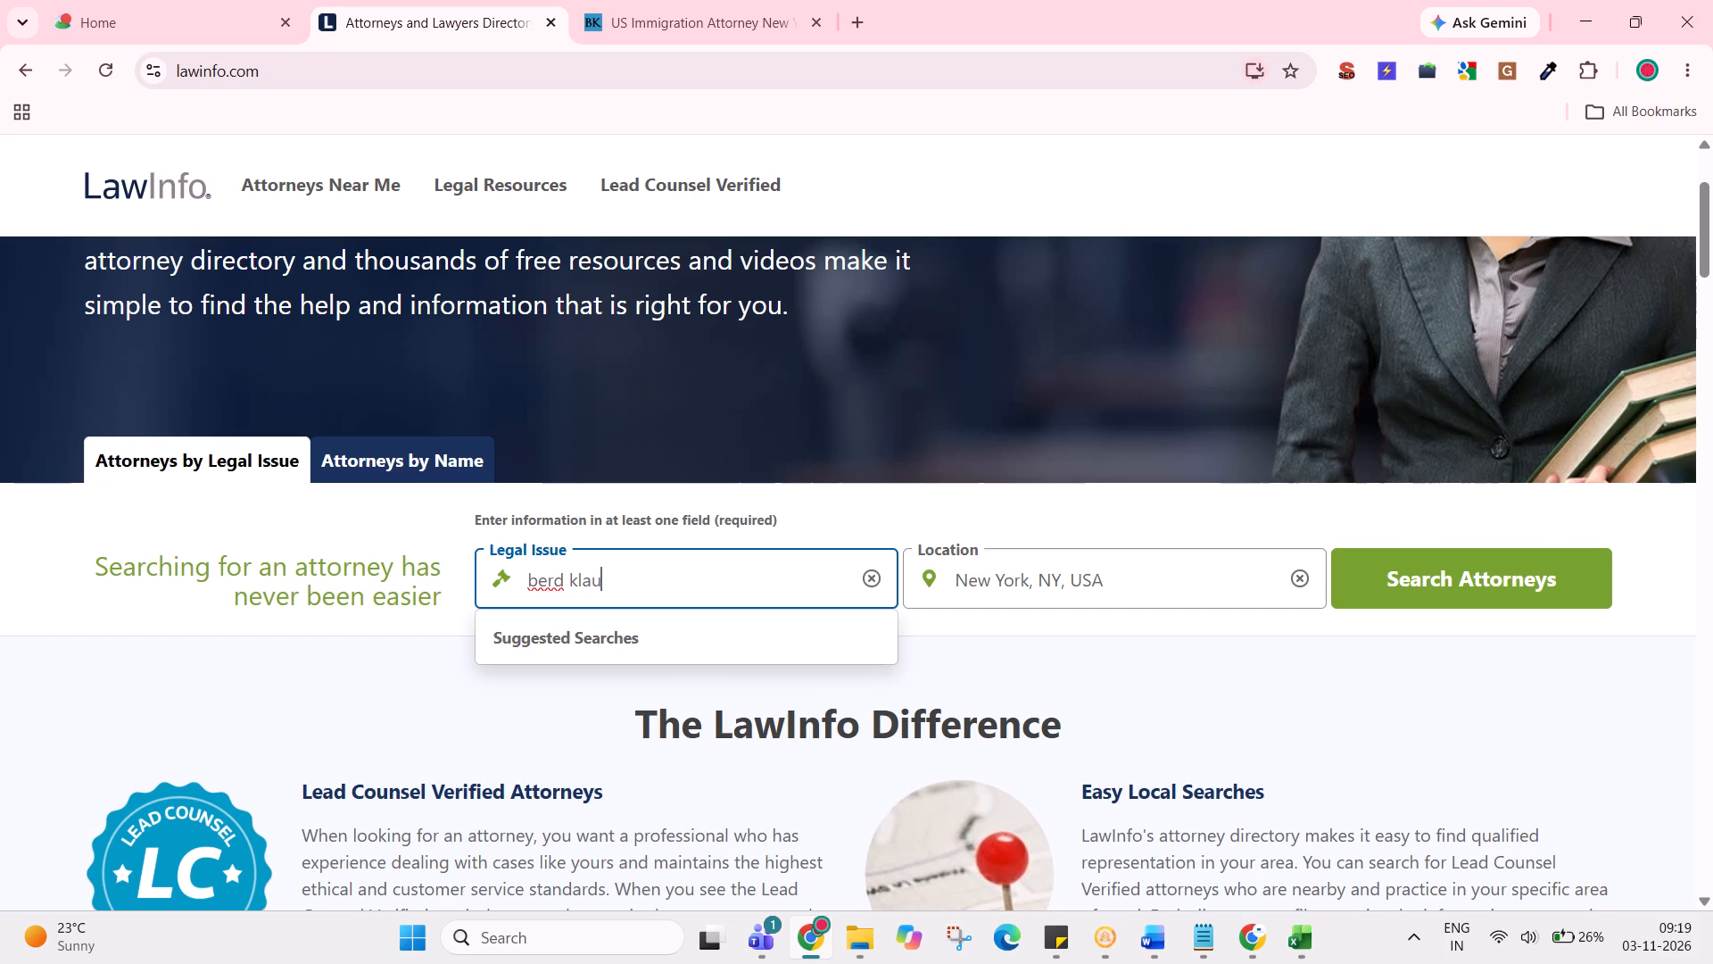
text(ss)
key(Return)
click(1461, 569)
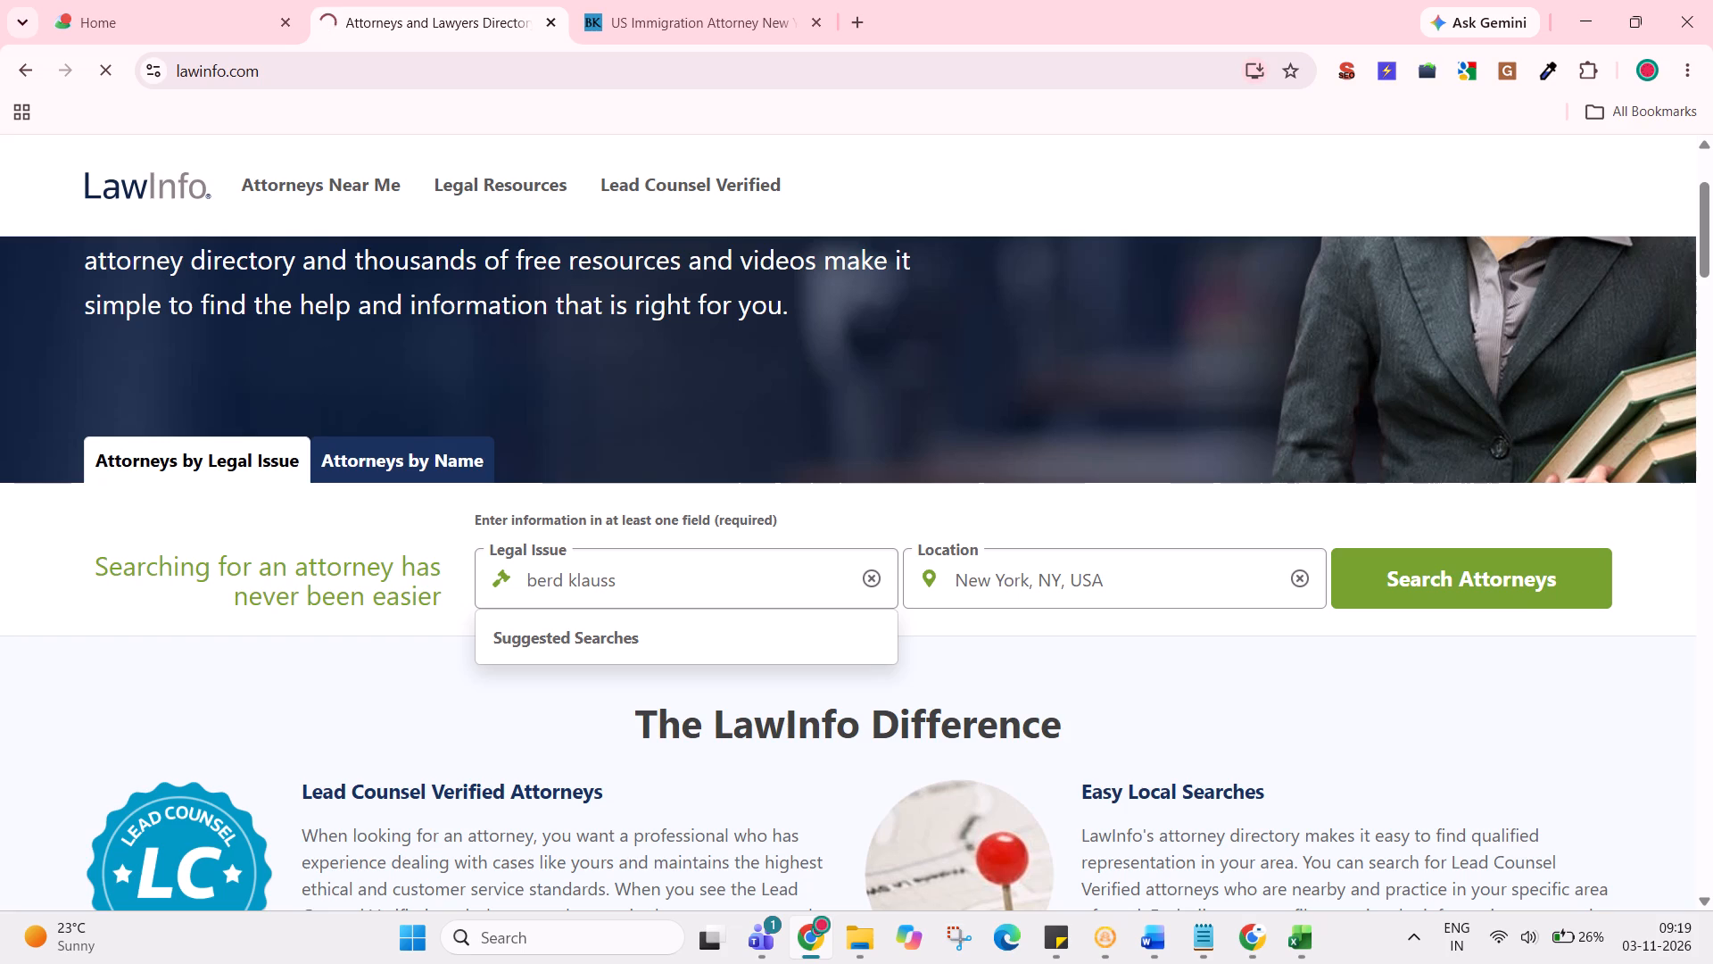
Look through LawInfo's New York lawyers page and its full list of legal issues for the firm or a relevant category.
scroll(1084, 593, down, 2)
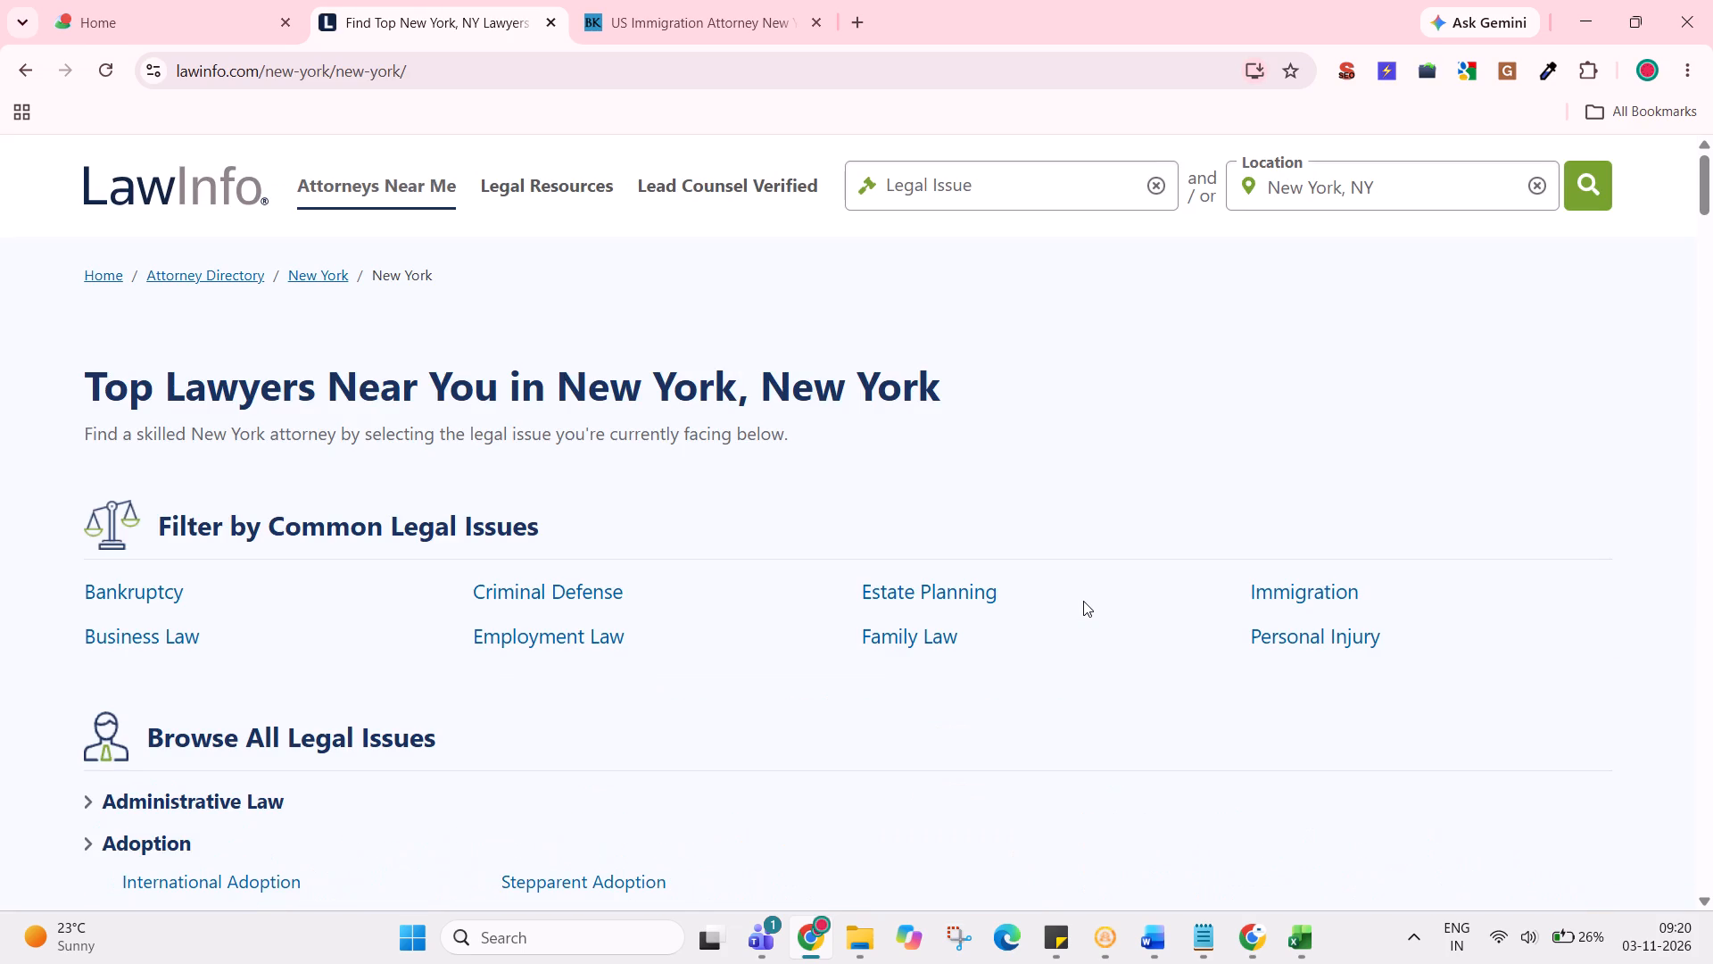
scroll(1083, 601, down, 1)
scroll(1083, 601, up, 7)
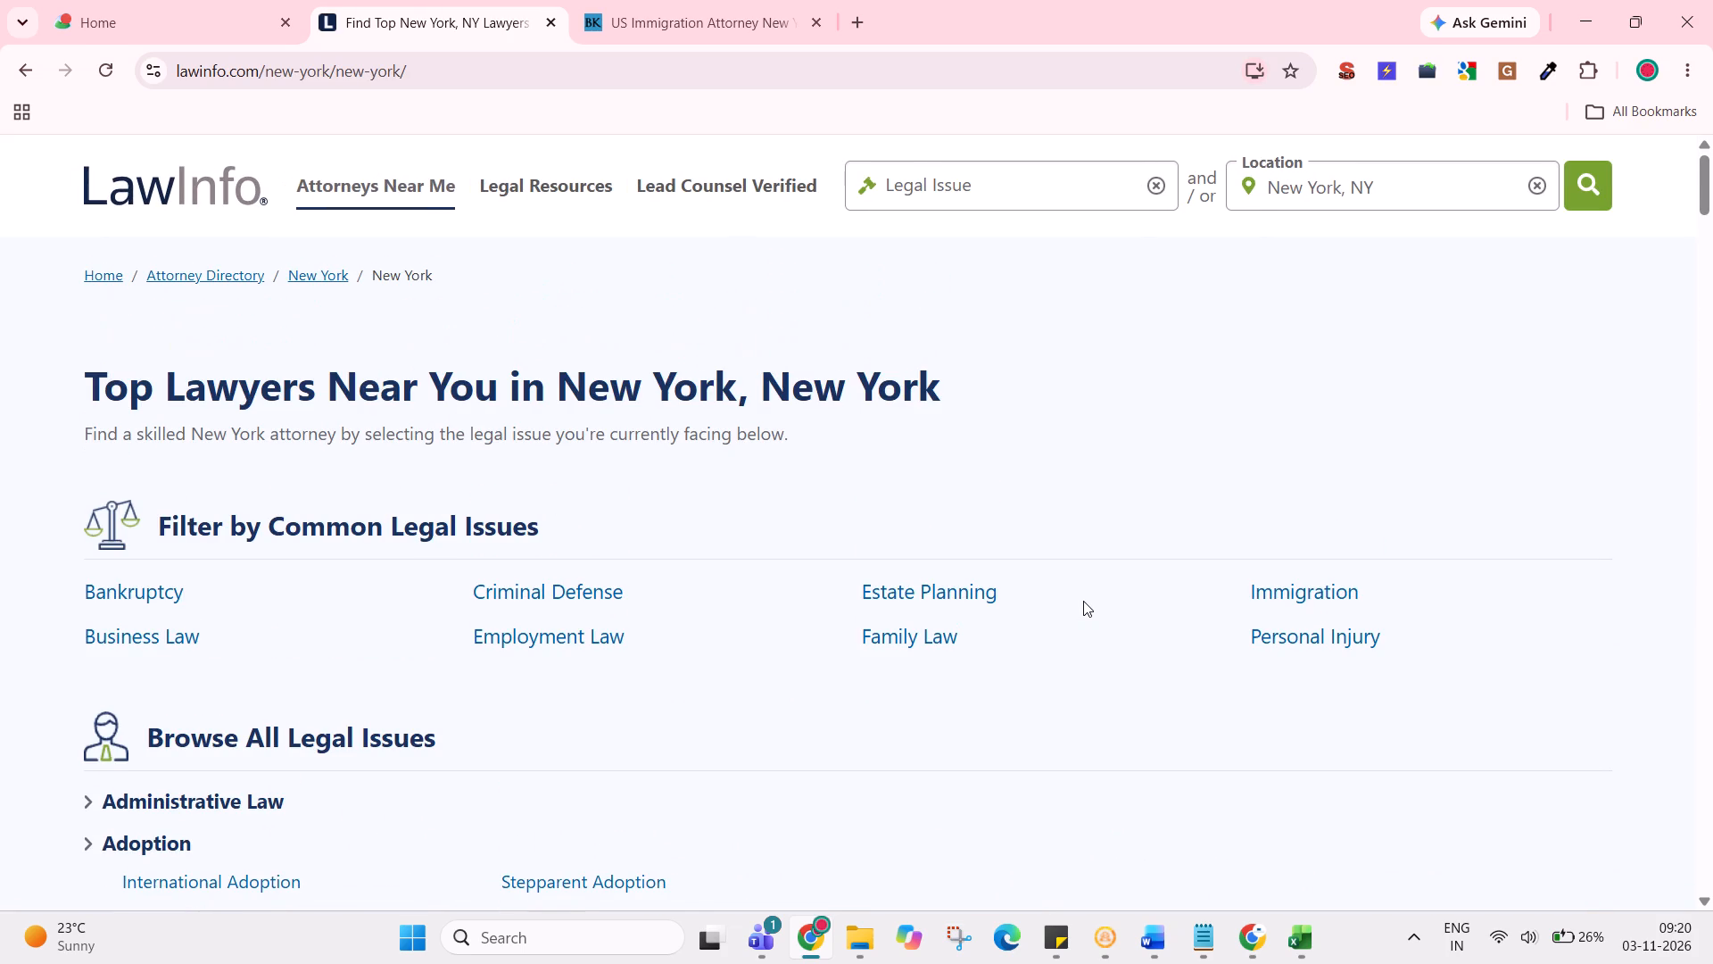
scroll(965, 496, down, 6)
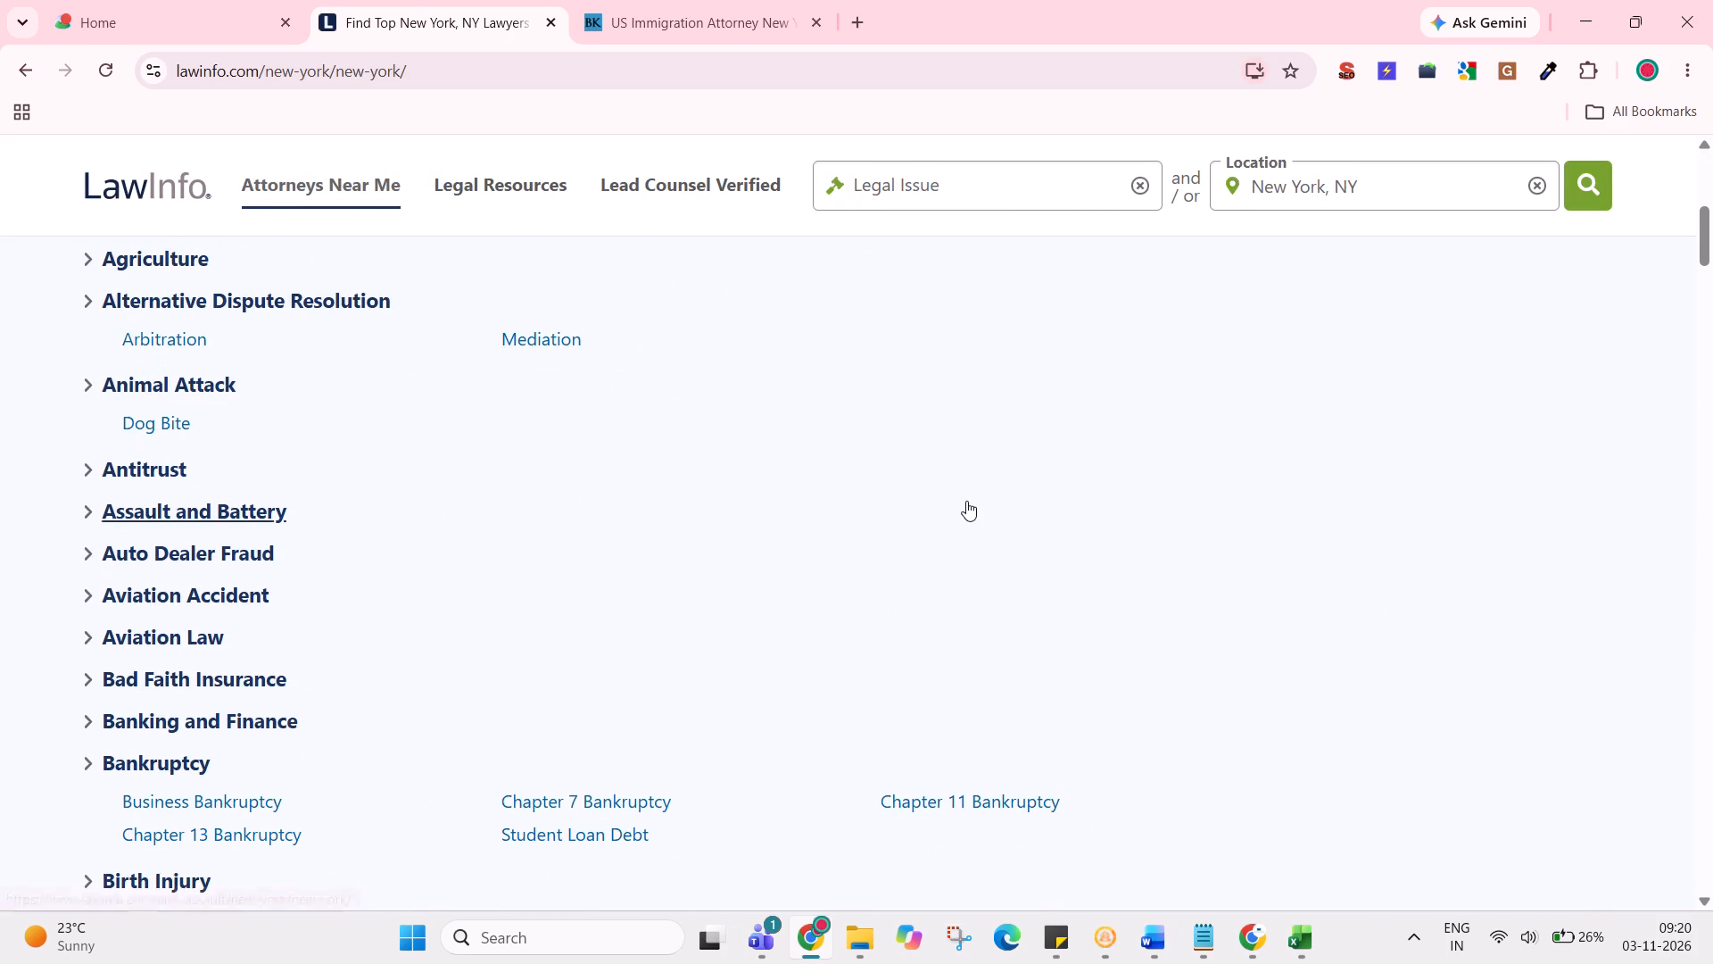
scroll(967, 501, down, 18)
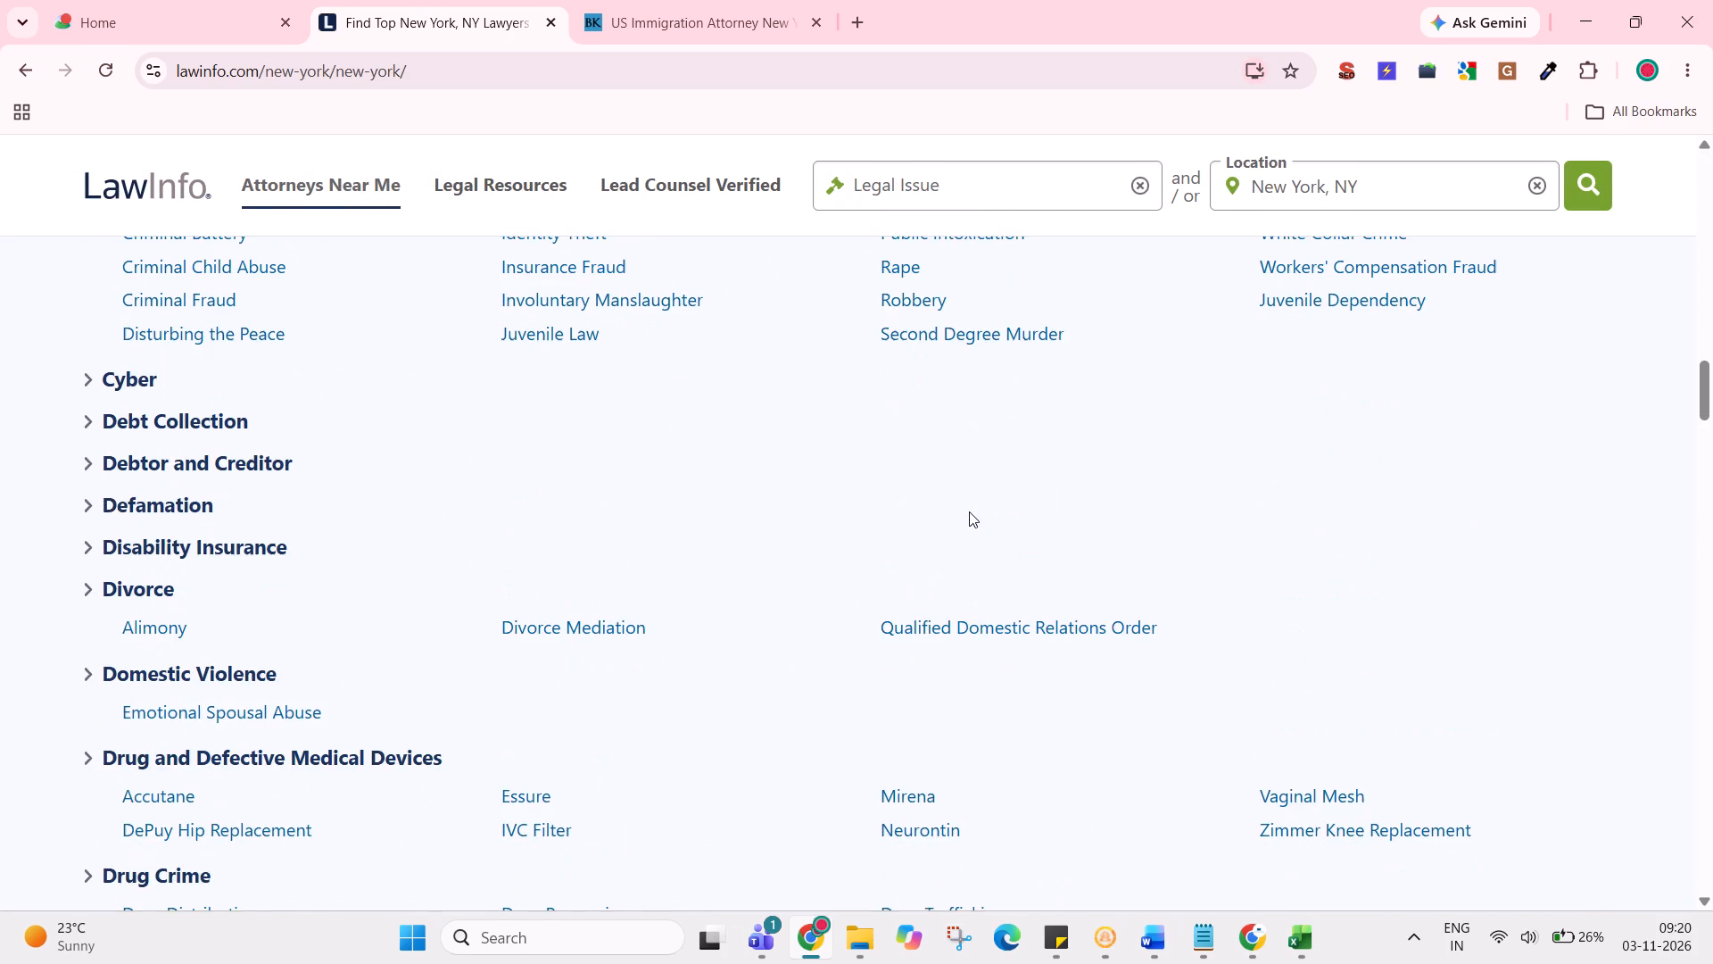
scroll(973, 528, down, 17)
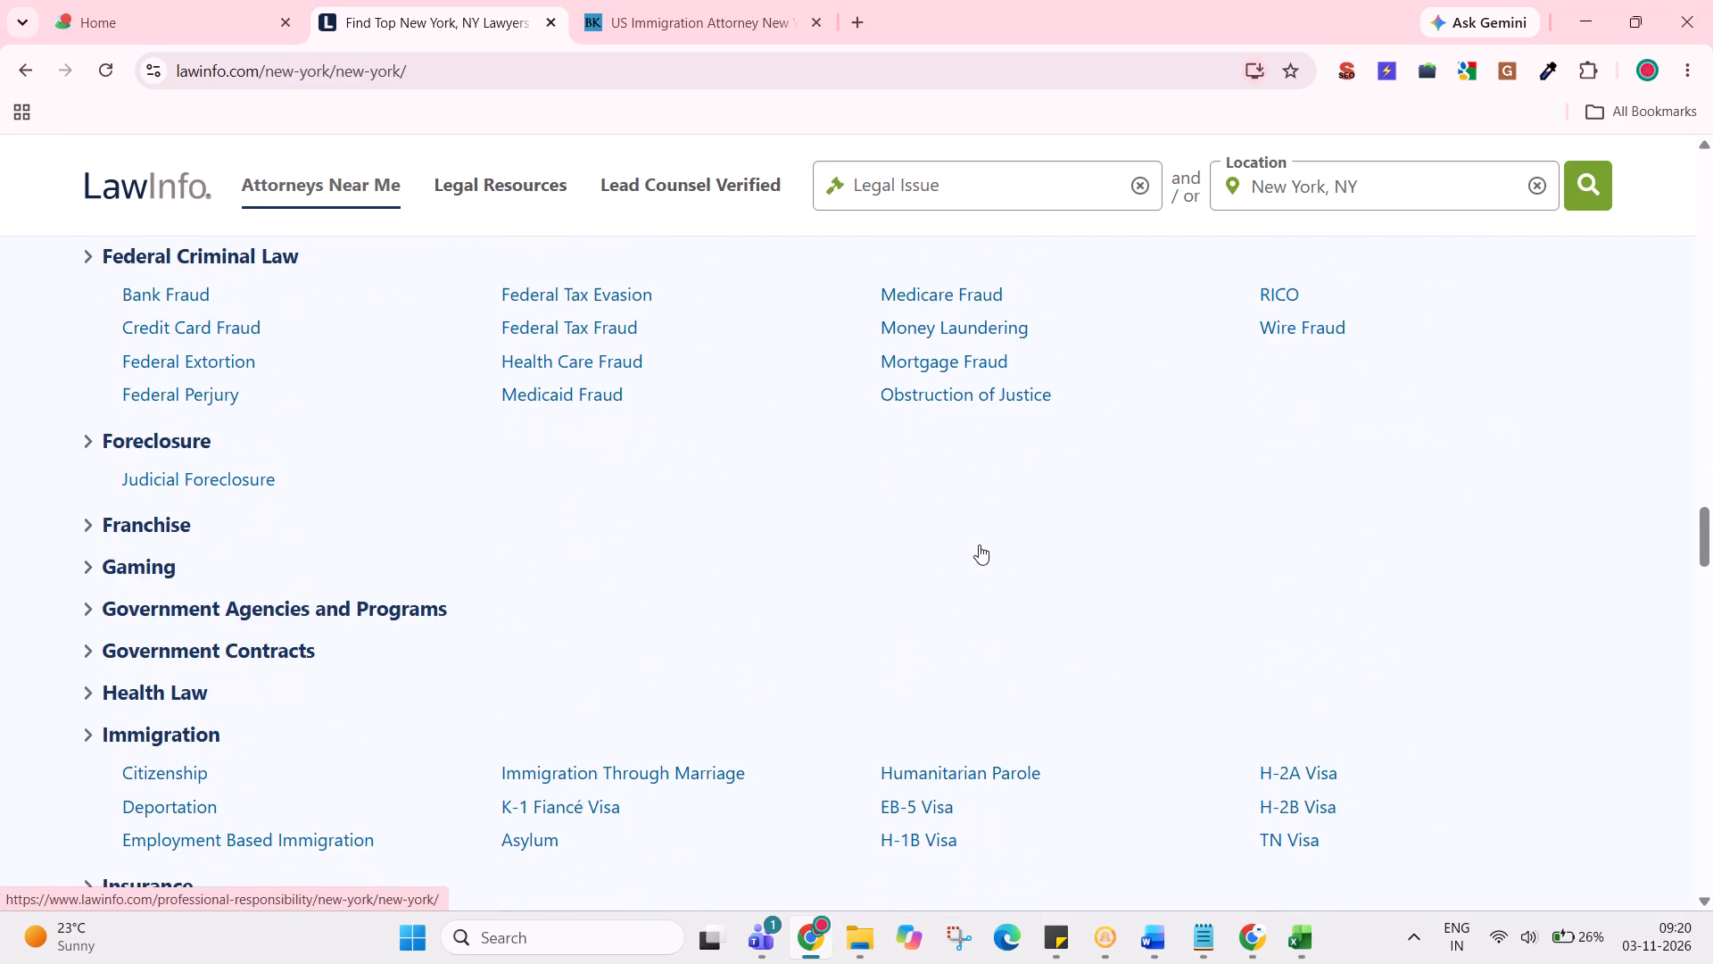
scroll(979, 544, down, 19)
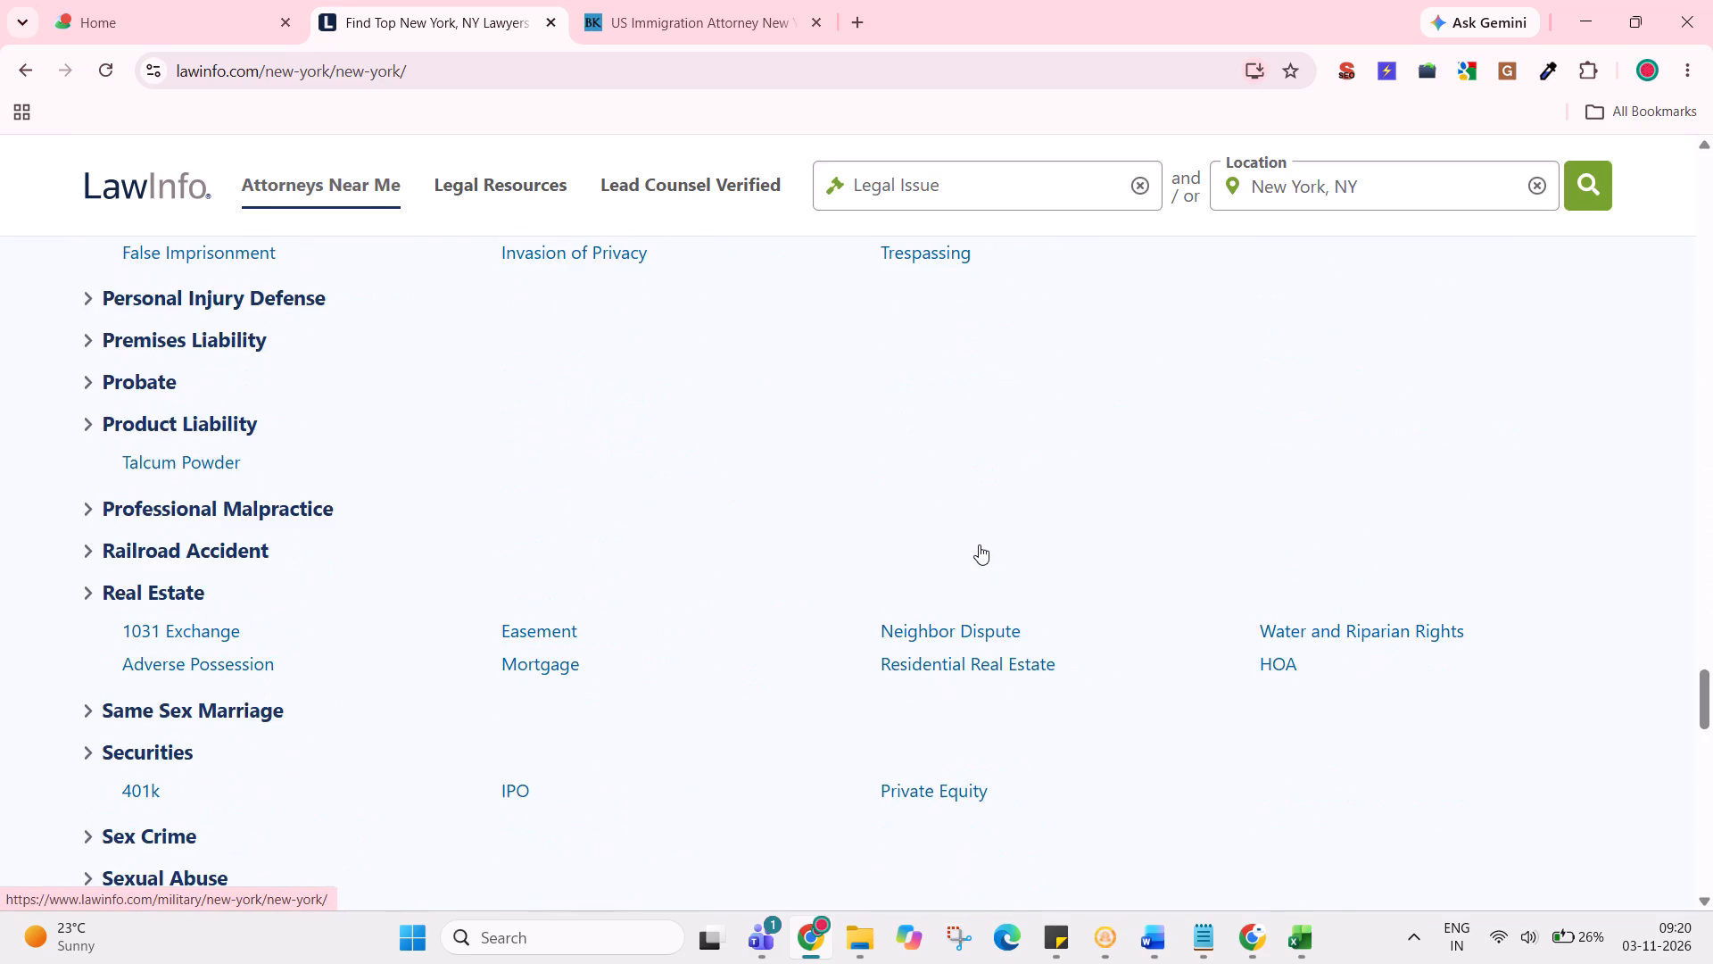
scroll(979, 544, down, 7)
scroll(980, 545, up, 20)
scroll(980, 545, up, 4)
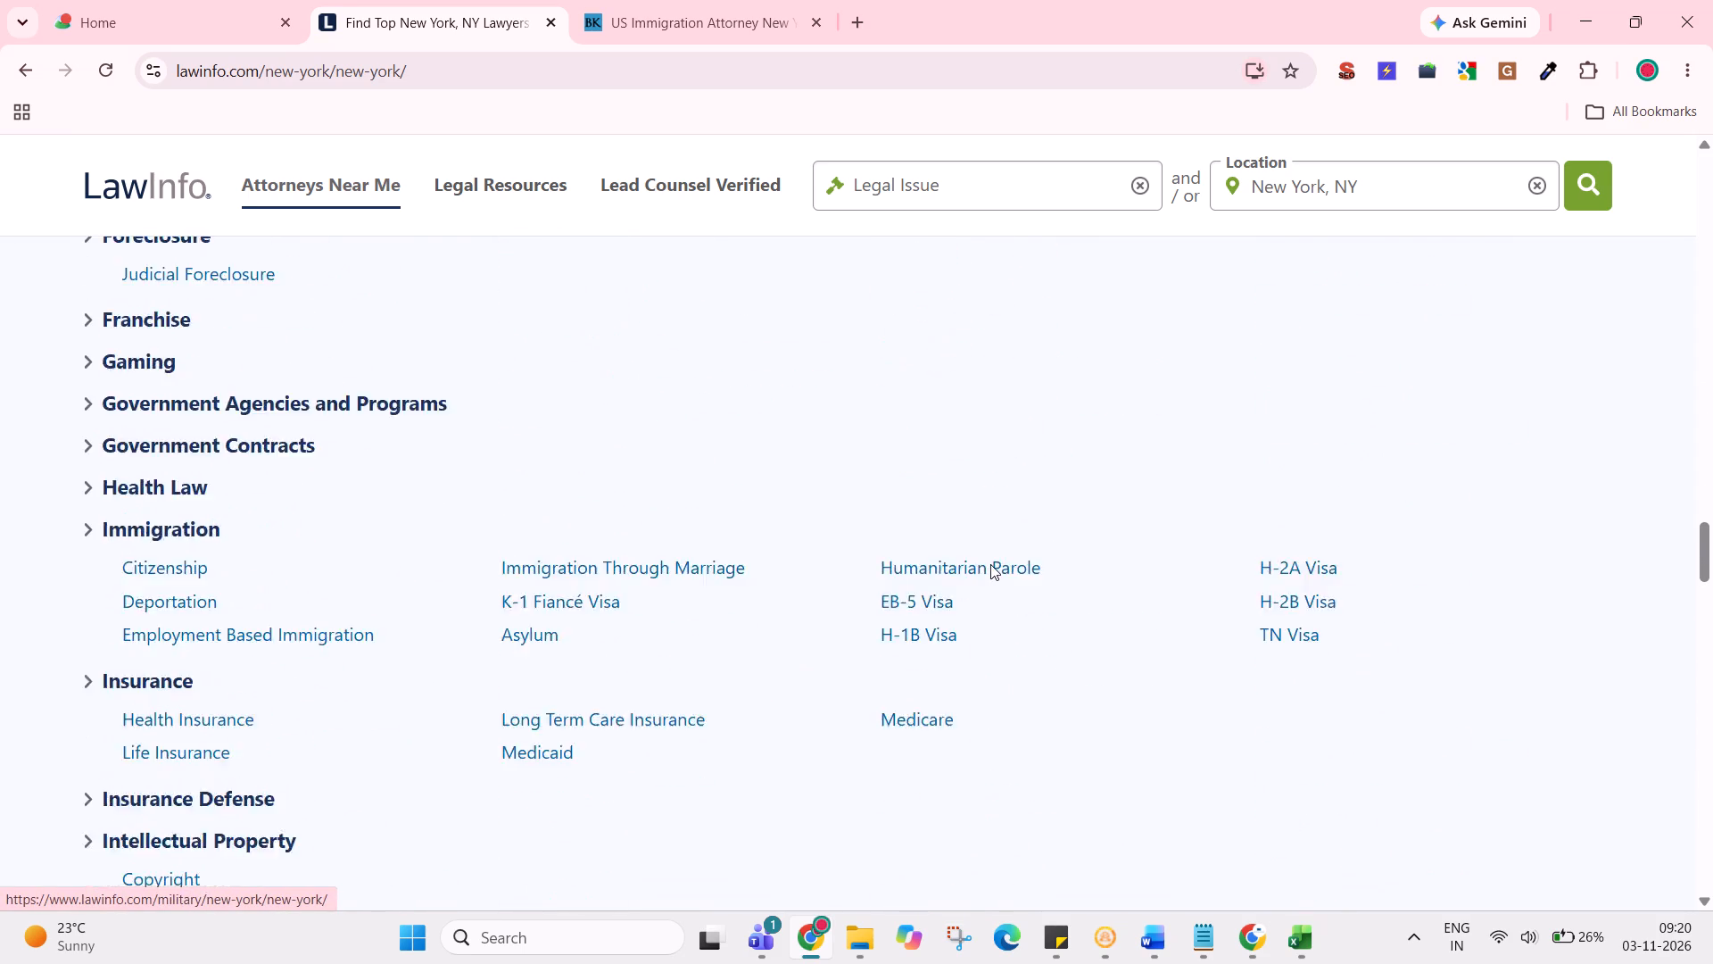
scroll(990, 564, up, 20)
scroll(990, 564, up, 17)
scroll(1025, 572, up, 4)
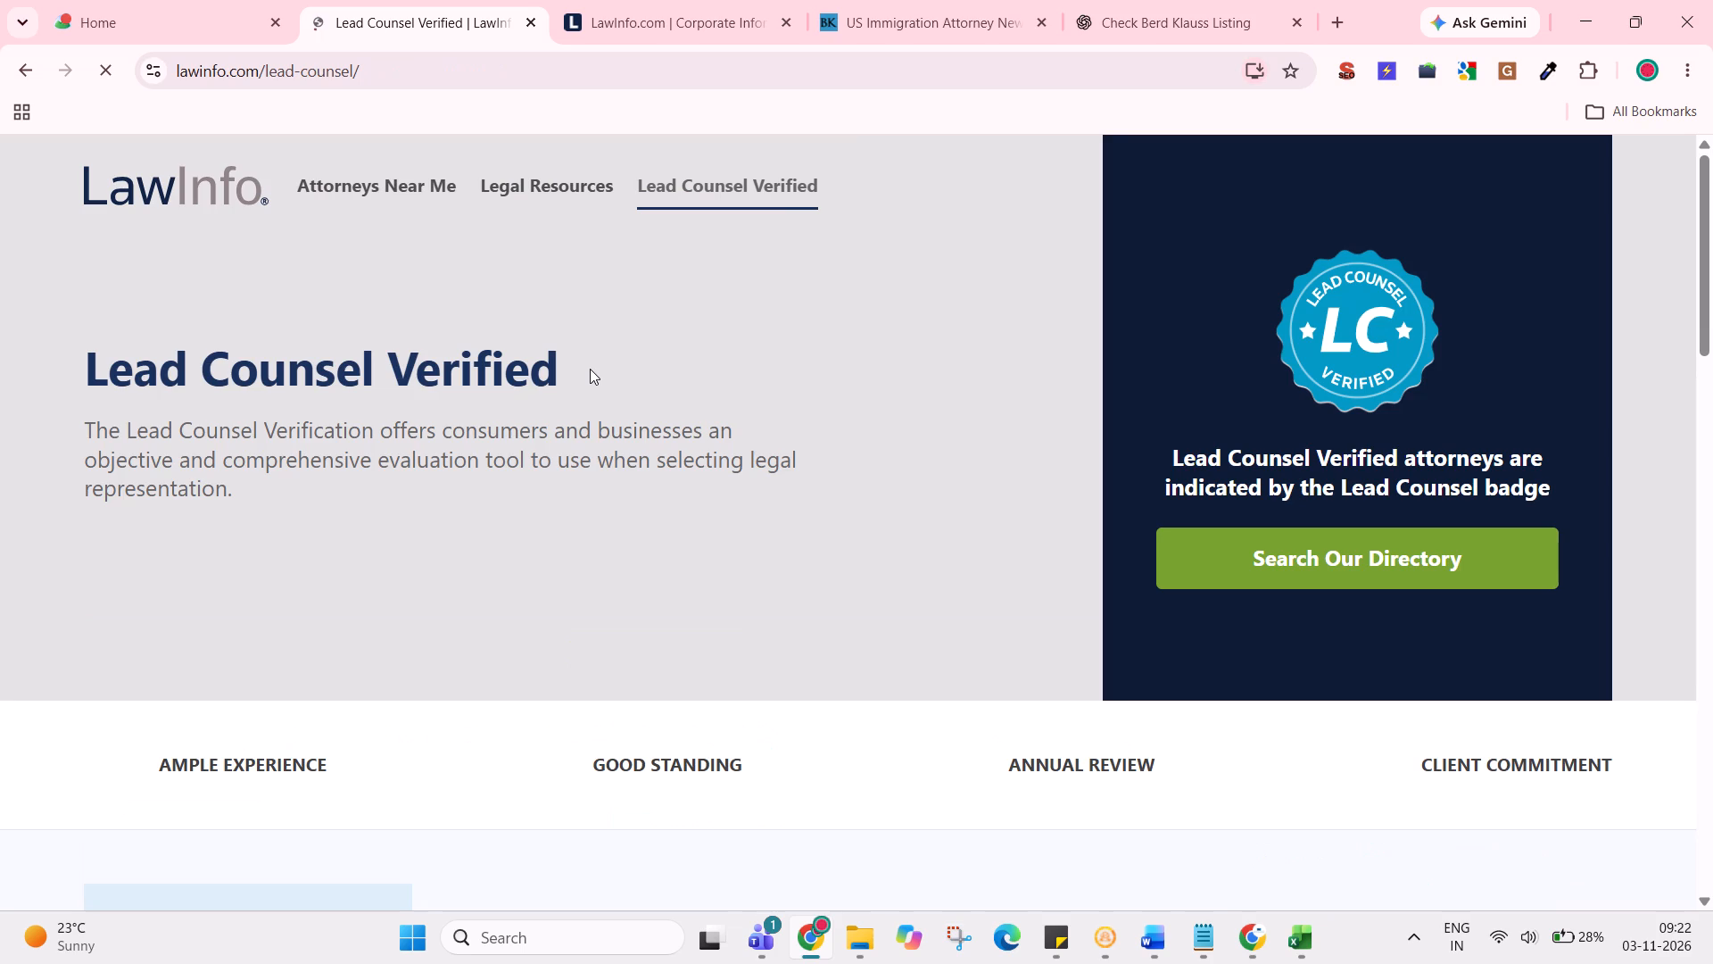
scroll(572, 615, down, 6)
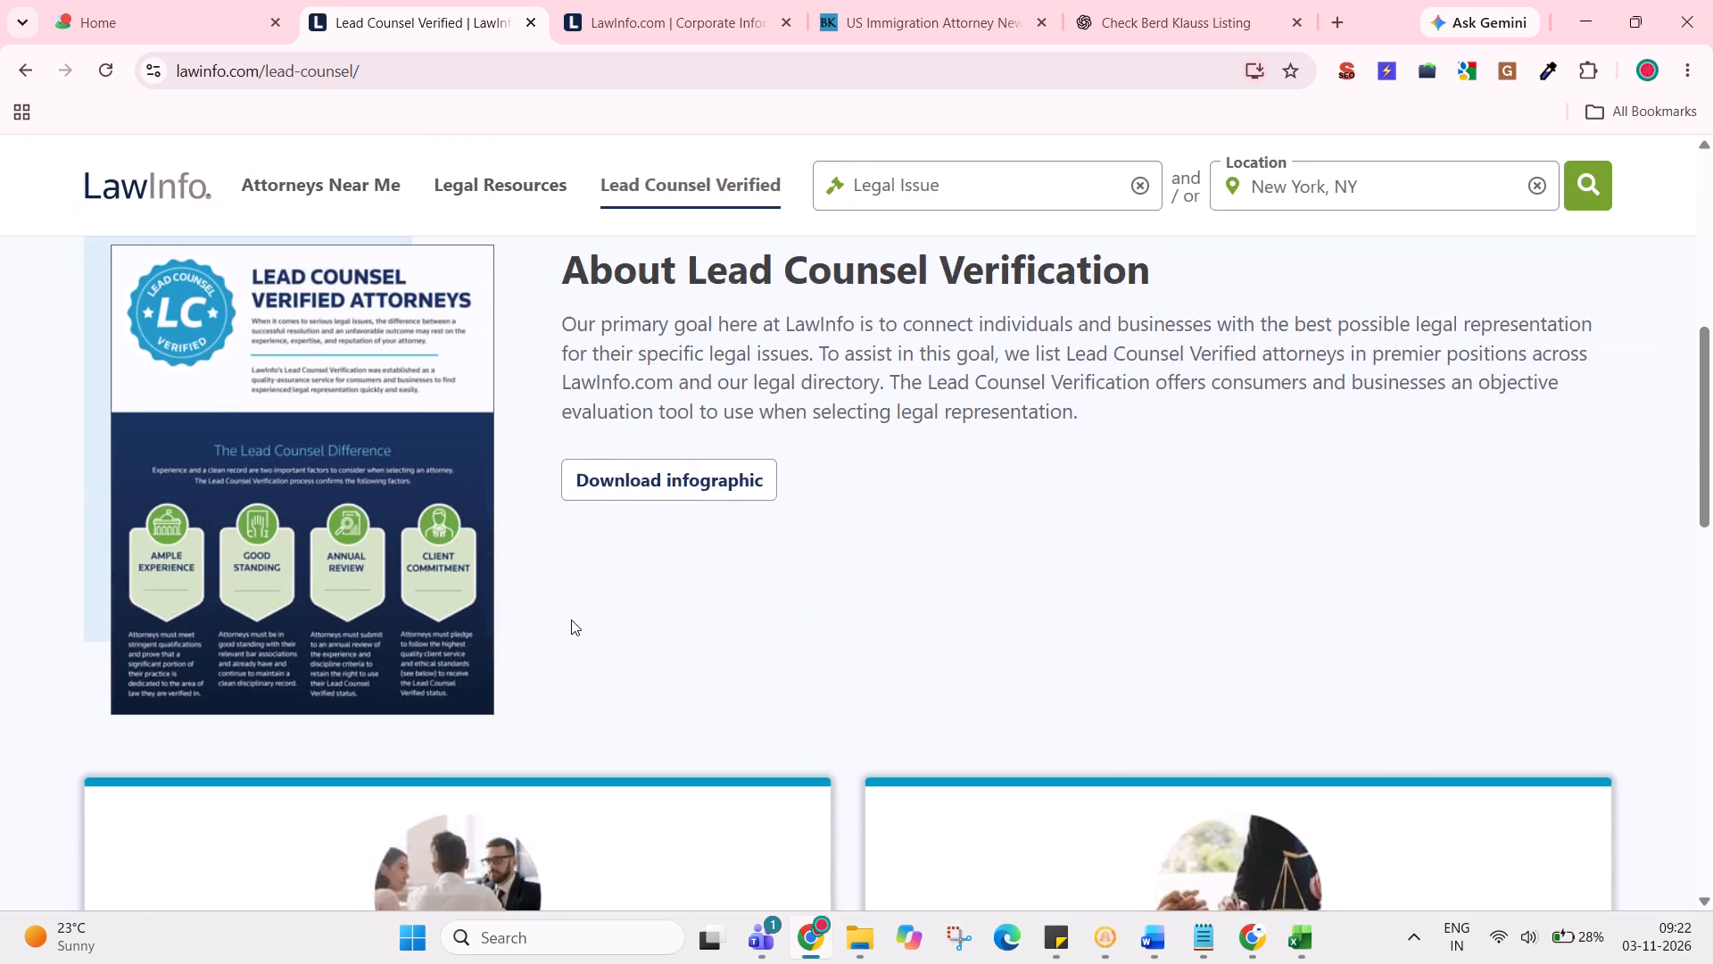
scroll(571, 619, up, 3)
scroll(571, 619, down, 16)
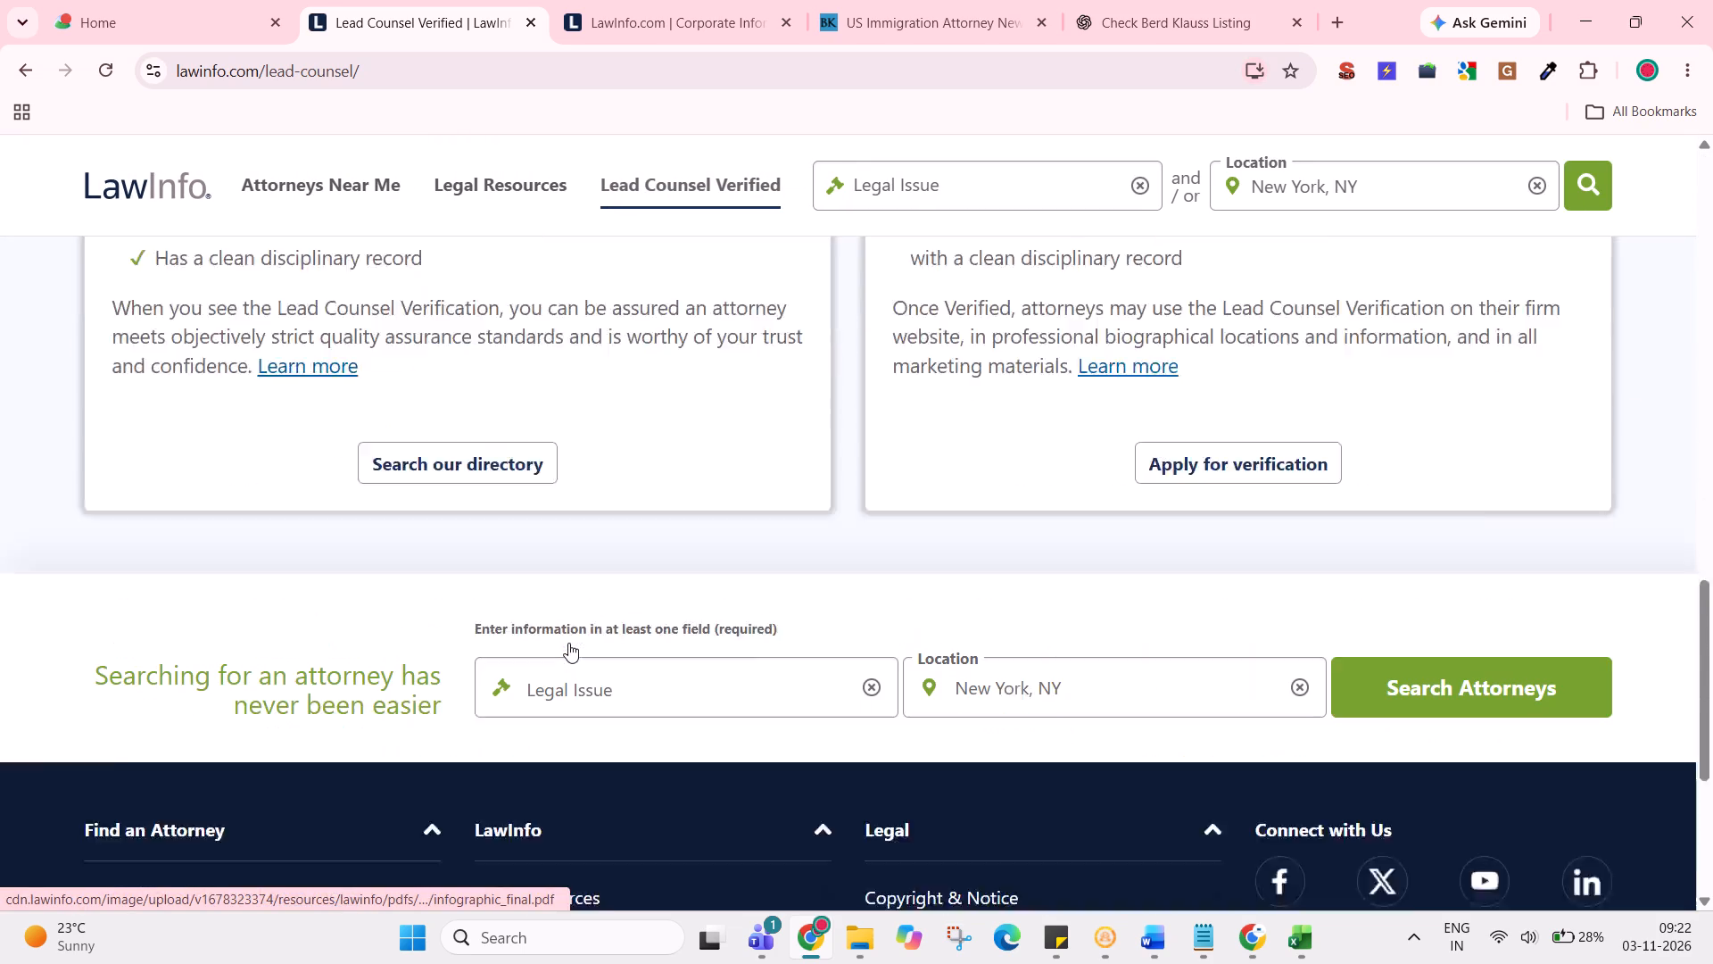
scroll(227, 561, down, 1)
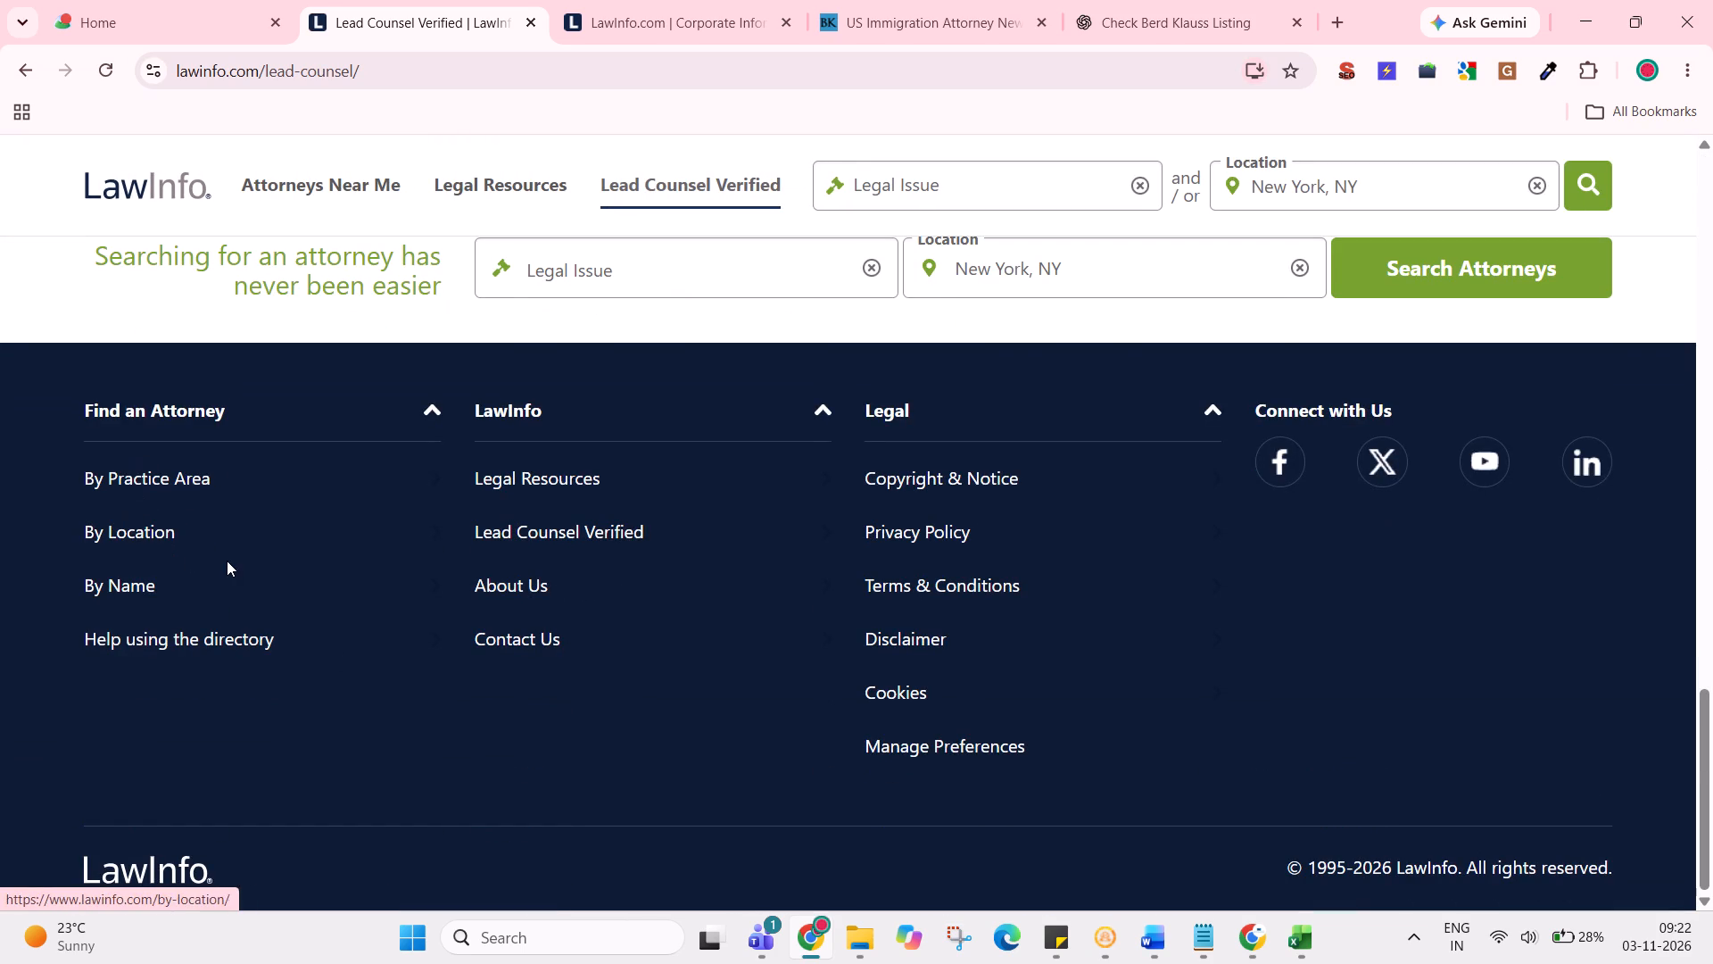
scroll(227, 561, down, 2)
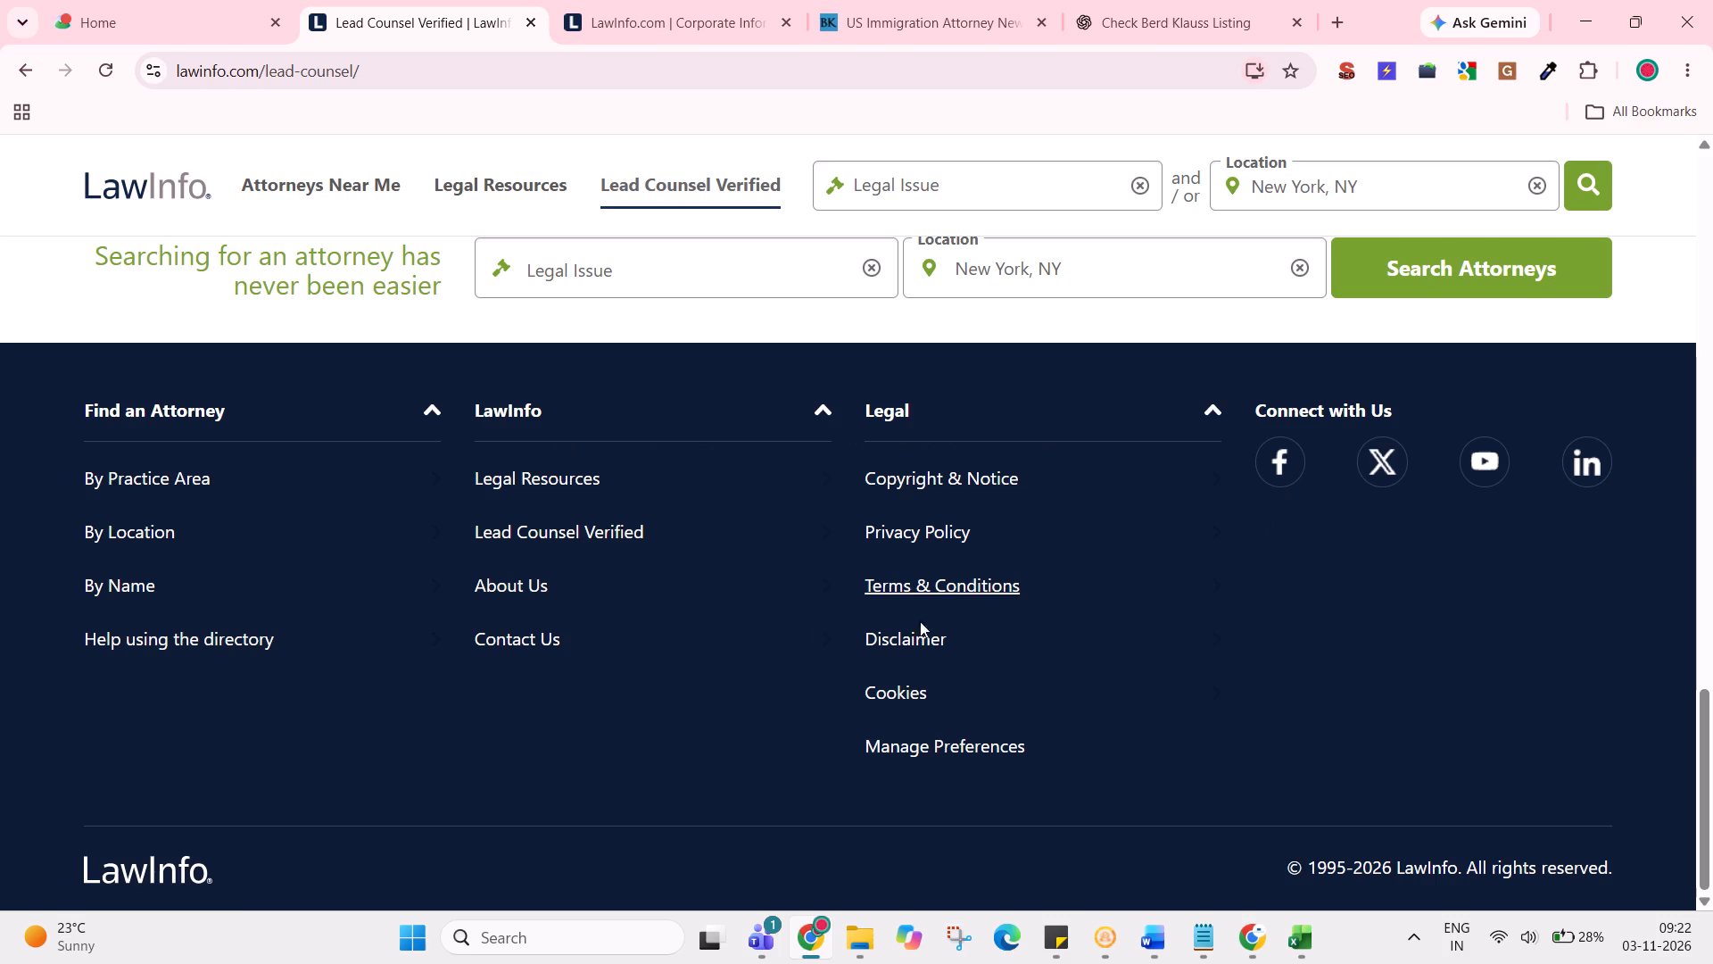
scroll(634, 625, down, 3)
Return to the LawInfo Contact Us page and review its form fields, contact details and footer links for a listing route.
click(650, 0)
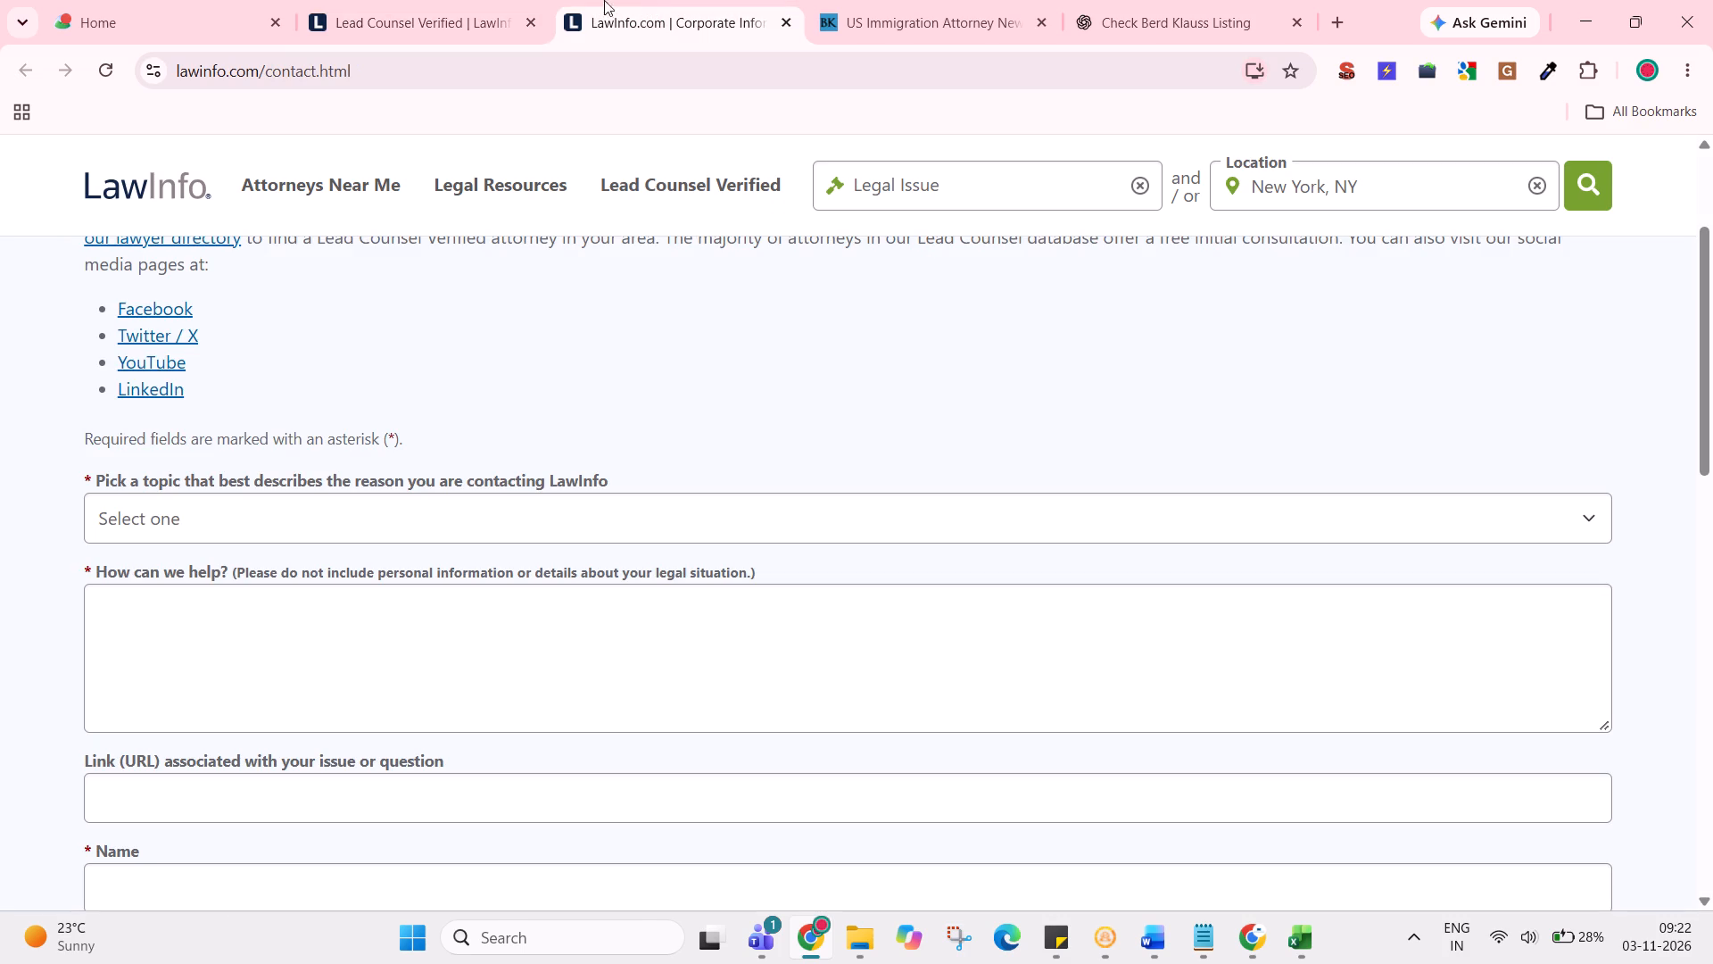
click(968, 2)
click(1181, 7)
click(693, 0)
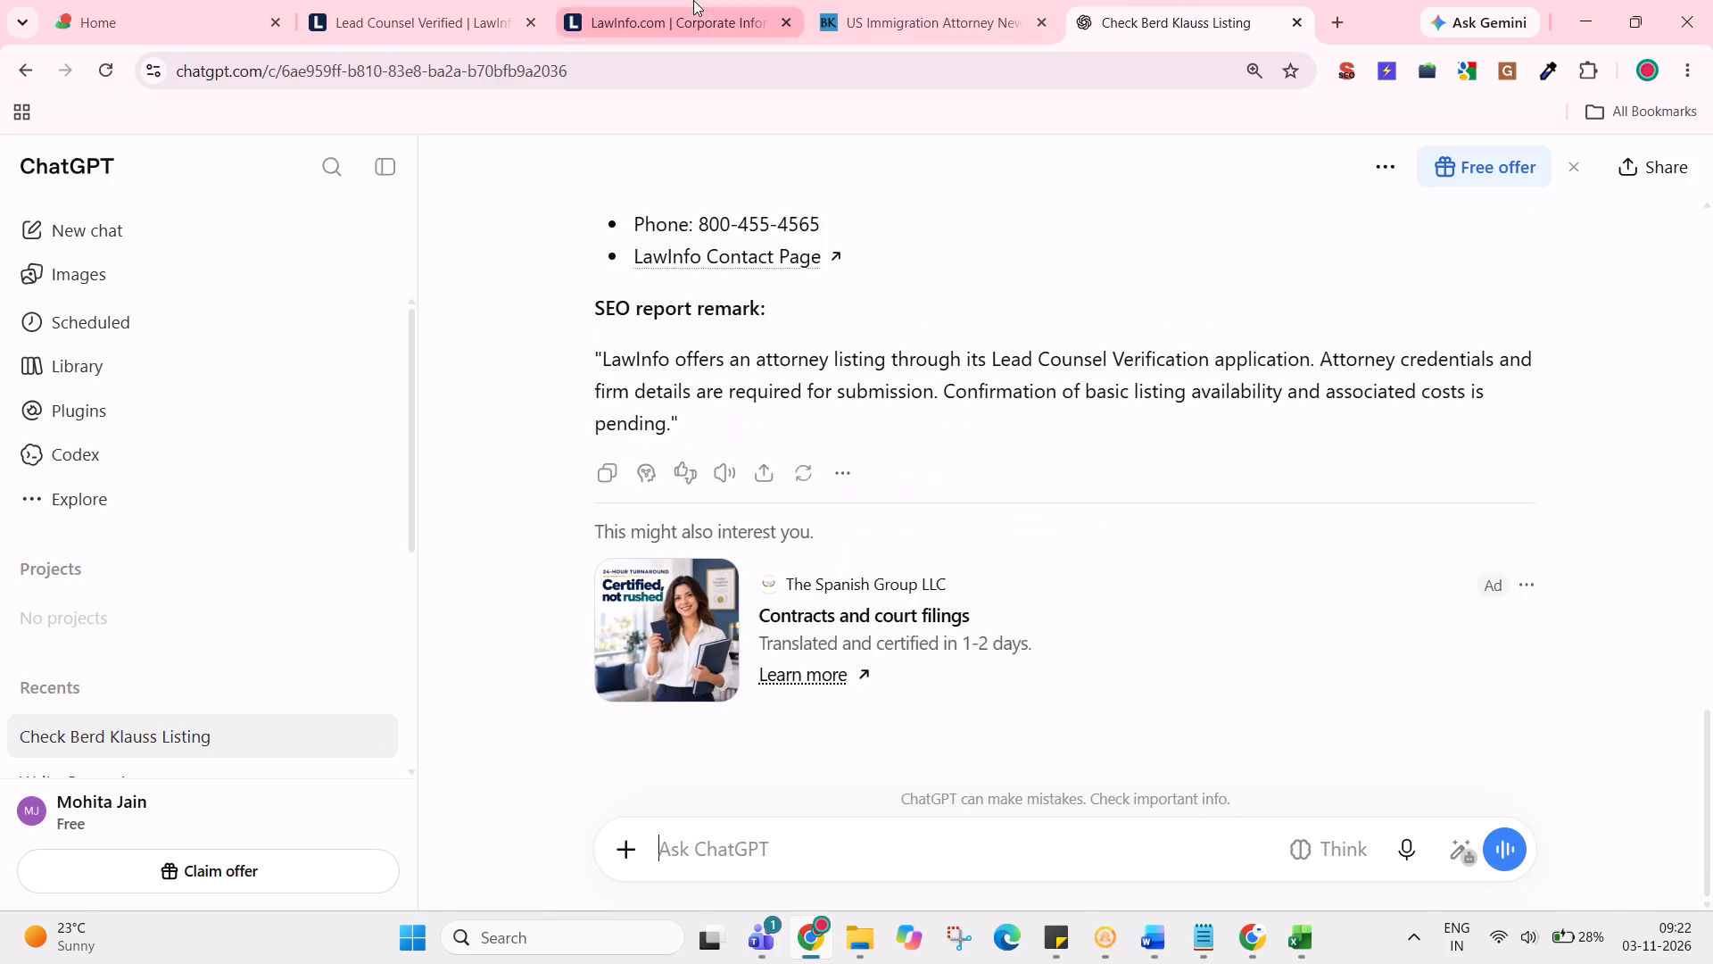
scroll(620, 573, down, 1)
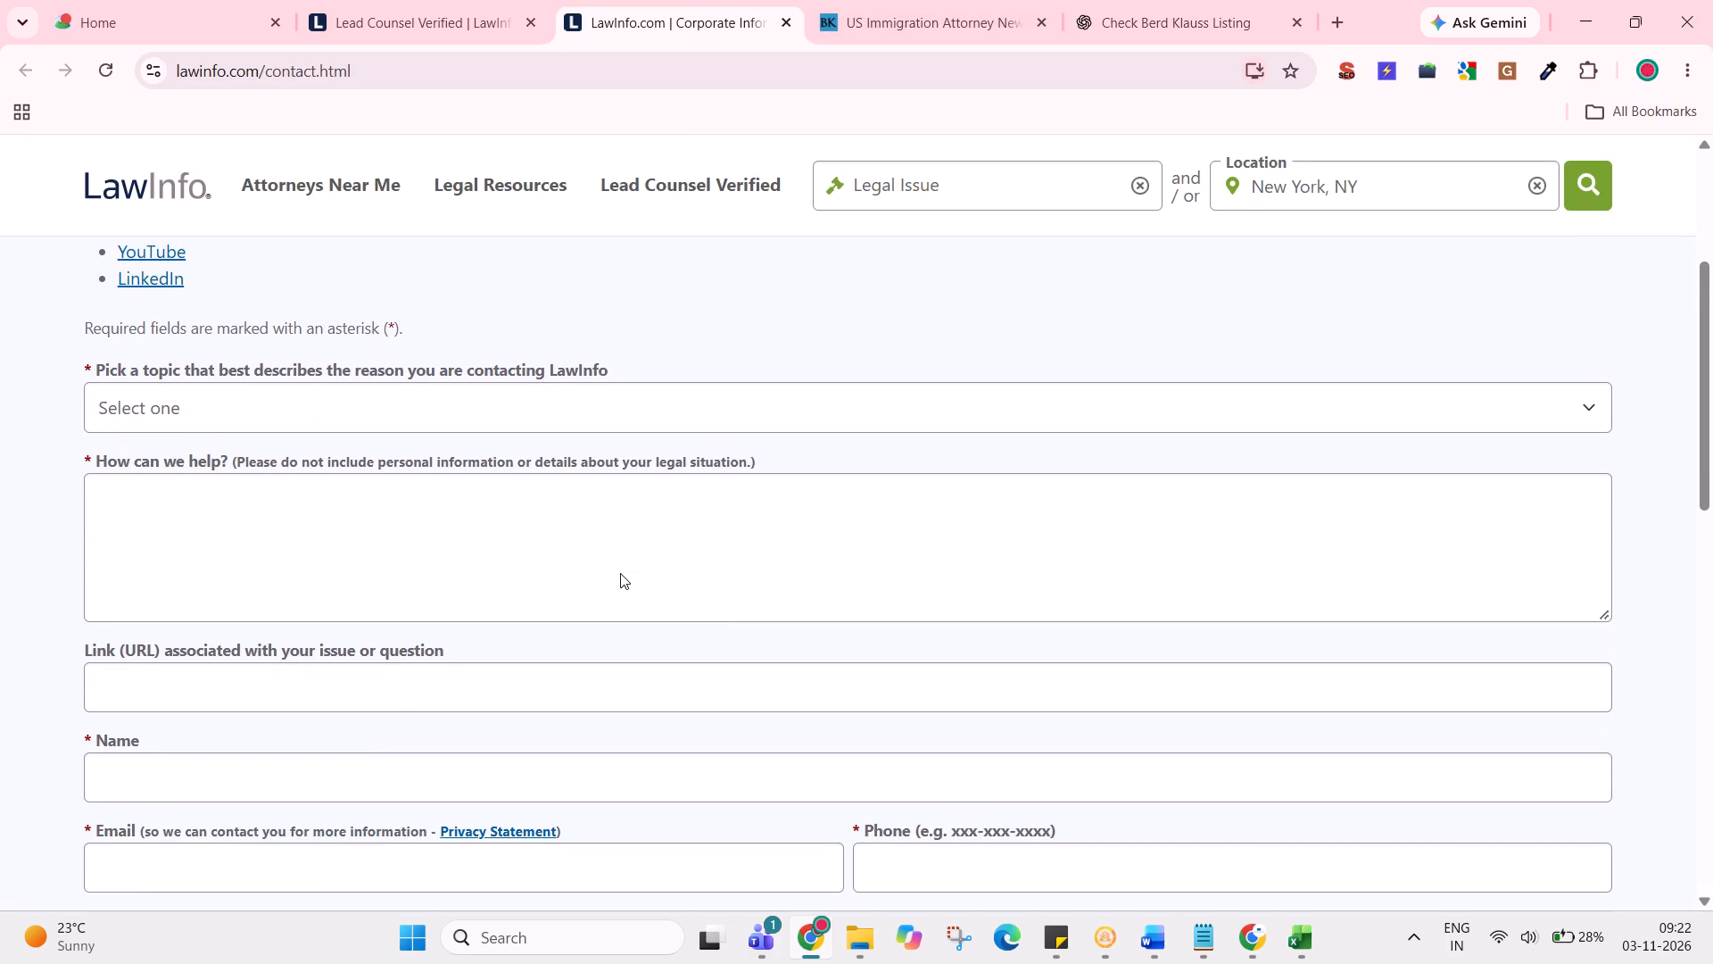
scroll(620, 573, down, 6)
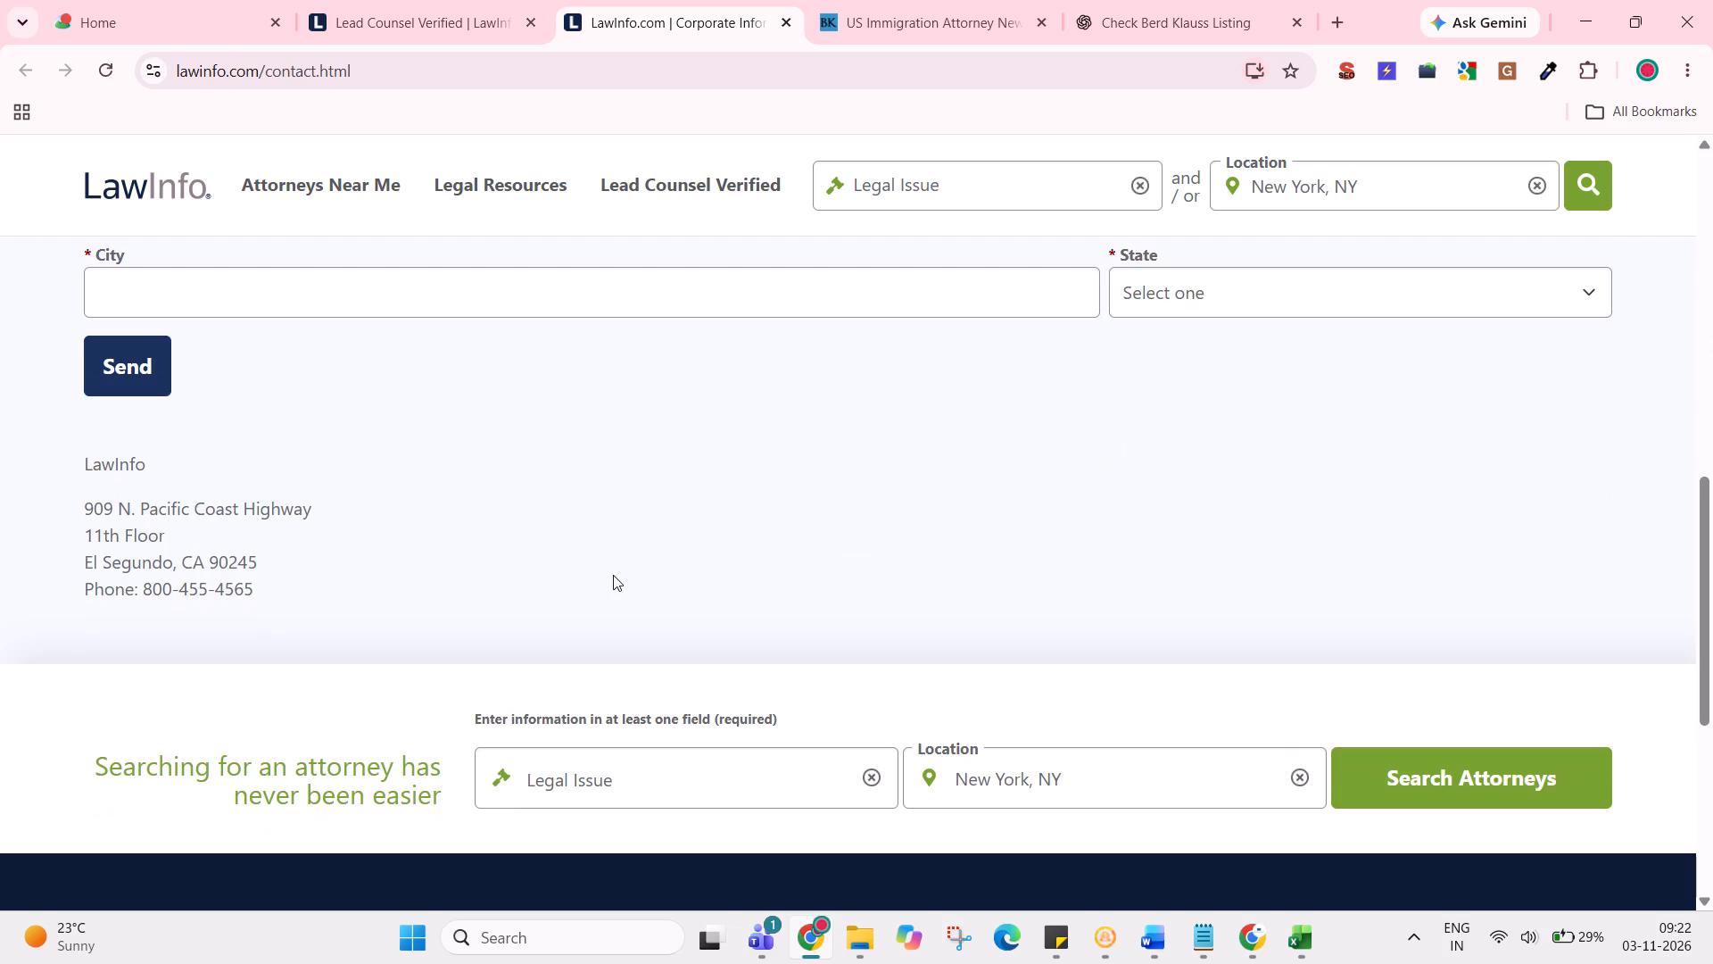
scroll(613, 575, up, 17)
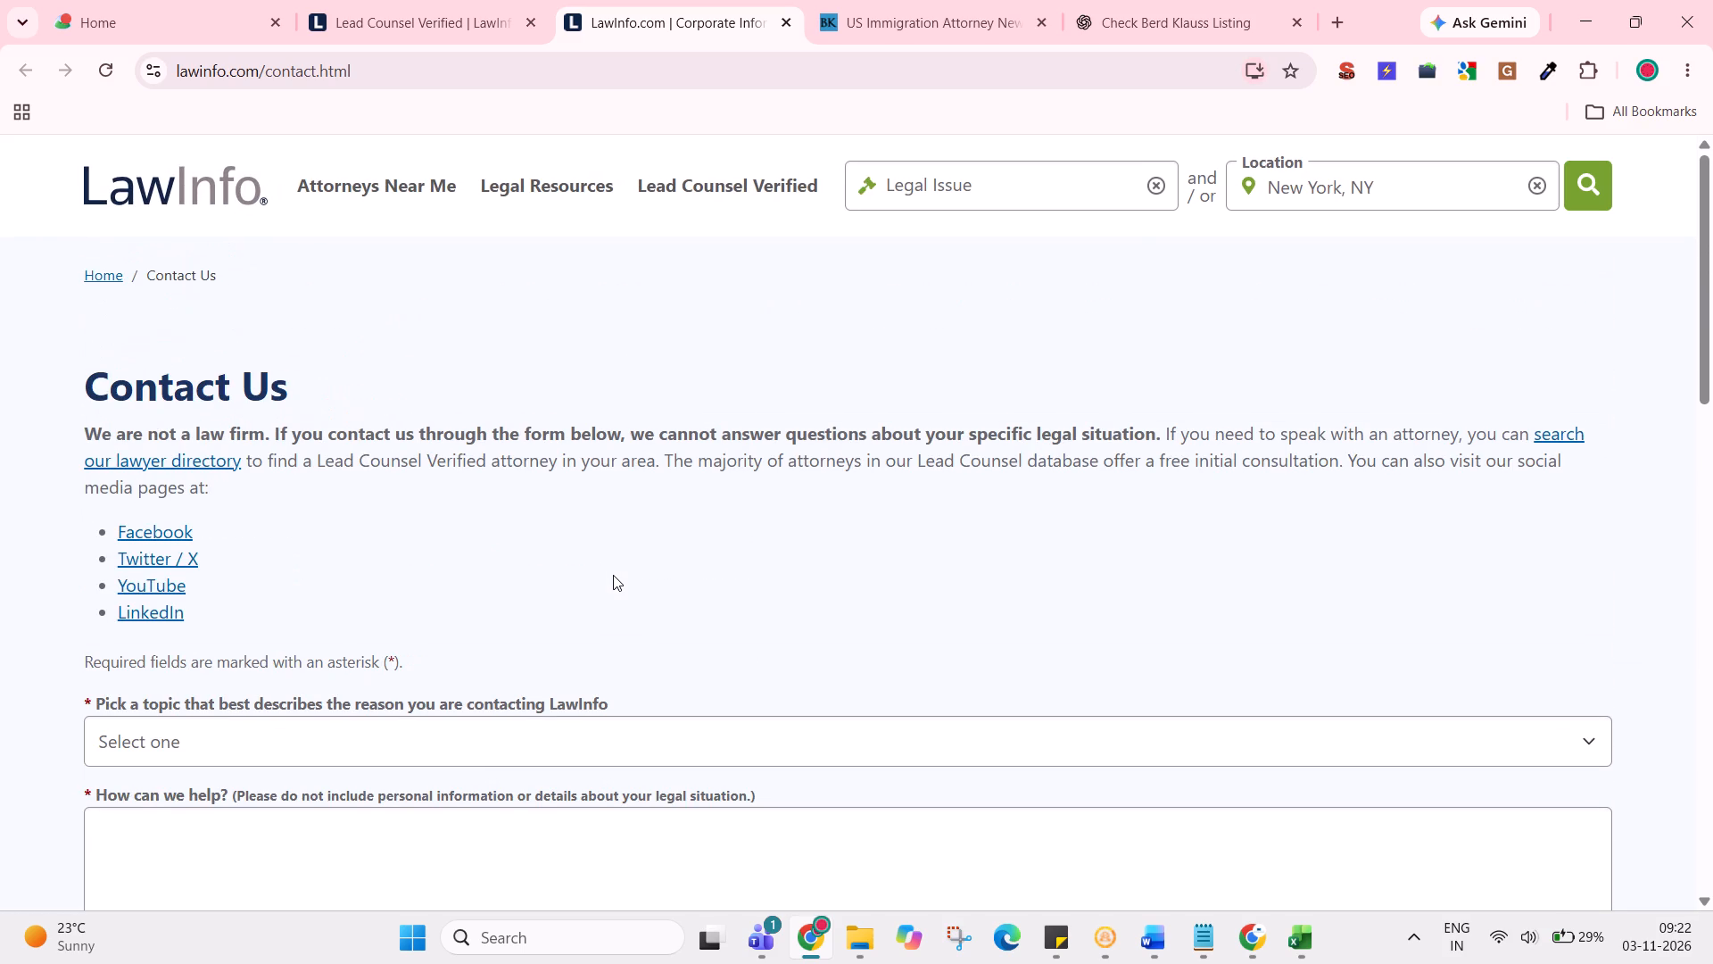
scroll(474, 657, down, 2)
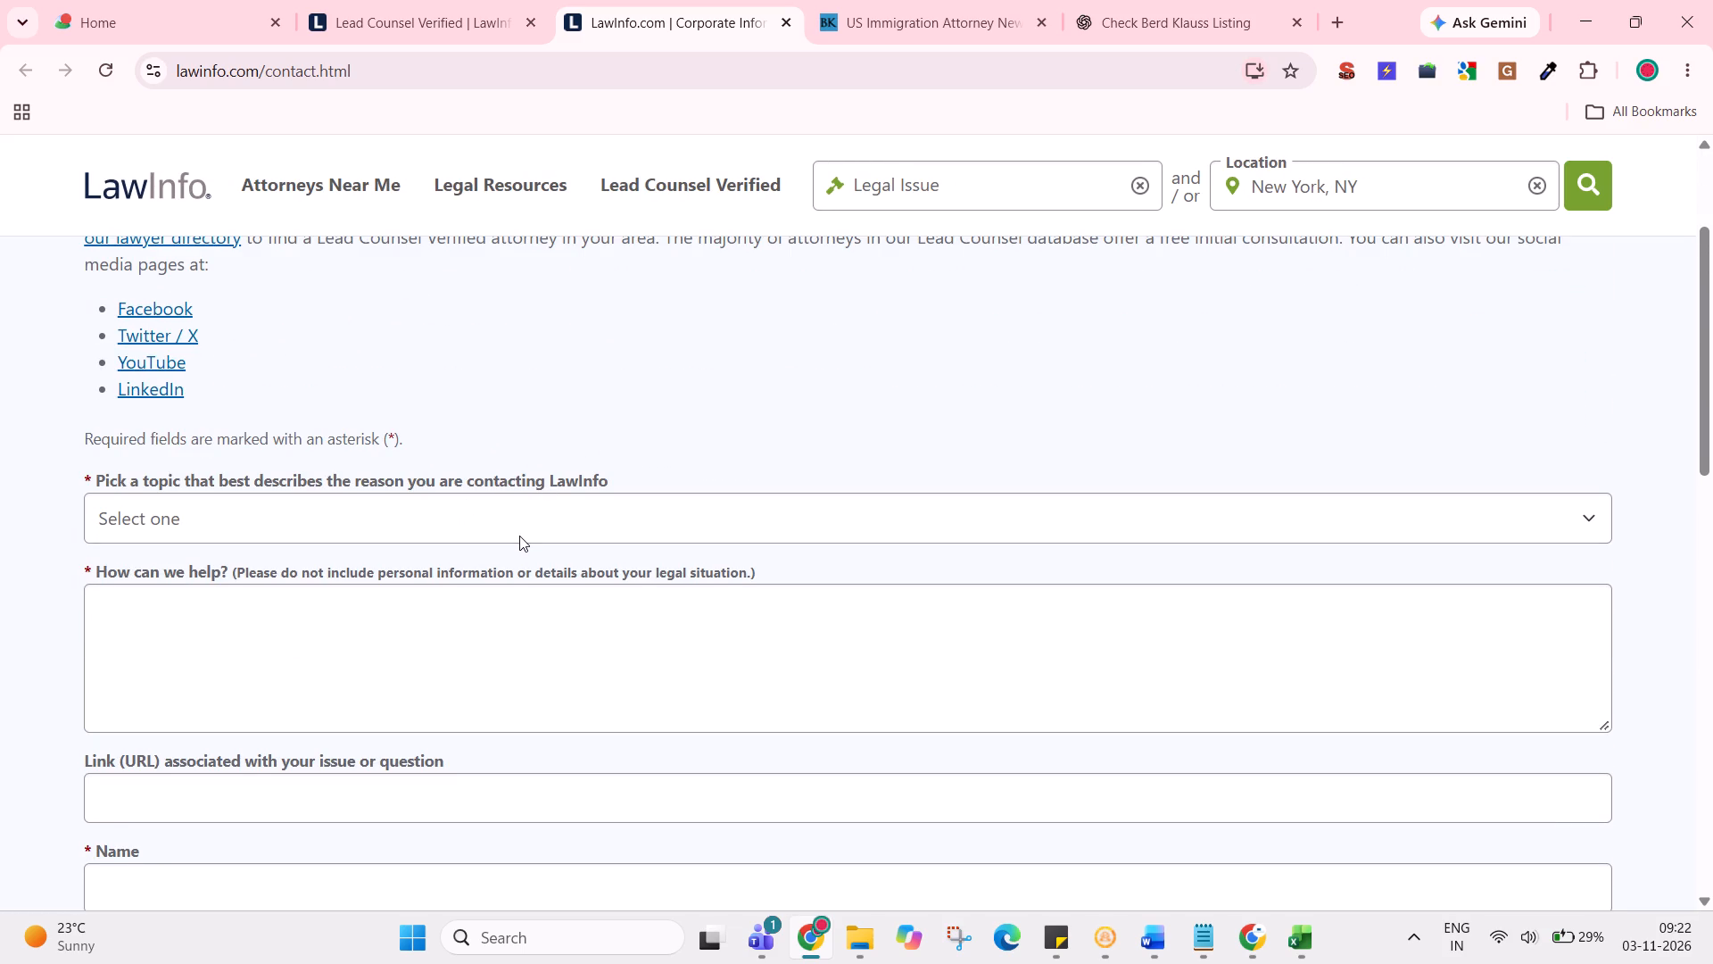
scroll(519, 536, down, 1)
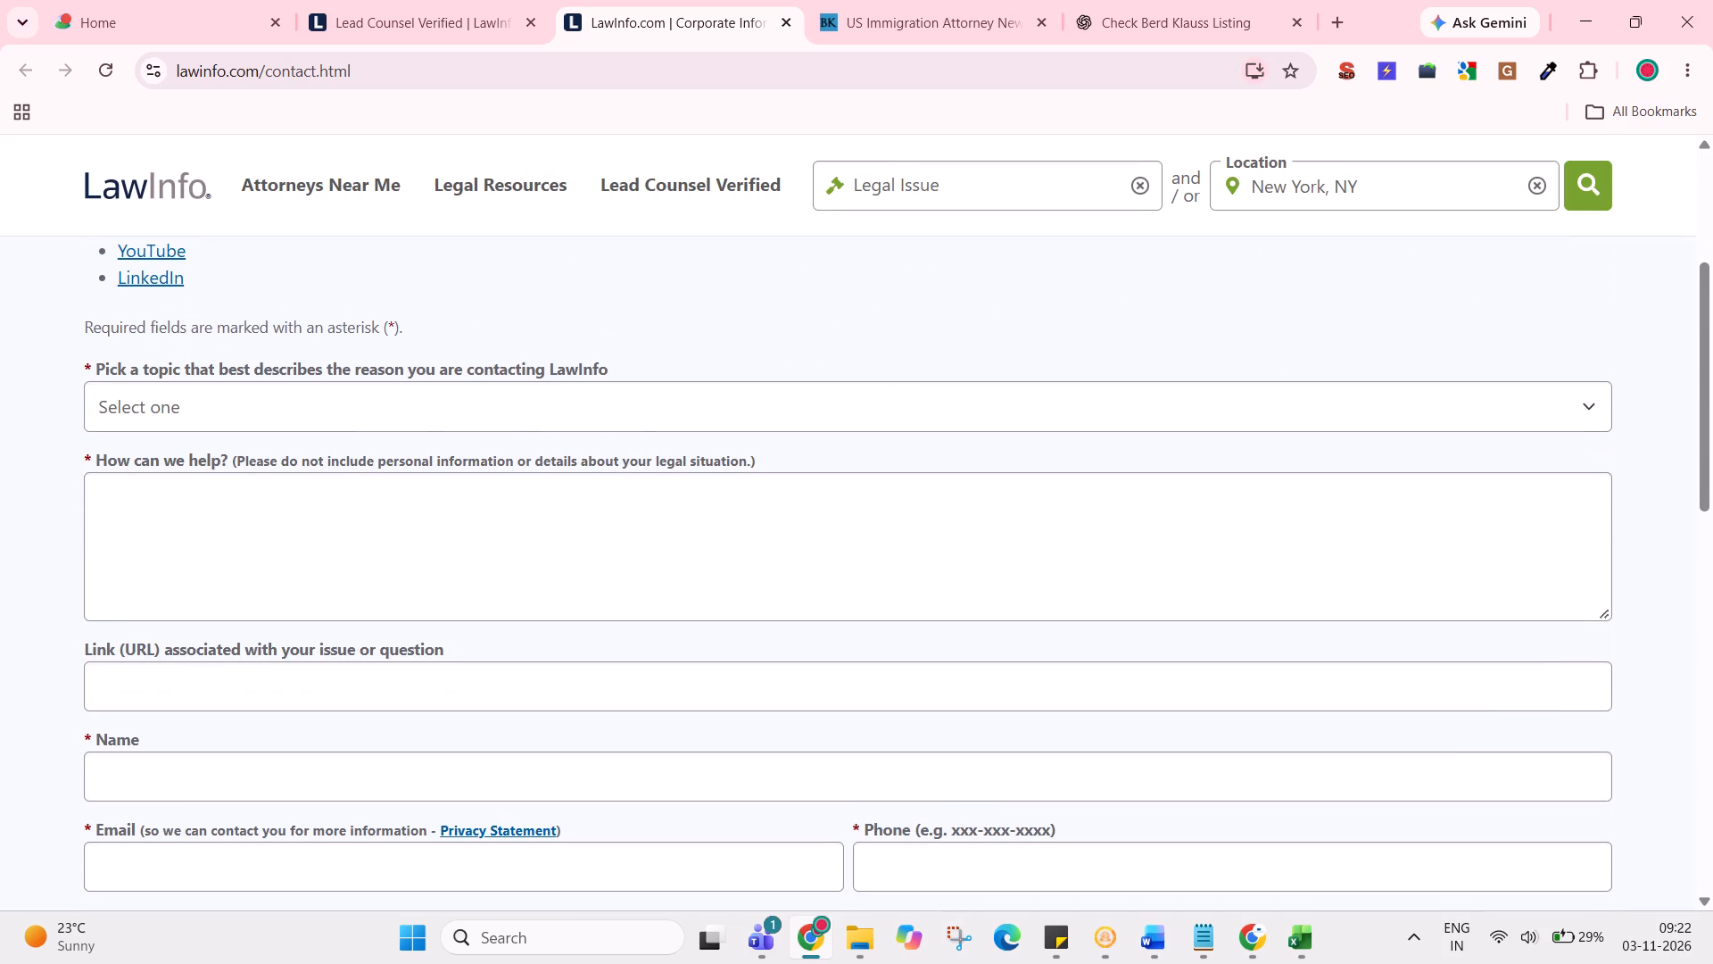
scroll(519, 536, down, 3)
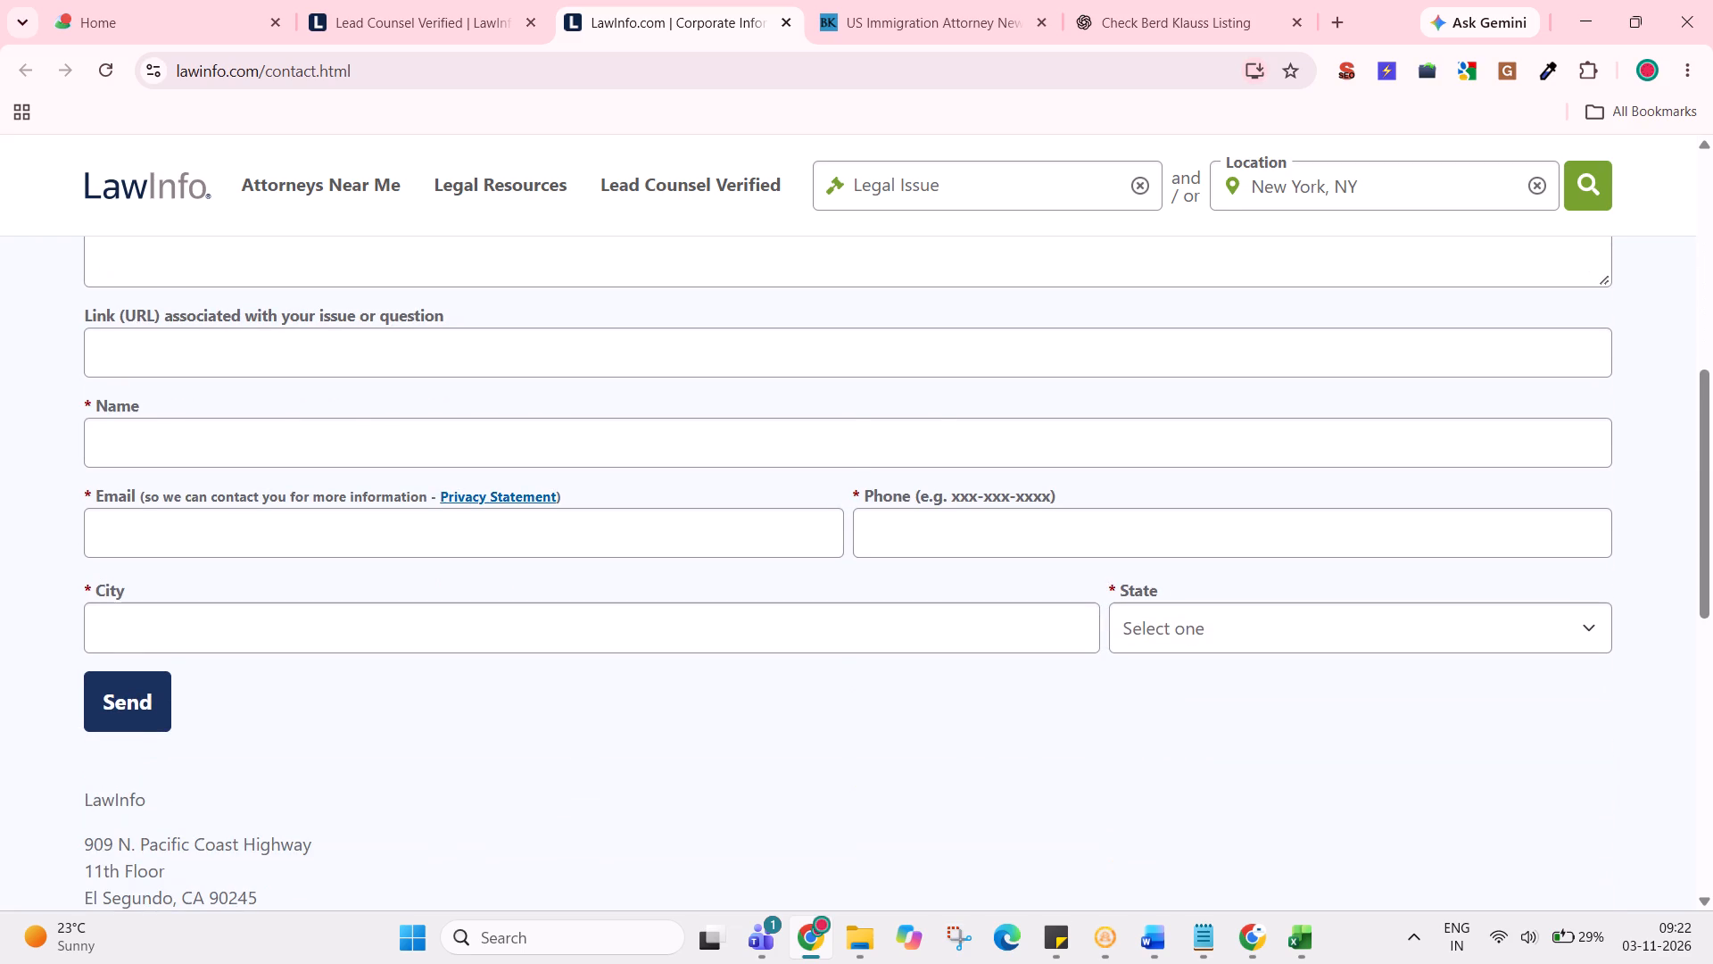
scroll(519, 536, down, 4)
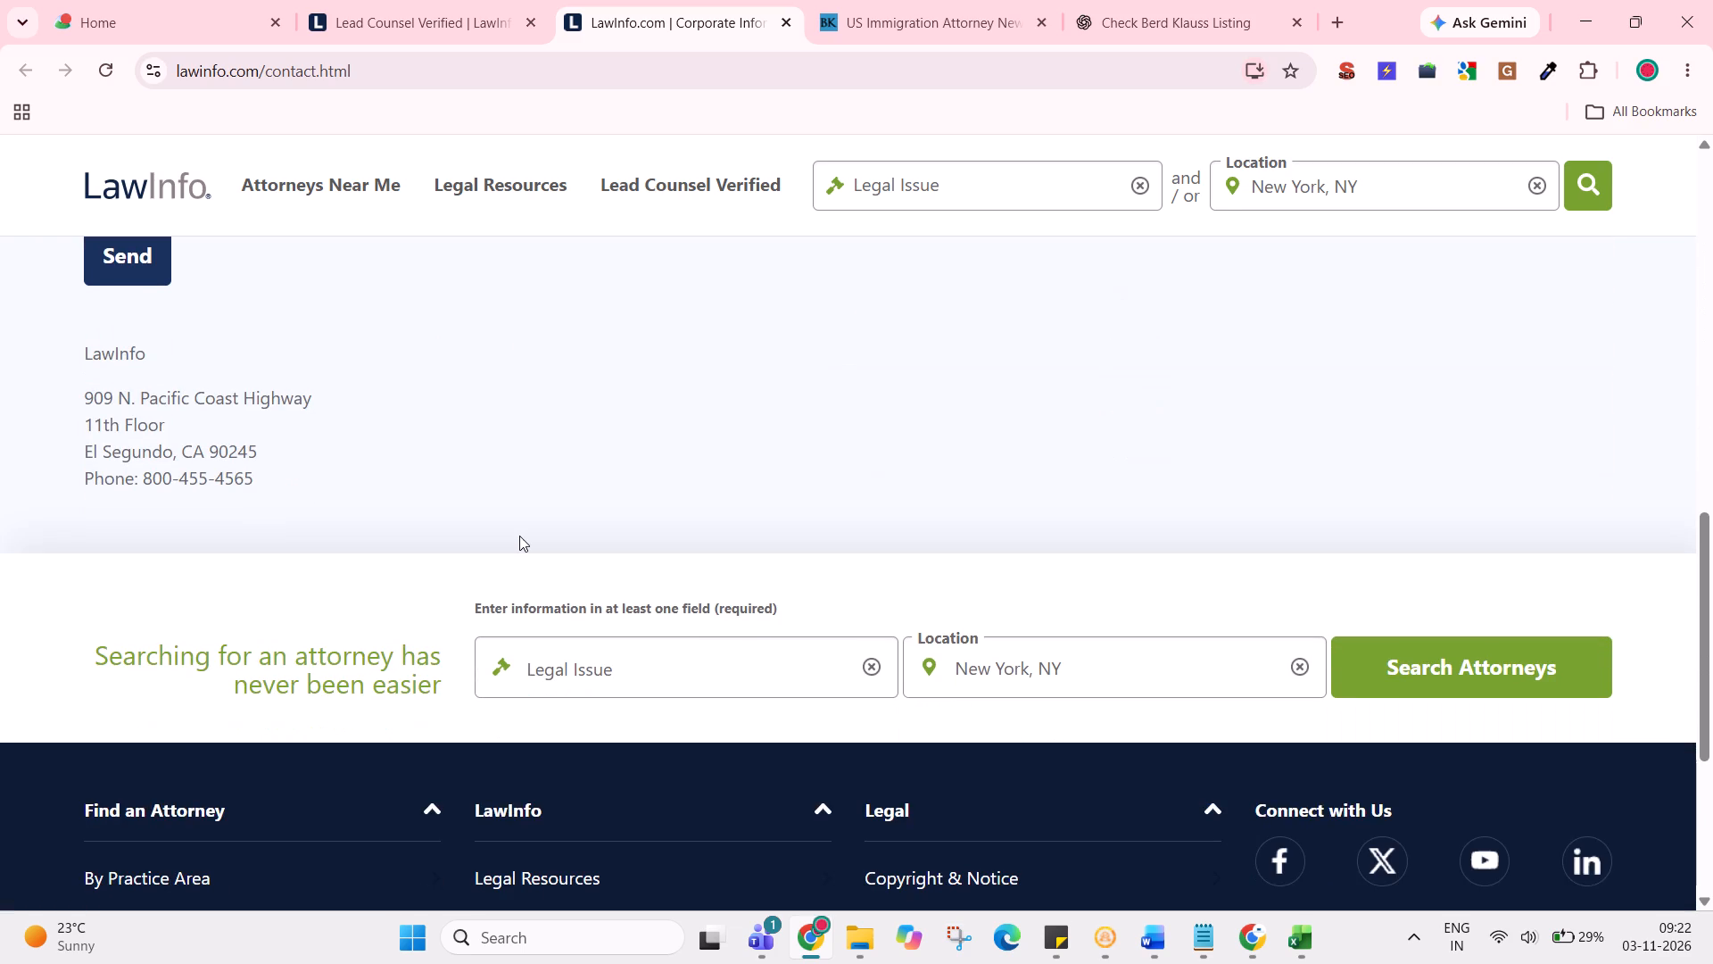
scroll(519, 536, down, 2)
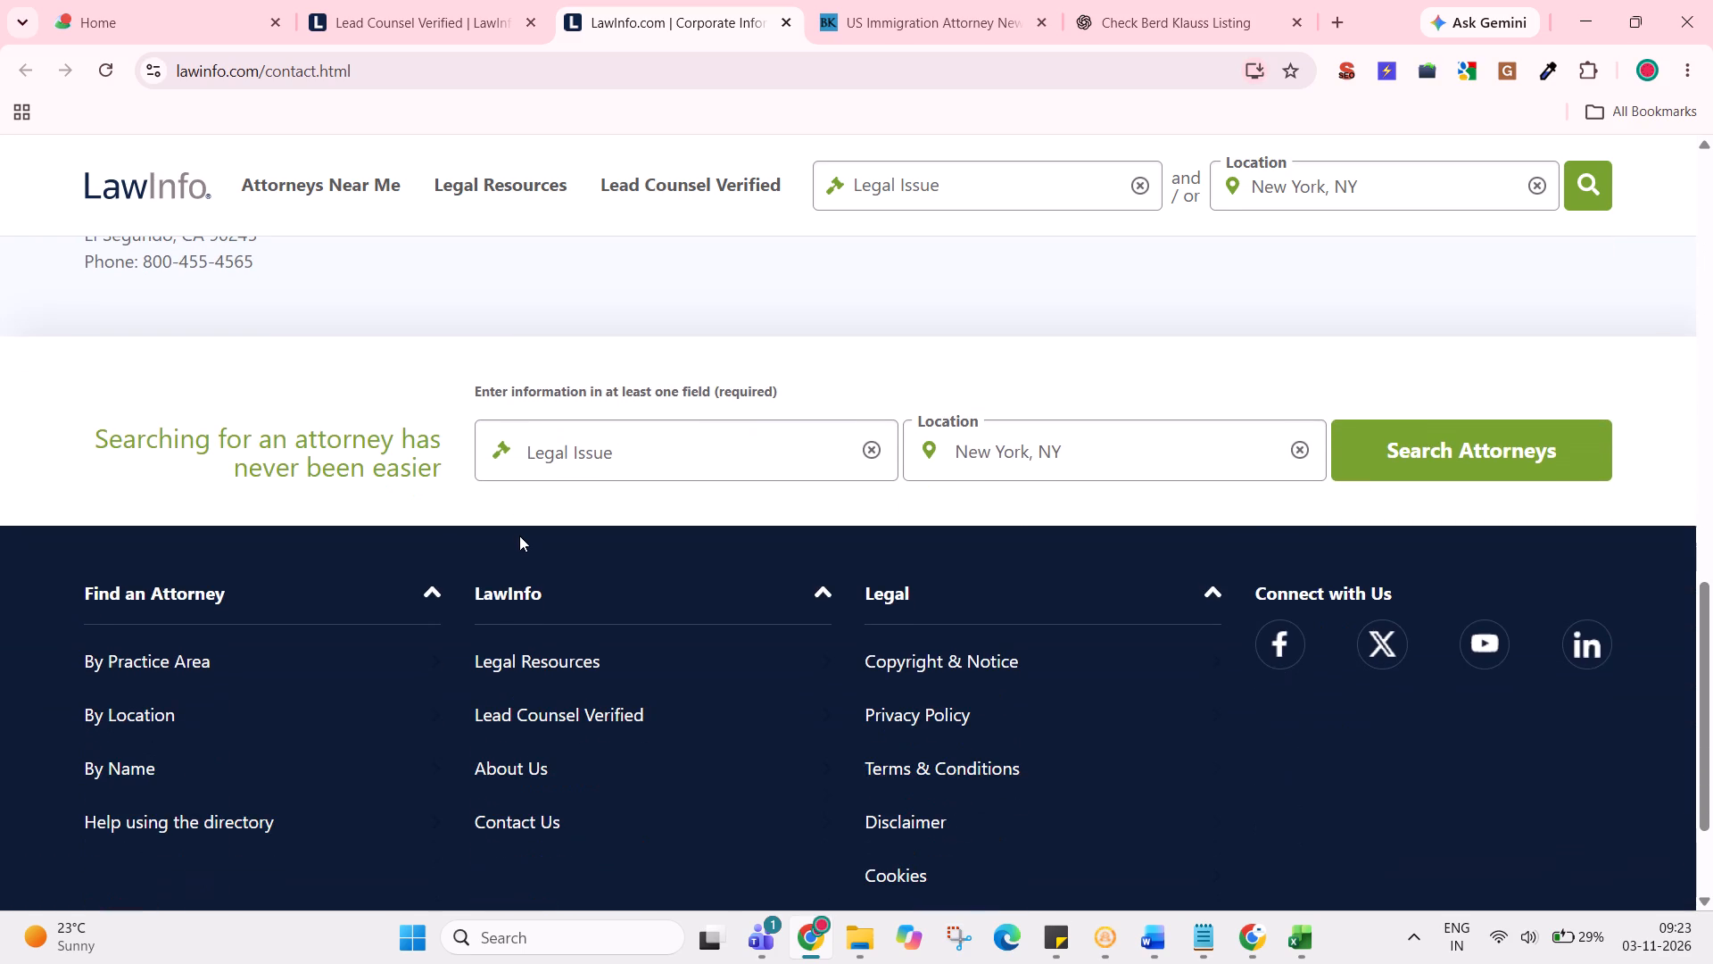
scroll(519, 536, down, 1)
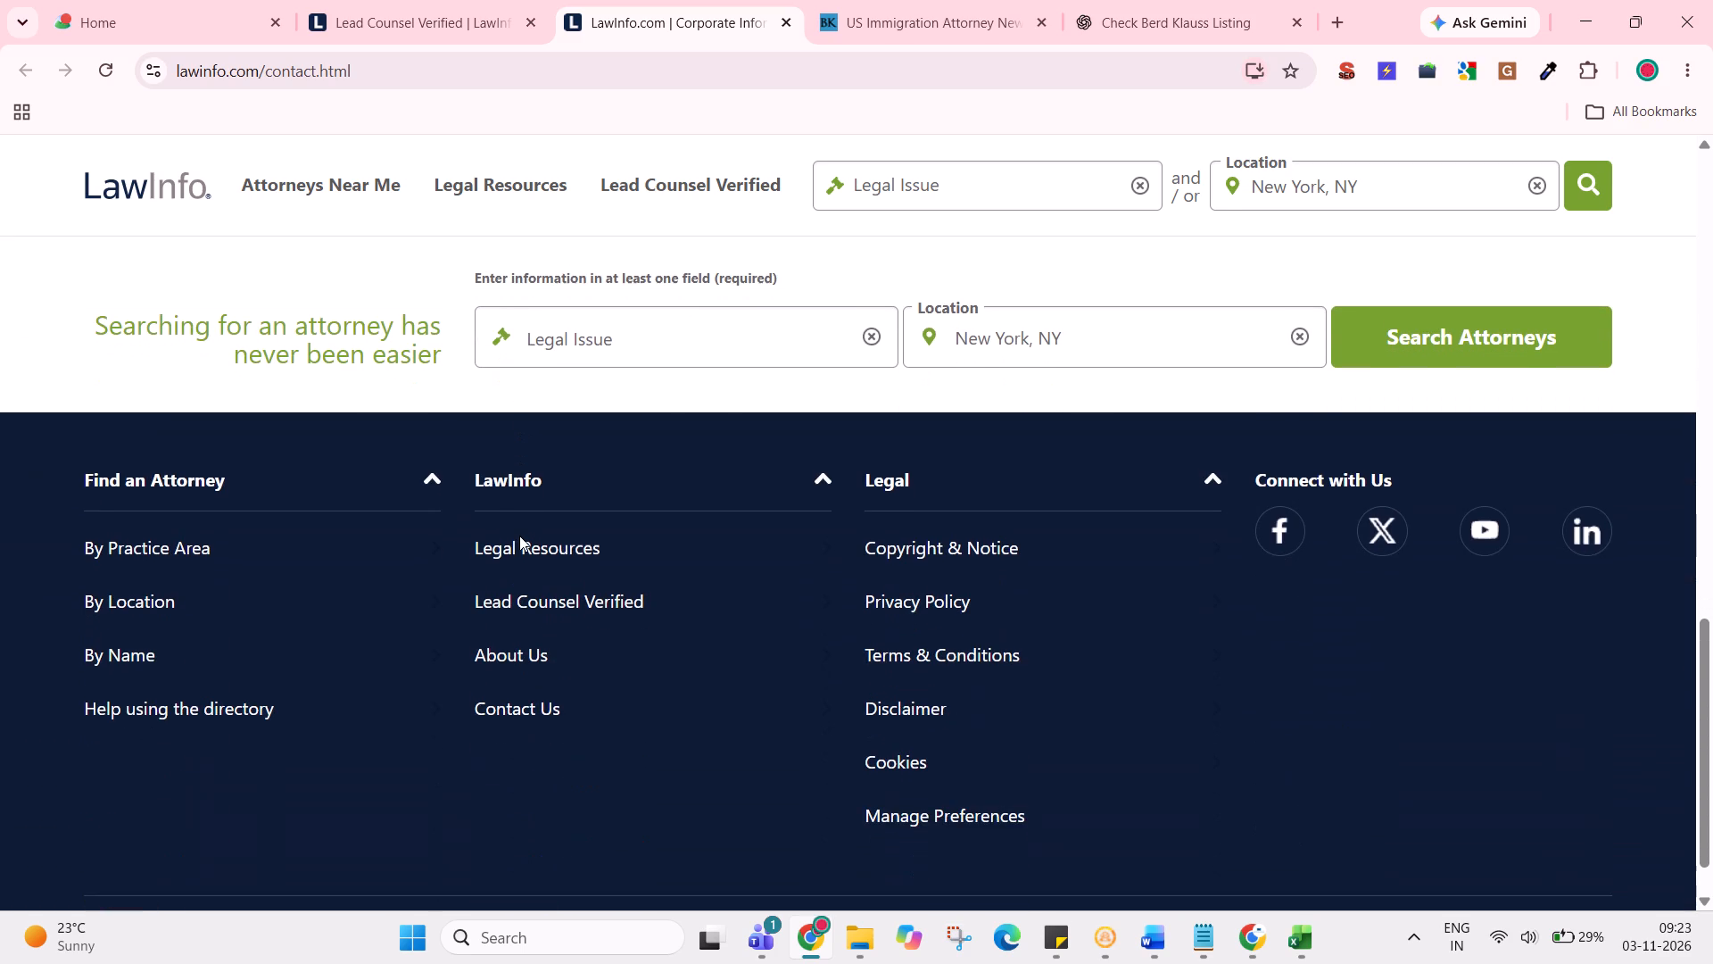
Open LawInfo's "Help using the directory" and "Legal Resources" footer links in new tabs.
right_click(198, 709)
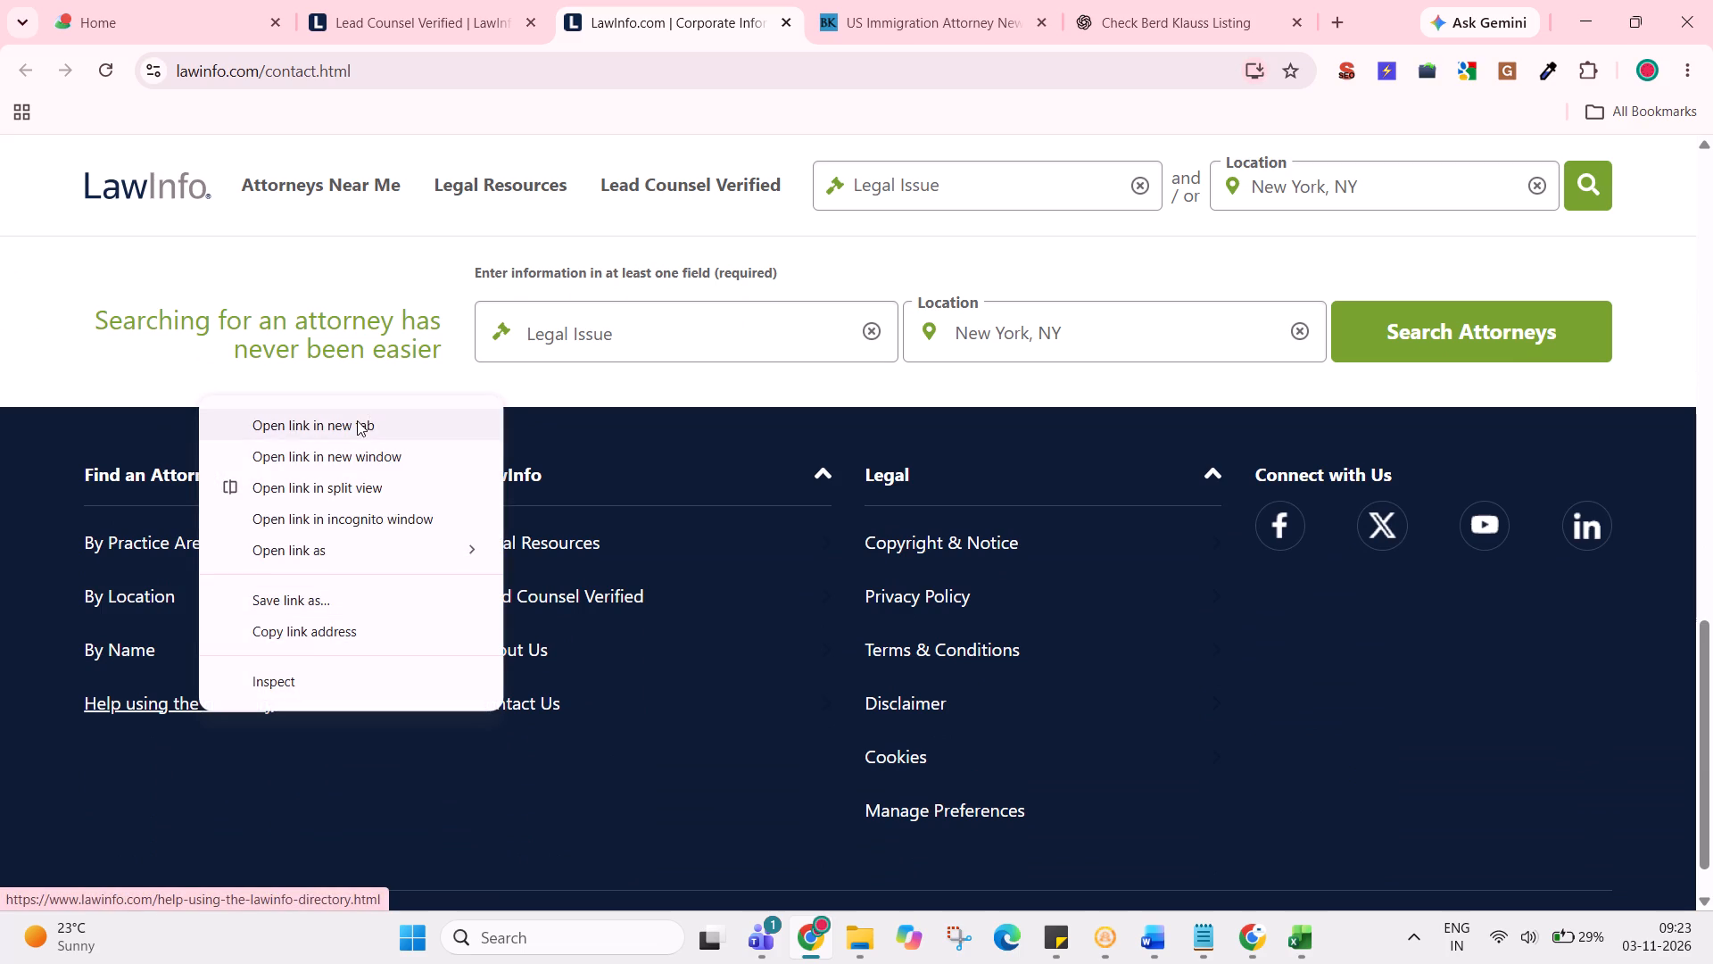
click(357, 420)
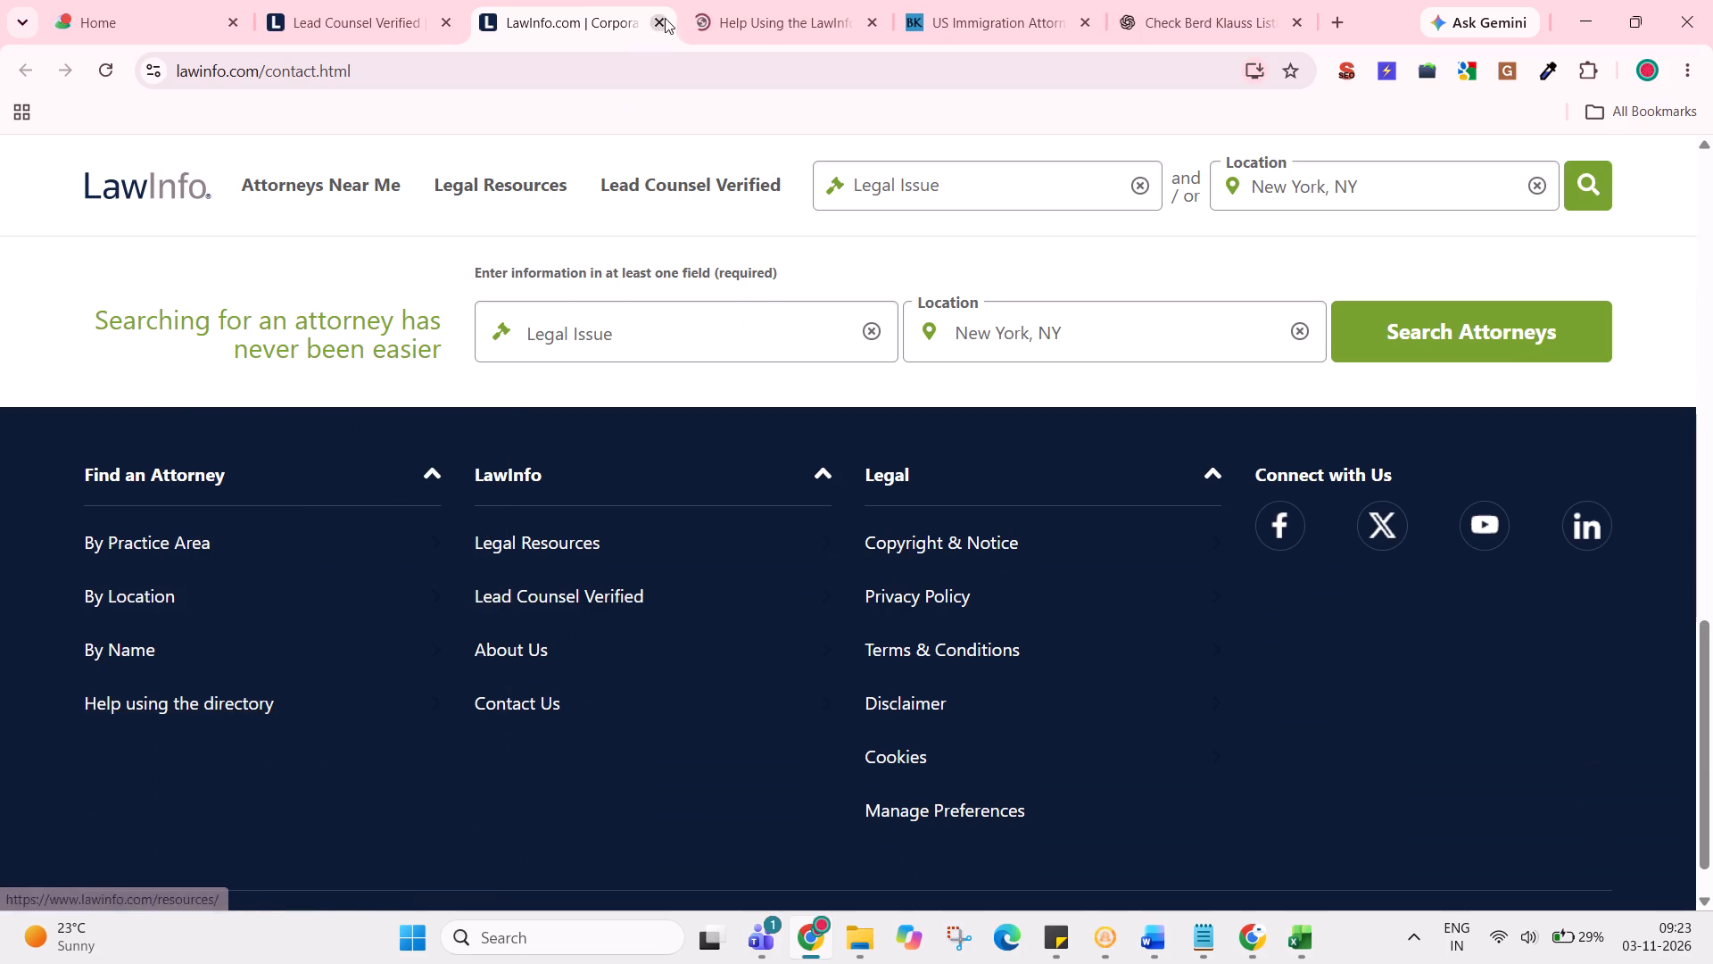
right_click(514, 546)
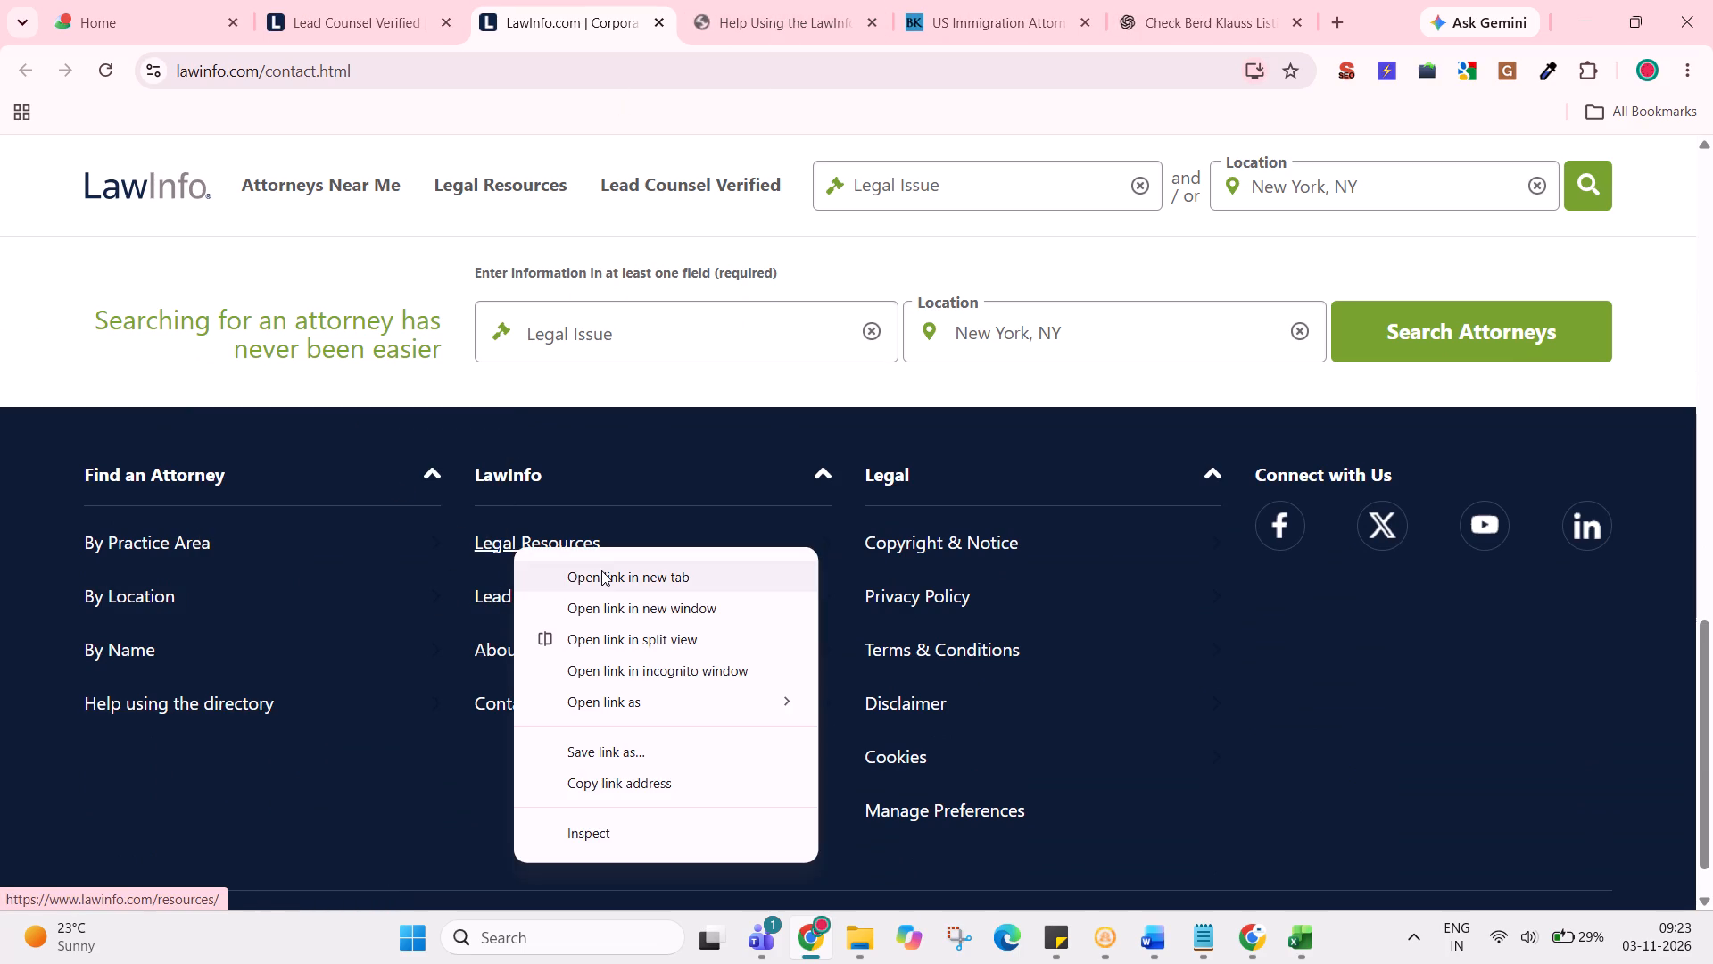
click(601, 570)
Look through LawInfo's Free Online Legal Resources page, from the common legal issues to the footer, for a listing or submission option.
click(857, 0)
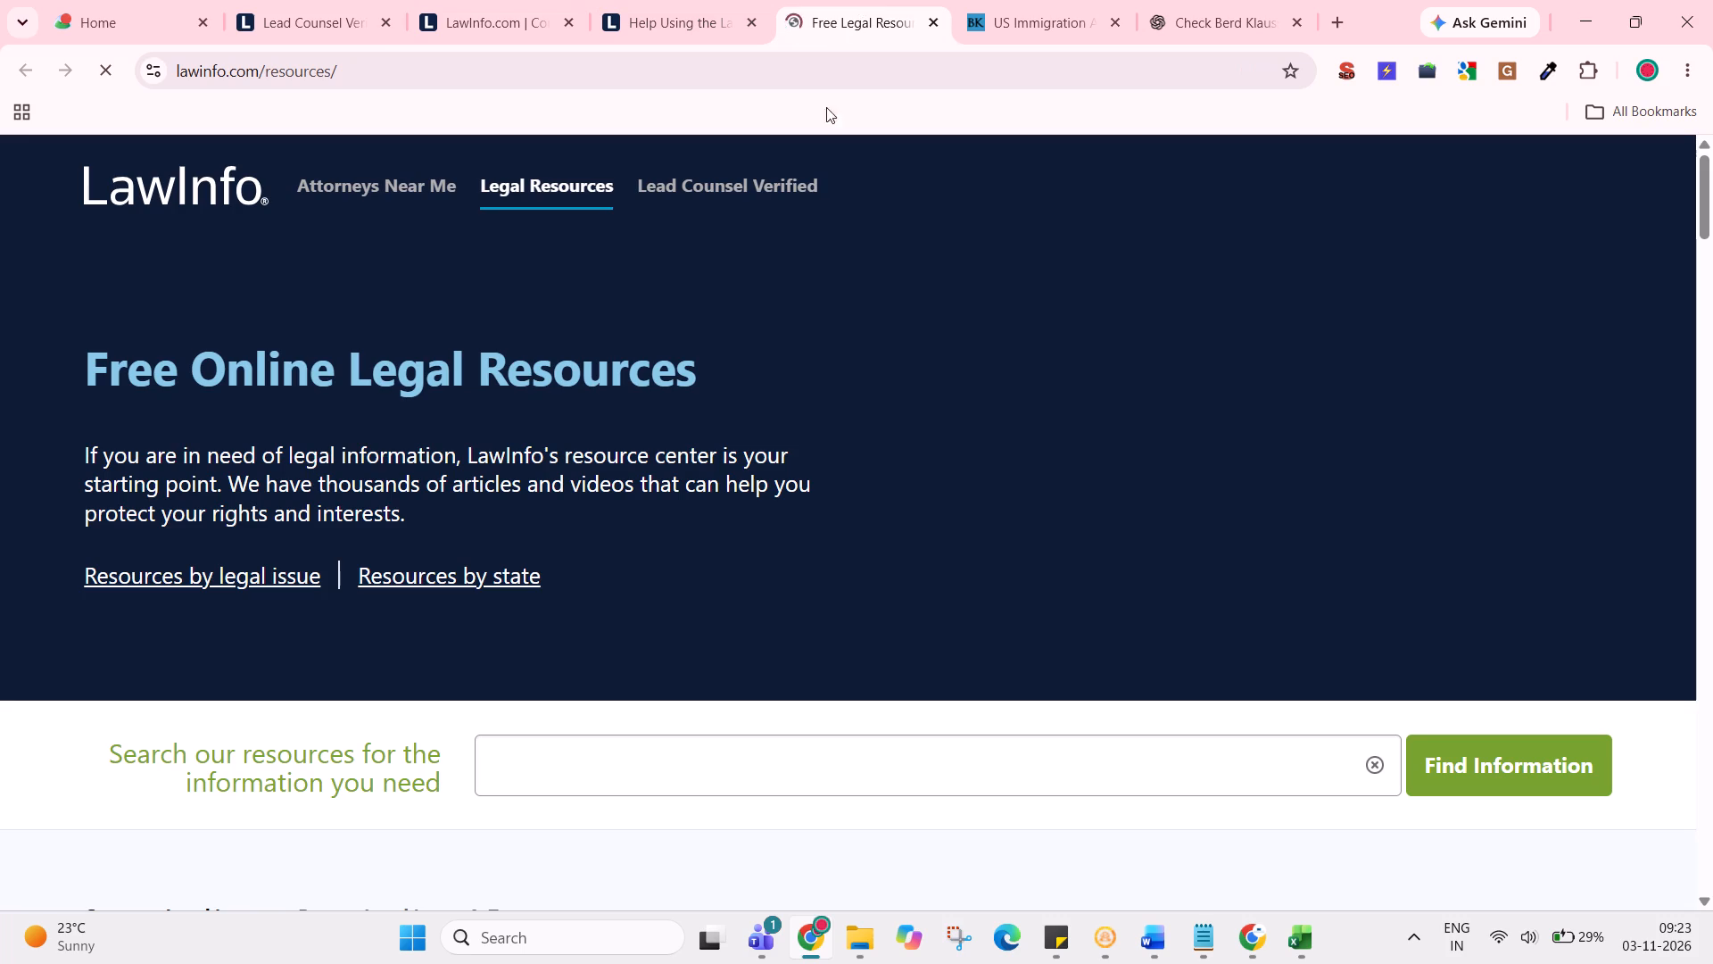
scroll(780, 528, down, 2)
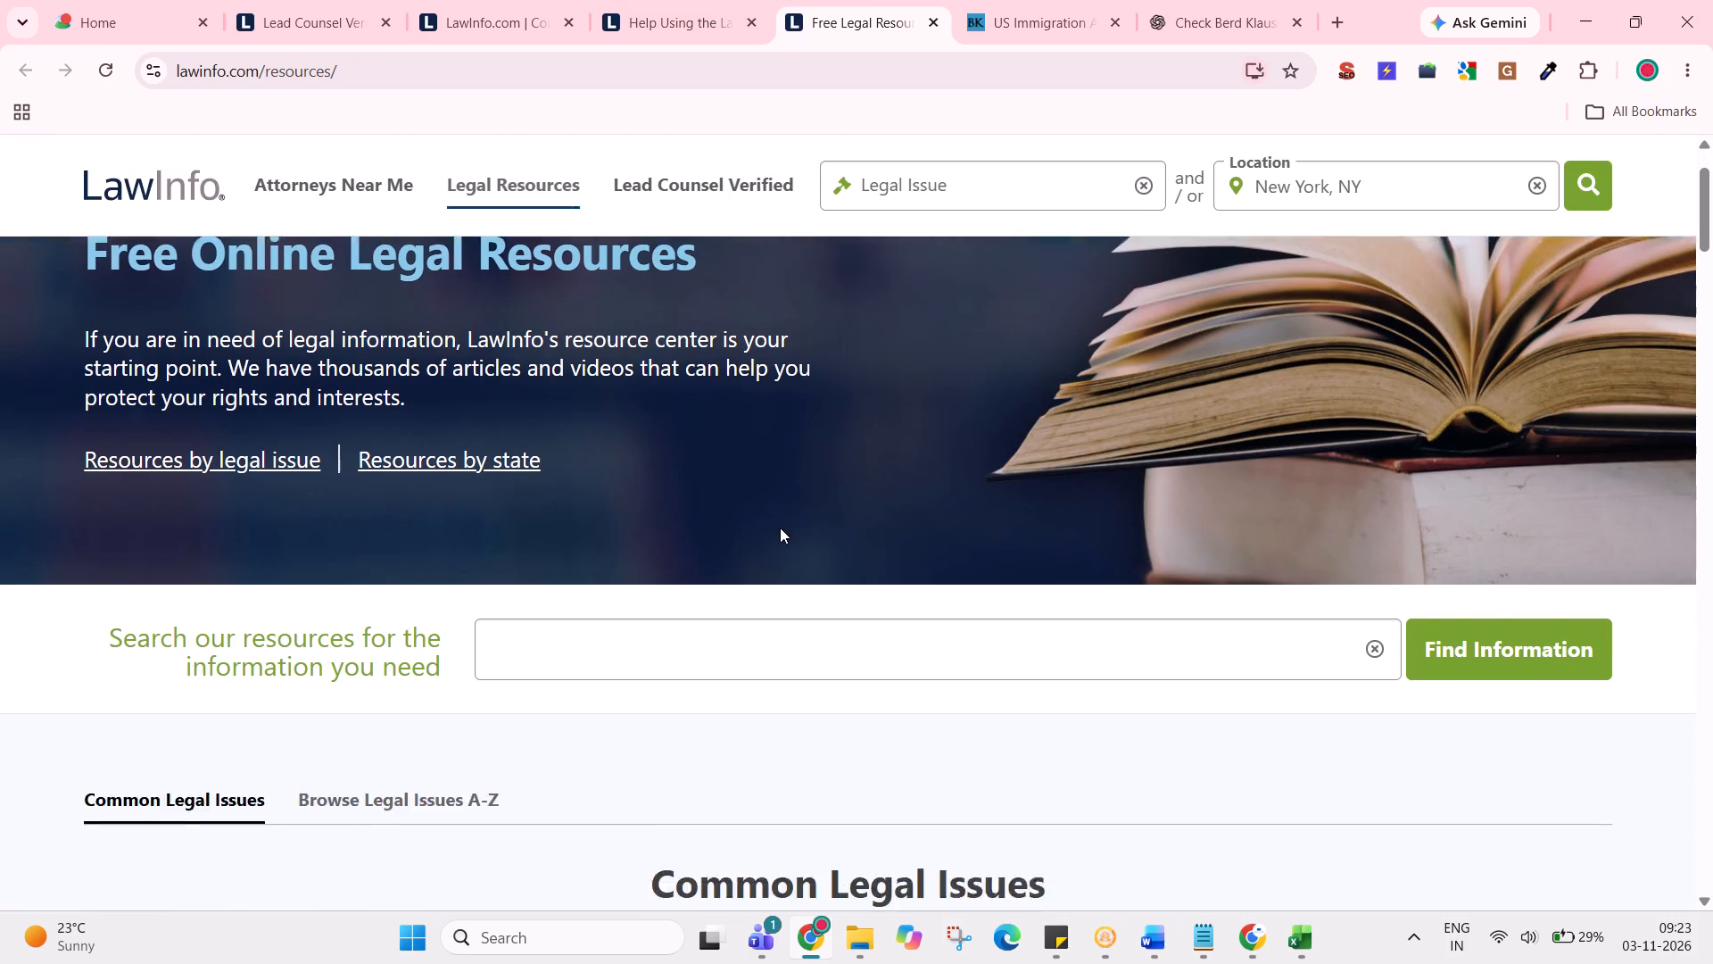
scroll(780, 528, up, 1)
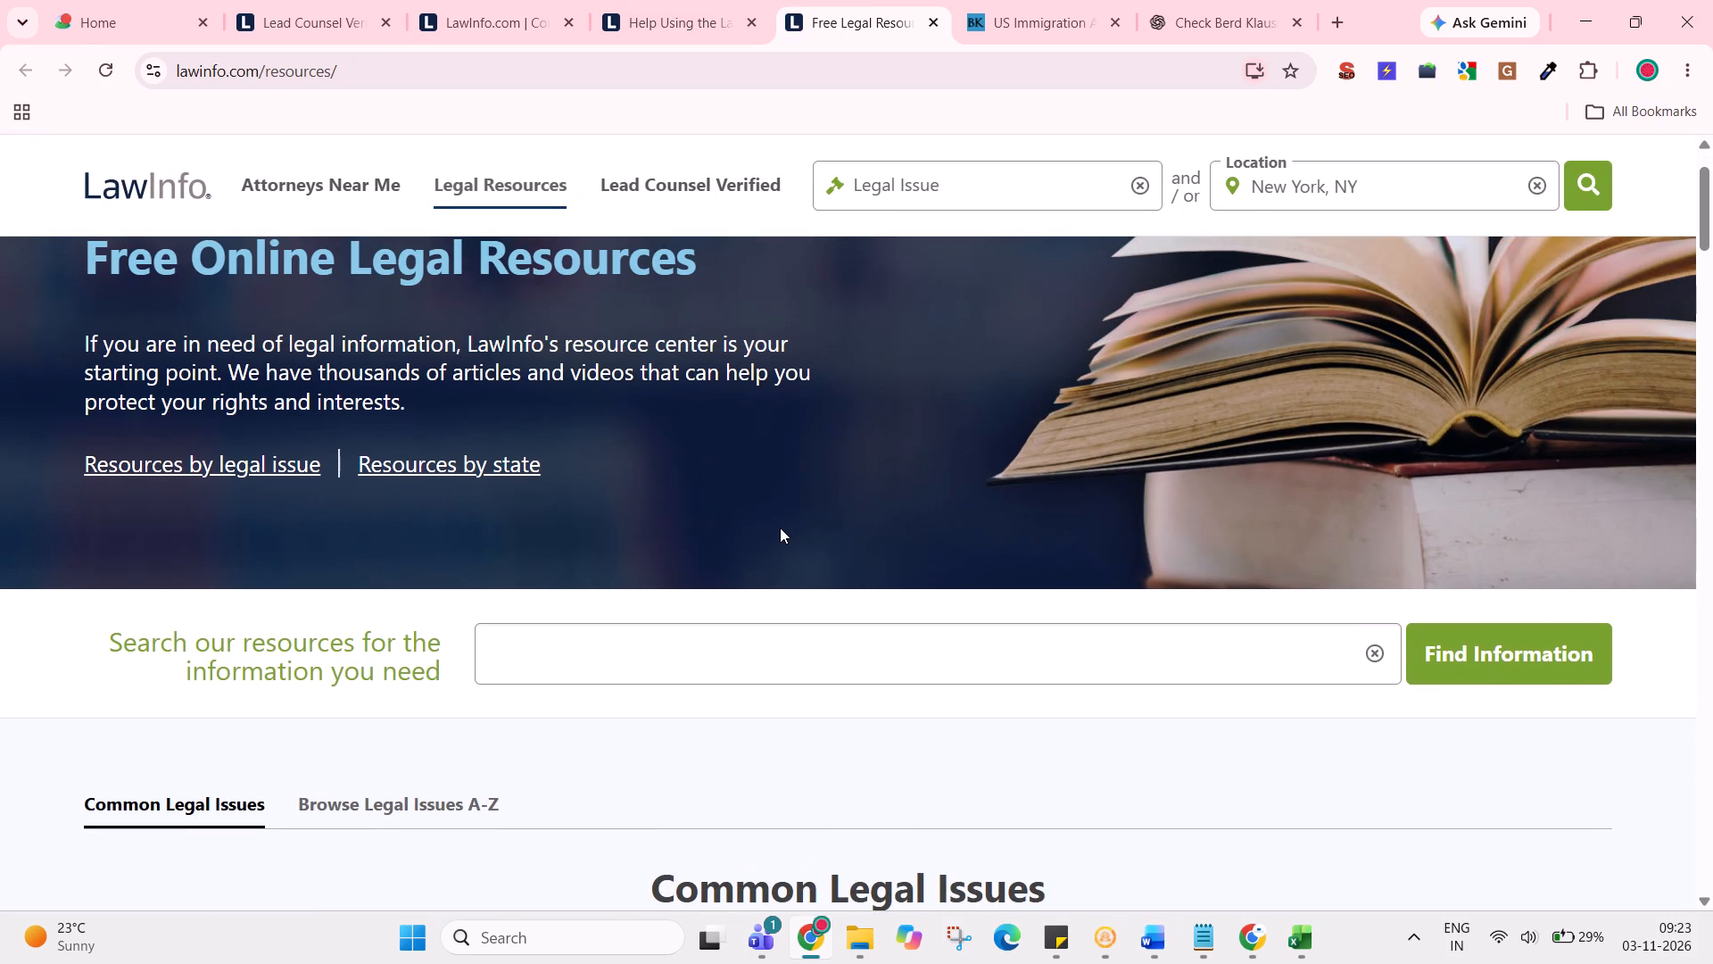
scroll(780, 528, down, 4)
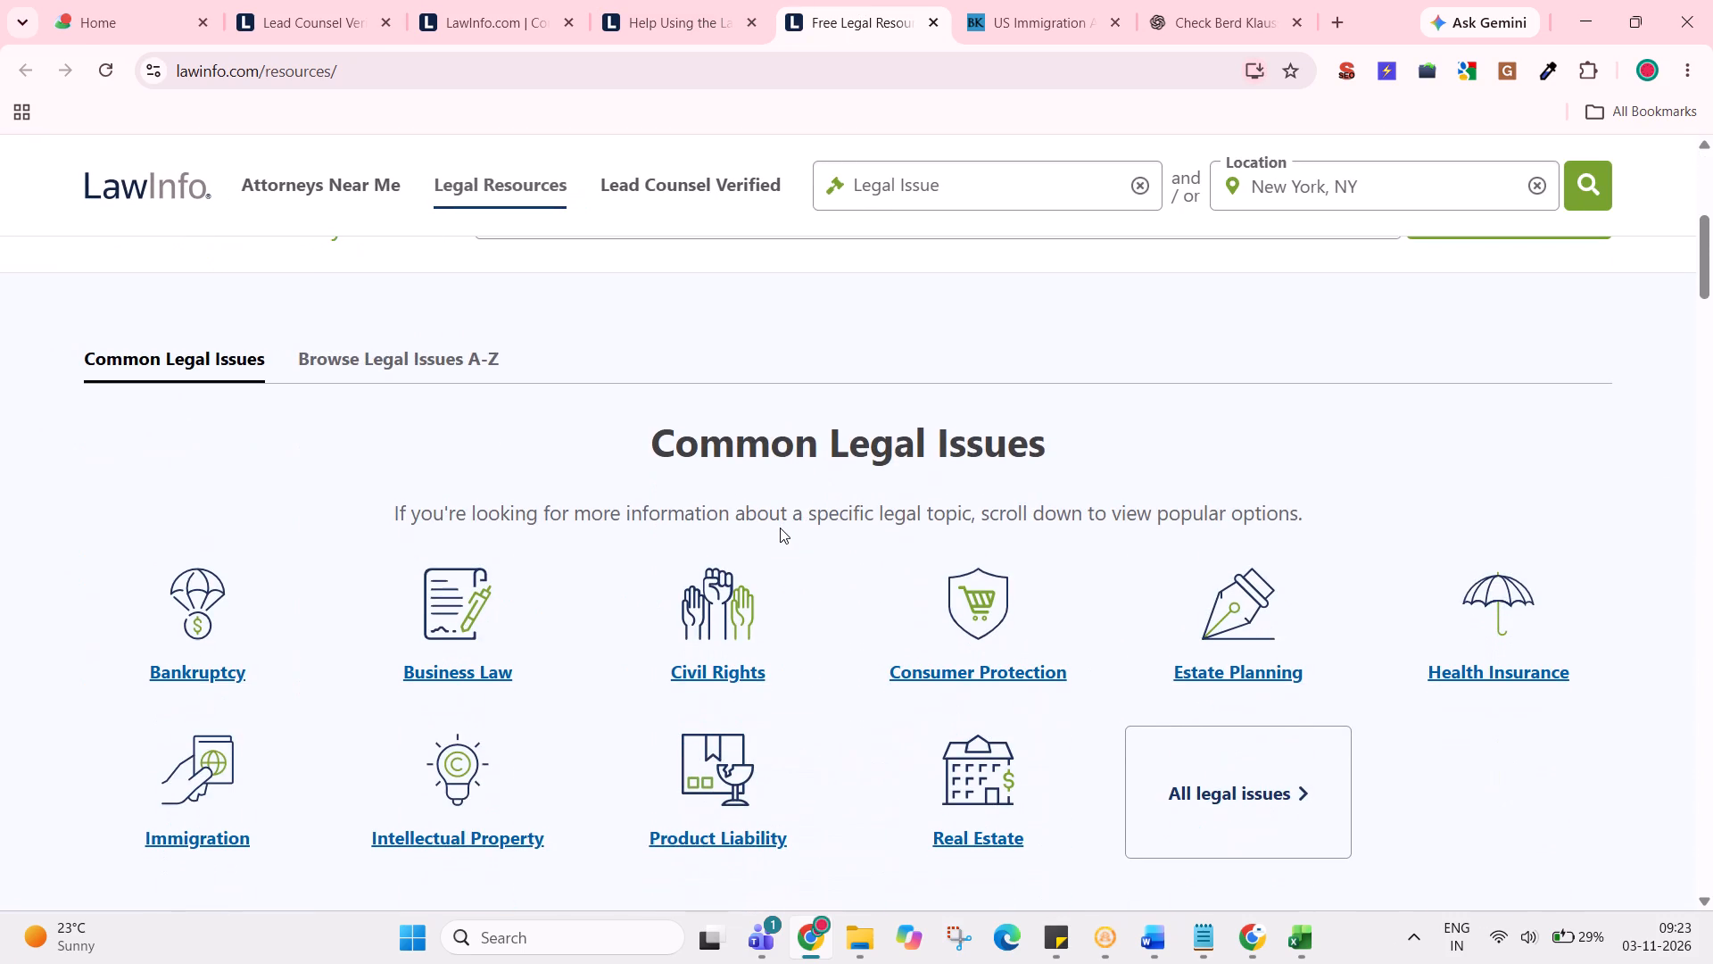
scroll(780, 528, down, 2)
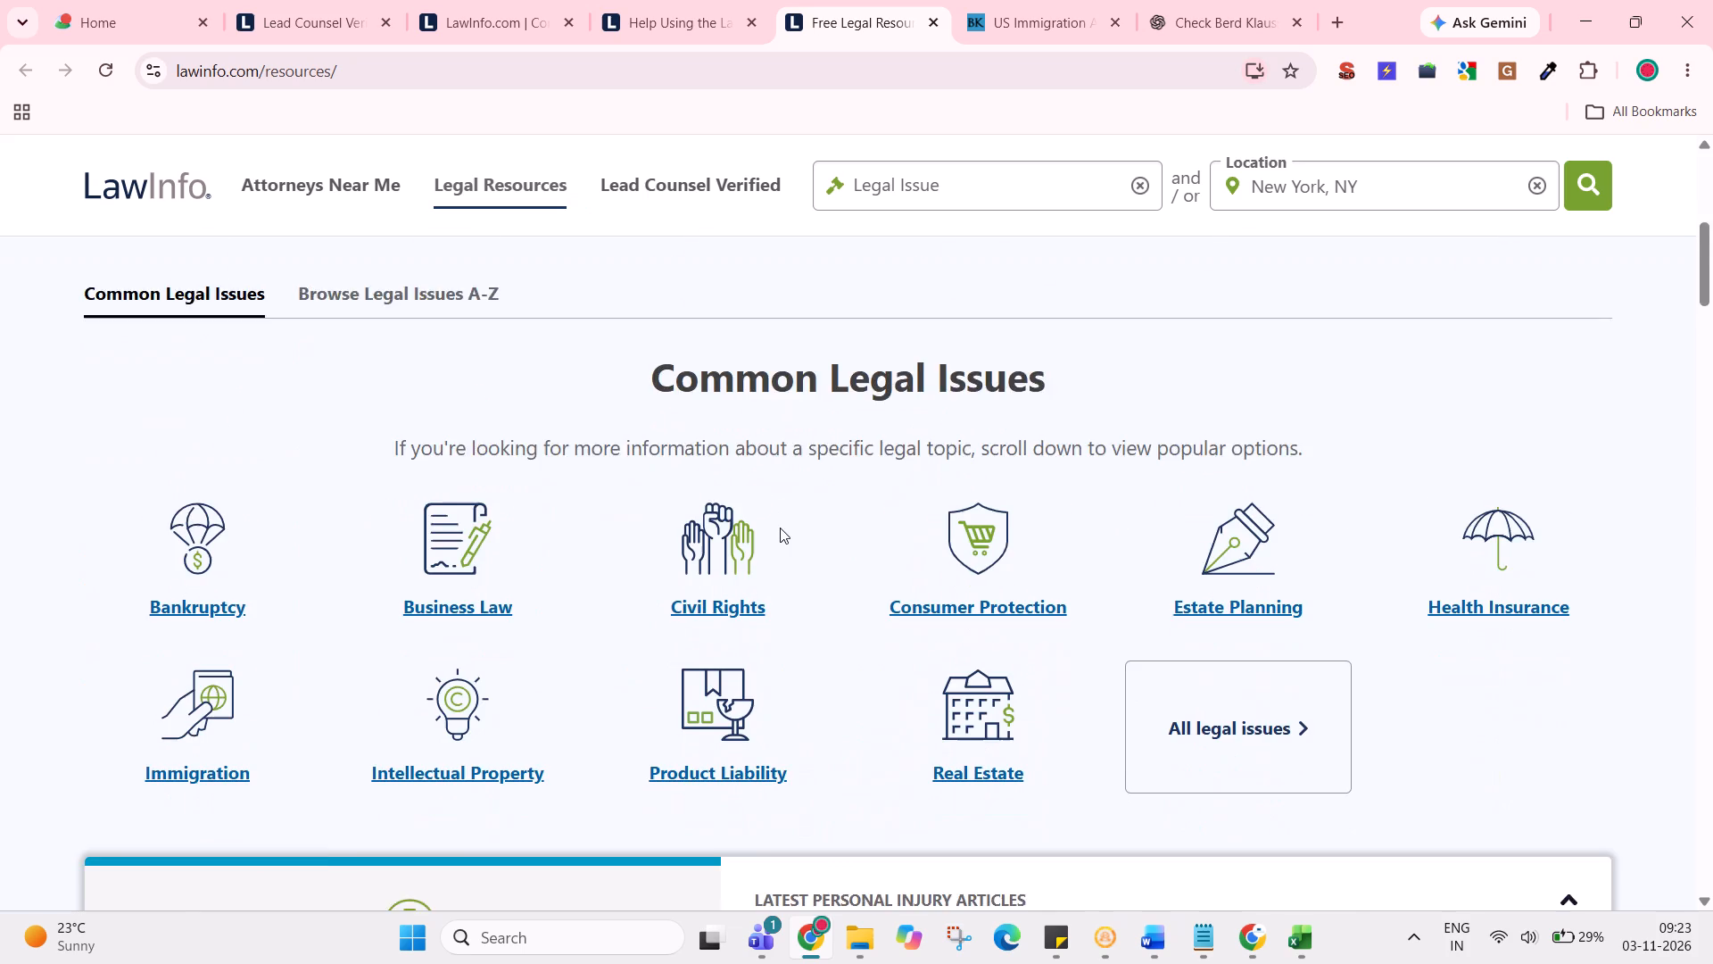
scroll(780, 528, down, 4)
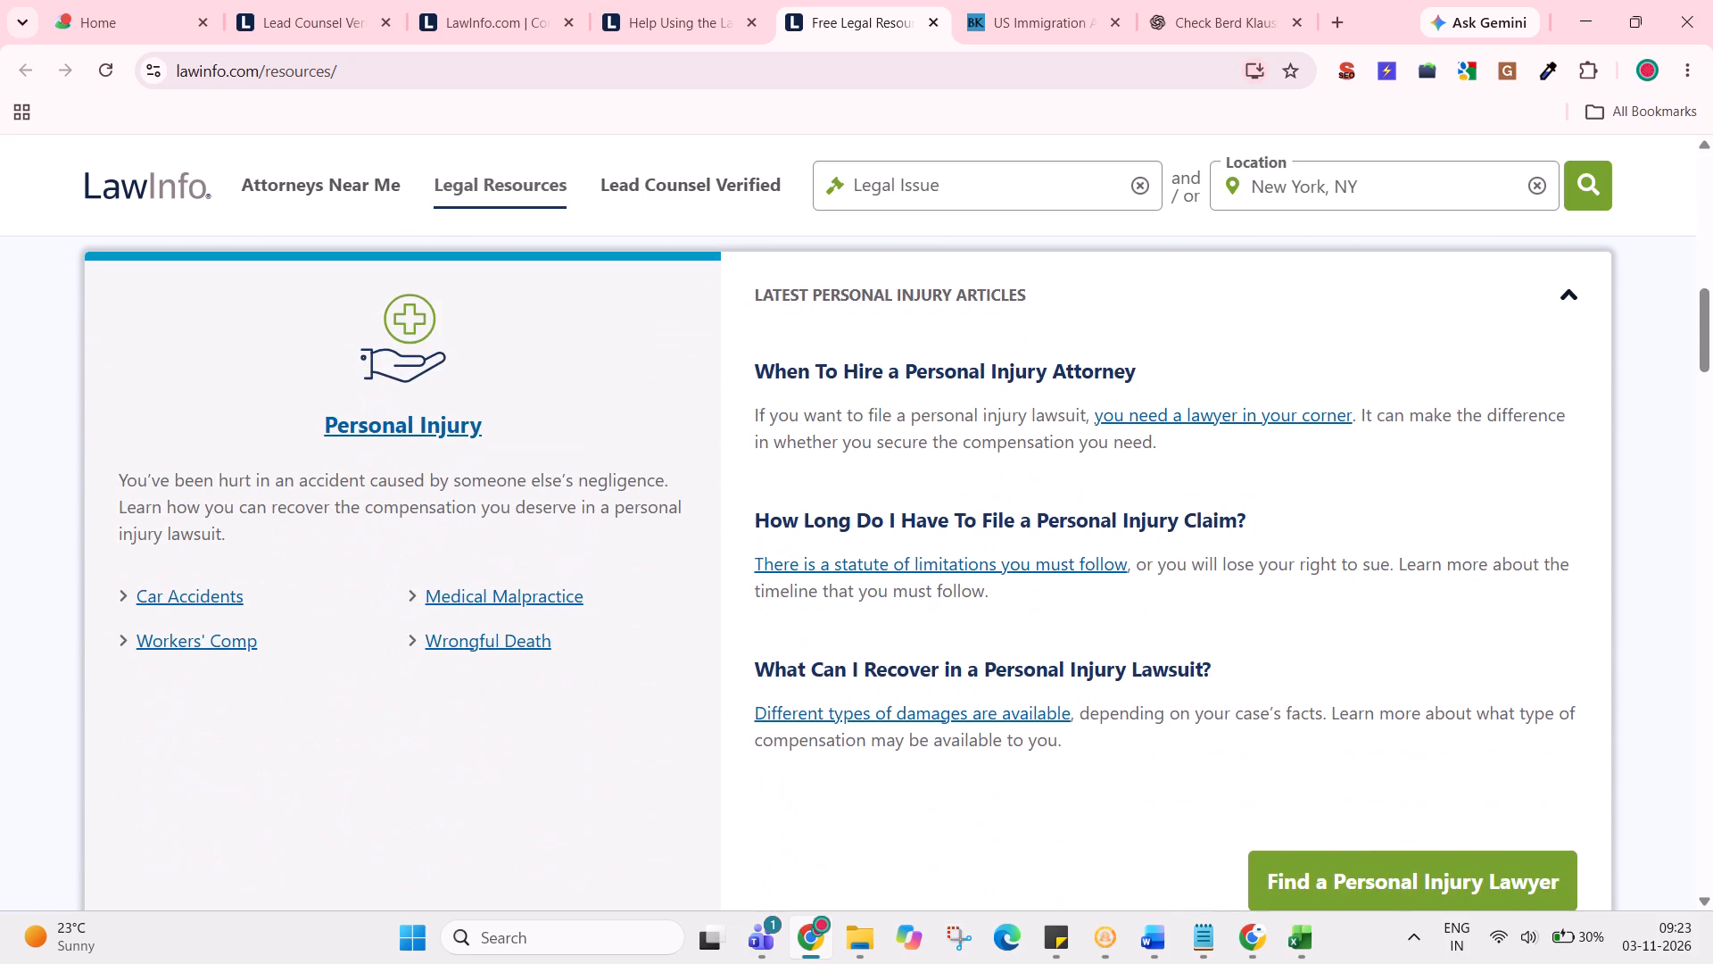
scroll(780, 528, down, 6)
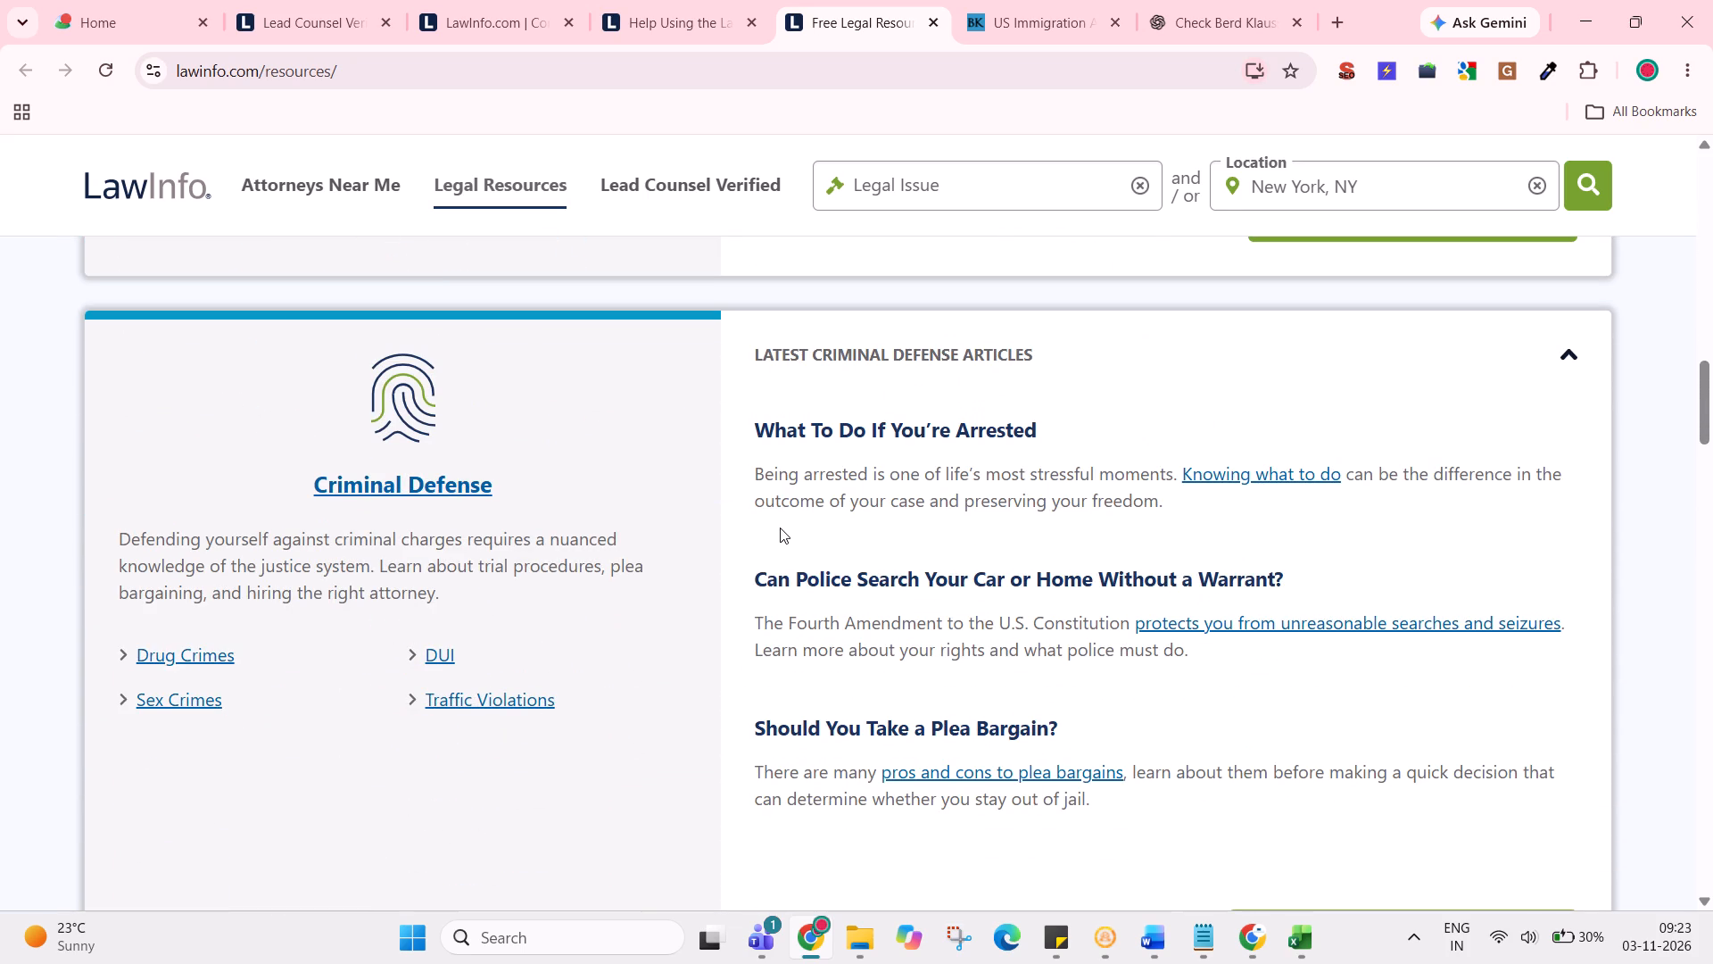
scroll(780, 528, down, 2)
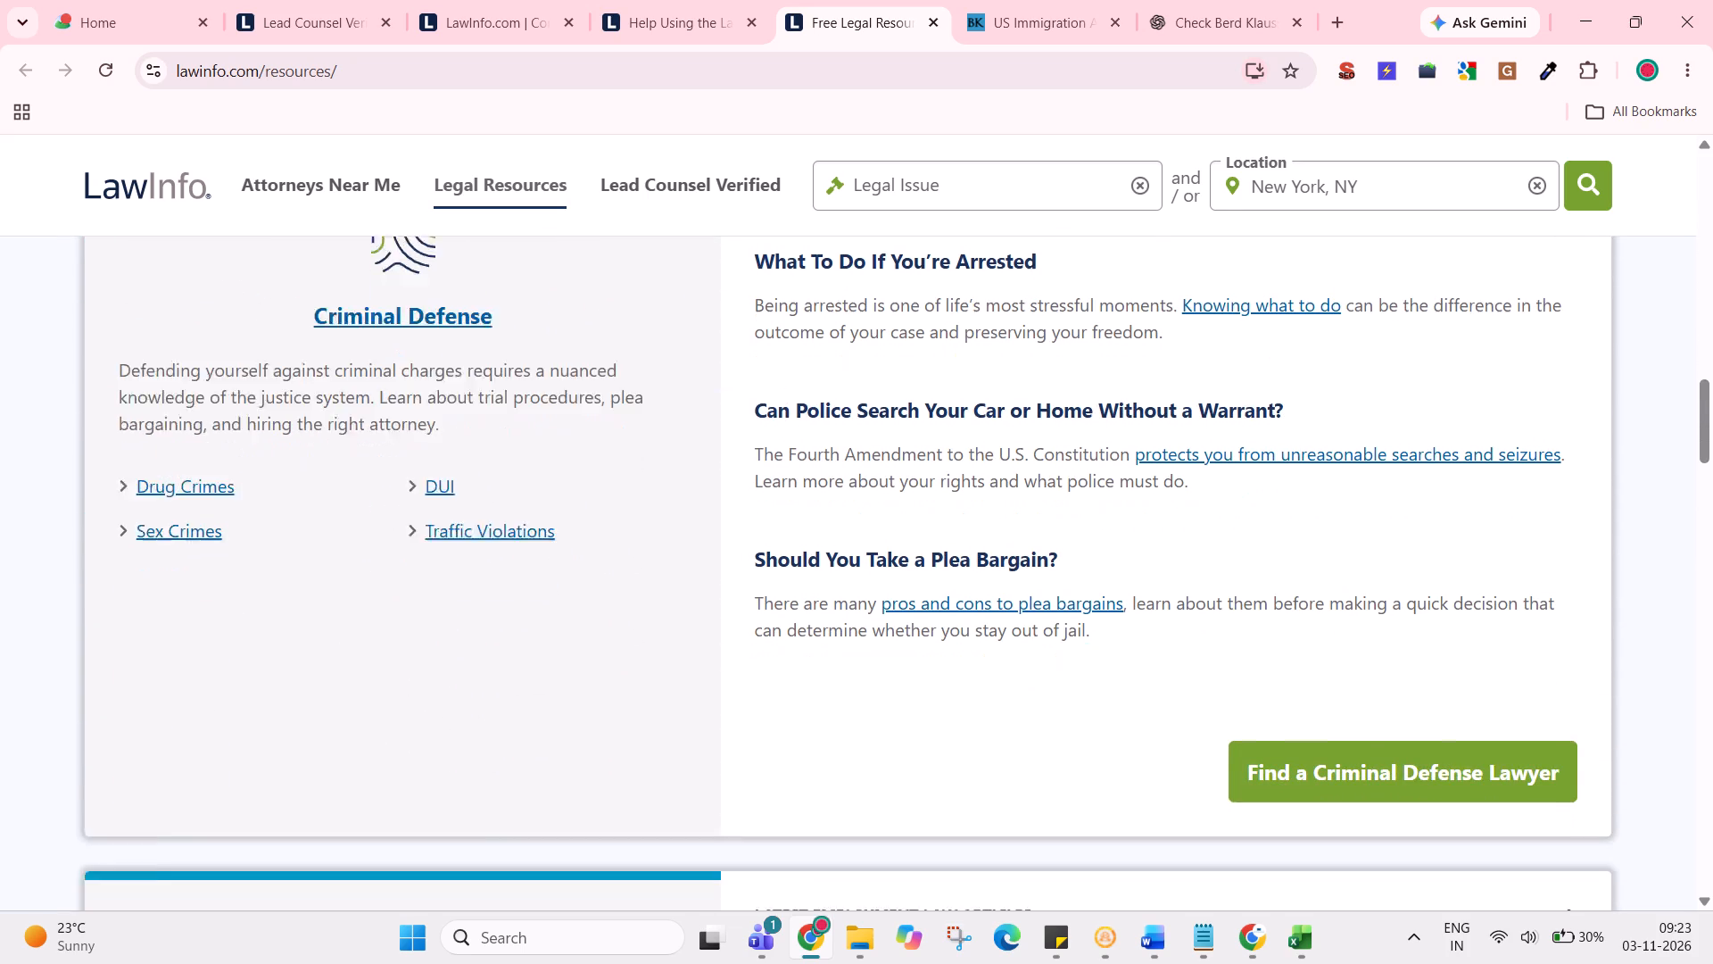
scroll(780, 528, down, 4)
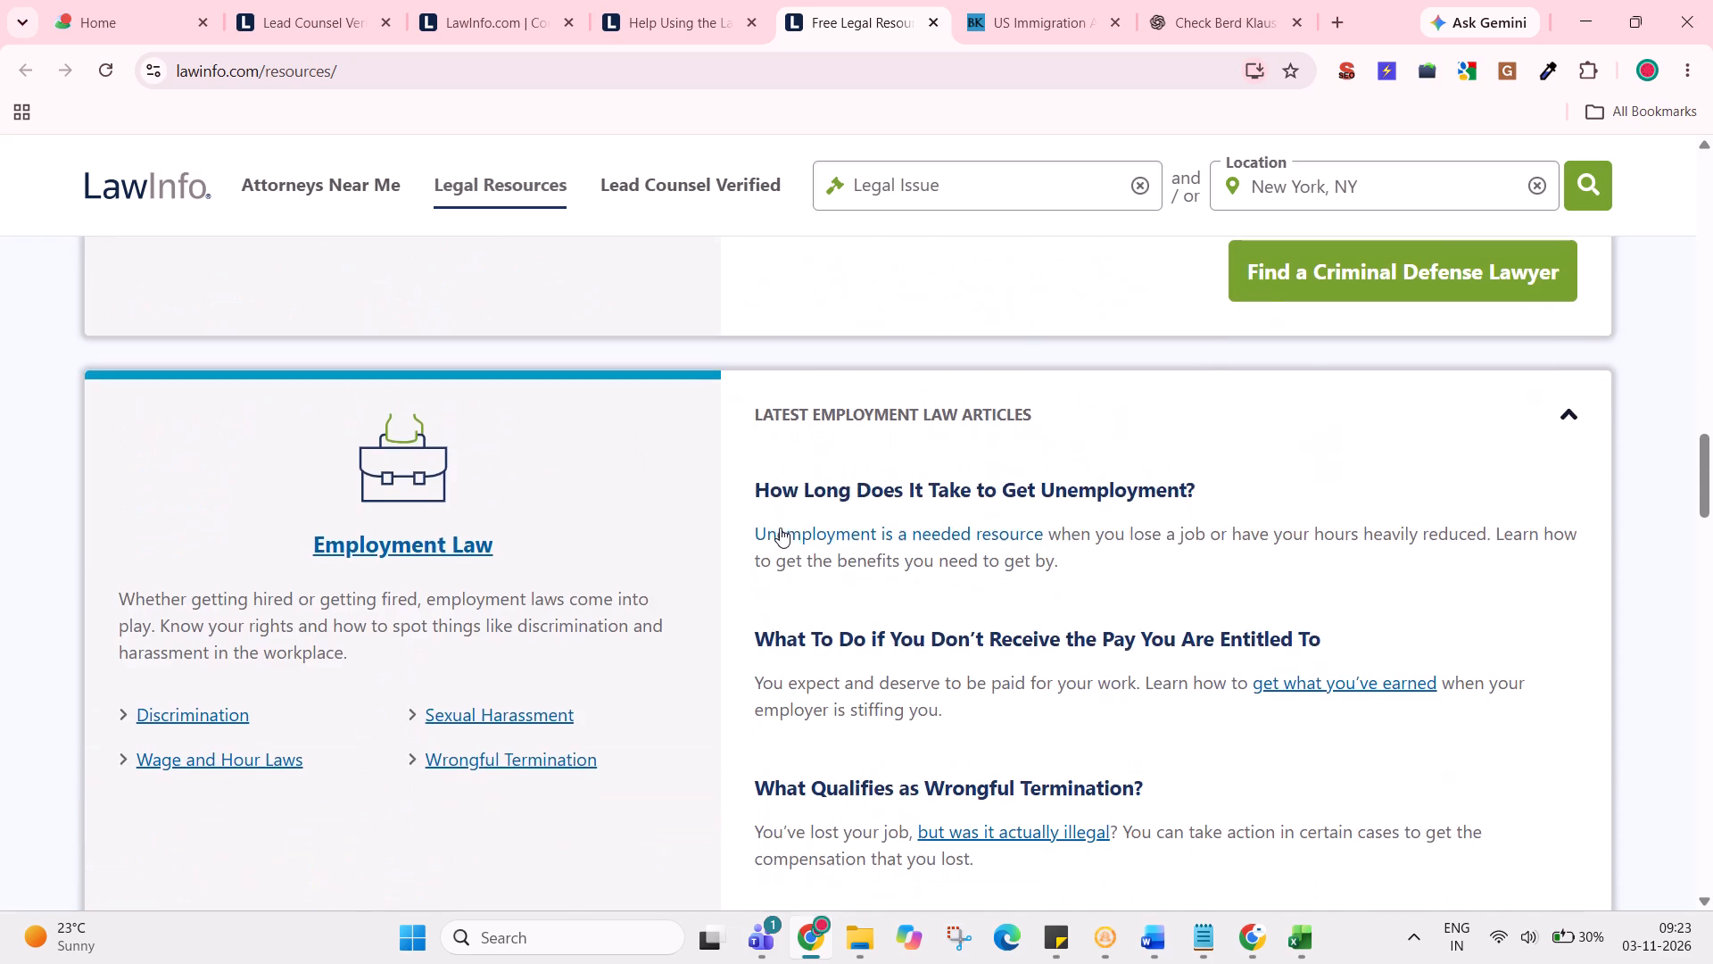
scroll(780, 528, down, 16)
scroll(780, 528, down, 16)
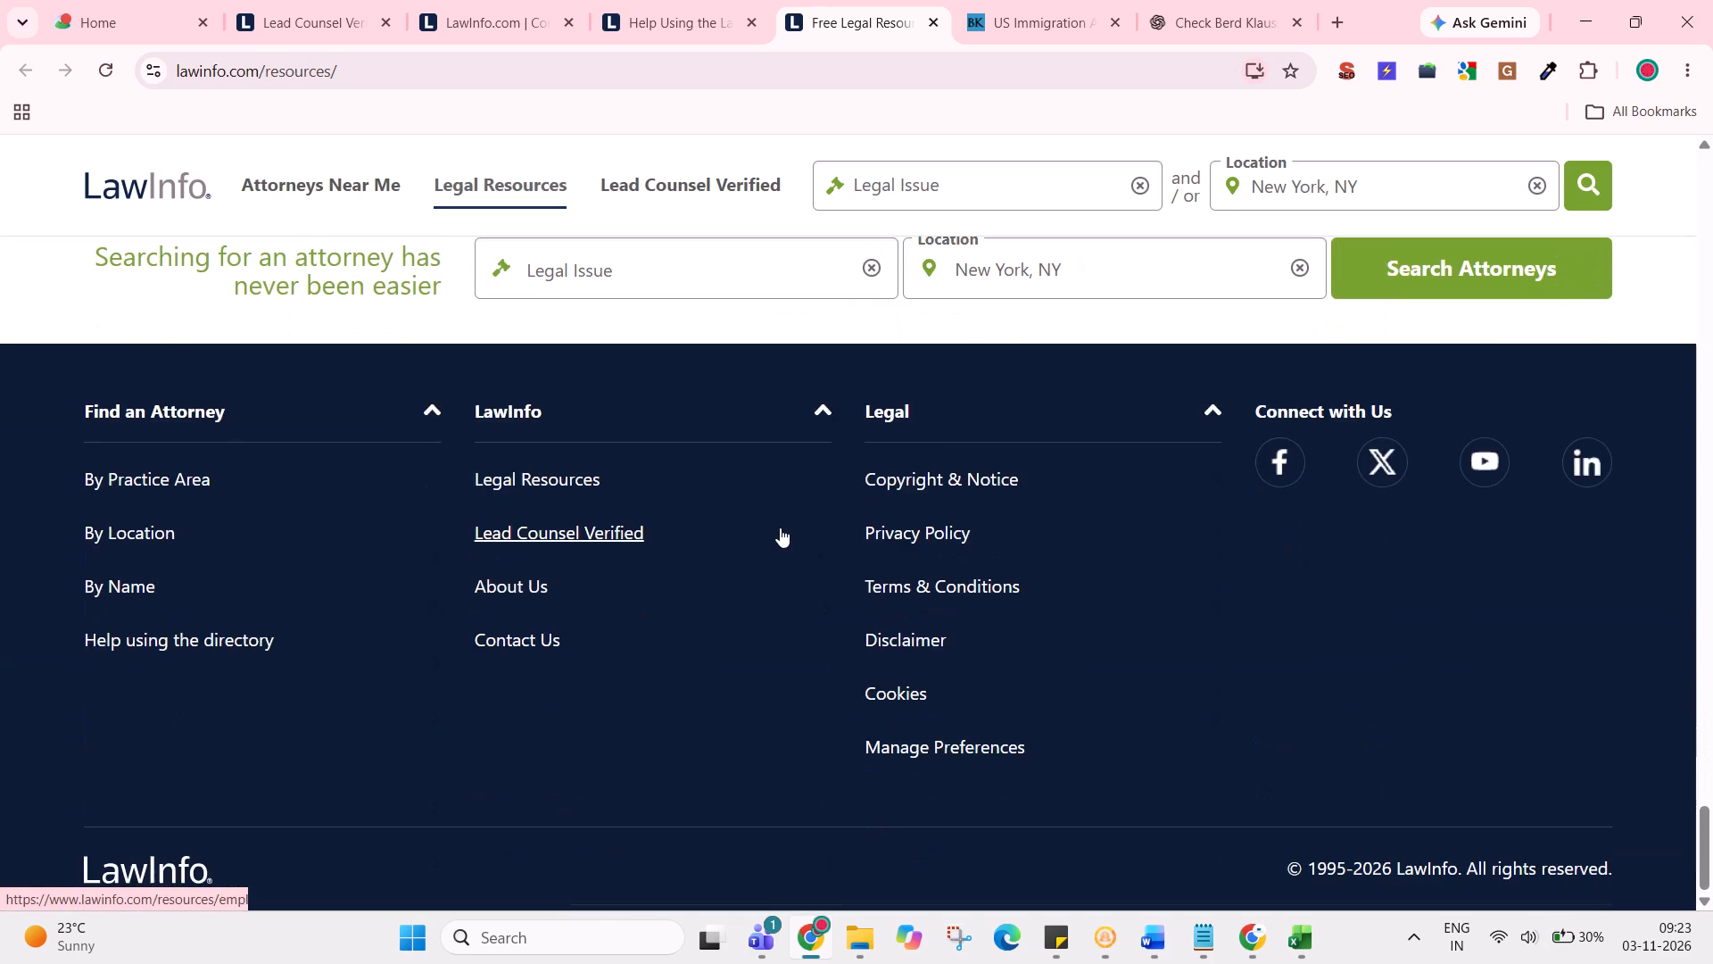
scroll(780, 528, up, 5)
click(682, 0)
scroll(699, 478, down, 2)
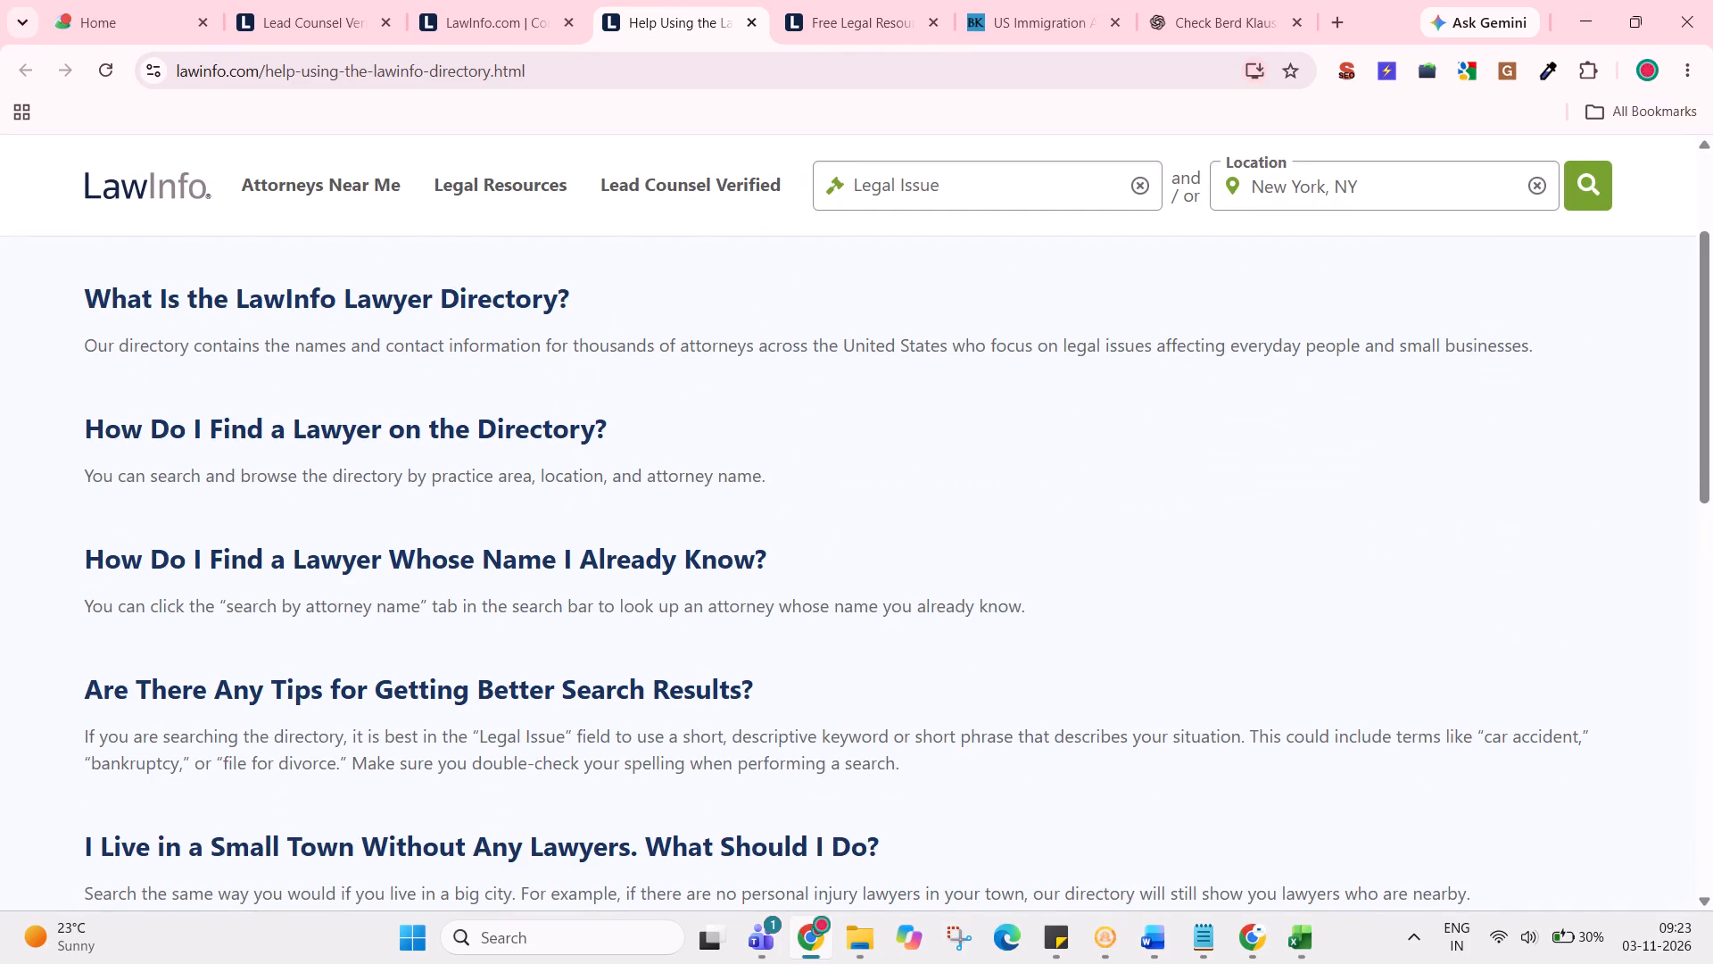
scroll(621, 558, down, 1)
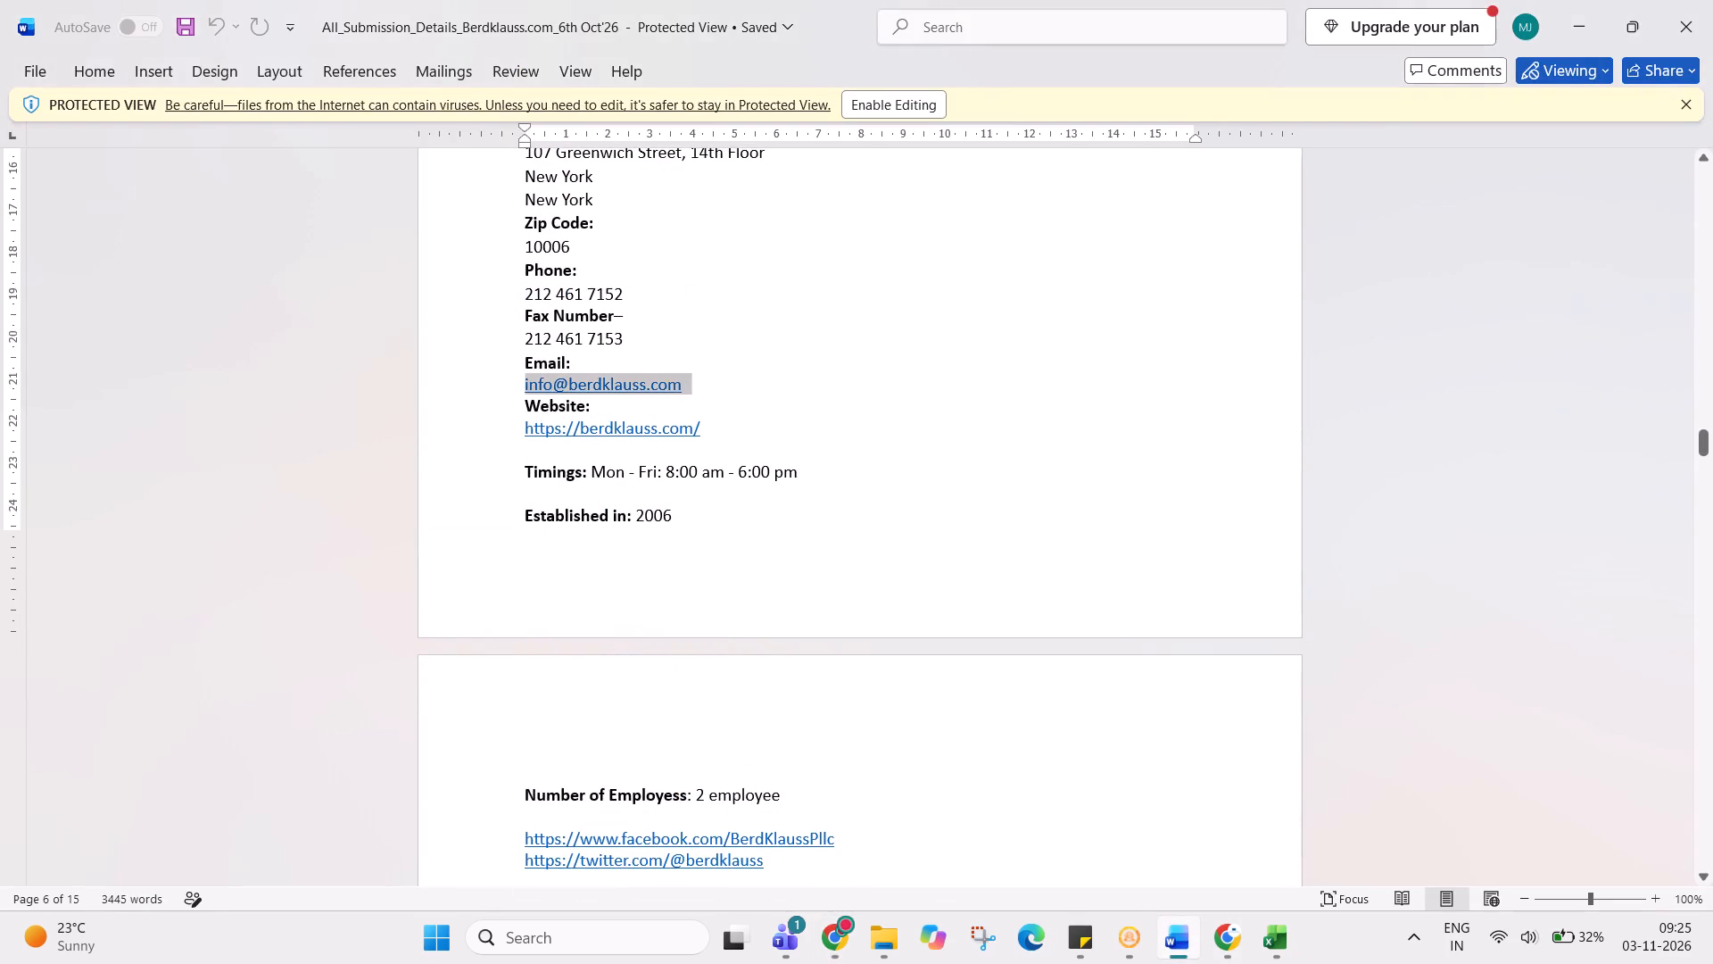
key(ctrl+c)
key(alt+Tab)
key(ctrl+v)
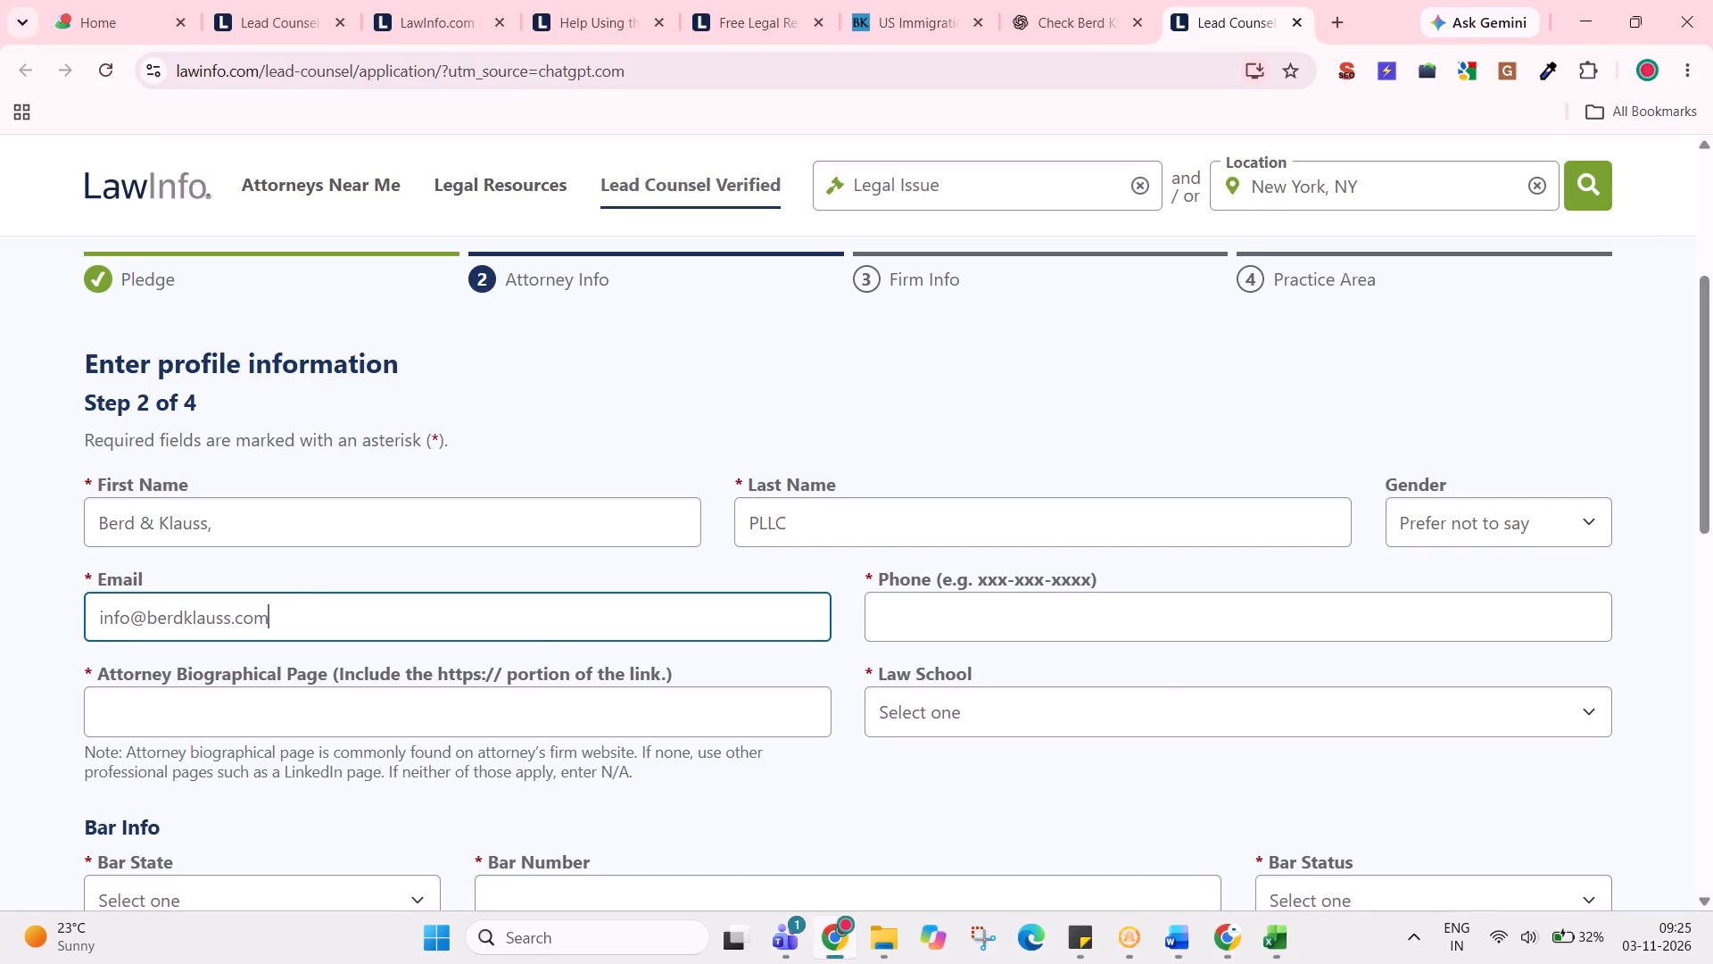
Copy the firm's phone number from the contact details in the Word submission document into the application's Phone field.
click(999, 618)
key(alt+Tab)
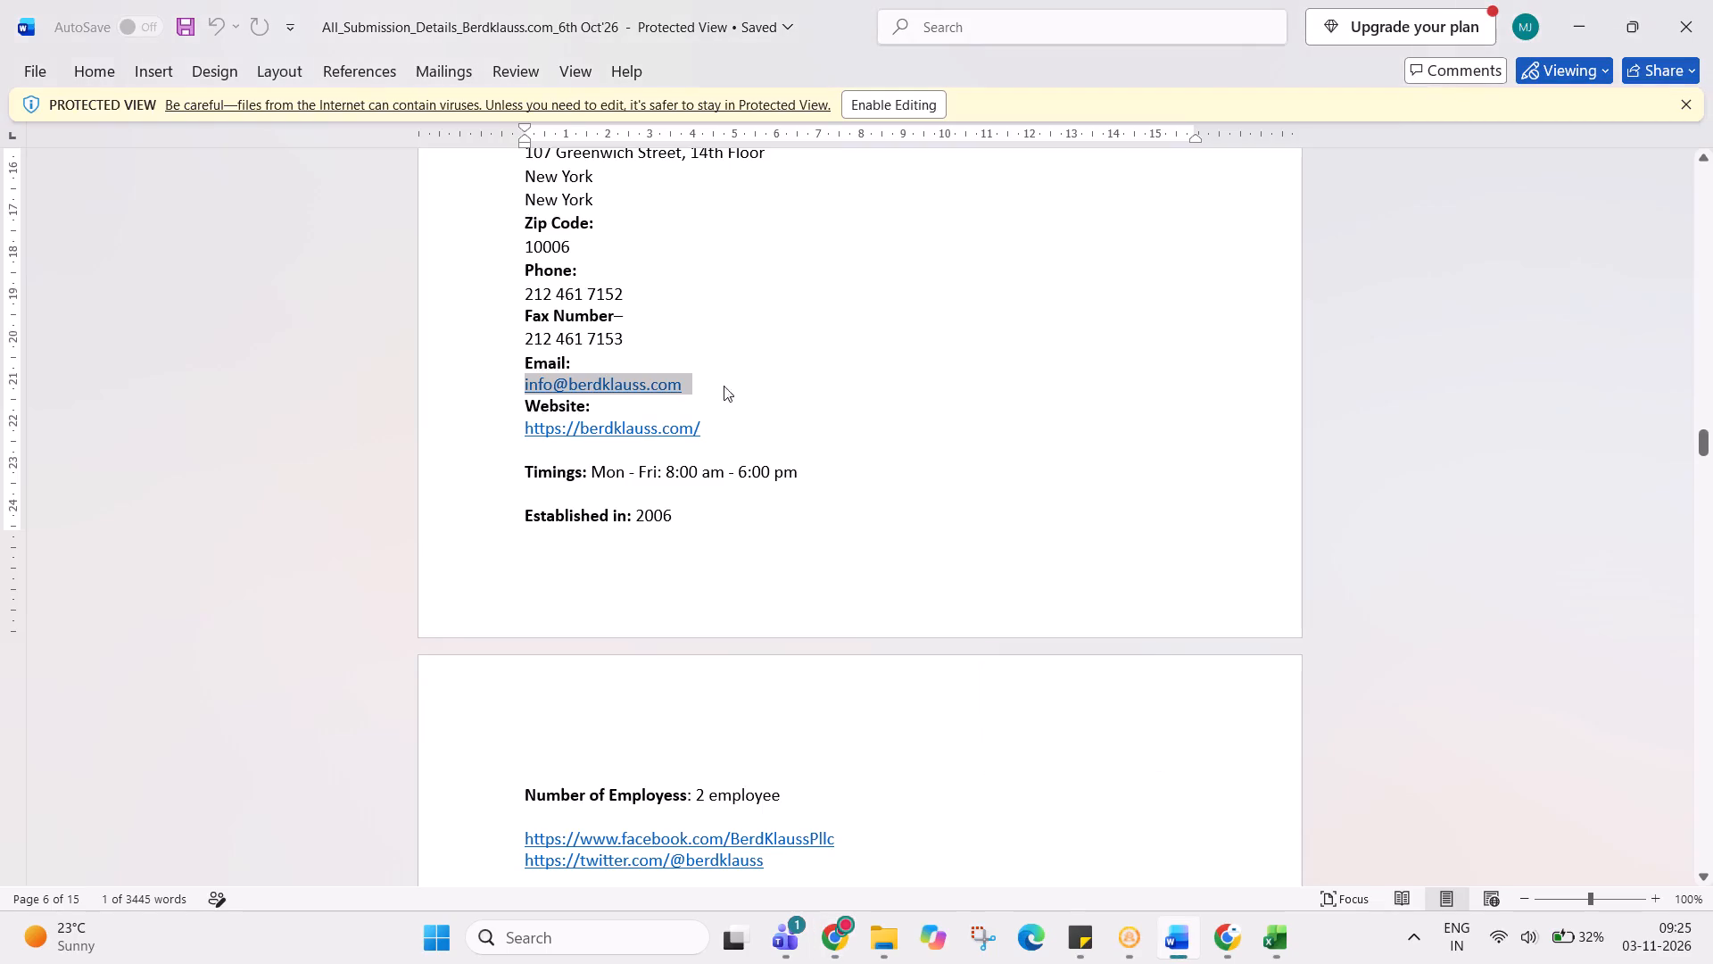
click(836, 947)
click(914, 0)
scroll(750, 627, down, 1)
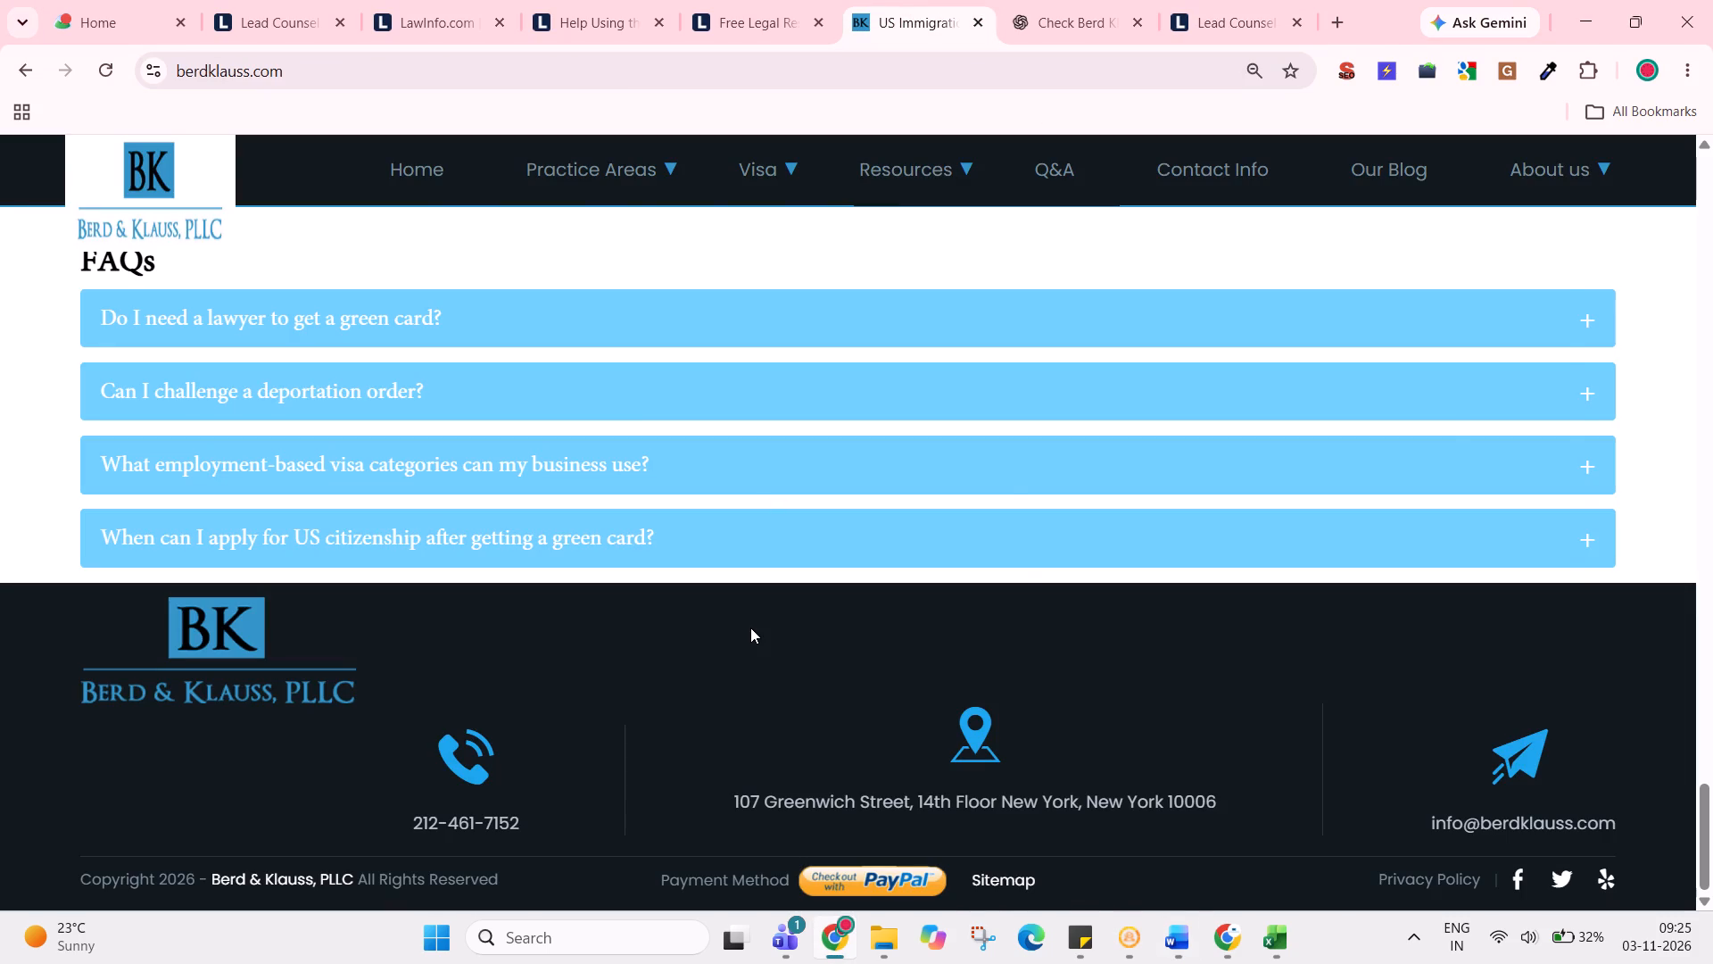
key(alt+Tab)
drag(633, 291, 476, 287)
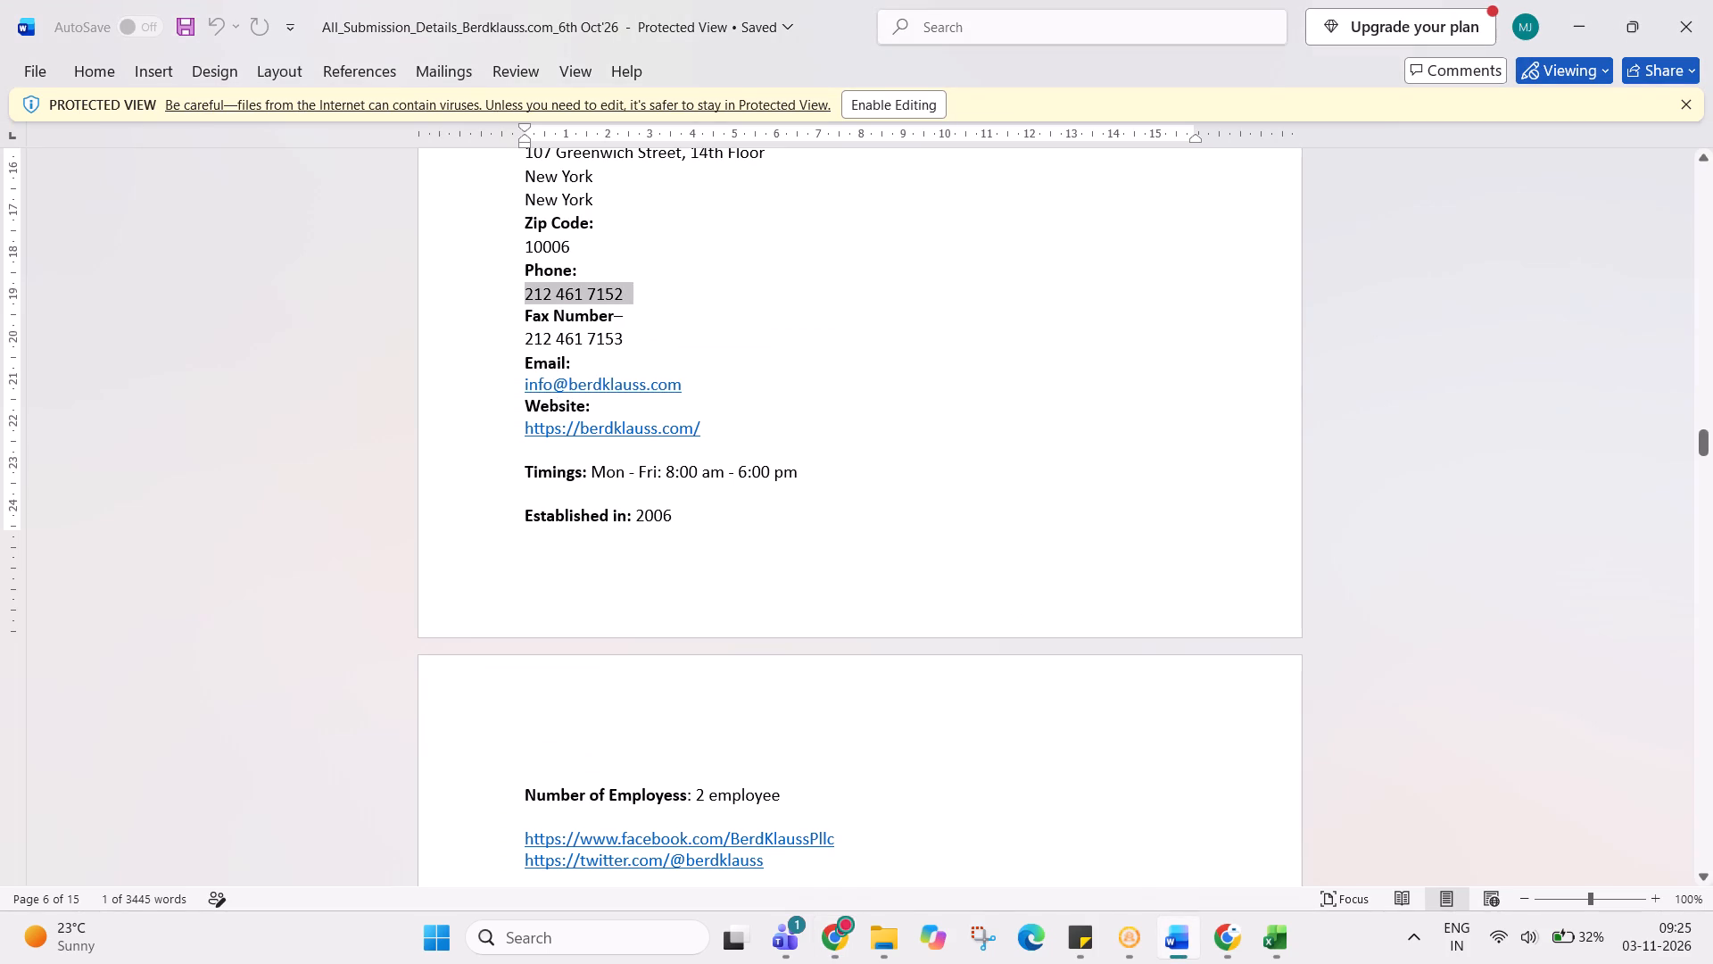
drag(476, 287, 476, 287)
key(ctrl+c)
click(1225, 949)
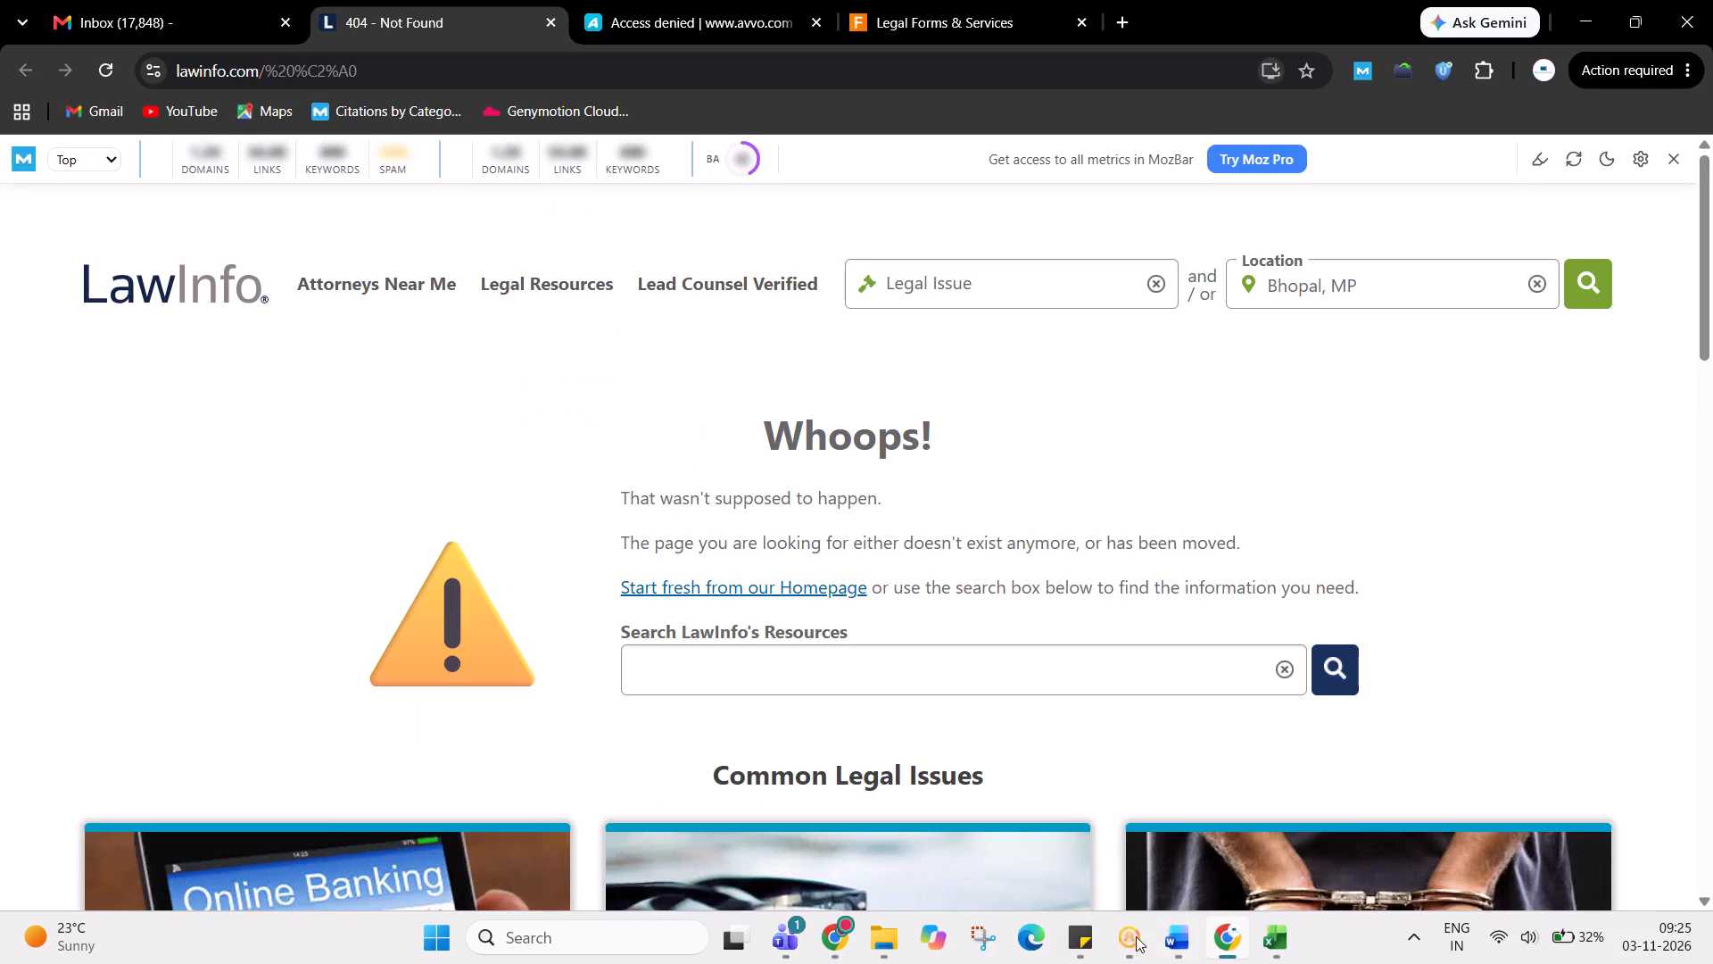
click(845, 952)
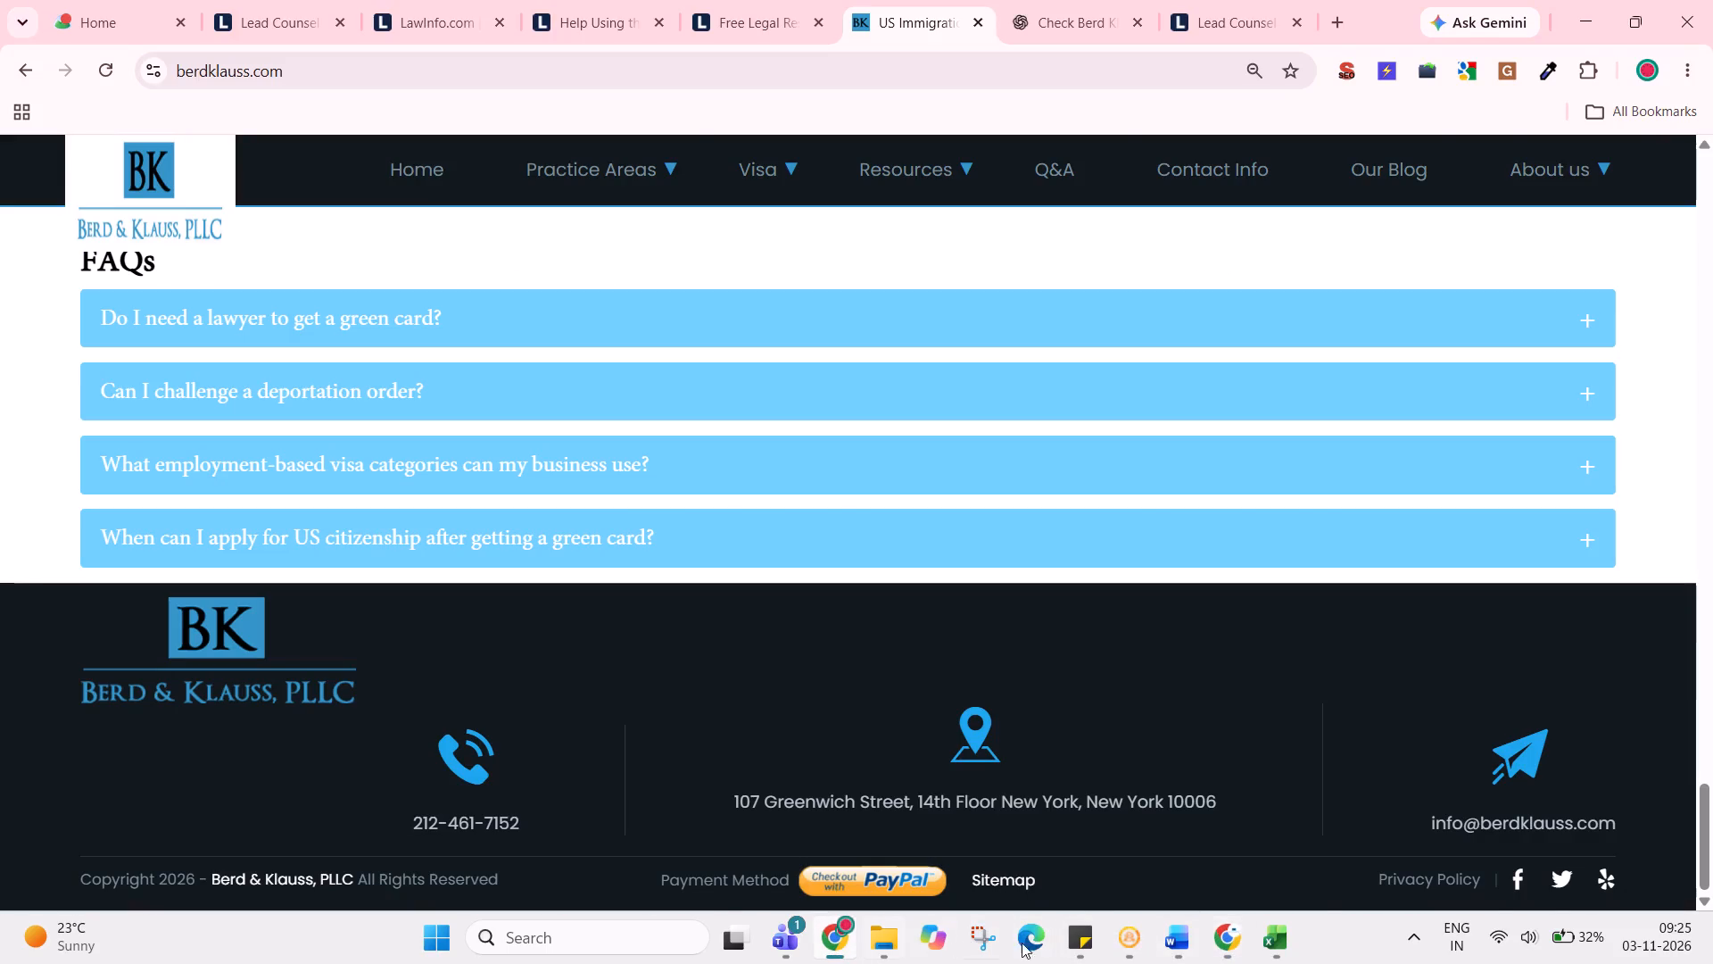
click(1237, 943)
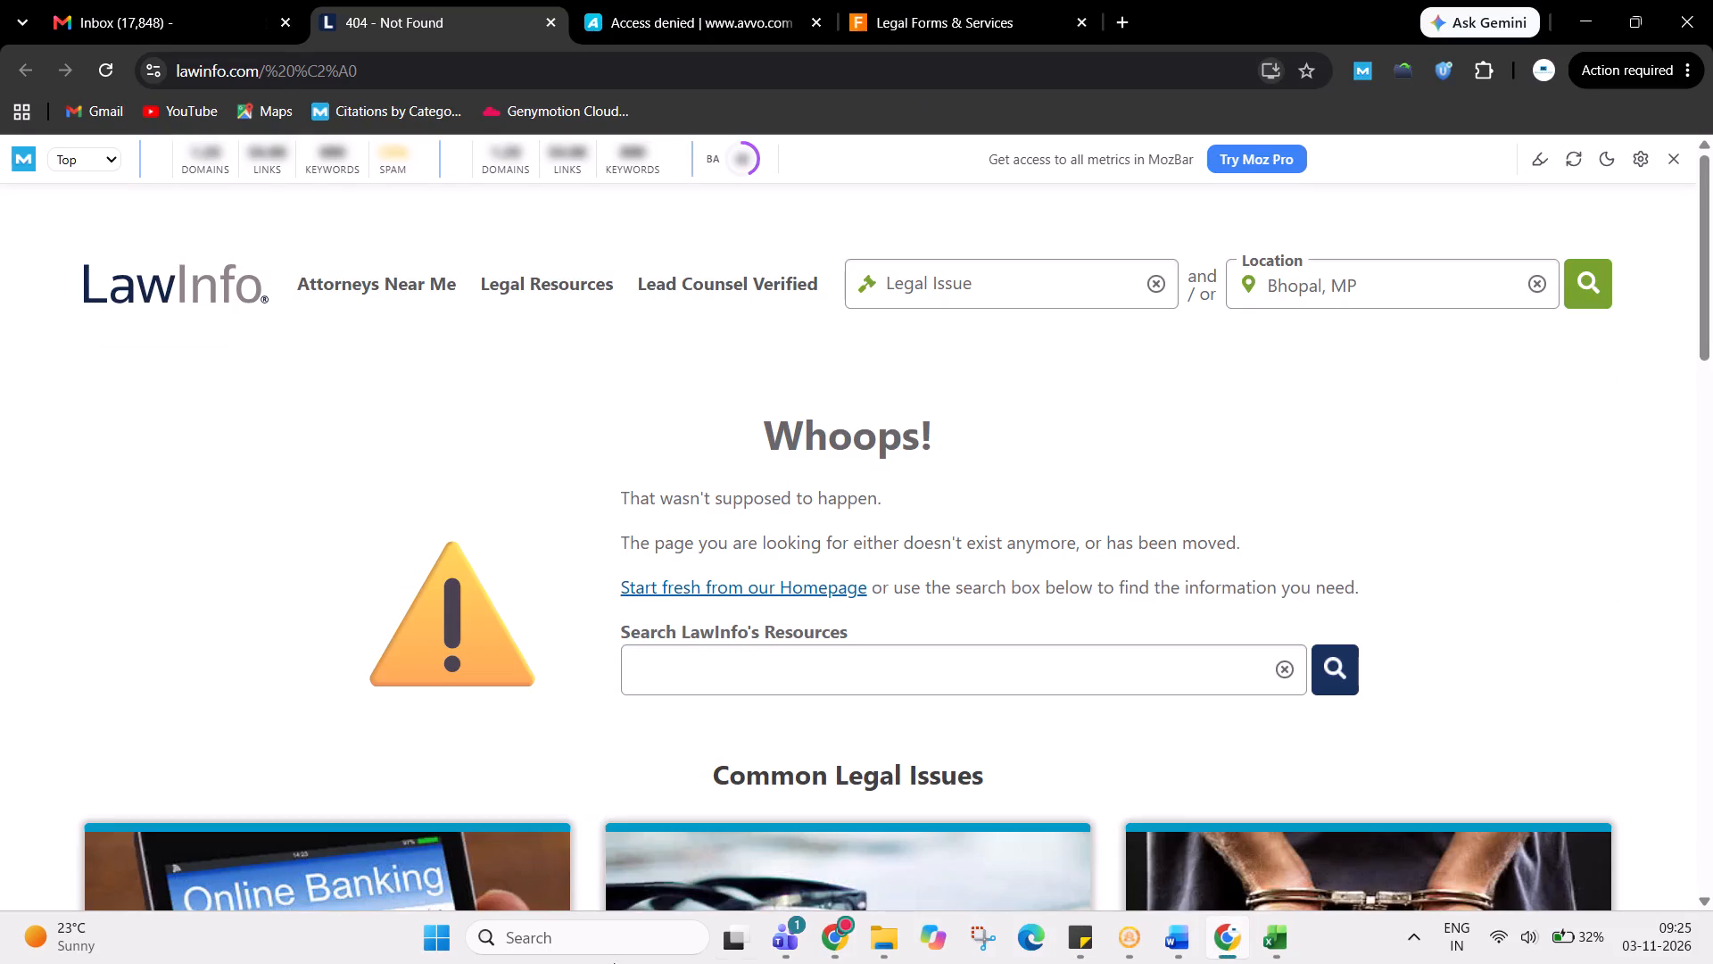
click(844, 939)
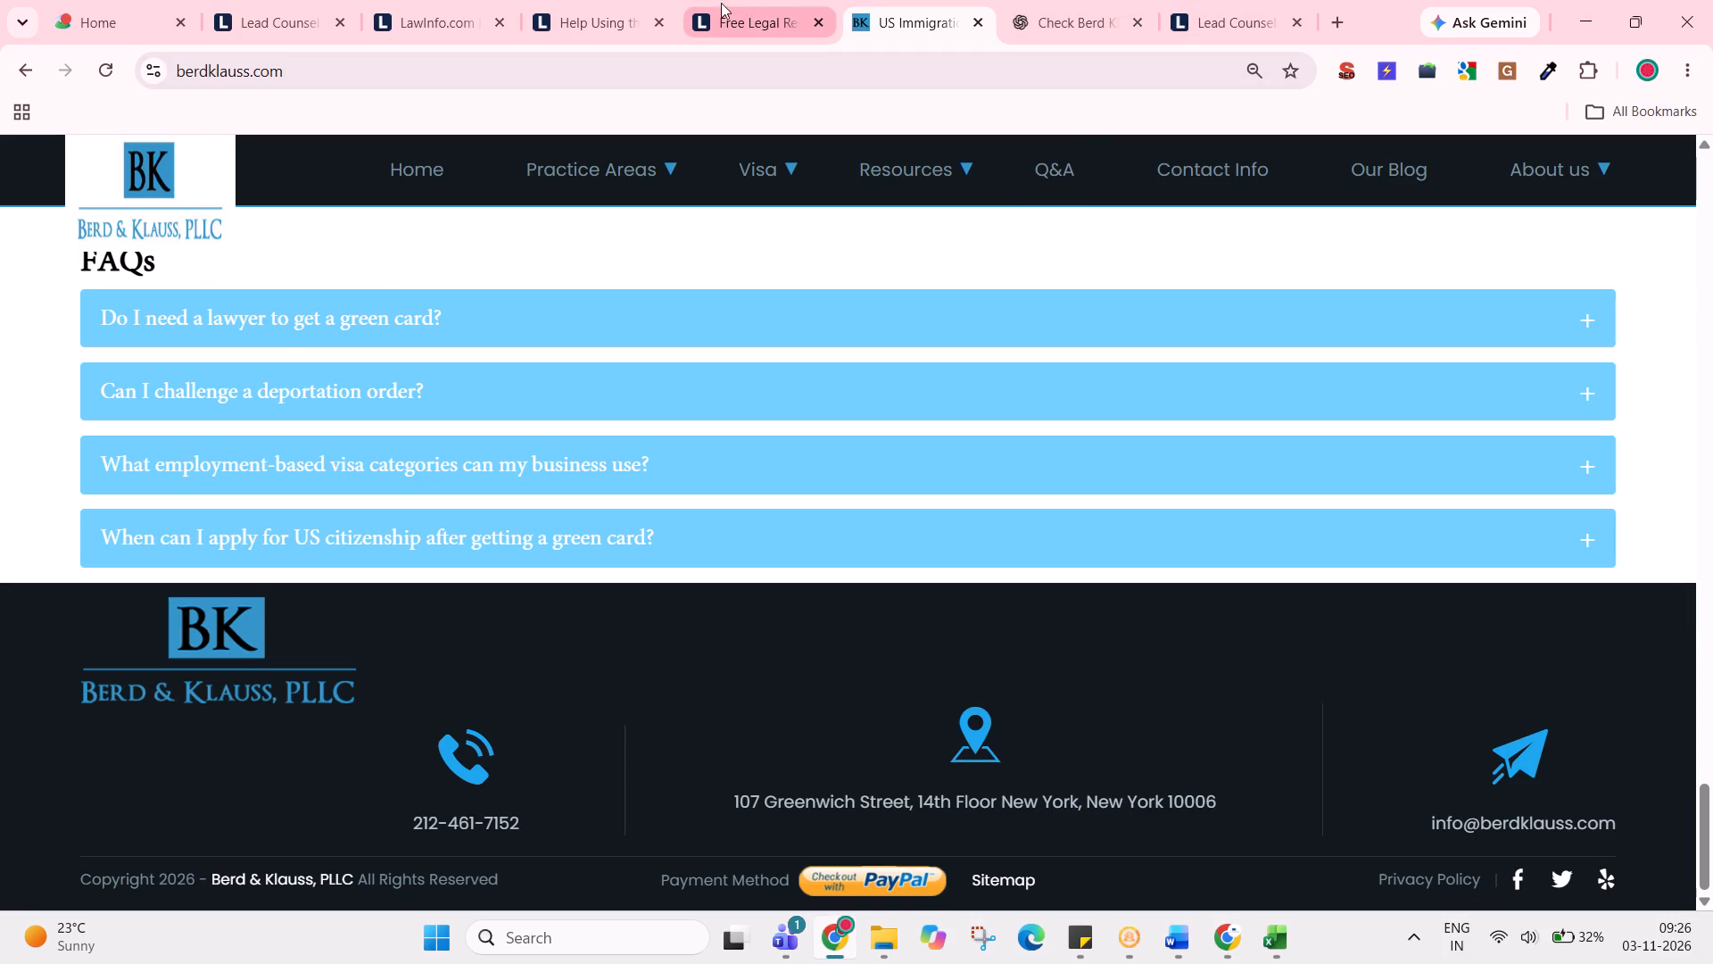
click(1233, 2)
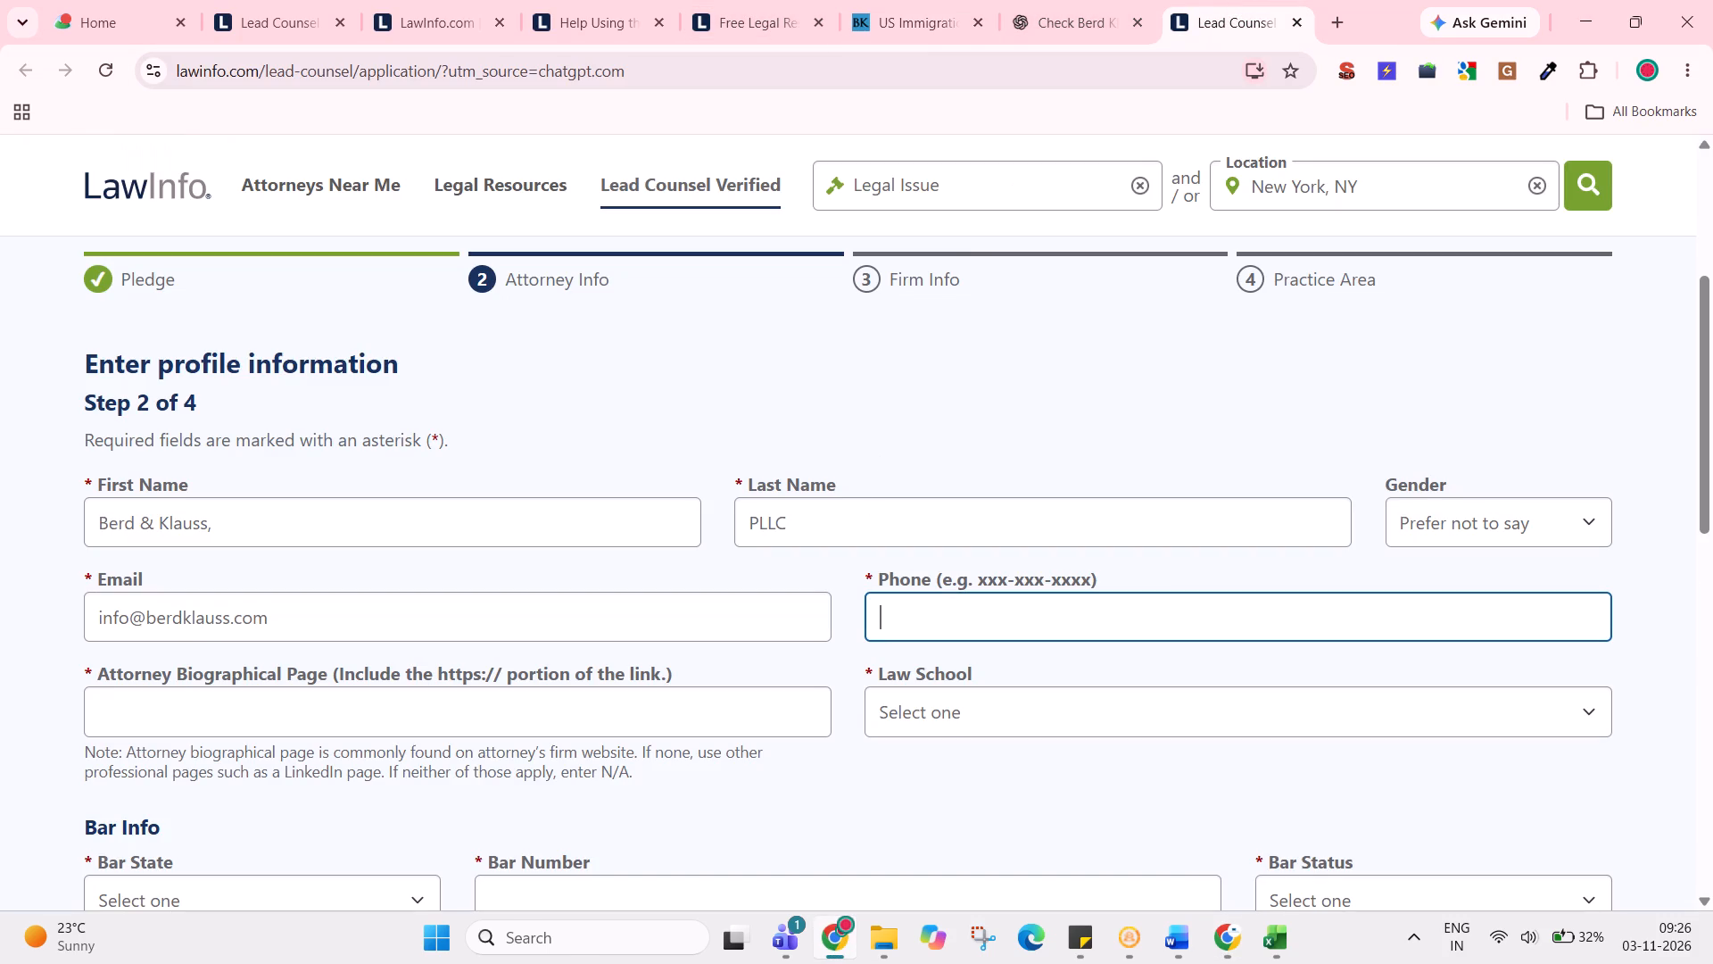
key(ctrl+v)
Copy the web address of the attorney's profile page on the Berd & Klauss website into the Attorney Biographical Page field.
scroll(622, 618, down, 2)
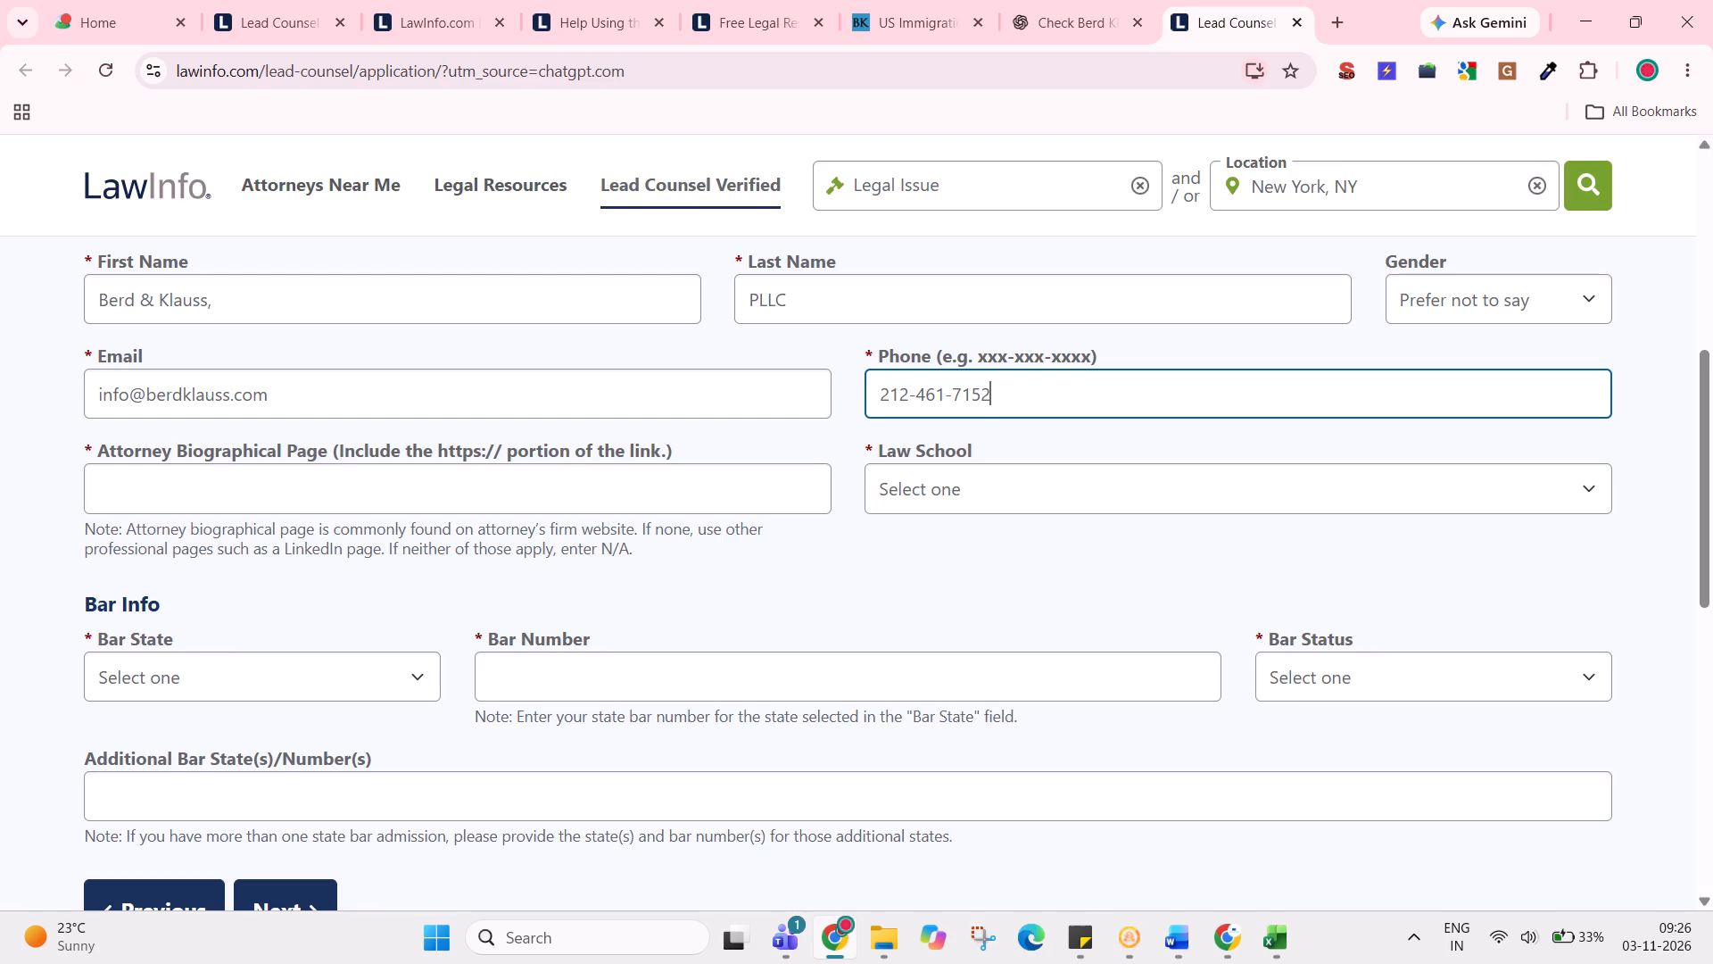
click(971, 0)
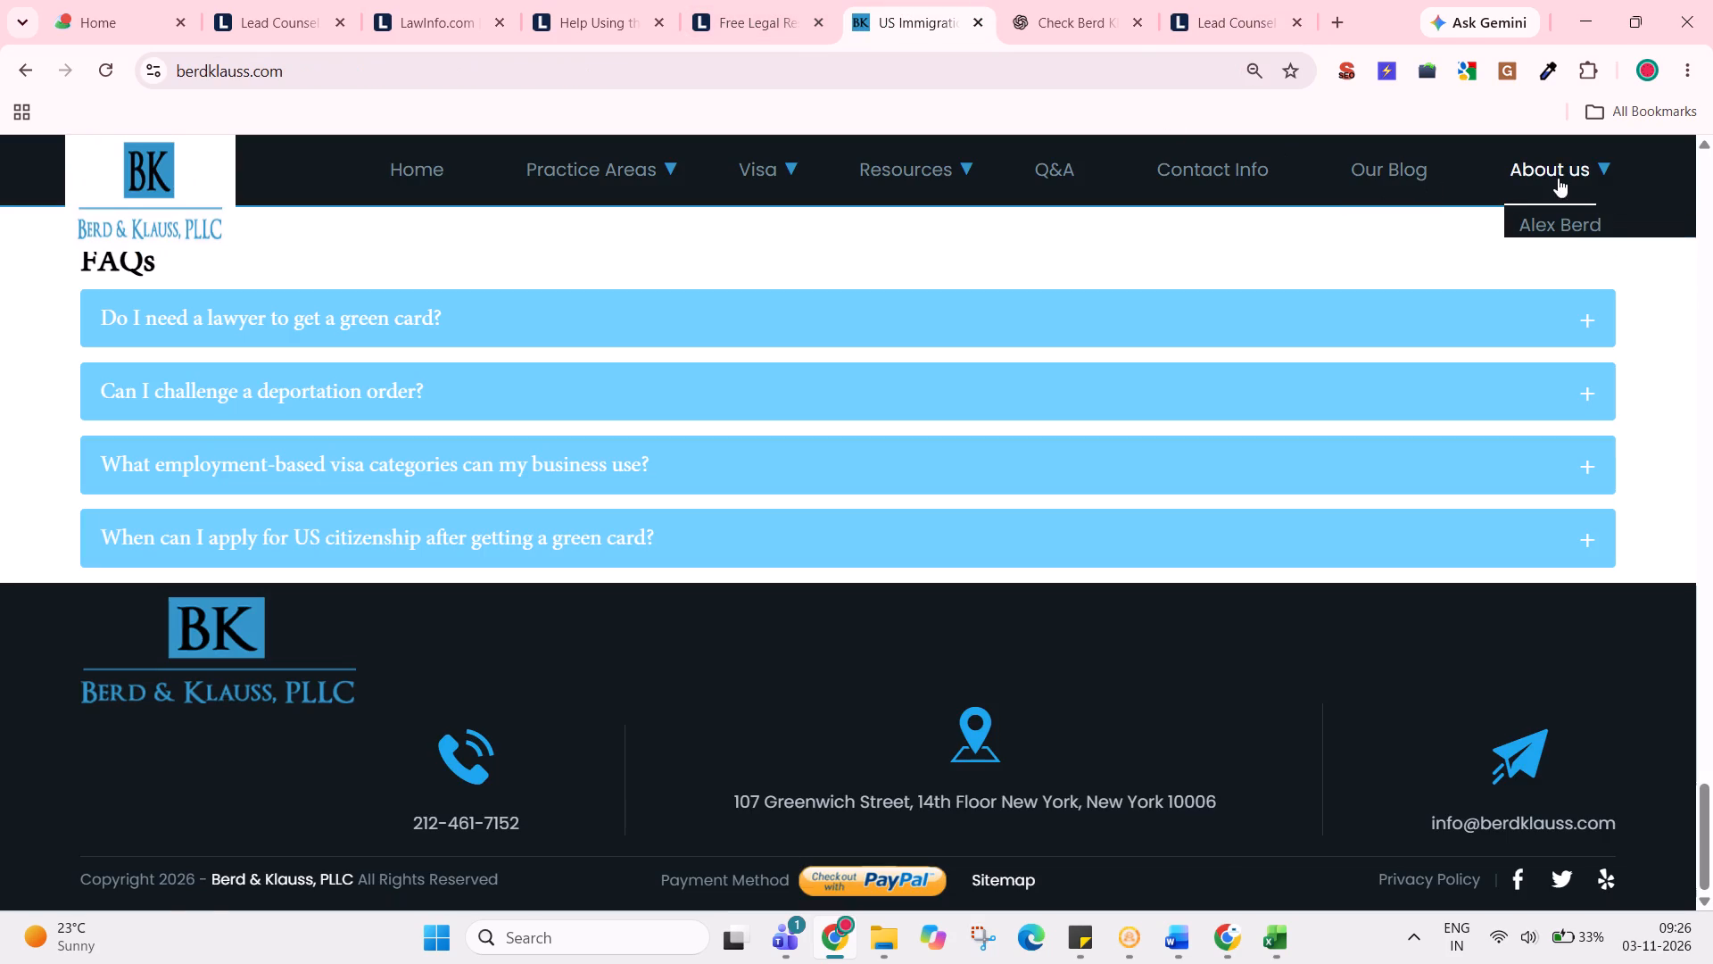
click(1558, 229)
click(462, 72)
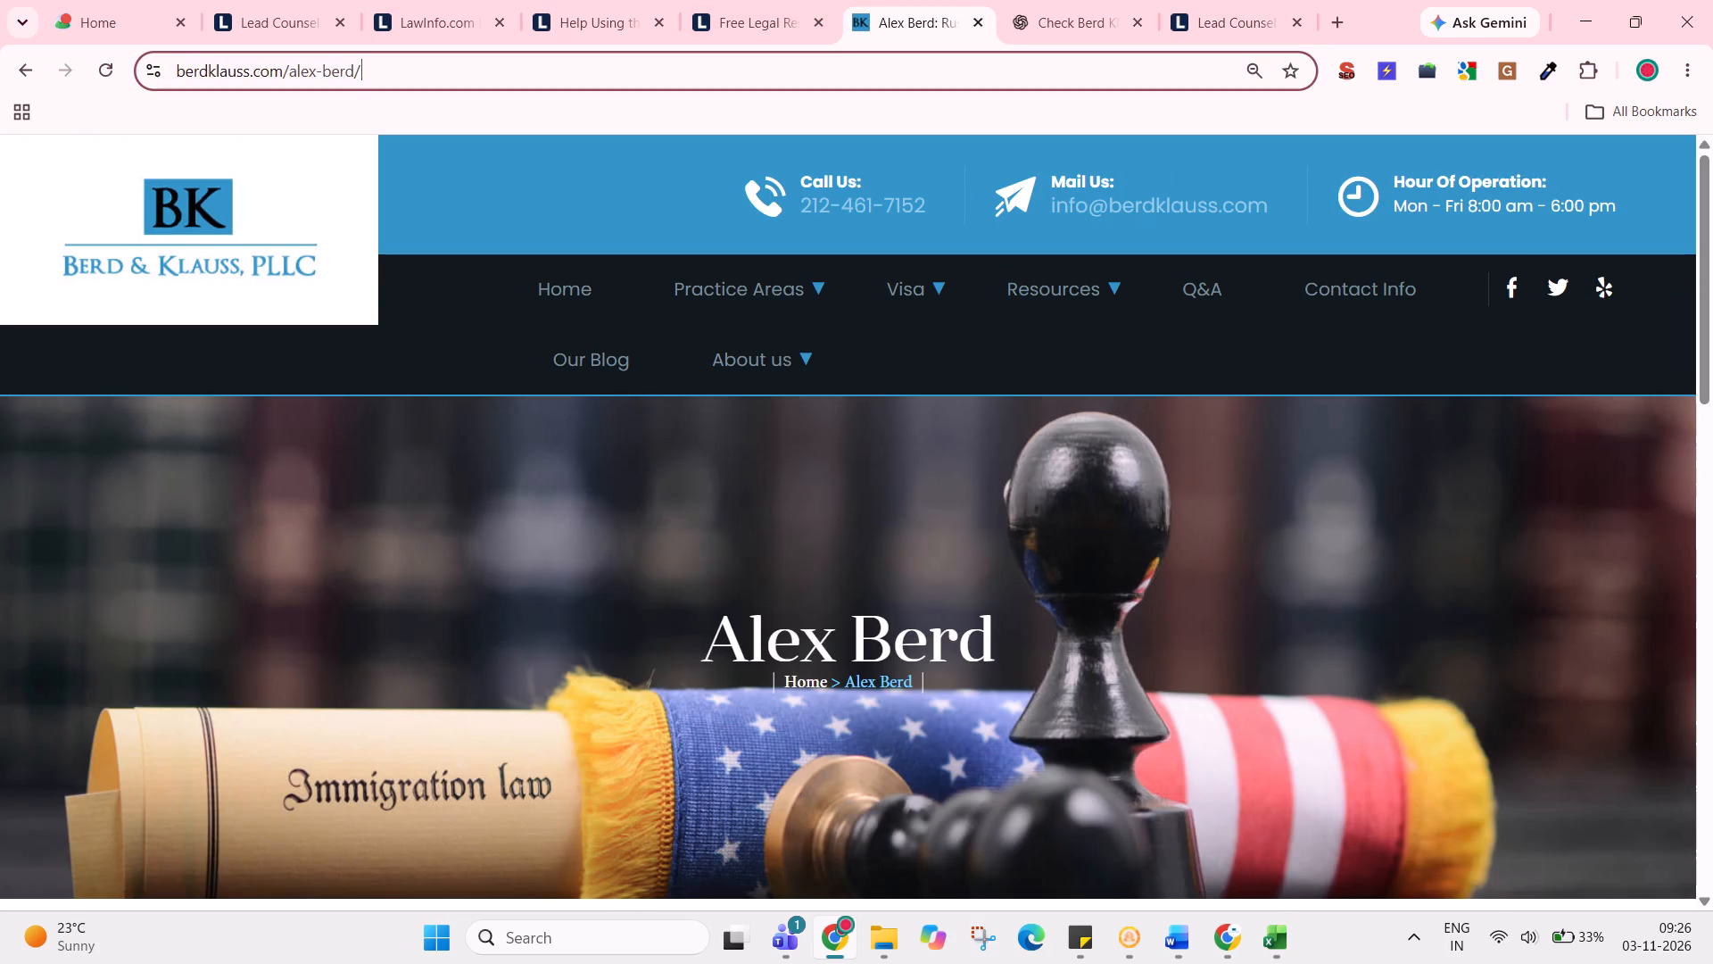
key(ctrl+c)
click(1230, 0)
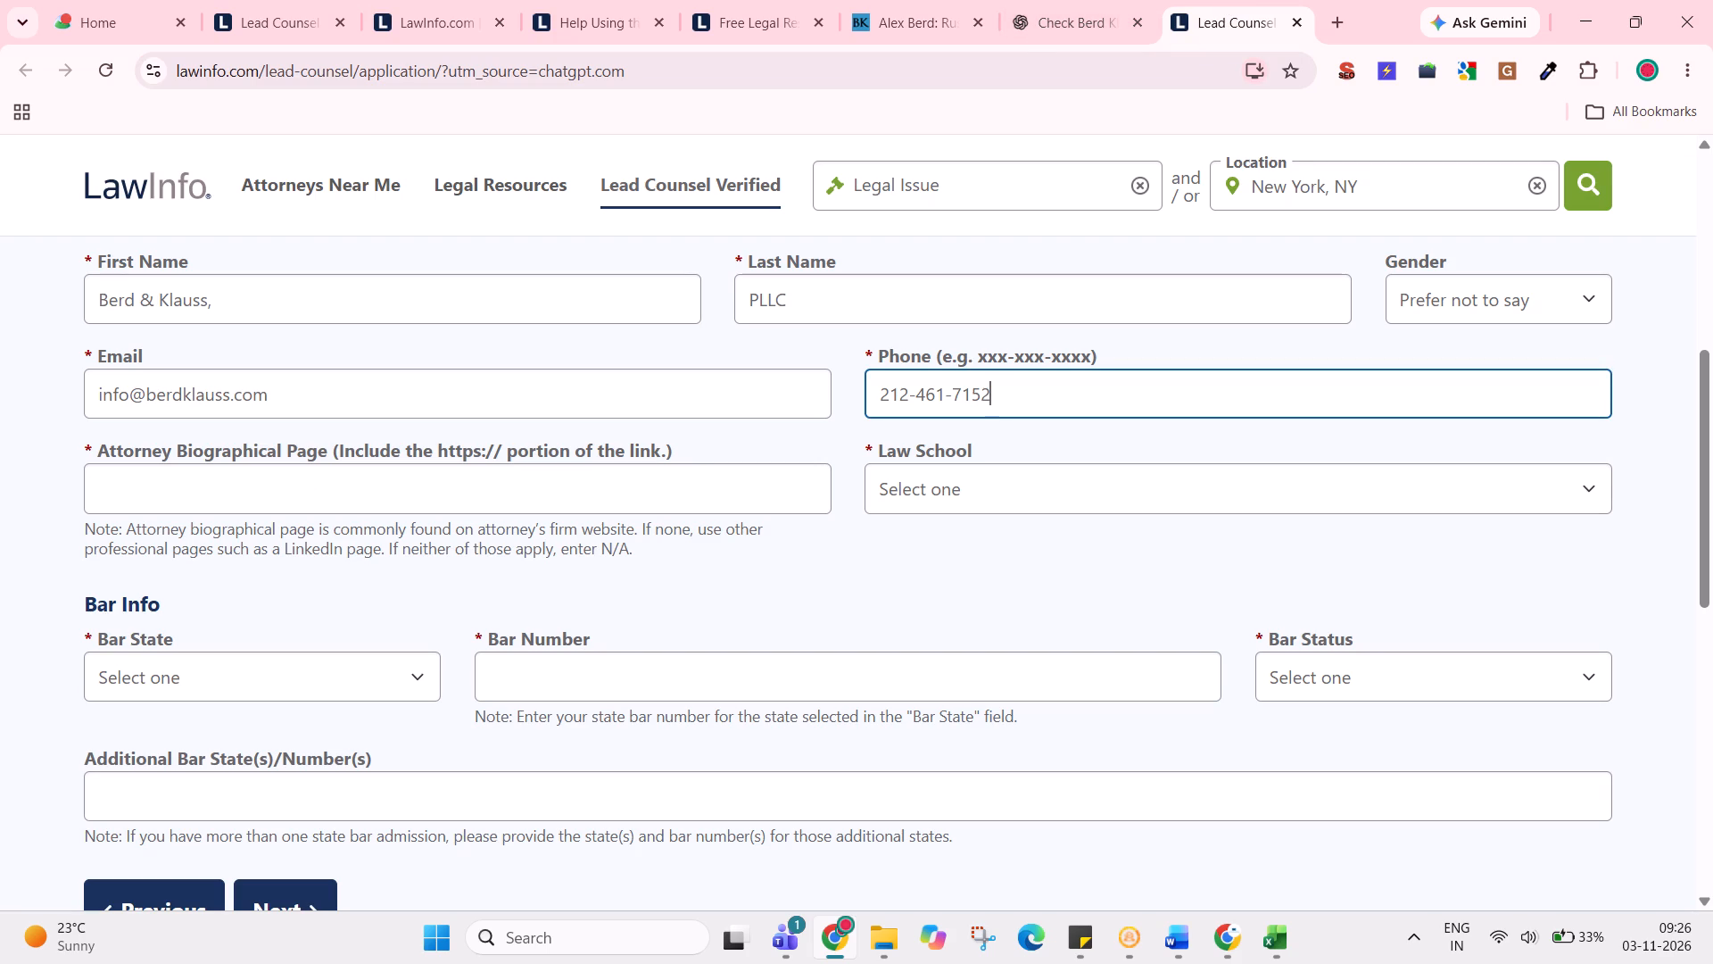
click(274, 504)
key(ctrl+v)
Remove the trailing comma and space from the First Name field, leaving "Berd & Klauss".
click(254, 284)
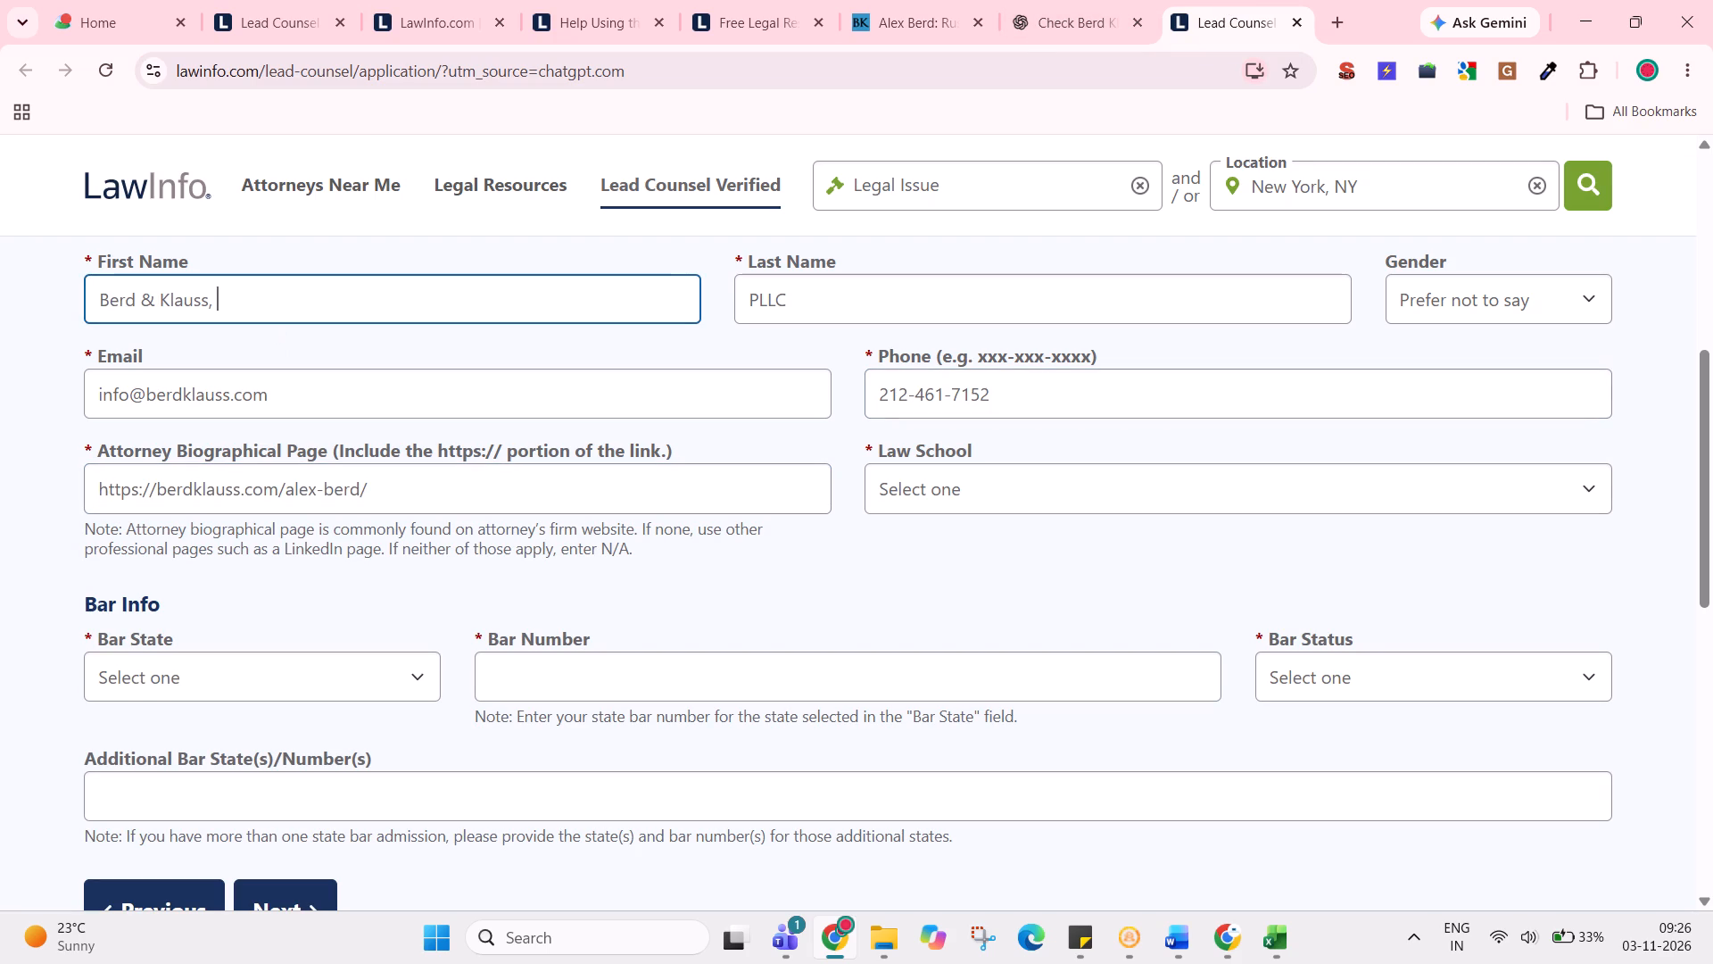
key(BackSpace)
key(BackSpace)
Find the attorney's law school by searching the firm website's biography page for "schoo", and set Law School to "Liverpool Law School".
click(1036, 501)
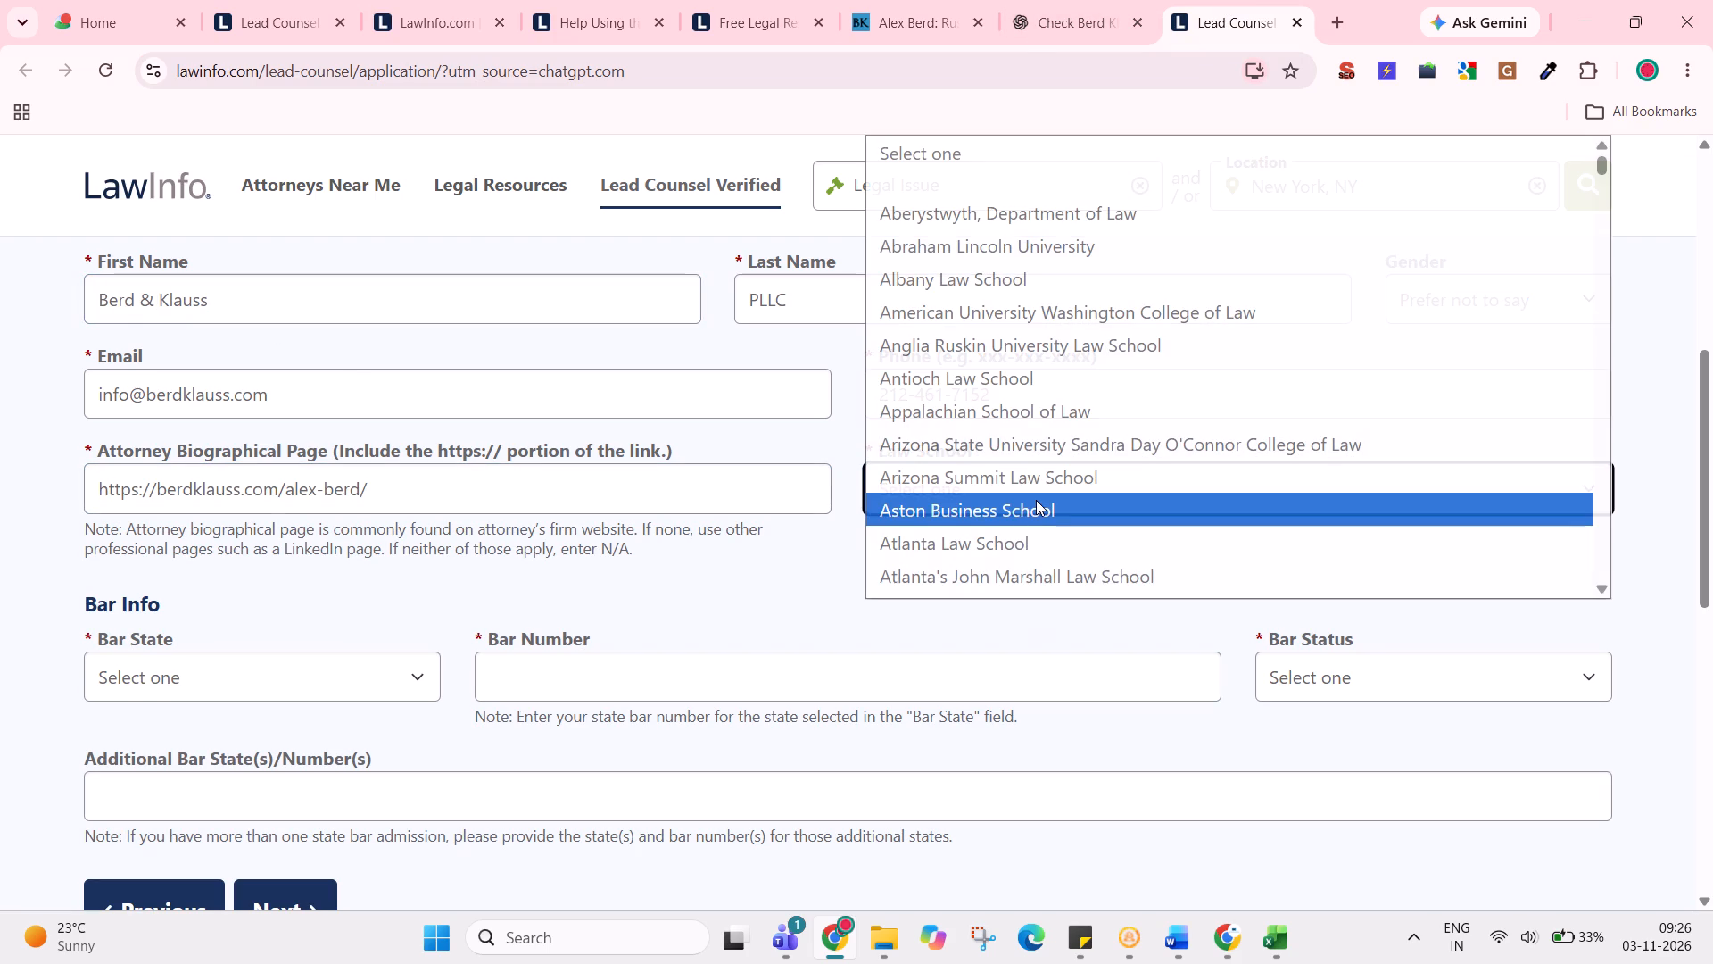
scroll(1041, 503, down, 20)
scroll(1041, 503, down, 15)
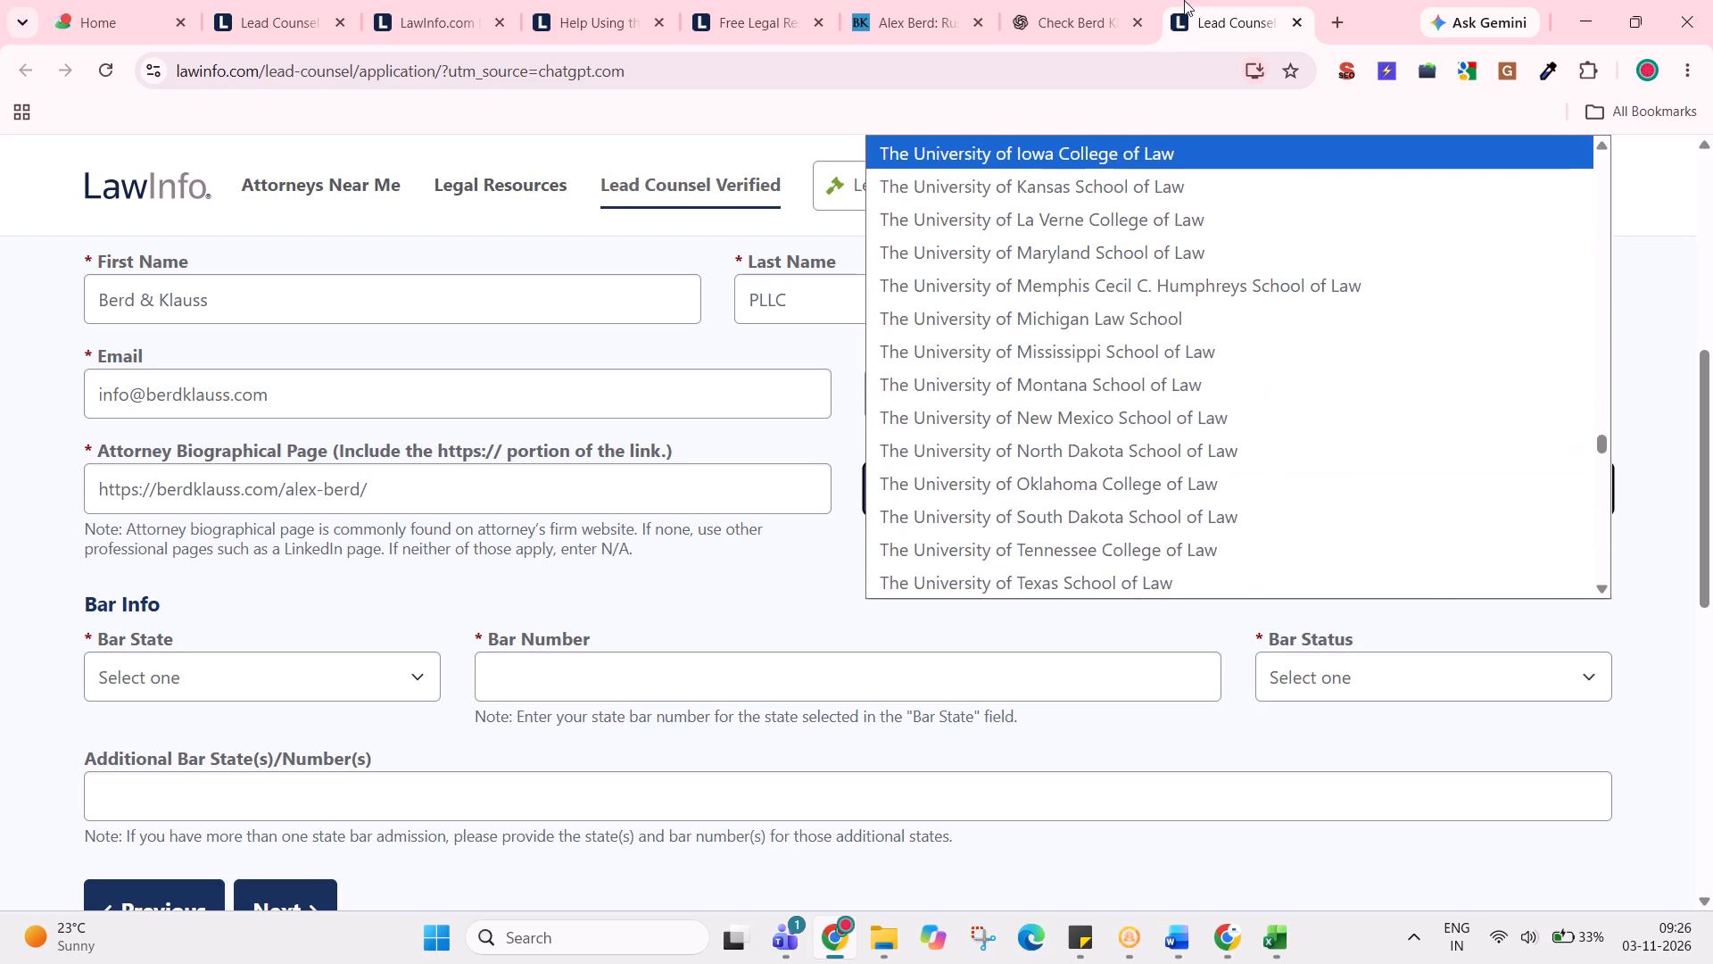
click(1039, 0)
click(928, 0)
scroll(906, 502, down, 8)
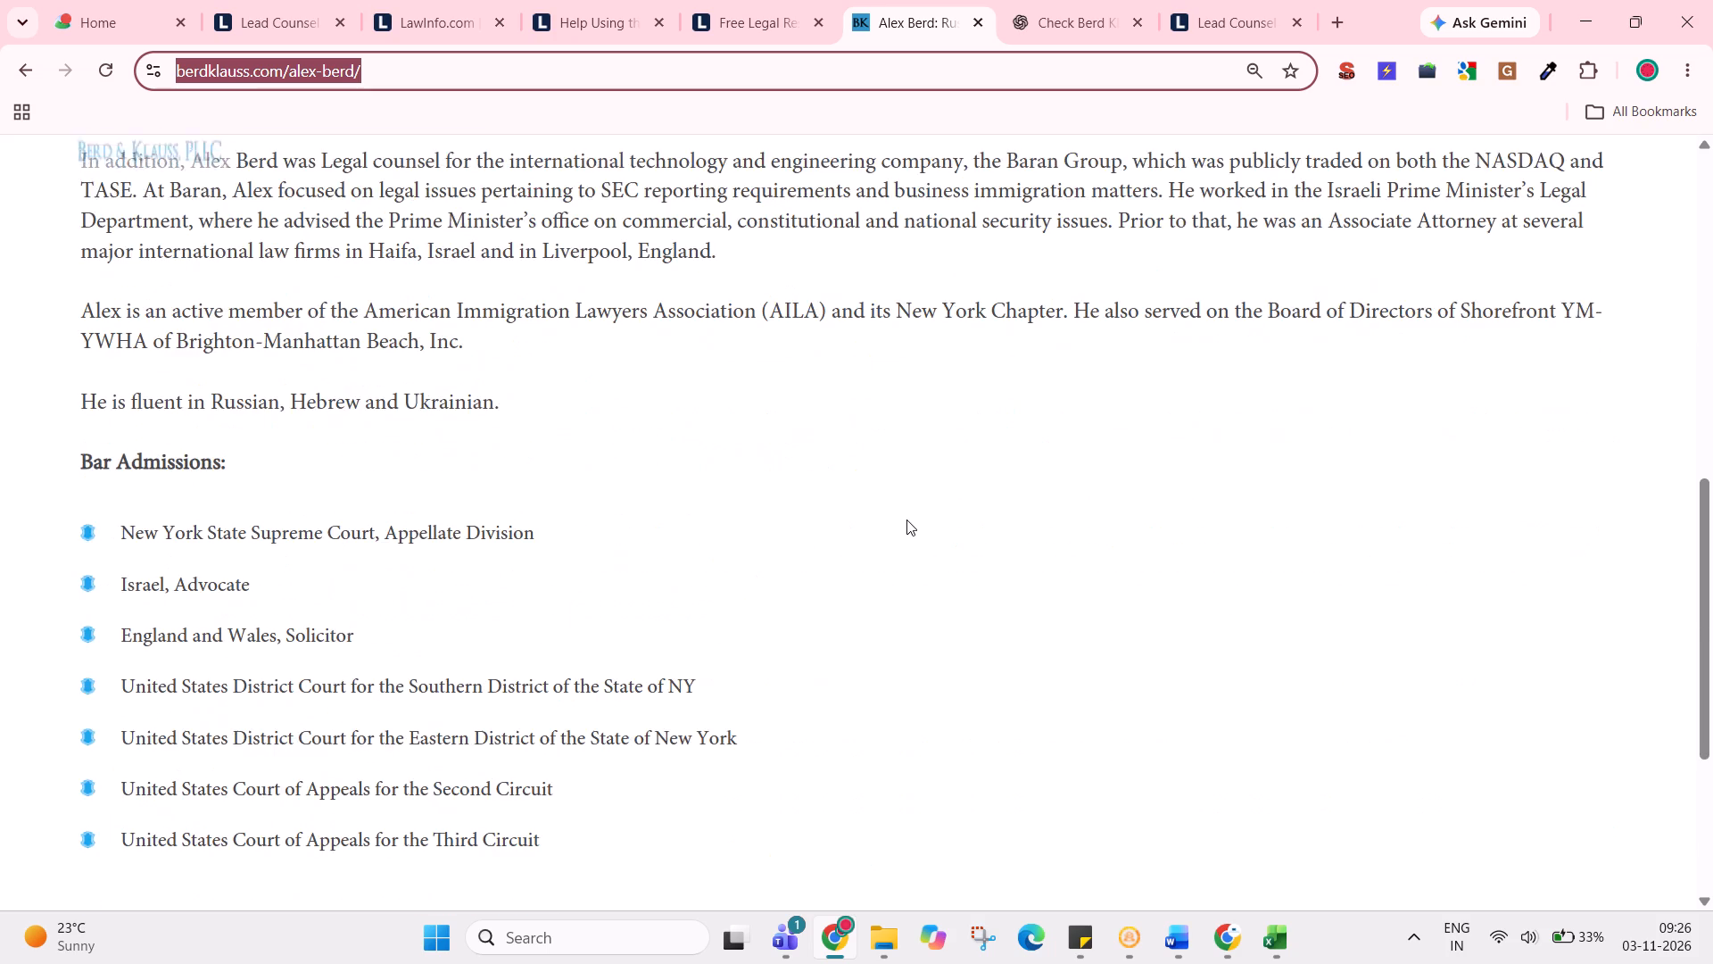
scroll(906, 519, up, 3)
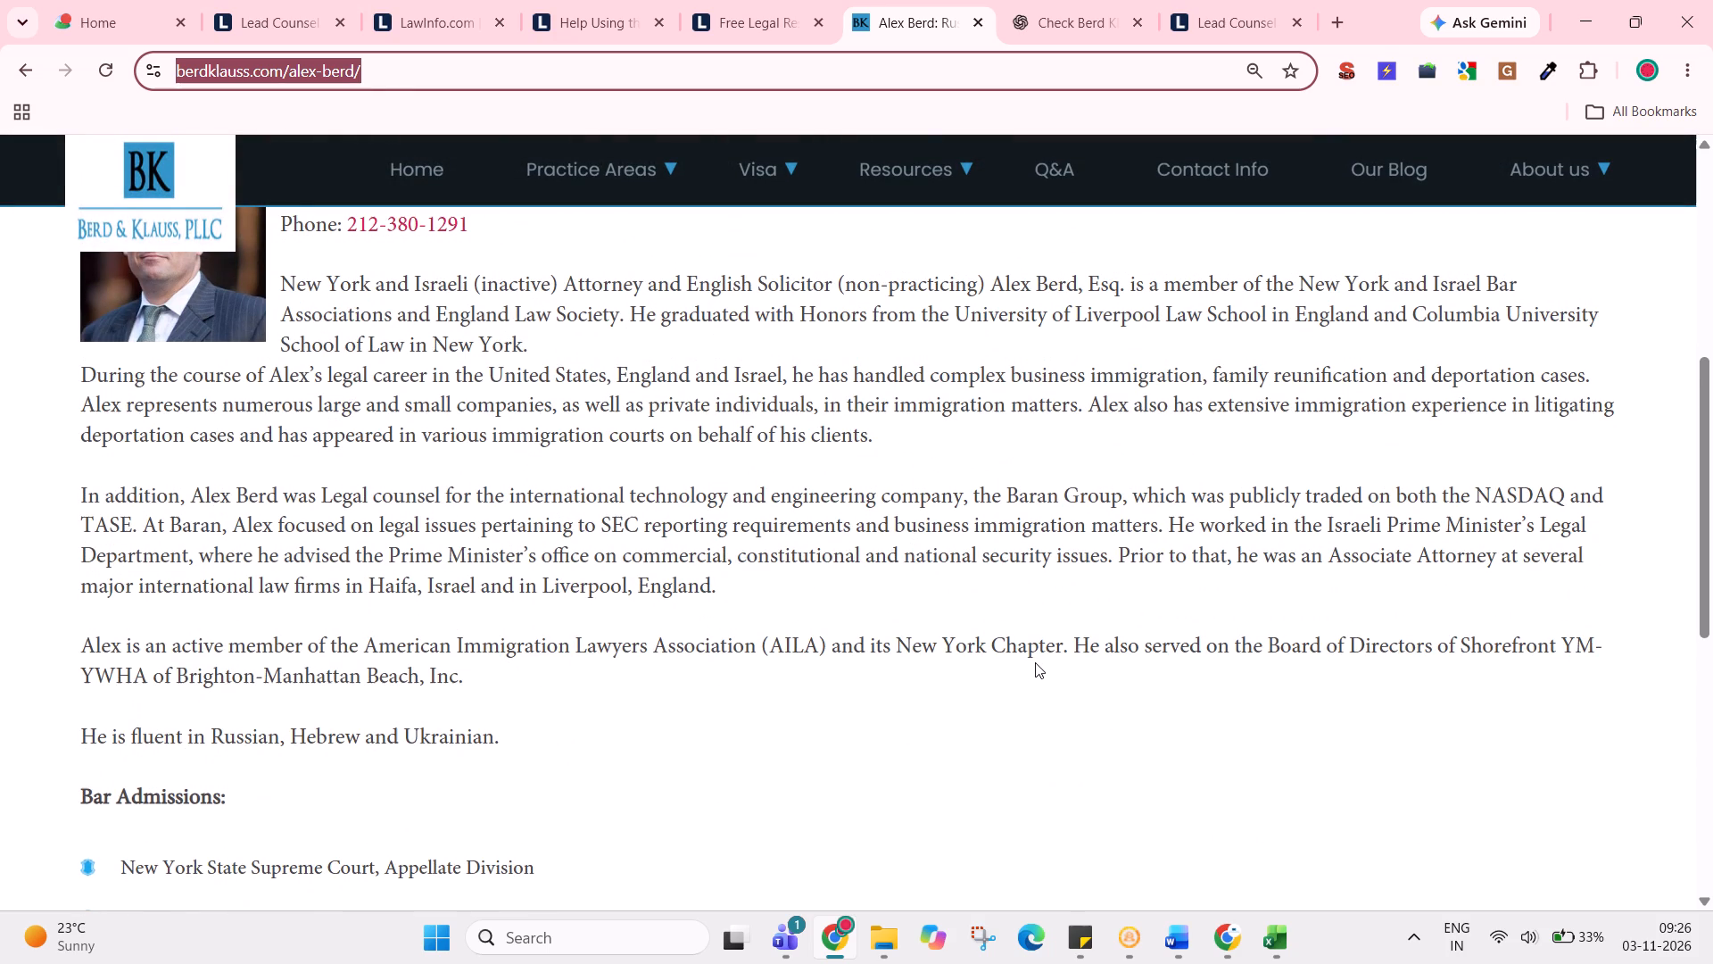
key(ctrl+f)
text(schoo)
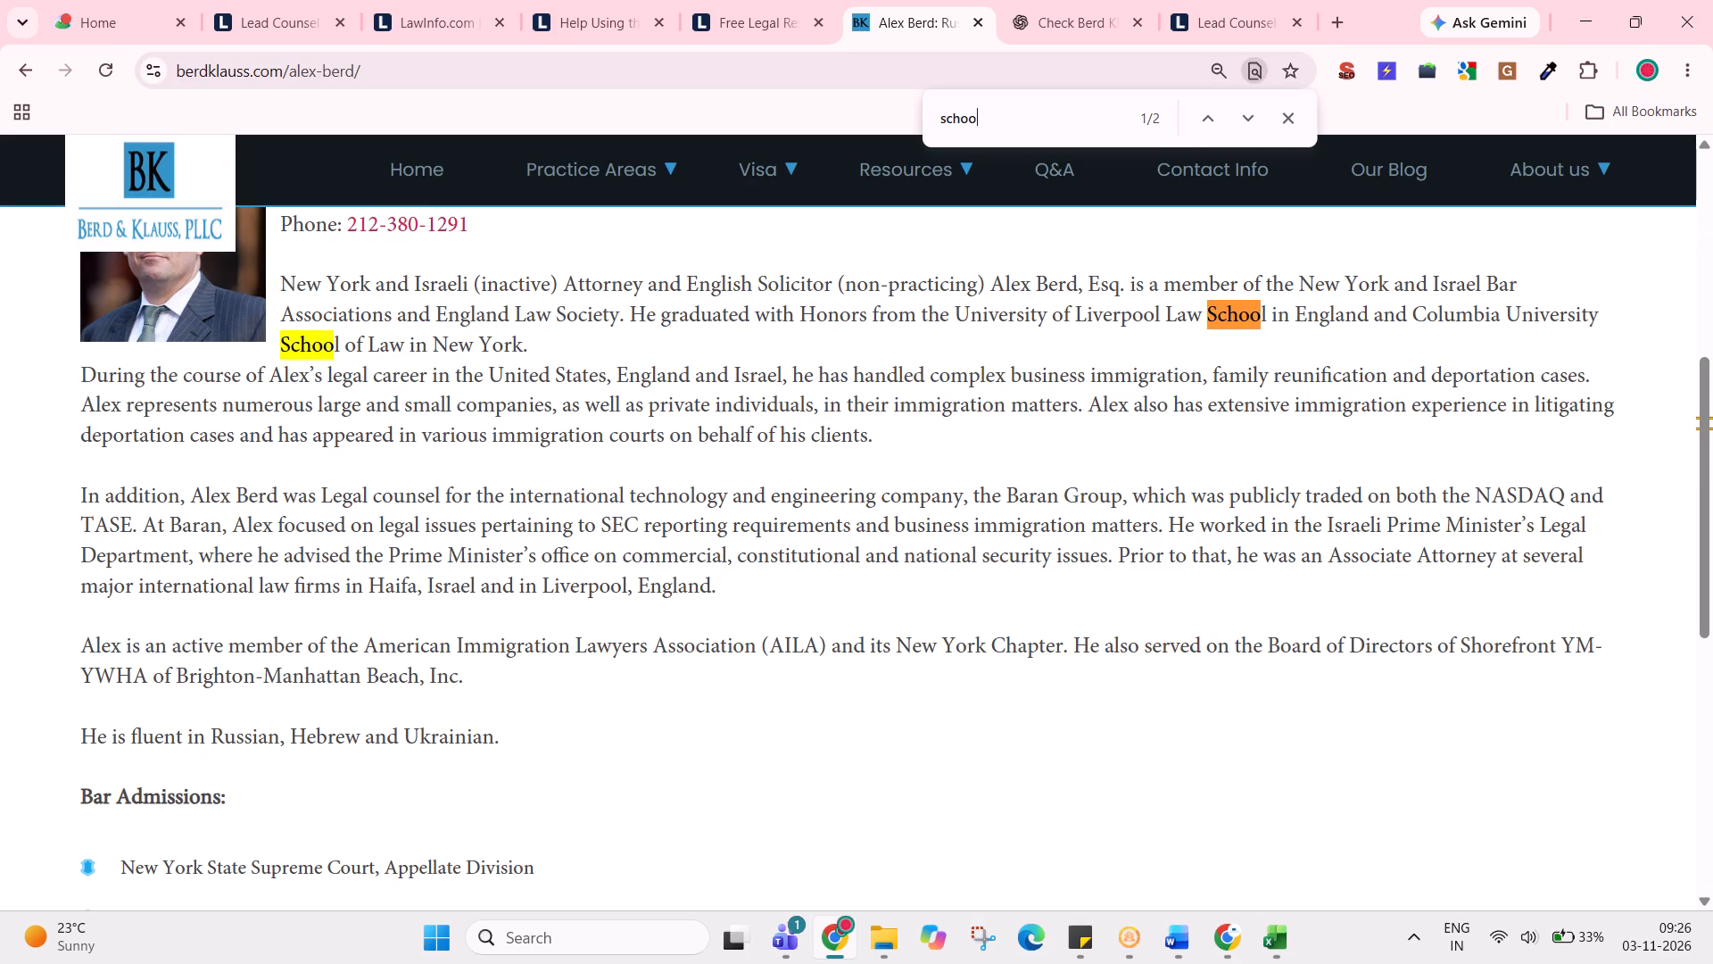
drag(1138, 321, 1185, 317)
click(1220, 0)
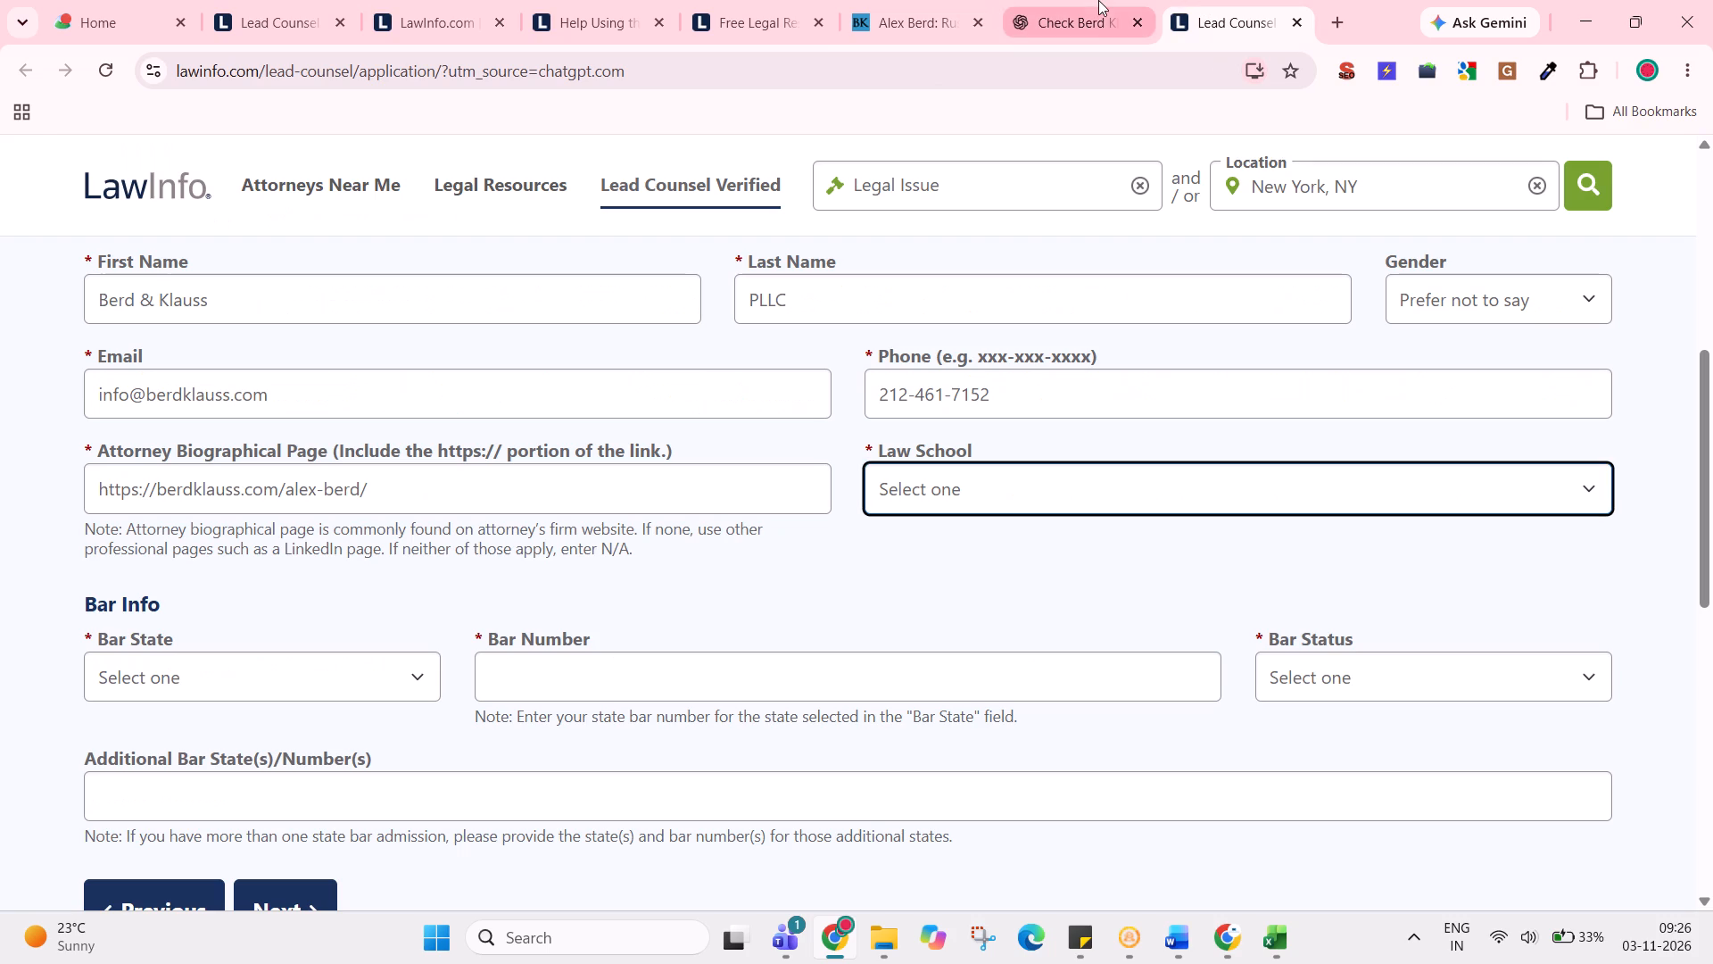
click(978, 472)
click(945, 144)
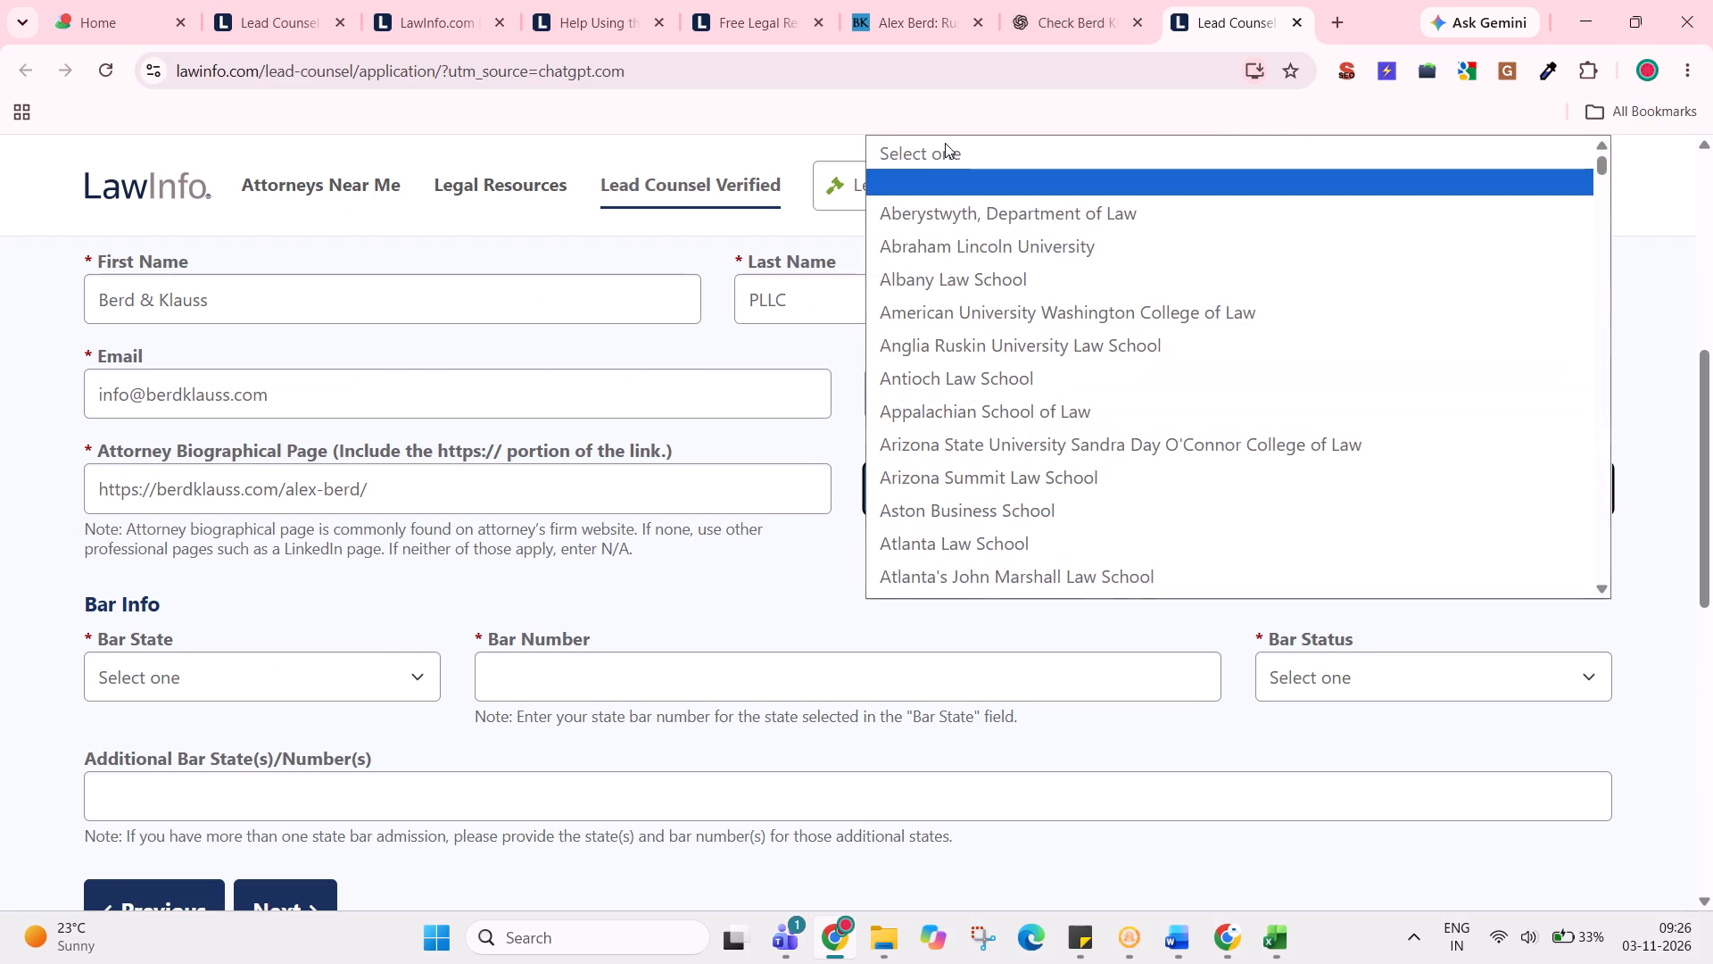
scroll(975, 395, down, 9)
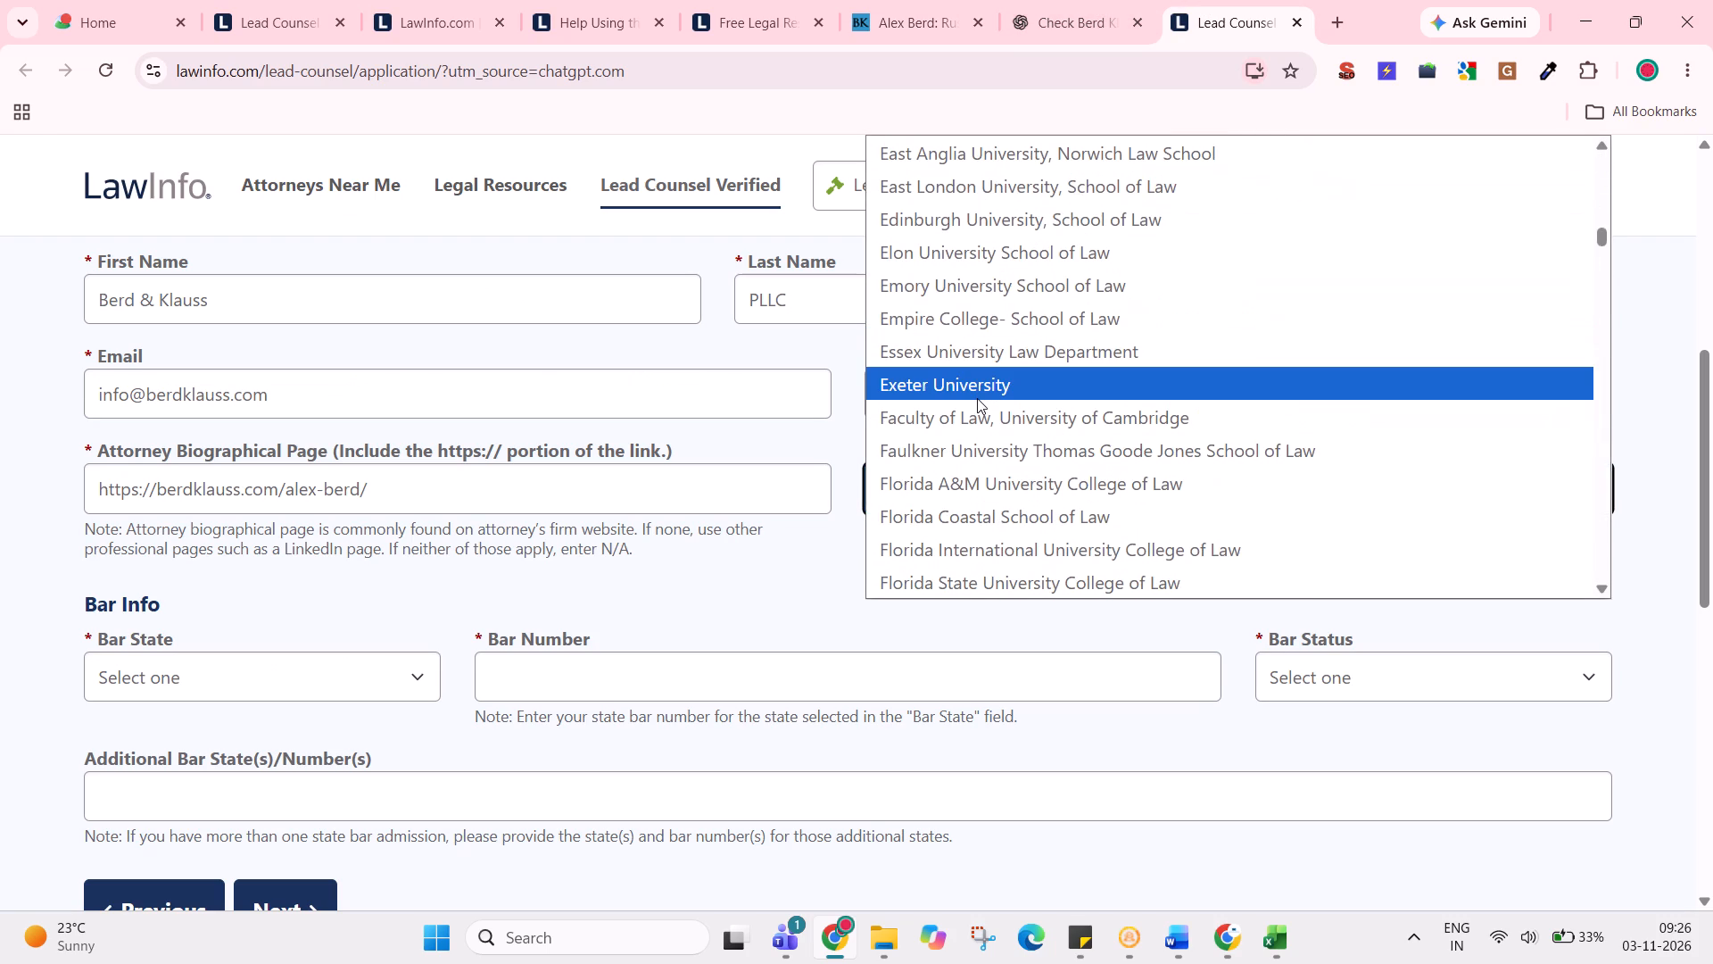
scroll(977, 398, down, 16)
scroll(977, 409, down, 7)
scroll(977, 409, up, 16)
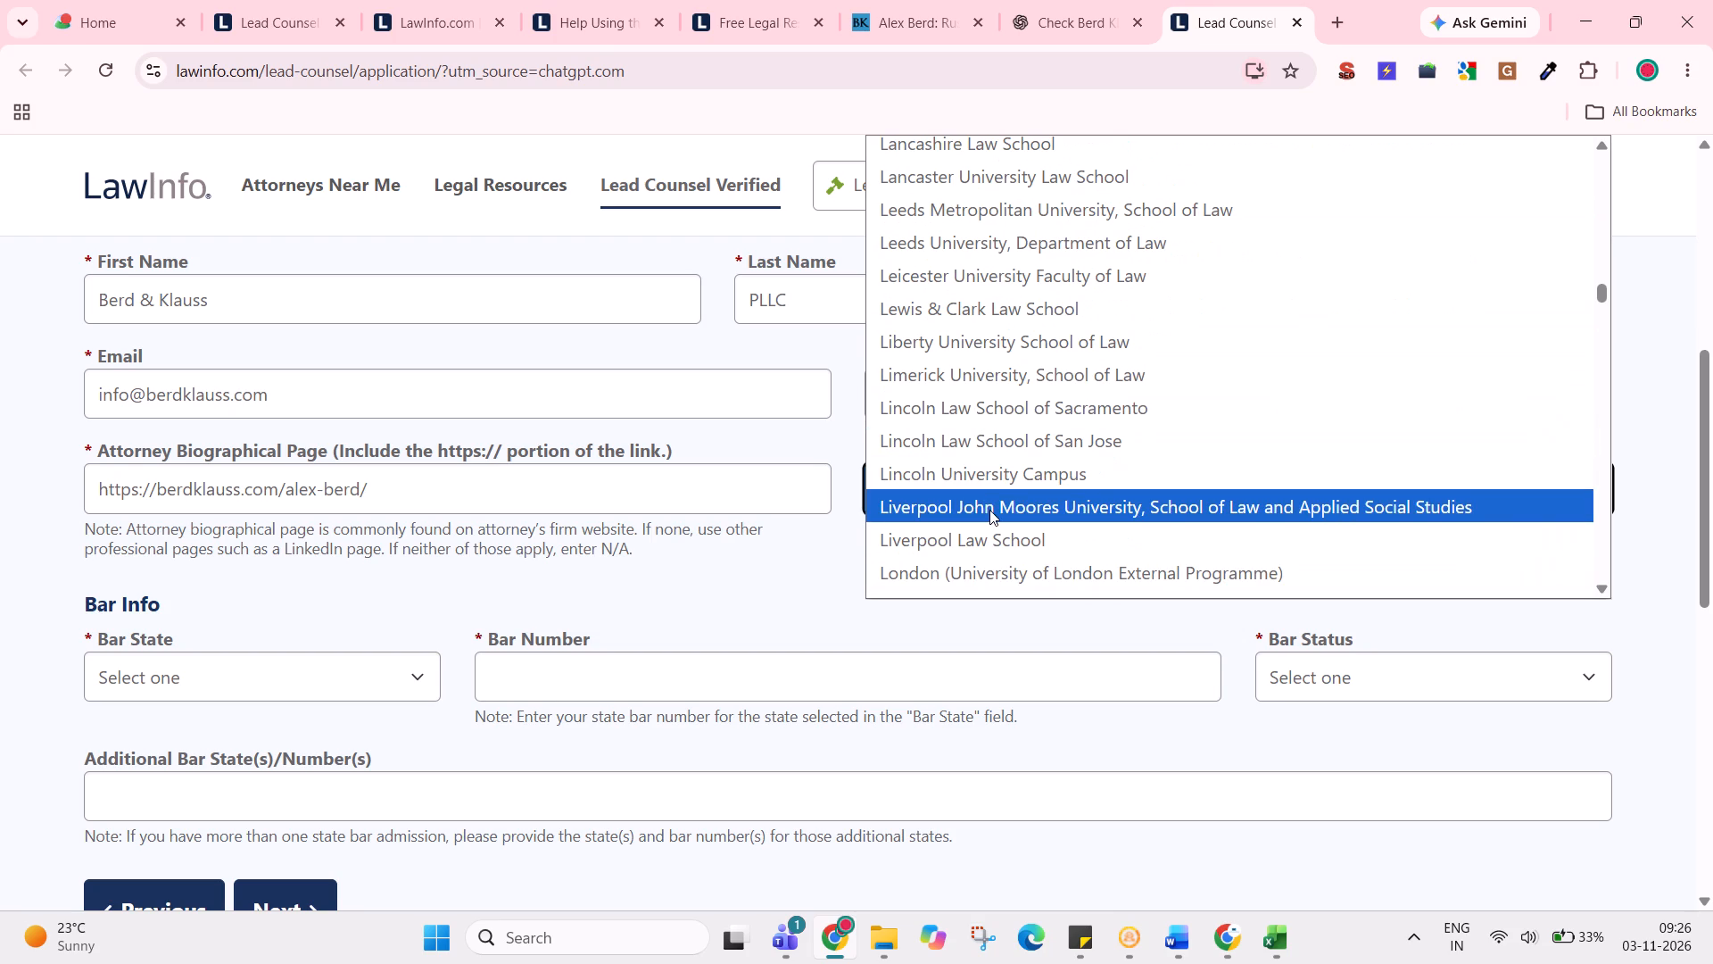
scroll(989, 510, down, 1)
click(985, 328)
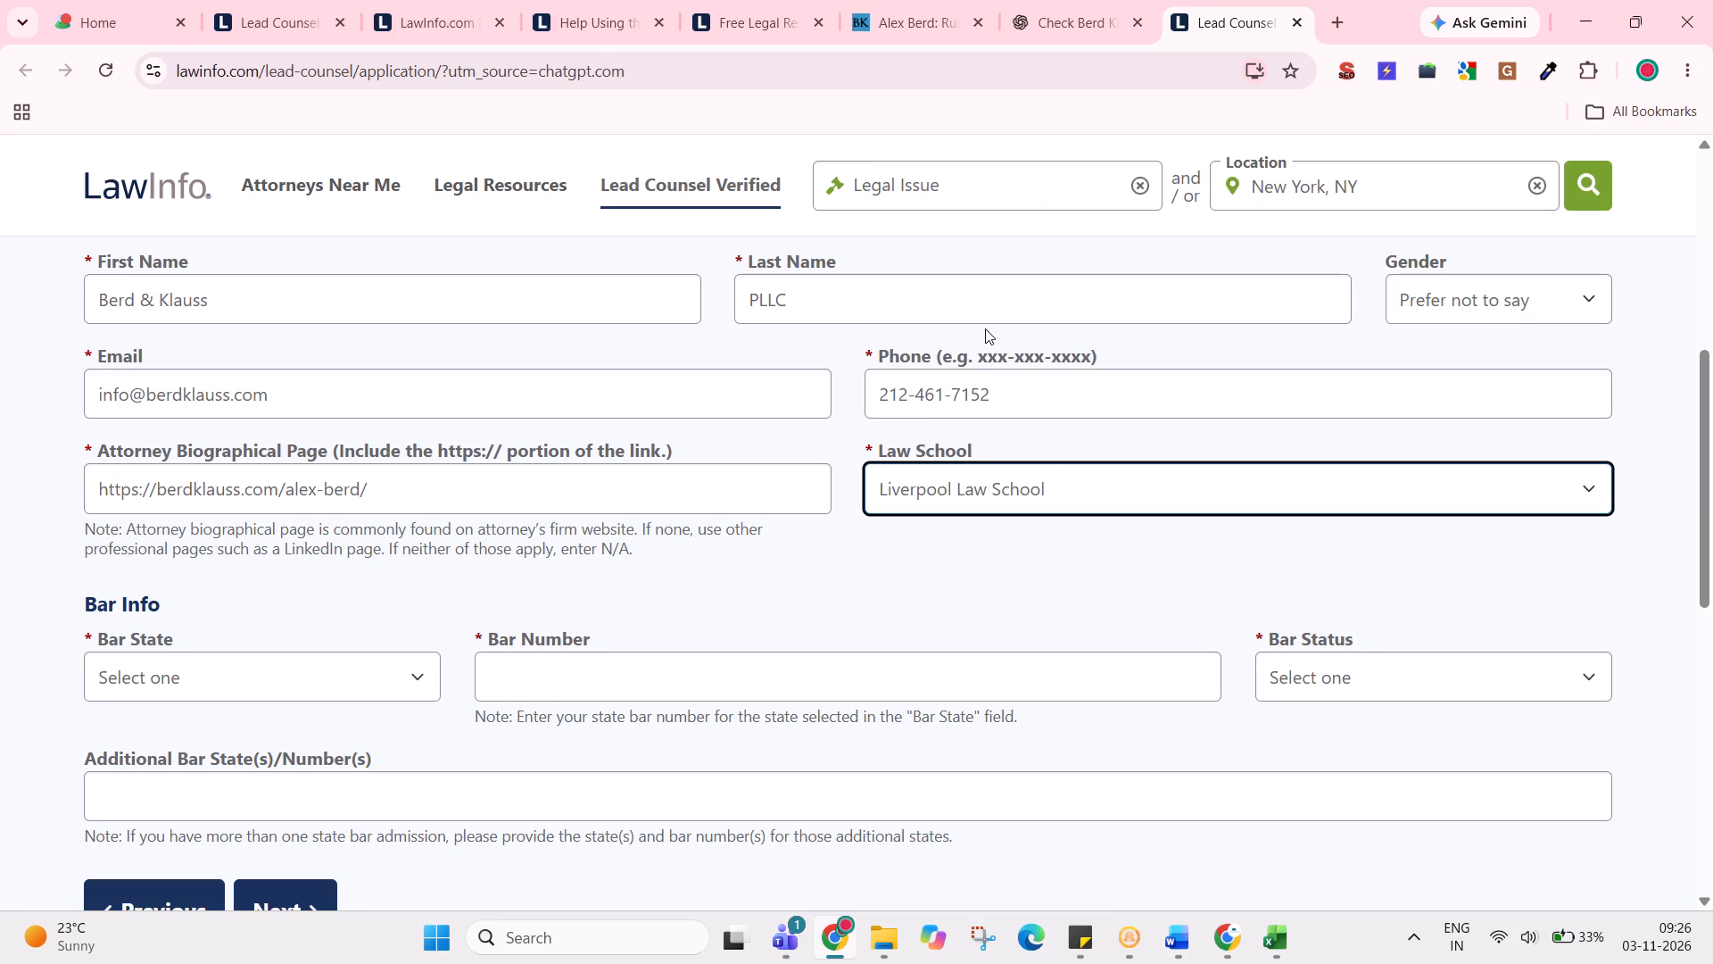
click(929, 0)
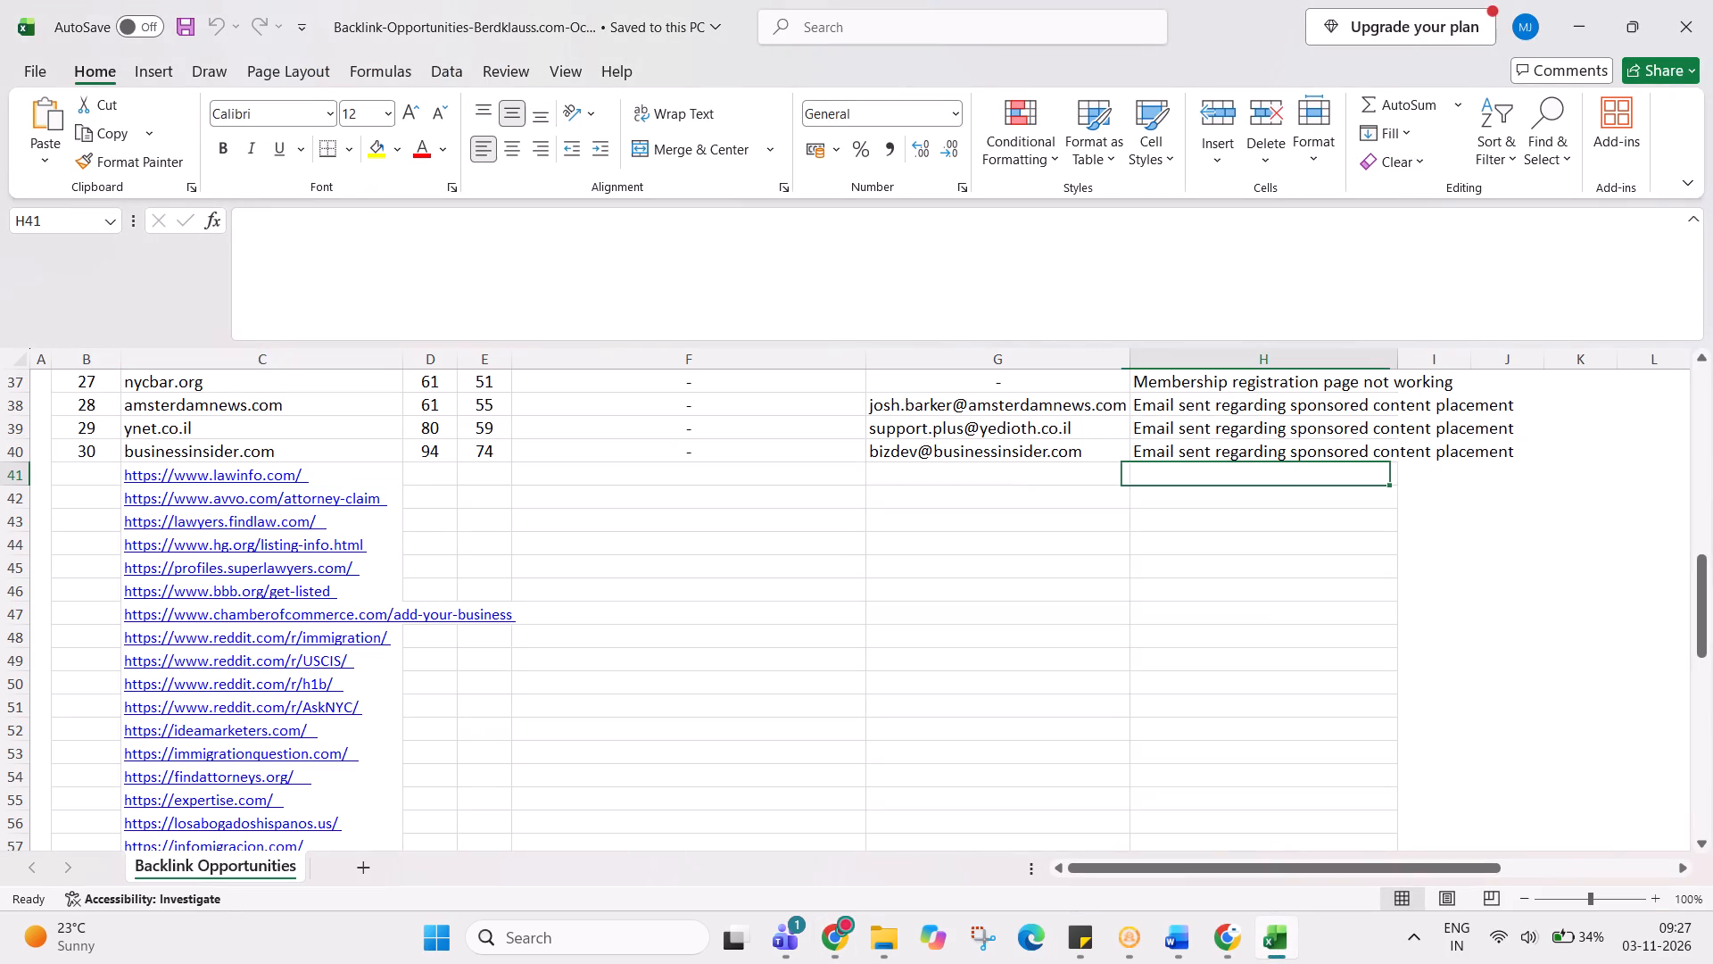
text(to register in this we require, Bar informati)
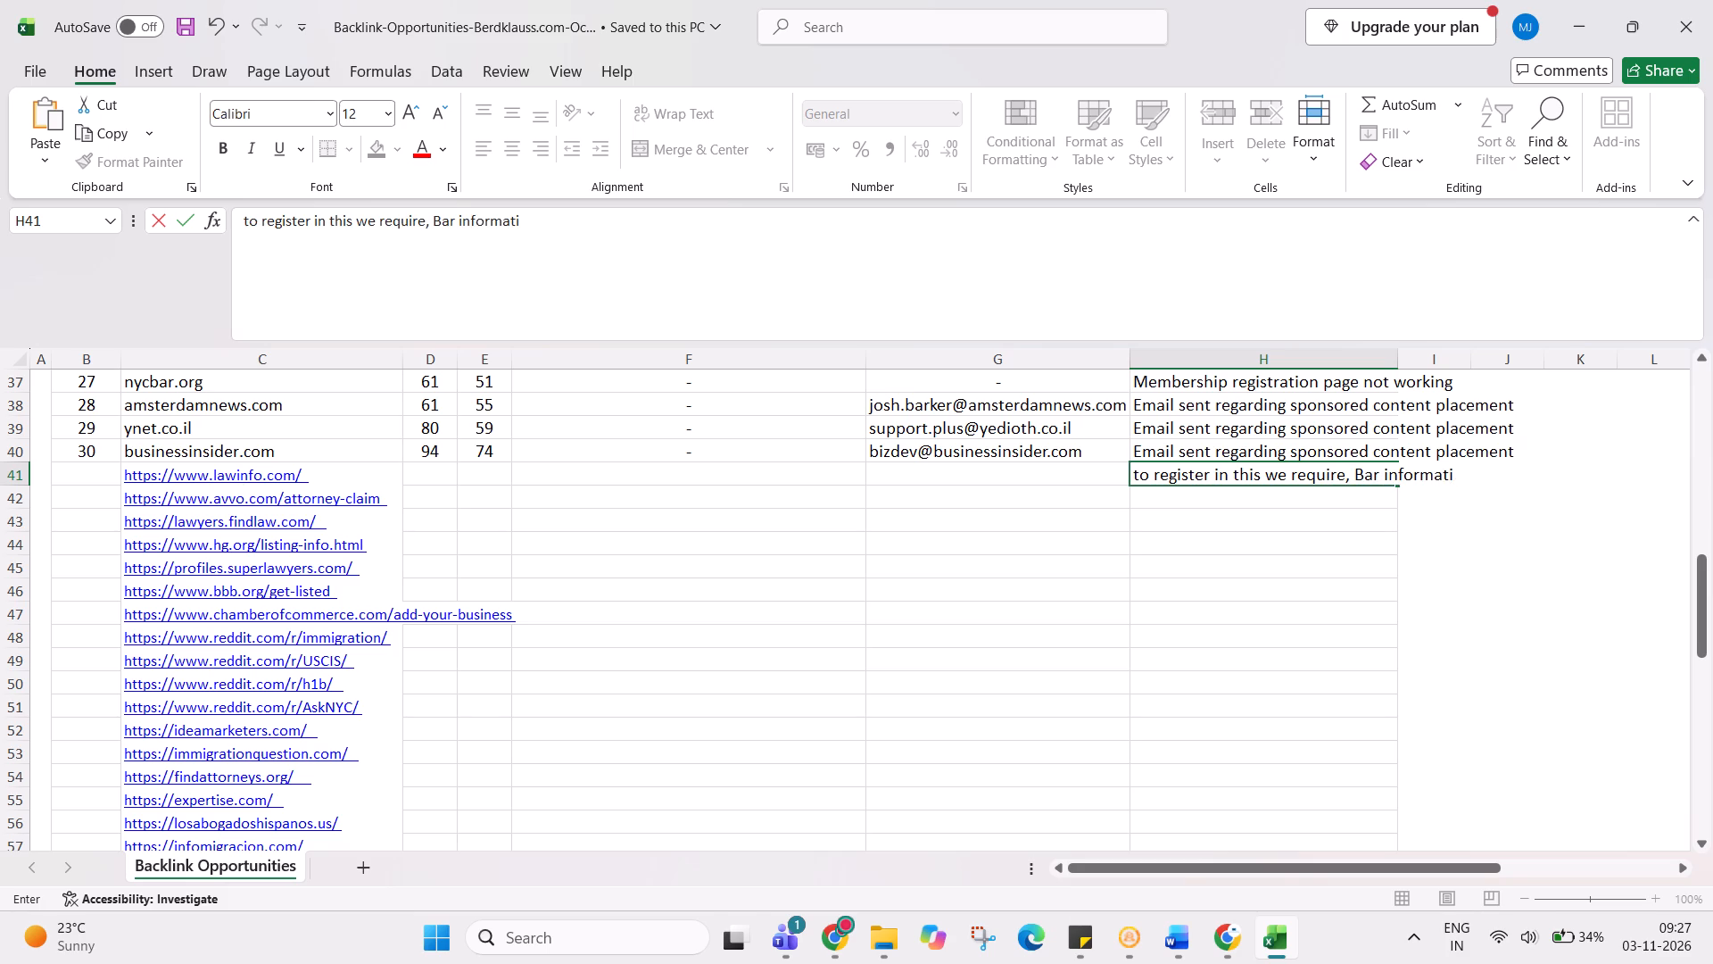
text(on like, Bar)
key(space)
key(alt+Tab)
key(alt+Tab)
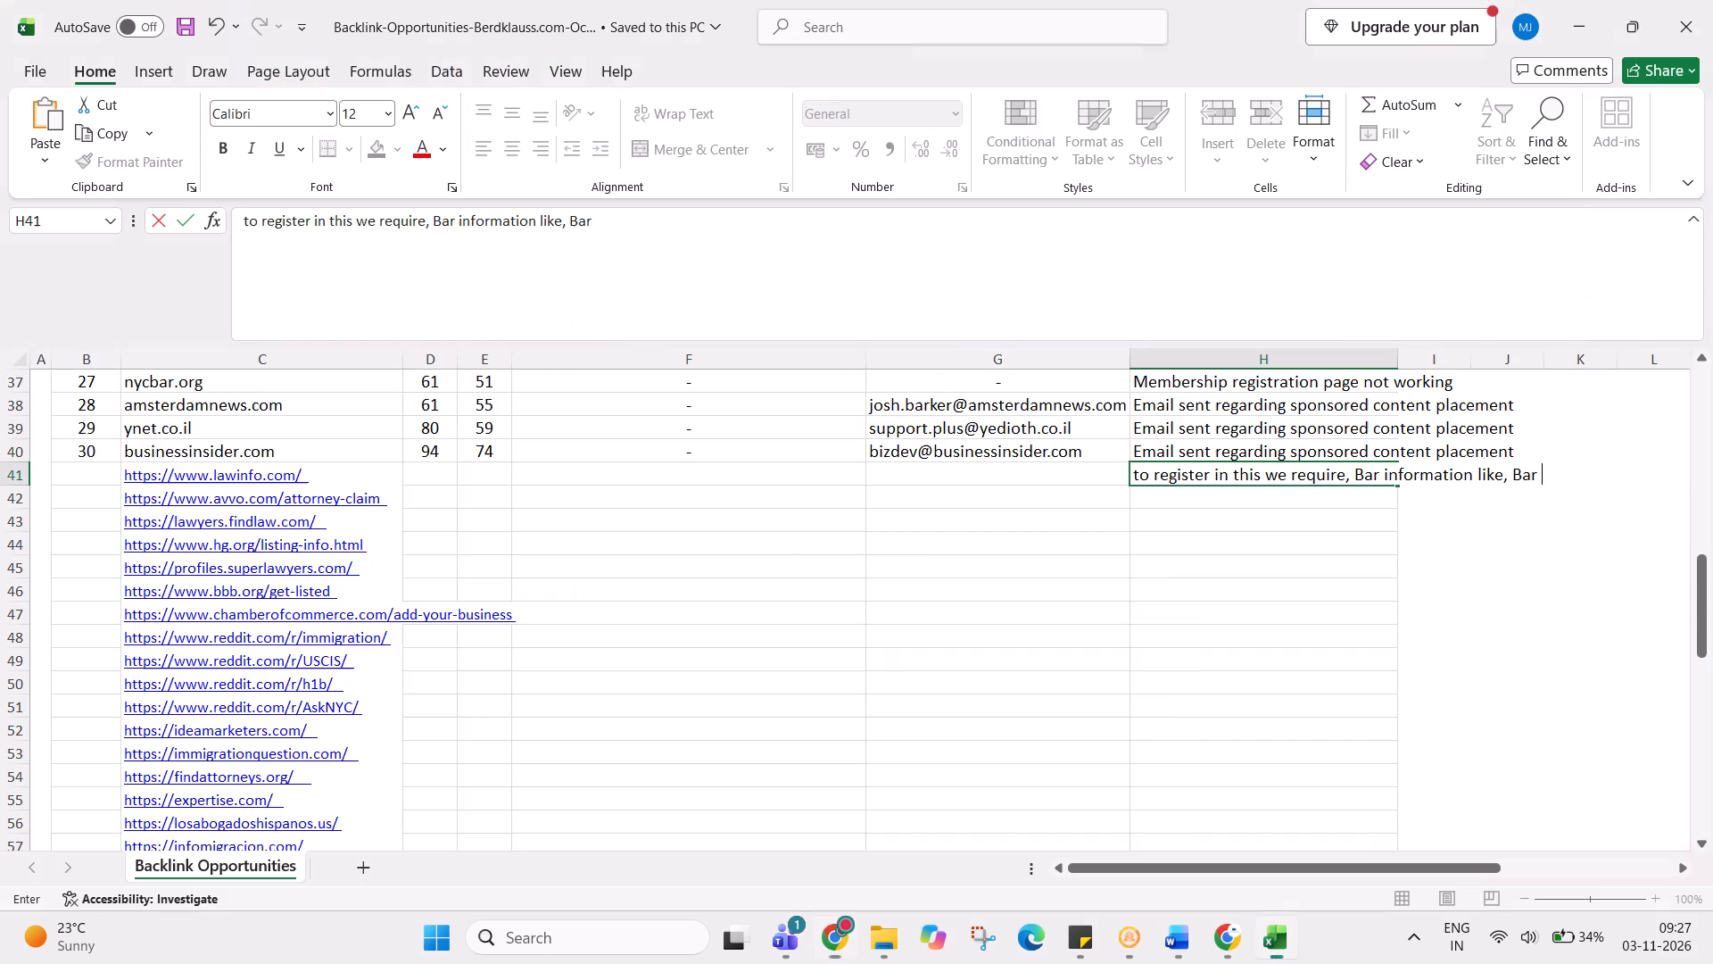
text(Onfo)
key(alt+Tab)
key(alt+Tab)
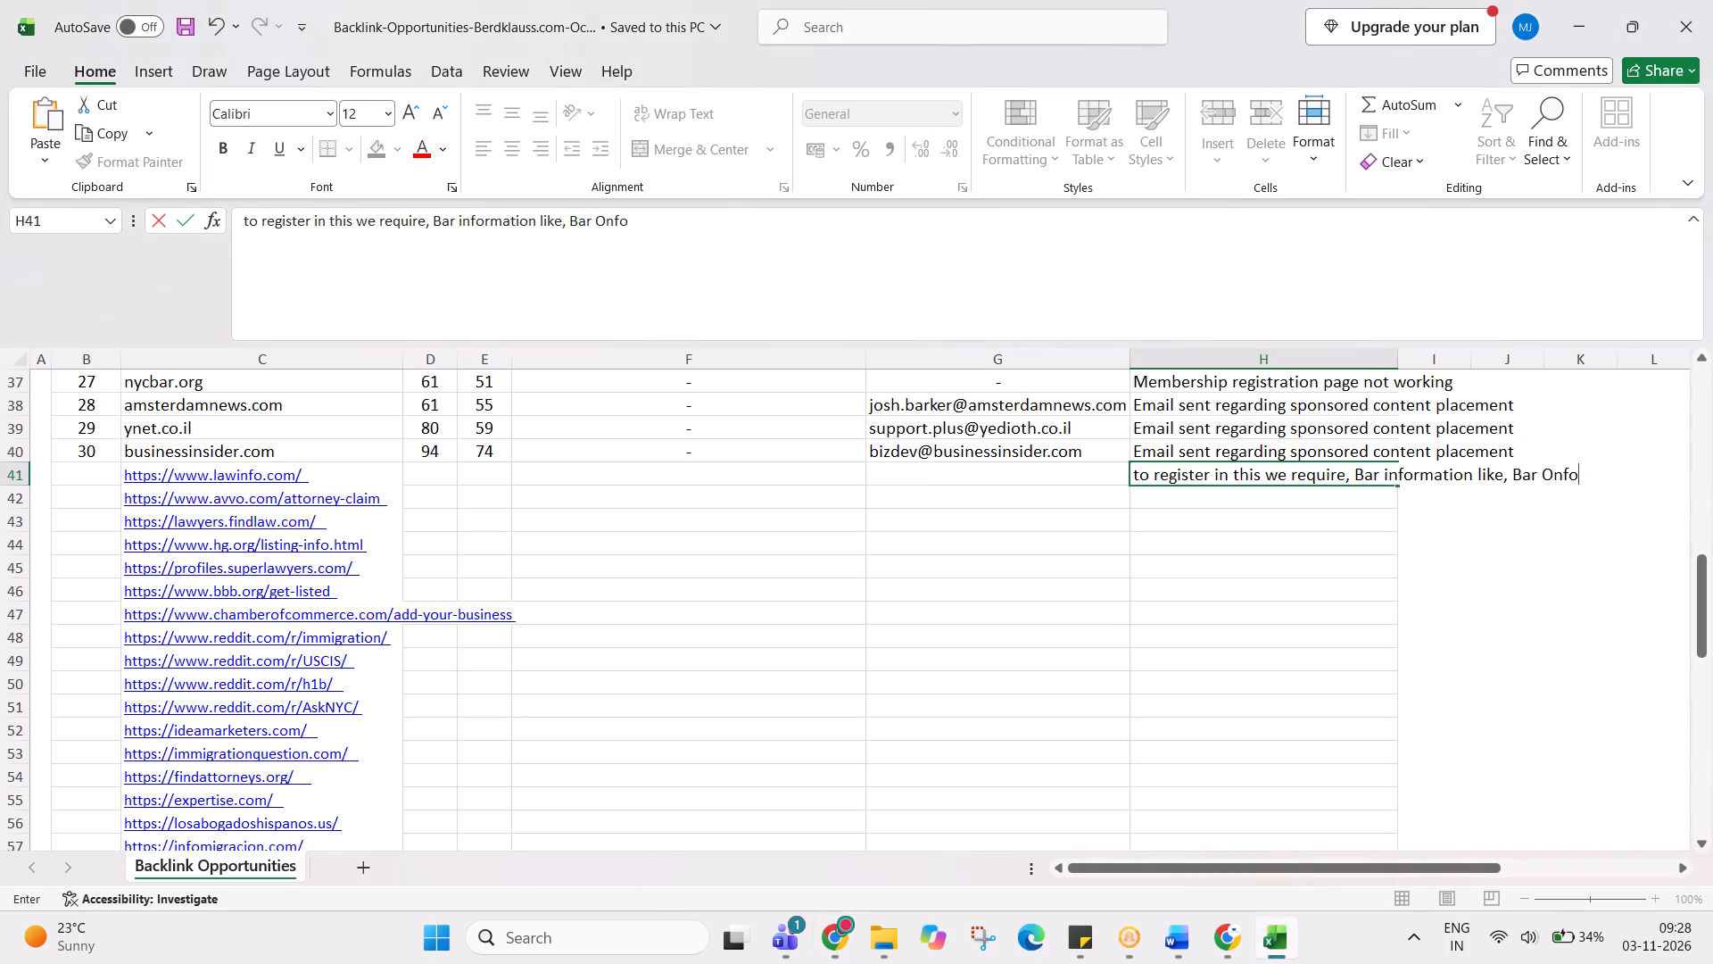
drag(1583, 471, 1547, 478)
text(state, Bar)
key(space)
key(alt+Tab)
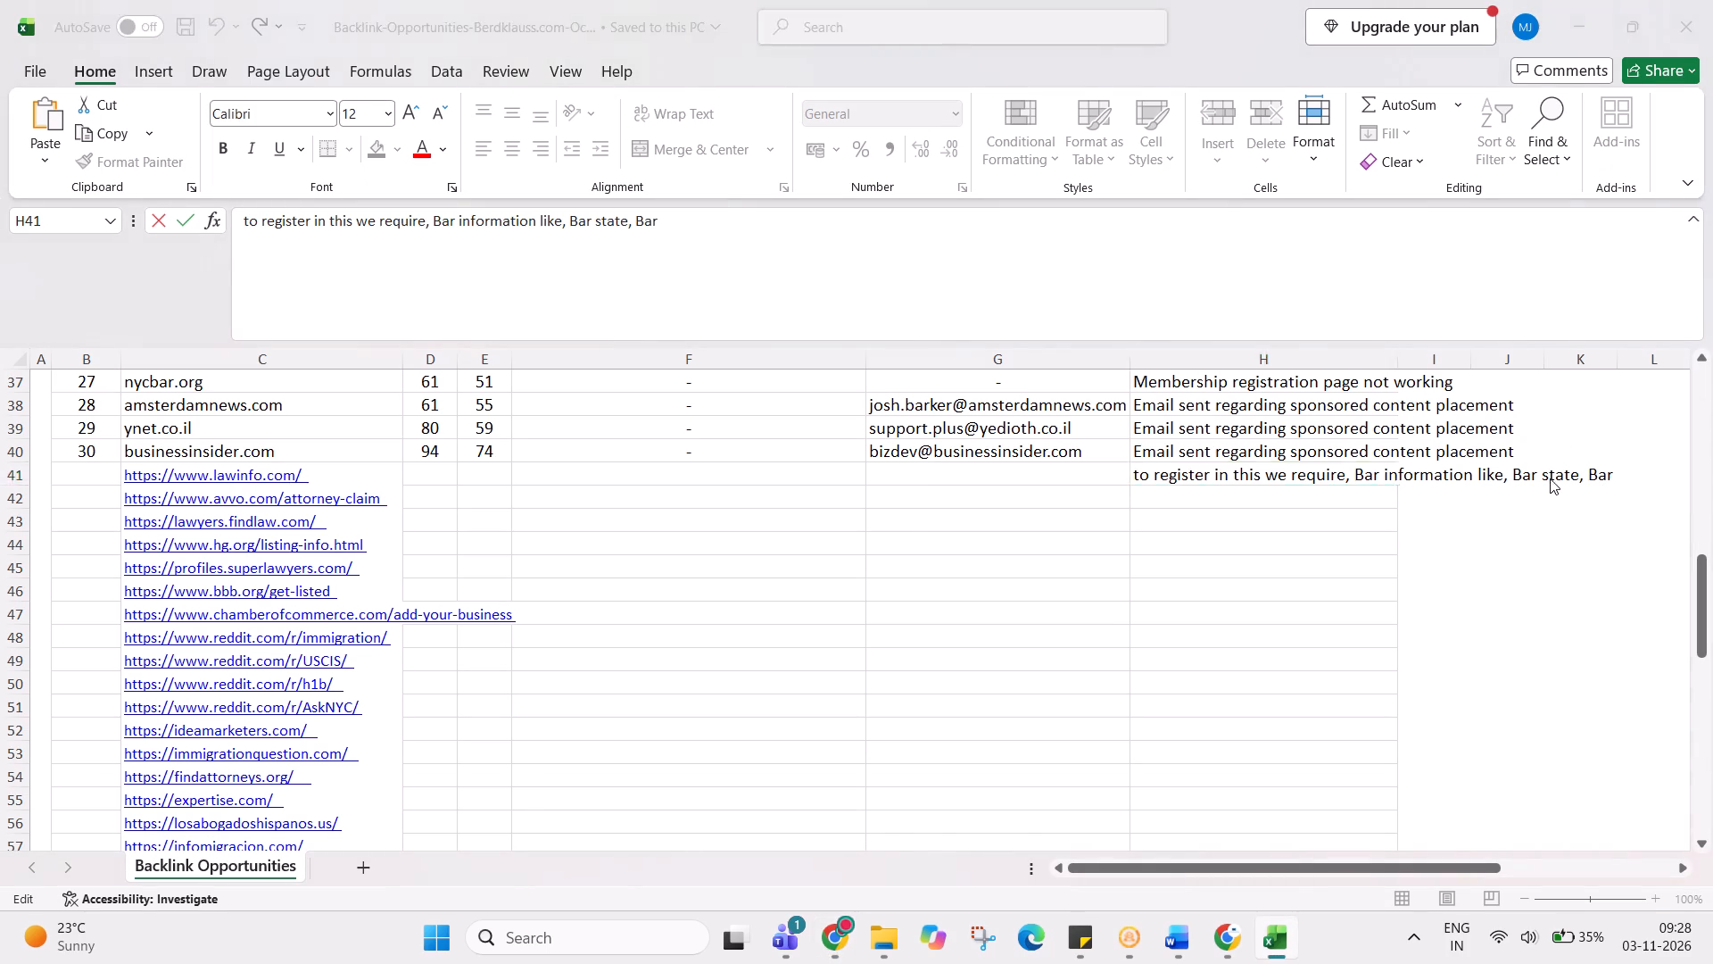
key(alt+Tab)
text(Number,)
key(space)
key(alt+Tab)
key(alt+Tab)
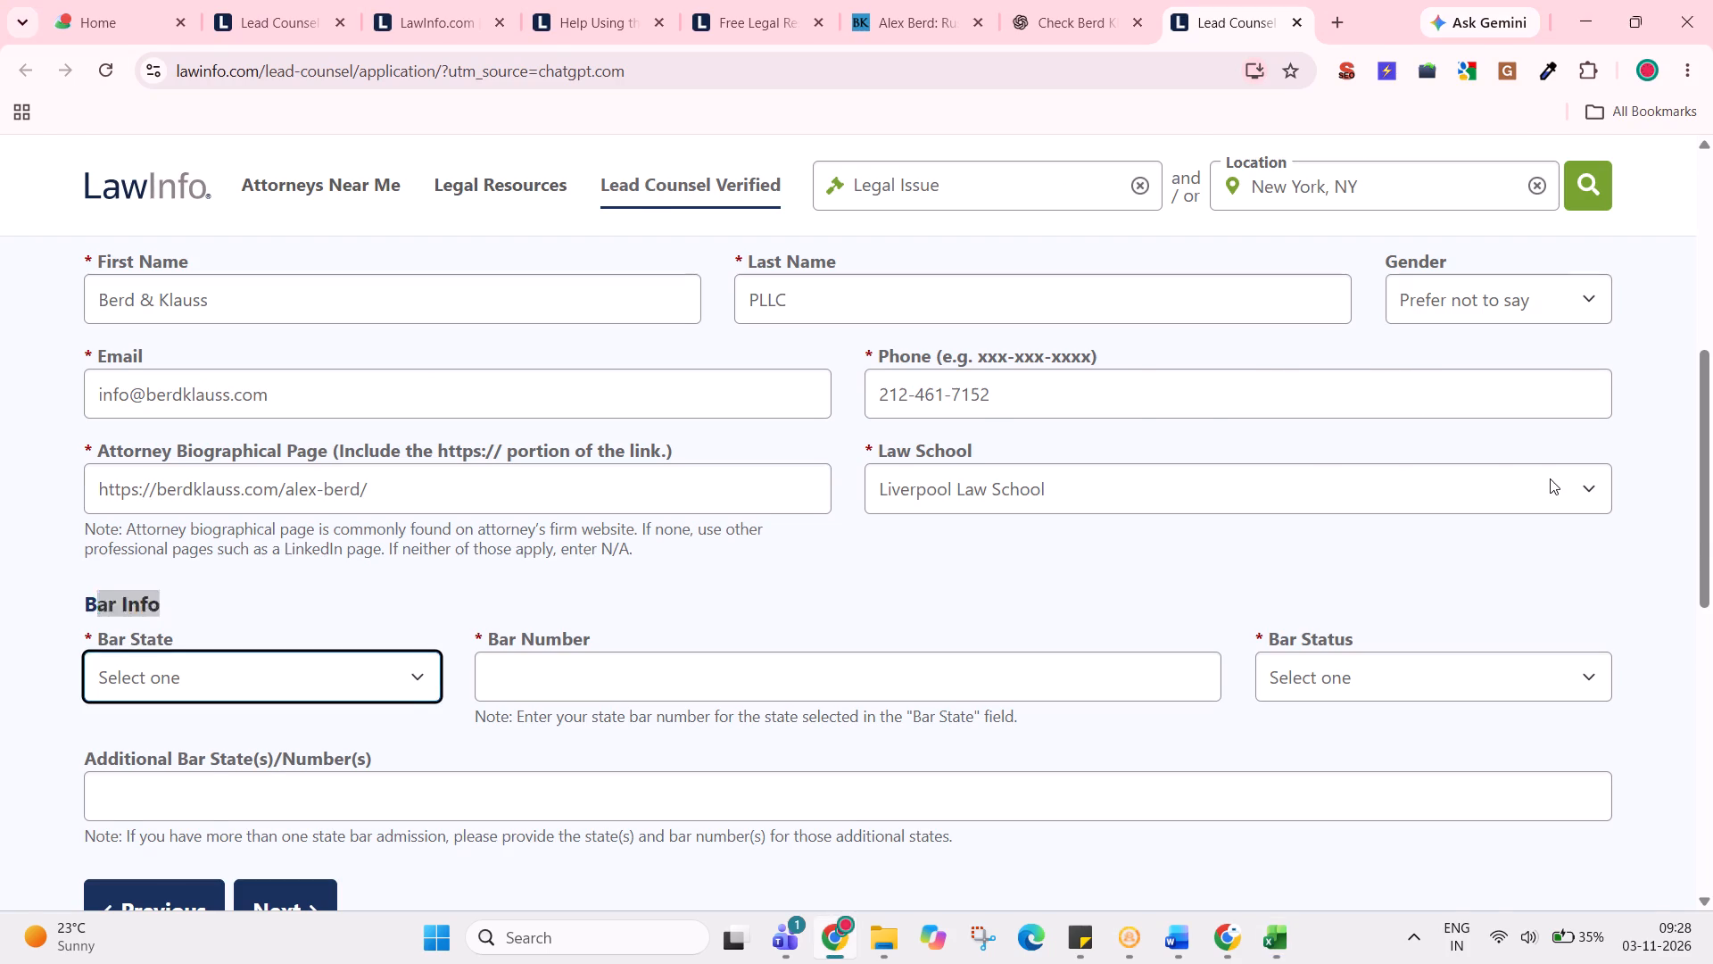
text(Bar status)
Capture the Bar Info section of the LawInfo application with Snipping Tool and copy the screenshot.
key(alt+Tab)
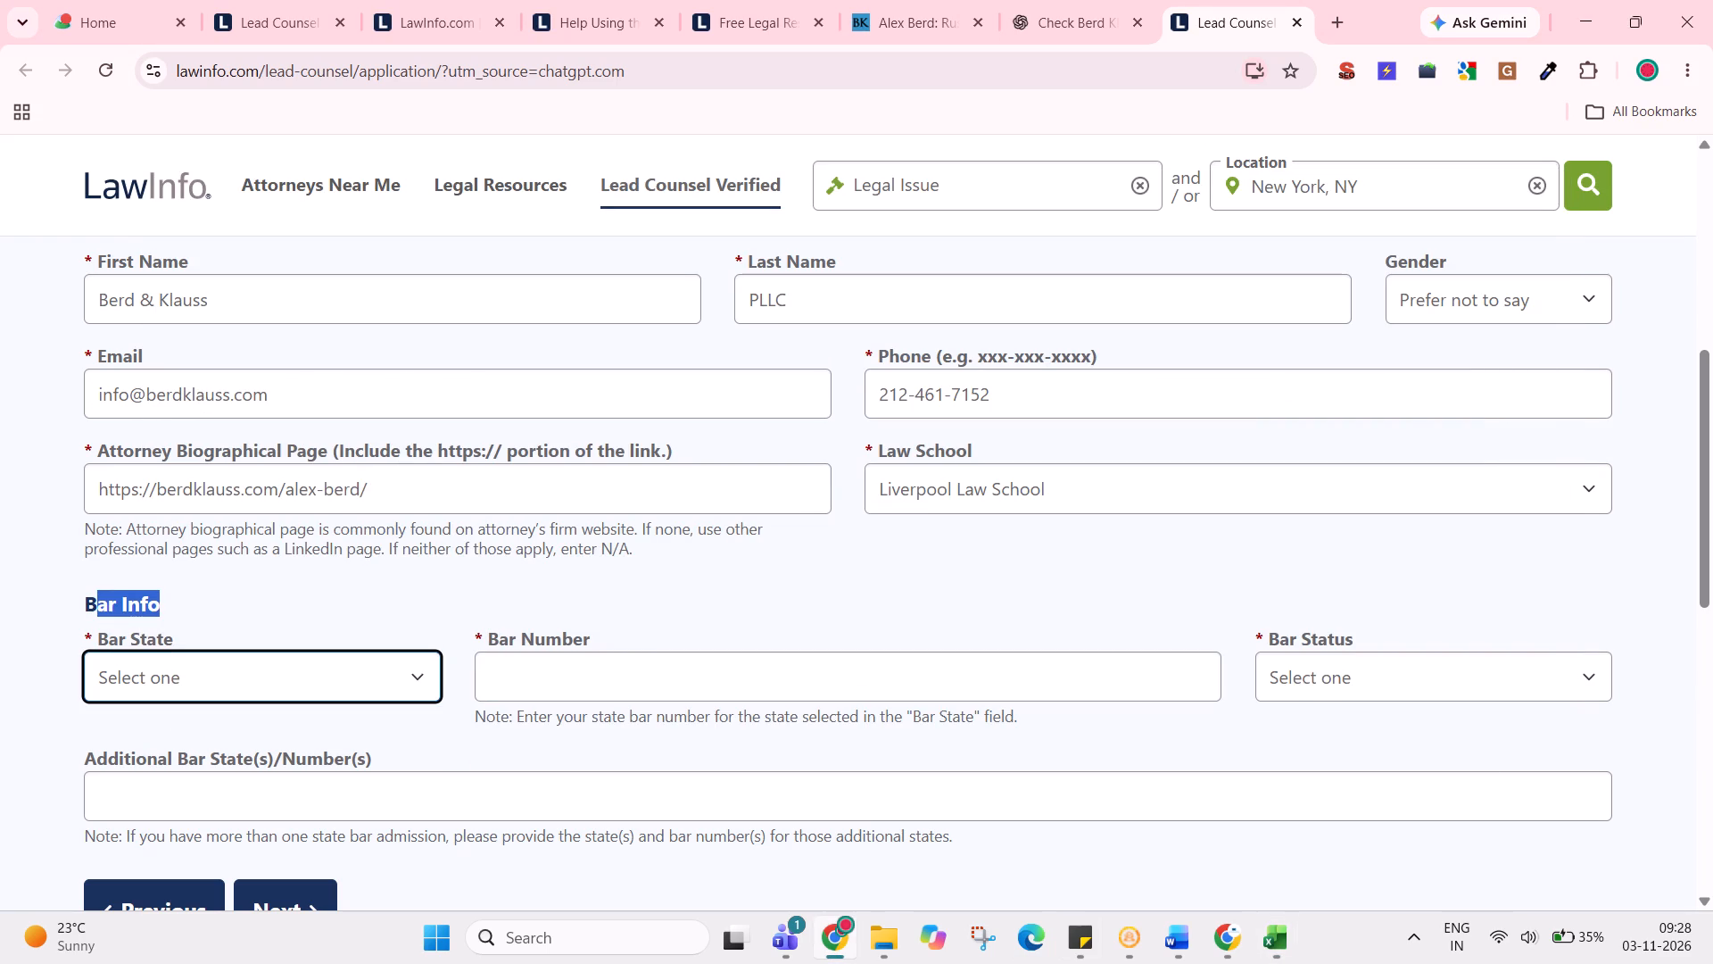
click(1469, 680)
click(1321, 562)
scroll(1321, 562, down, 1)
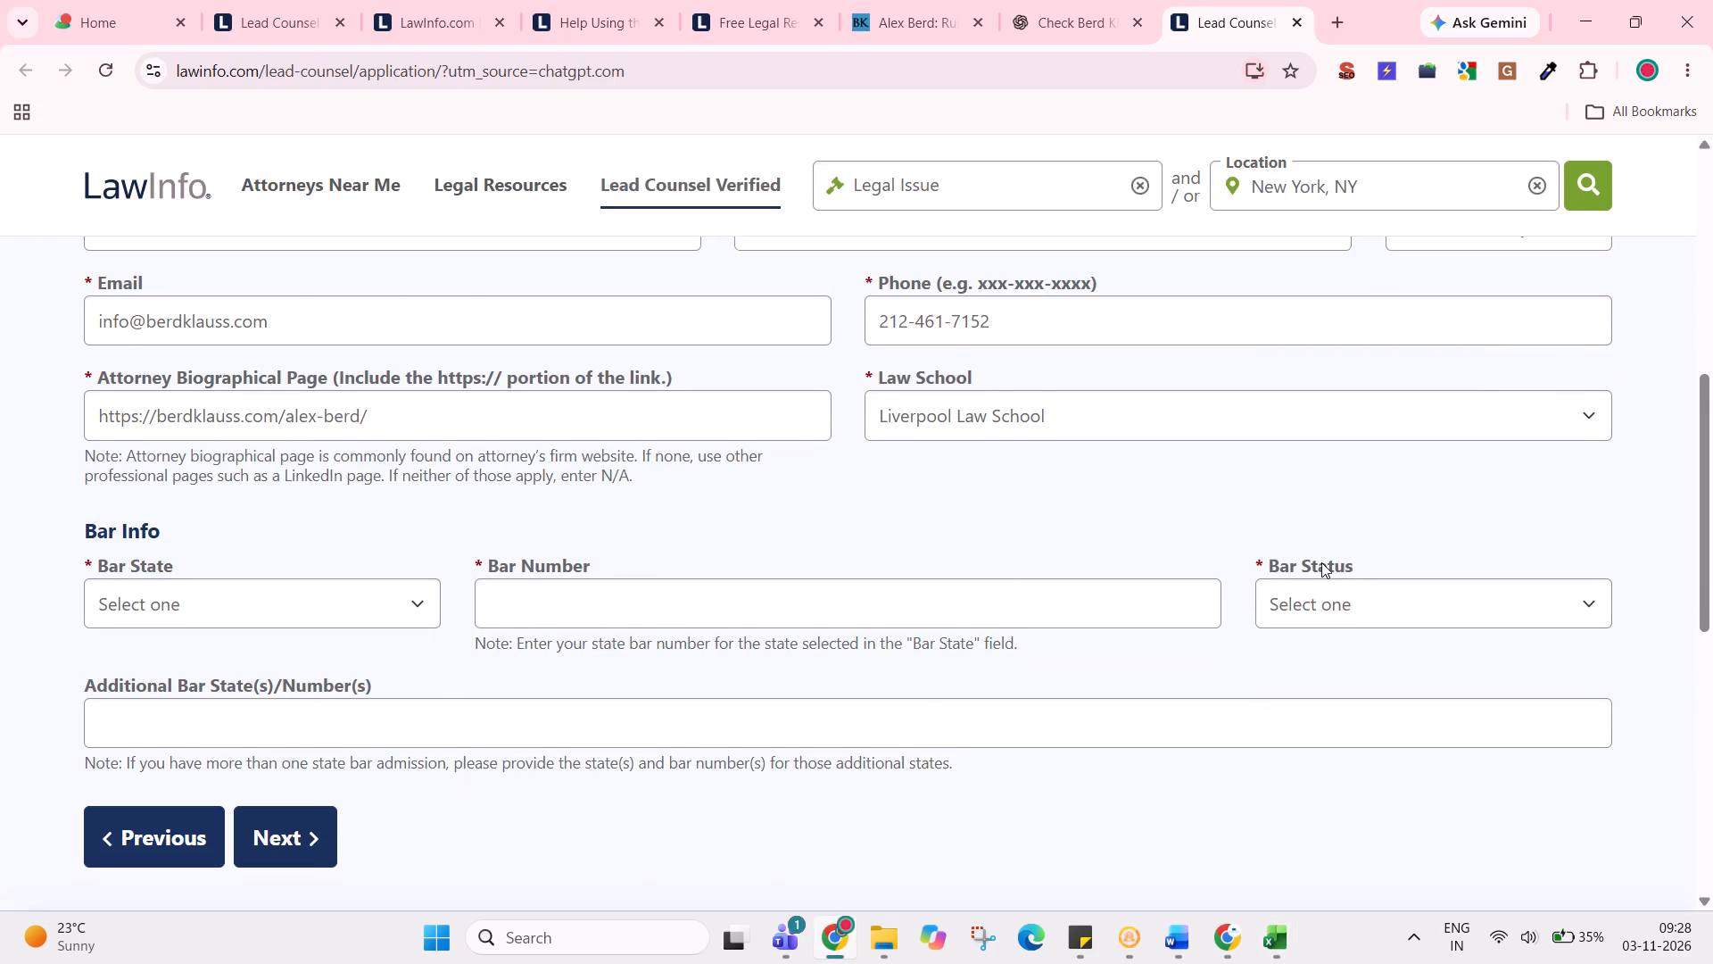
click(697, 555)
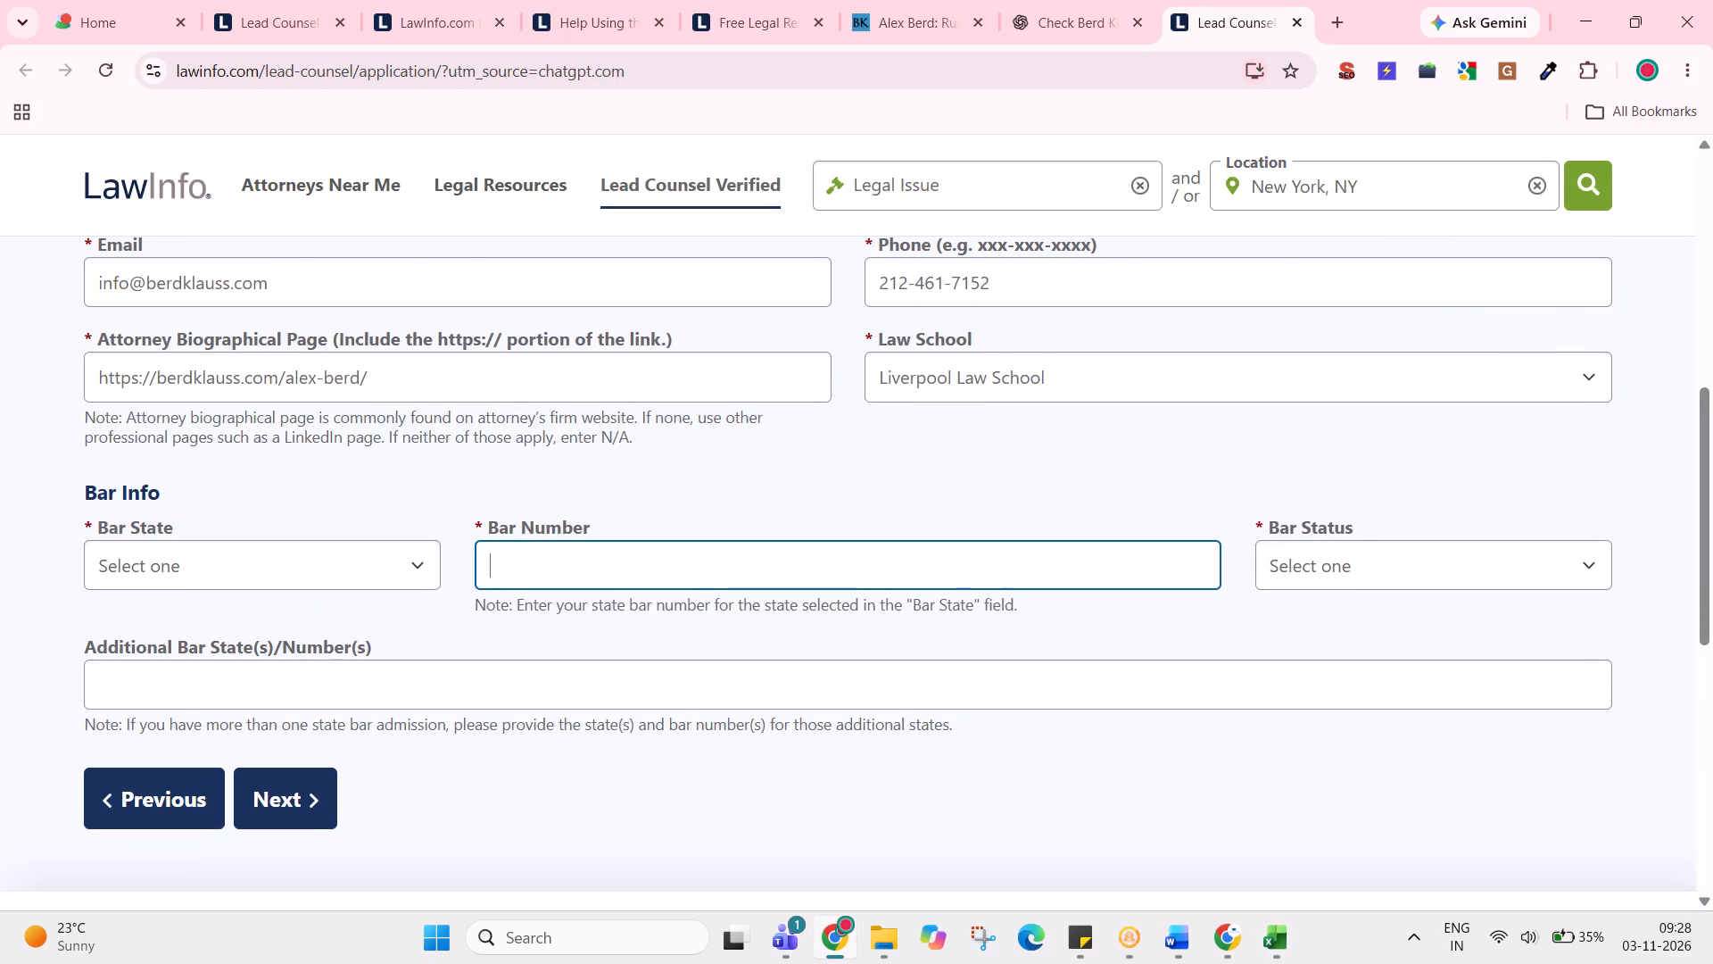
click(982, 960)
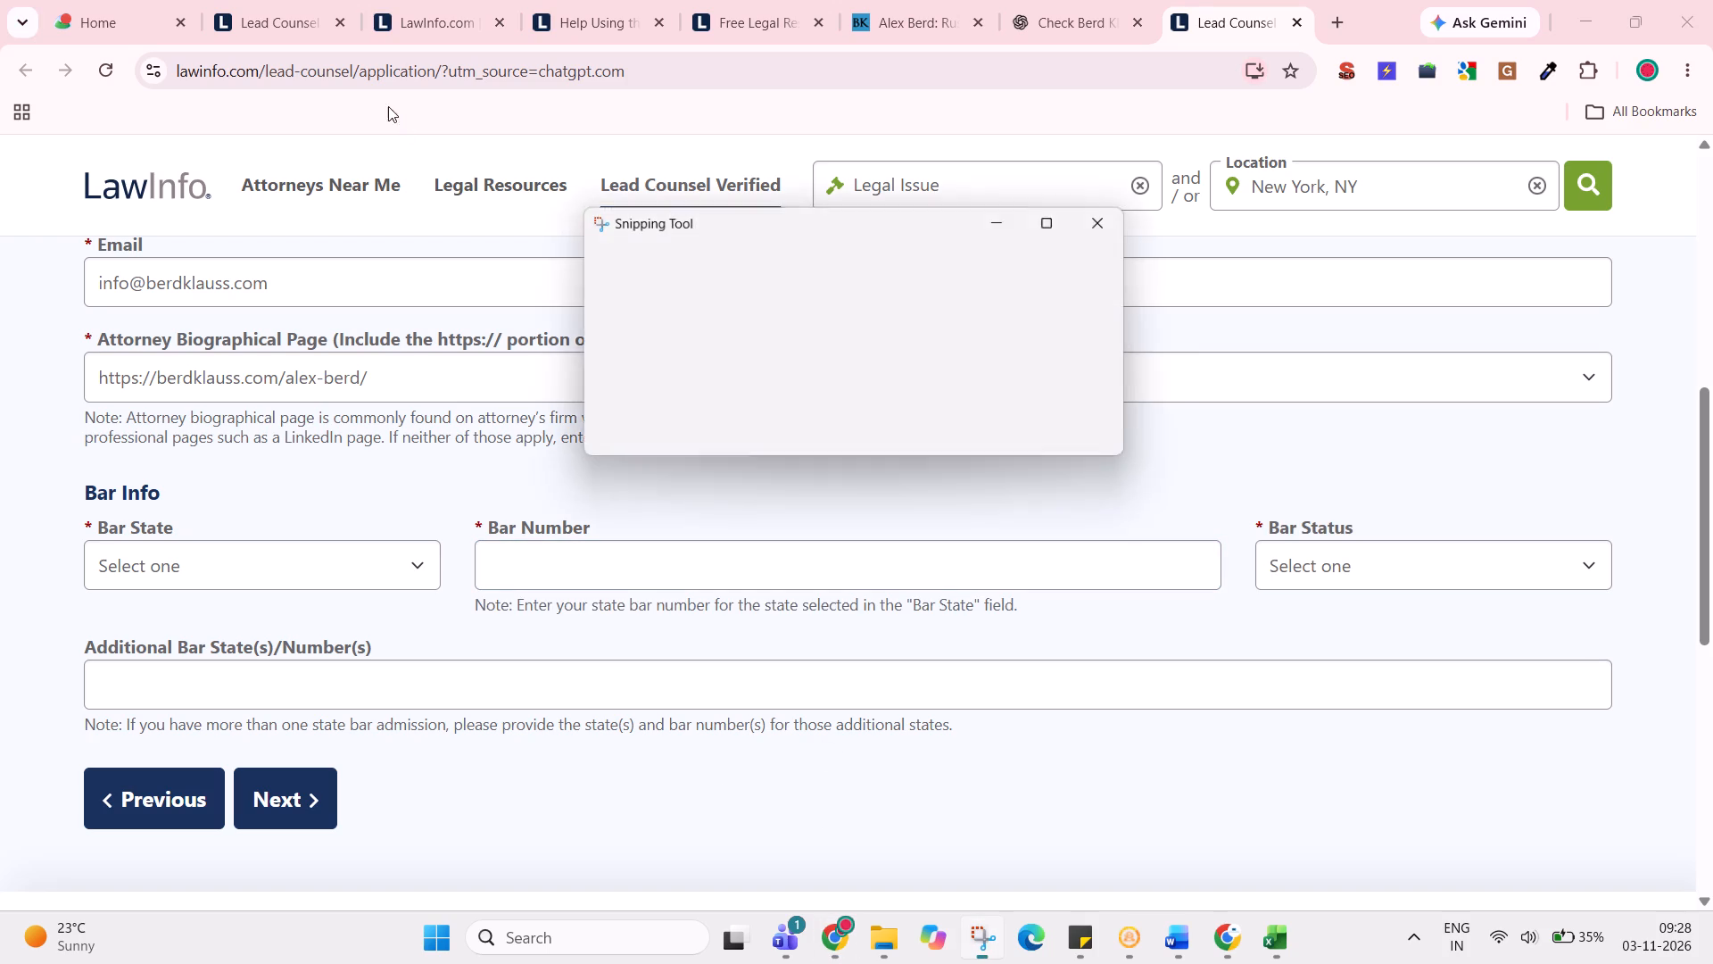
click(632, 261)
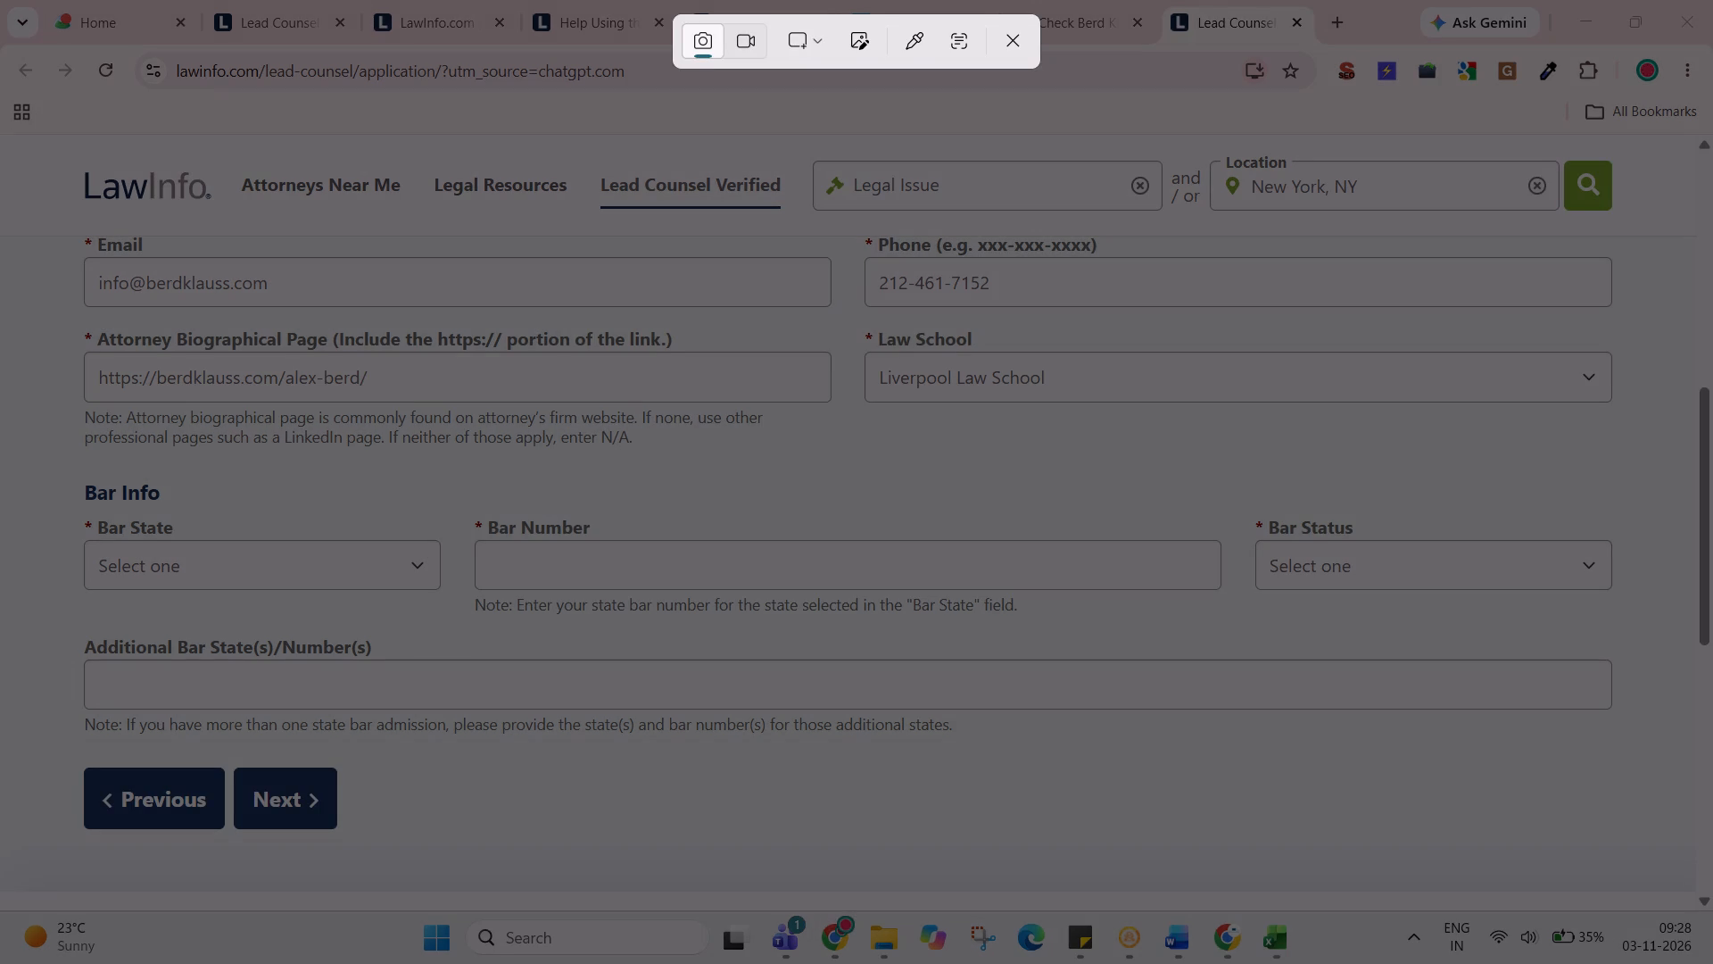
drag(13, 445, 1667, 776)
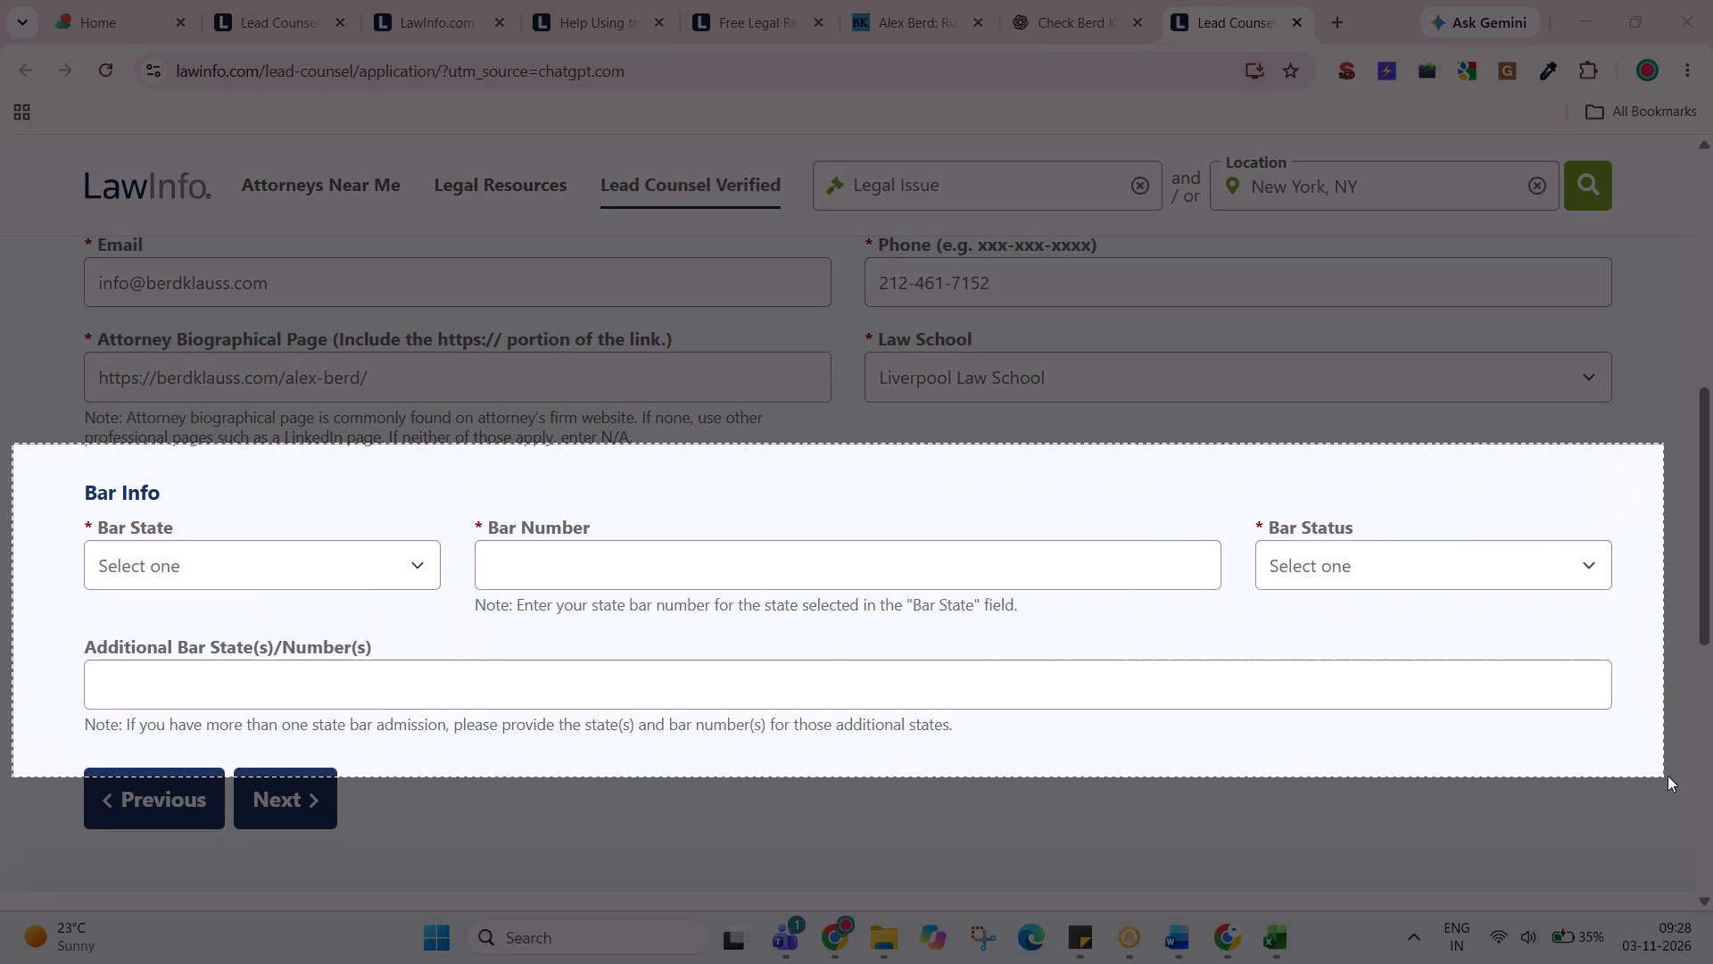
drag(1667, 776, 1653, 839)
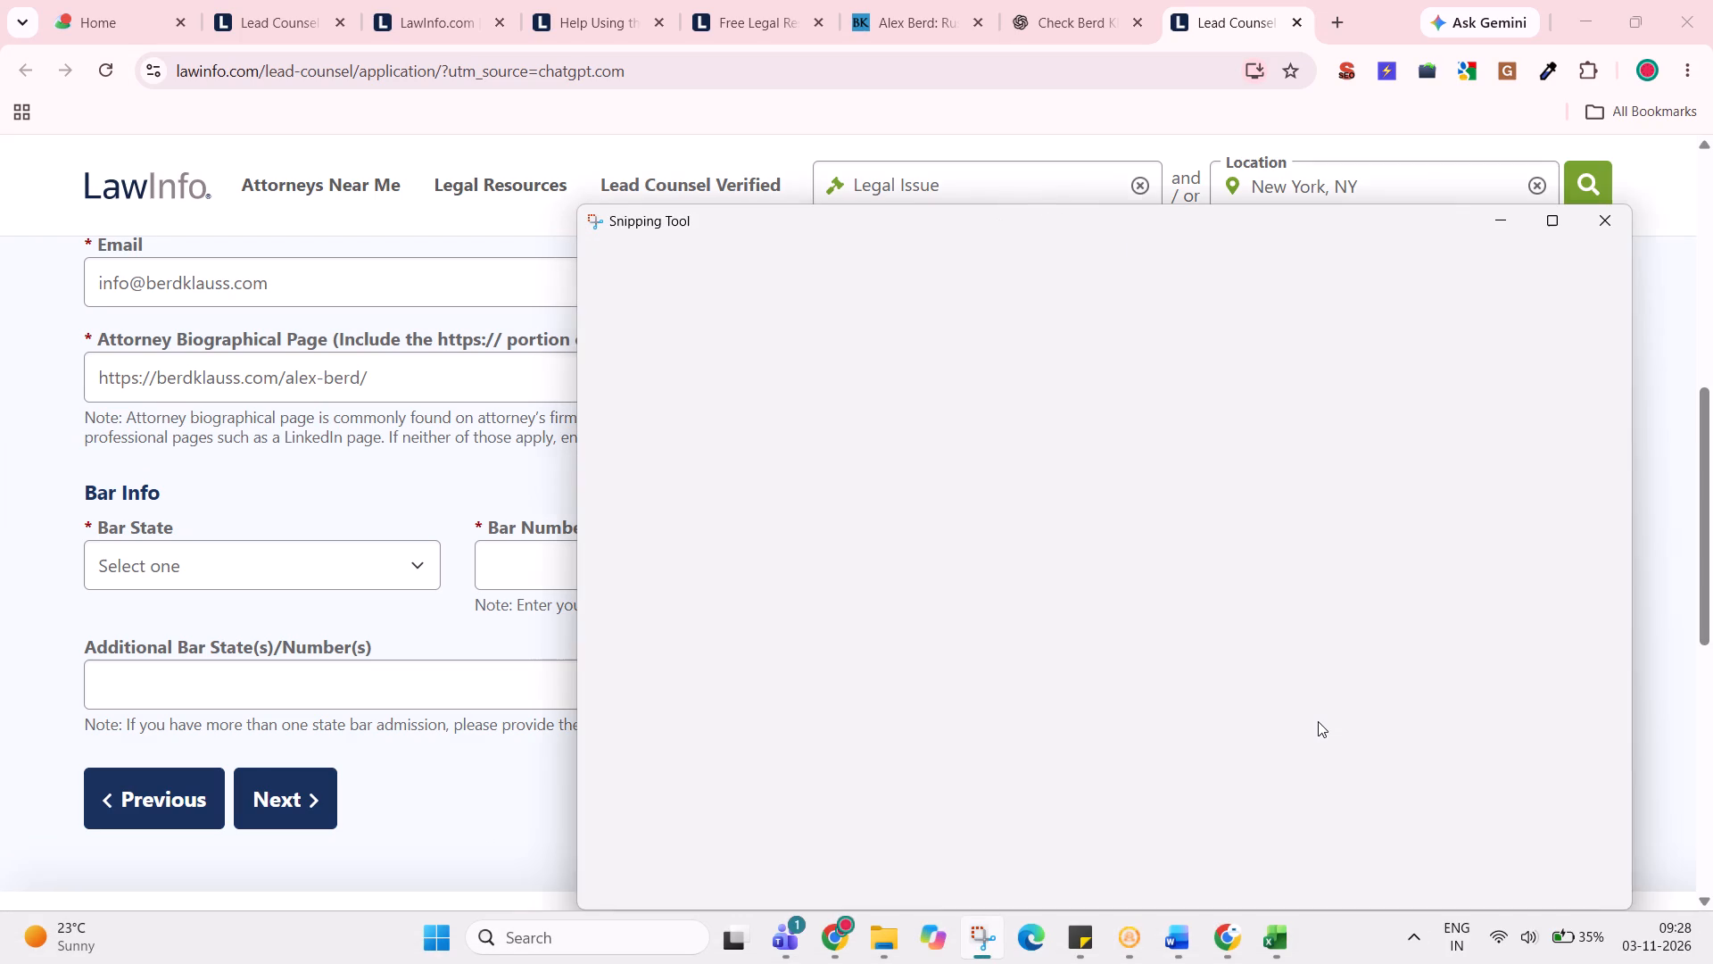
key(ctrl+c)
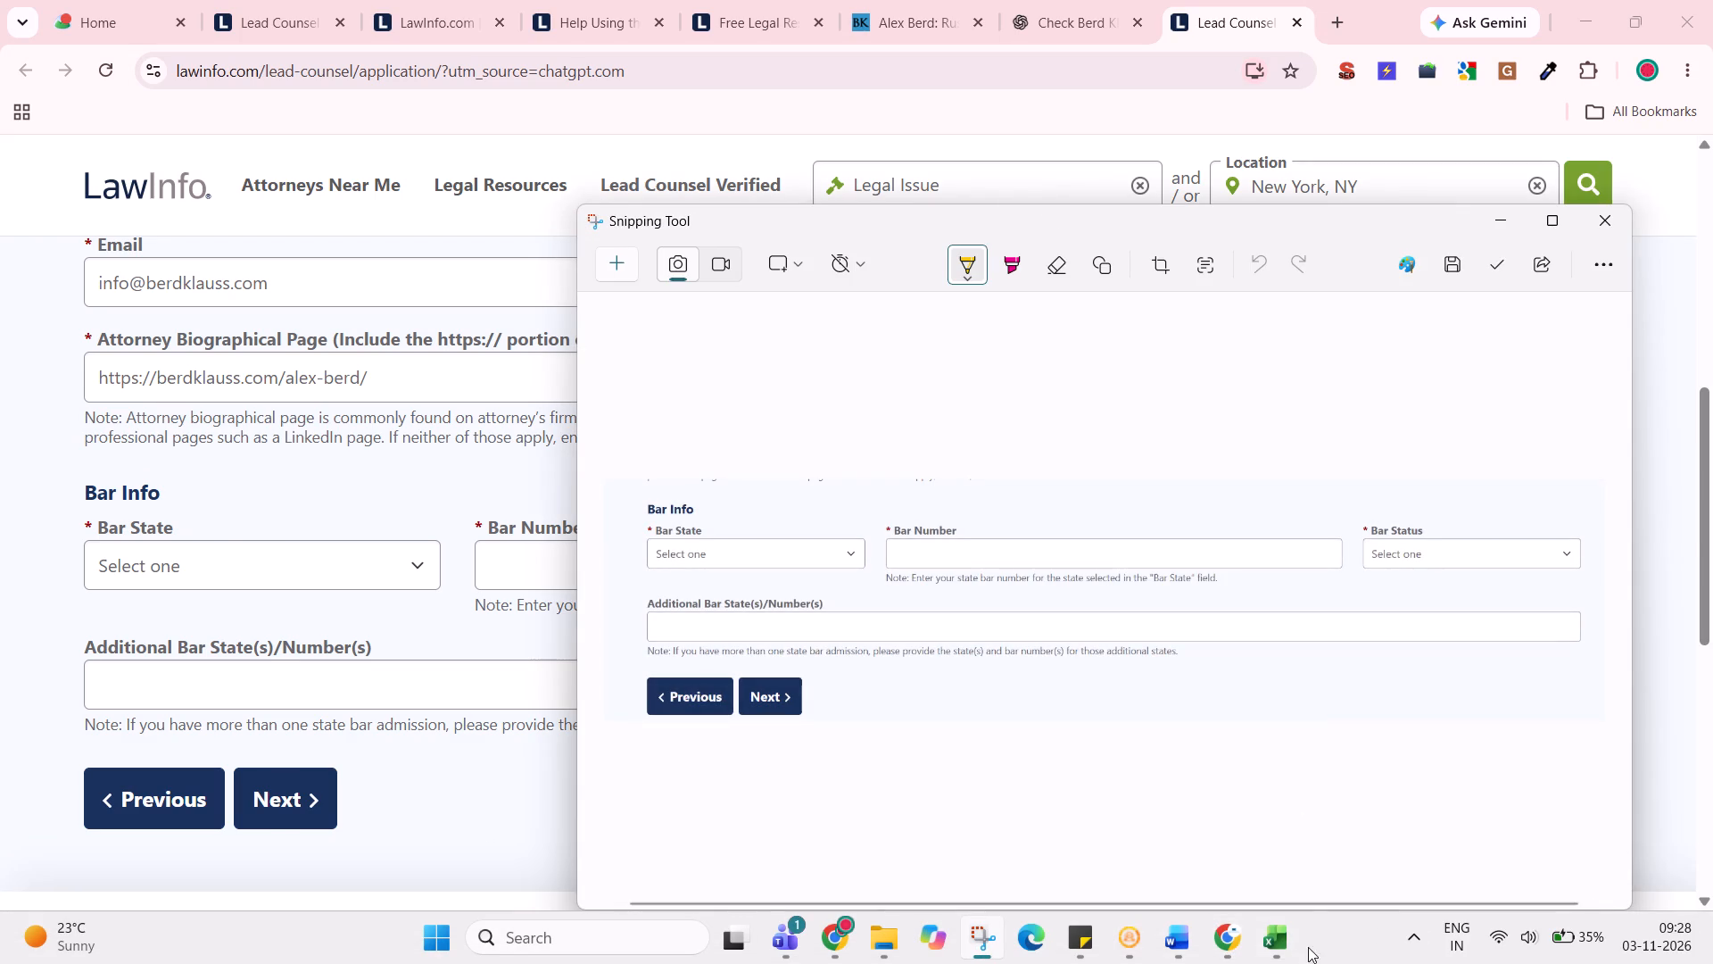
Add a new sheet to the backlink workbook in Excel and paste the Bar Info screenshot into it.
click(1282, 945)
click(355, 877)
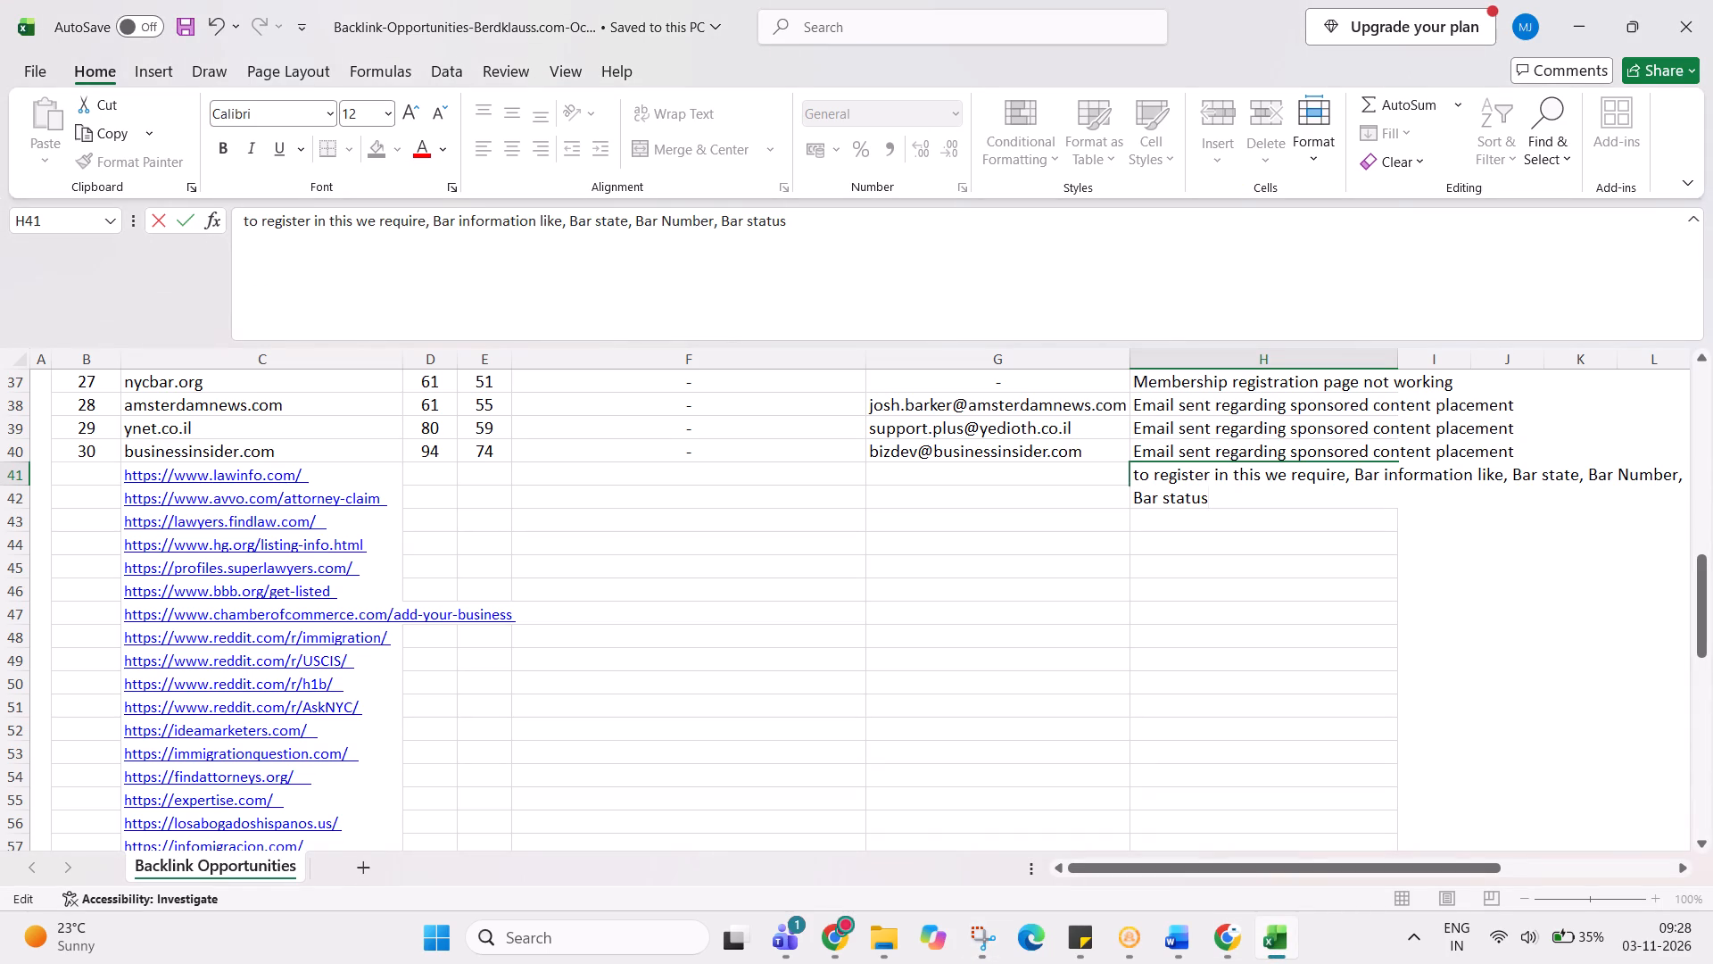
click(366, 874)
click(366, 868)
click(365, 868)
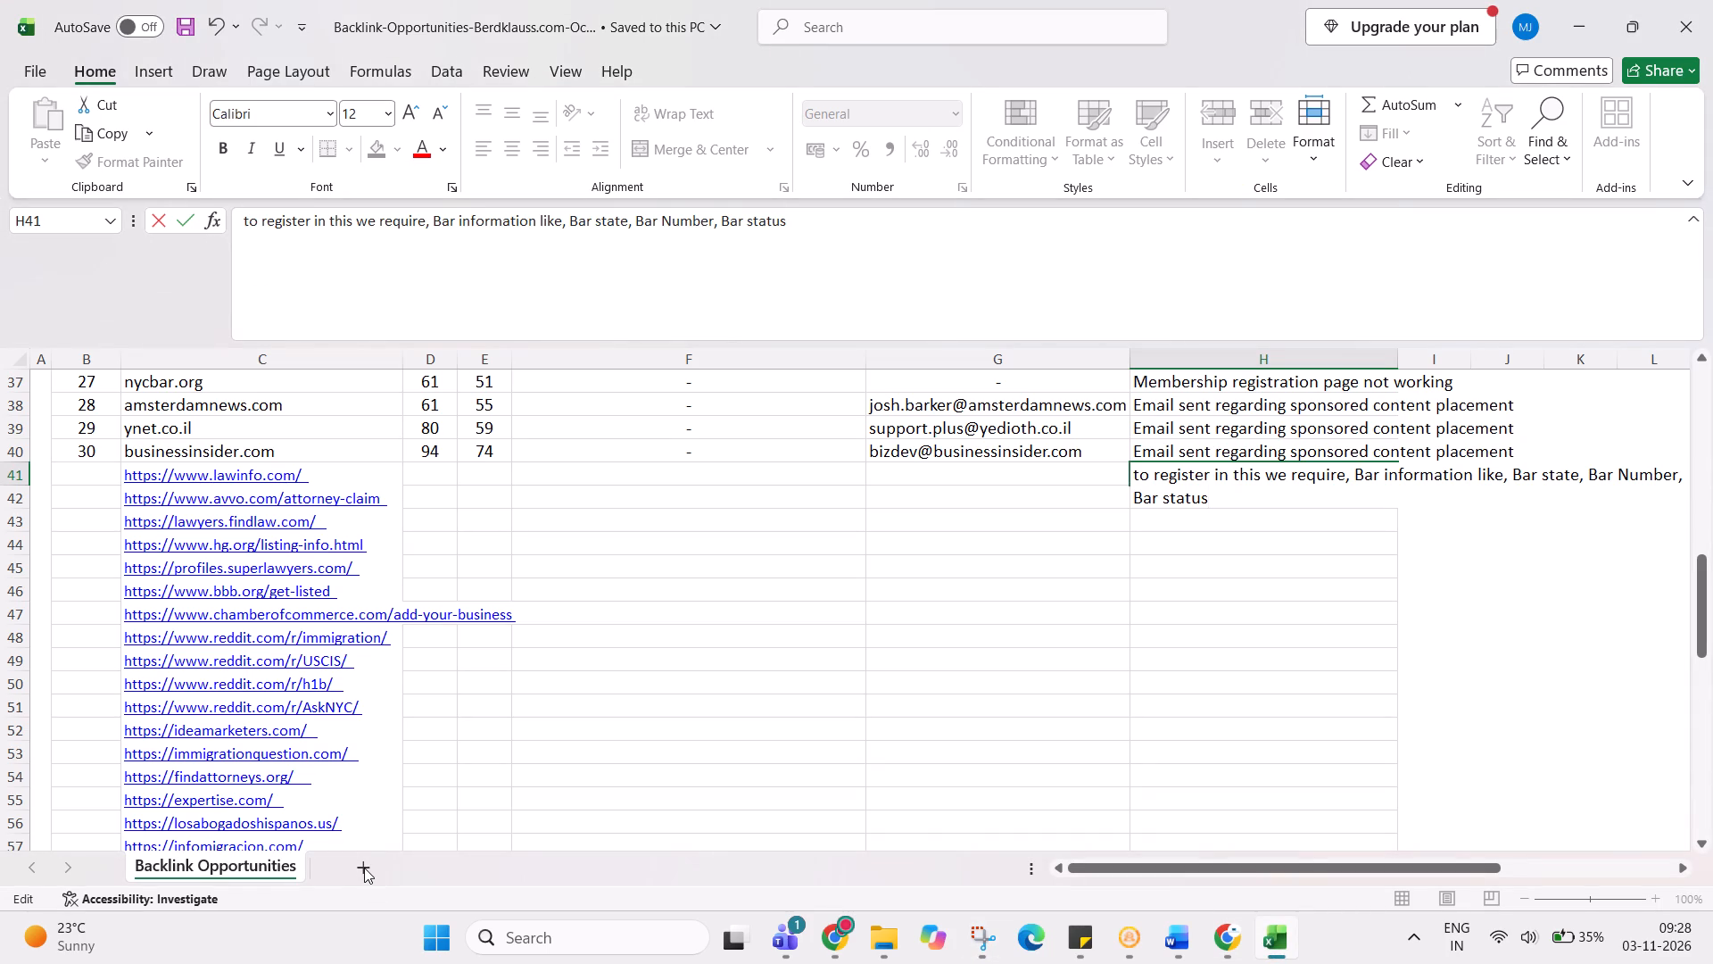
click(740, 604)
click(354, 869)
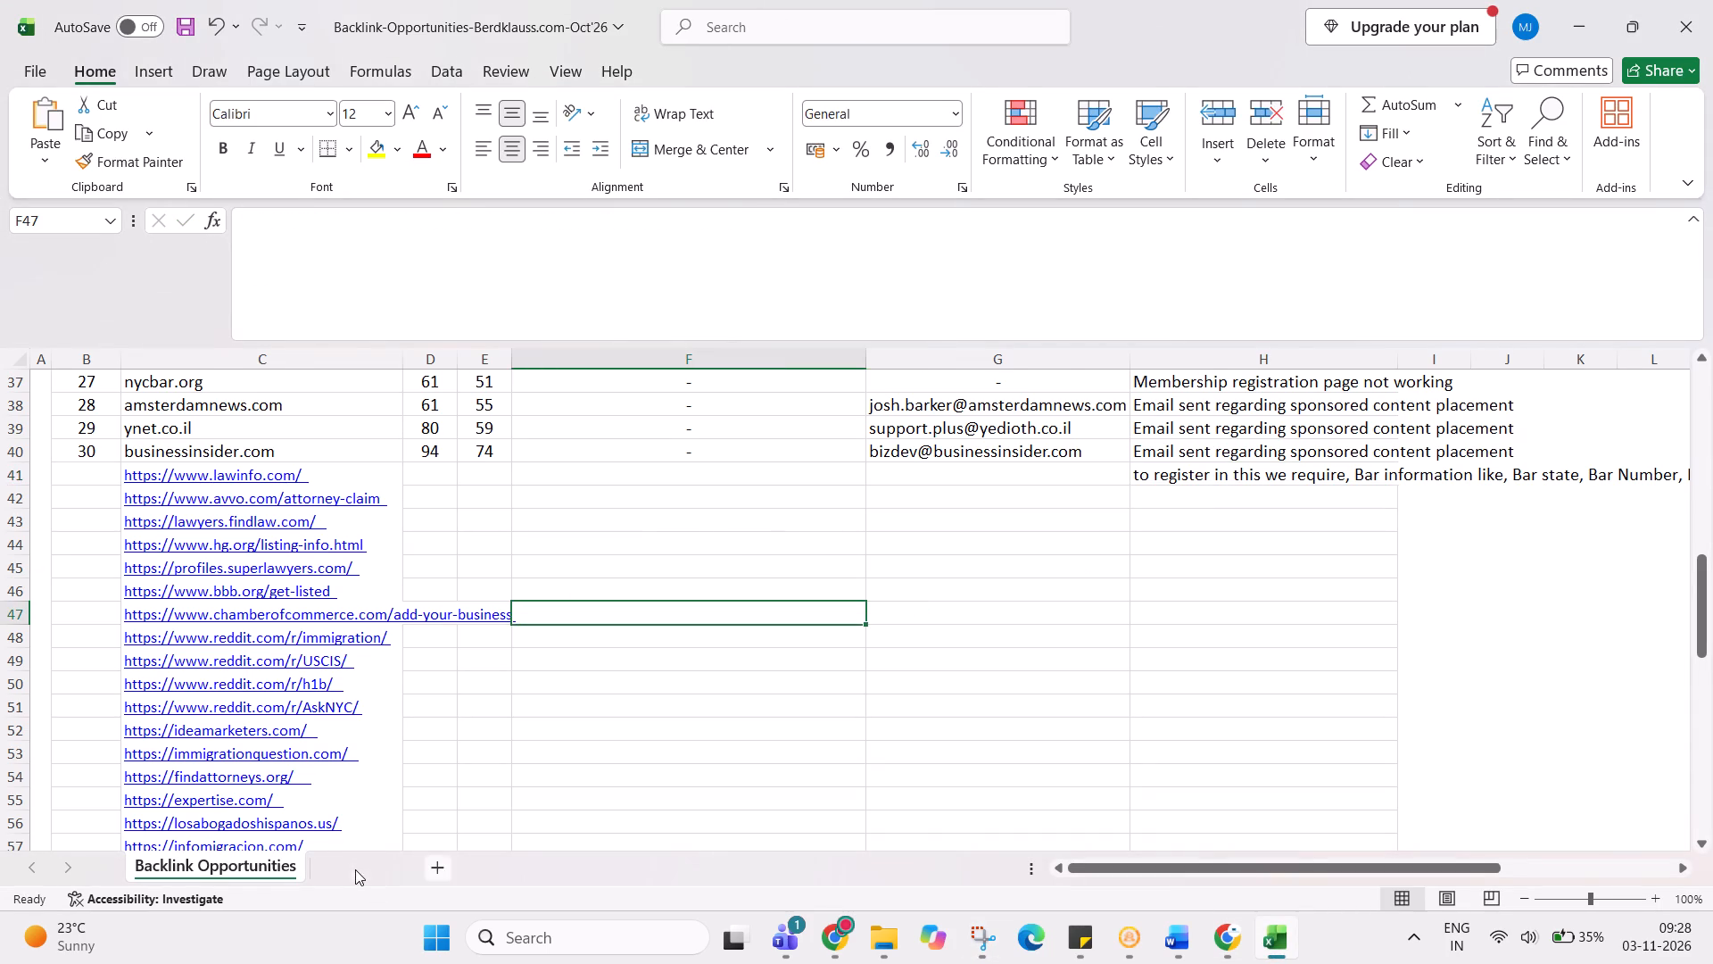
key(ctrl+v)
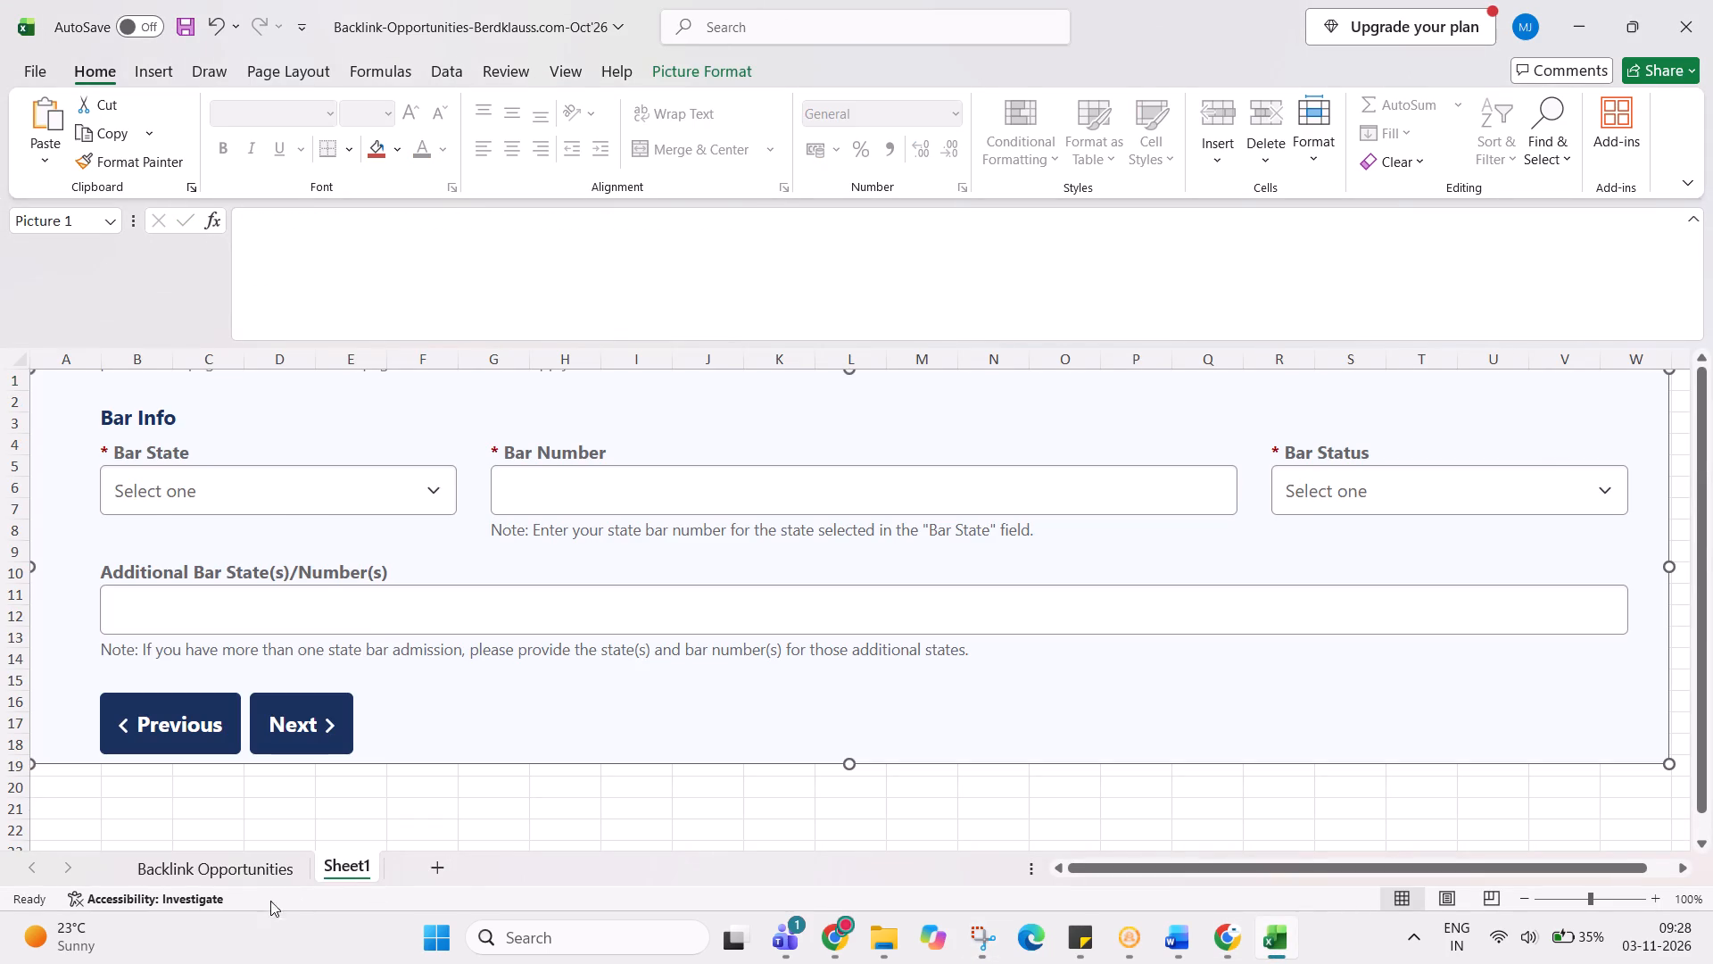
Return to the Backlink Opportunities sheet, save the workbook, and select the lawinfo.com remark in cell H41.
click(237, 870)
key(ctrl+s)
click(1257, 475)
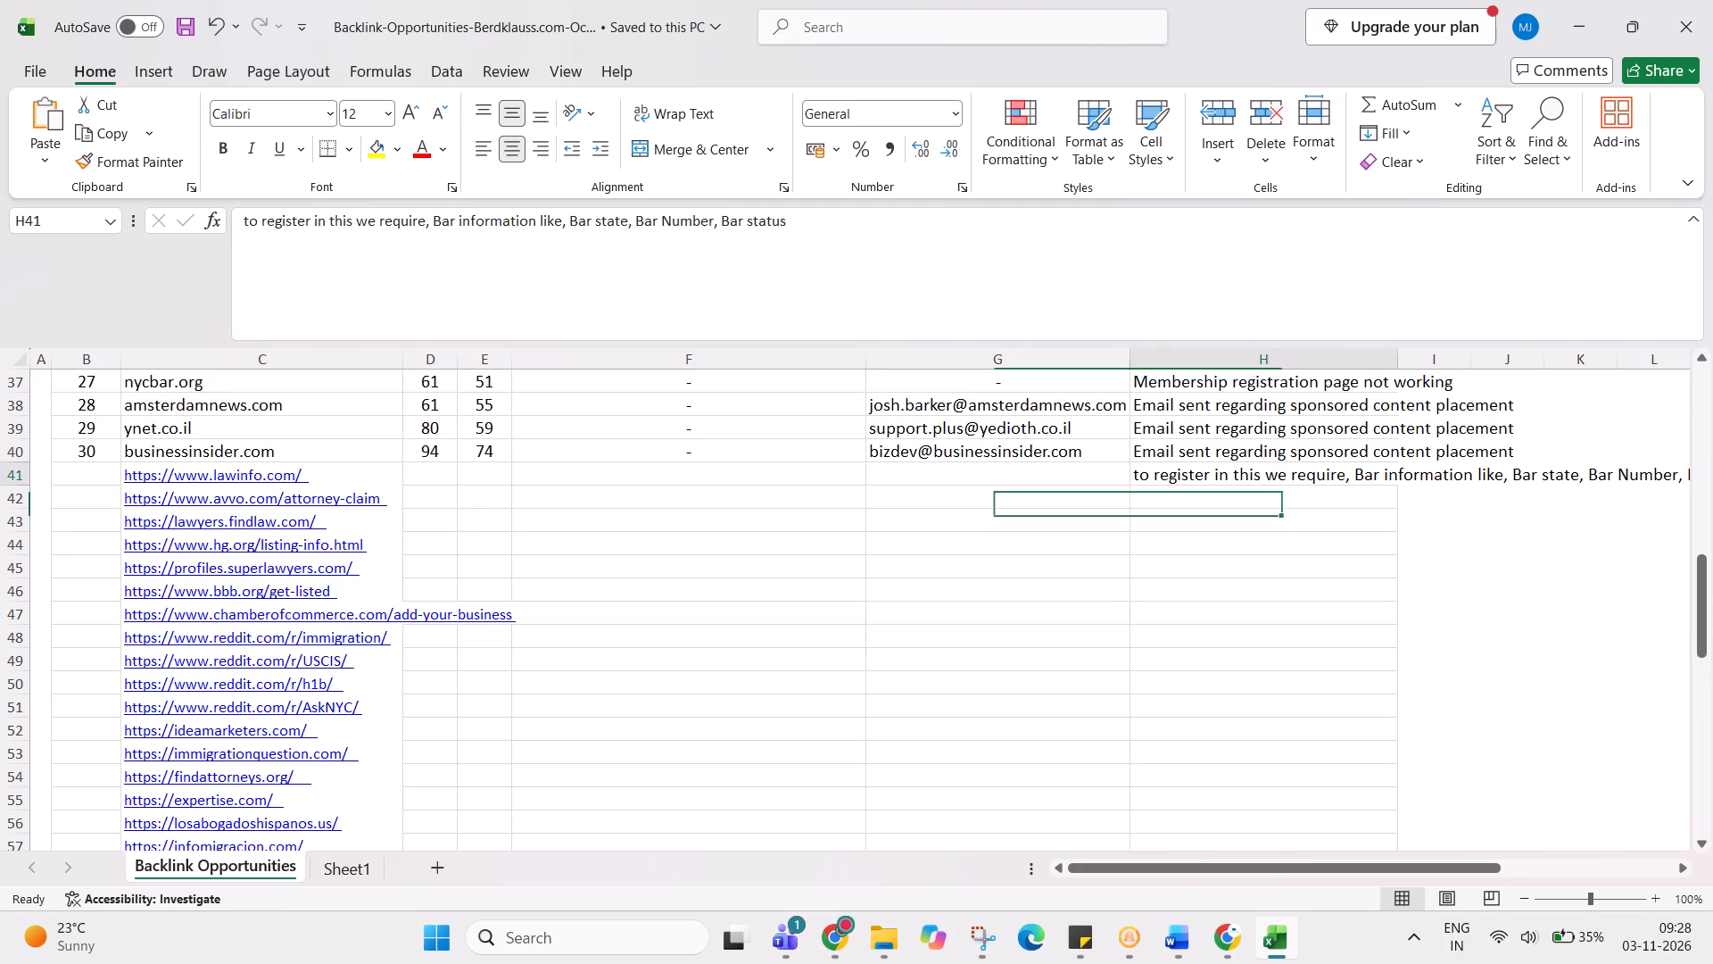
click(1179, 943)
click(830, 924)
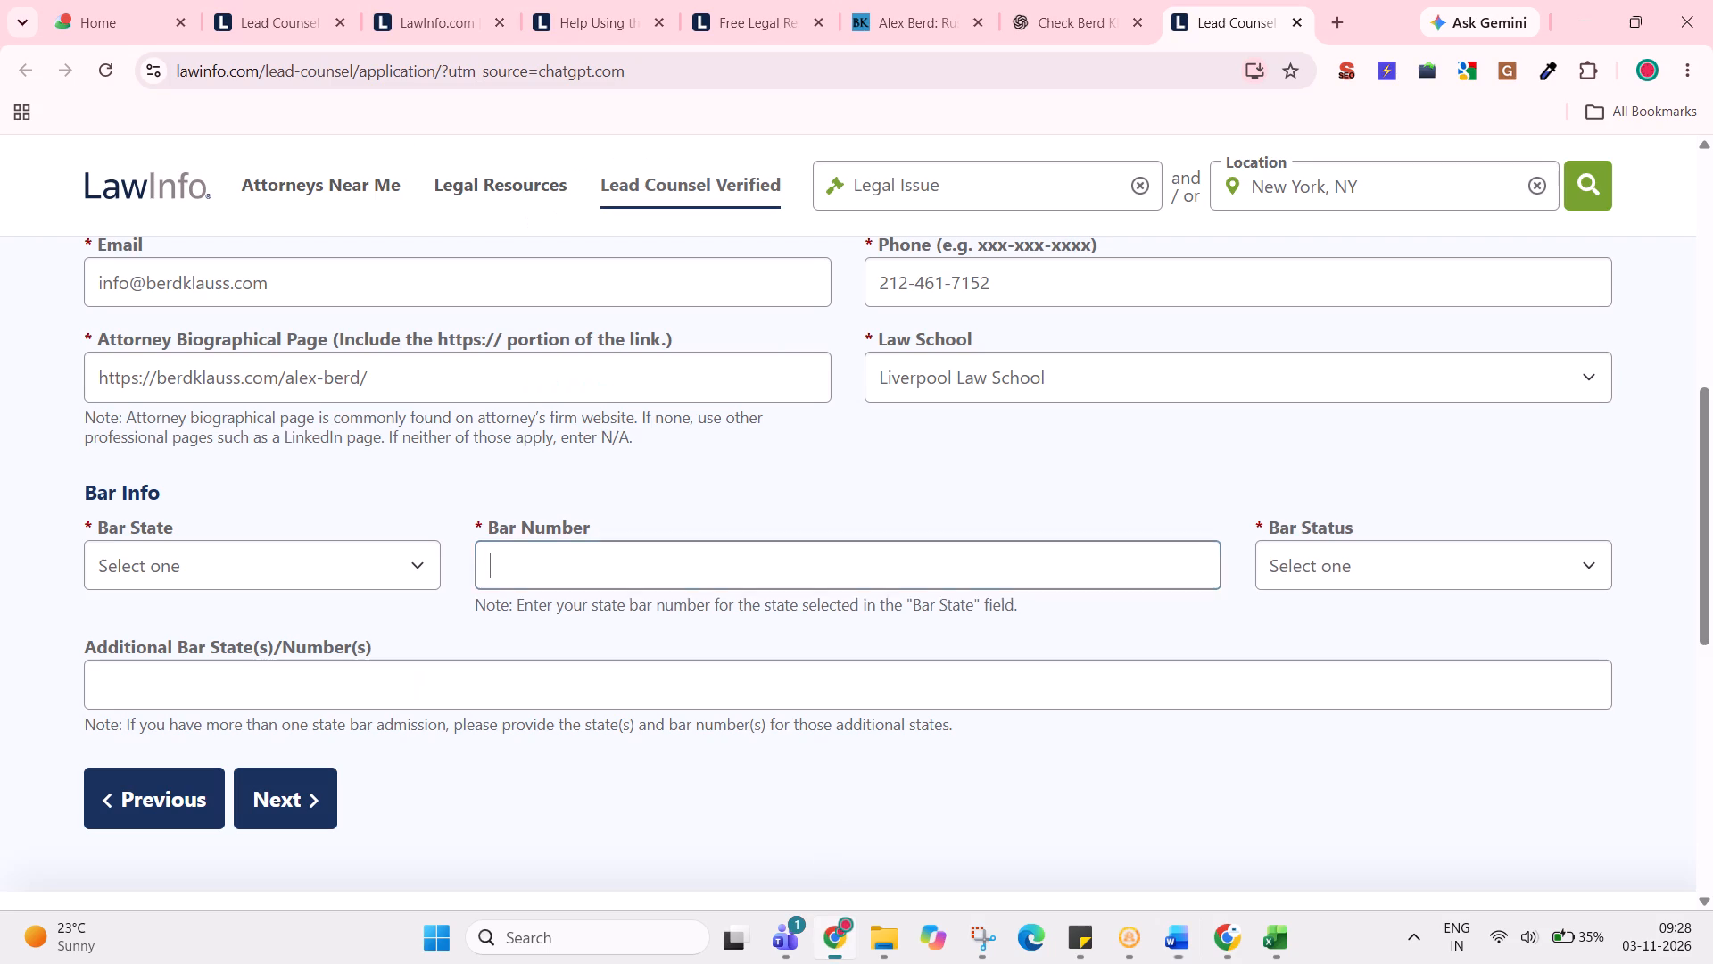
click(434, 68)
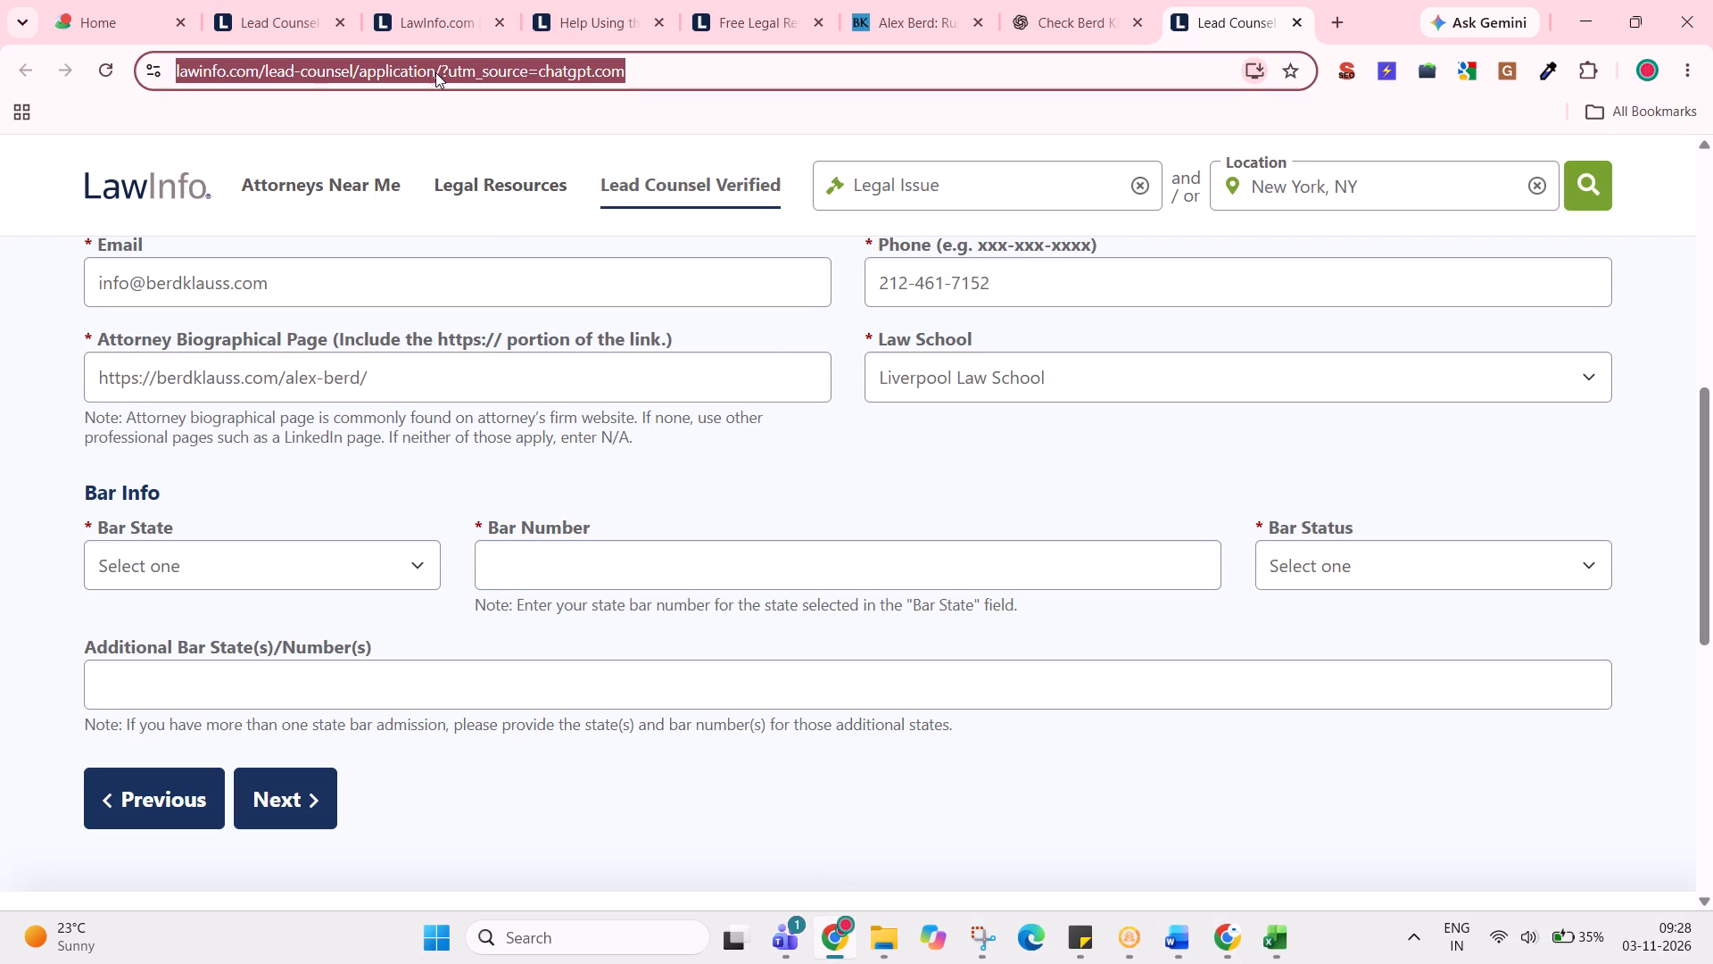
click(434, 73)
drag(527, 71, 165, 71)
key(ctrl+c)
Switch to Microsoft Edge and load the copied LawInfo application address there.
click(1022, 956)
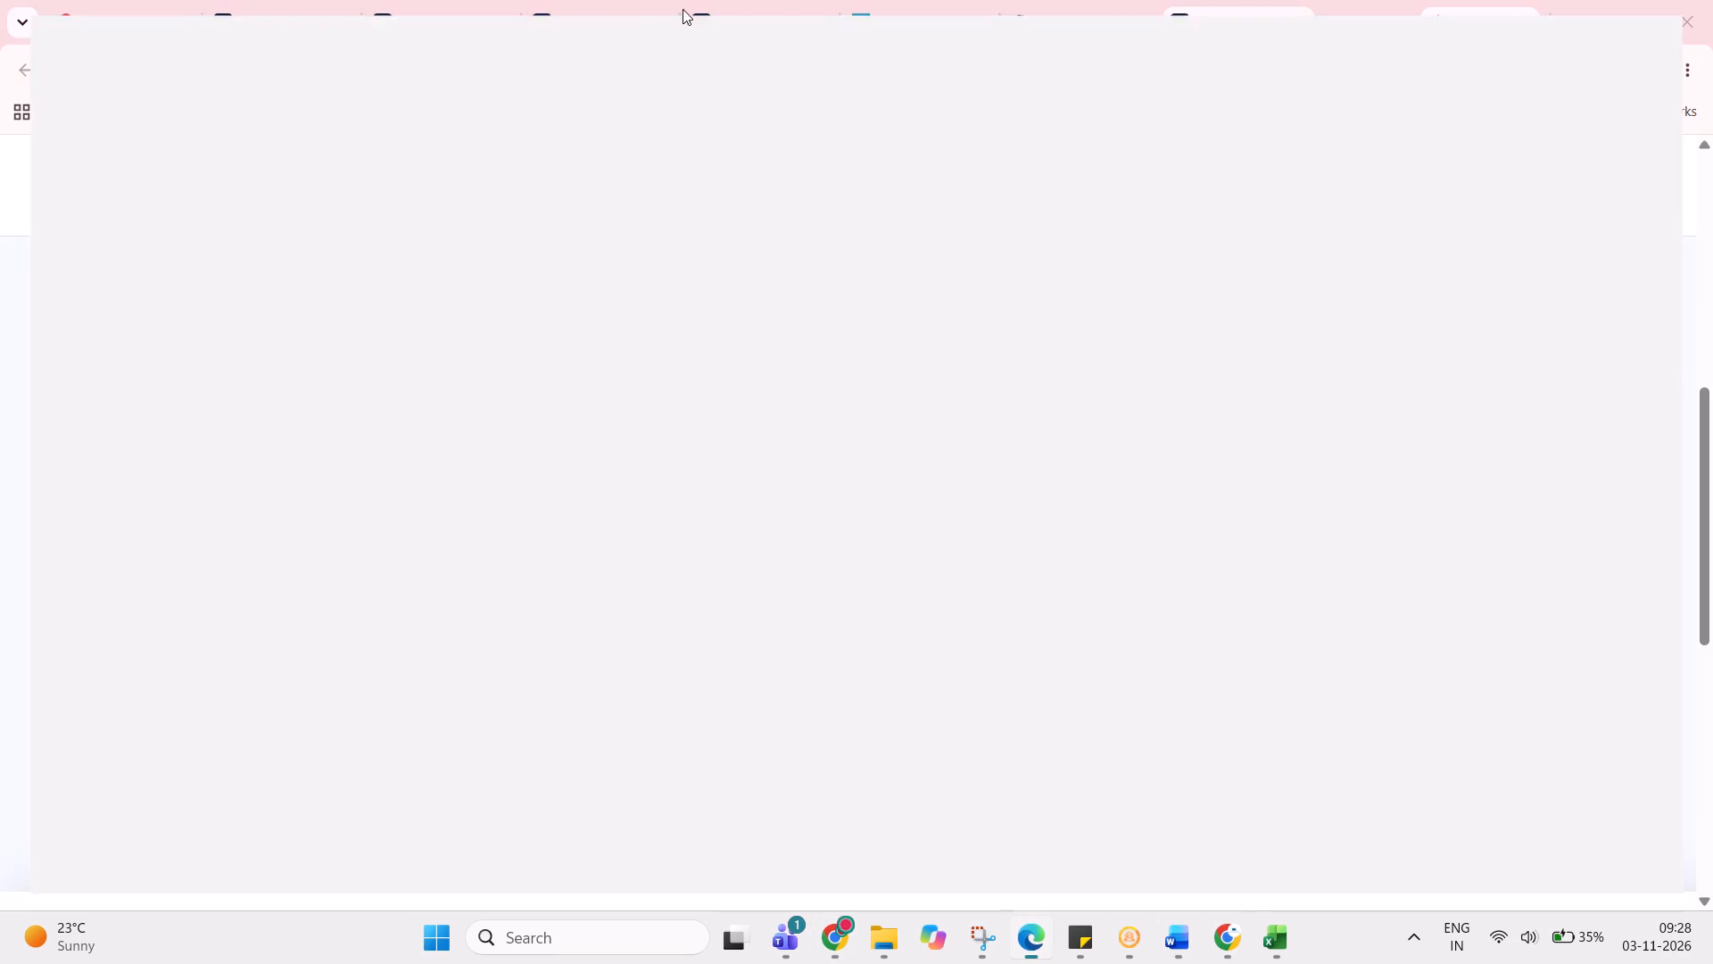
click(360, 78)
key(ctrl+v)
key(Return)
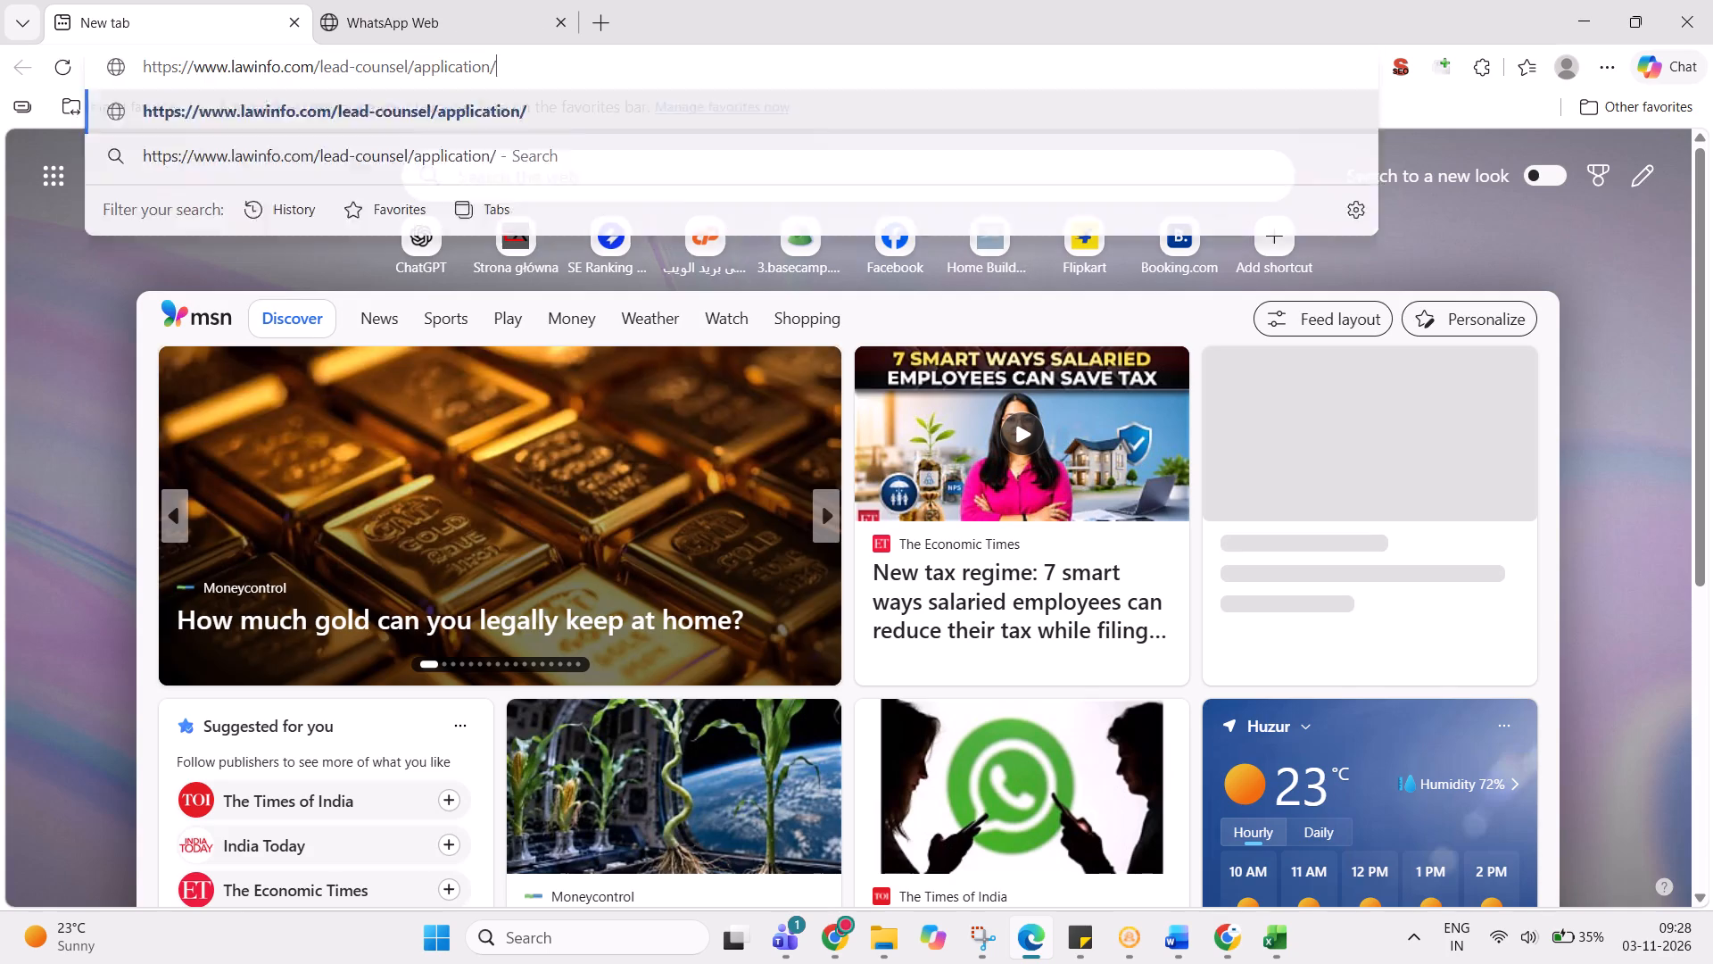
click(1296, 941)
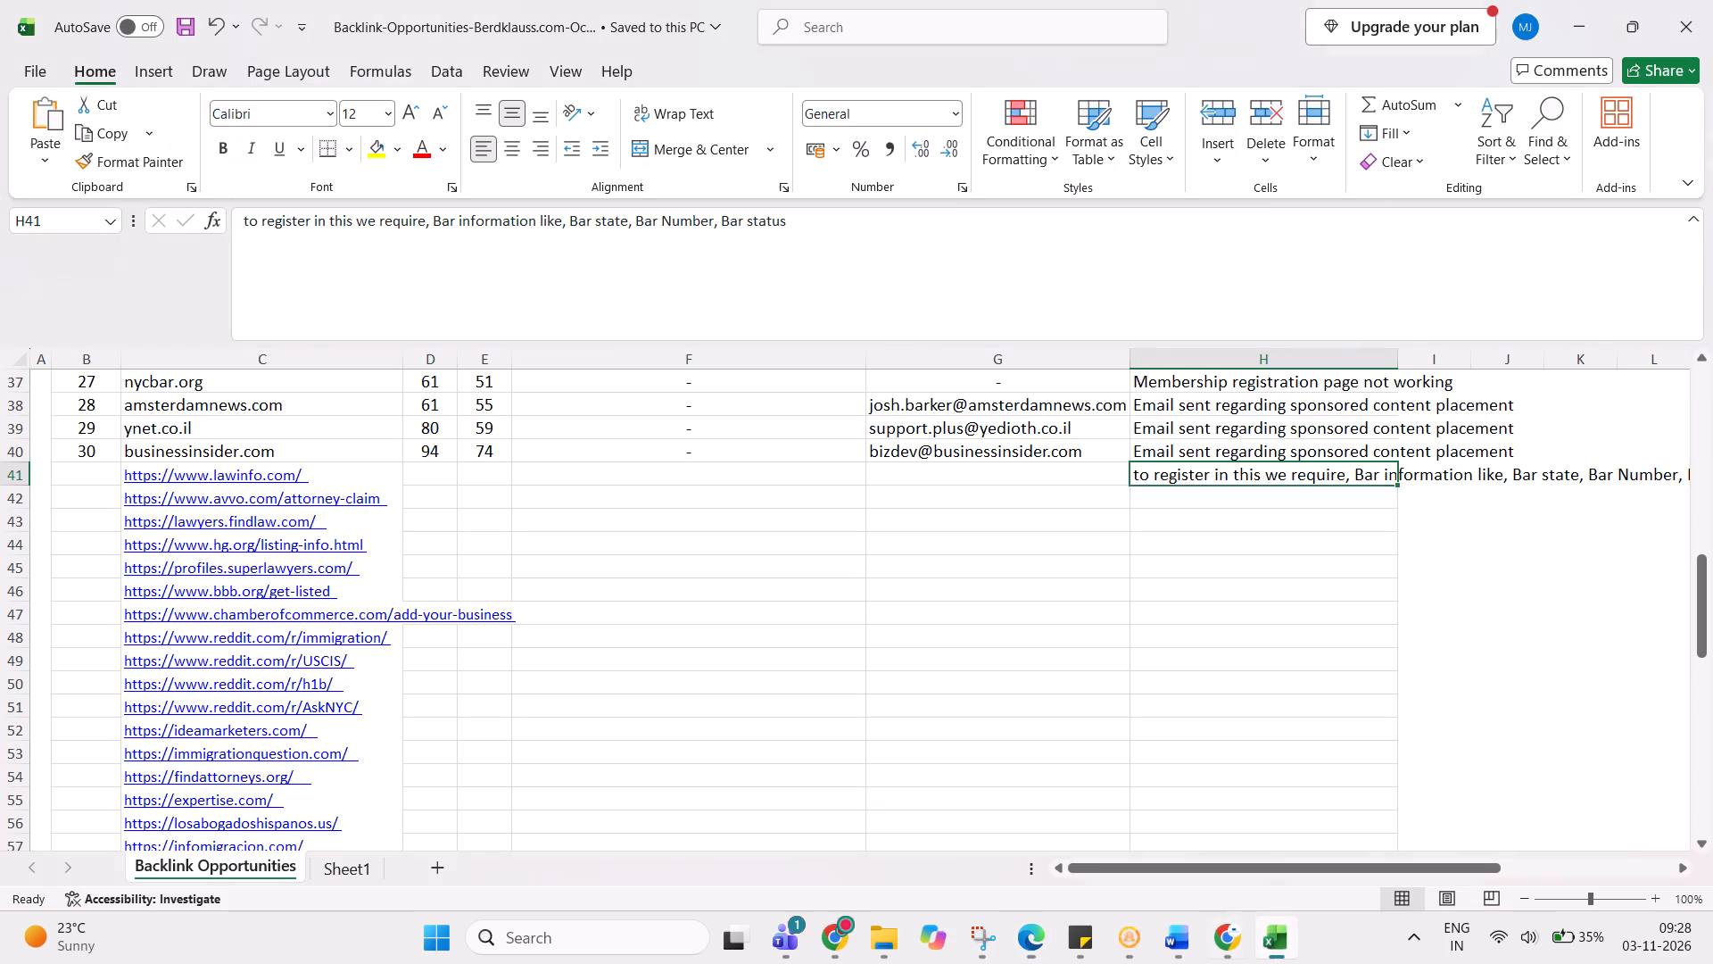
click(930, 473)
scroll(932, 494, up, 6)
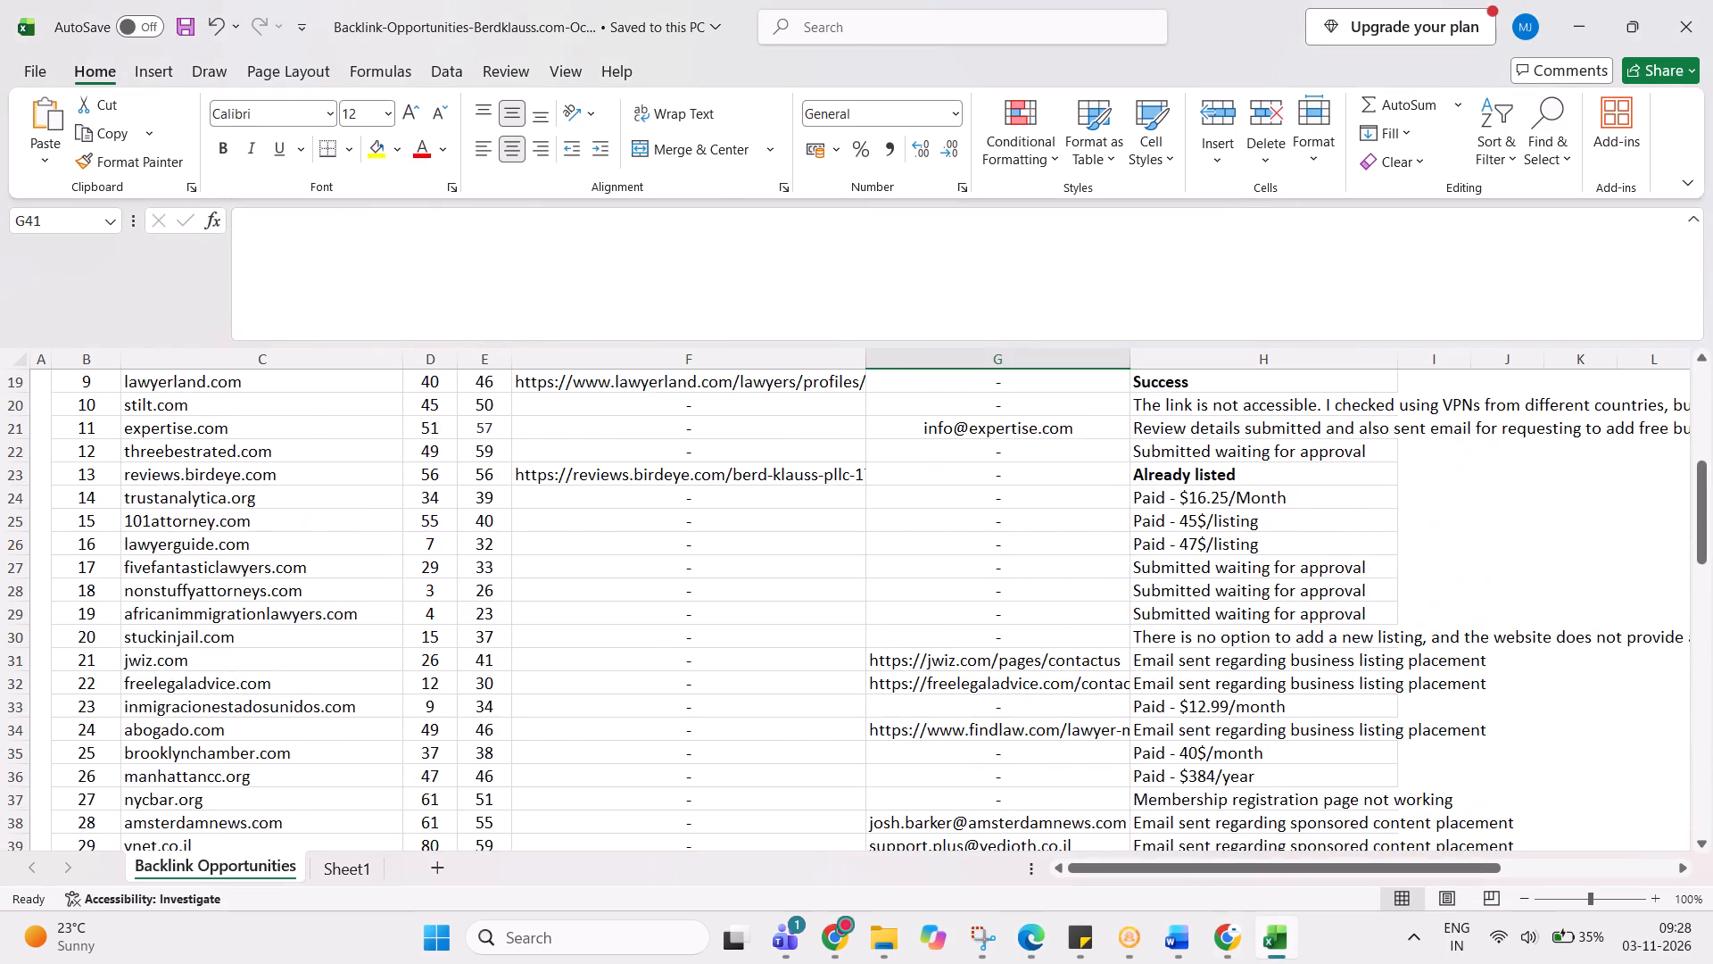
scroll(898, 566, up, 6)
scroll(898, 567, down, 9)
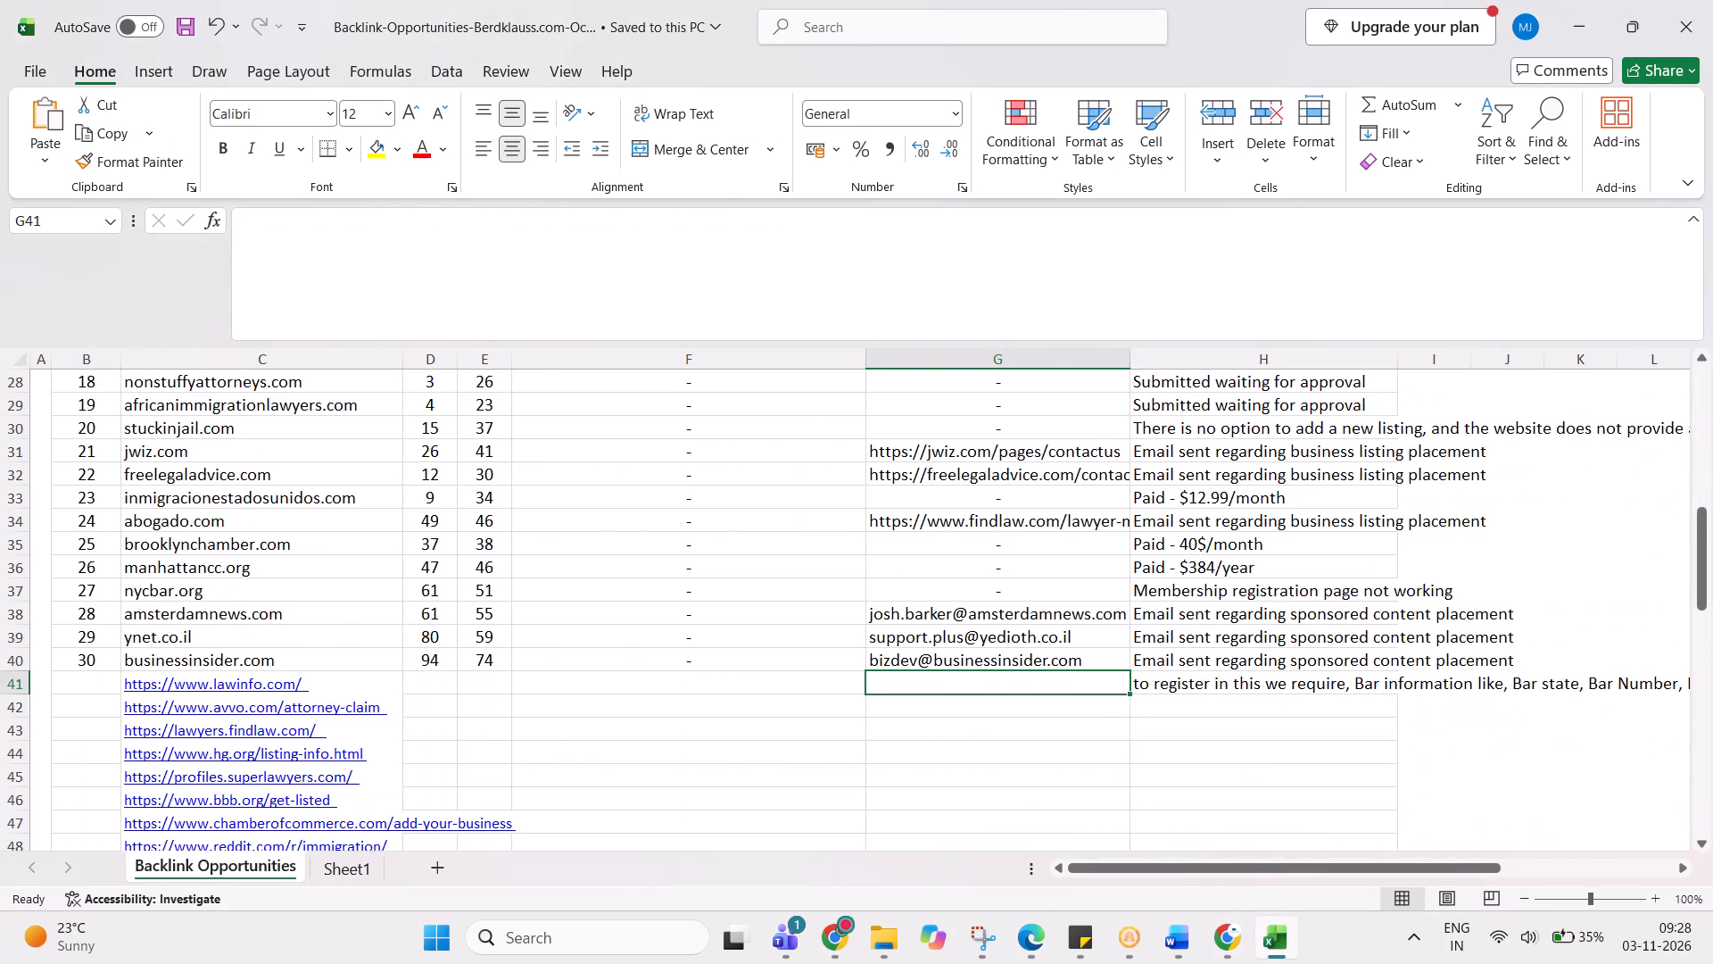
key(ctrl+v)
key(ctrl+s)
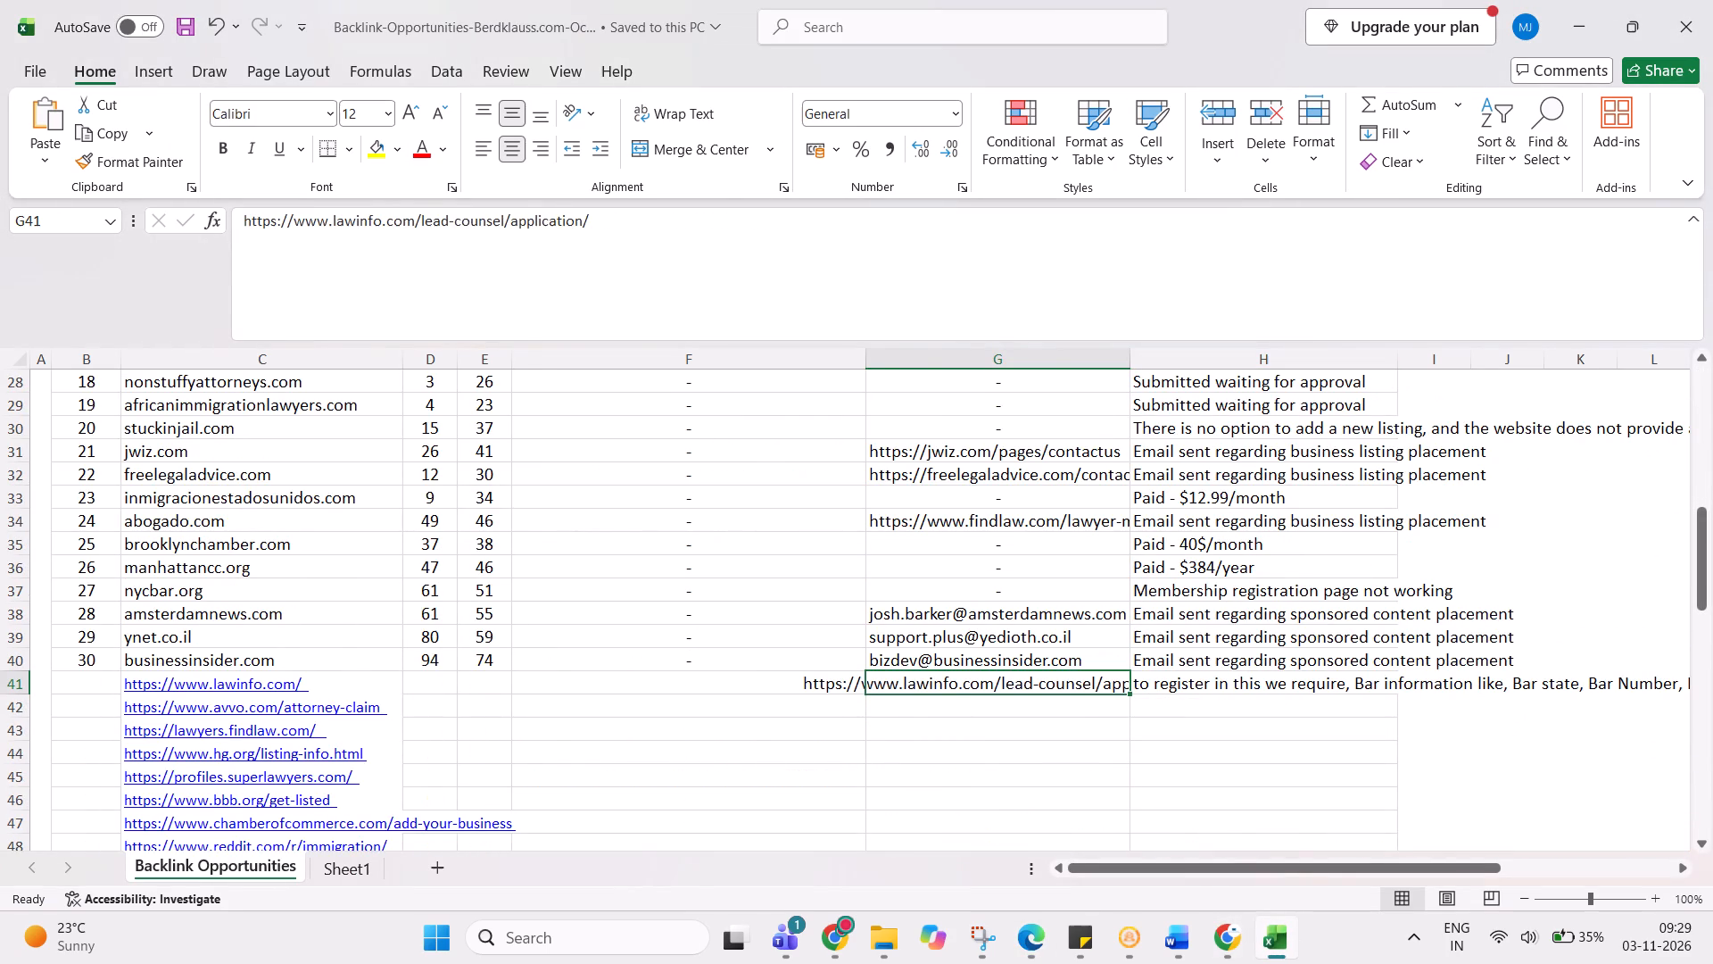
In the second Chrome window, close the LawInfo 404 tab and look over the FindLaw Legal Forms & Services page.
click(842, 942)
scroll(632, 710, down, 5)
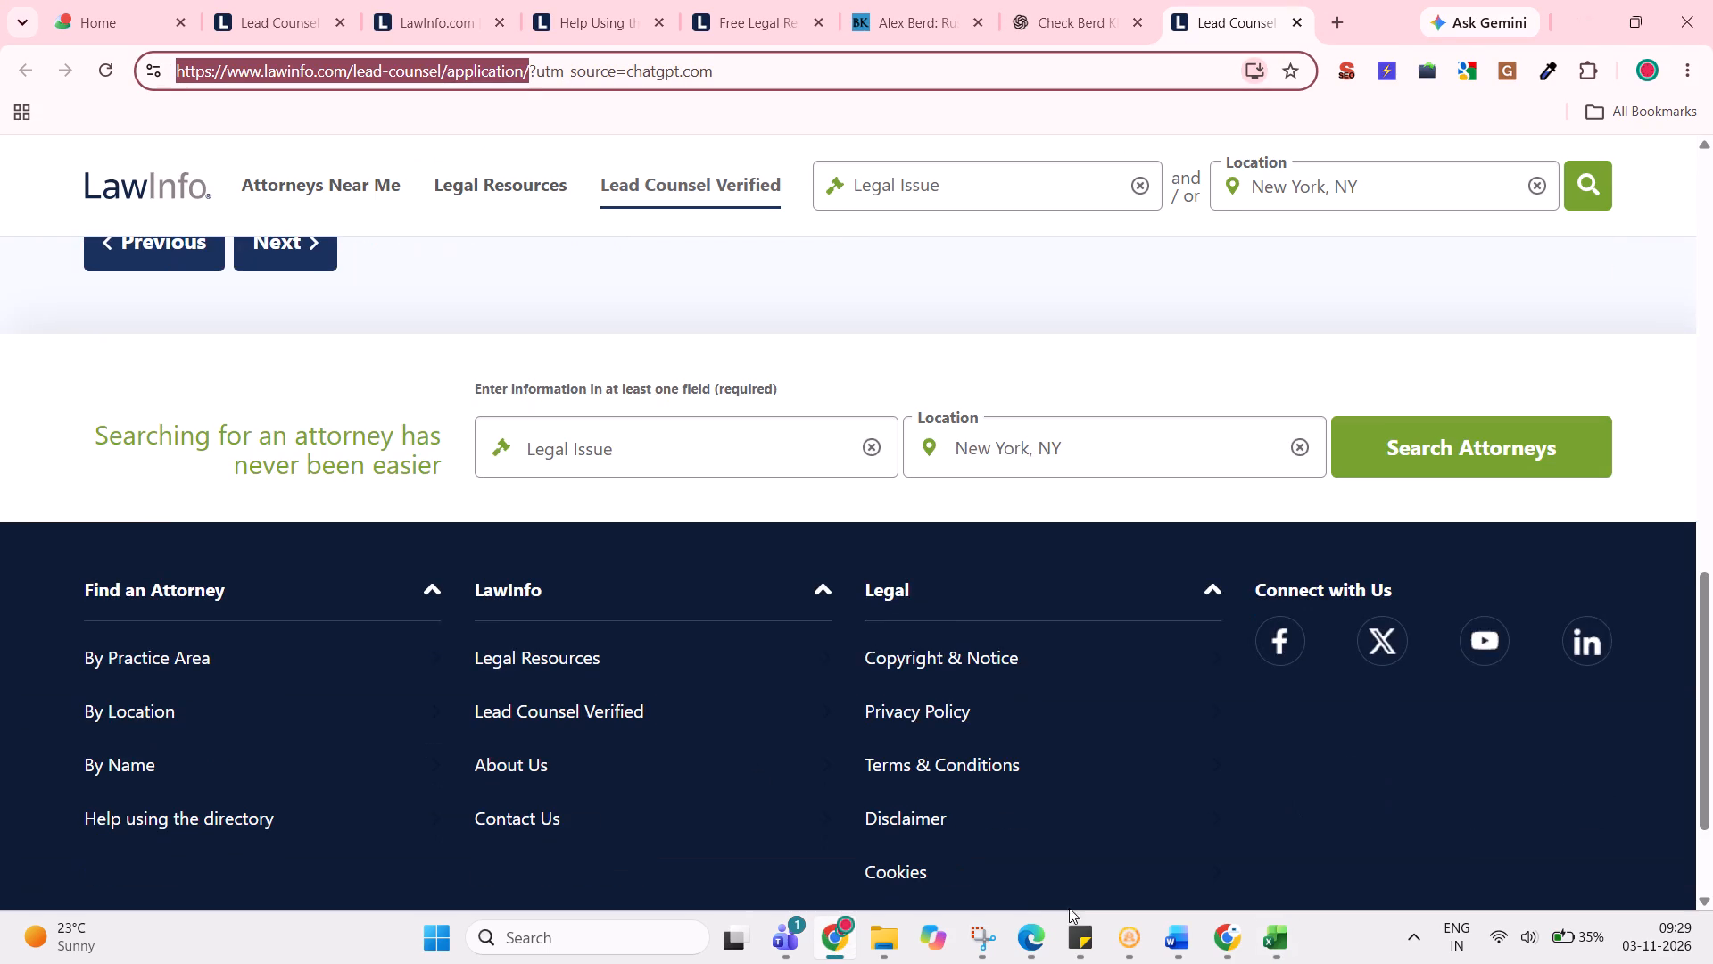
click(1237, 946)
click(445, 0)
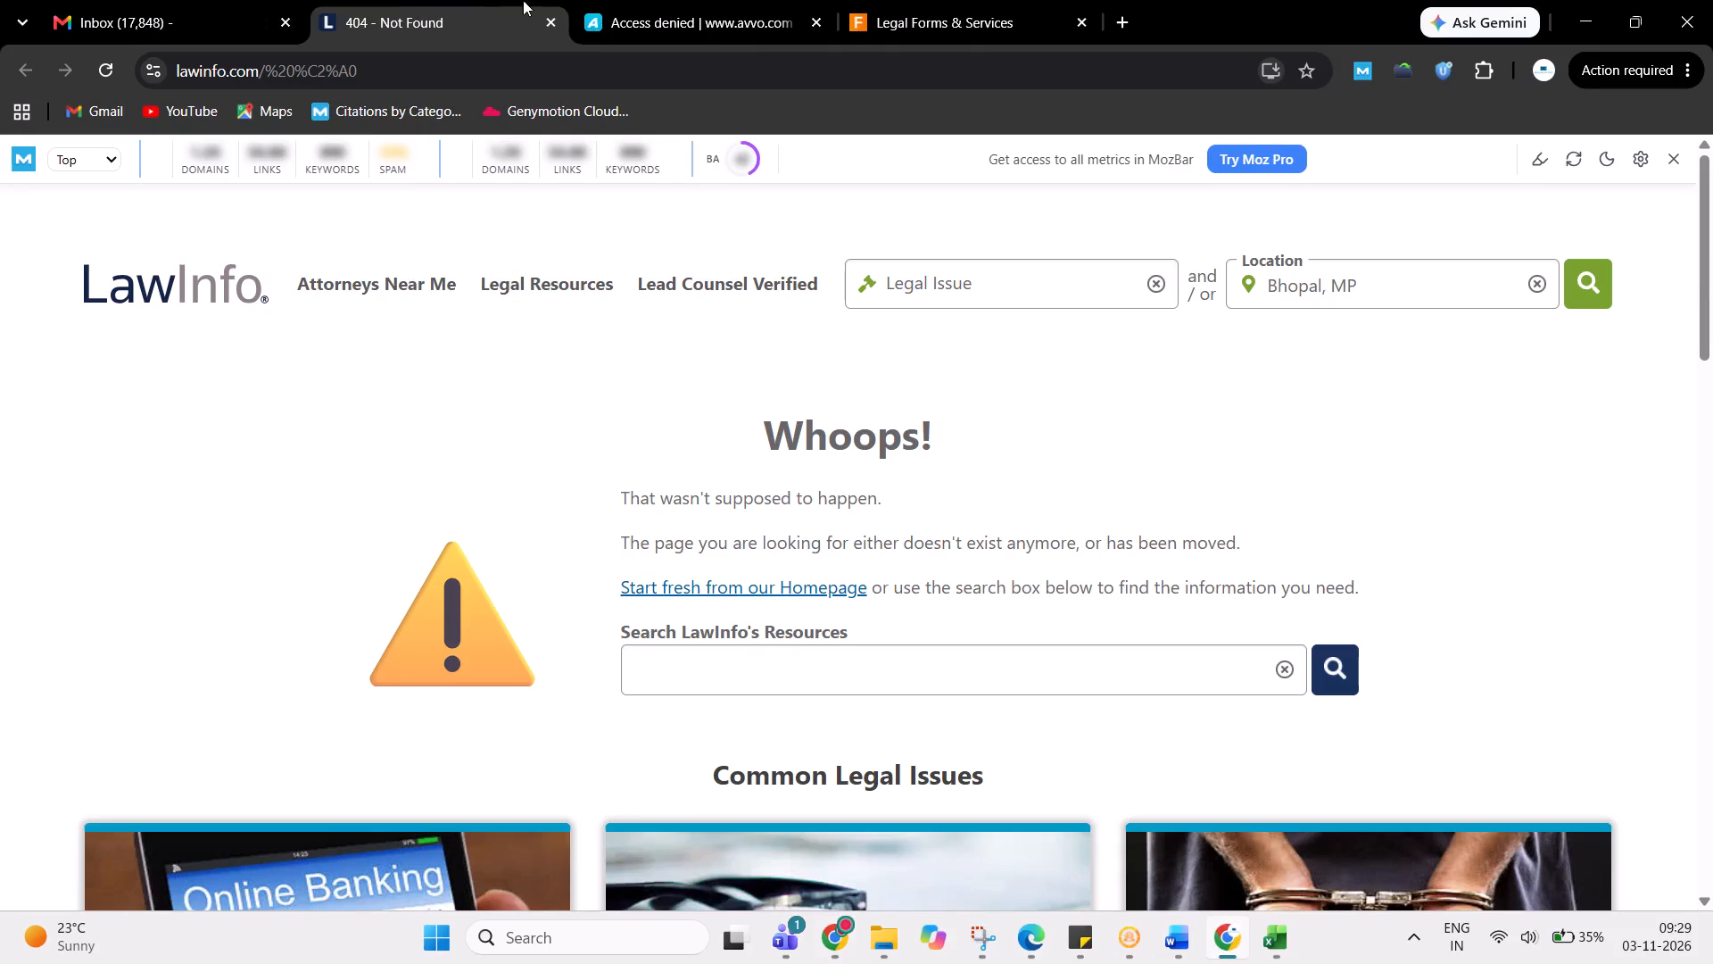
click(699, 0)
click(485, 0)
click(553, 23)
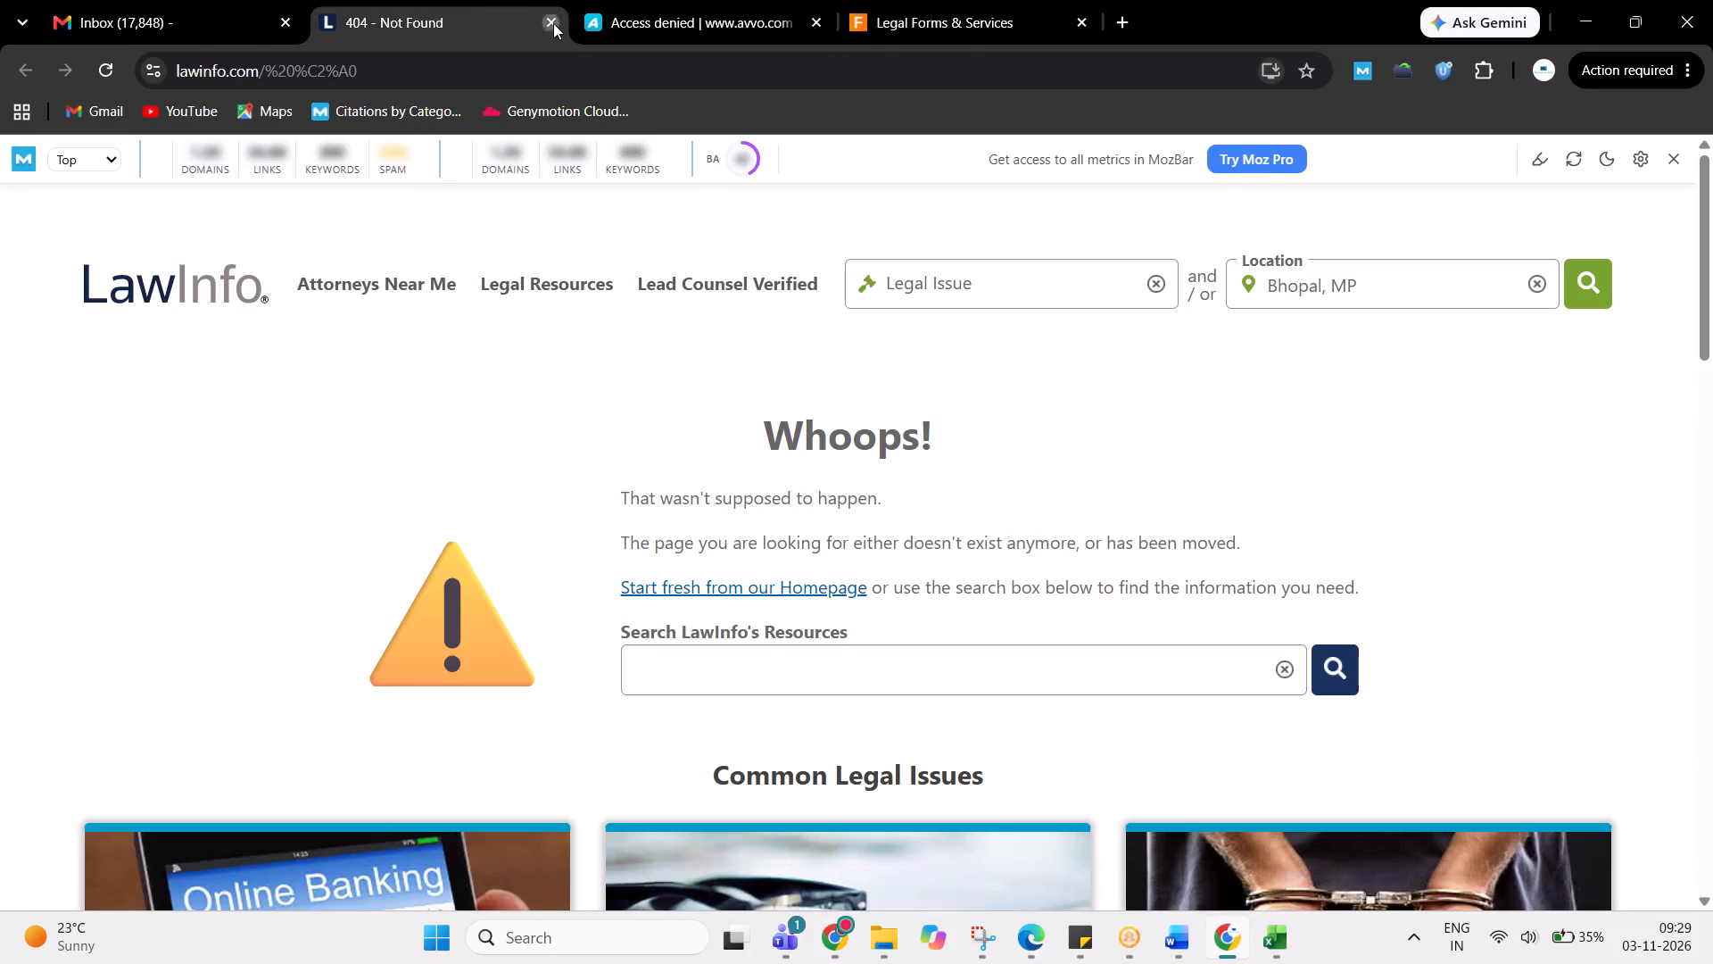
click(706, 0)
scroll(887, 651, down, 14)
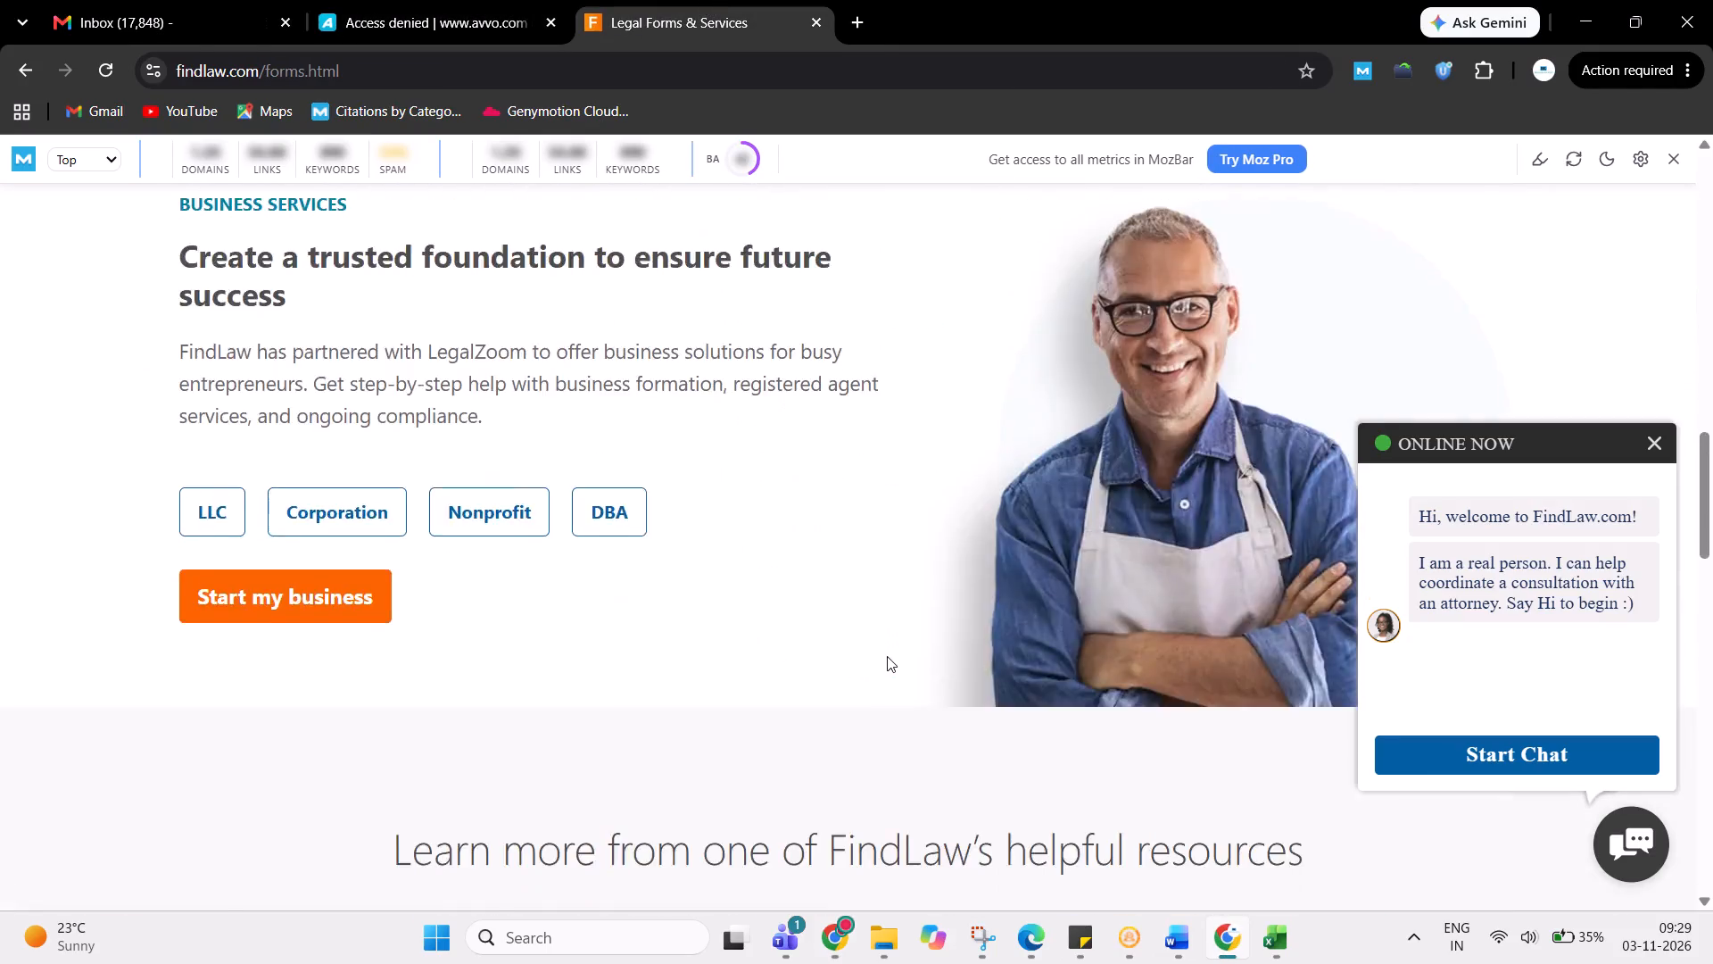
scroll(887, 656, down, 2)
key(alt+Tab)
click(1262, 952)
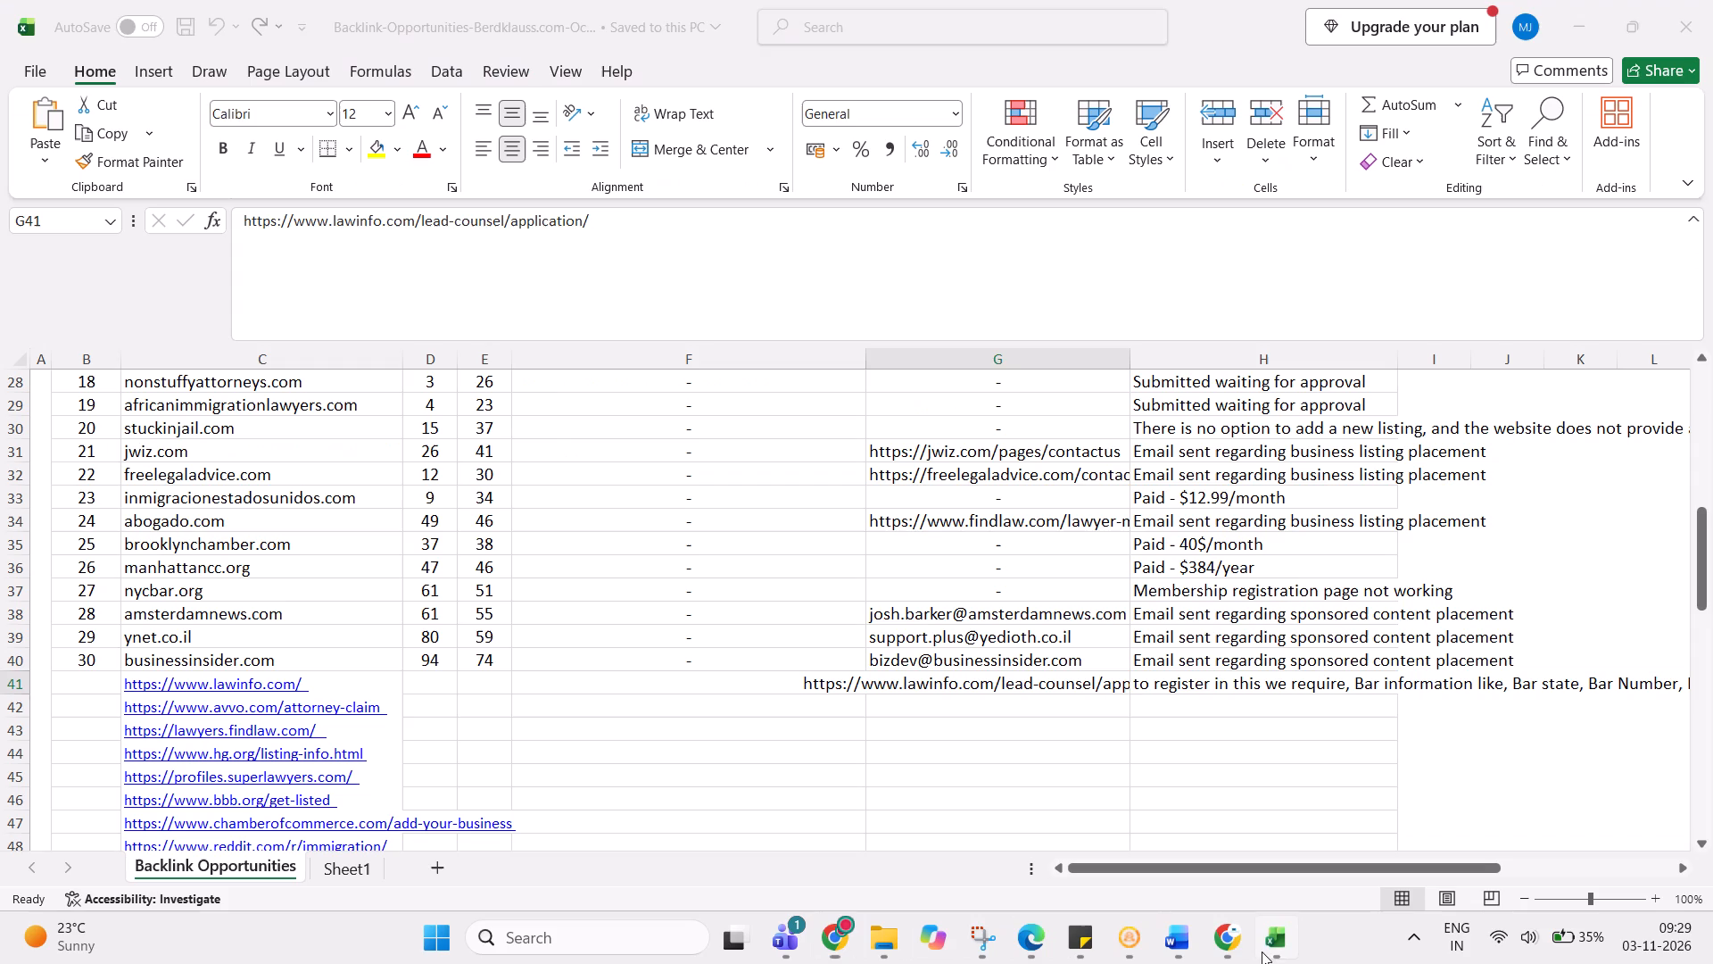
click(270, 702)
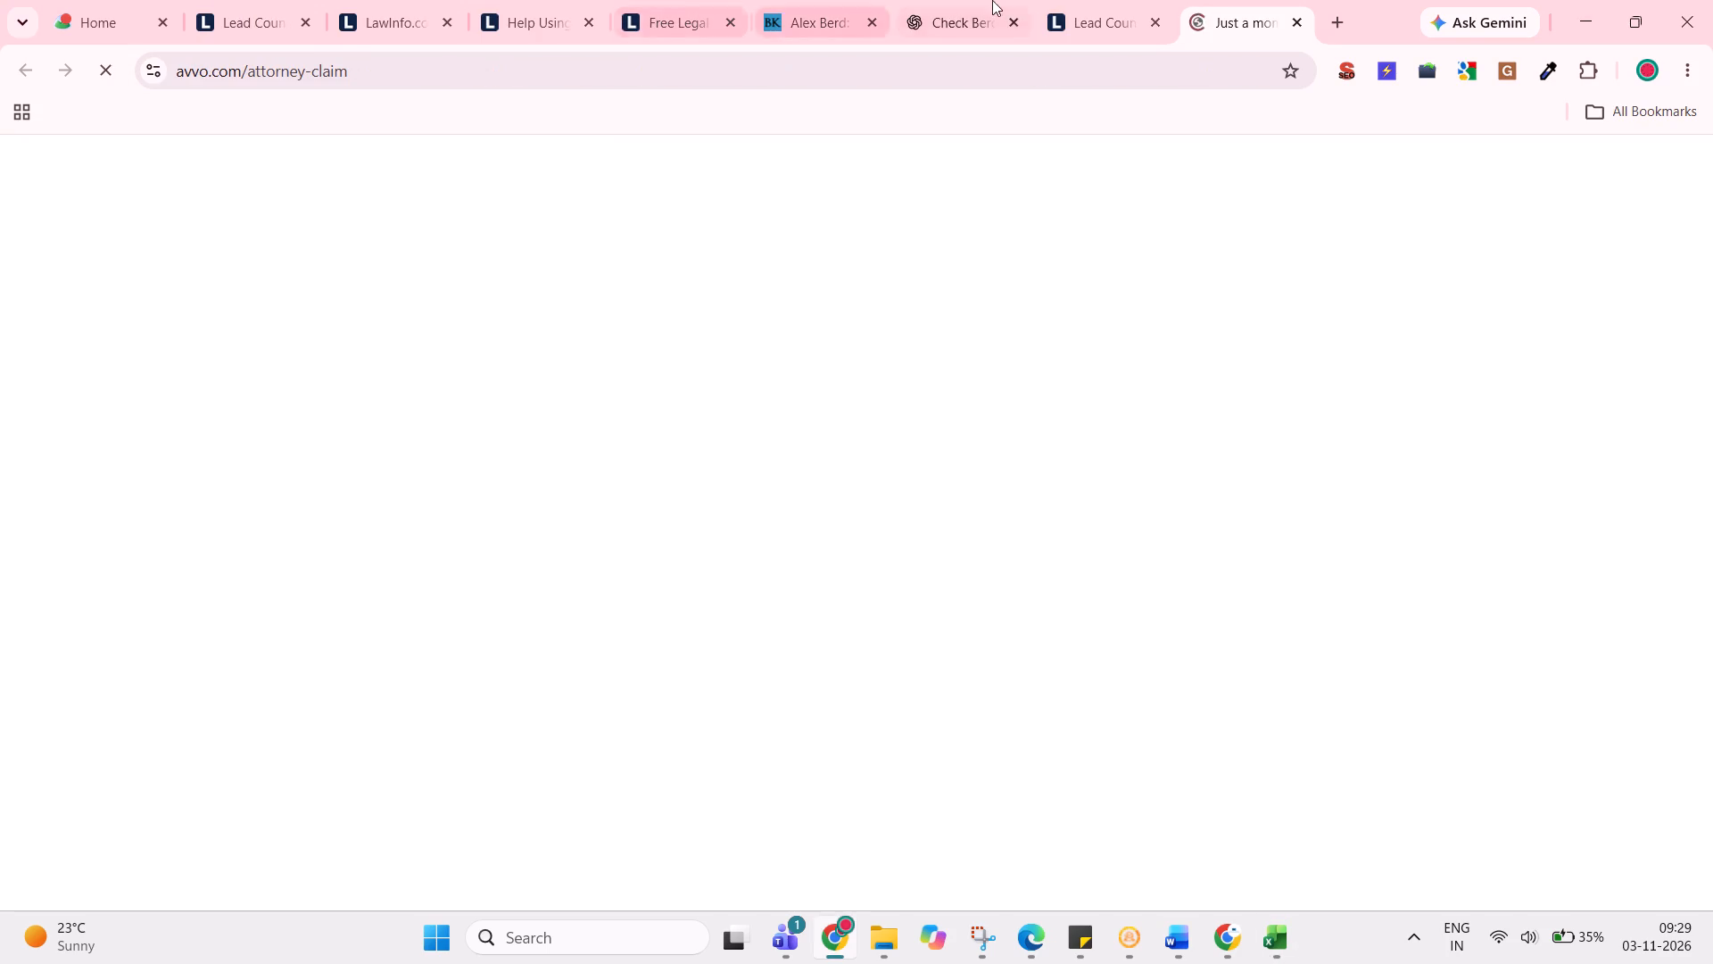
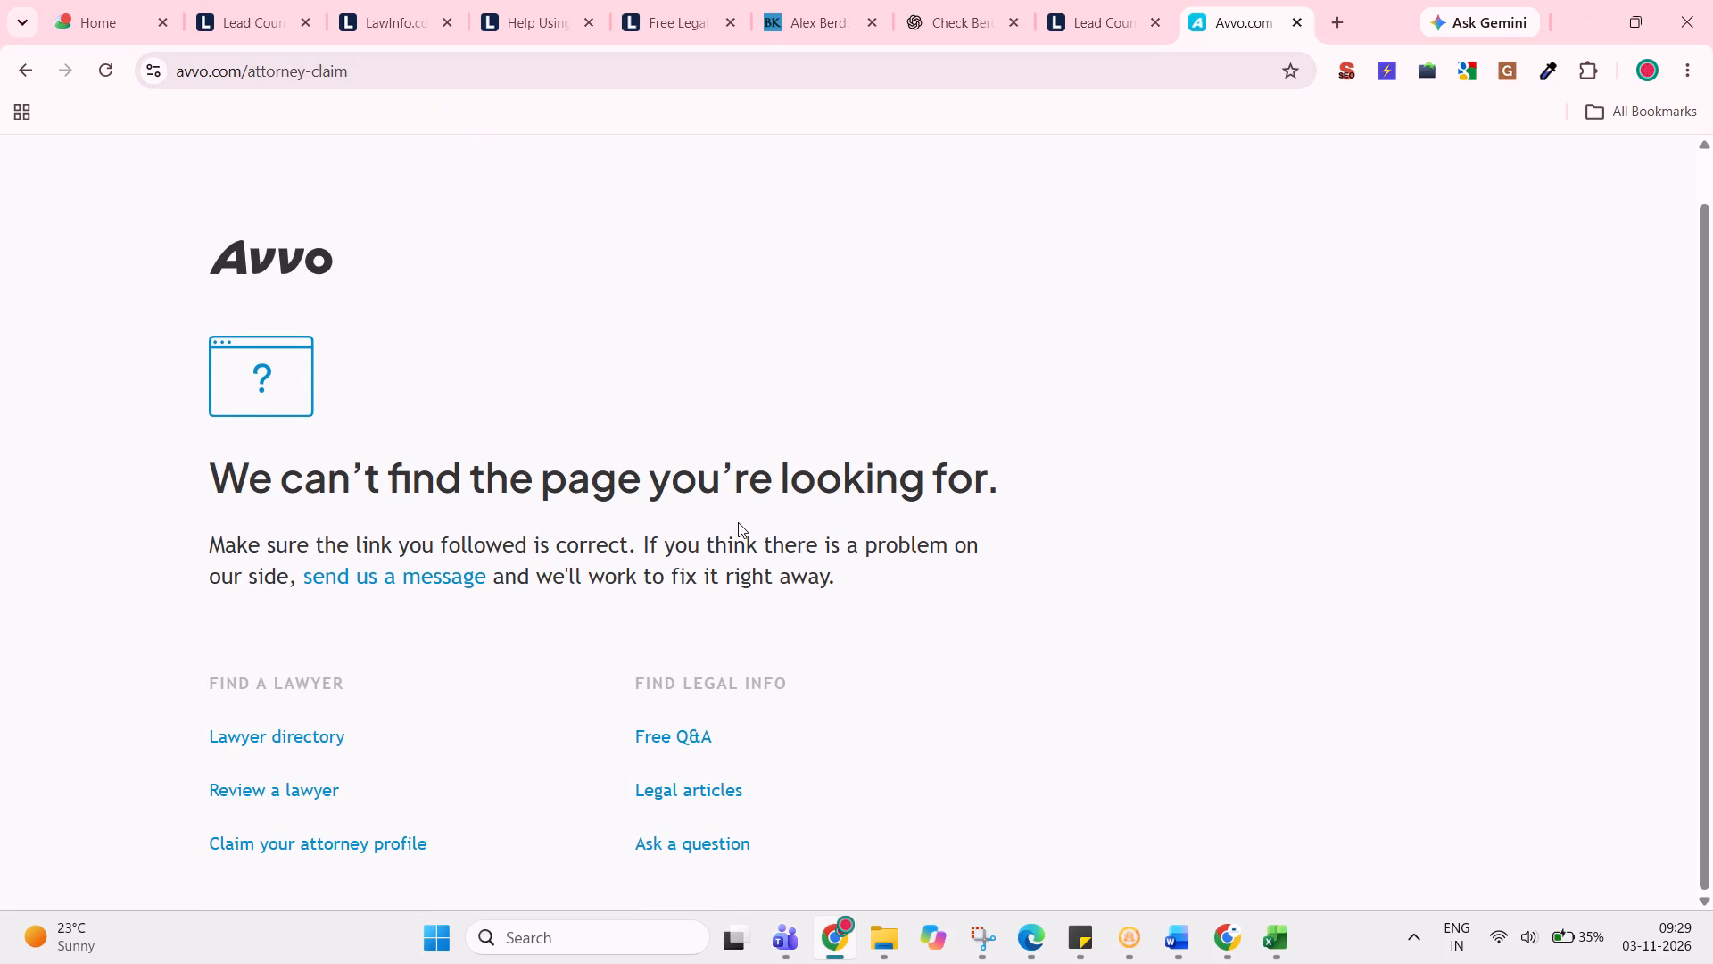
Look over the Avvo attorney-claim page for a way to claim or add an attorney profile.
scroll(738, 522, down, 3)
Check the Avvo row in the Excel backlink sheet and switch to the second Chrome window.
click(1287, 940)
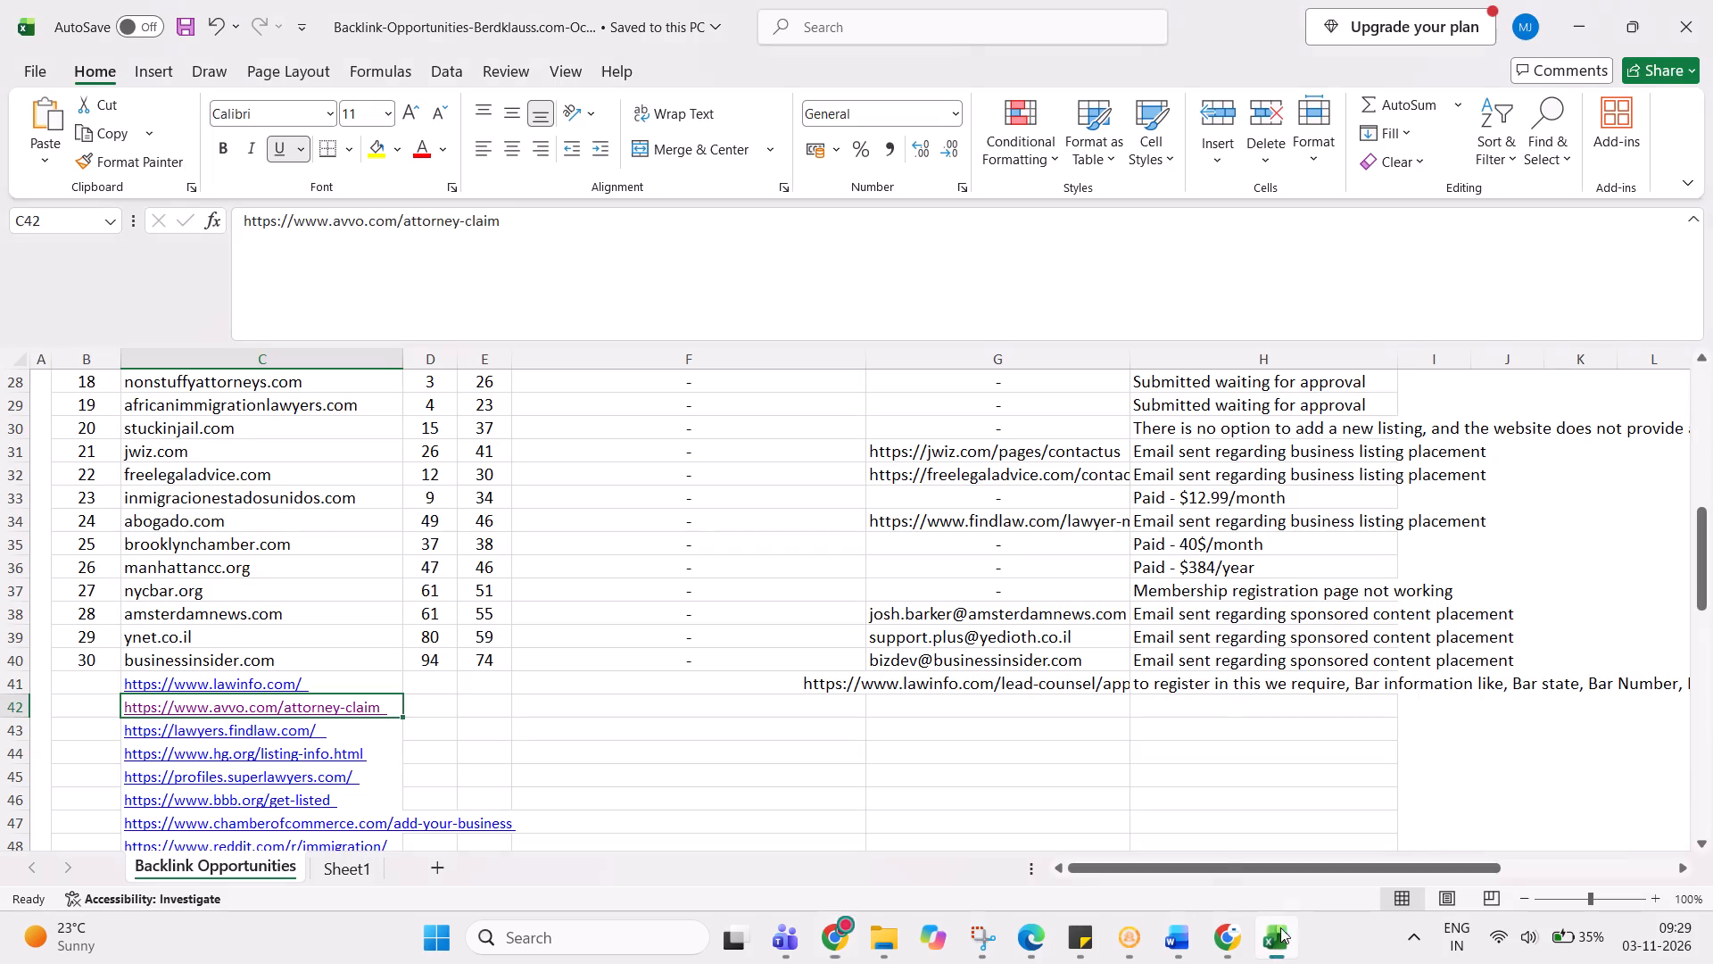
click(1243, 939)
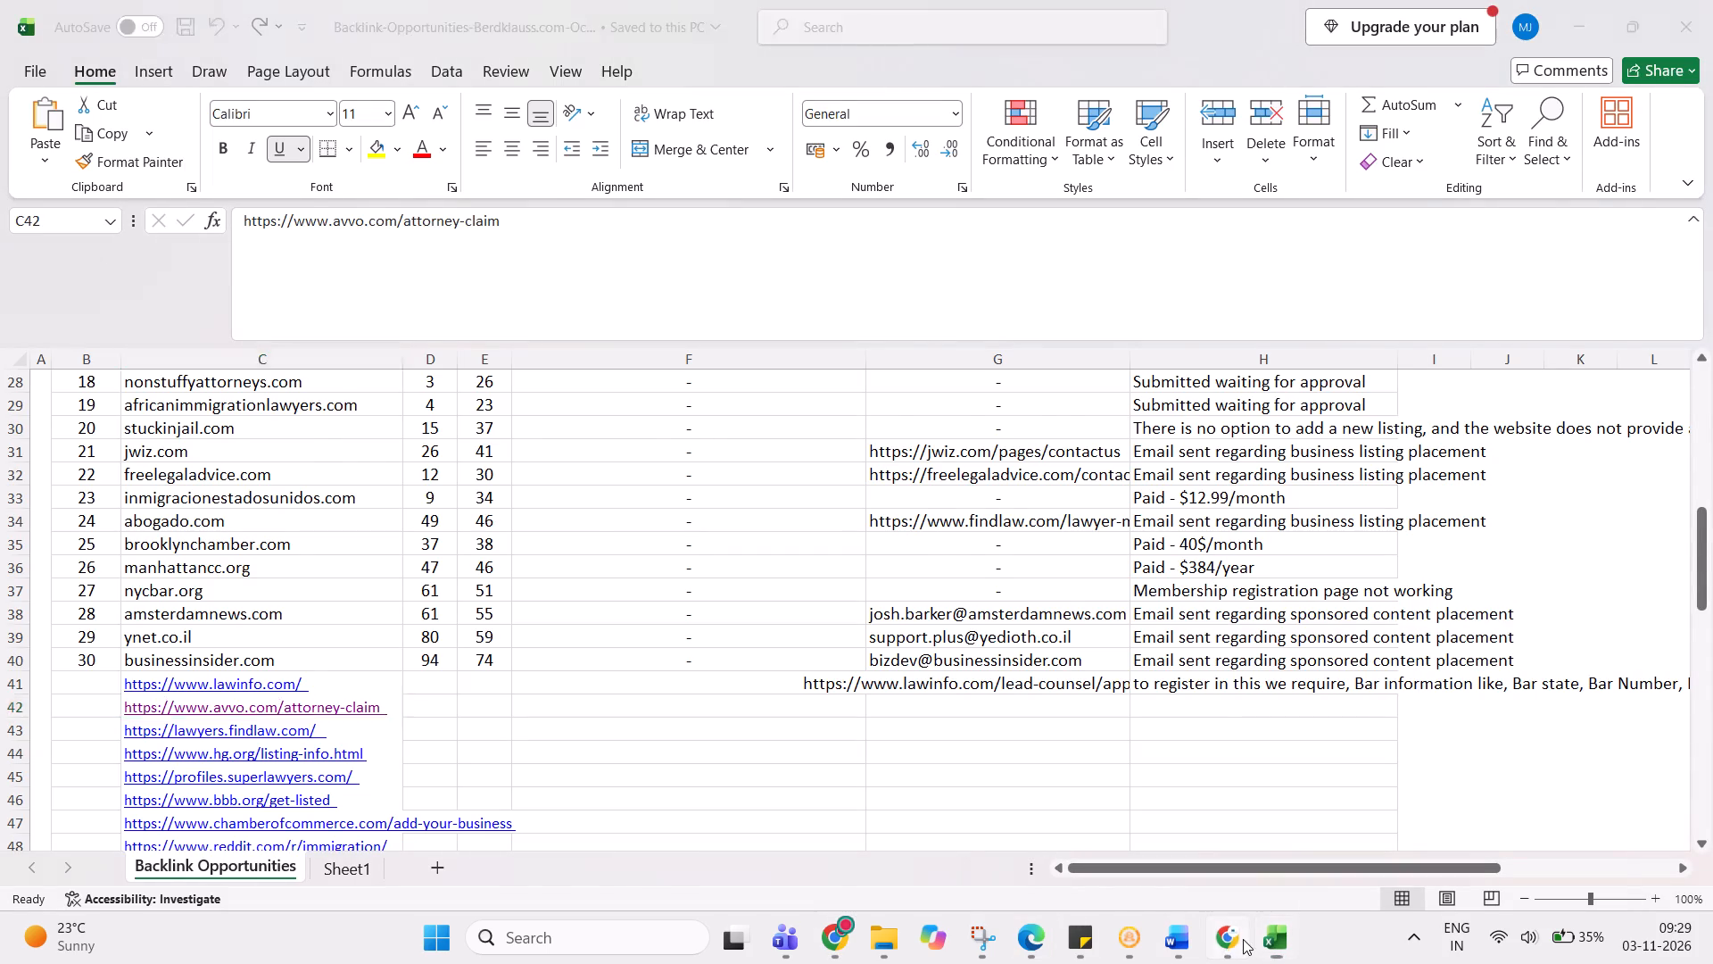
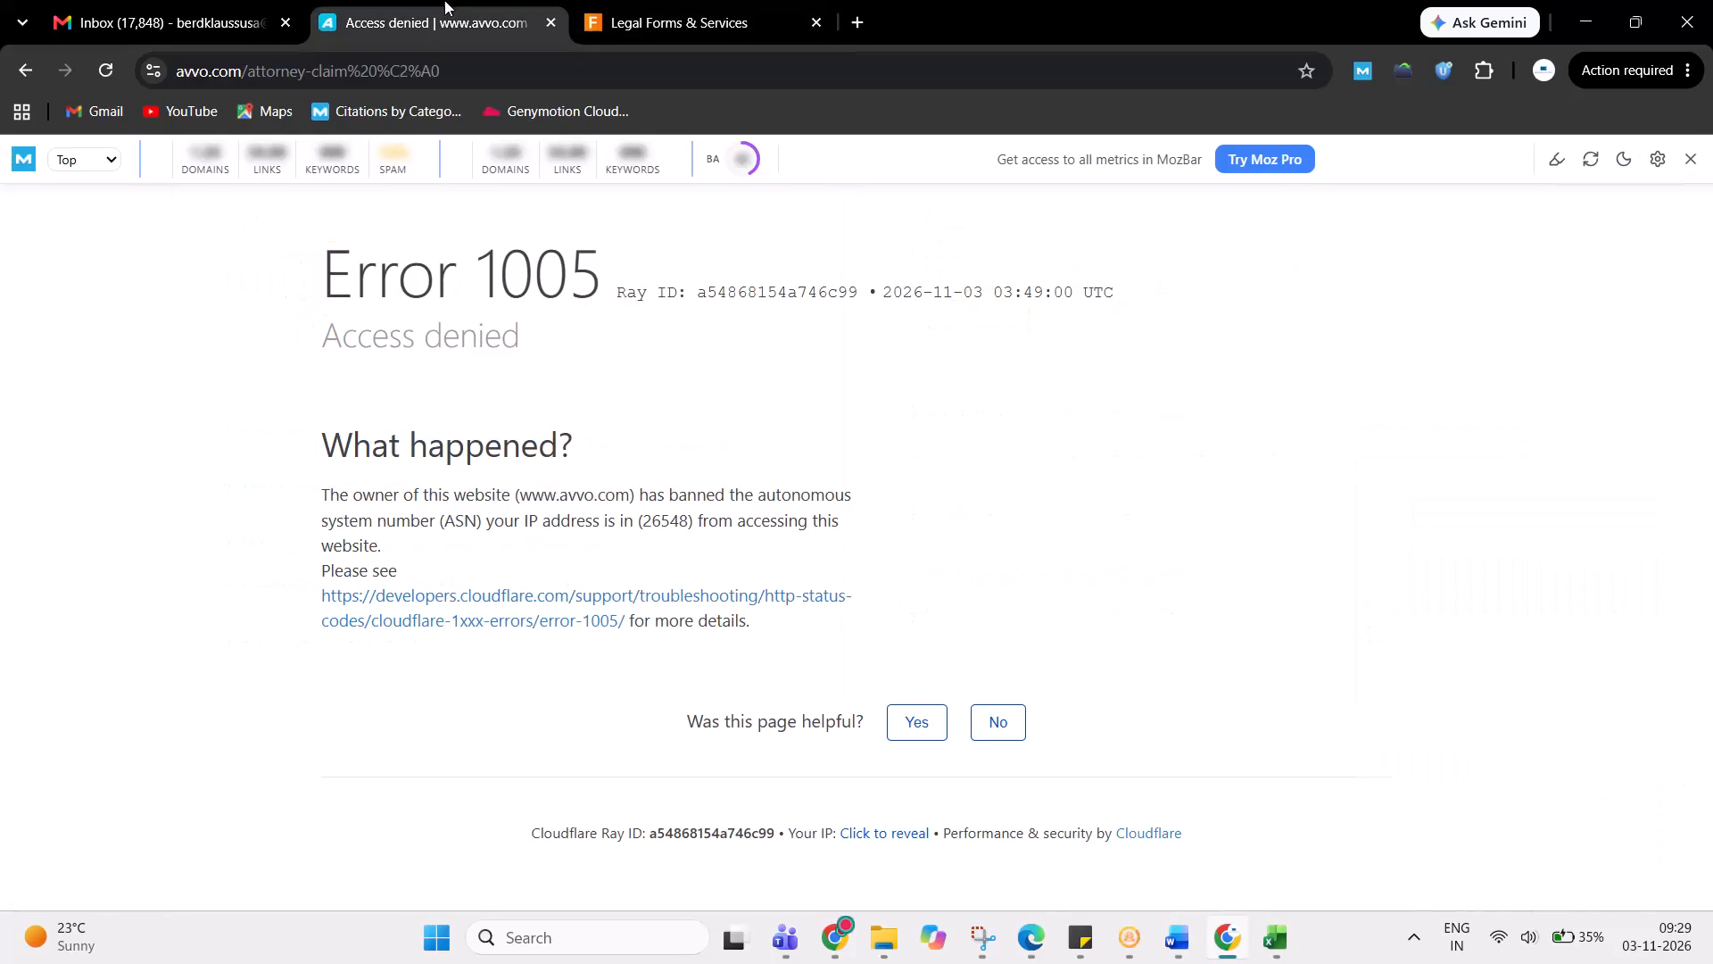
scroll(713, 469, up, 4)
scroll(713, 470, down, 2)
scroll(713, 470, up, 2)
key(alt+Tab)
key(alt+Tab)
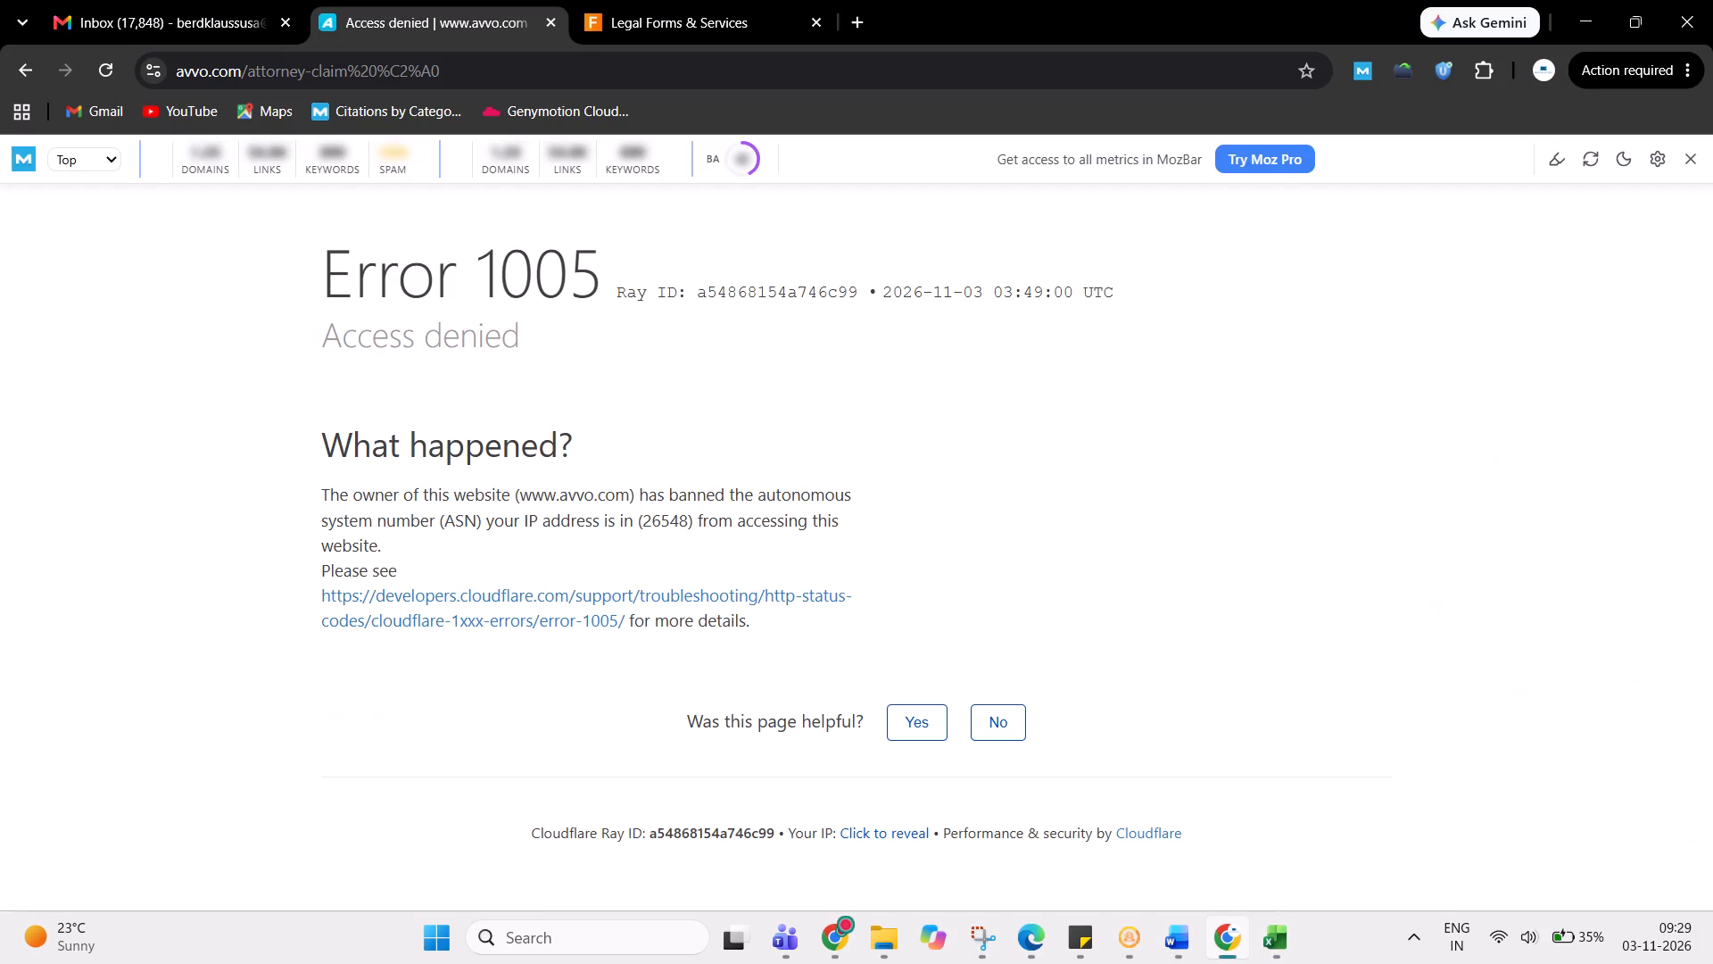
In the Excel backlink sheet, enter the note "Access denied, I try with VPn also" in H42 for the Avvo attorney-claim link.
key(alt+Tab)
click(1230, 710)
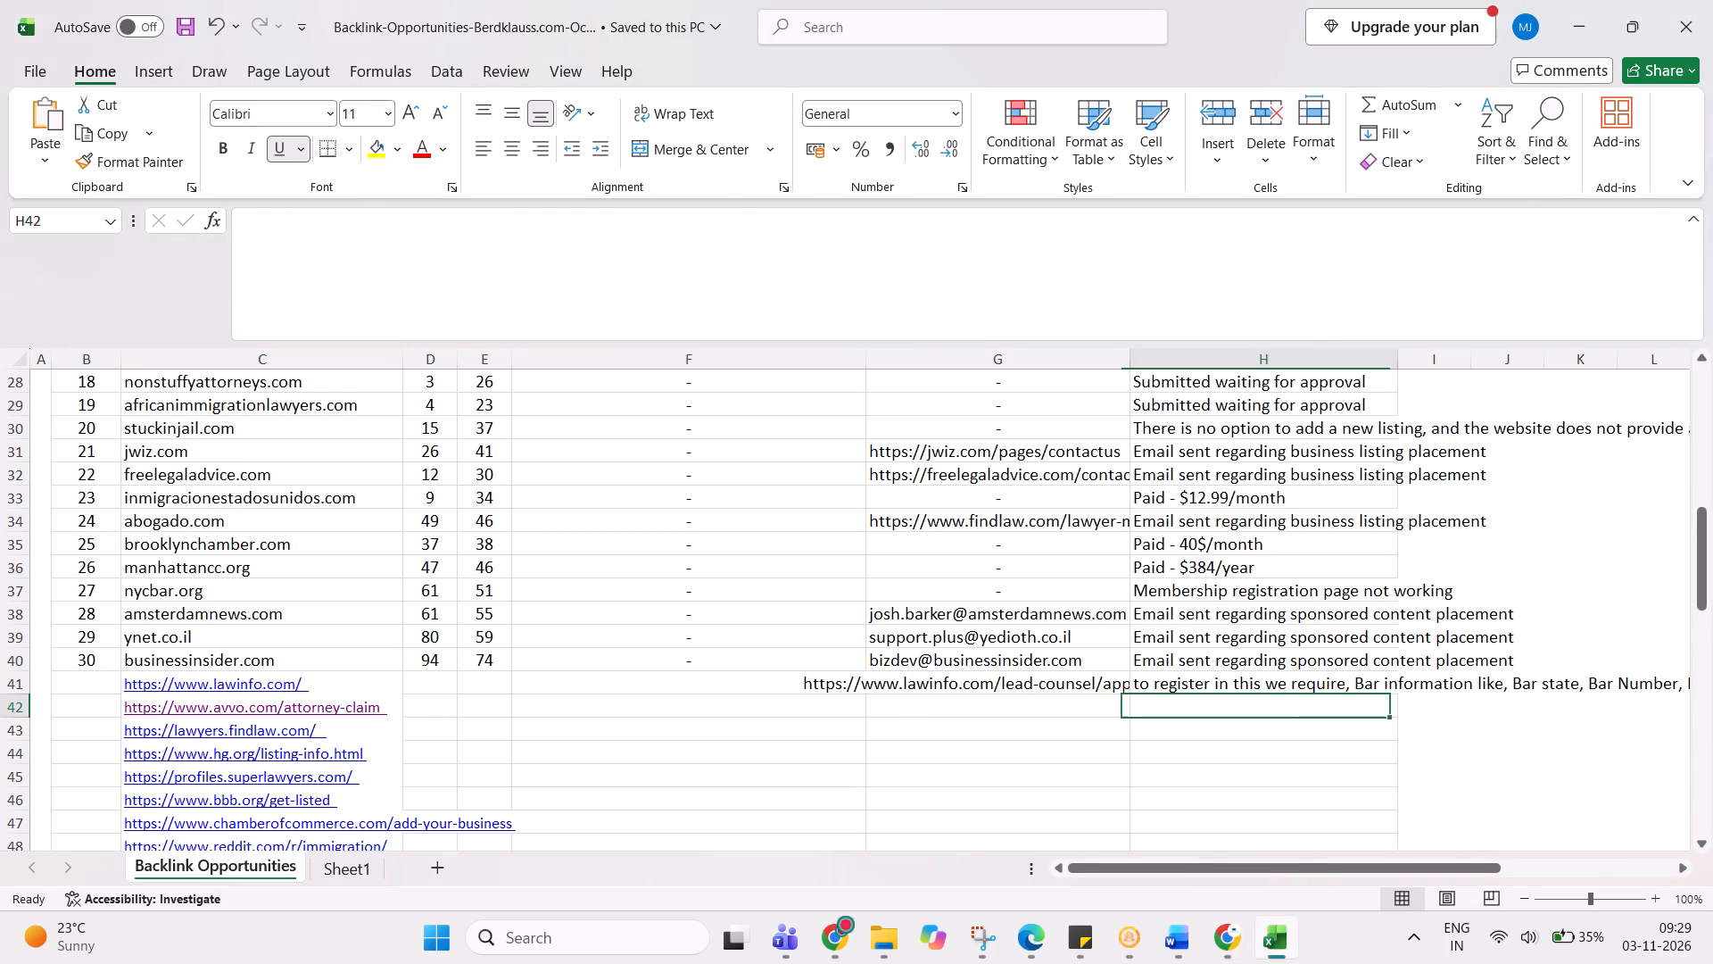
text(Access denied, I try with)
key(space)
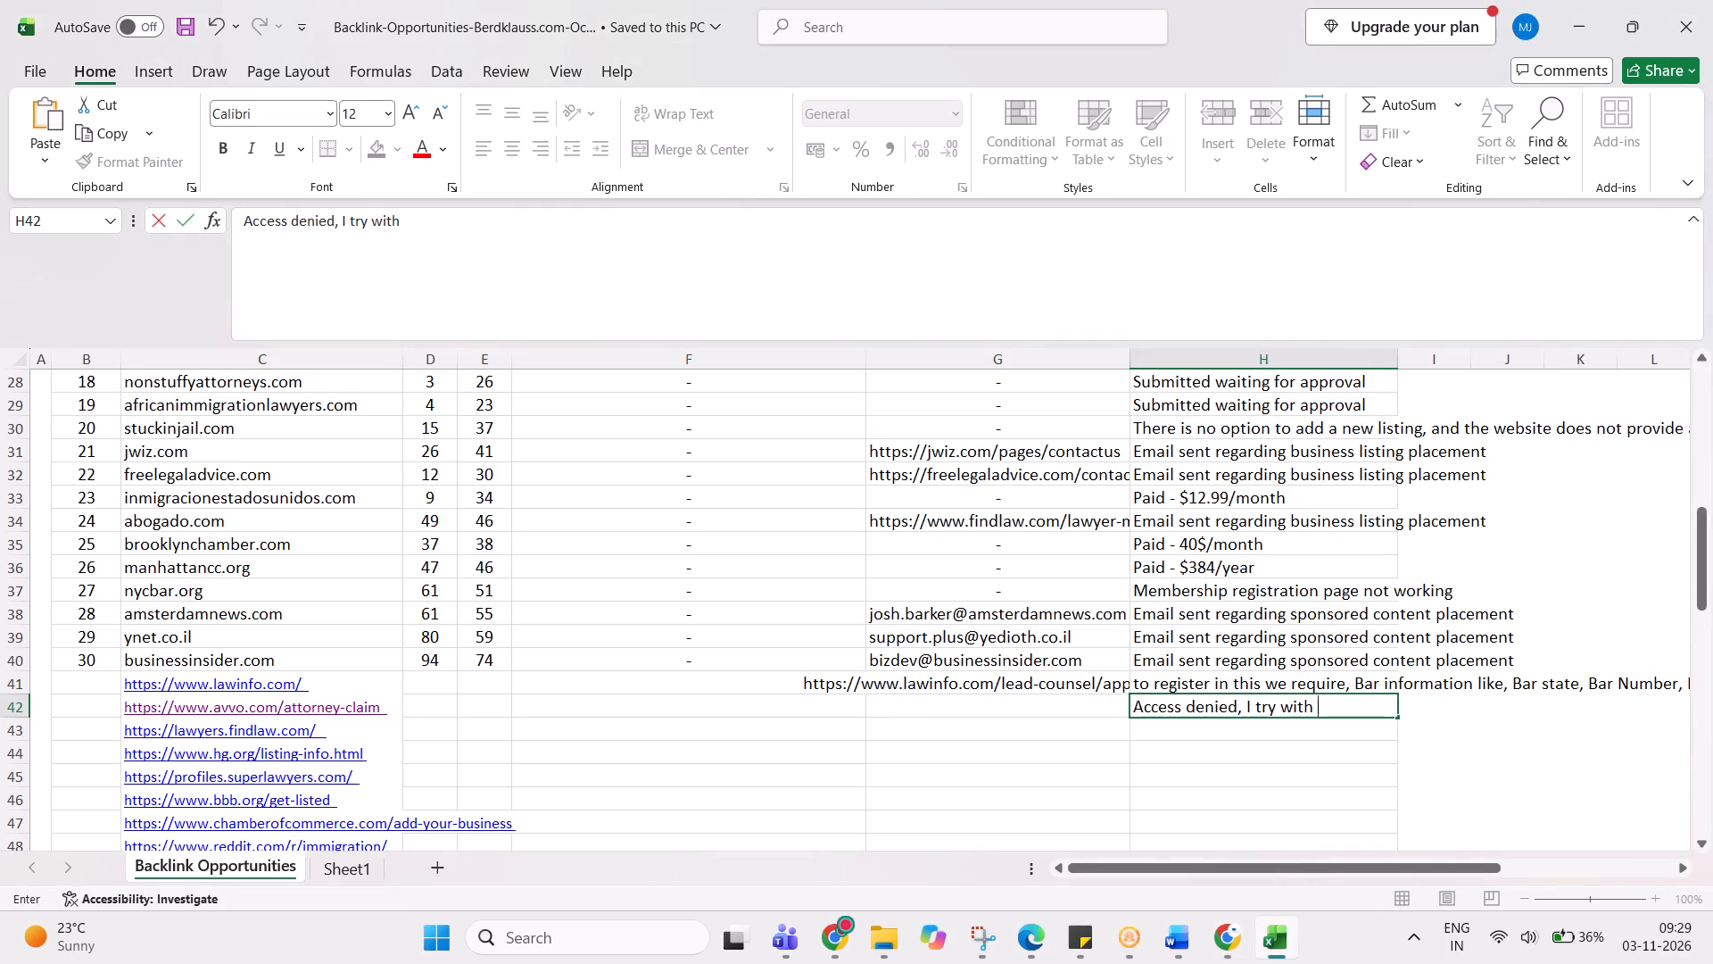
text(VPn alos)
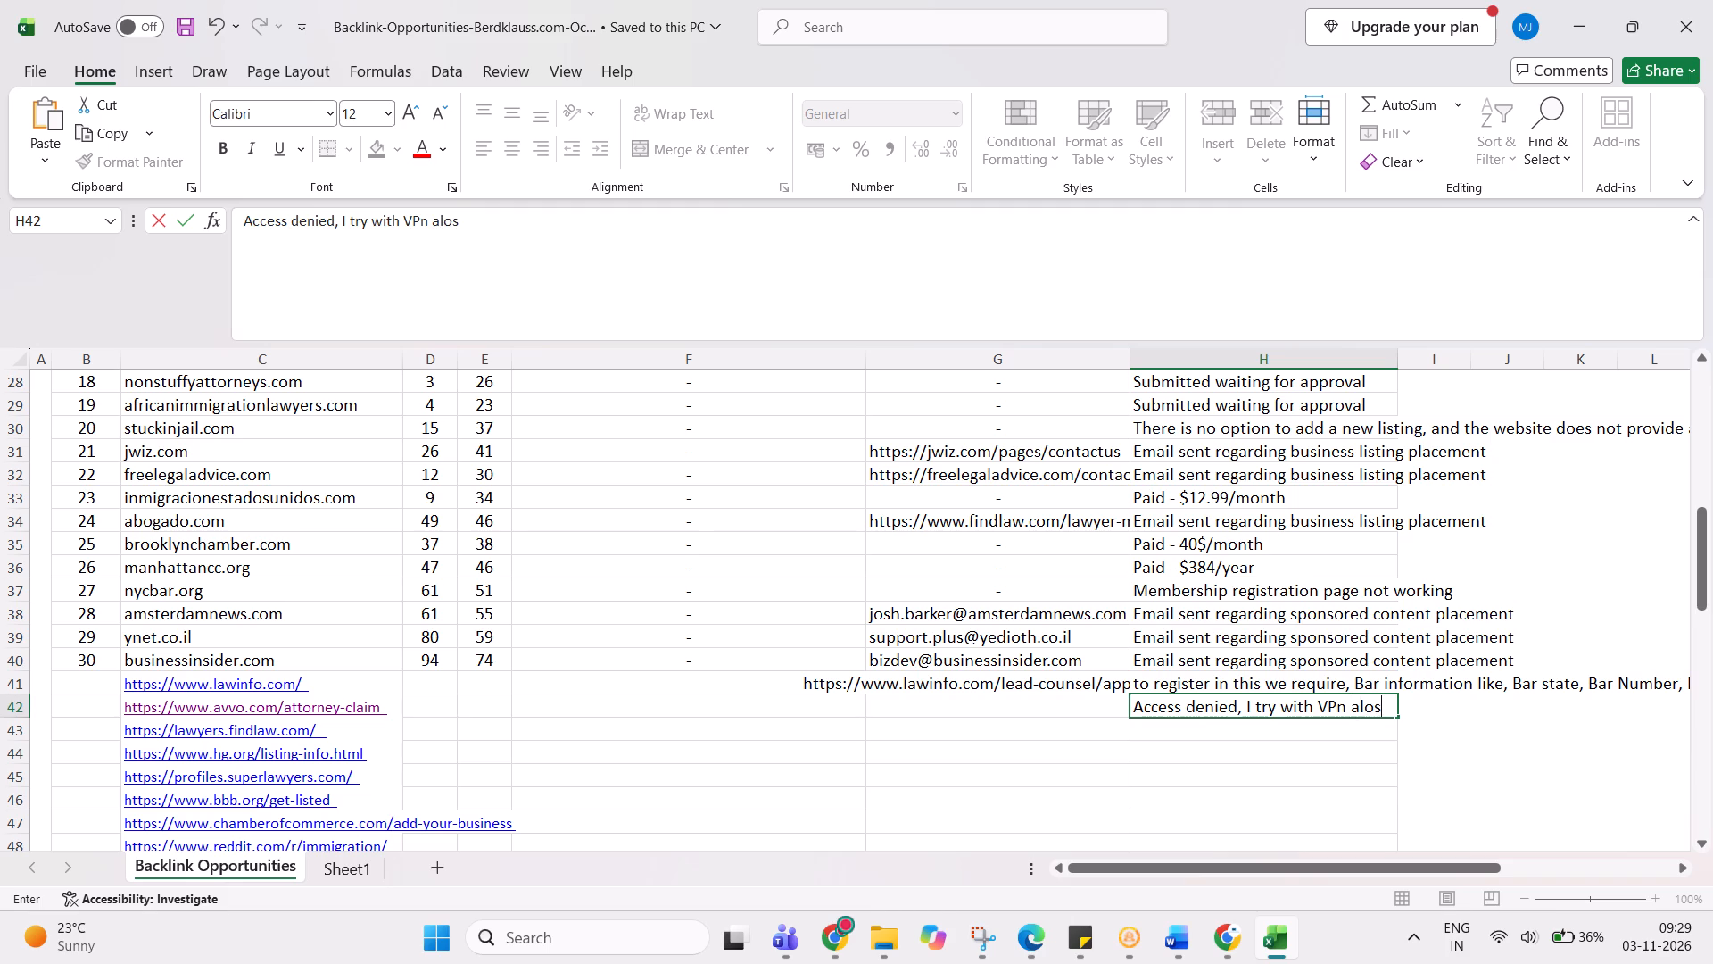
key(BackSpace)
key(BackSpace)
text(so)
Copy the stilt.com remark about the inaccessible link and VPN checks from H20 over the Avvo attorney-claim note in H42.
scroll(1197, 568, up, 1)
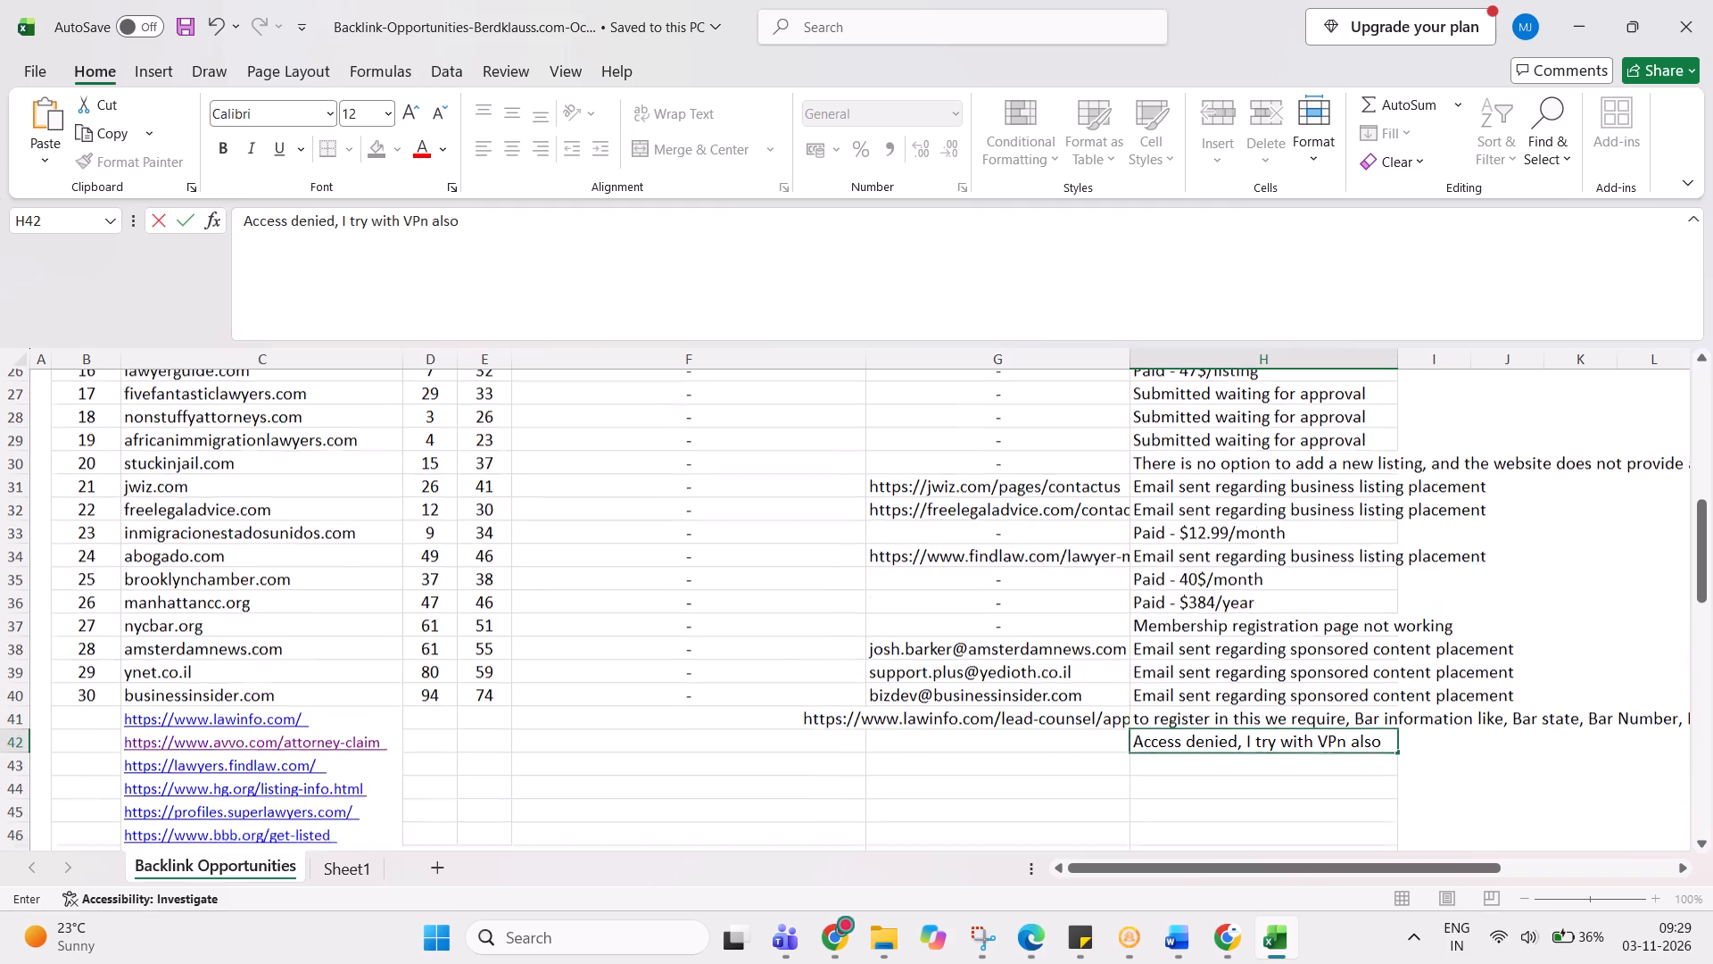
scroll(1197, 568, up, 3)
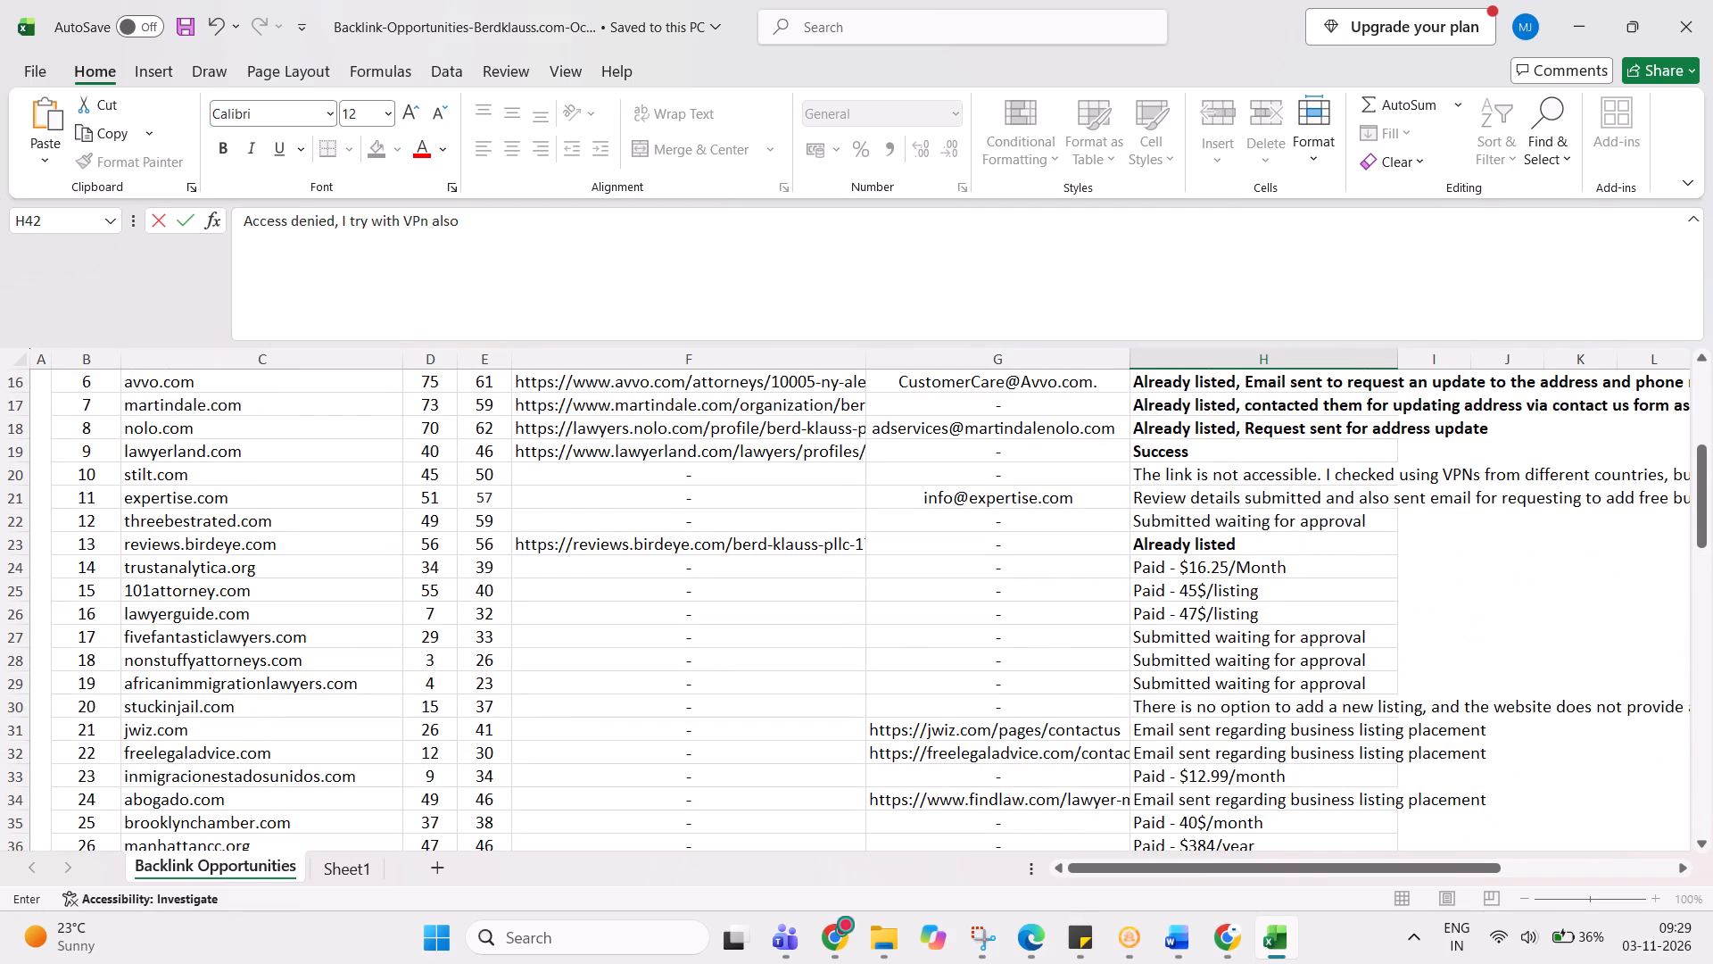
click(1227, 478)
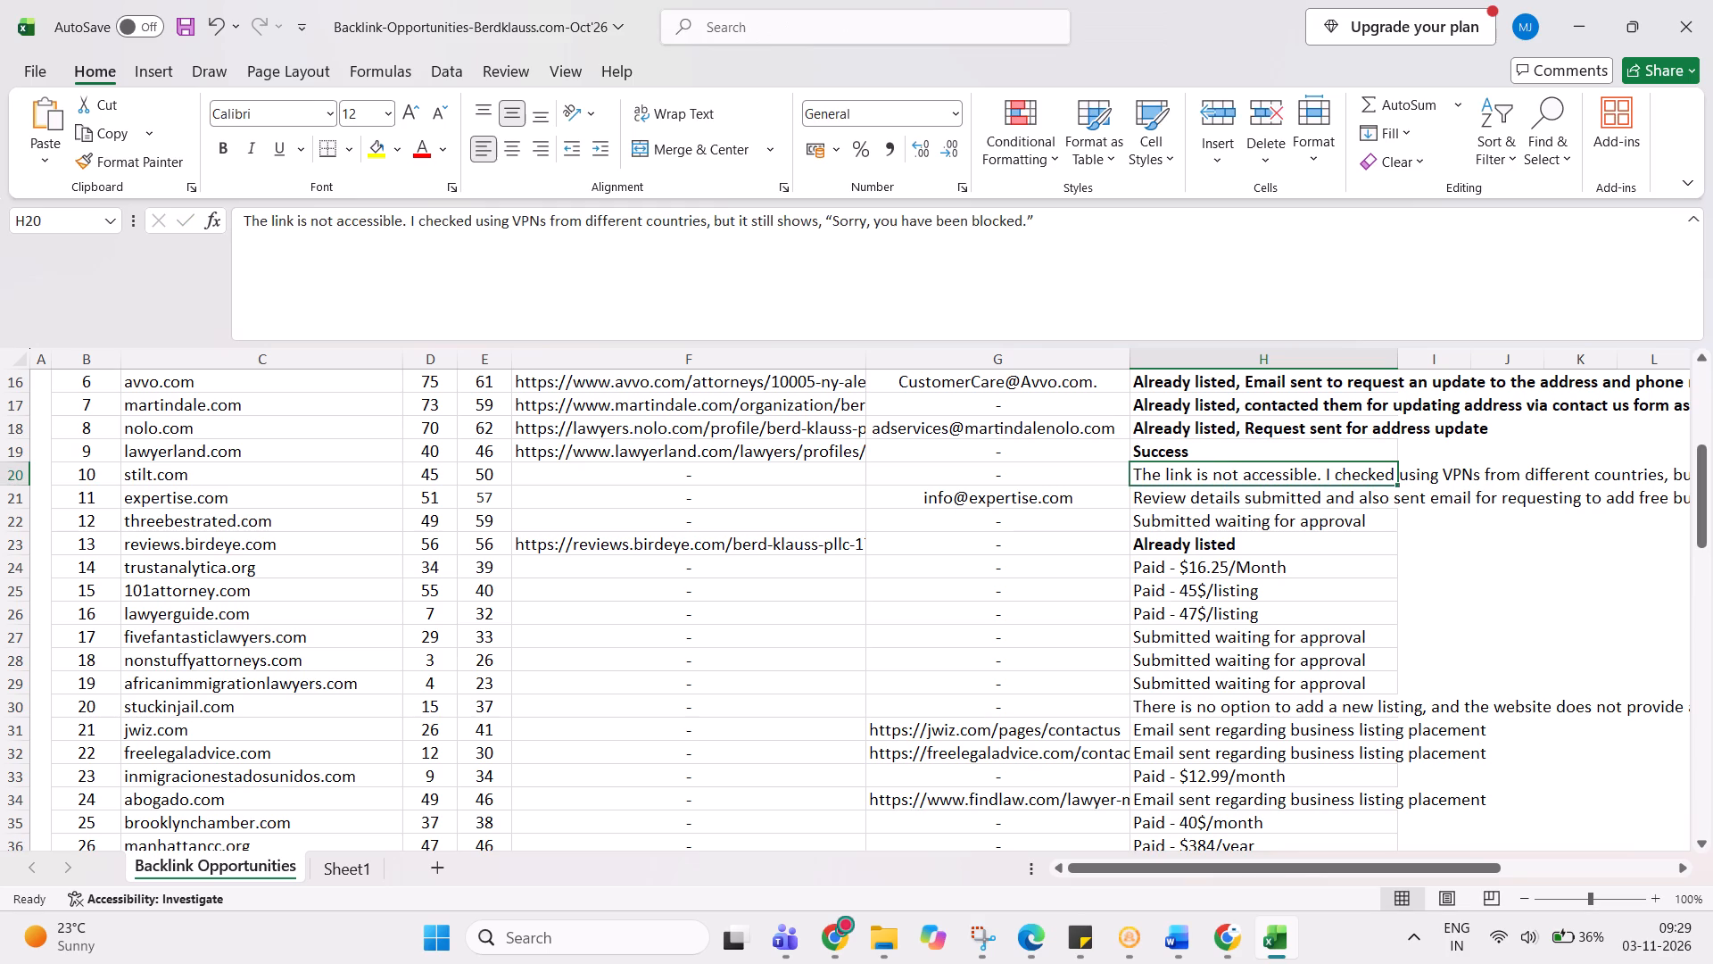
key(ctrl+c)
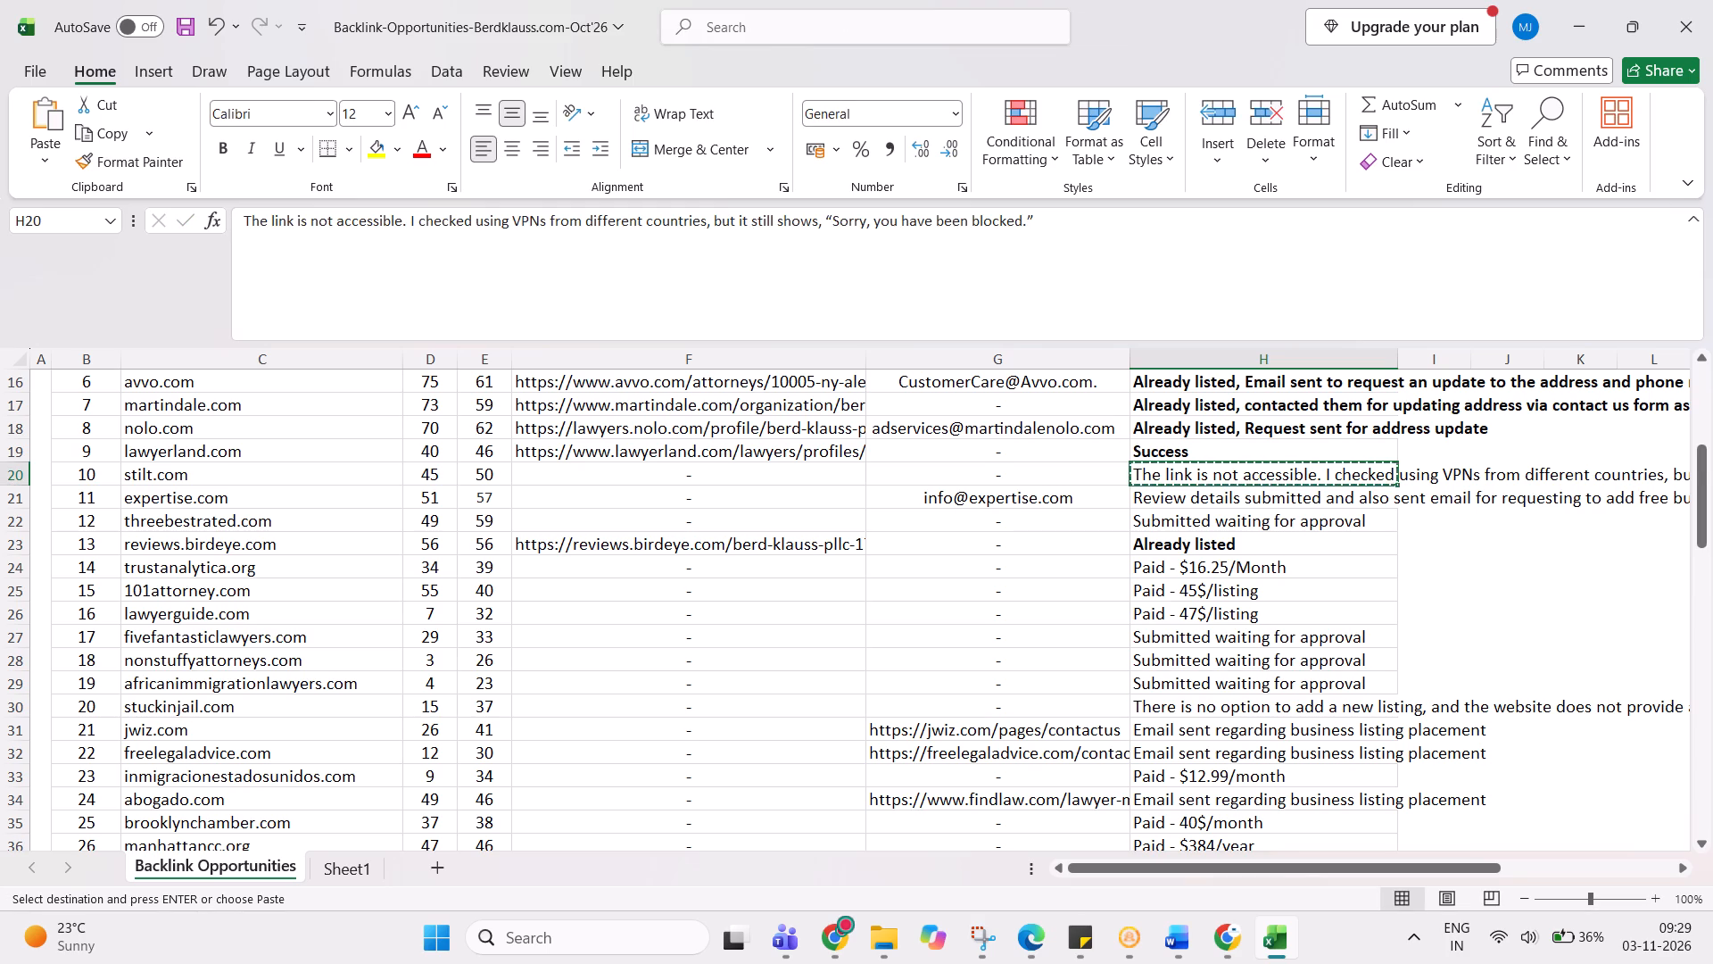
scroll(1235, 675, down, 4)
click(1180, 715)
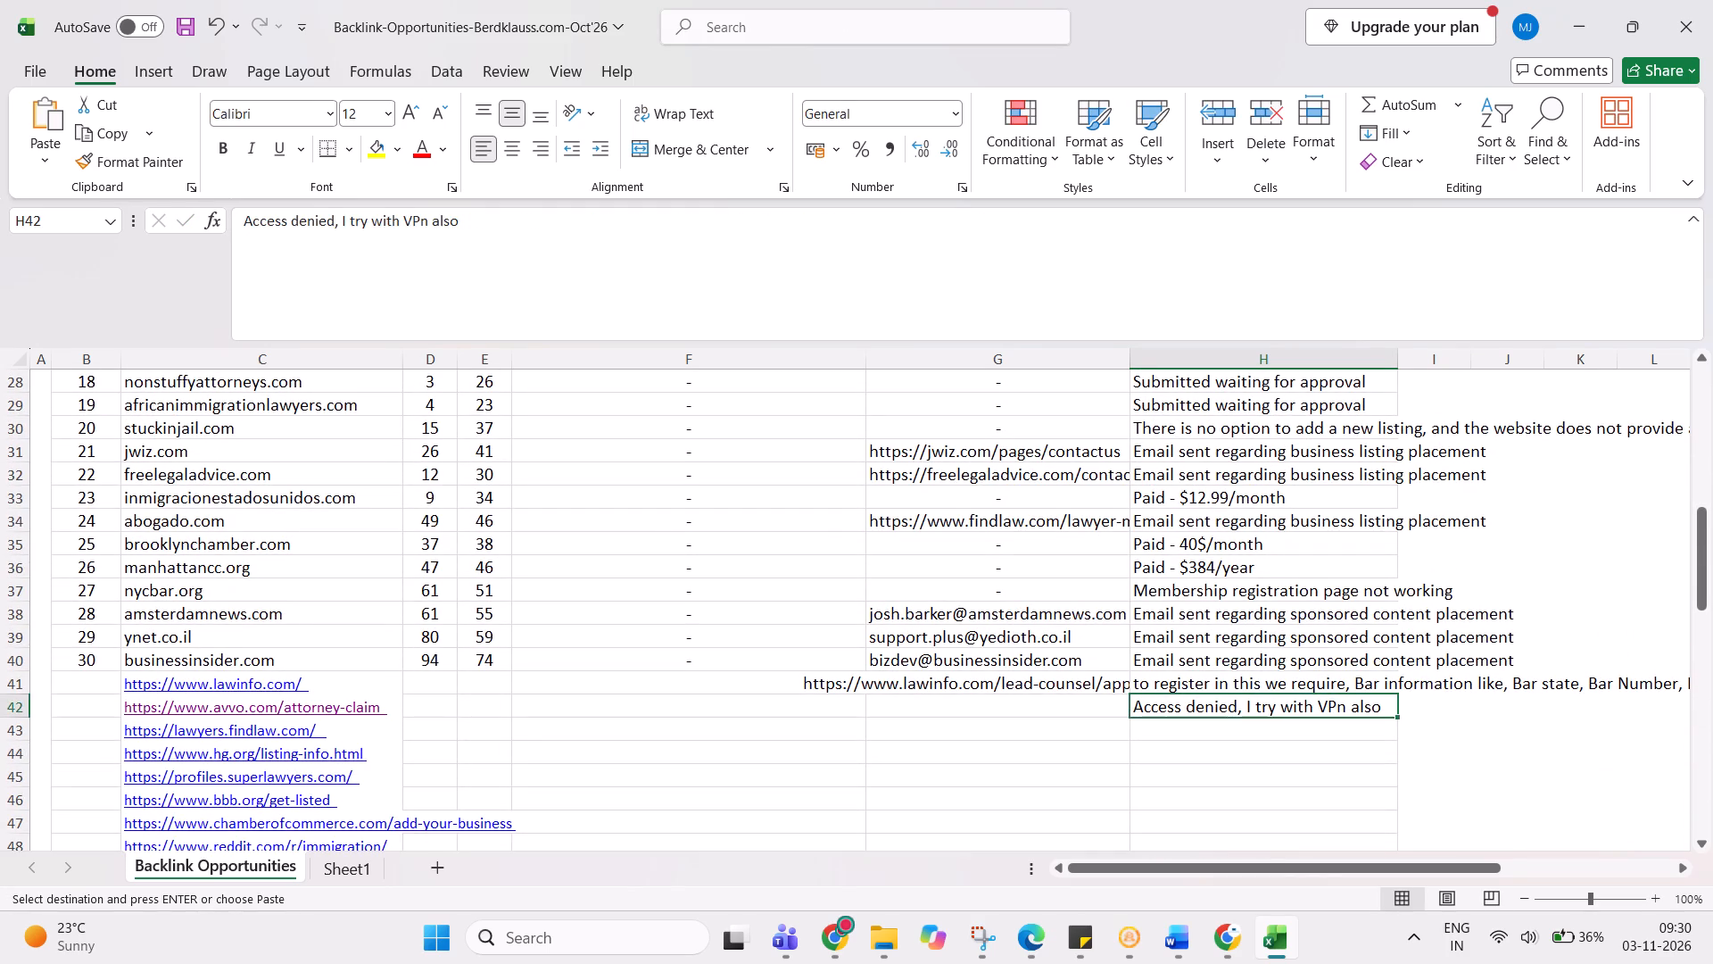
key(ctrl+v)
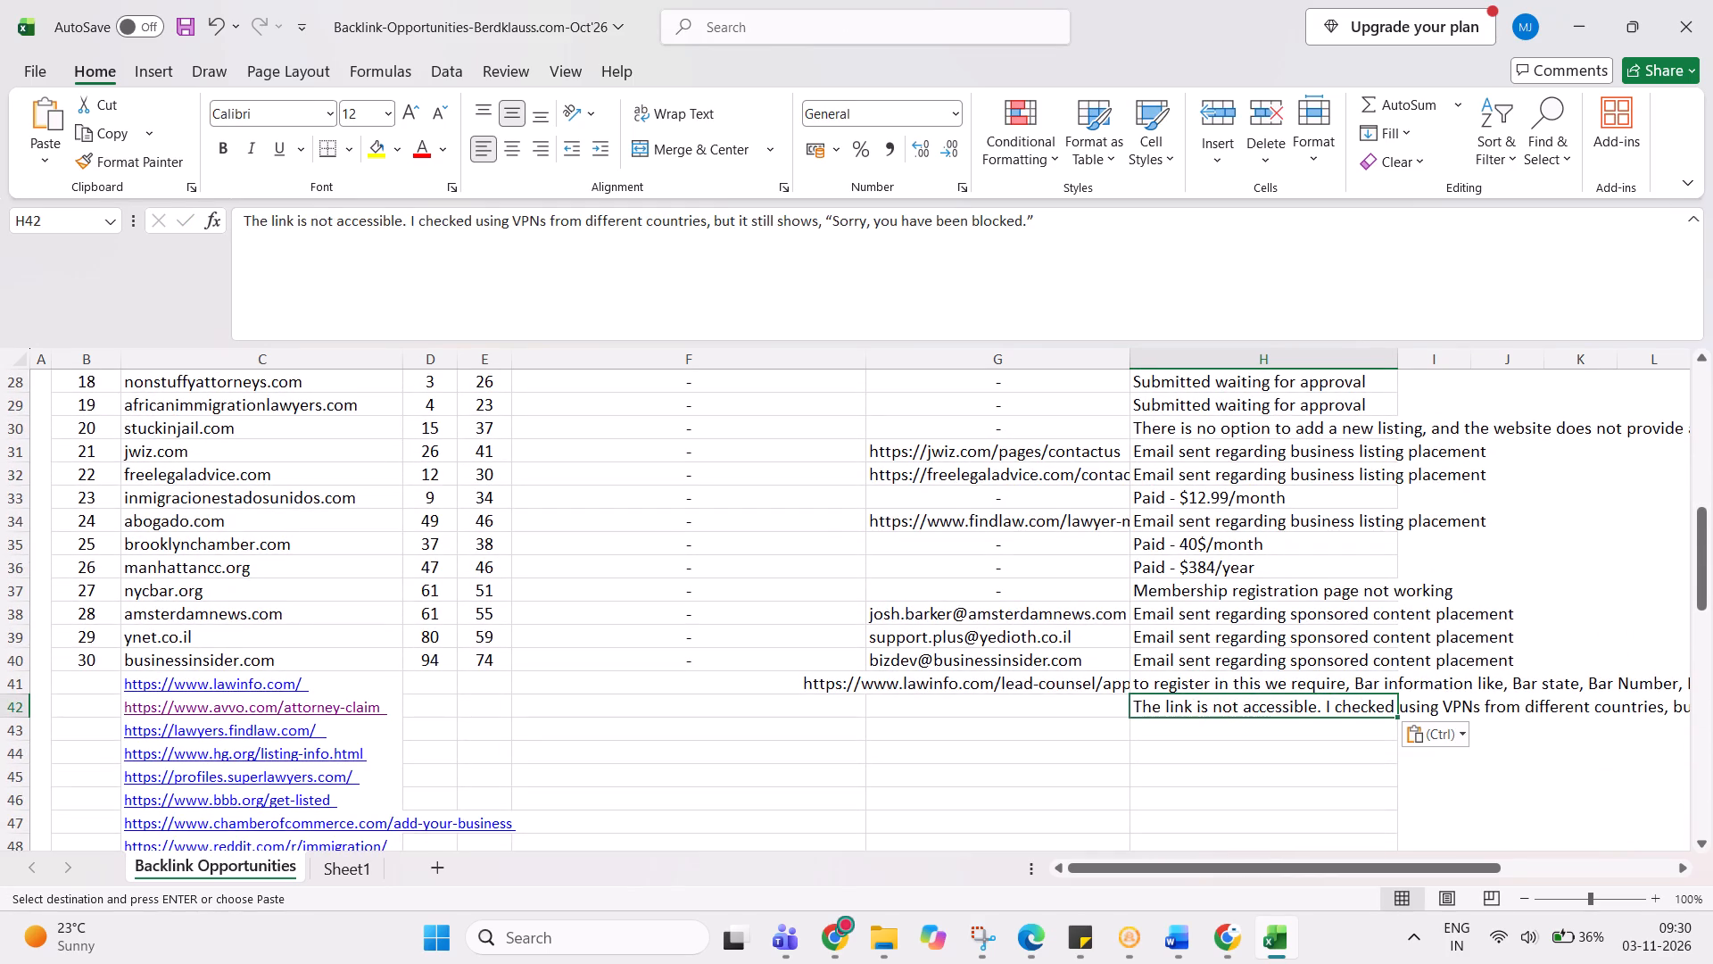
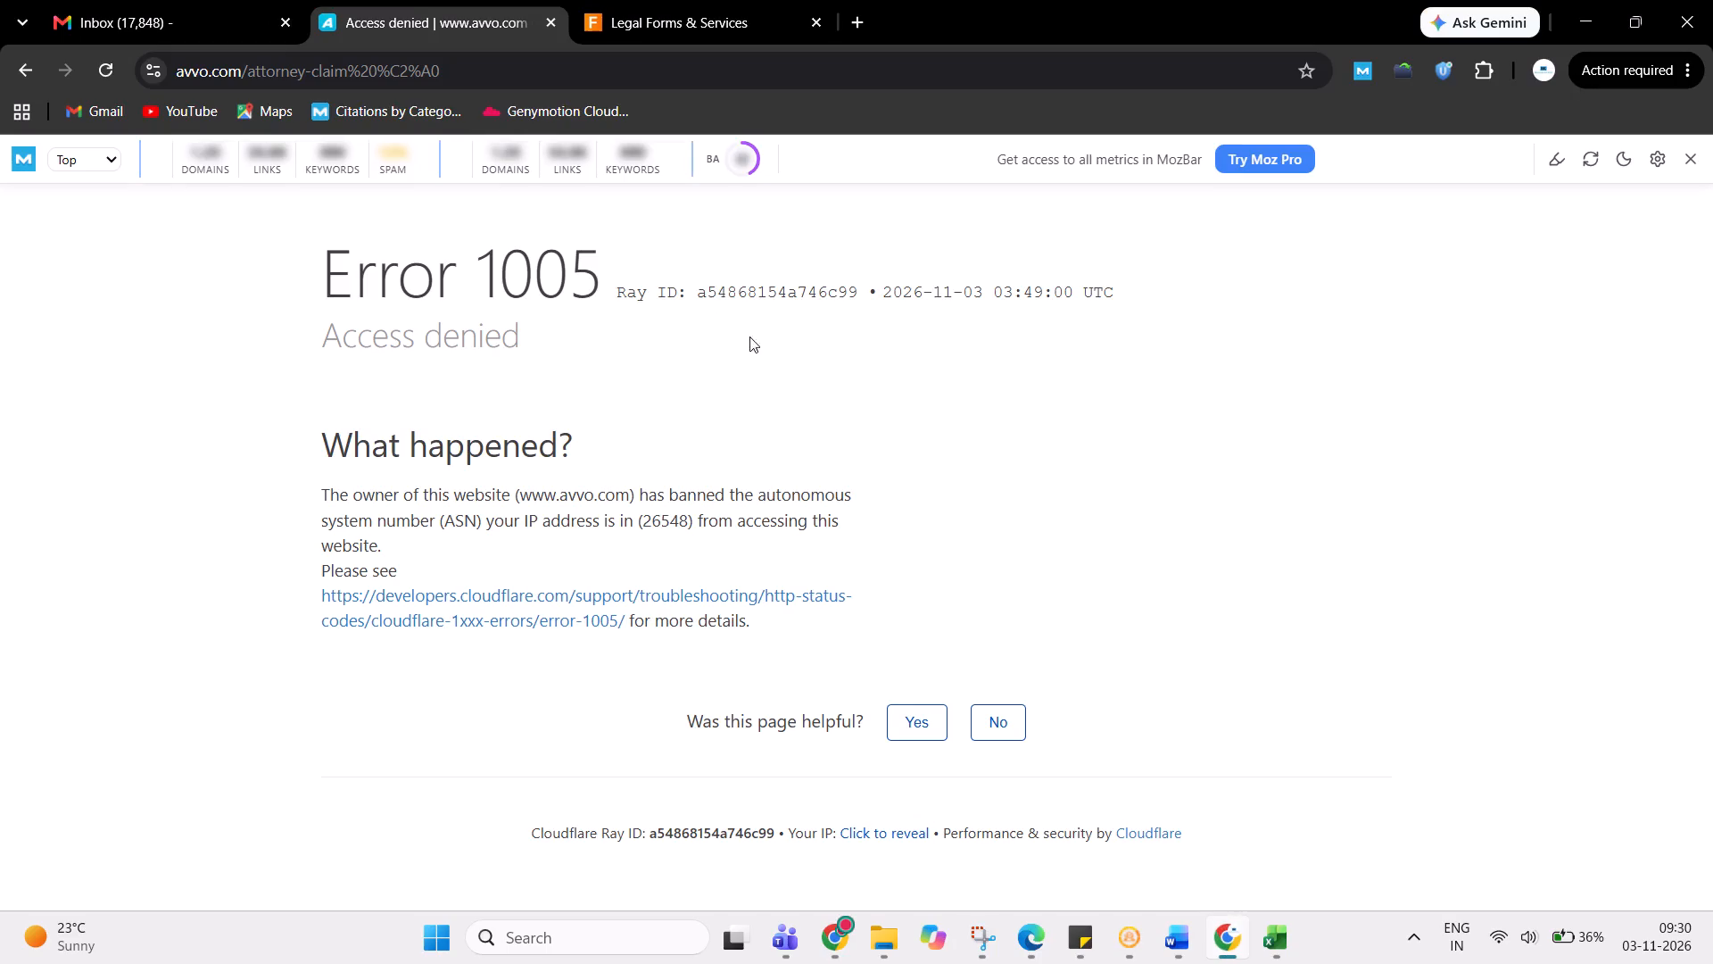
Switch the Urban VPN location to United Kingdom (UK).
click(409, 0)
click(1446, 70)
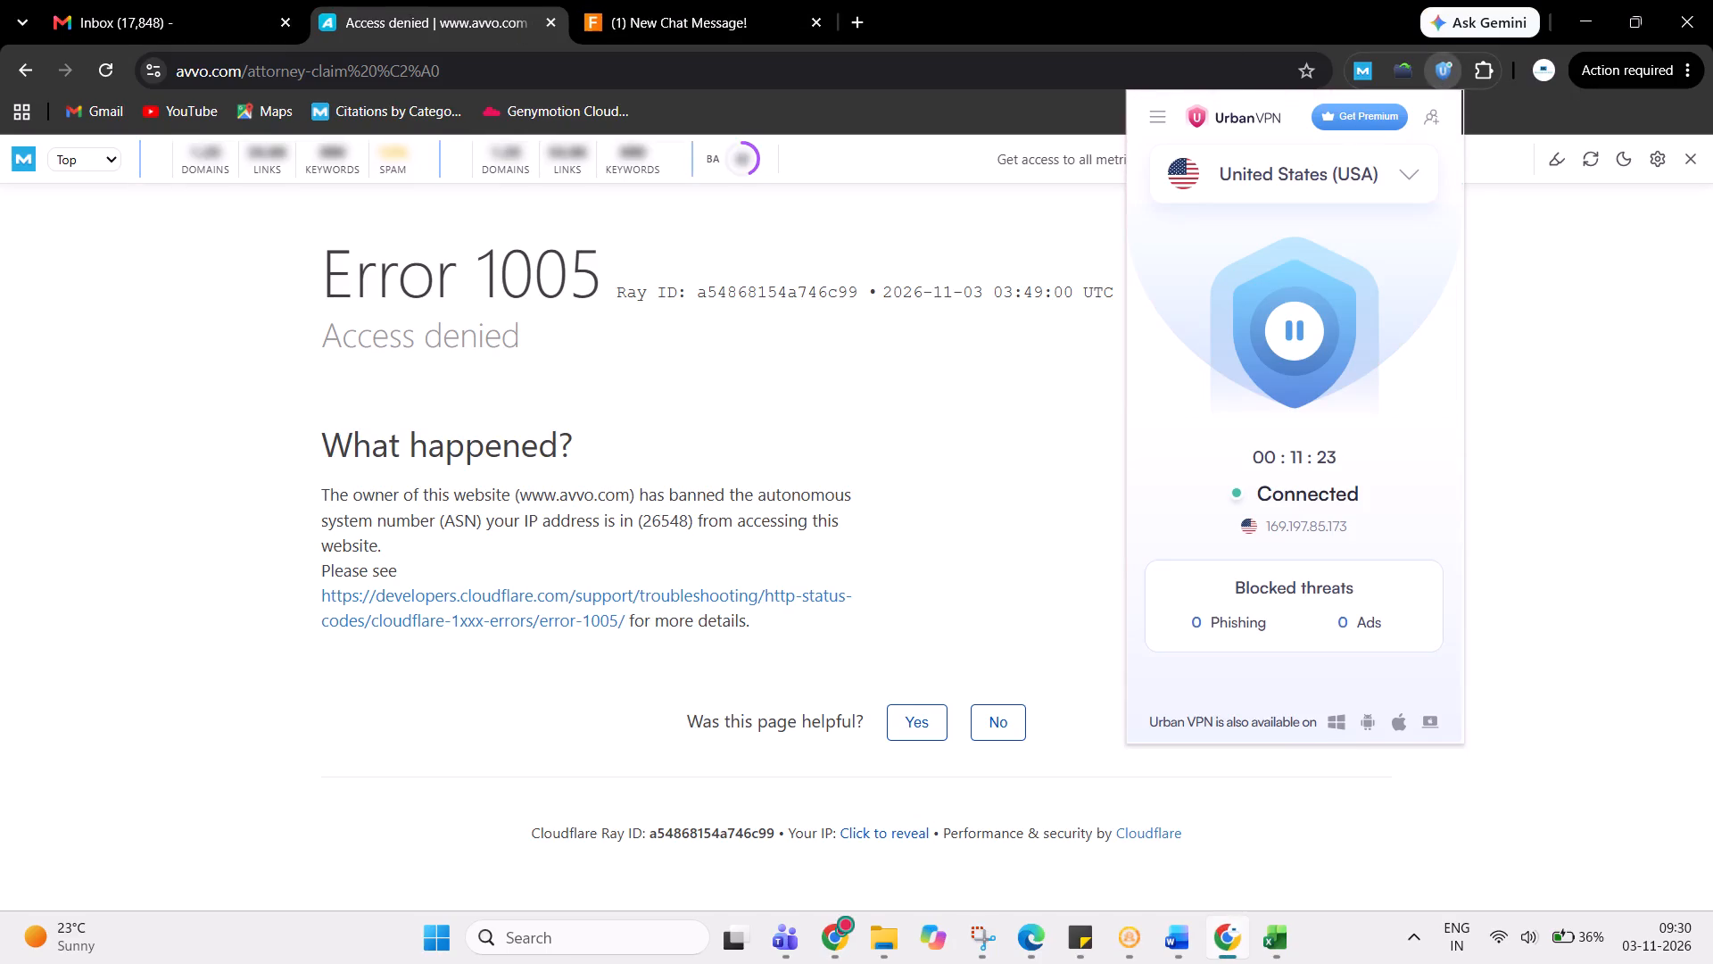
click(1330, 187)
click(1259, 389)
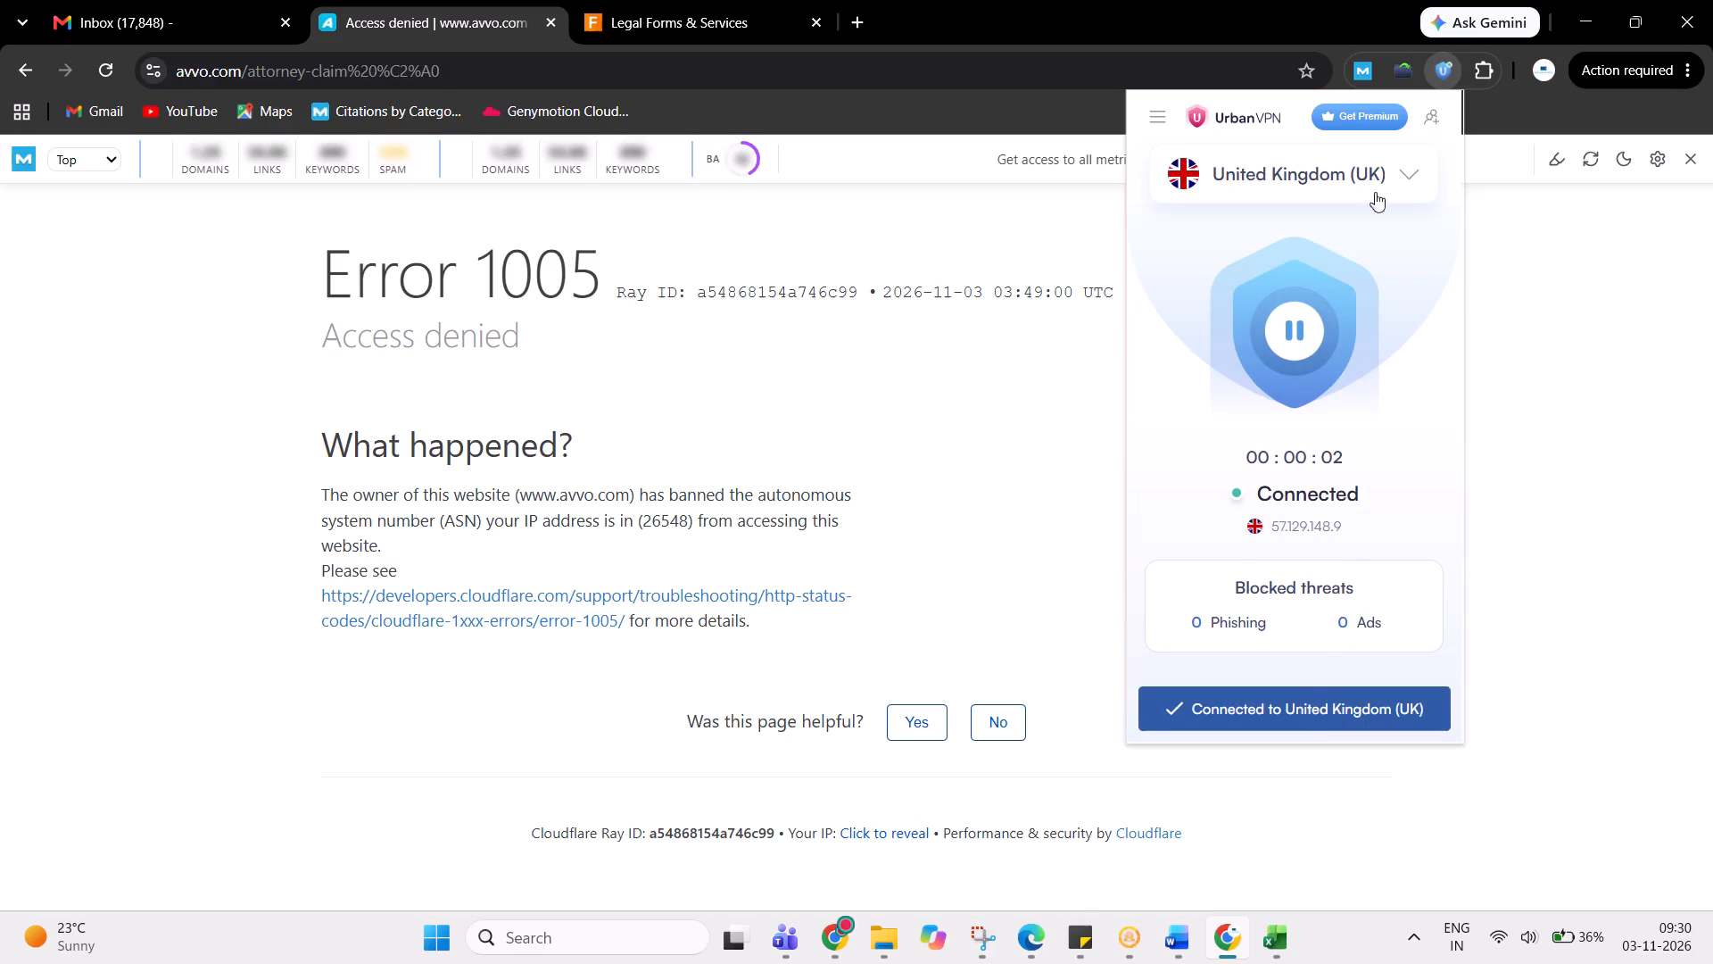
Retest the Avvo attorney-claim page over the UK connection, including with the stray trailing characters removed from its address, and check the VPN connection.
click(232, 72)
key(Return)
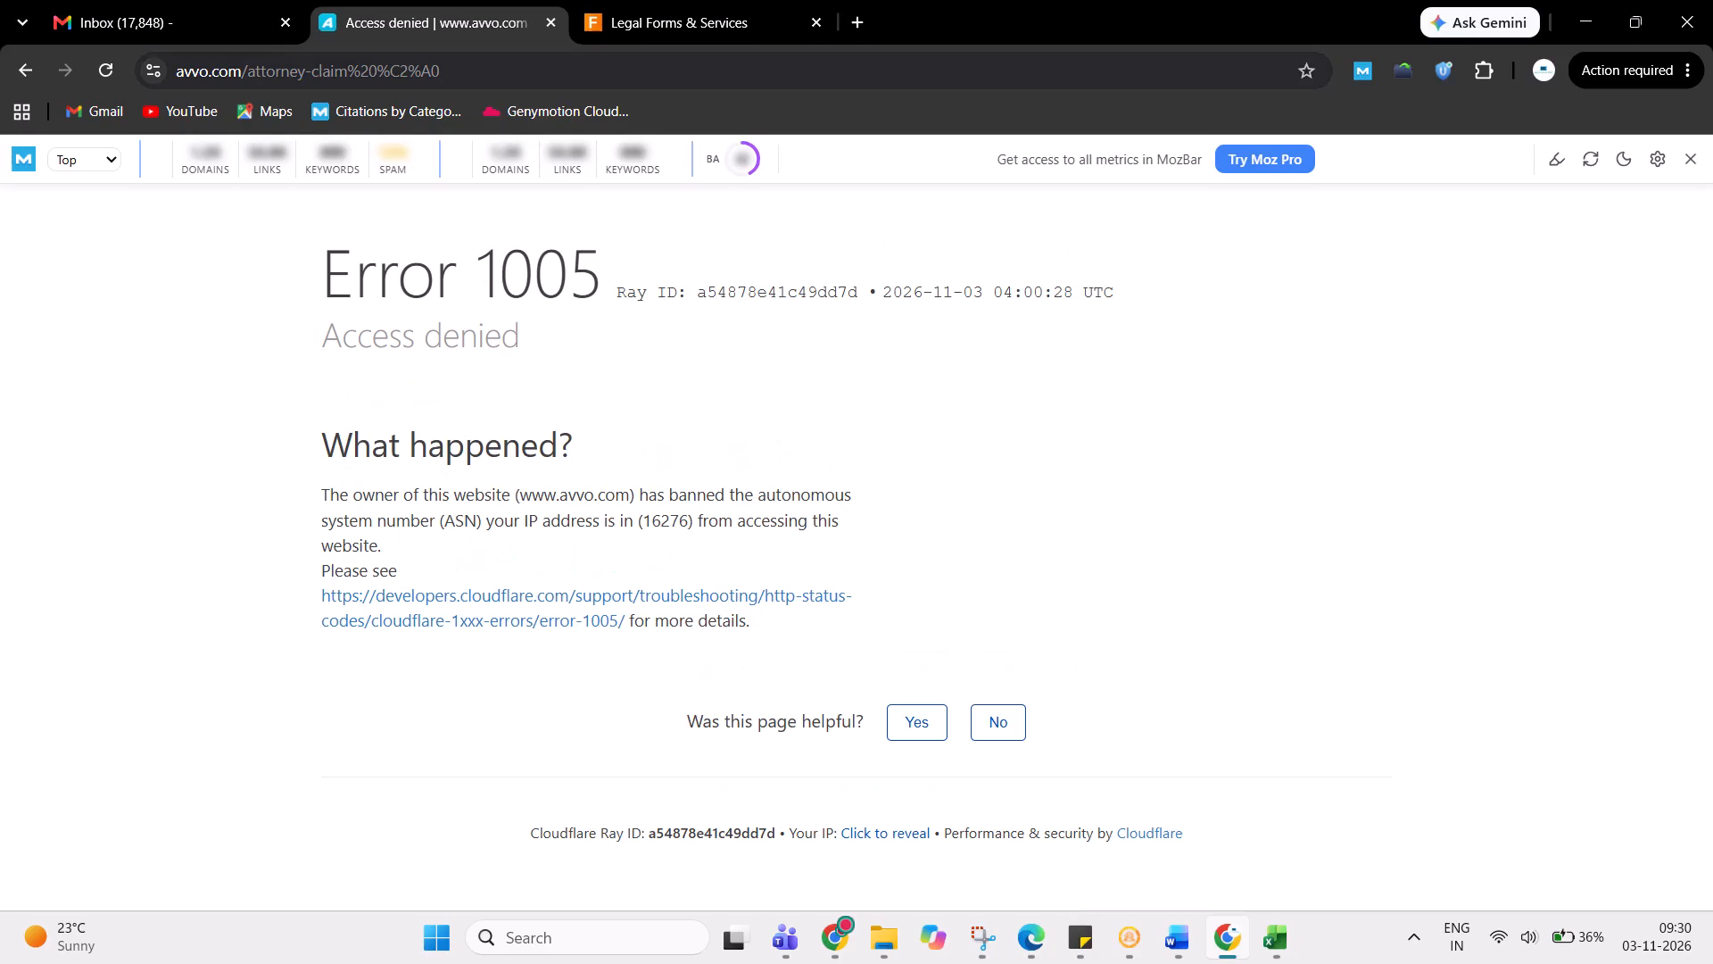
drag(350, 71, 697, 84)
key(BackSpace)
key(Return)
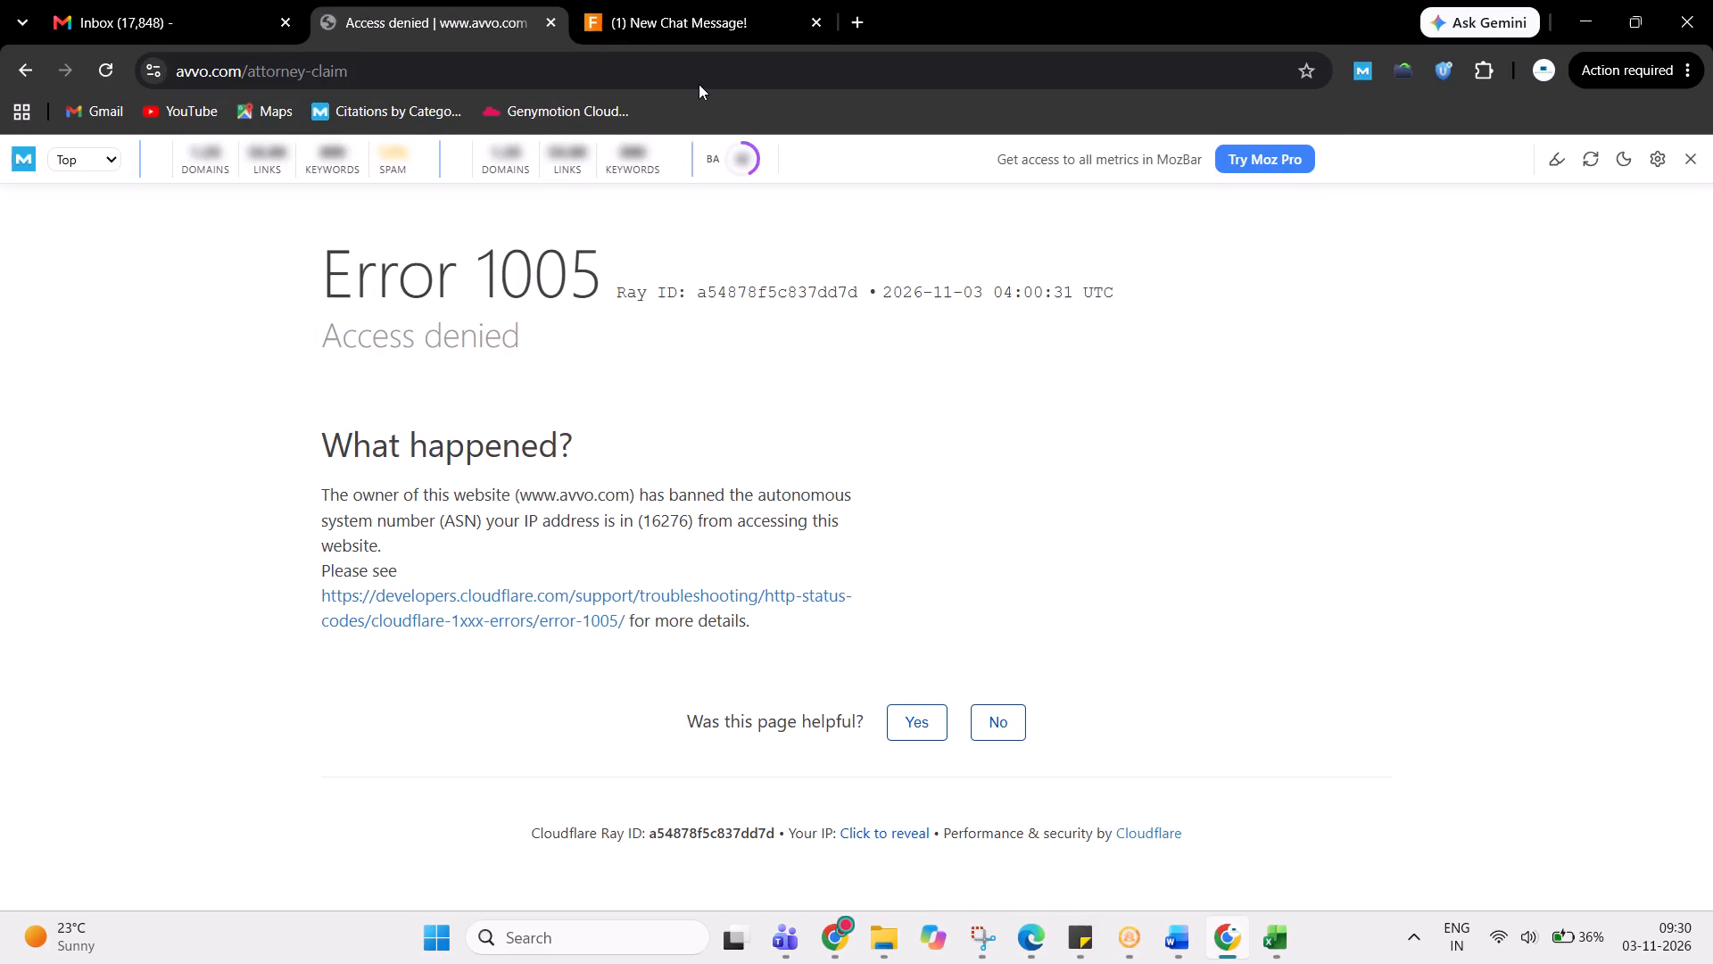
click(1413, 71)
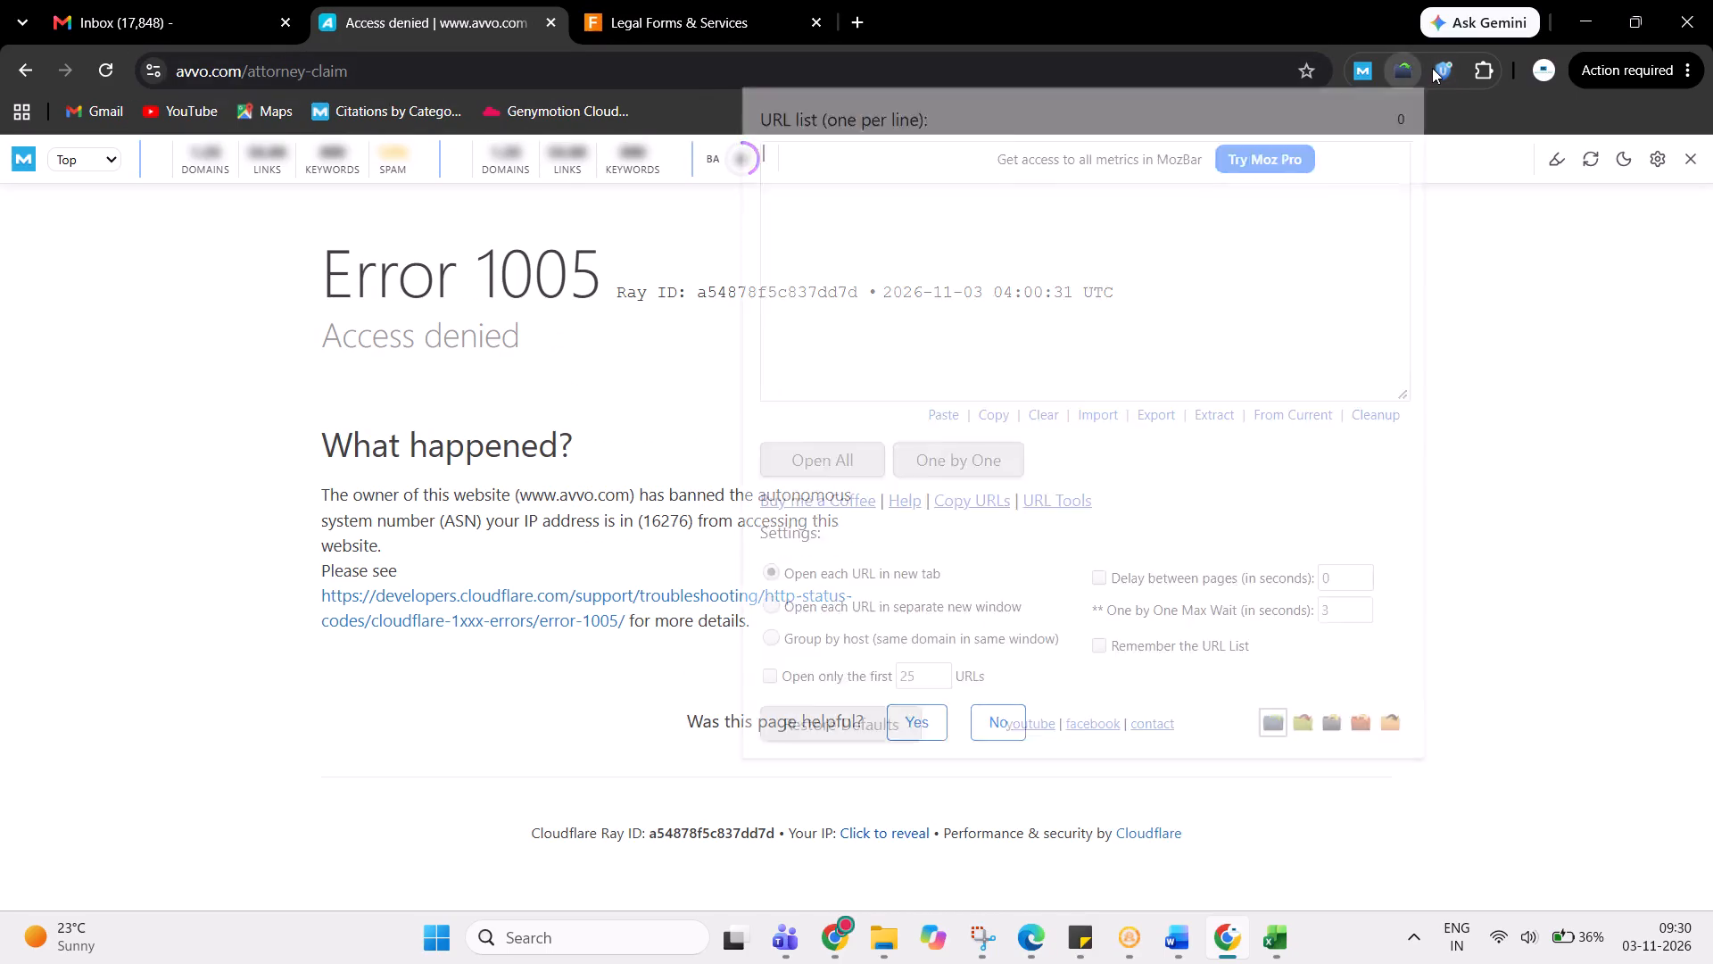
click(1432, 68)
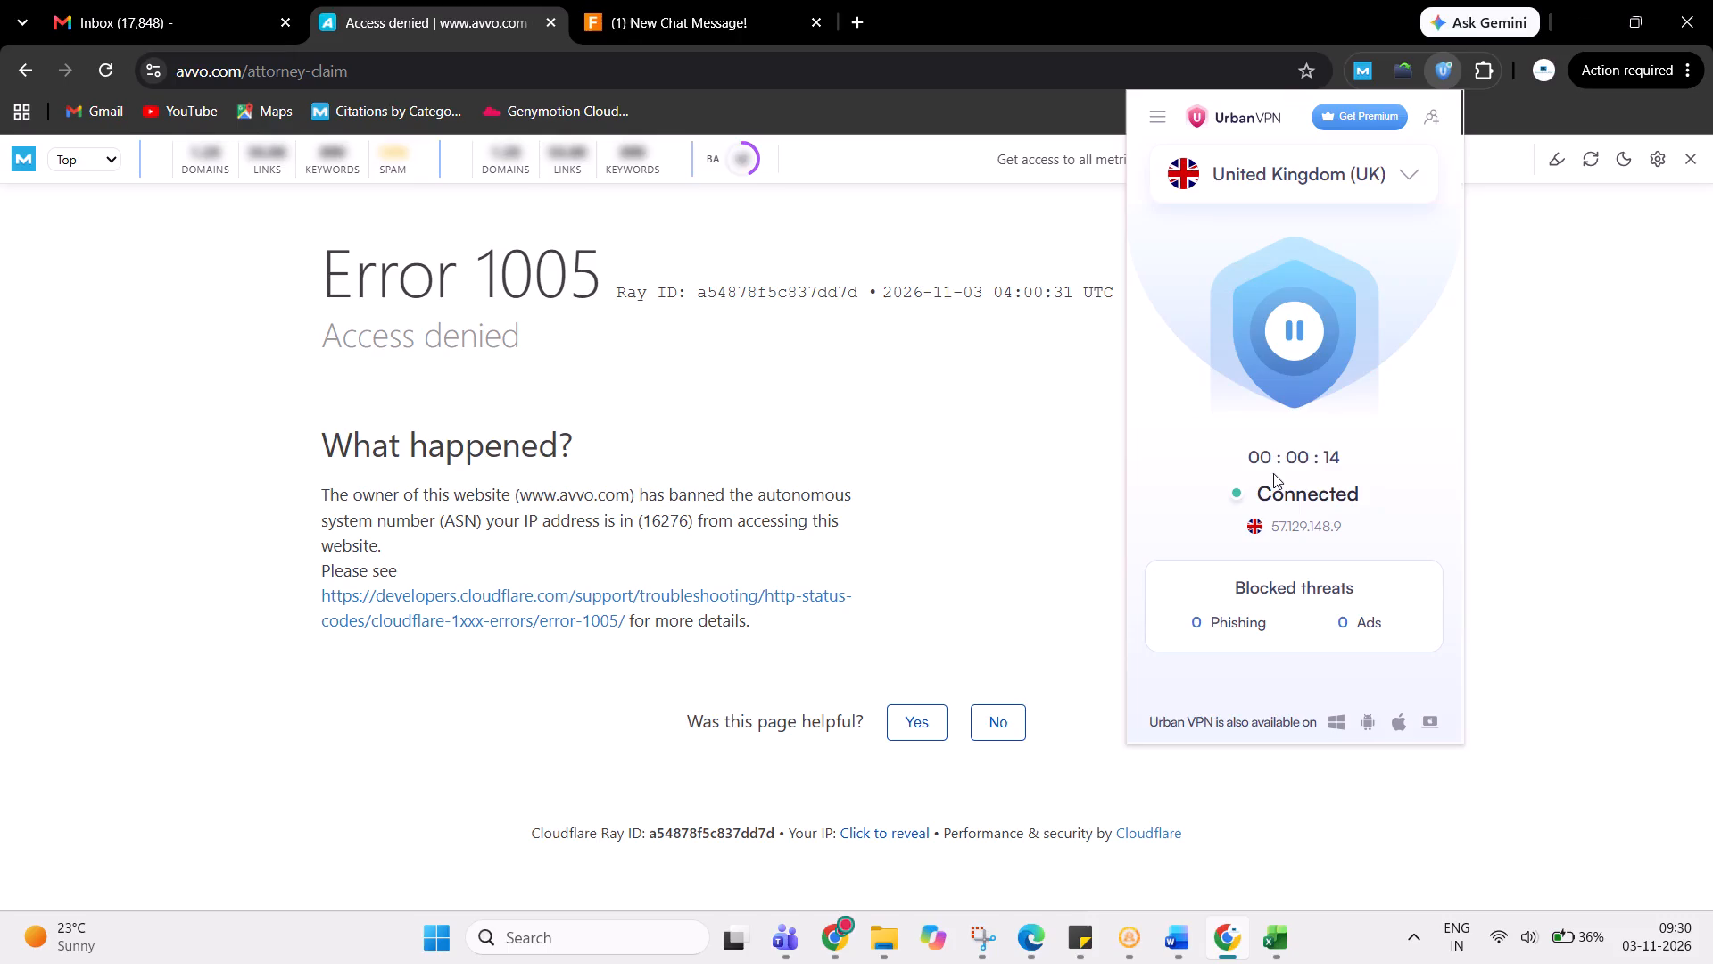
click(1615, 557)
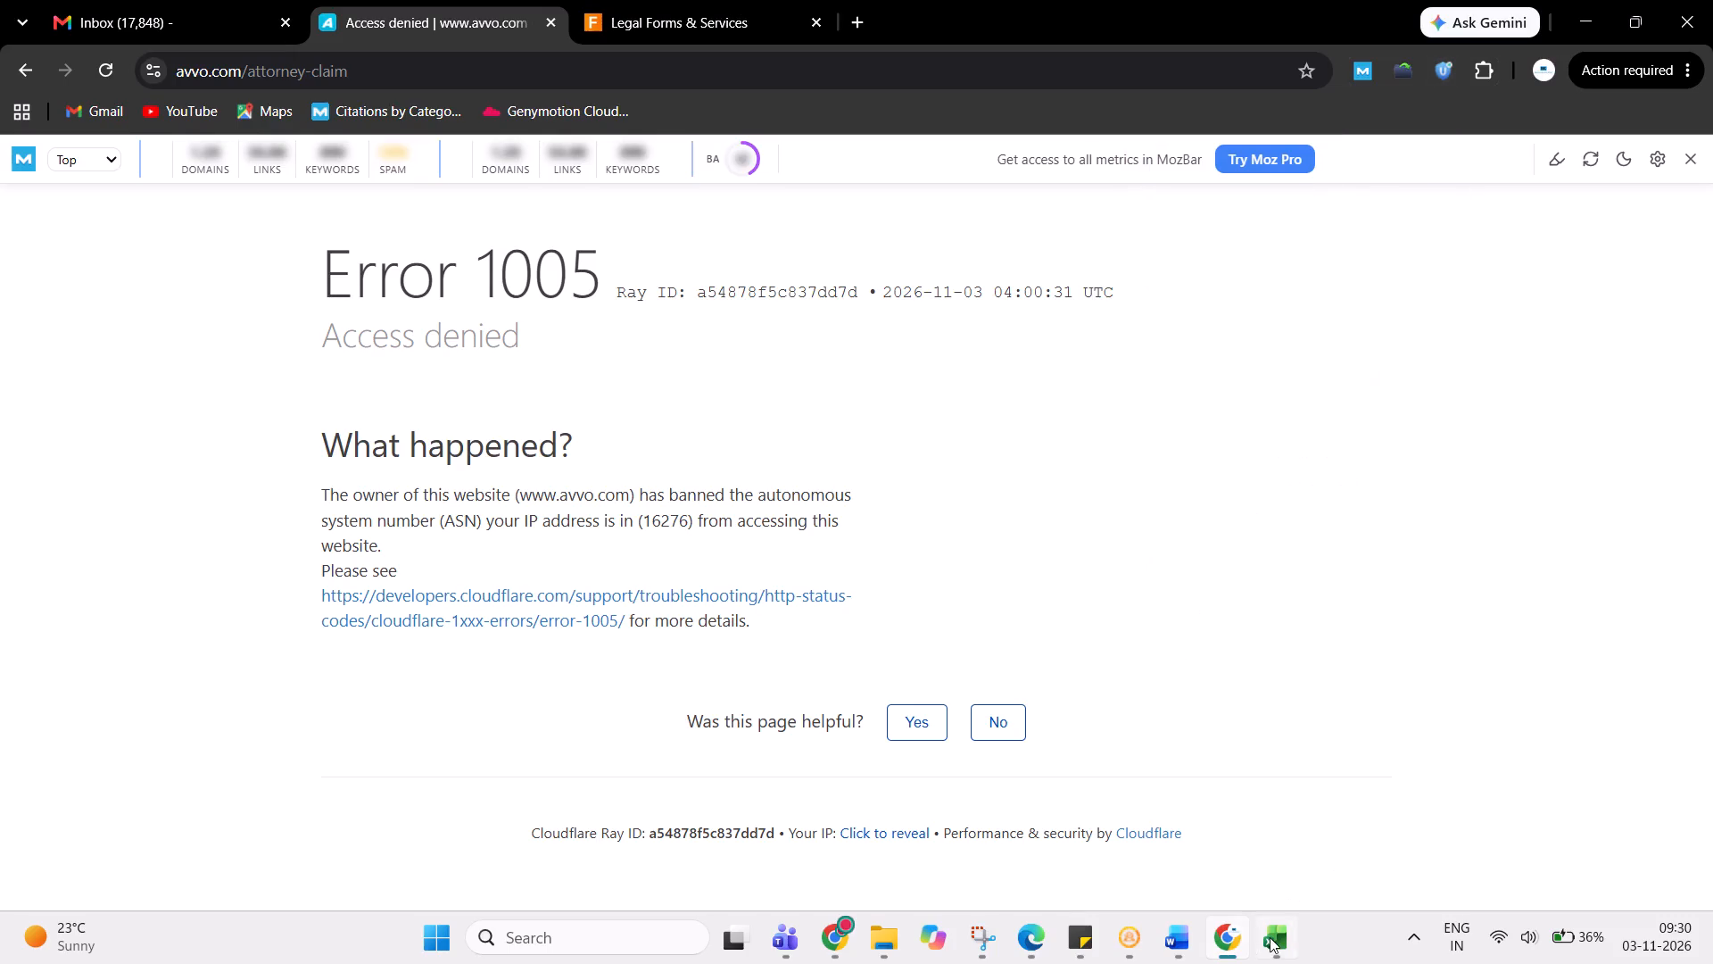
In the Excel backlink sheet, change the quoted error message in the Avvo remark in H42 to "Access Denied".
click(1270, 937)
drag(833, 223, 1022, 218)
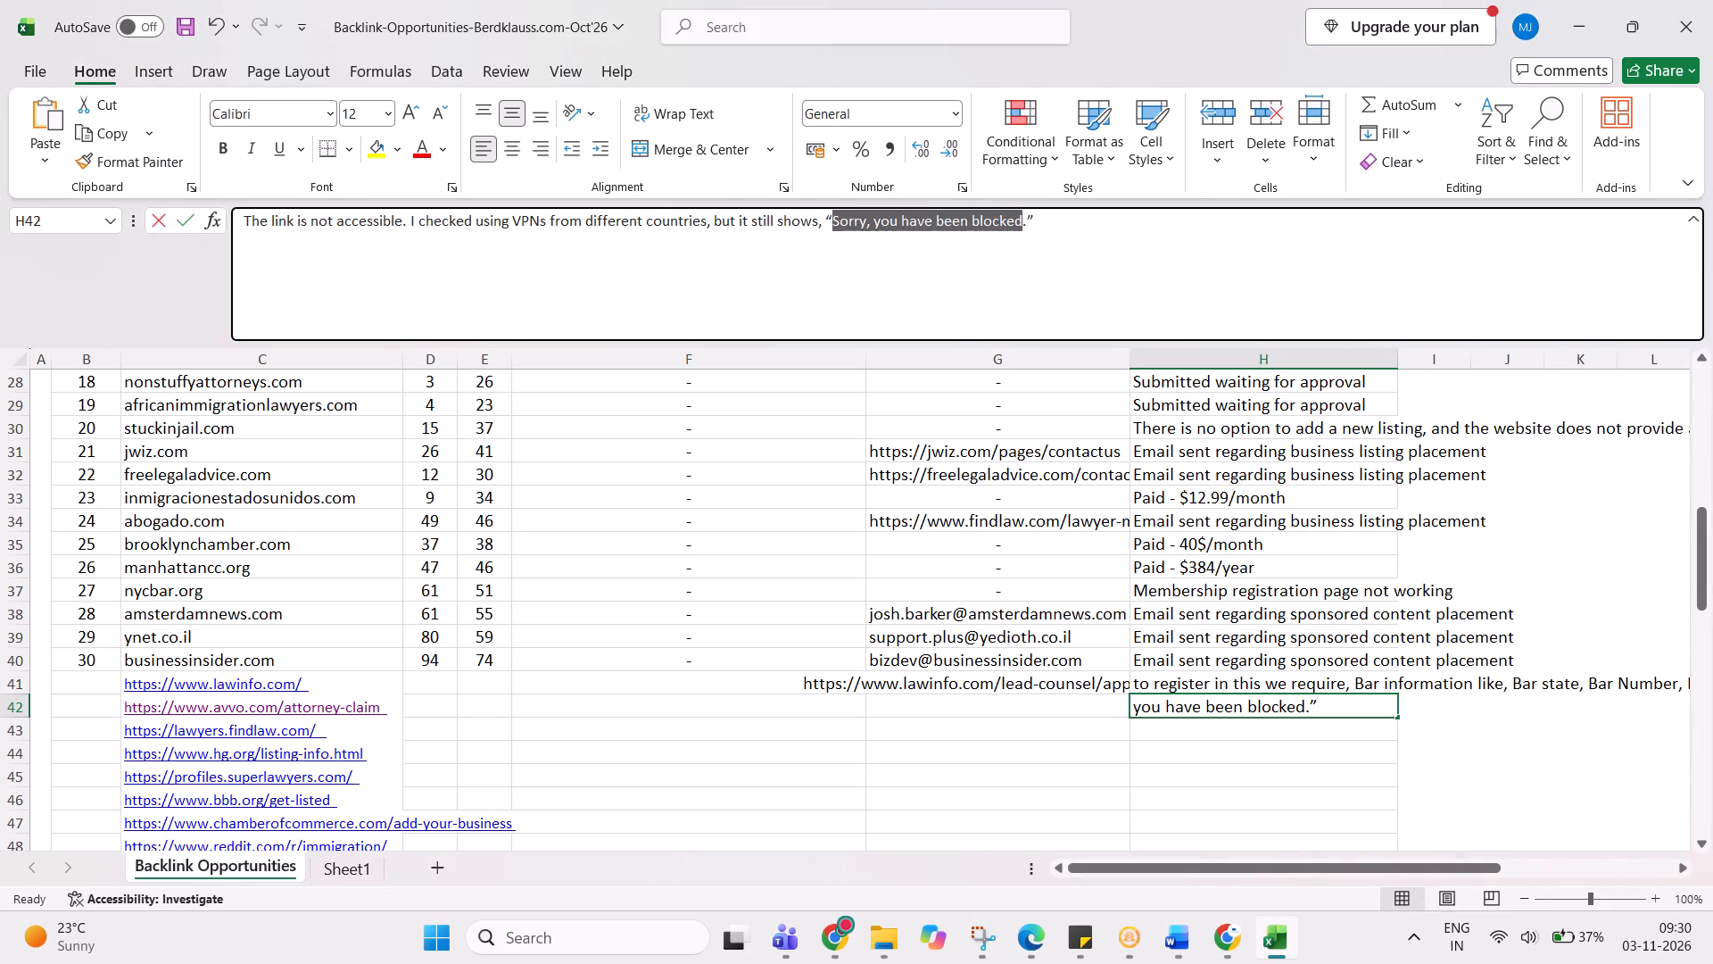
text(Access Denied)
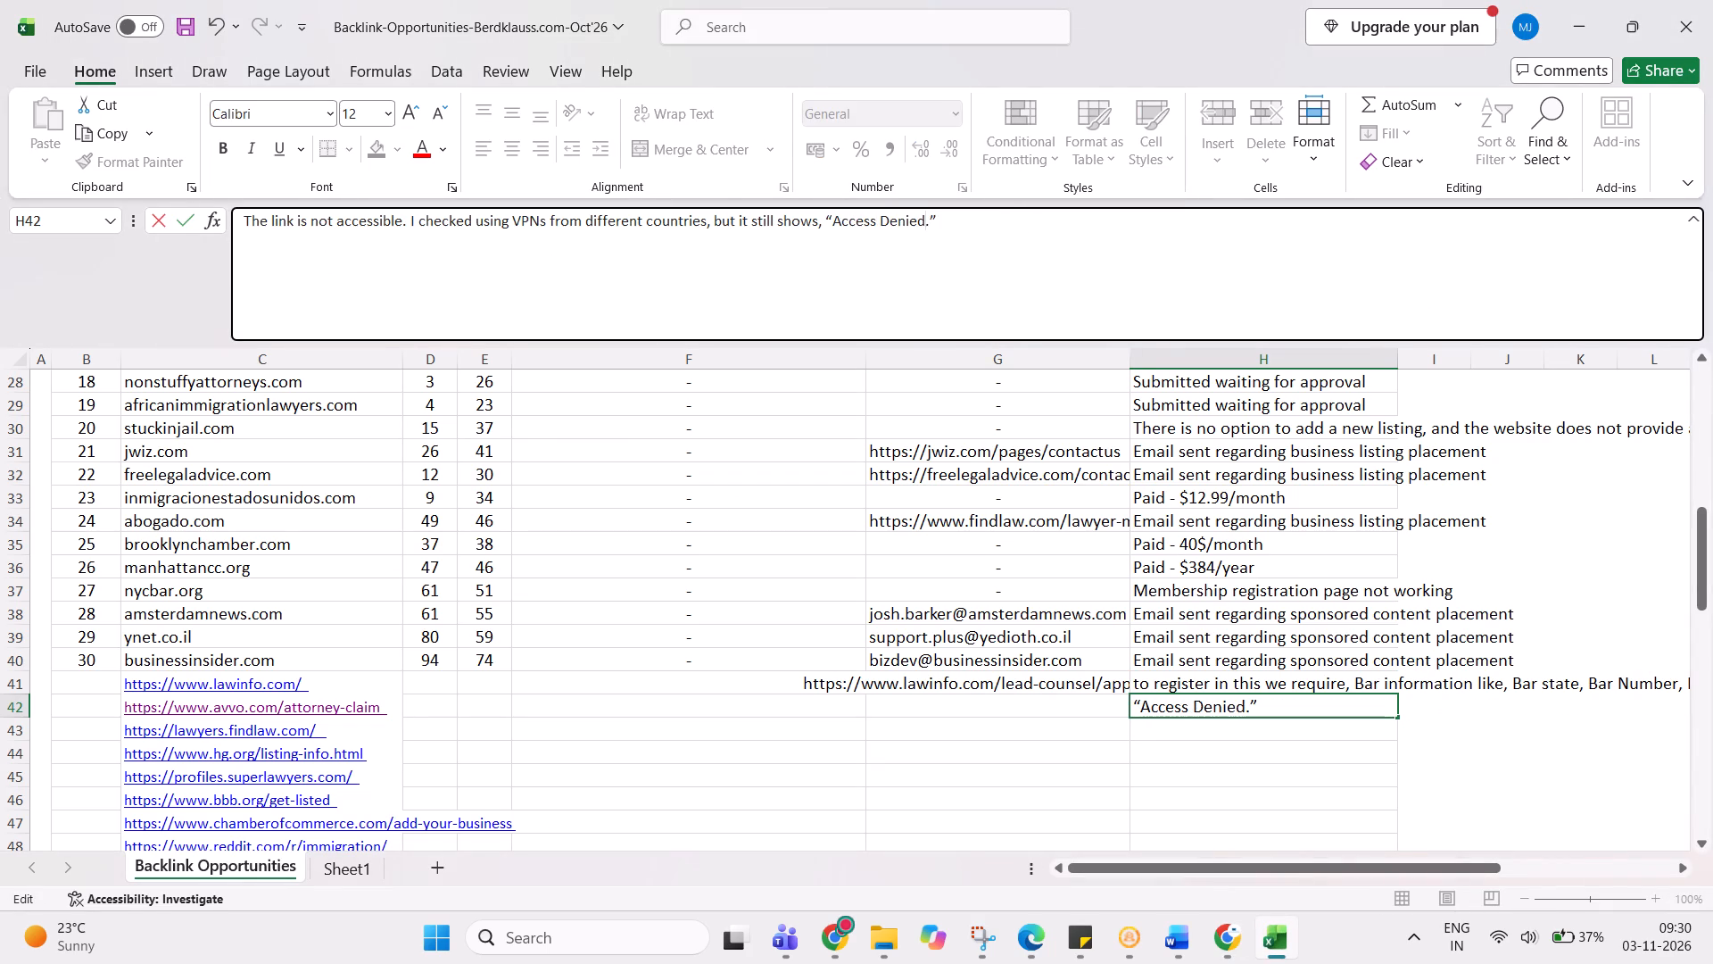
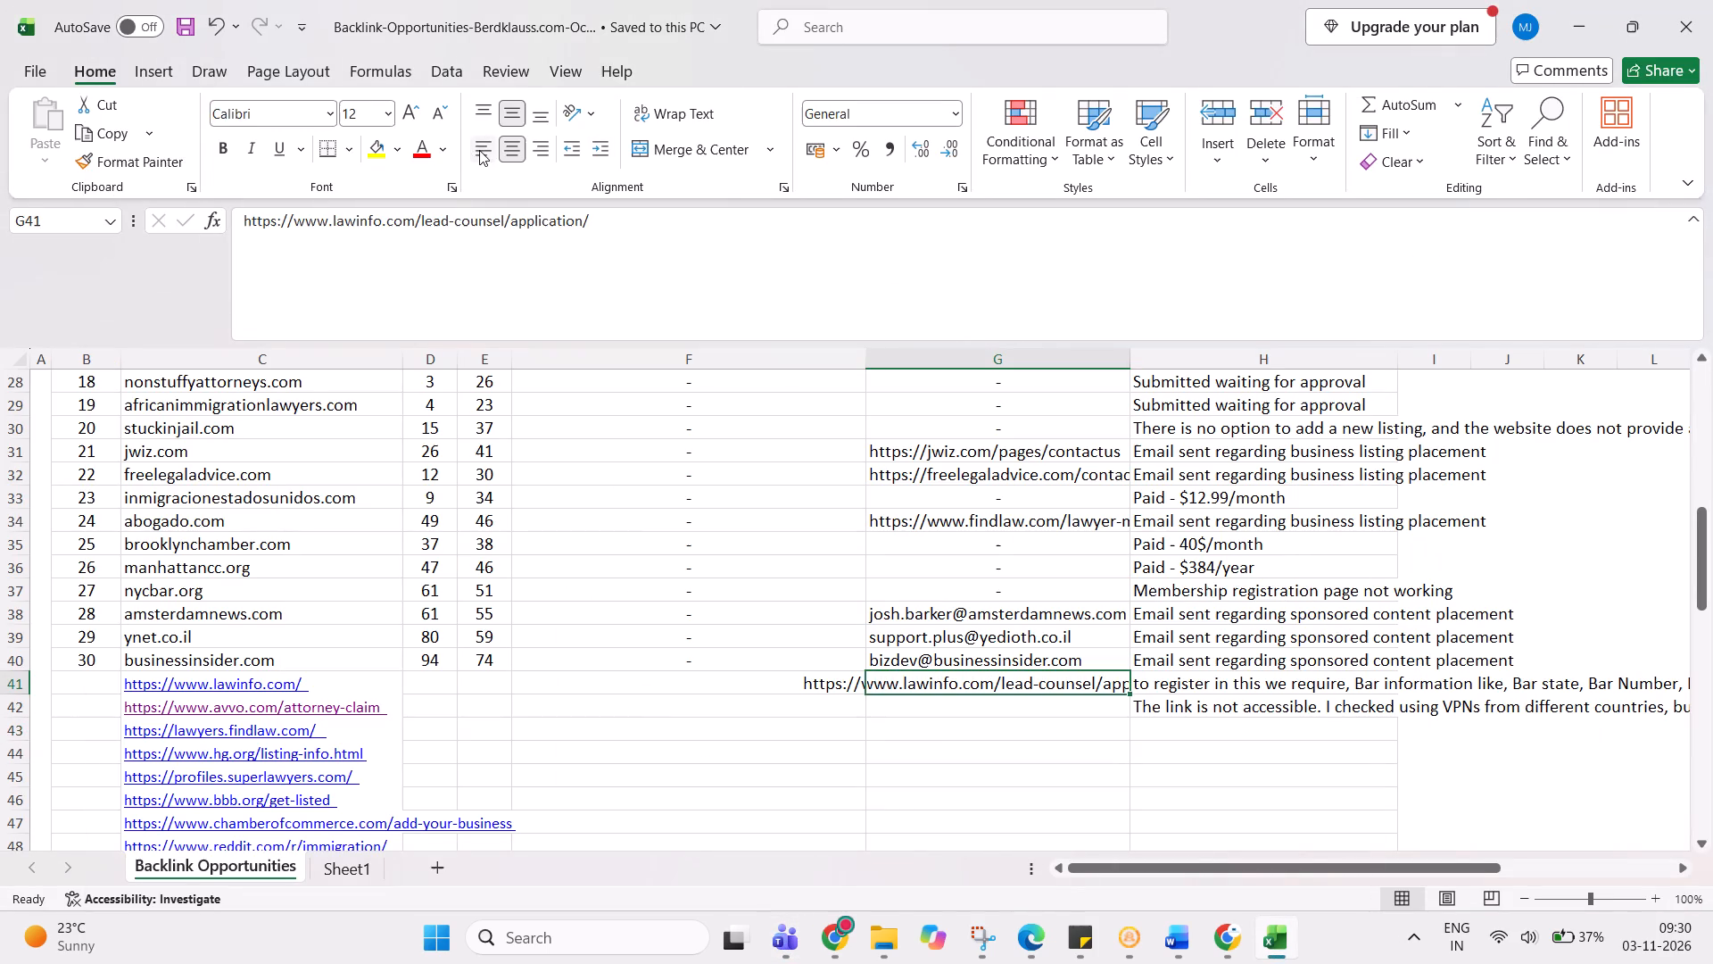
Left-align the LawInfo application link in G41.
click(482, 149)
click(1221, 688)
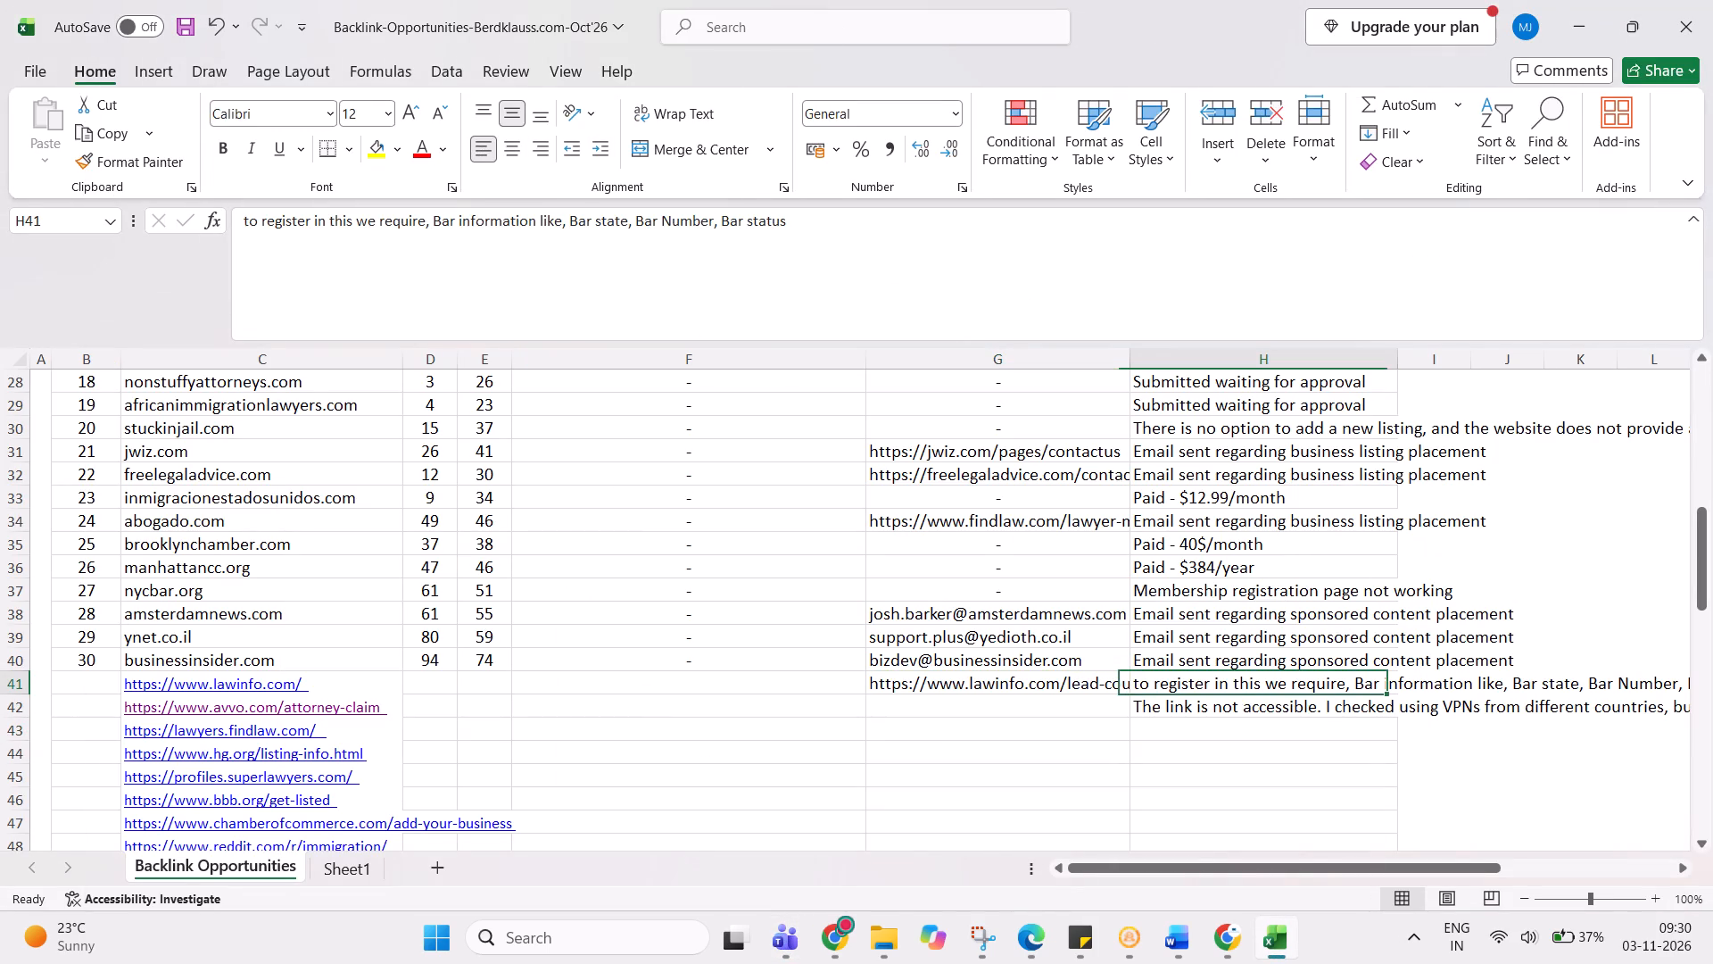
key(ctrl+c)
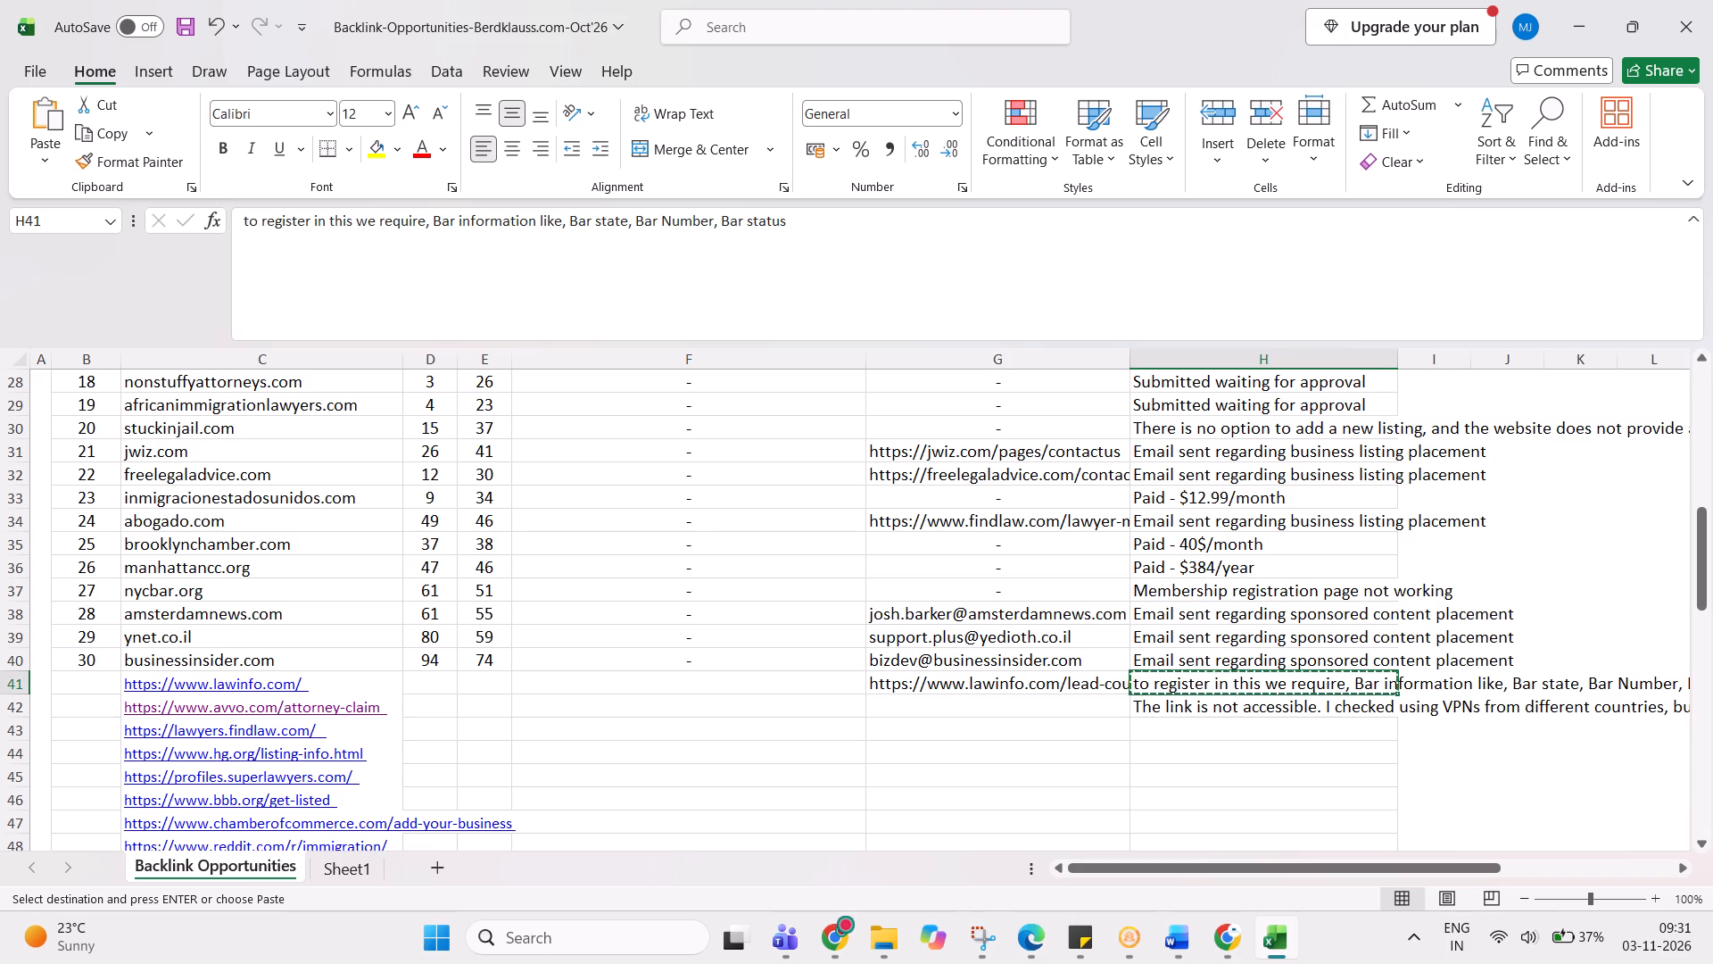
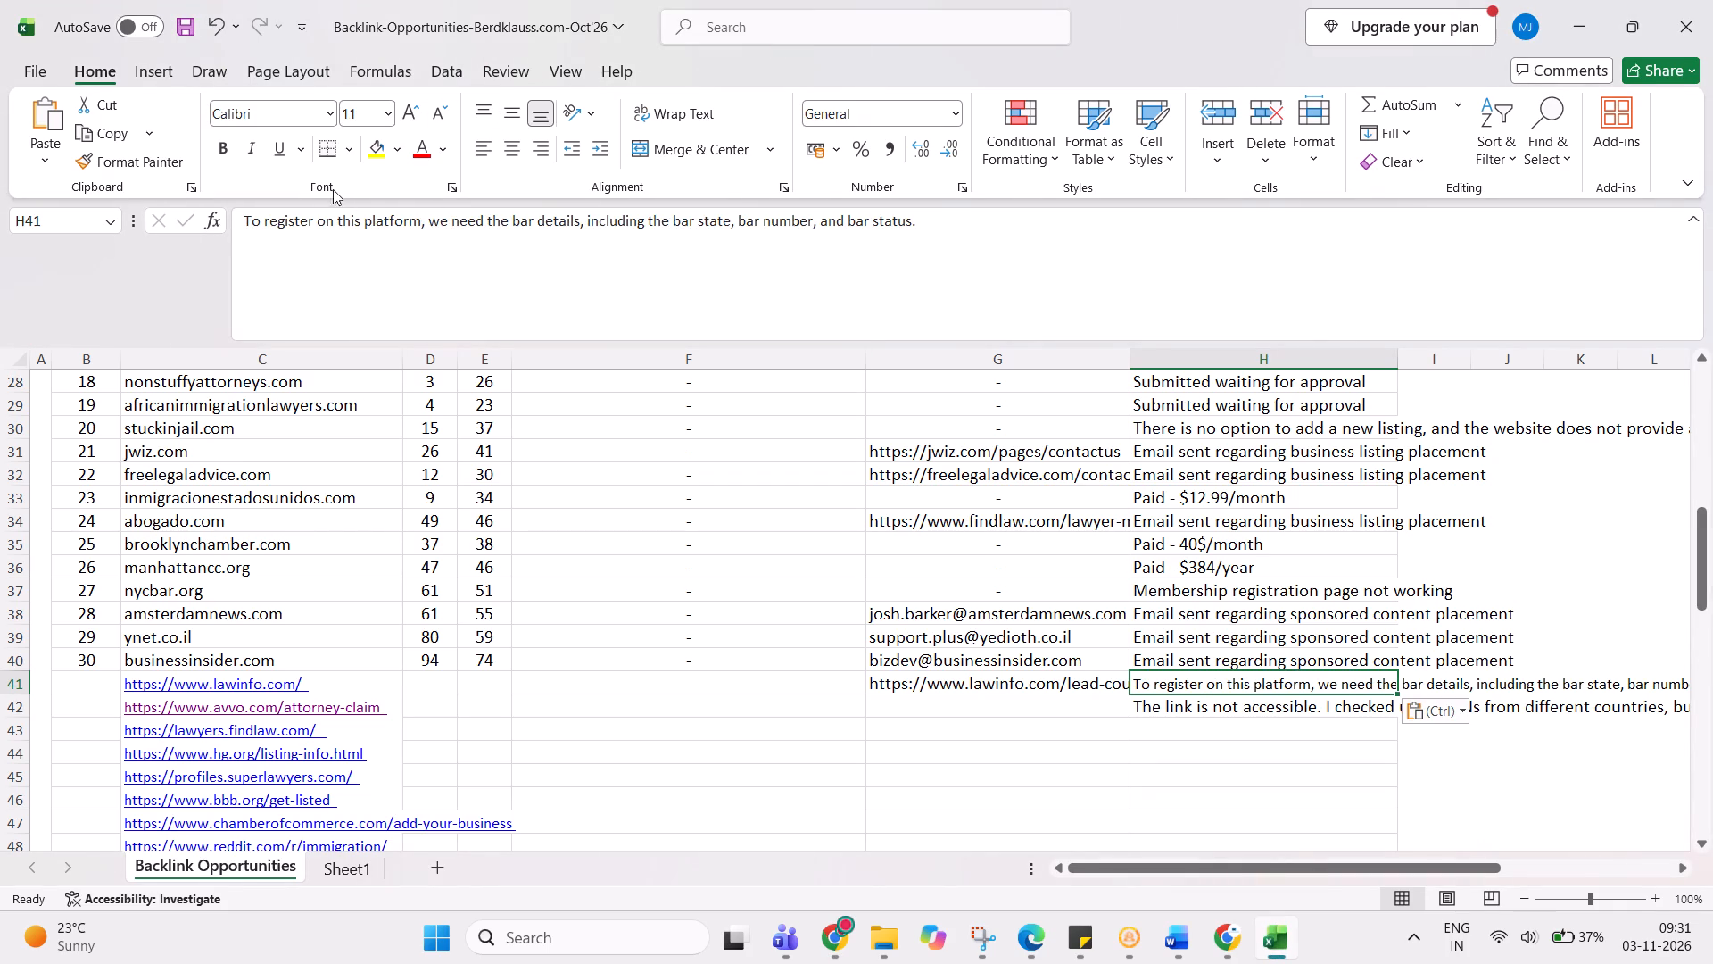
click(1221, 658)
click(125, 156)
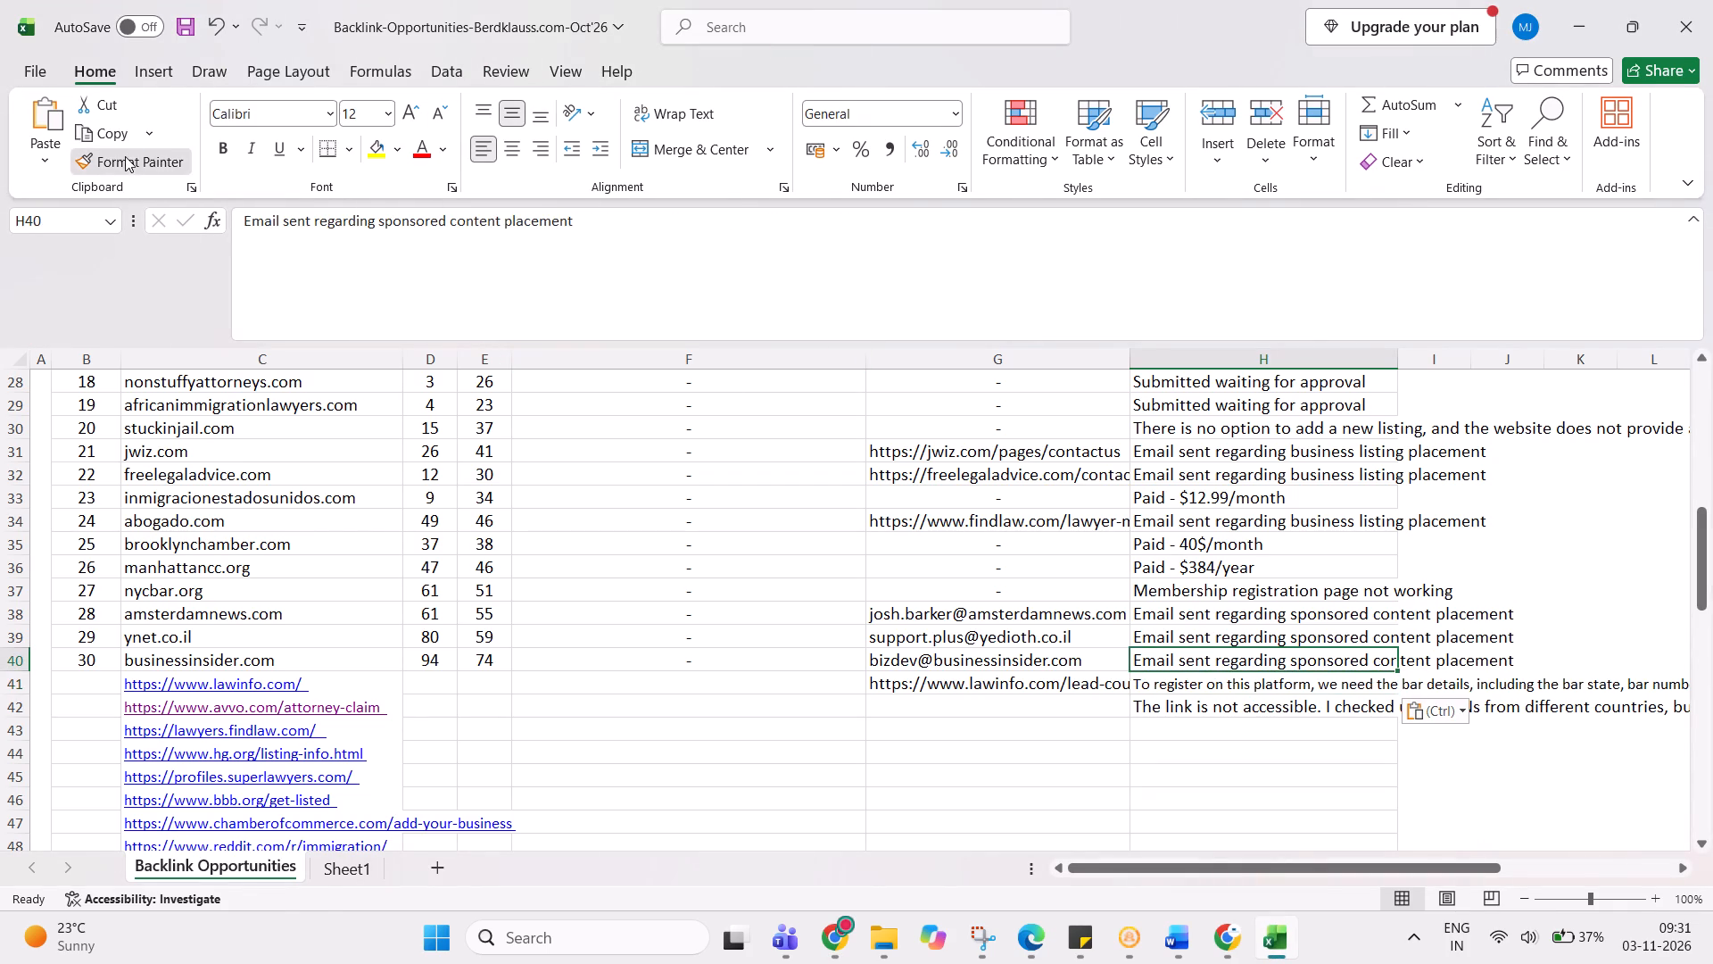
click(1224, 680)
Save the Berdklauss backlink opportunities workbook and close it.
key(ctrl+s)
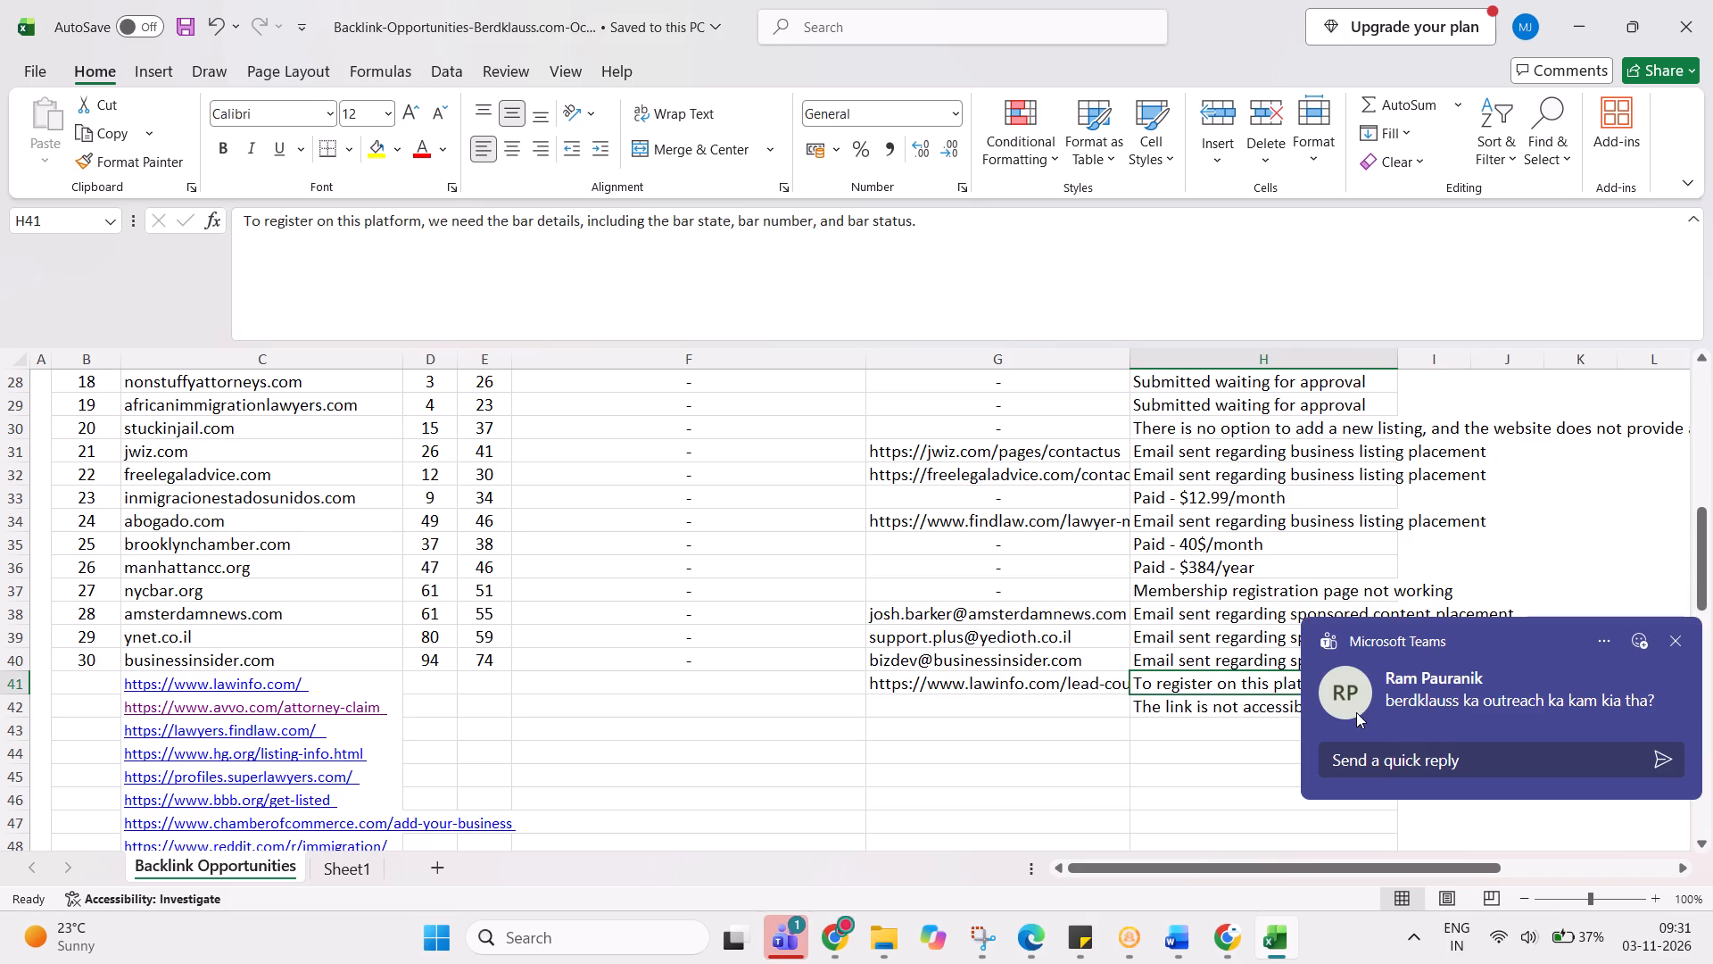
key(ctrl+s)
key(ctrl+w)
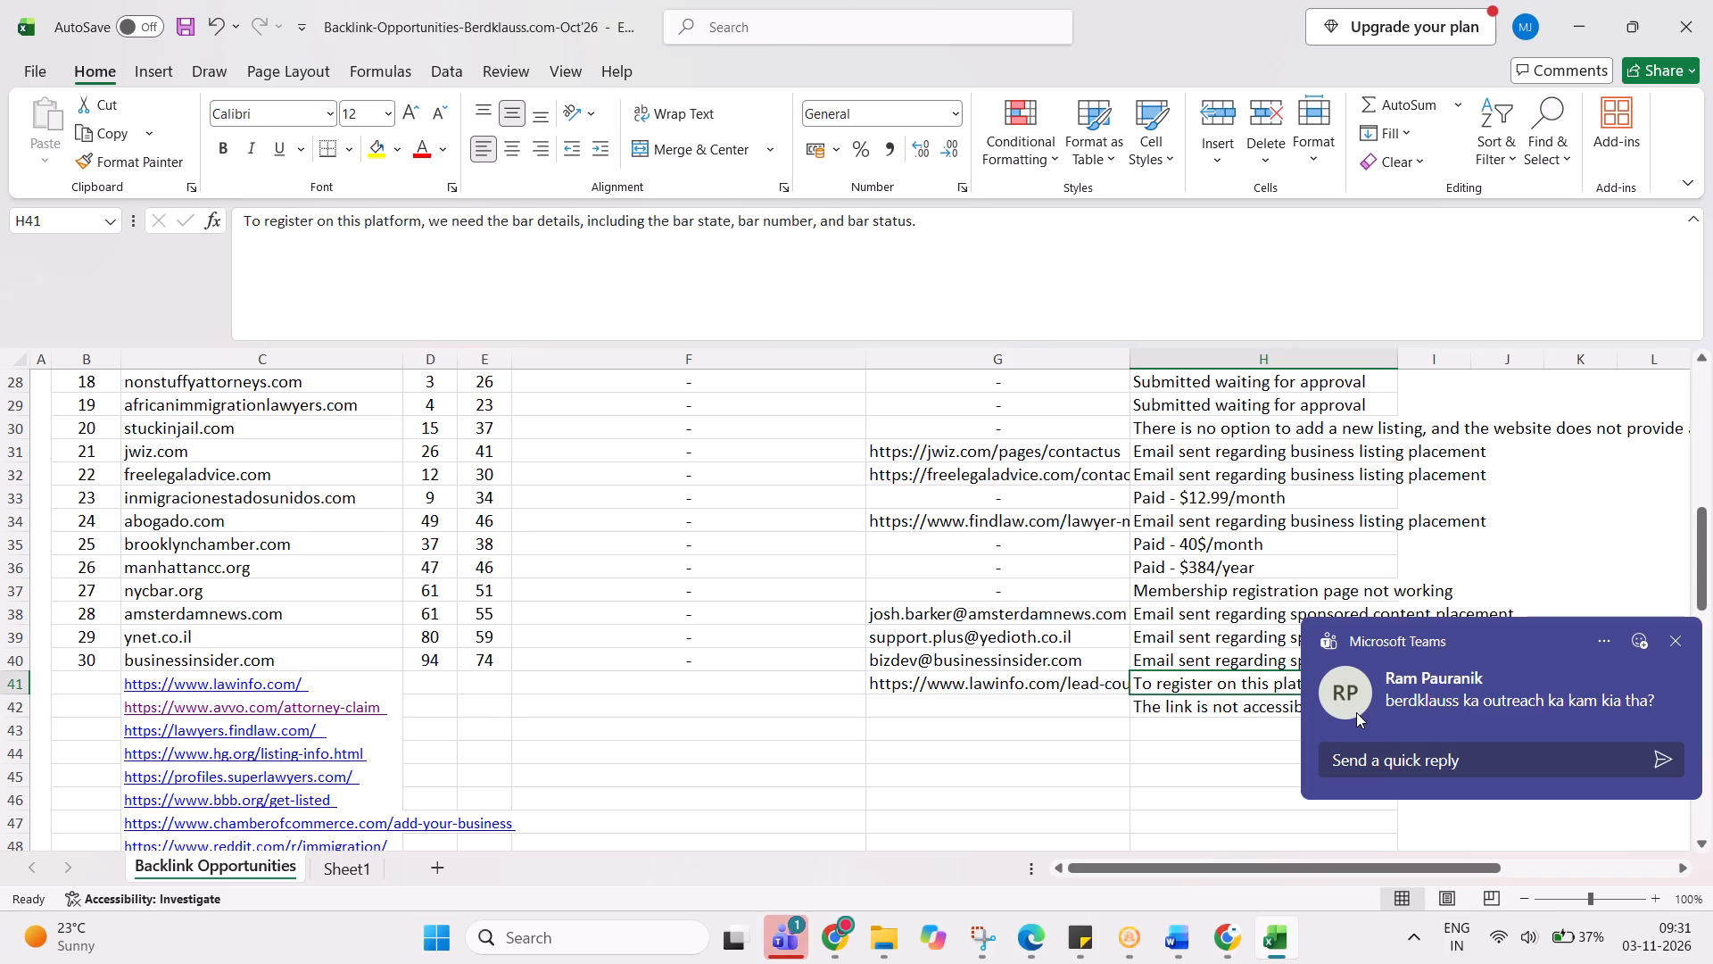
scroll(869, 636, up, 3)
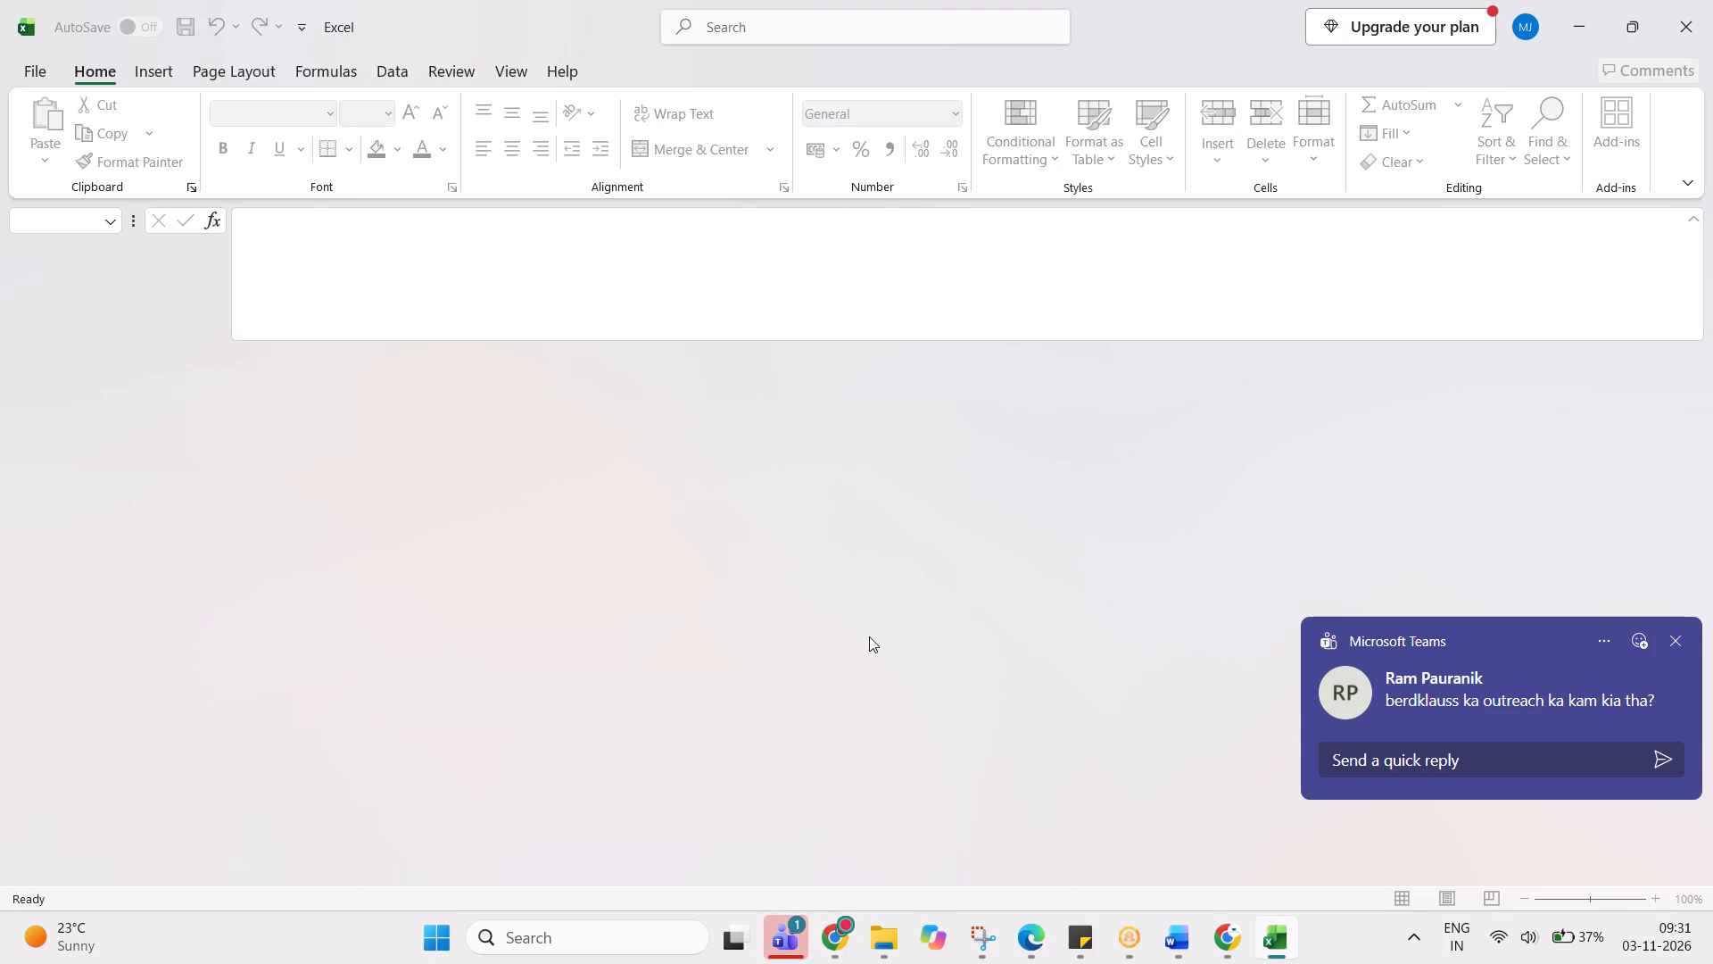
key(ctrl+z)
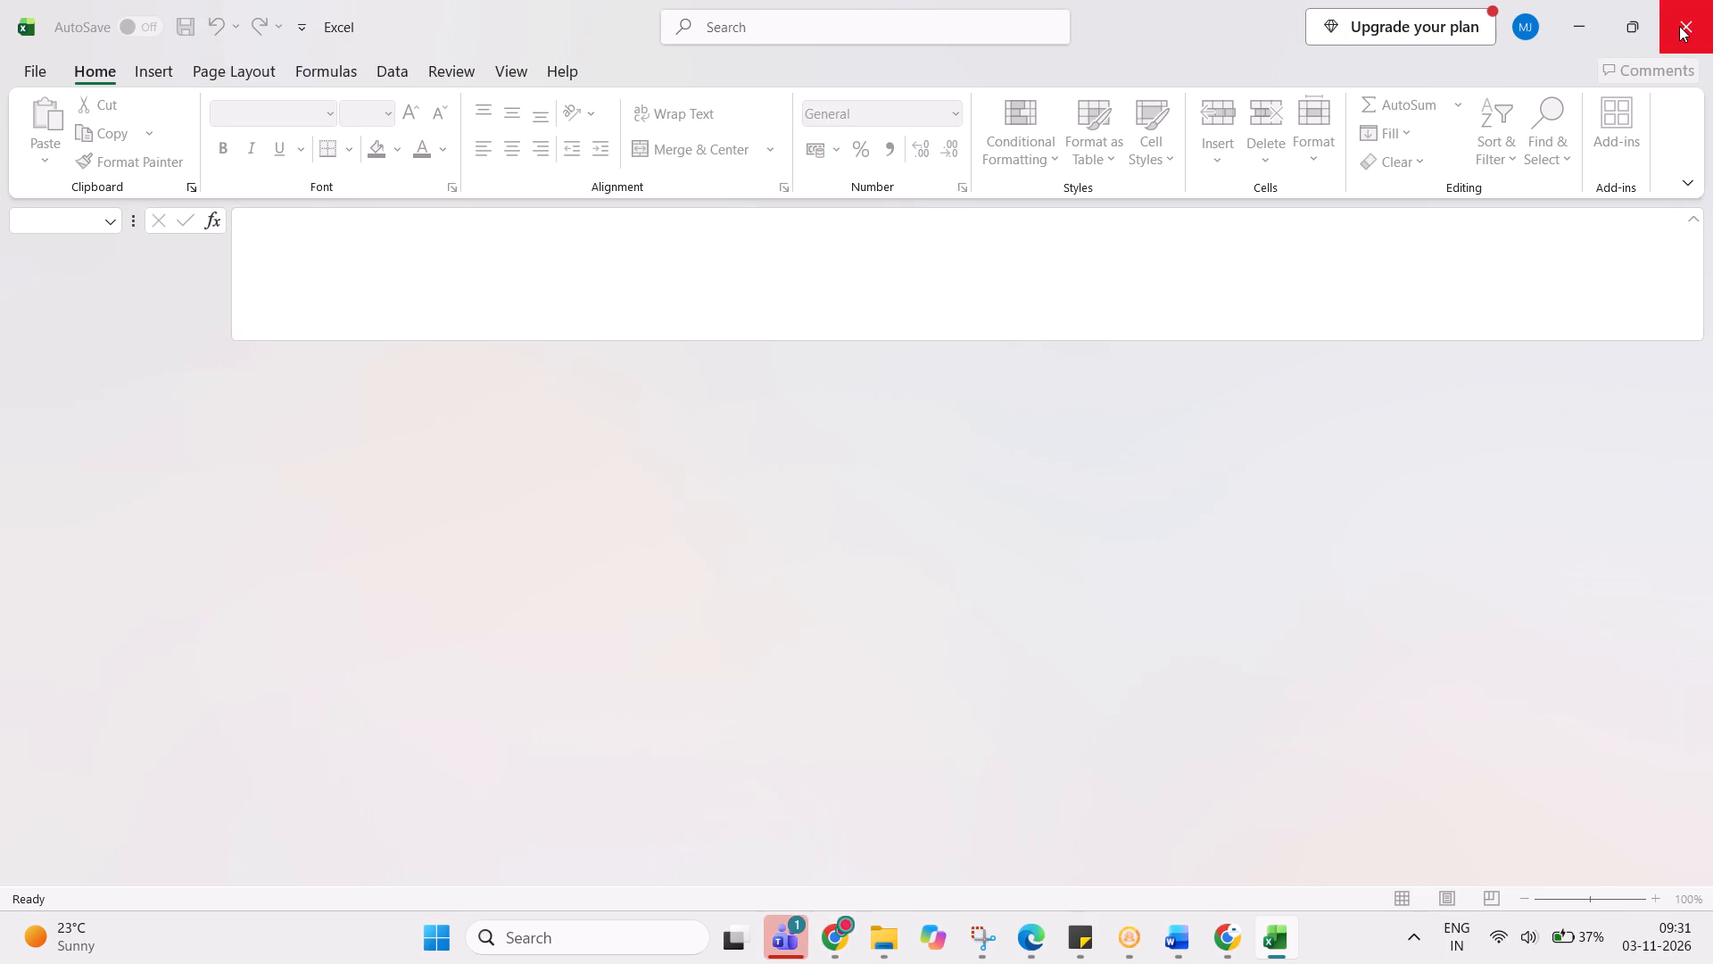
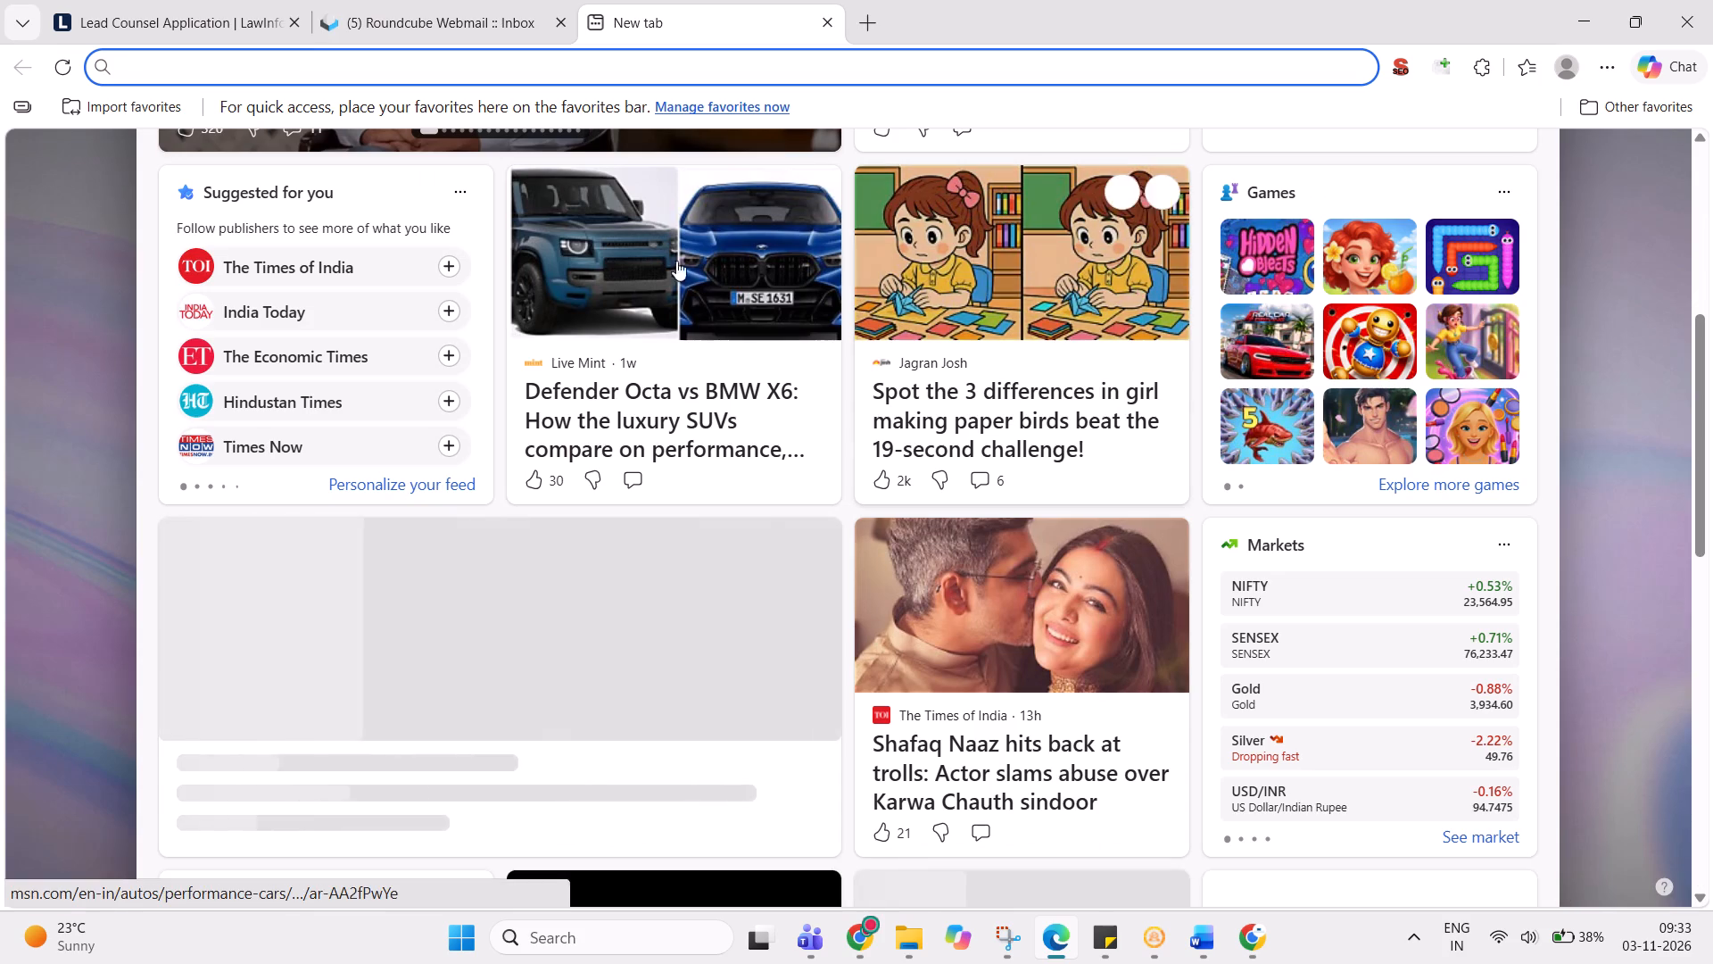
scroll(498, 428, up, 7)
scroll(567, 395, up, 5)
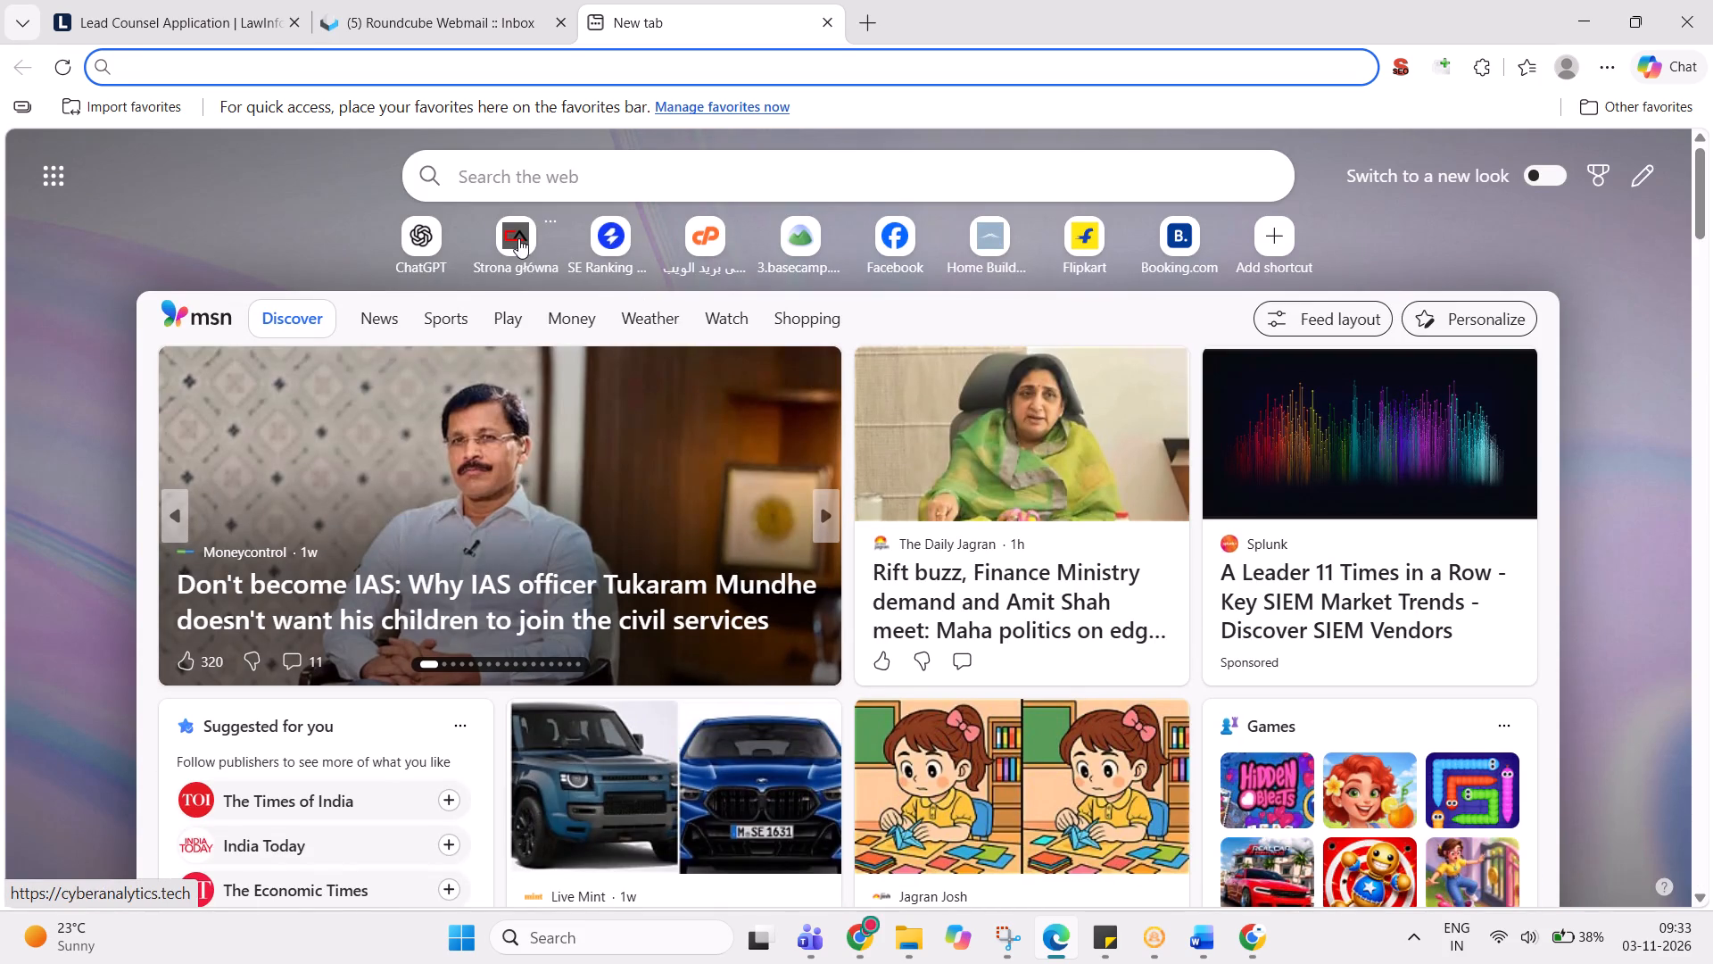
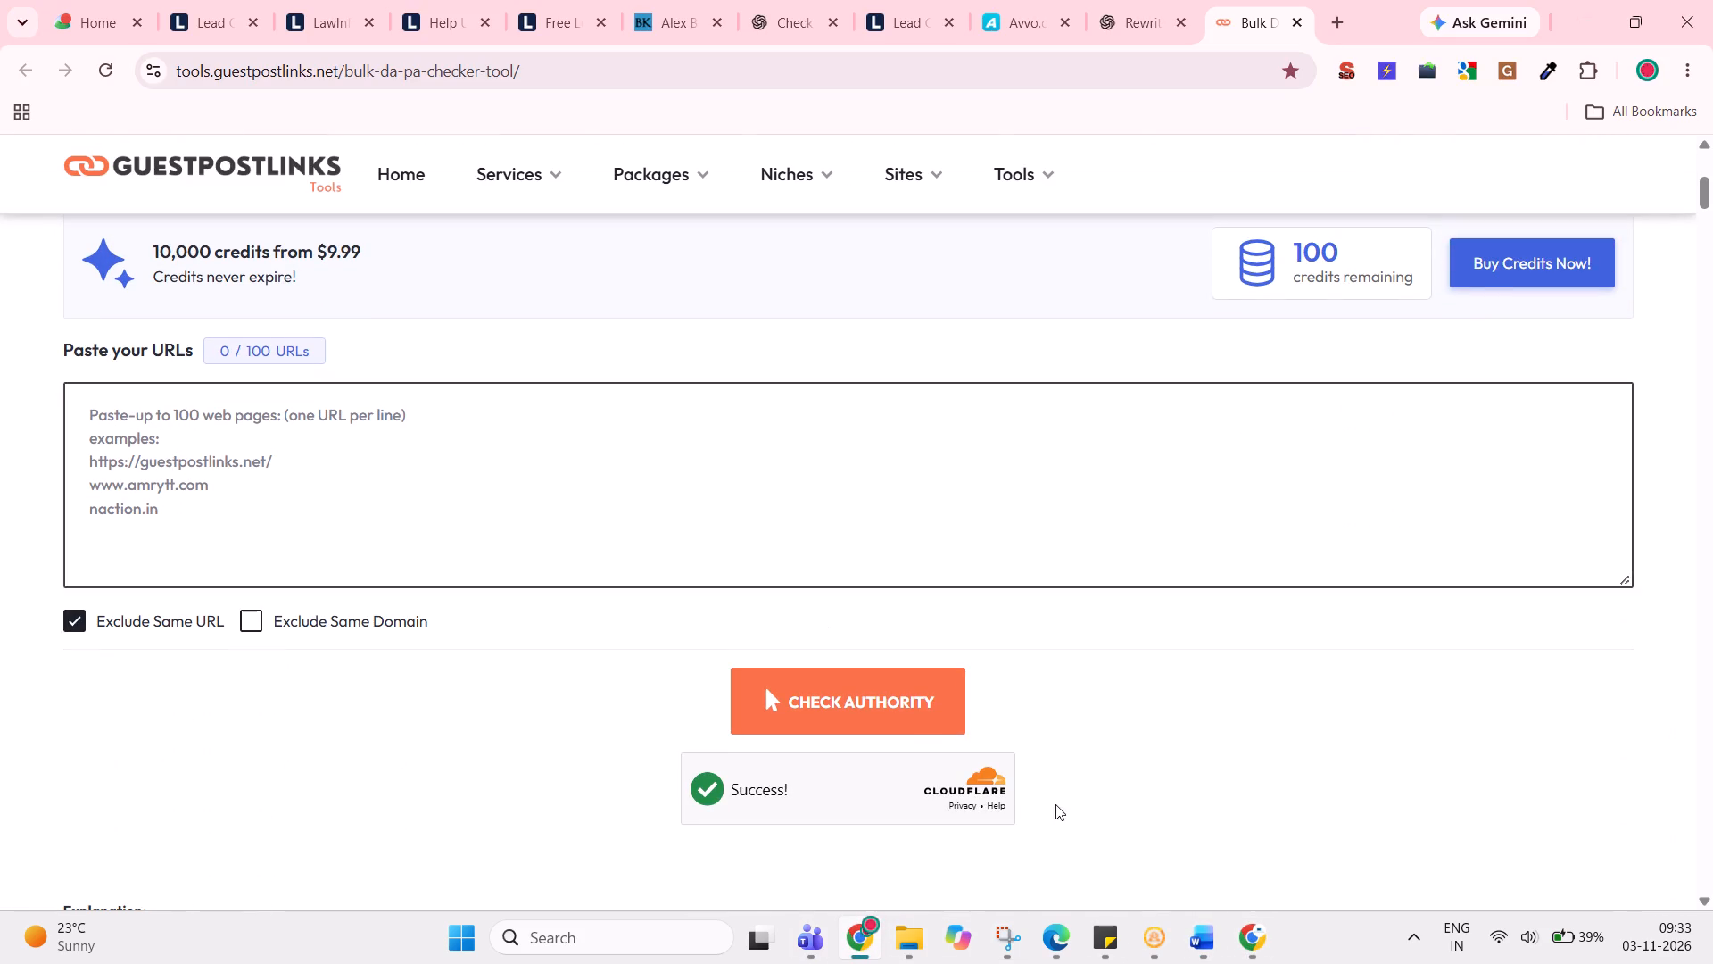
Open the Backlink-Opportunities-Berdklauss.com-Oct'26 workbook from the Backlinks folder.
click(904, 934)
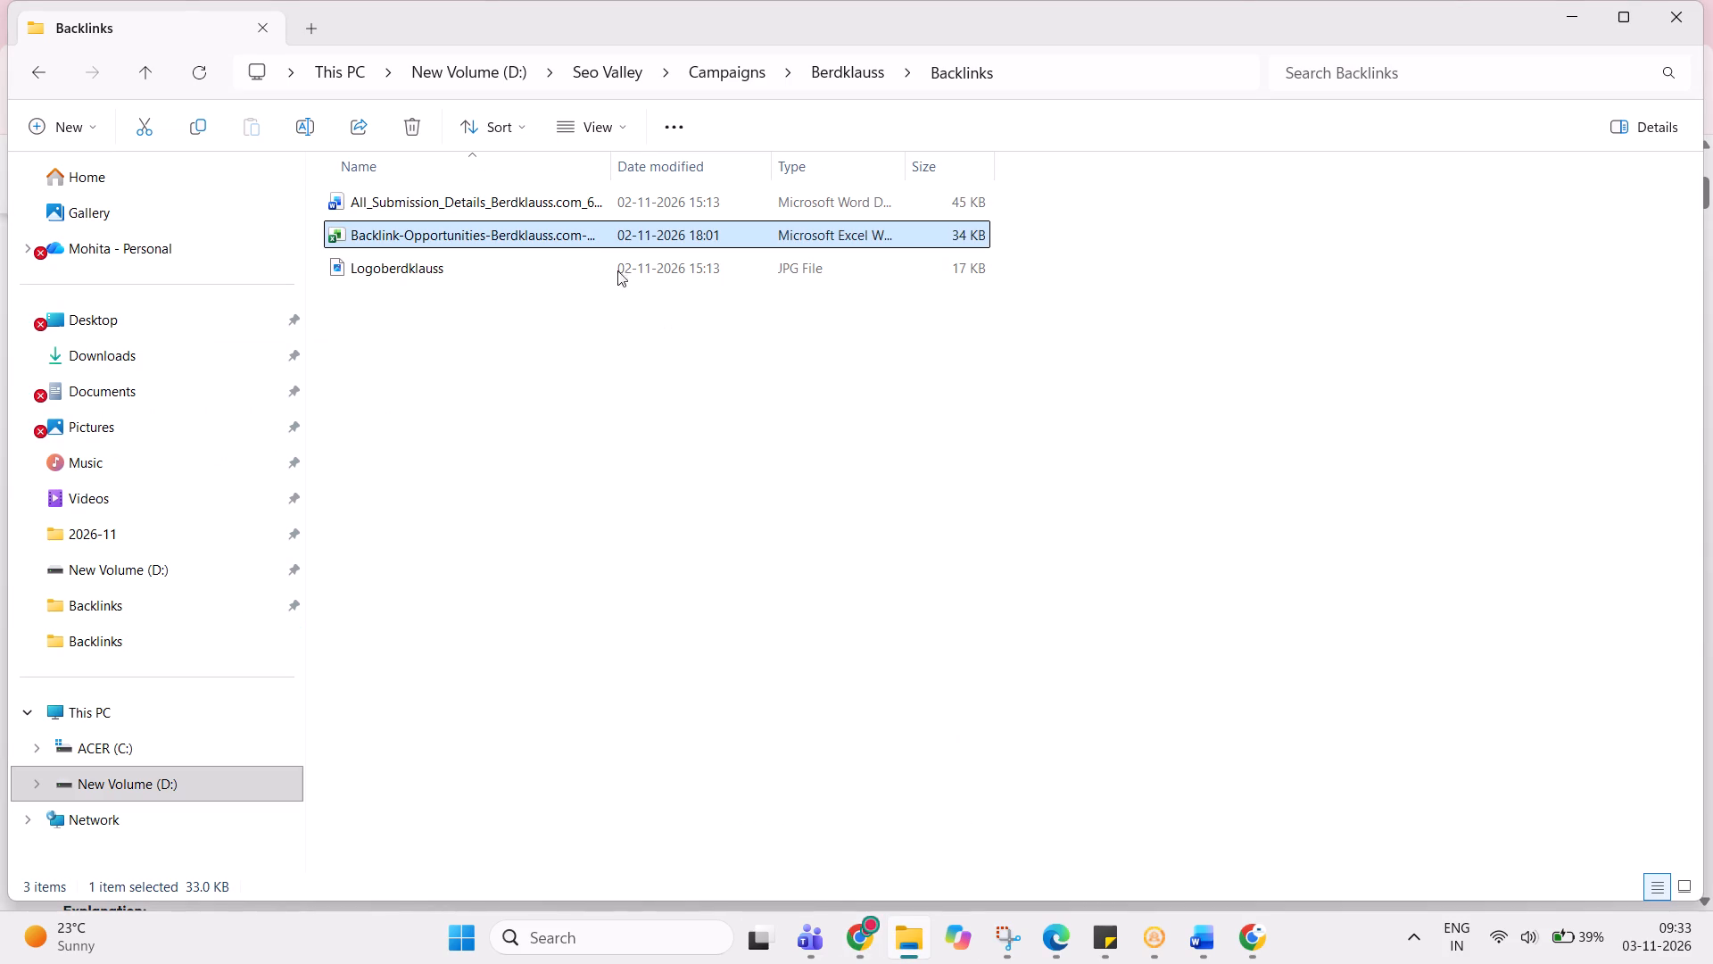
double_click(531, 232)
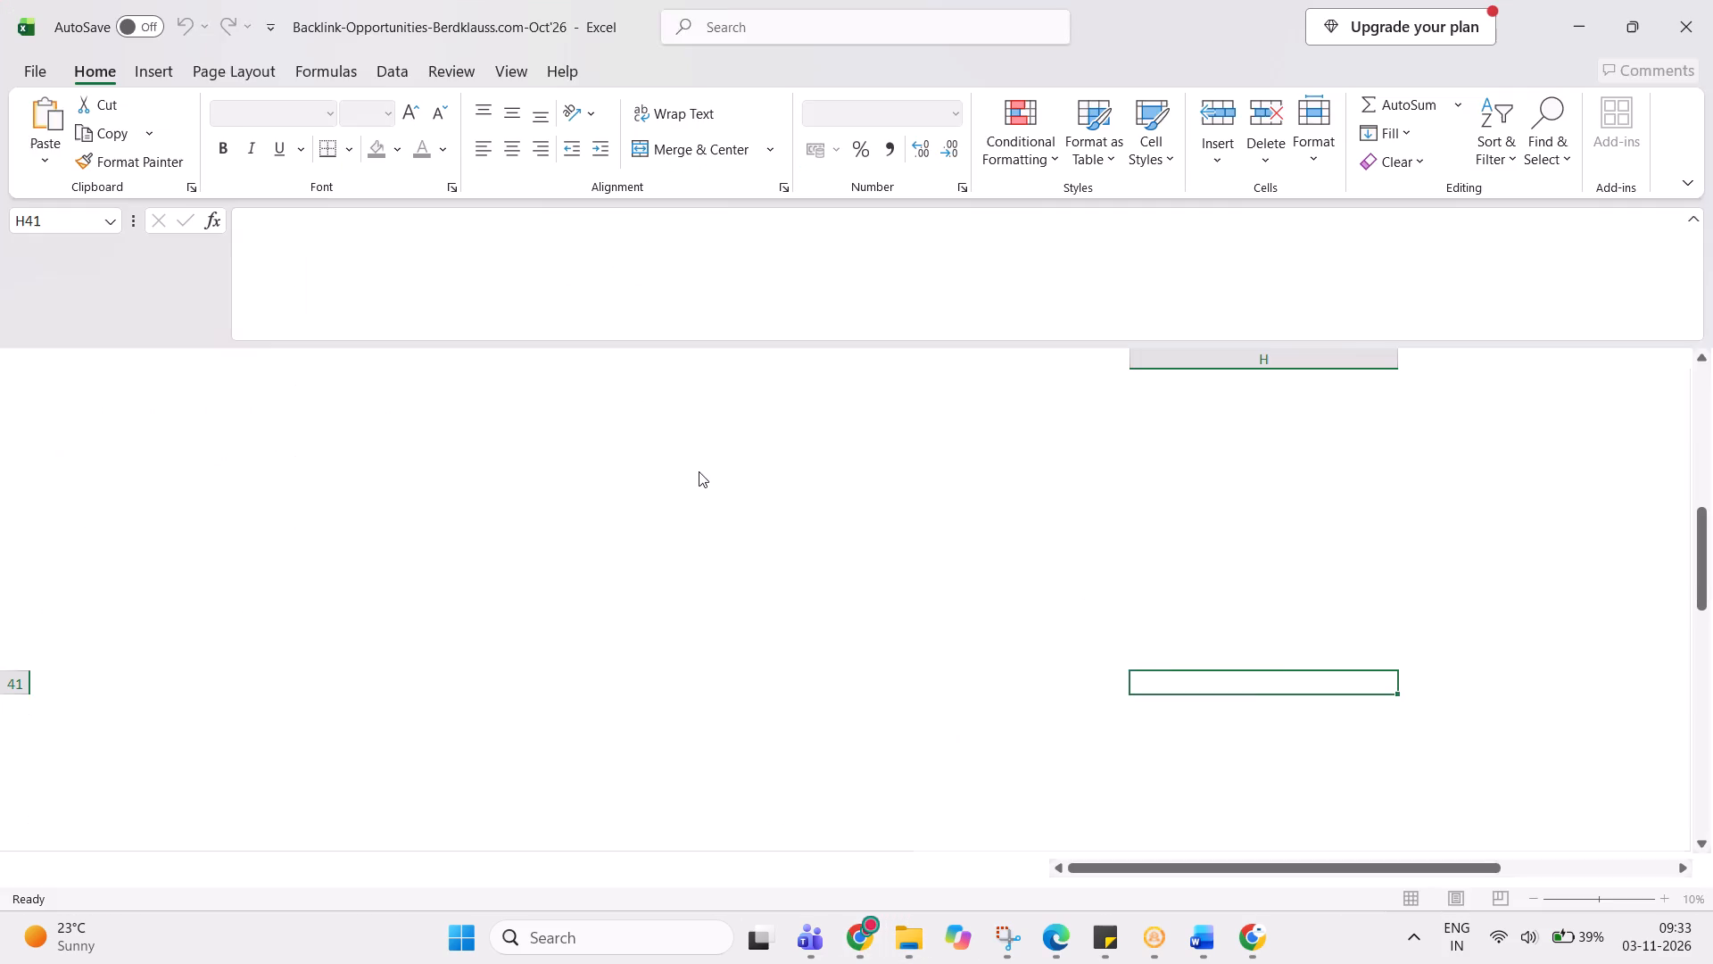
Copy the new directory URLs in C41:C57 and run them through the GuestPostLinks bulk DA/PA checker.
drag(340, 690, 354, 963)
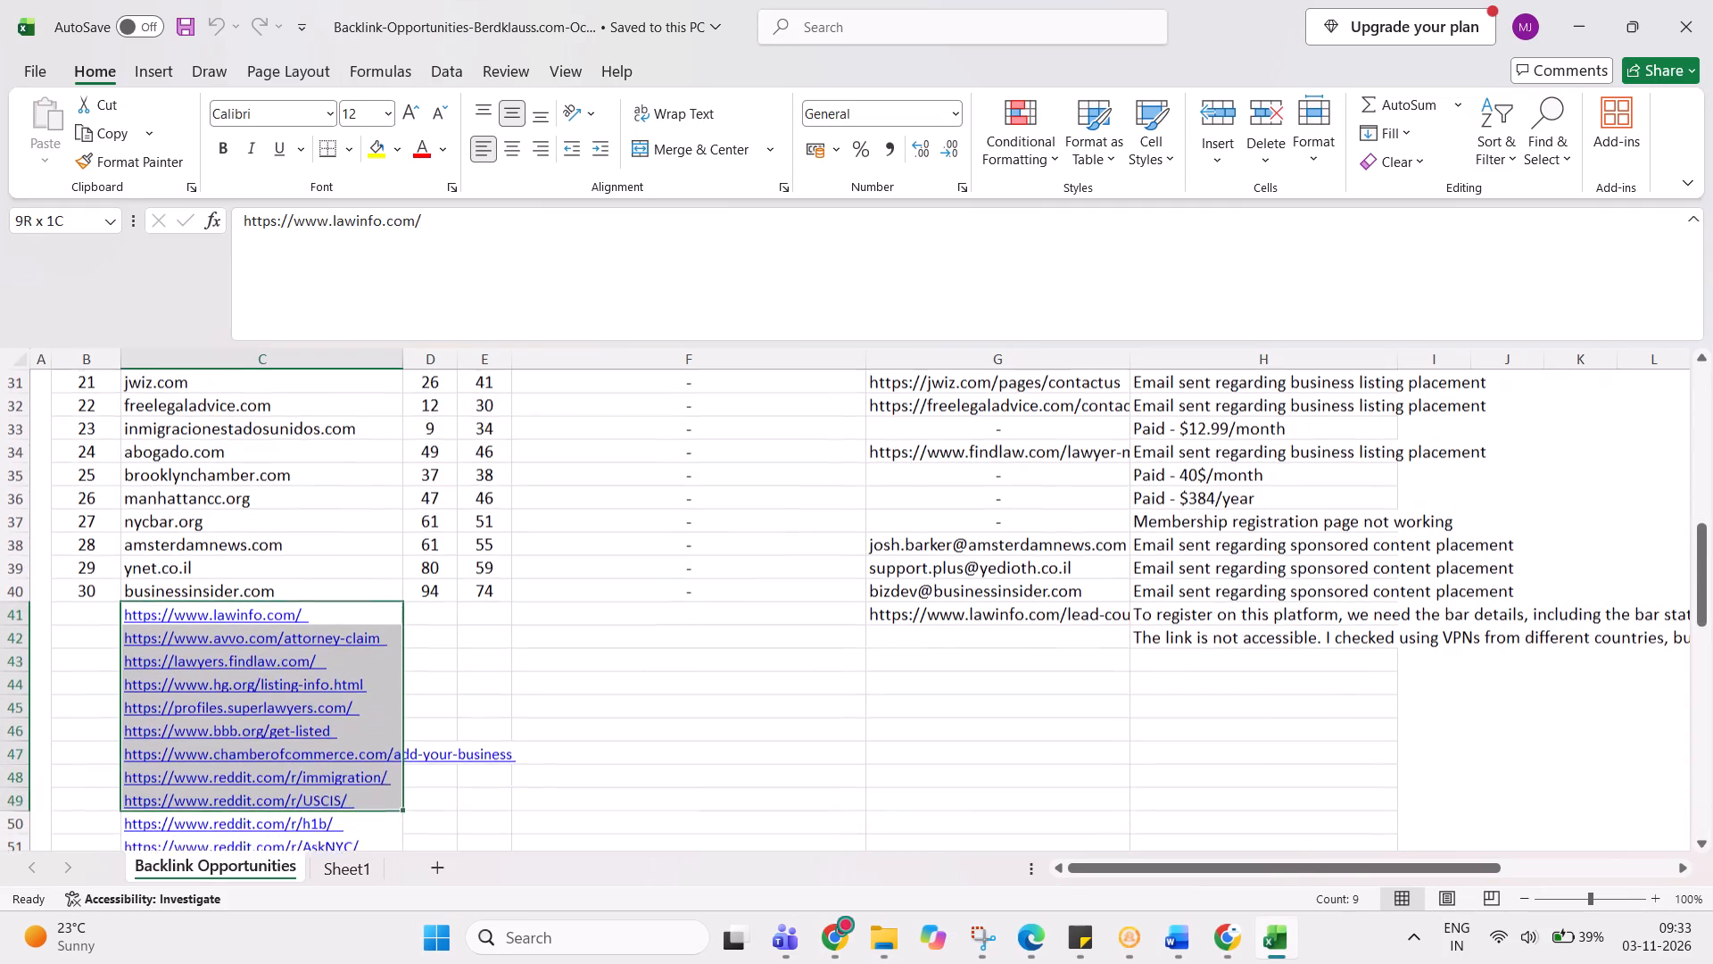
drag(354, 963, 333, 757)
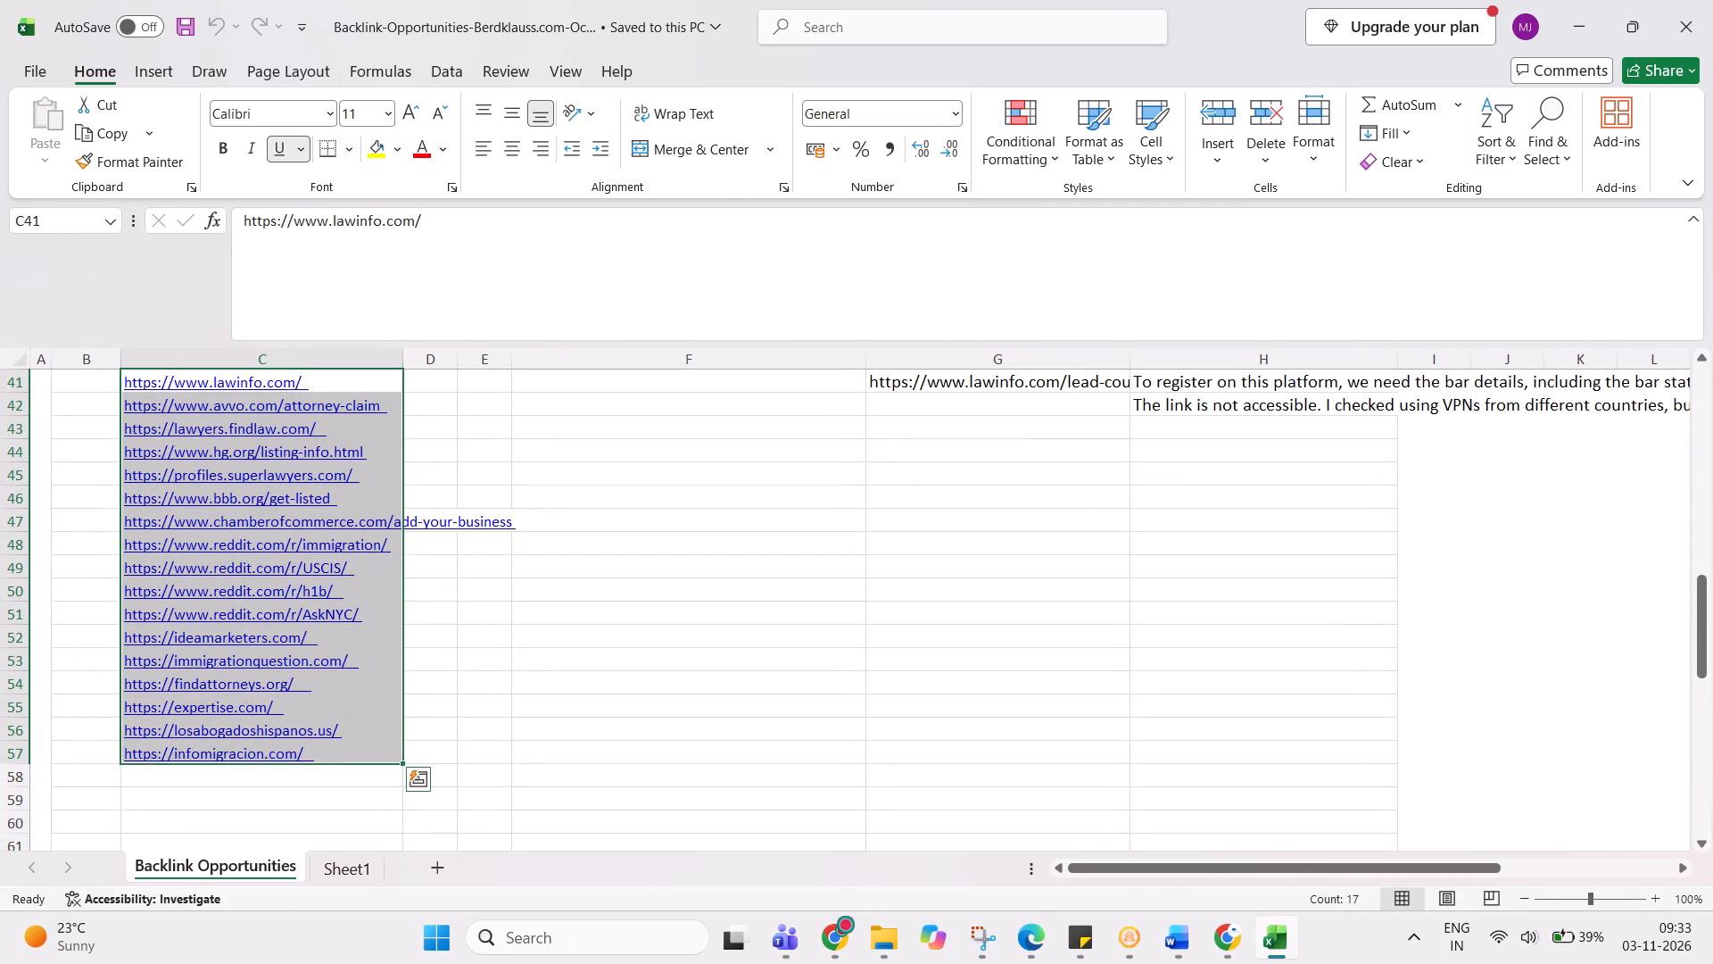
key(ctrl+c)
click(833, 945)
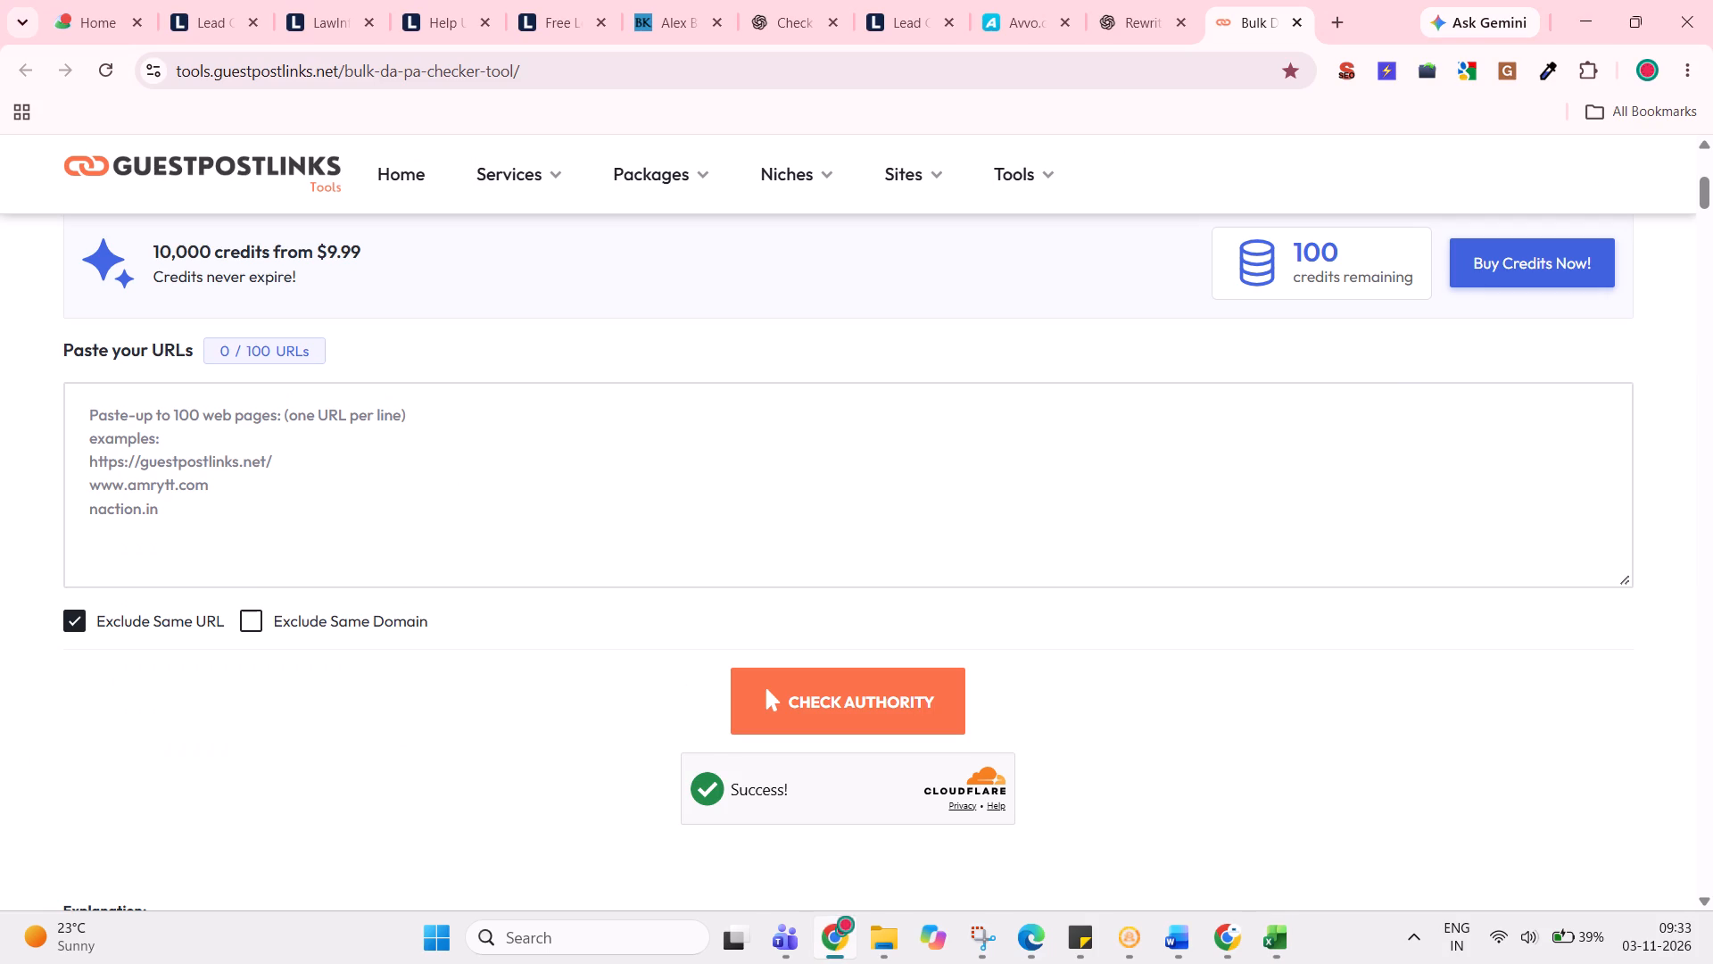
click(452, 449)
key(ctrl+v)
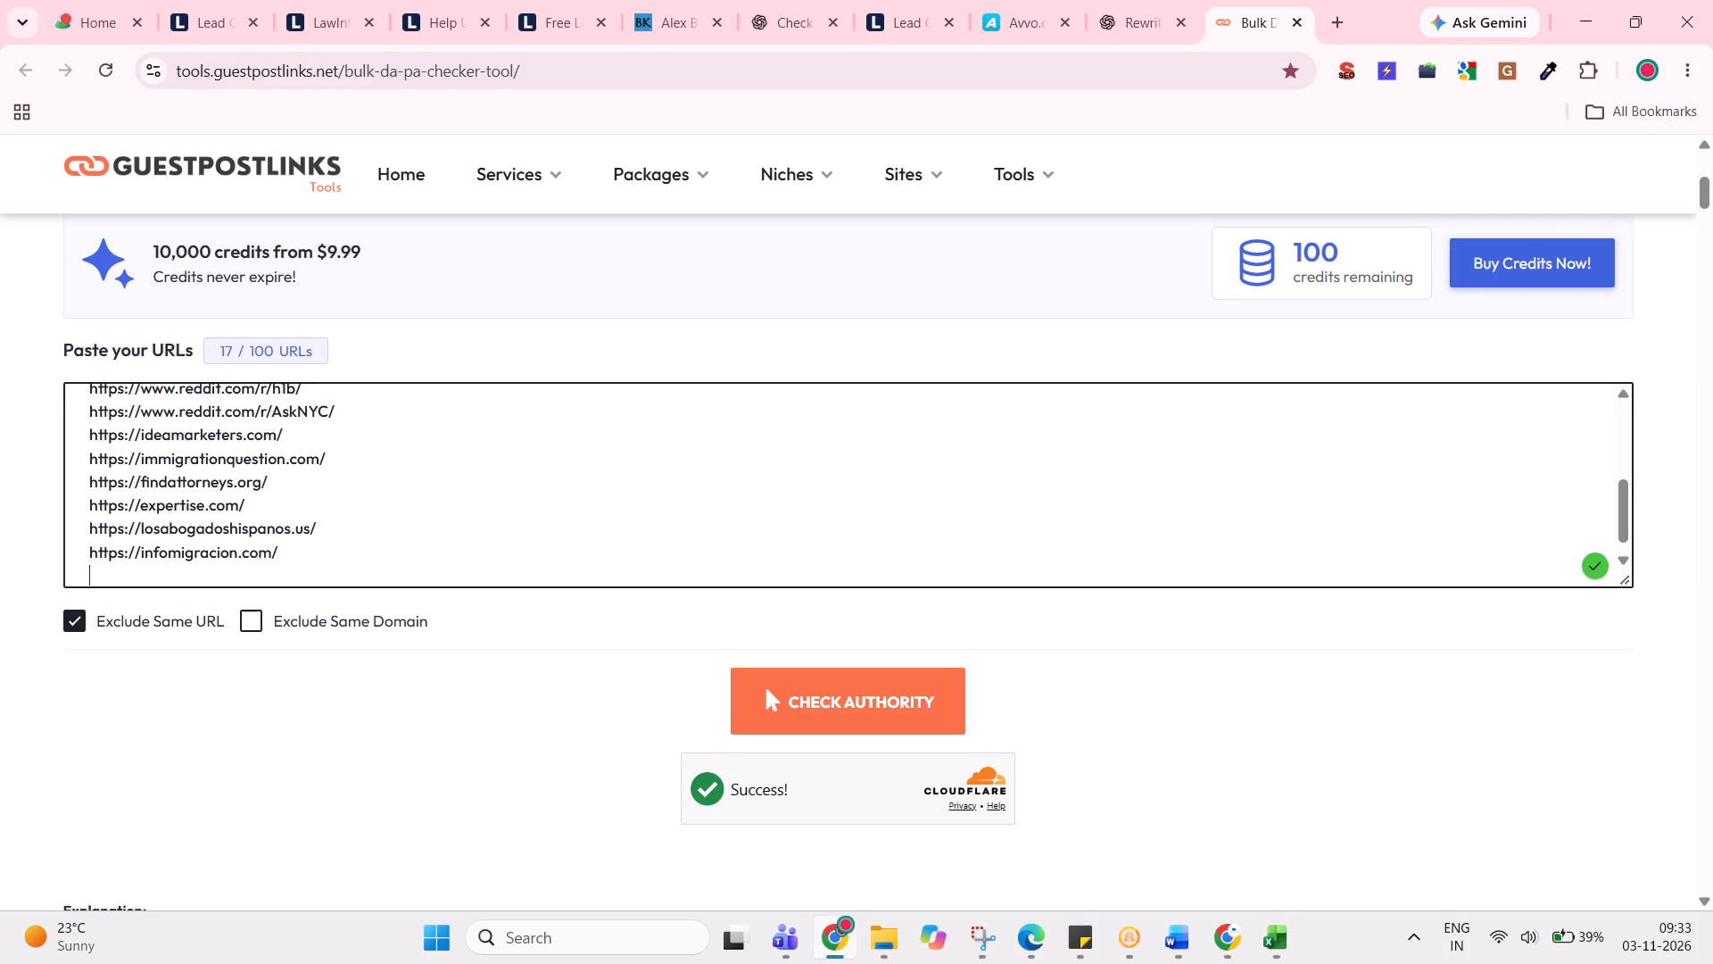
click(827, 695)
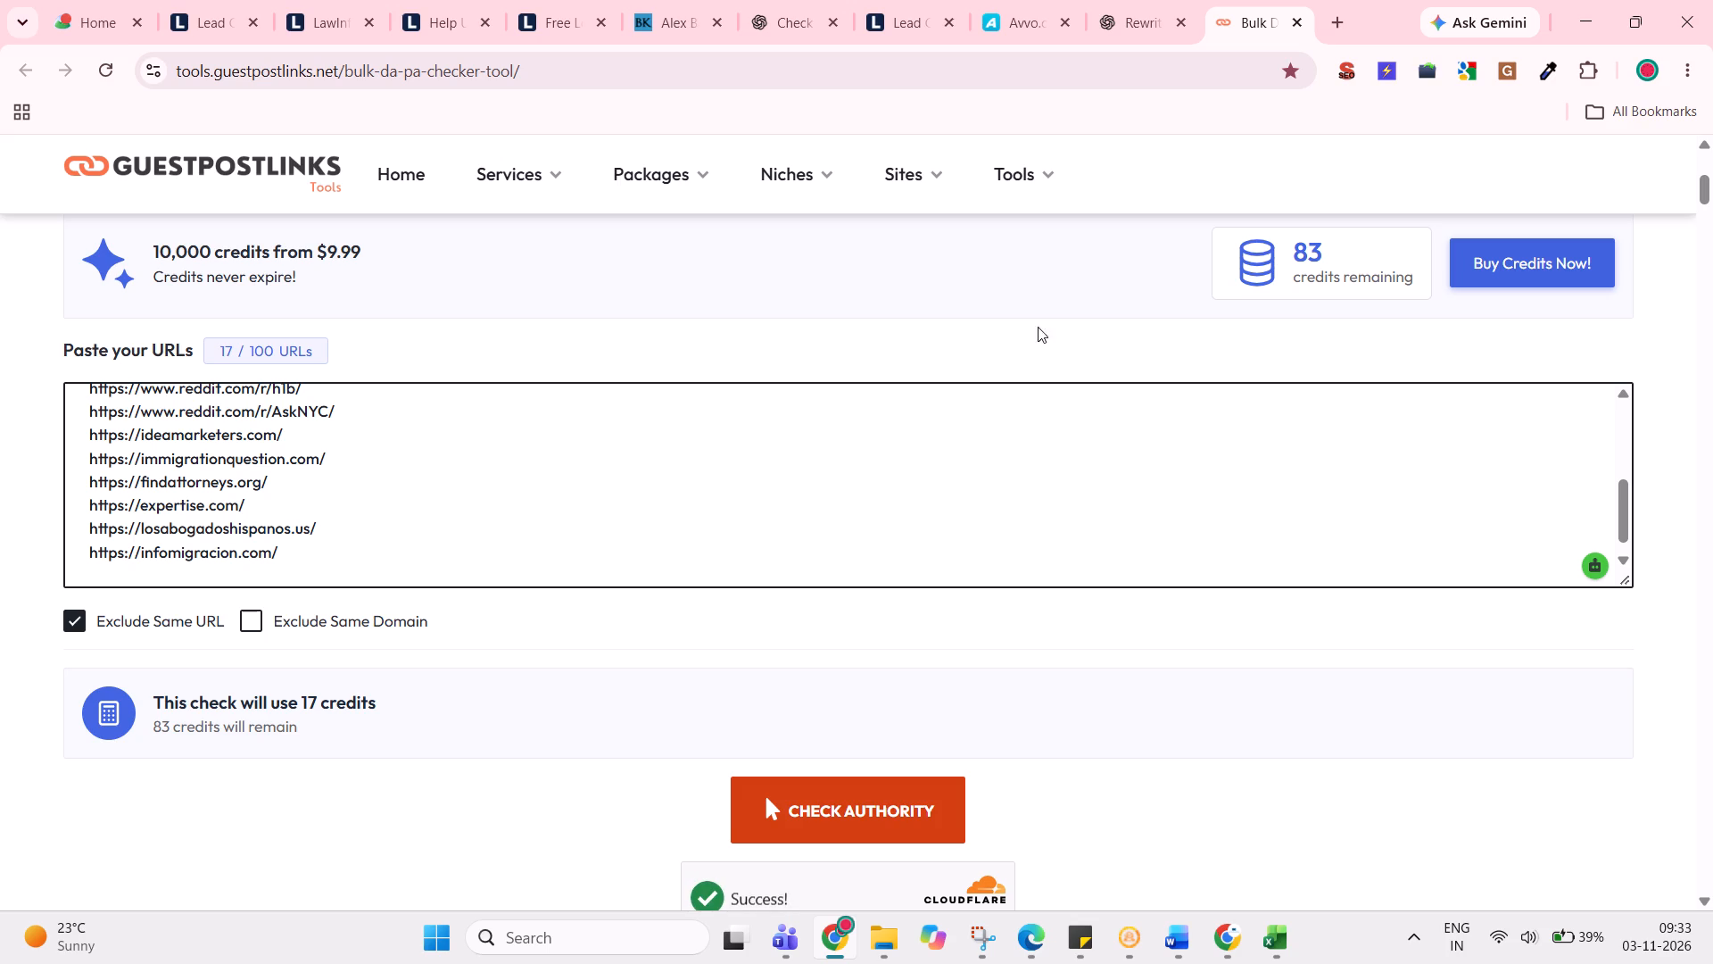
click(841, 819)
scroll(872, 658, down, 8)
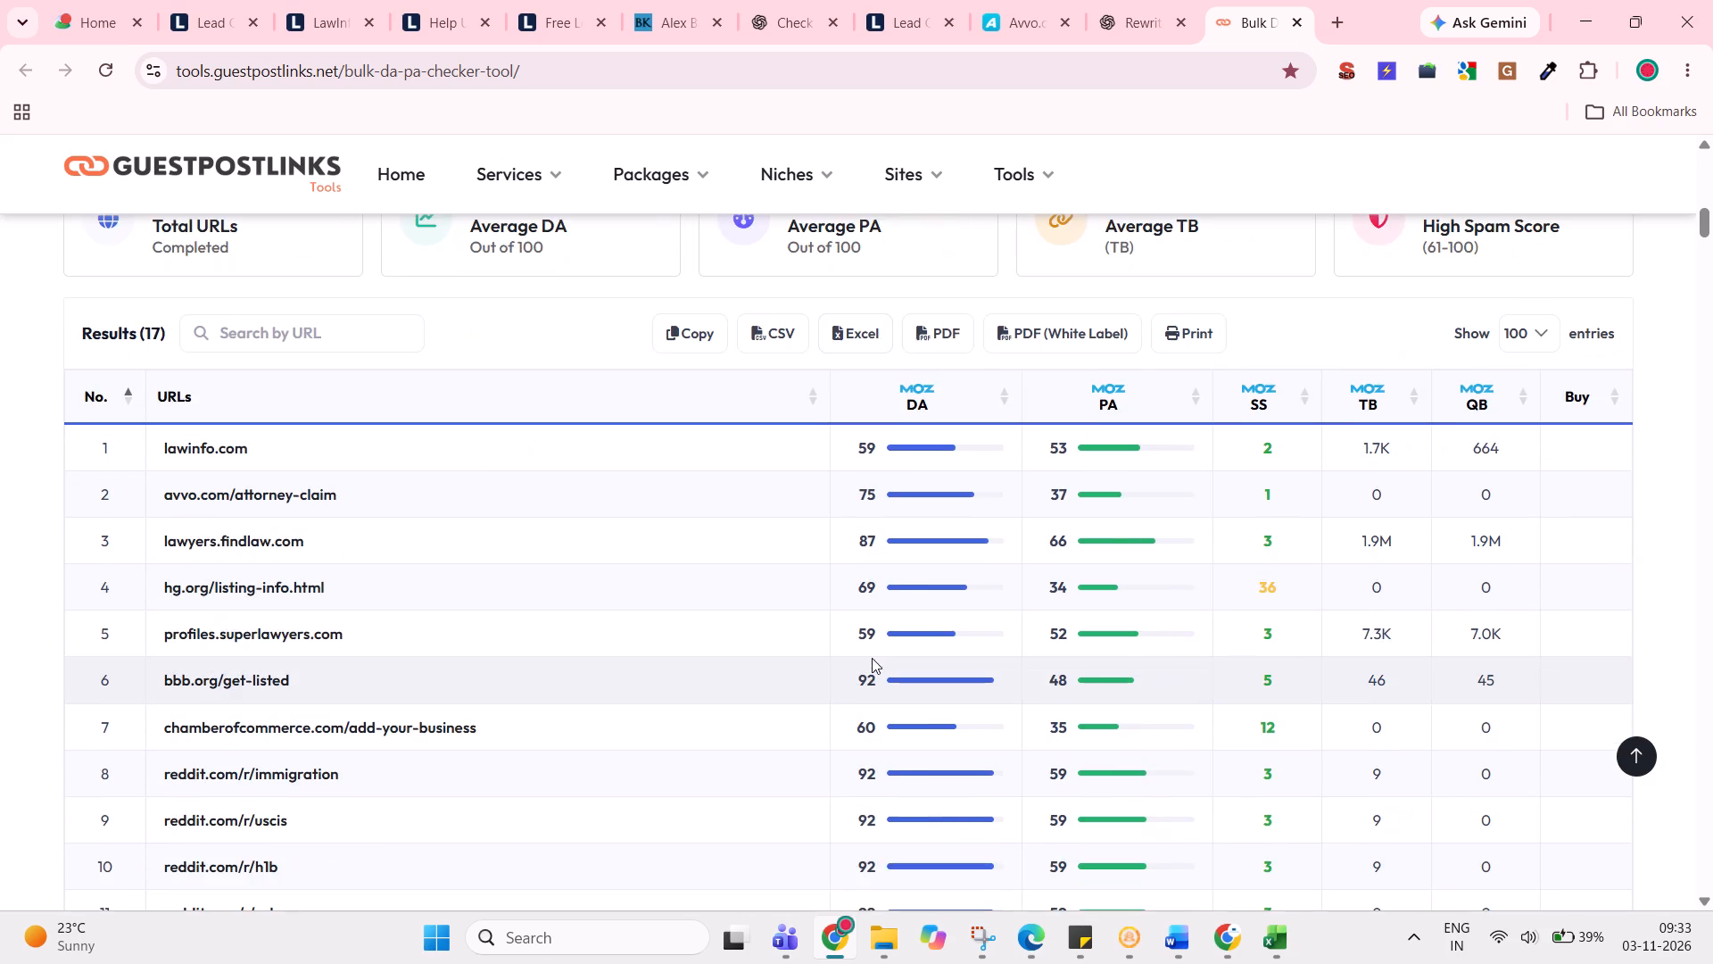
scroll(872, 658, down, 1)
In the workbook, enter DA 59 and PA 53 for lawinfo.com in row 41, and save.
key(alt+Tab)
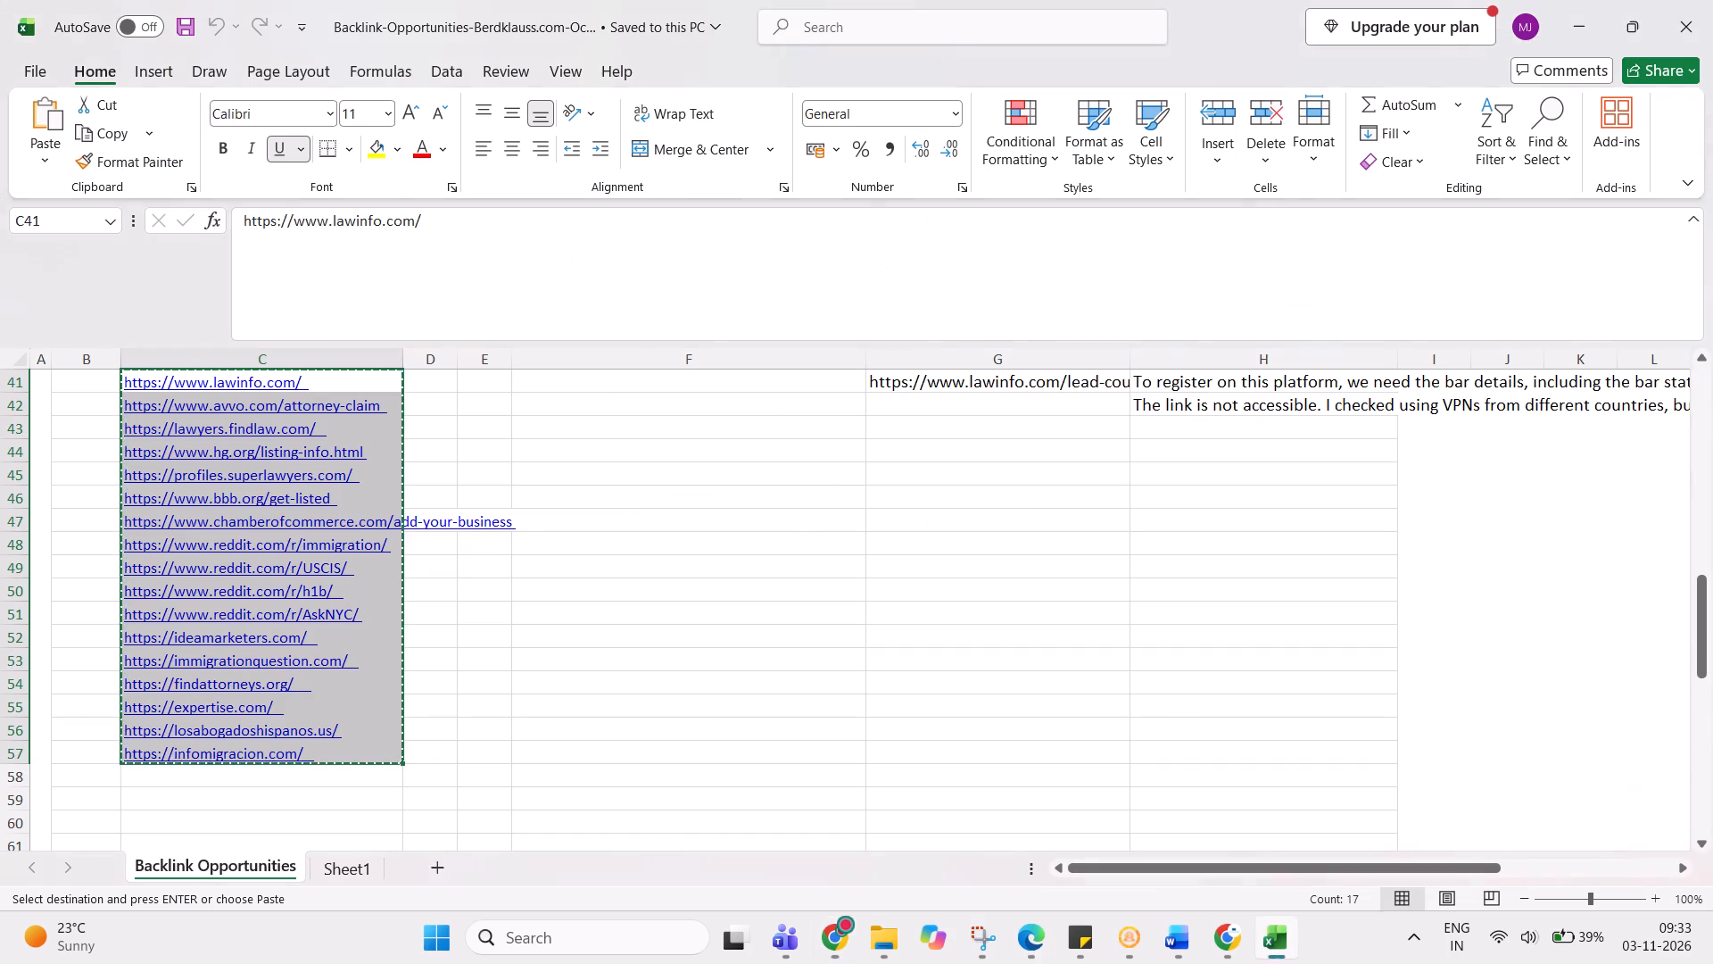
scroll(618, 510, up, 3)
click(432, 587)
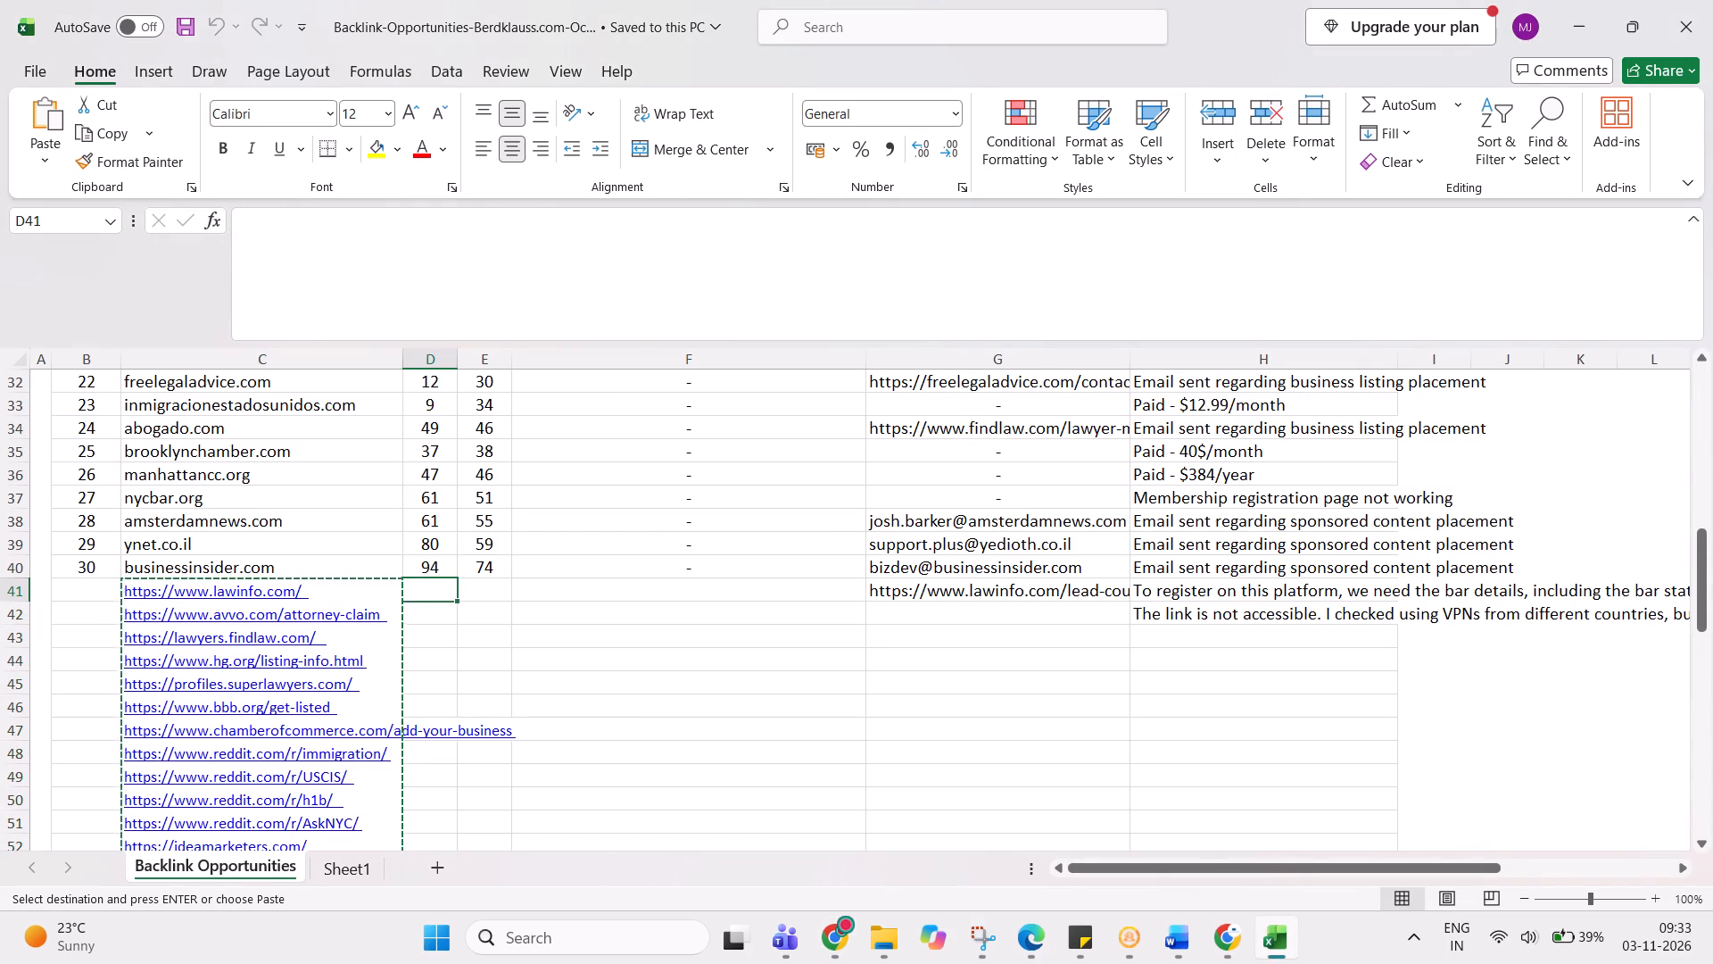
text(59)
key(Right)
text(53)
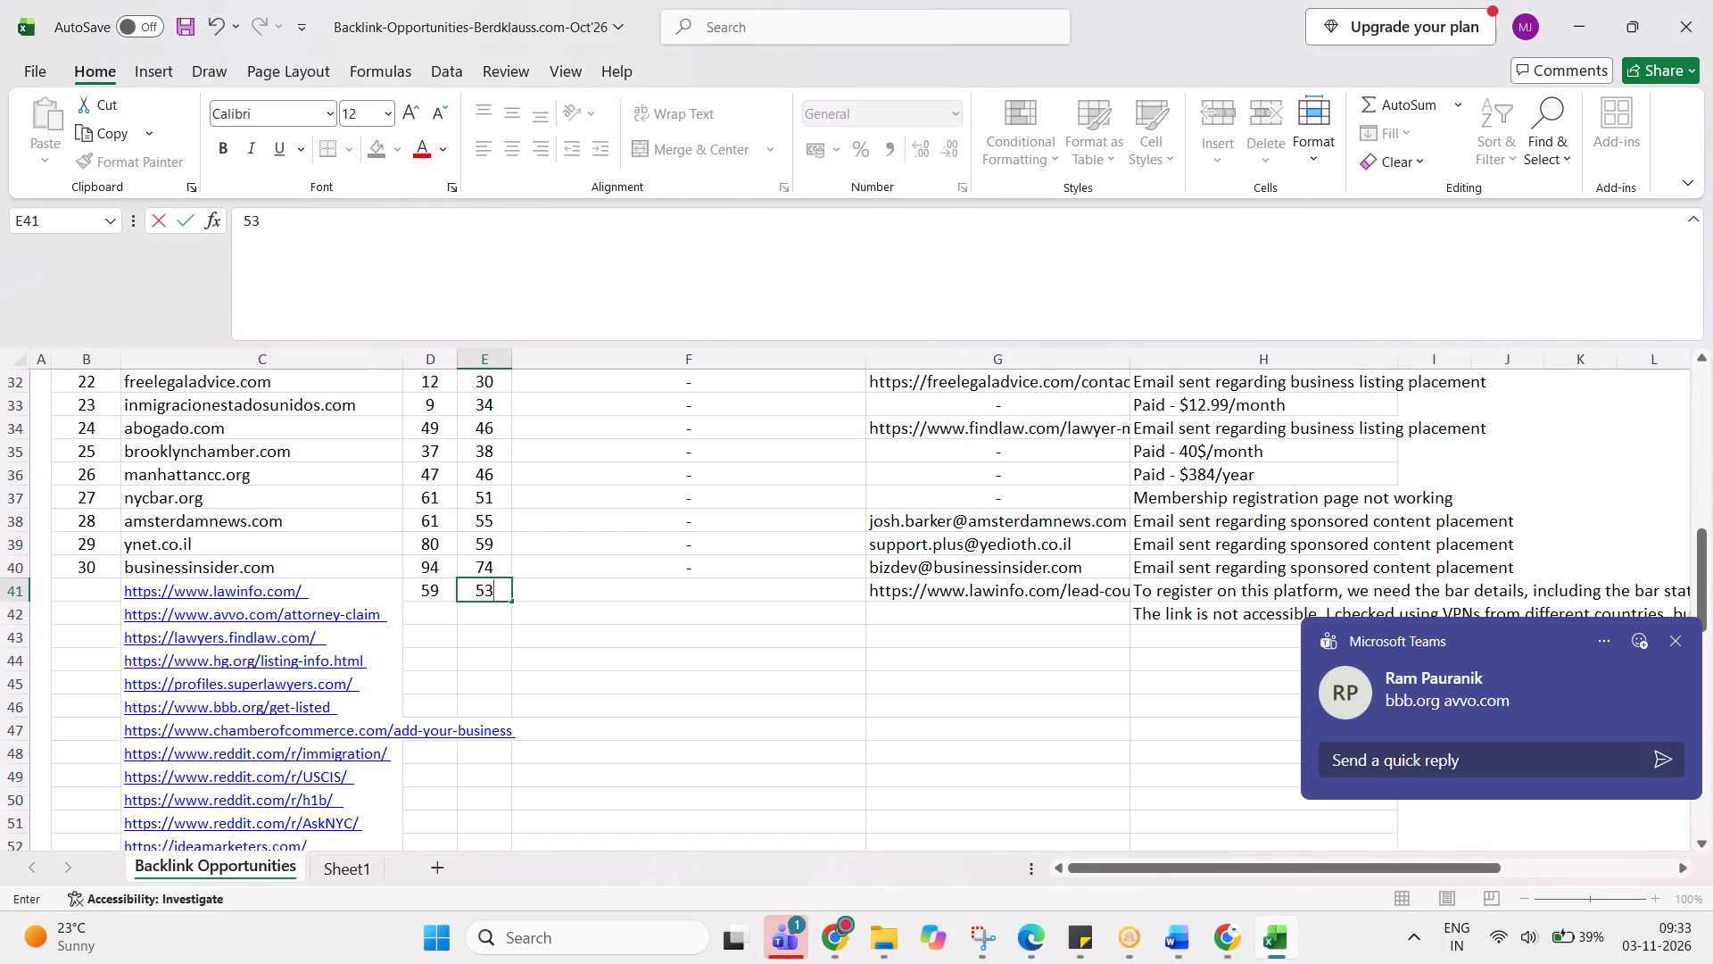
key(ctrl+s)
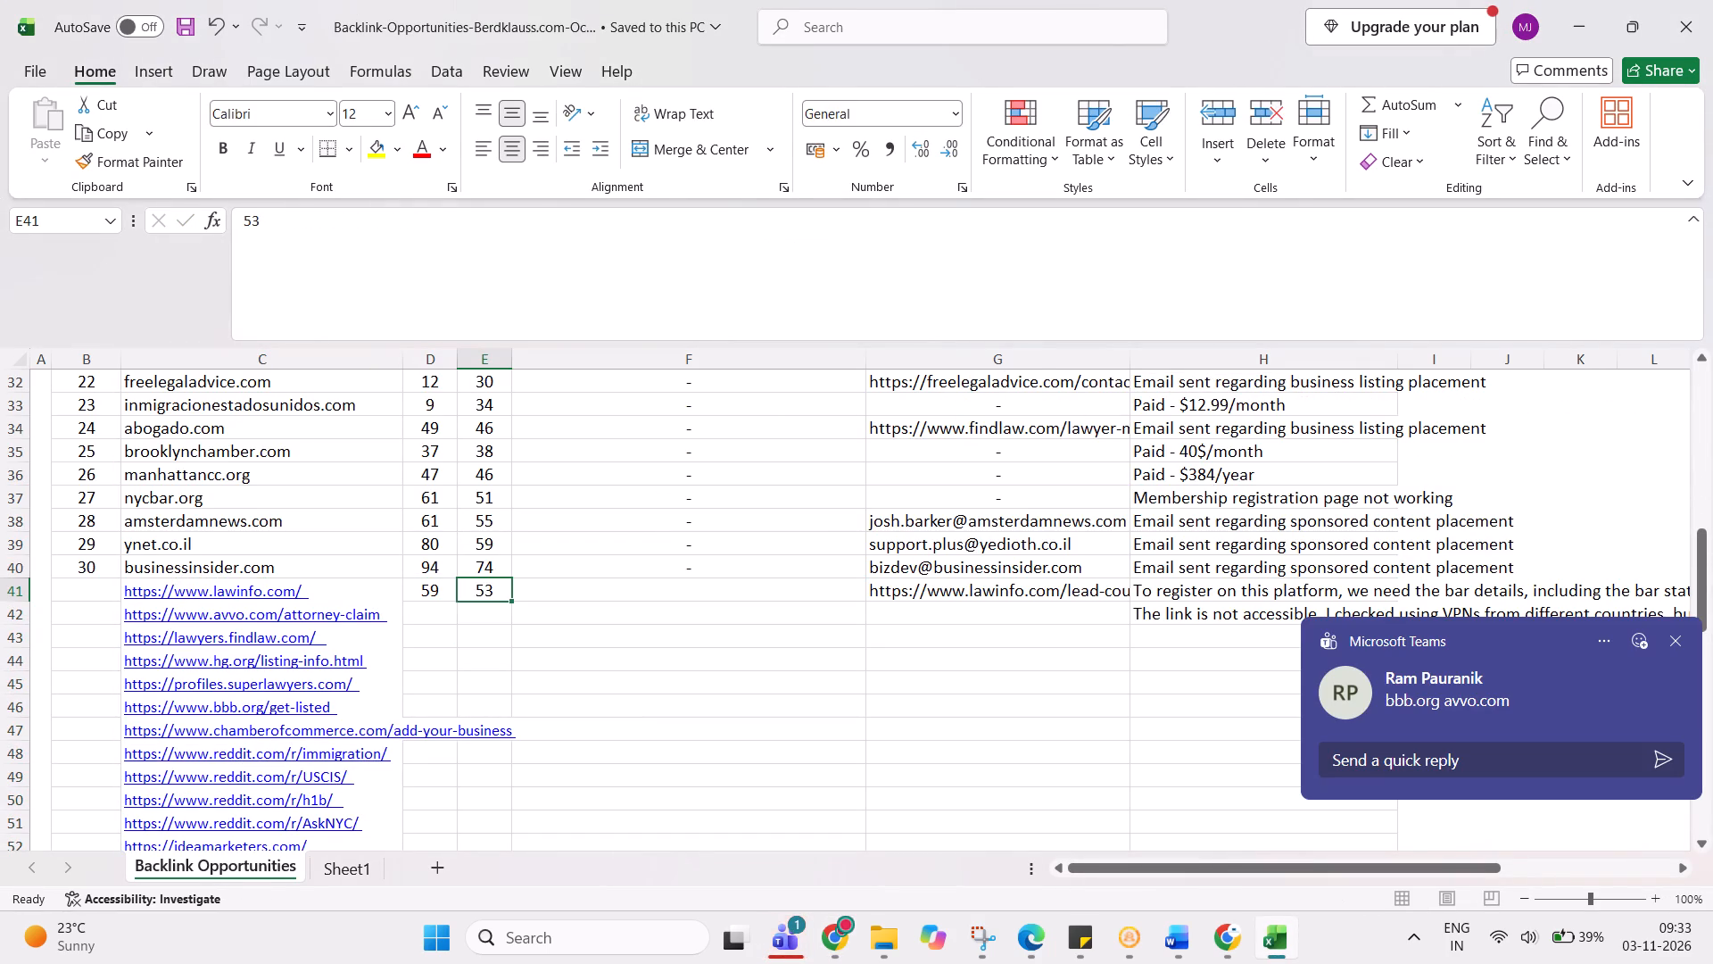
Compare the newly added URLs with the existing backlink rows and the checker results, looking for sites already listed such as avvo.com.
scroll(368, 650, up, 3)
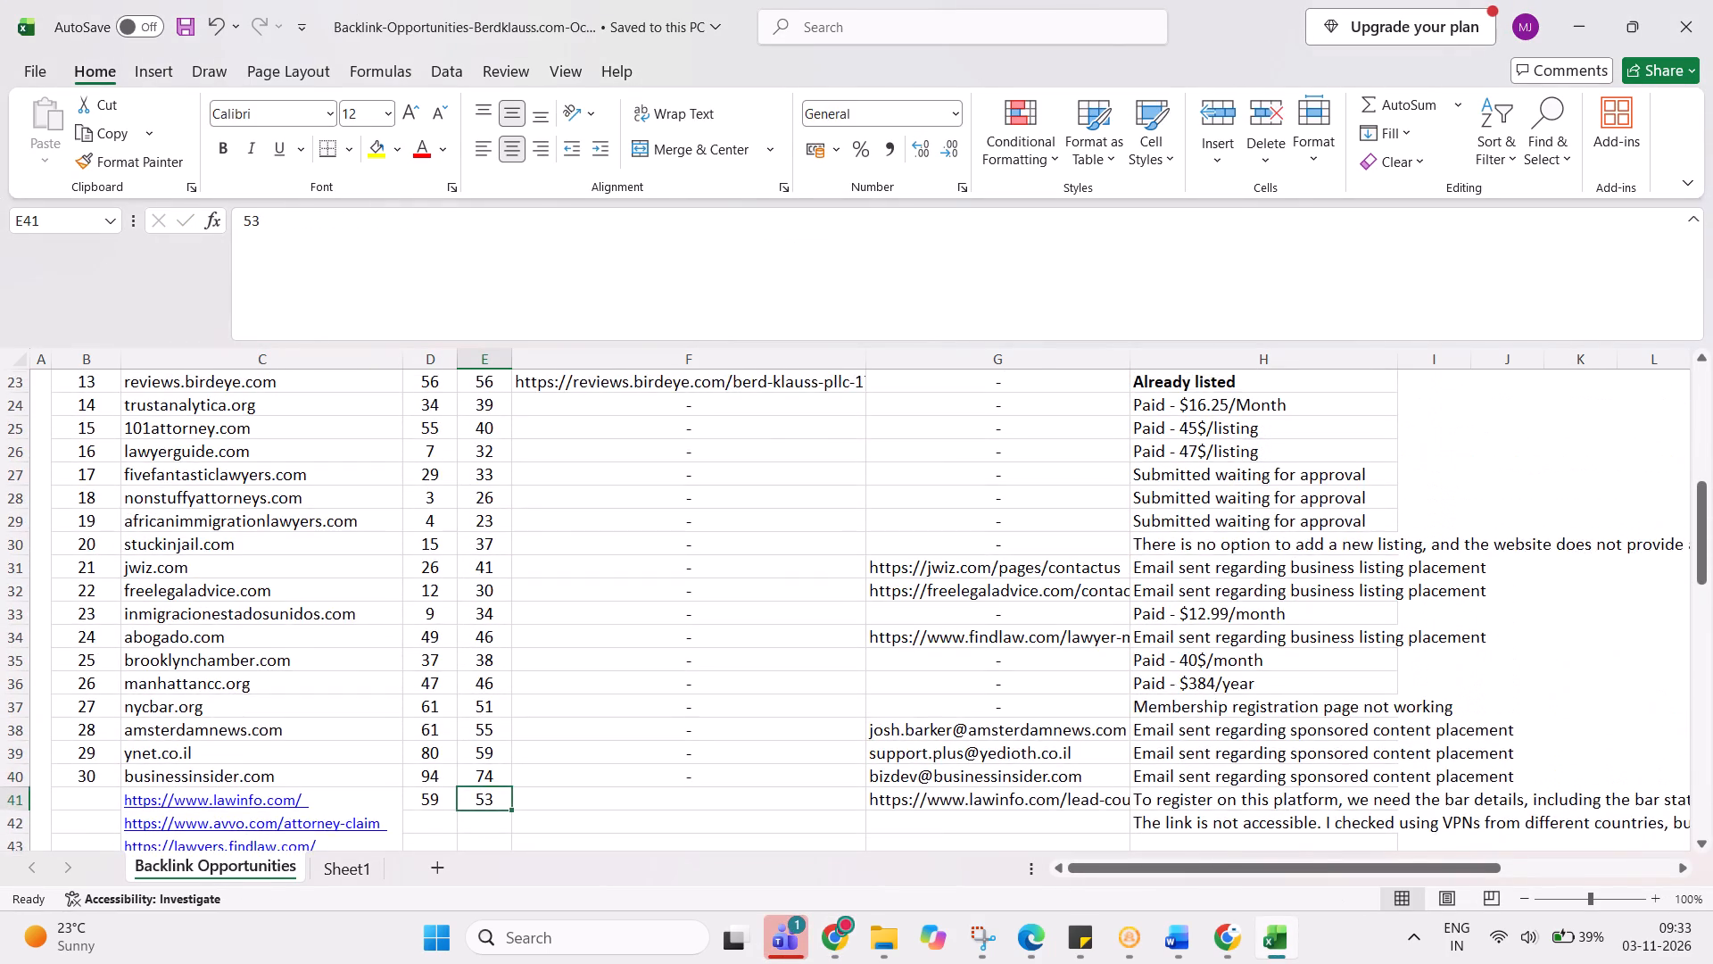
scroll(368, 650, up, 3)
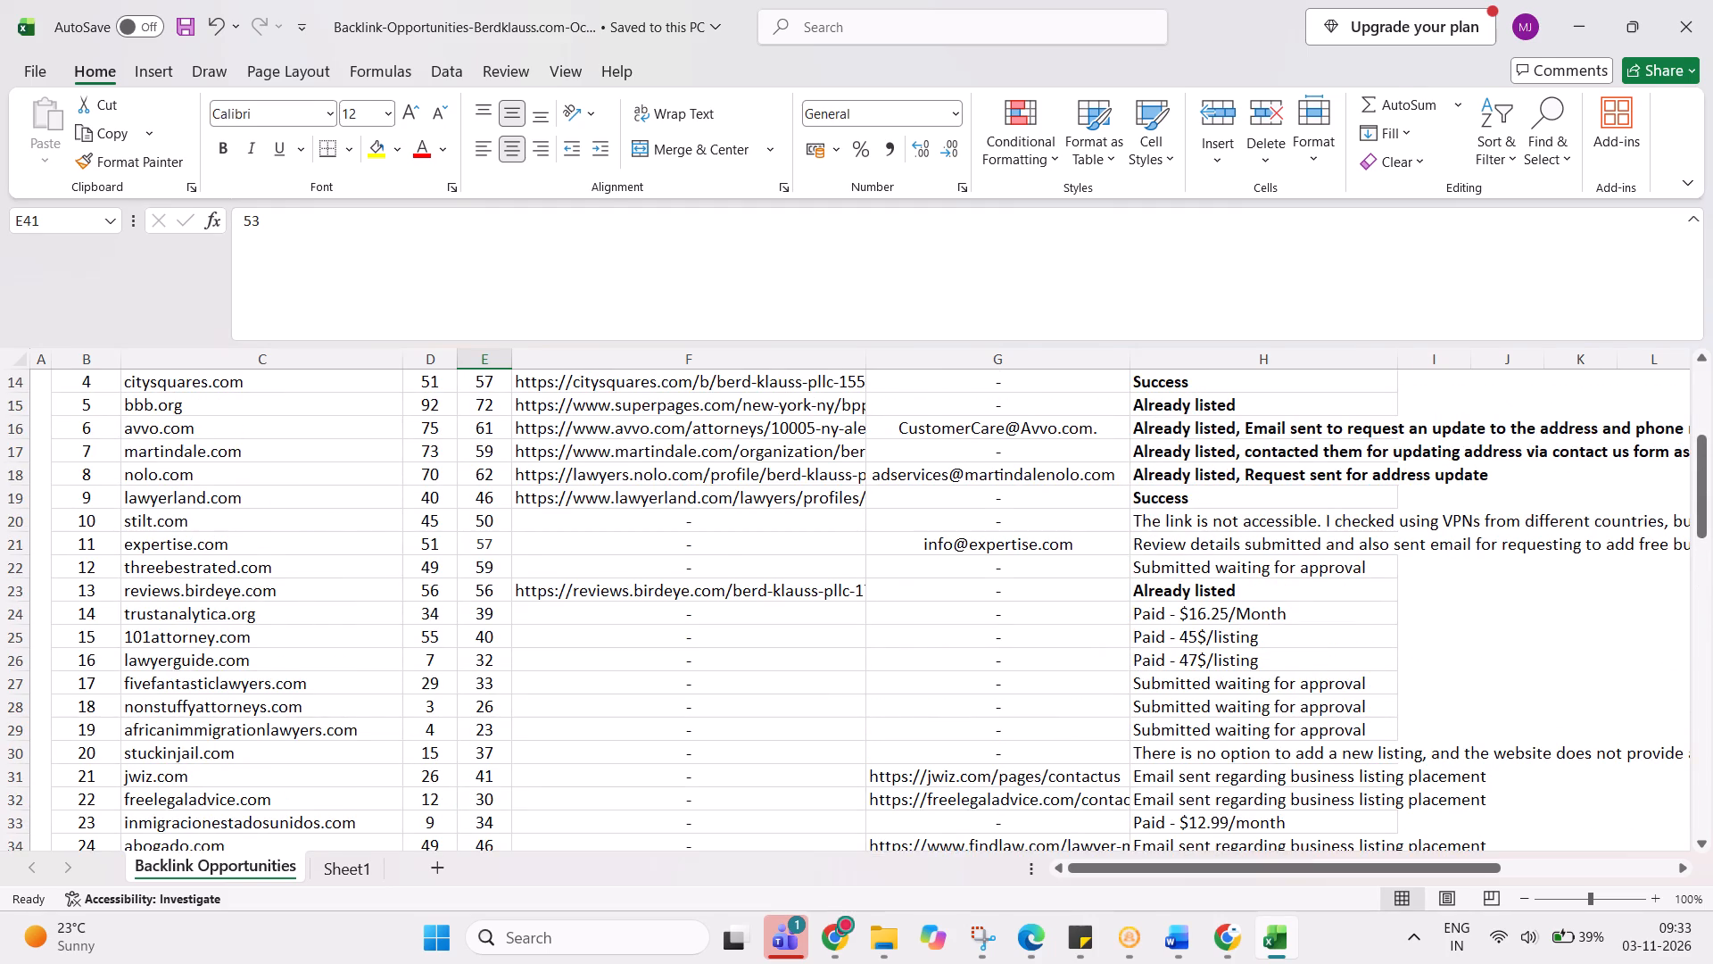
scroll(368, 650, down, 6)
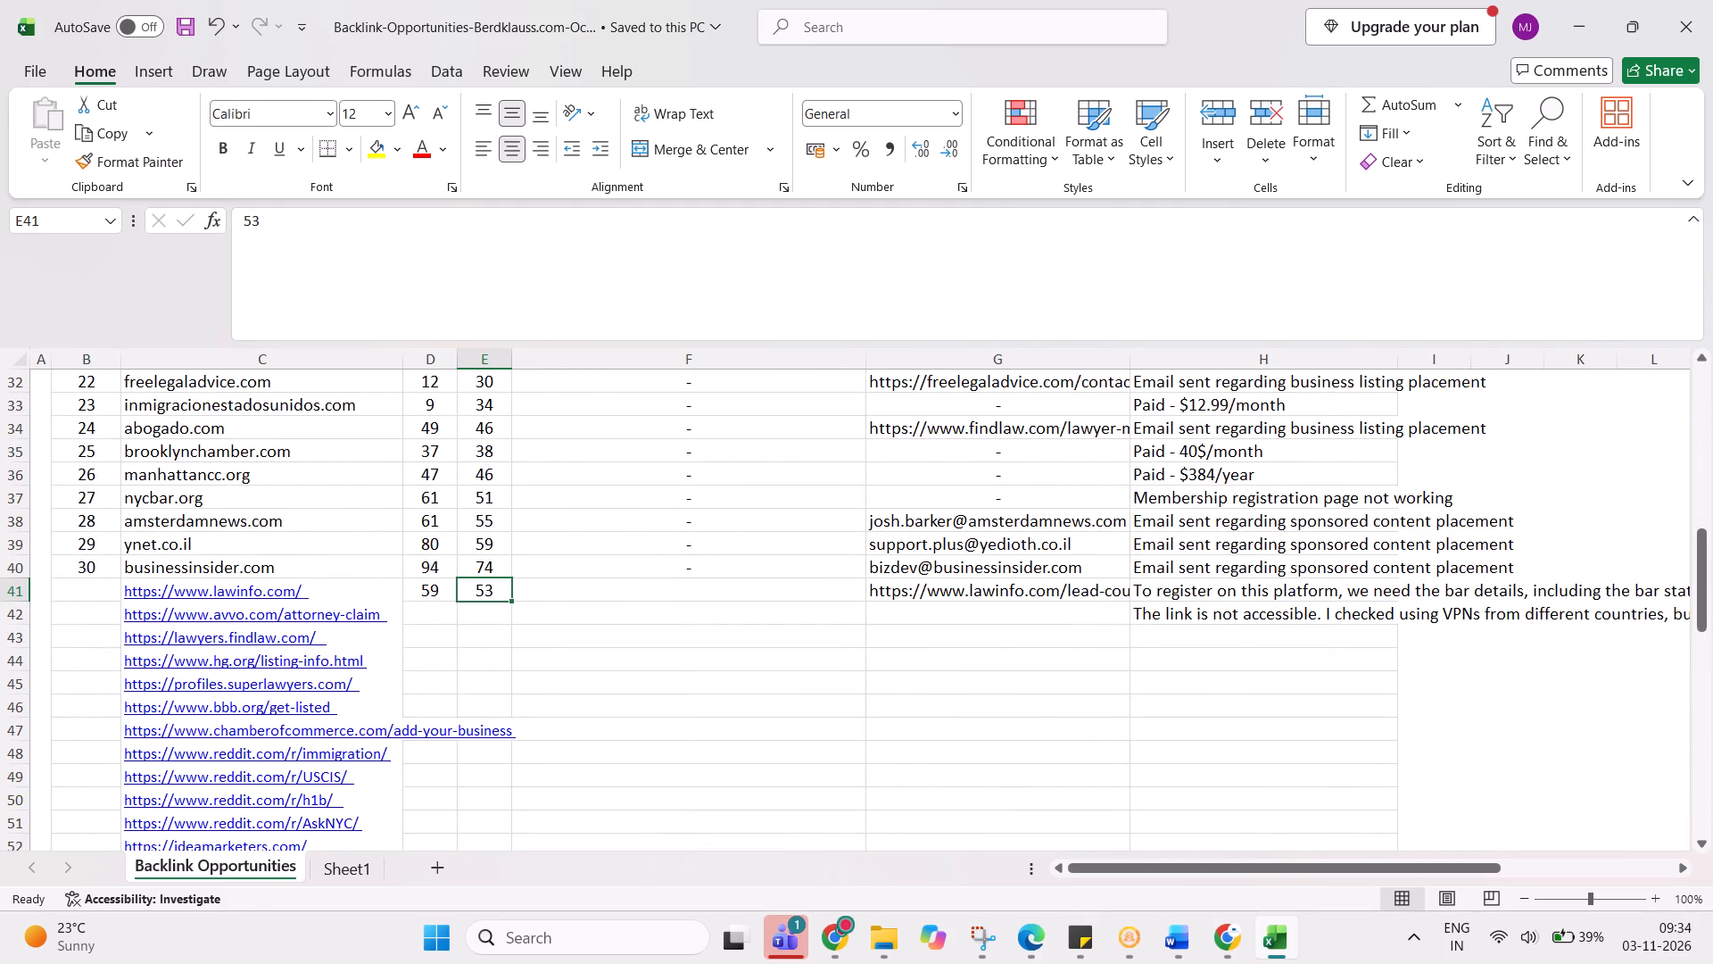
key(alt+Tab)
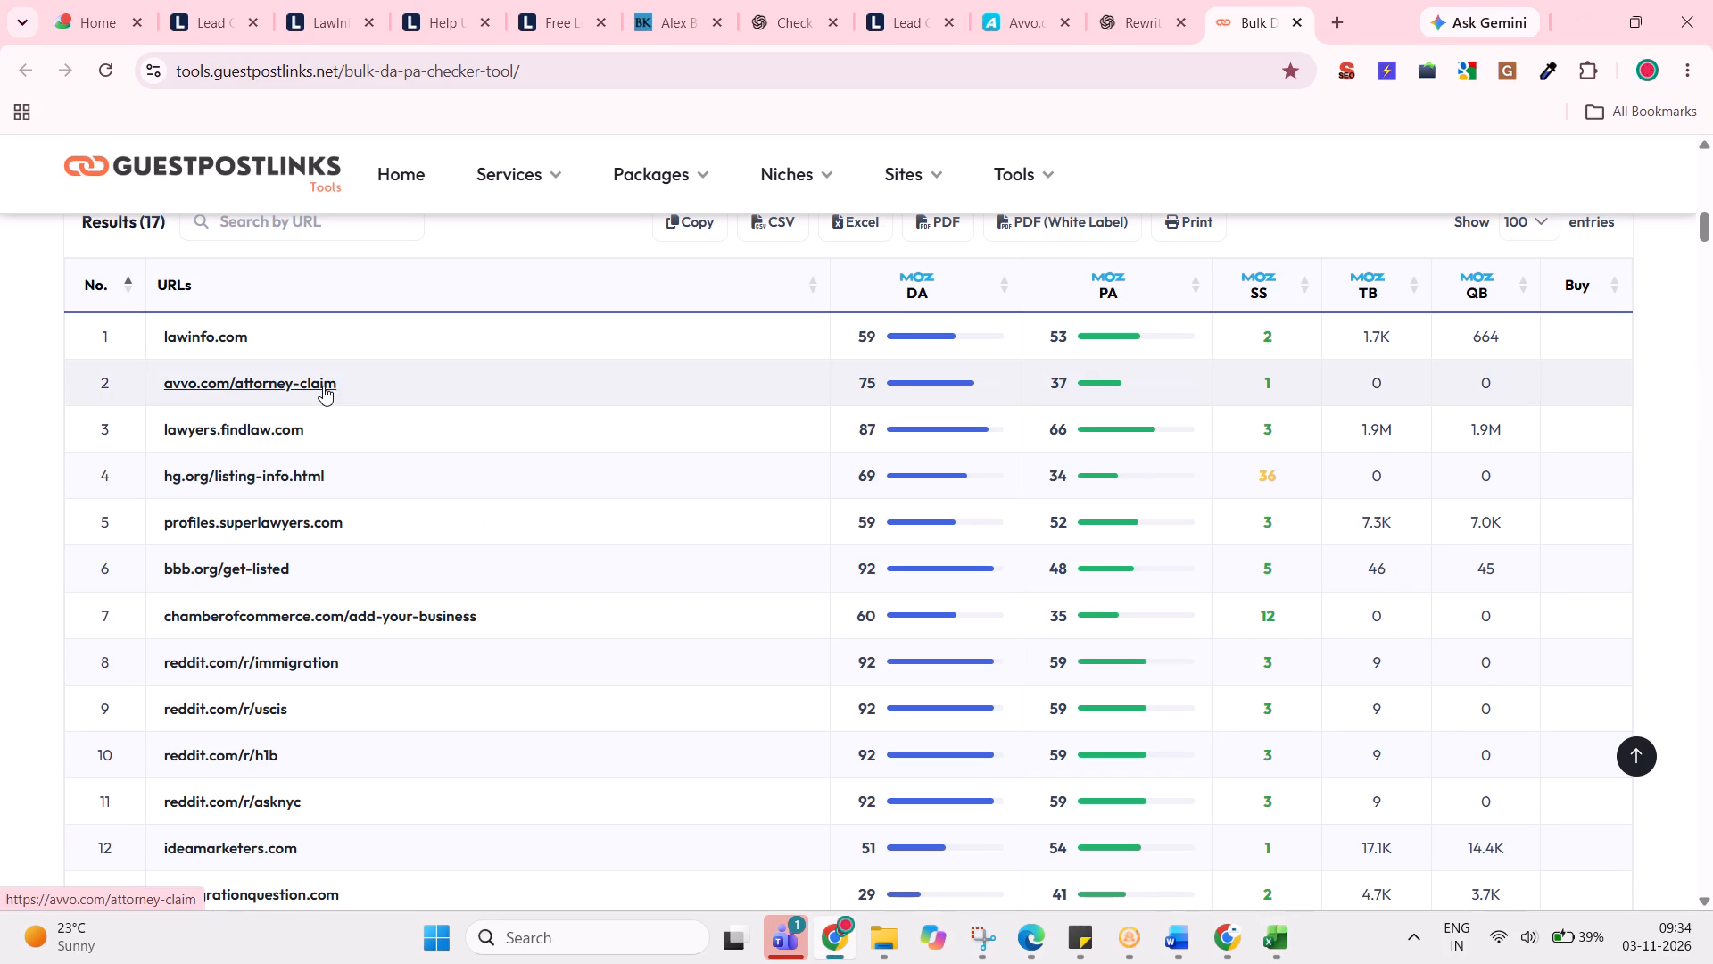
key(alt+Tab)
scroll(371, 627, up, 5)
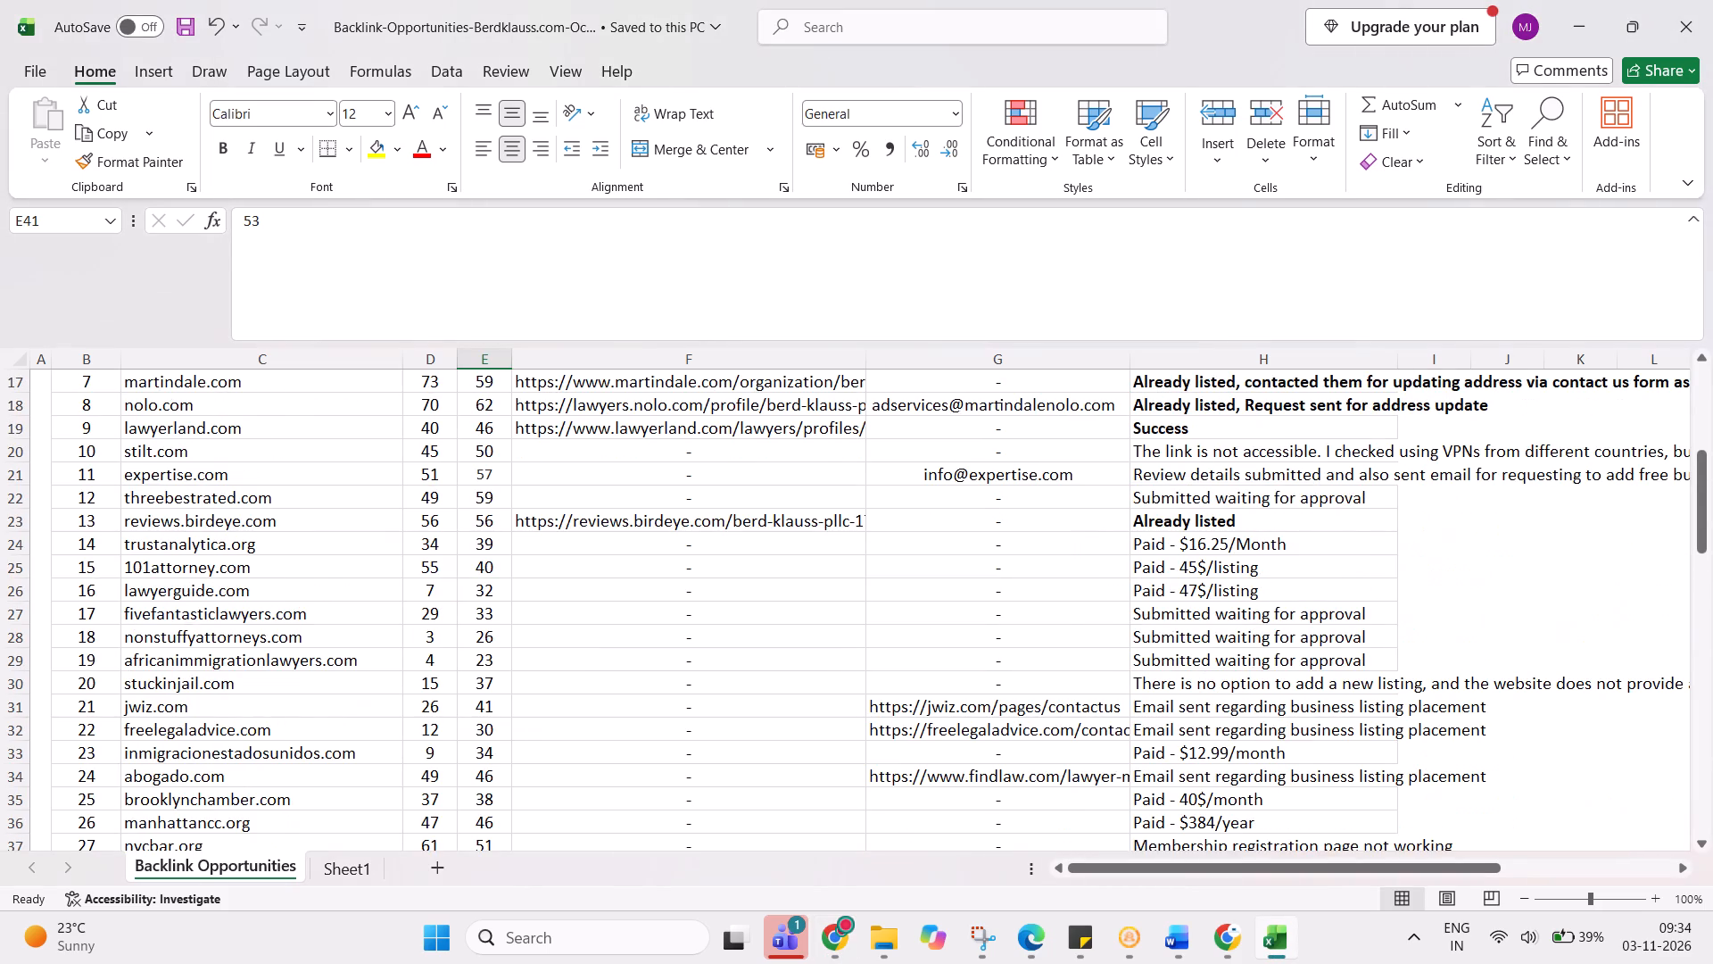
scroll(371, 627, down, 6)
scroll(371, 627, up, 1)
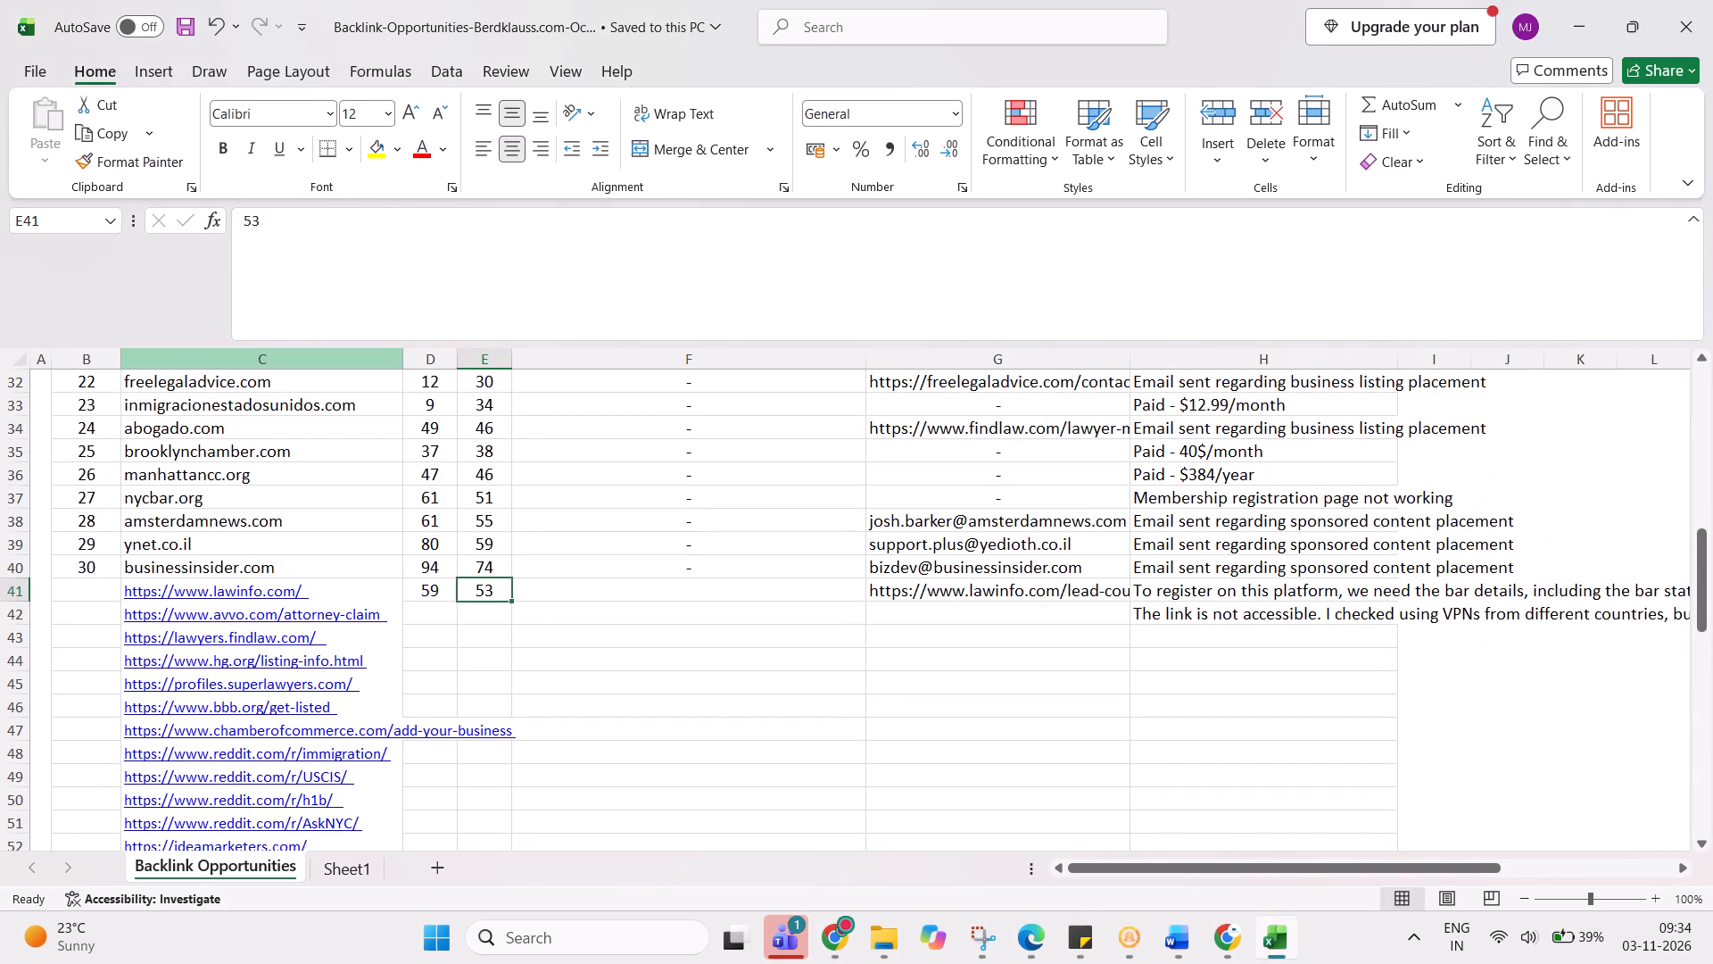
click(386, 607)
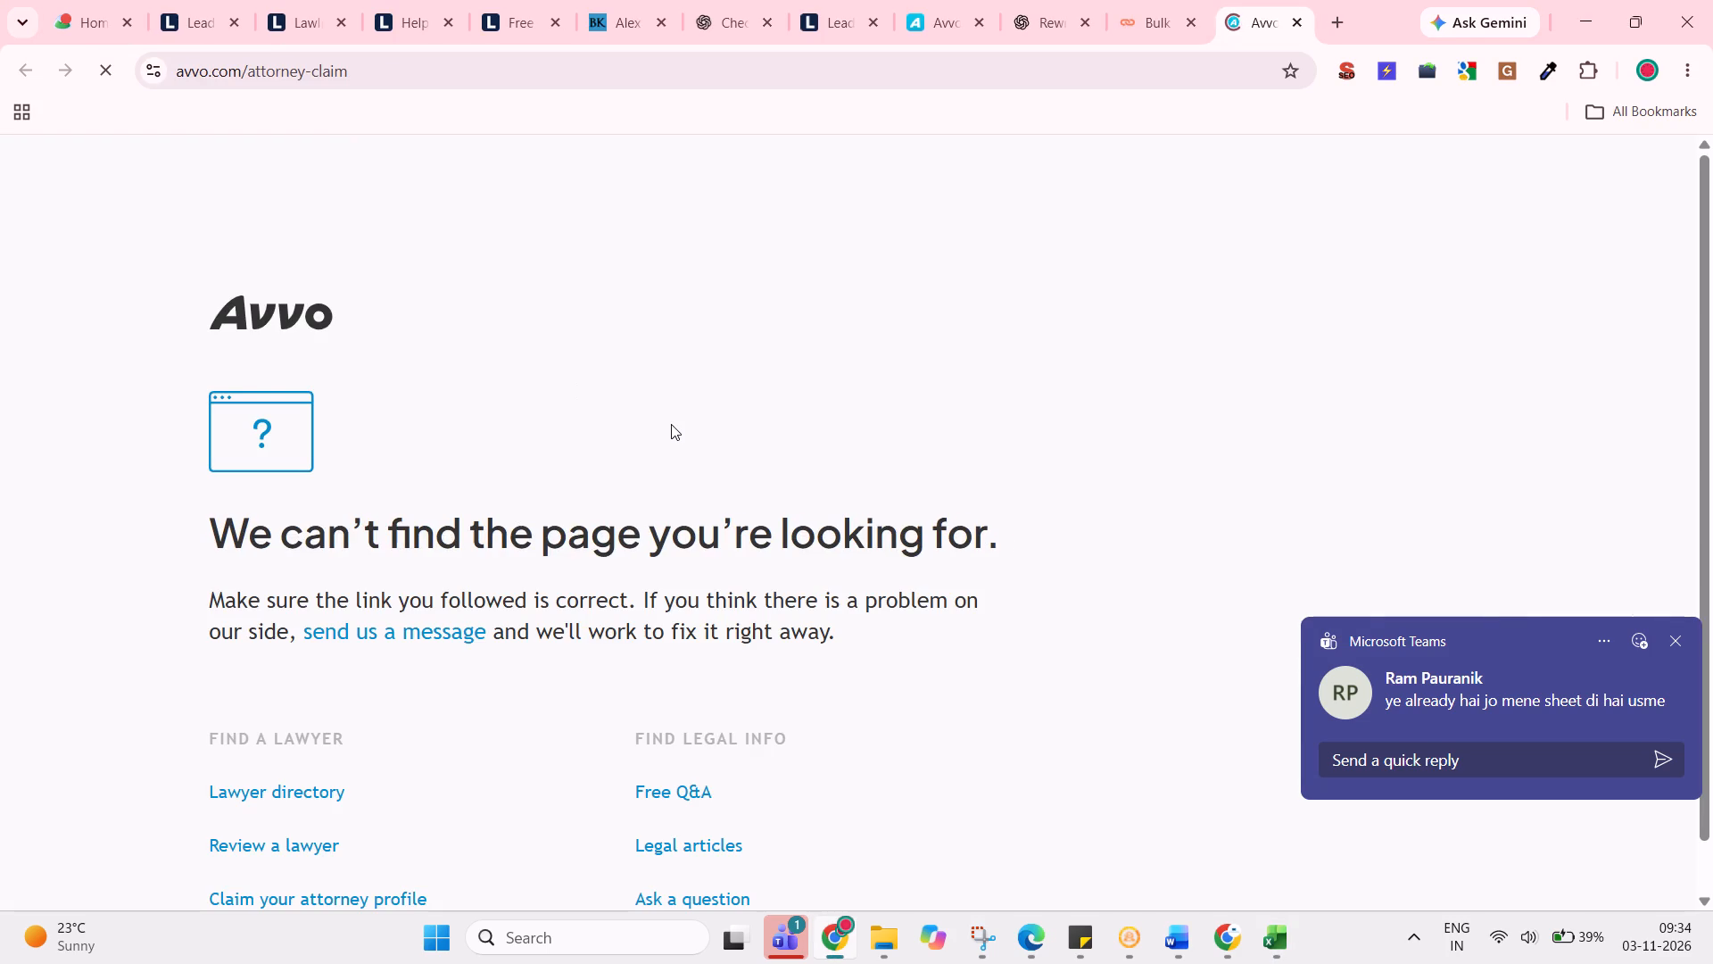
key(alt+Tab)
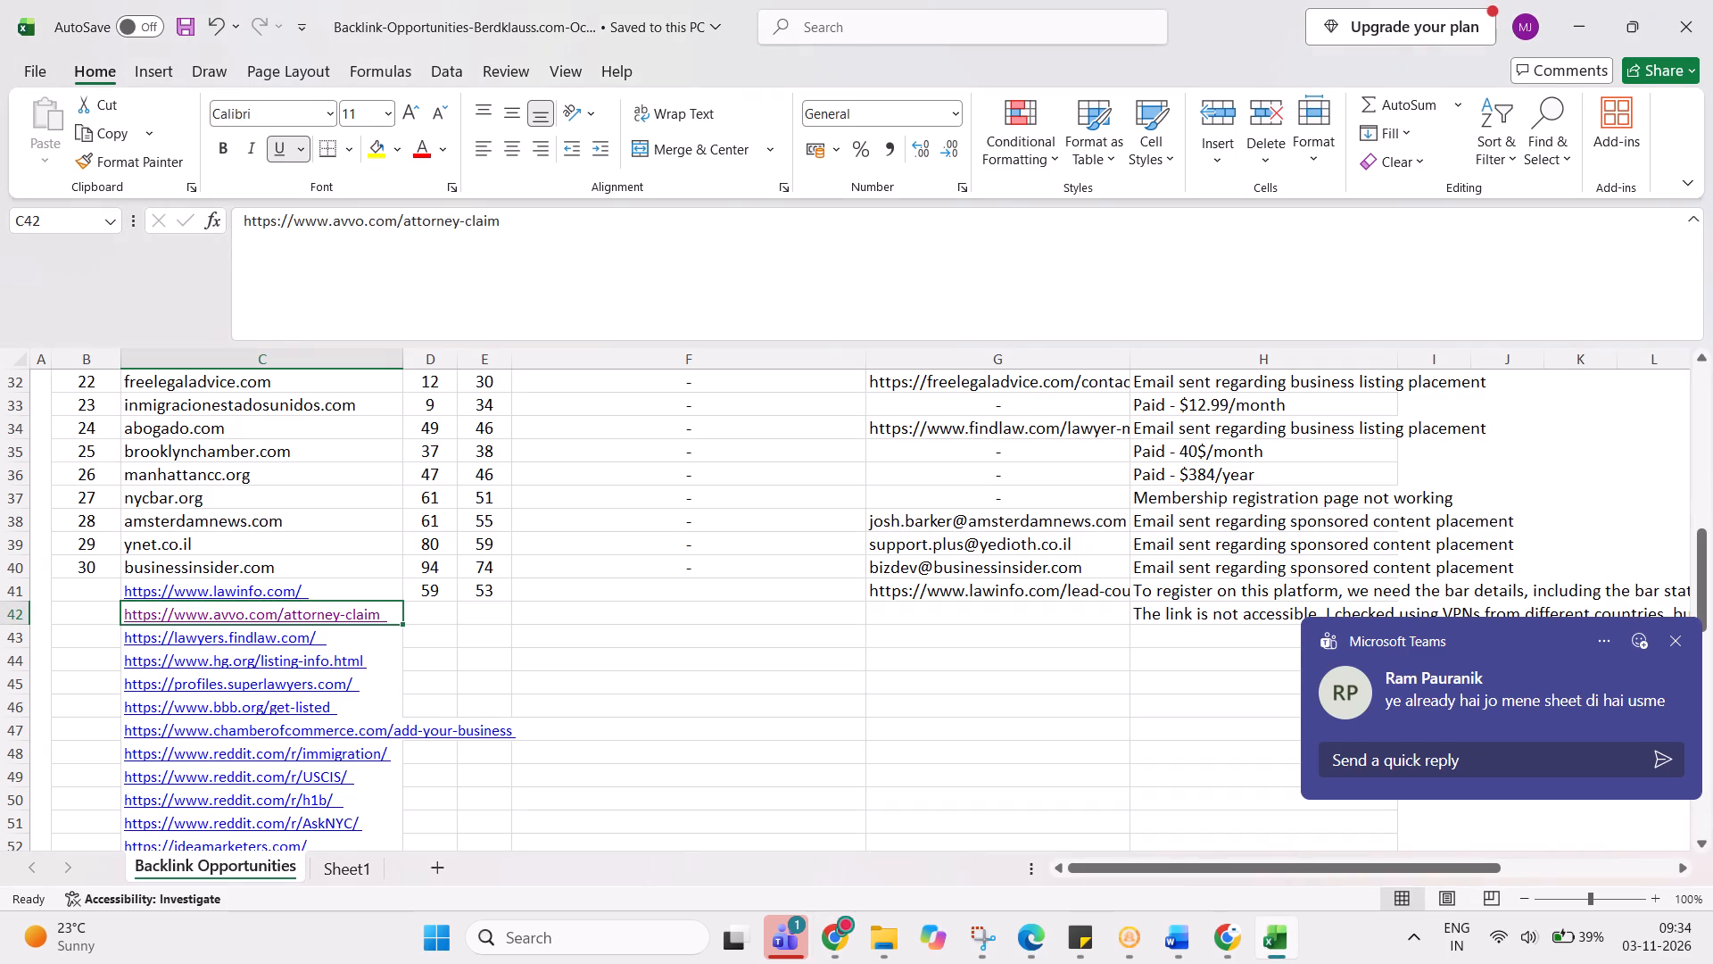
drag(534, 223, 410, 220)
key(BackSpace)
key(BackSpace)
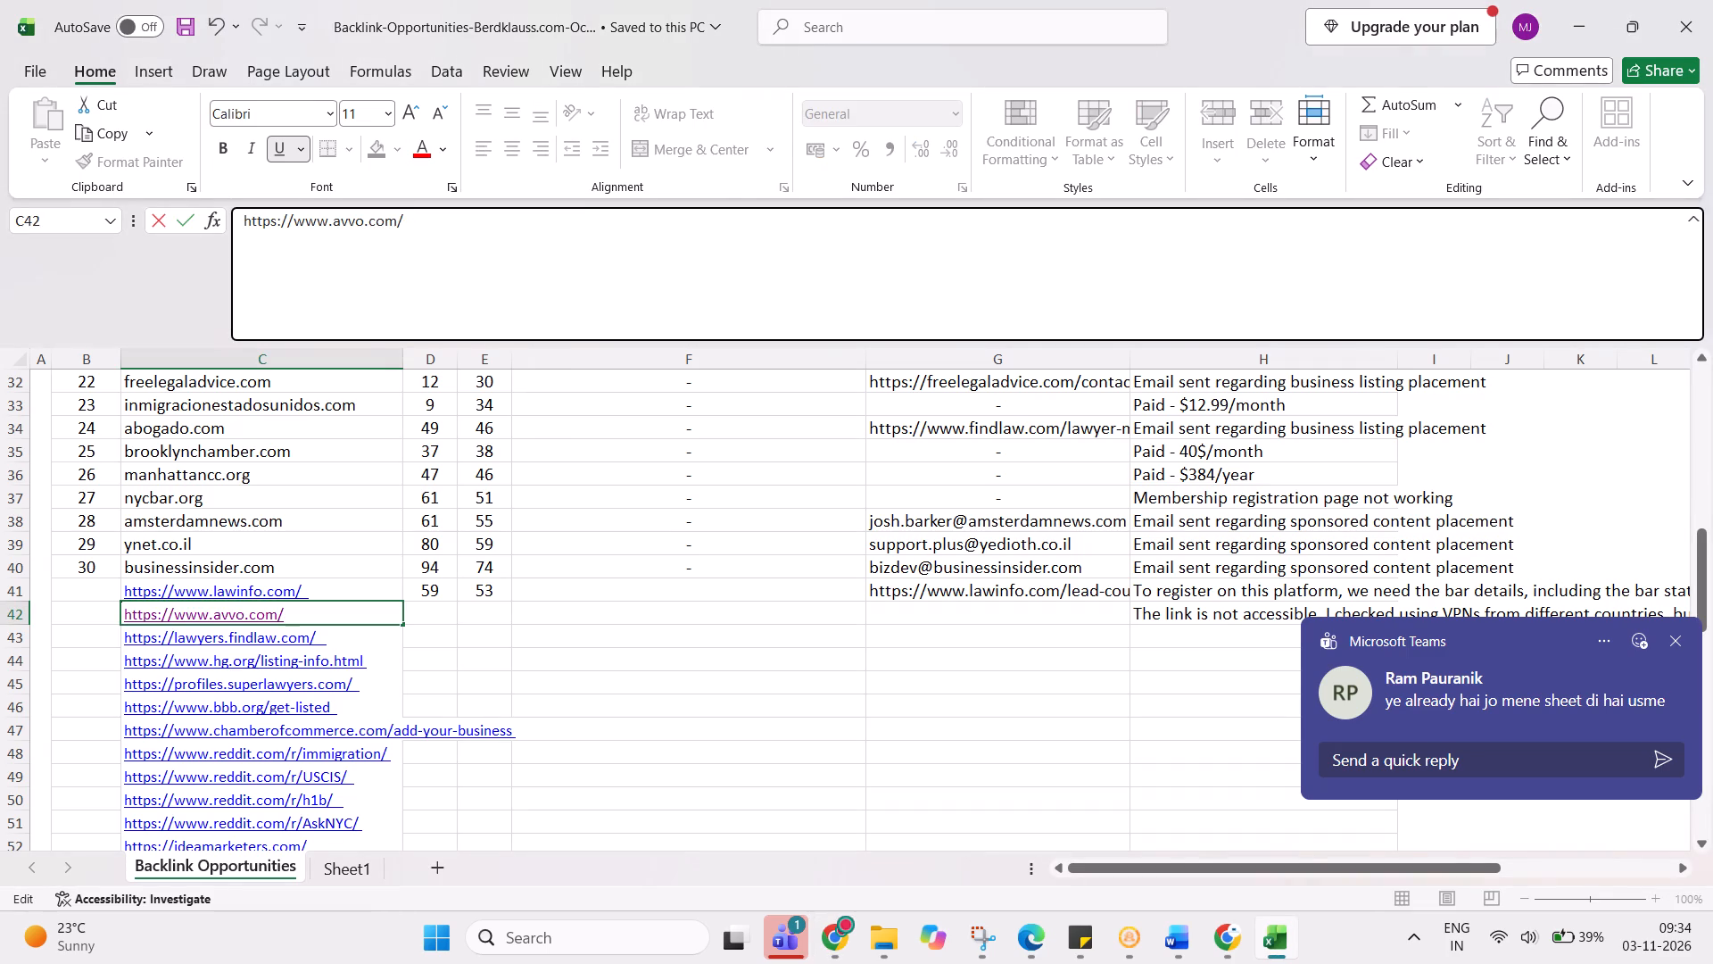
click(454, 618)
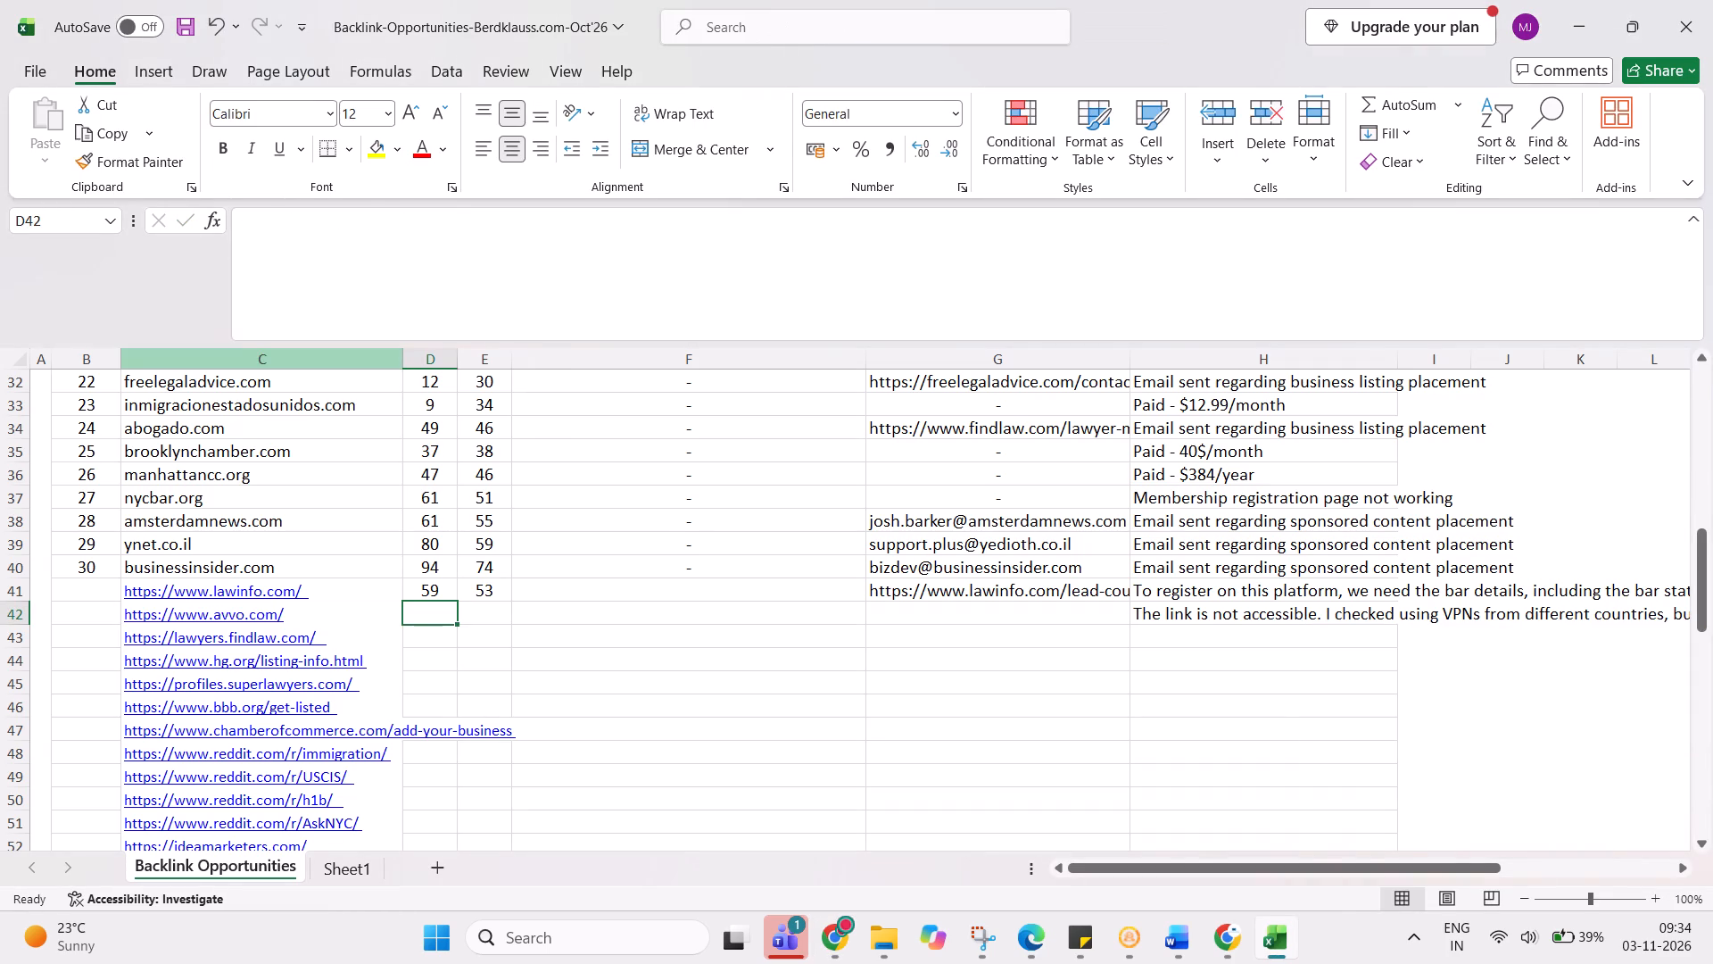
Apply duplicate-value conditional formatting to the website column C with Light Red Fill with Dark Red Text.
click(285, 362)
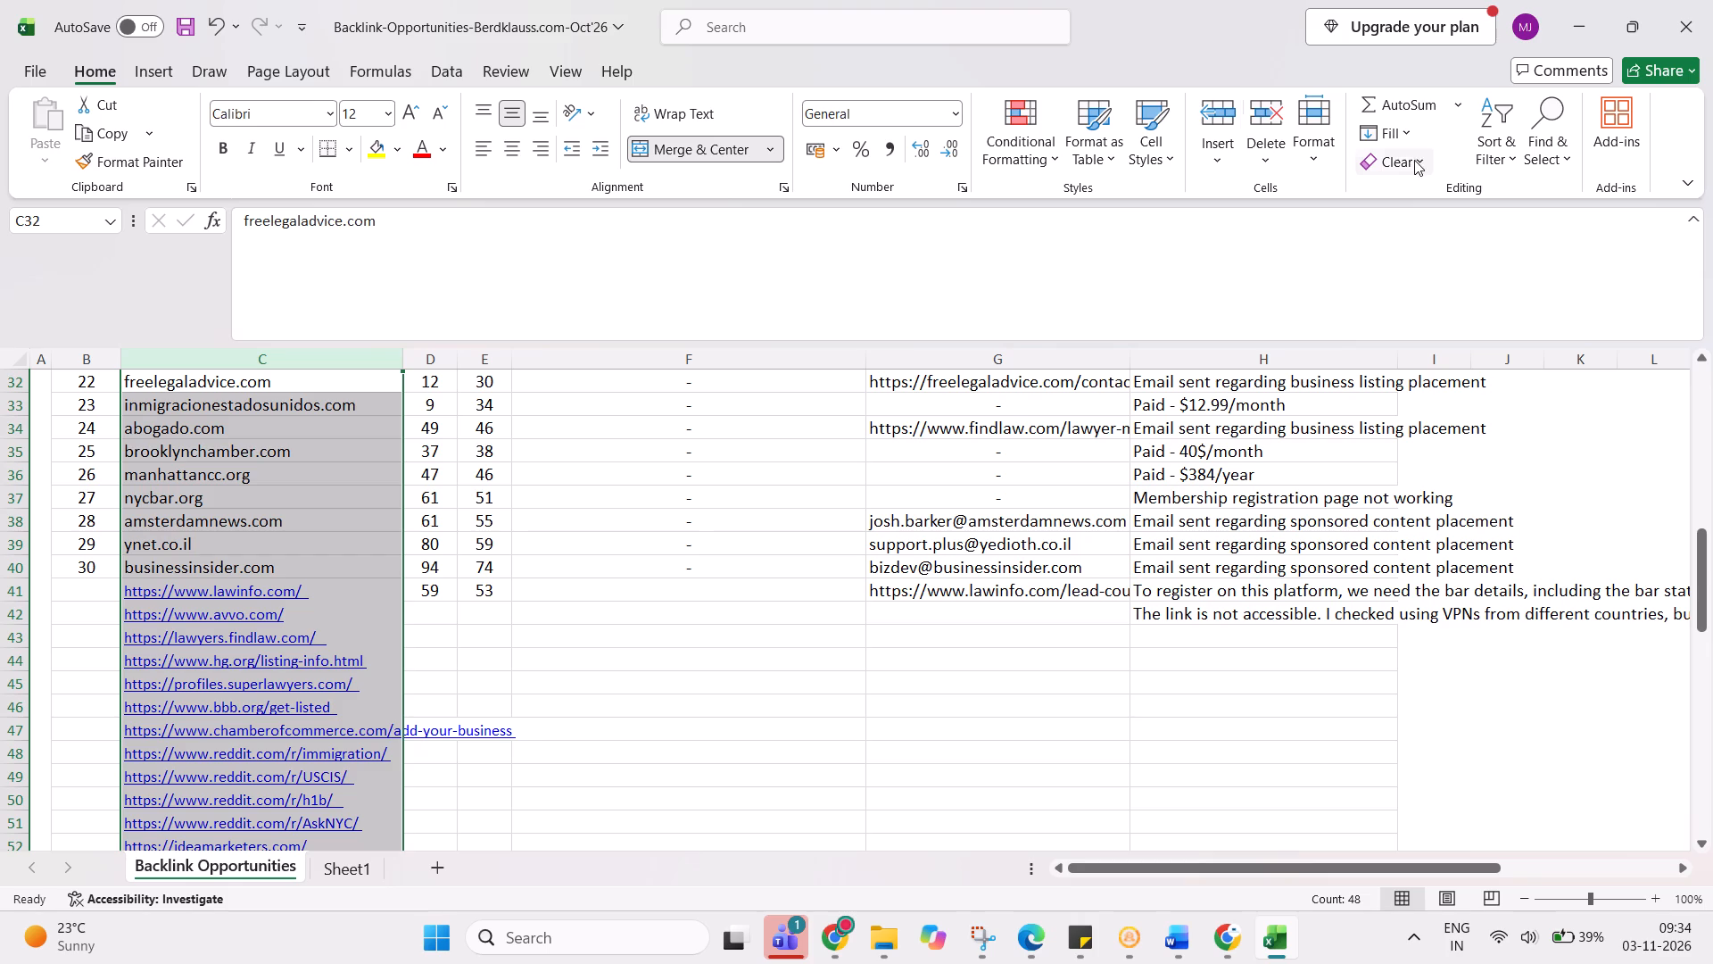
click(1493, 160)
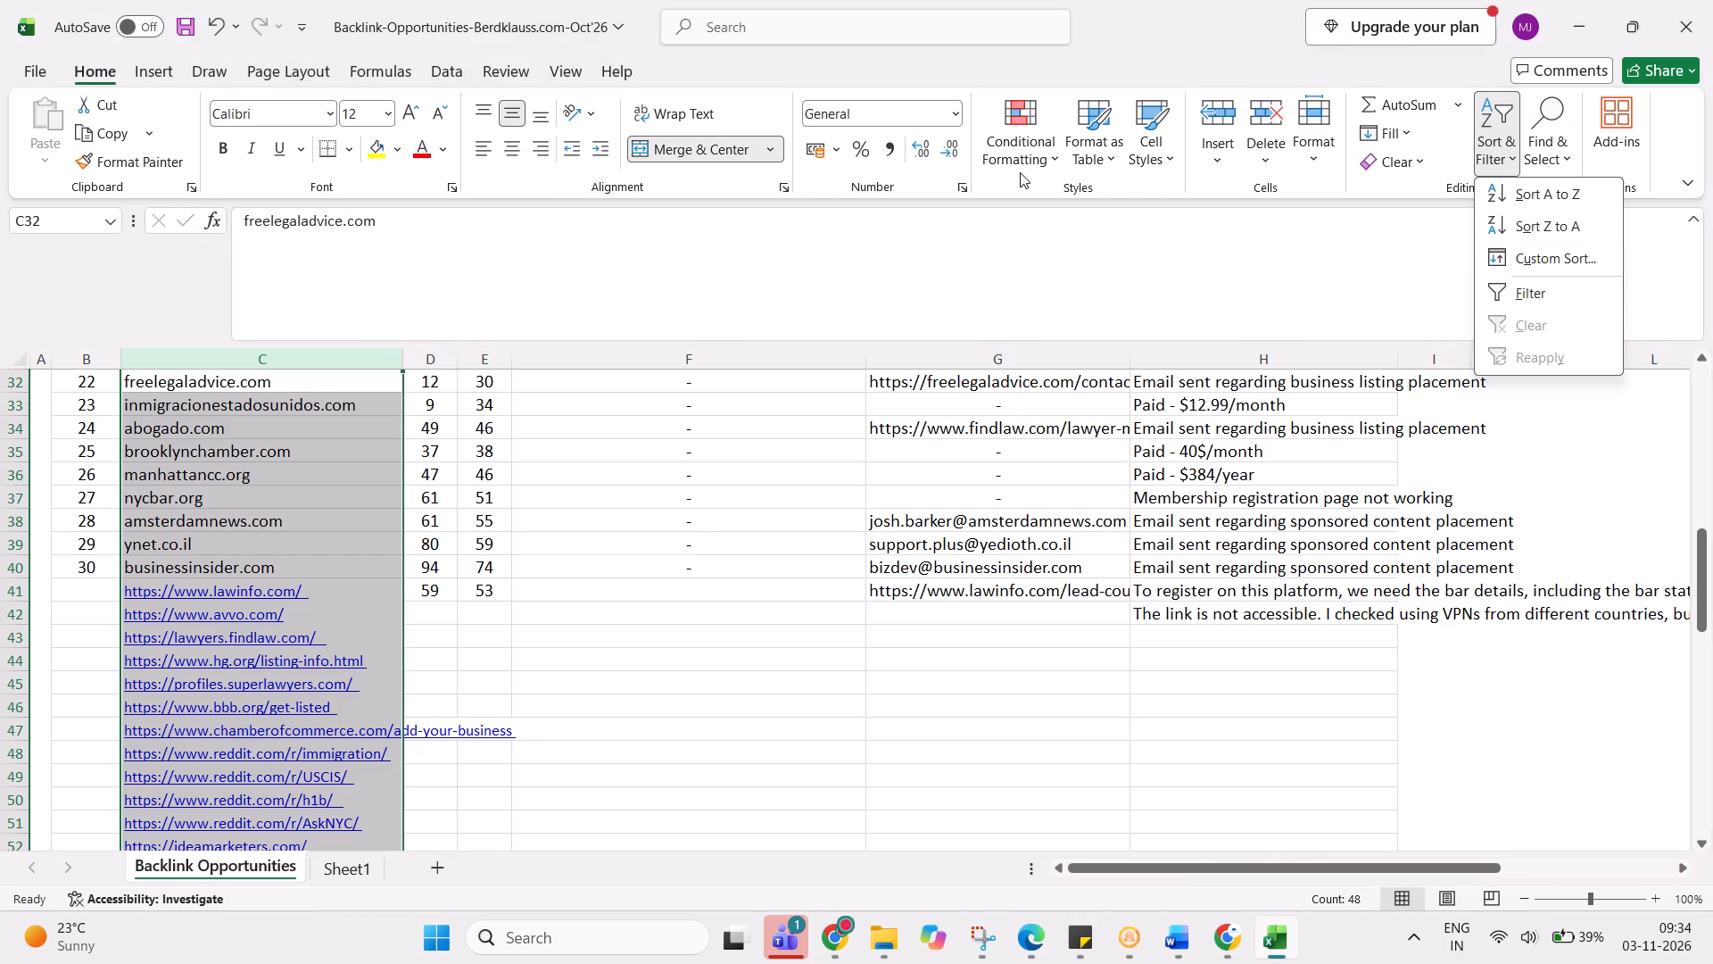
click(1019, 159)
click(1105, 206)
click(1298, 472)
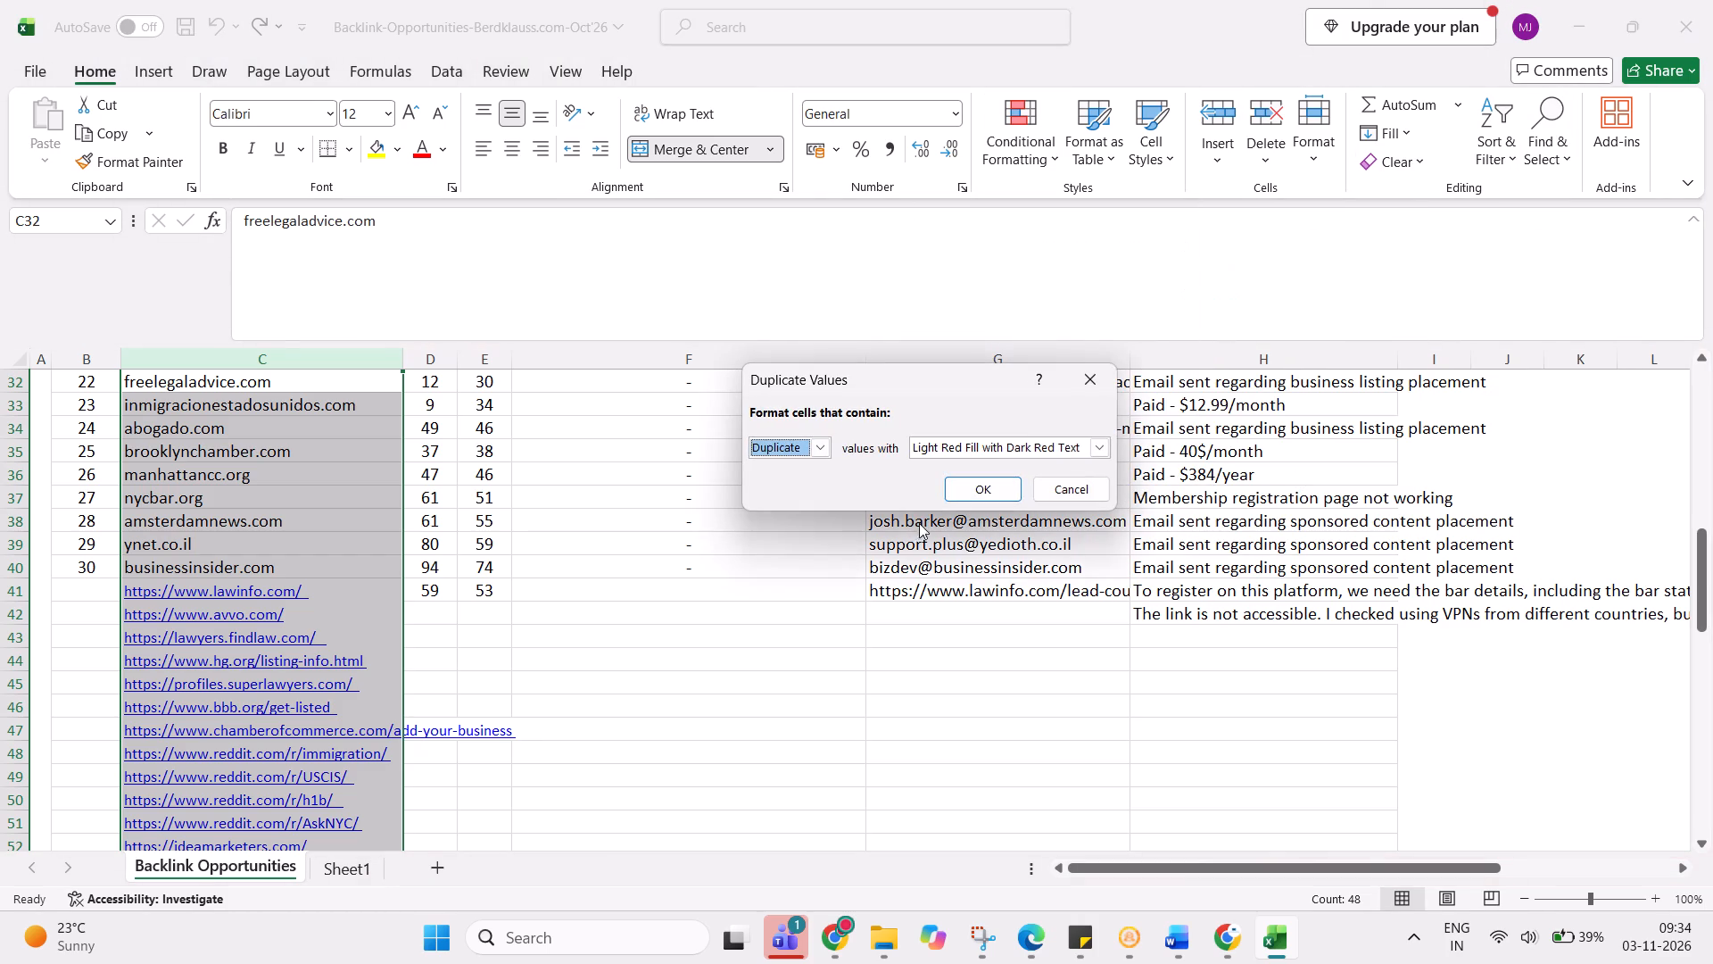
click(994, 505)
click(981, 484)
click(487, 672)
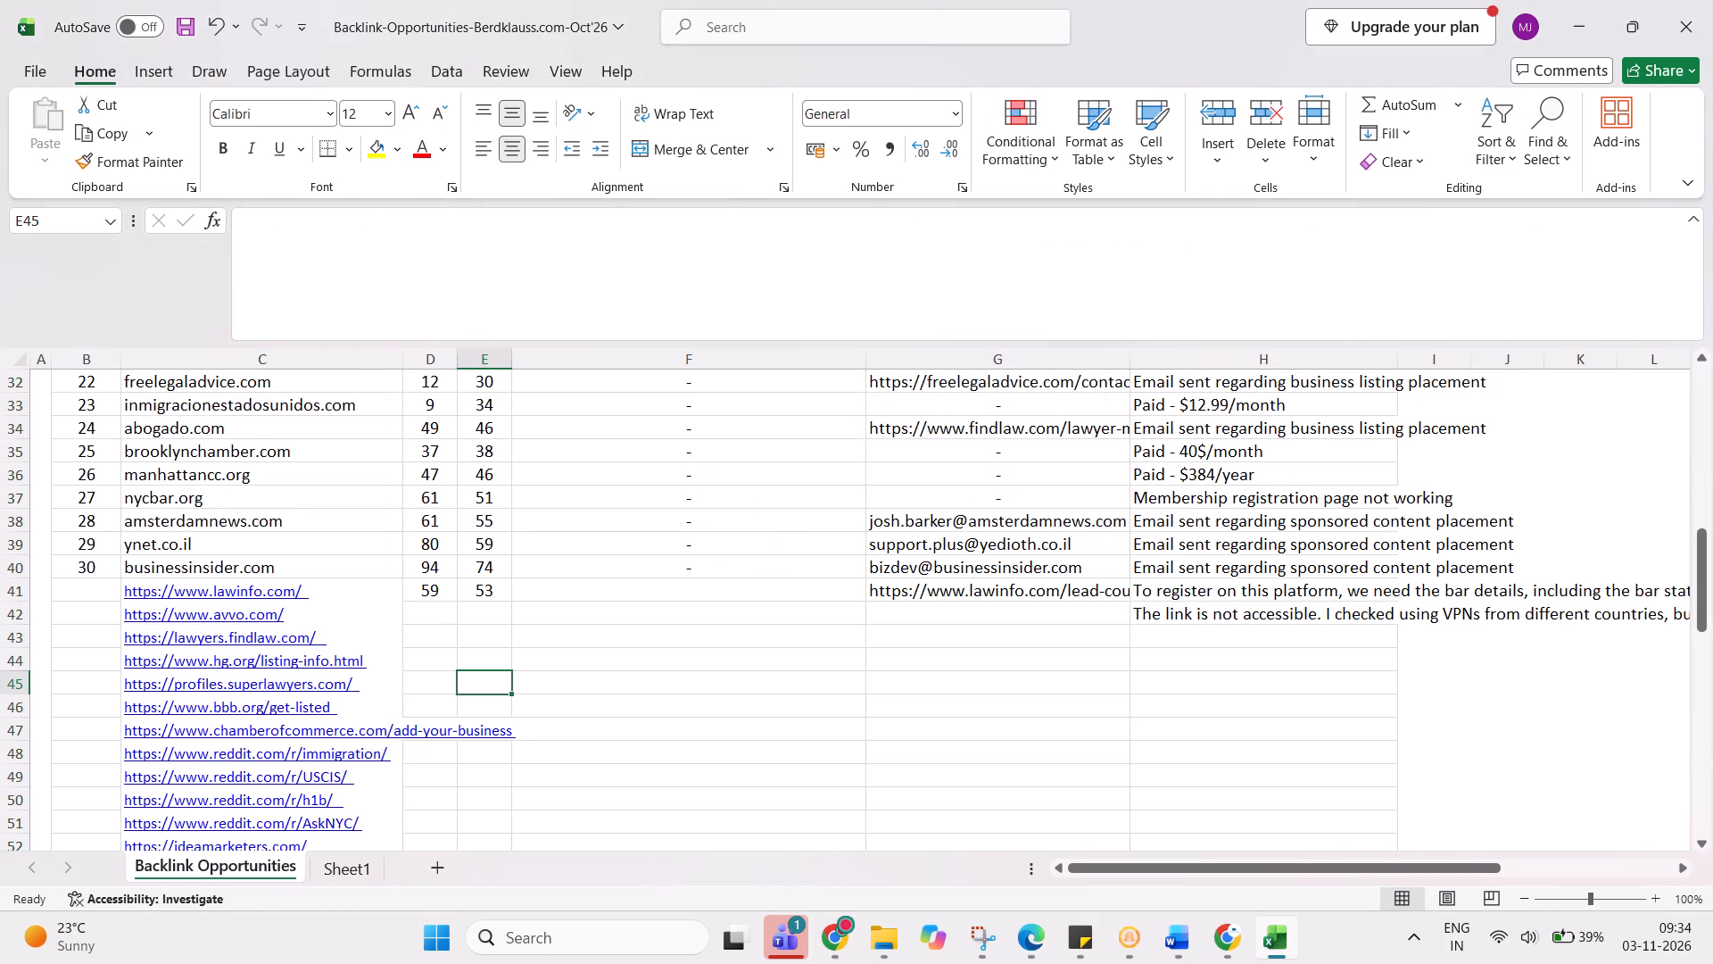
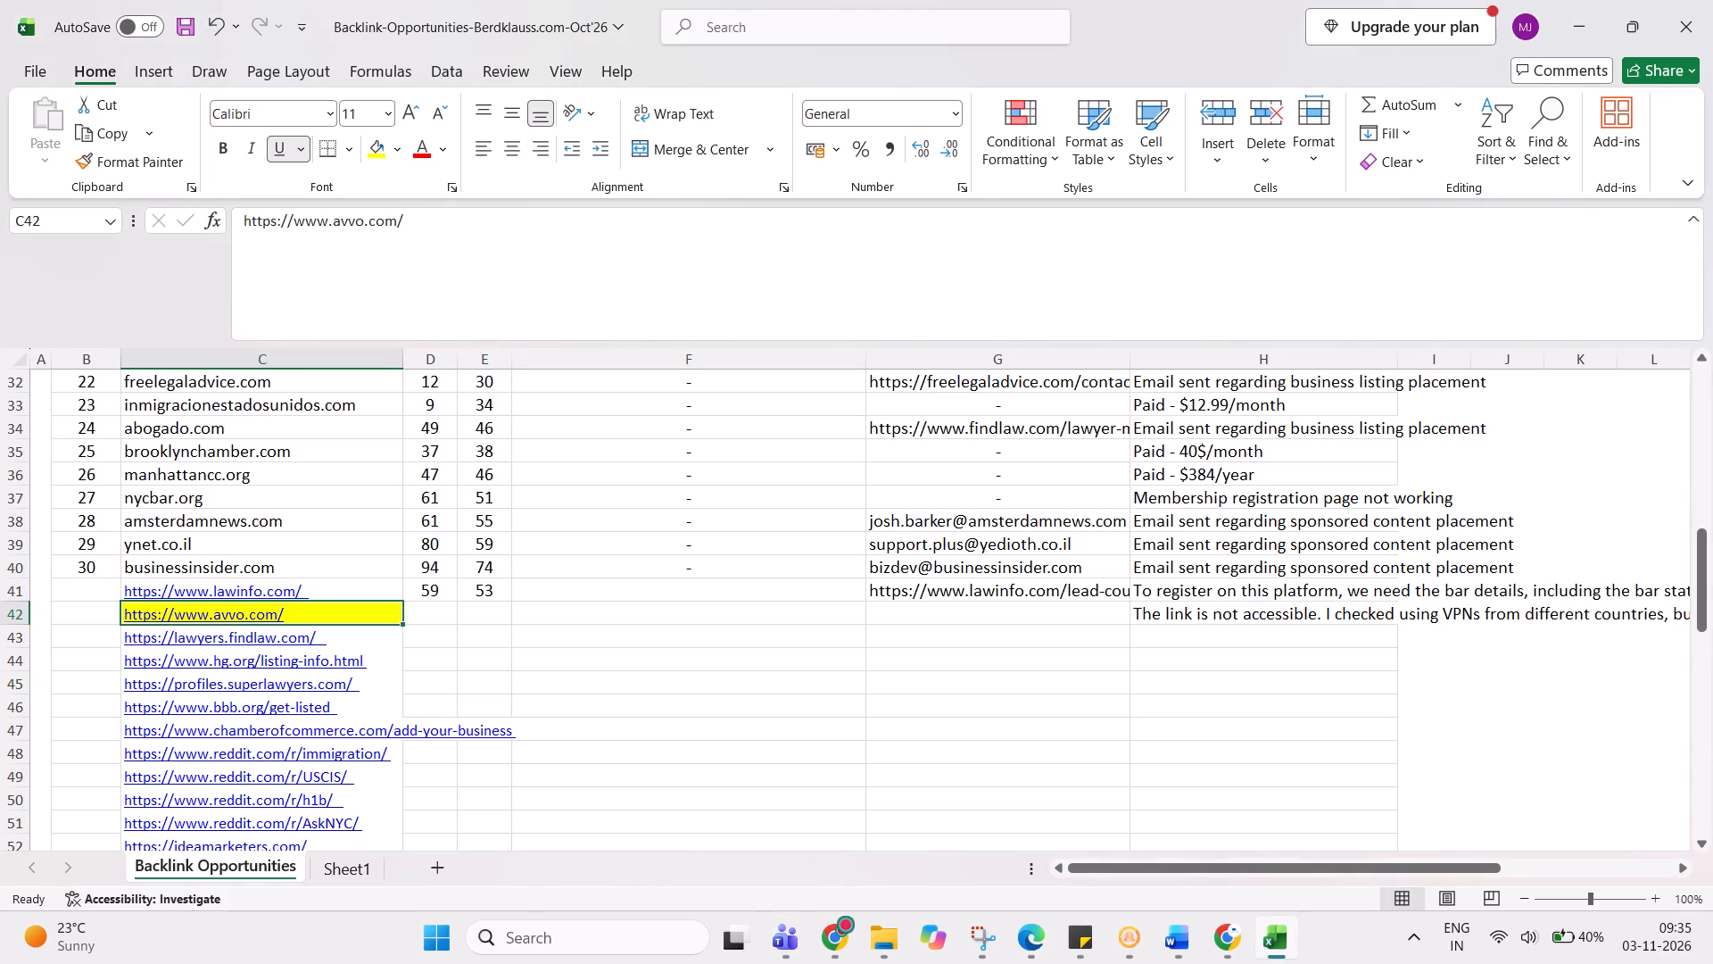
Highlight the bbb.org/get-listed URL in cell C46 with yellow fill.
click(367, 703)
click(376, 147)
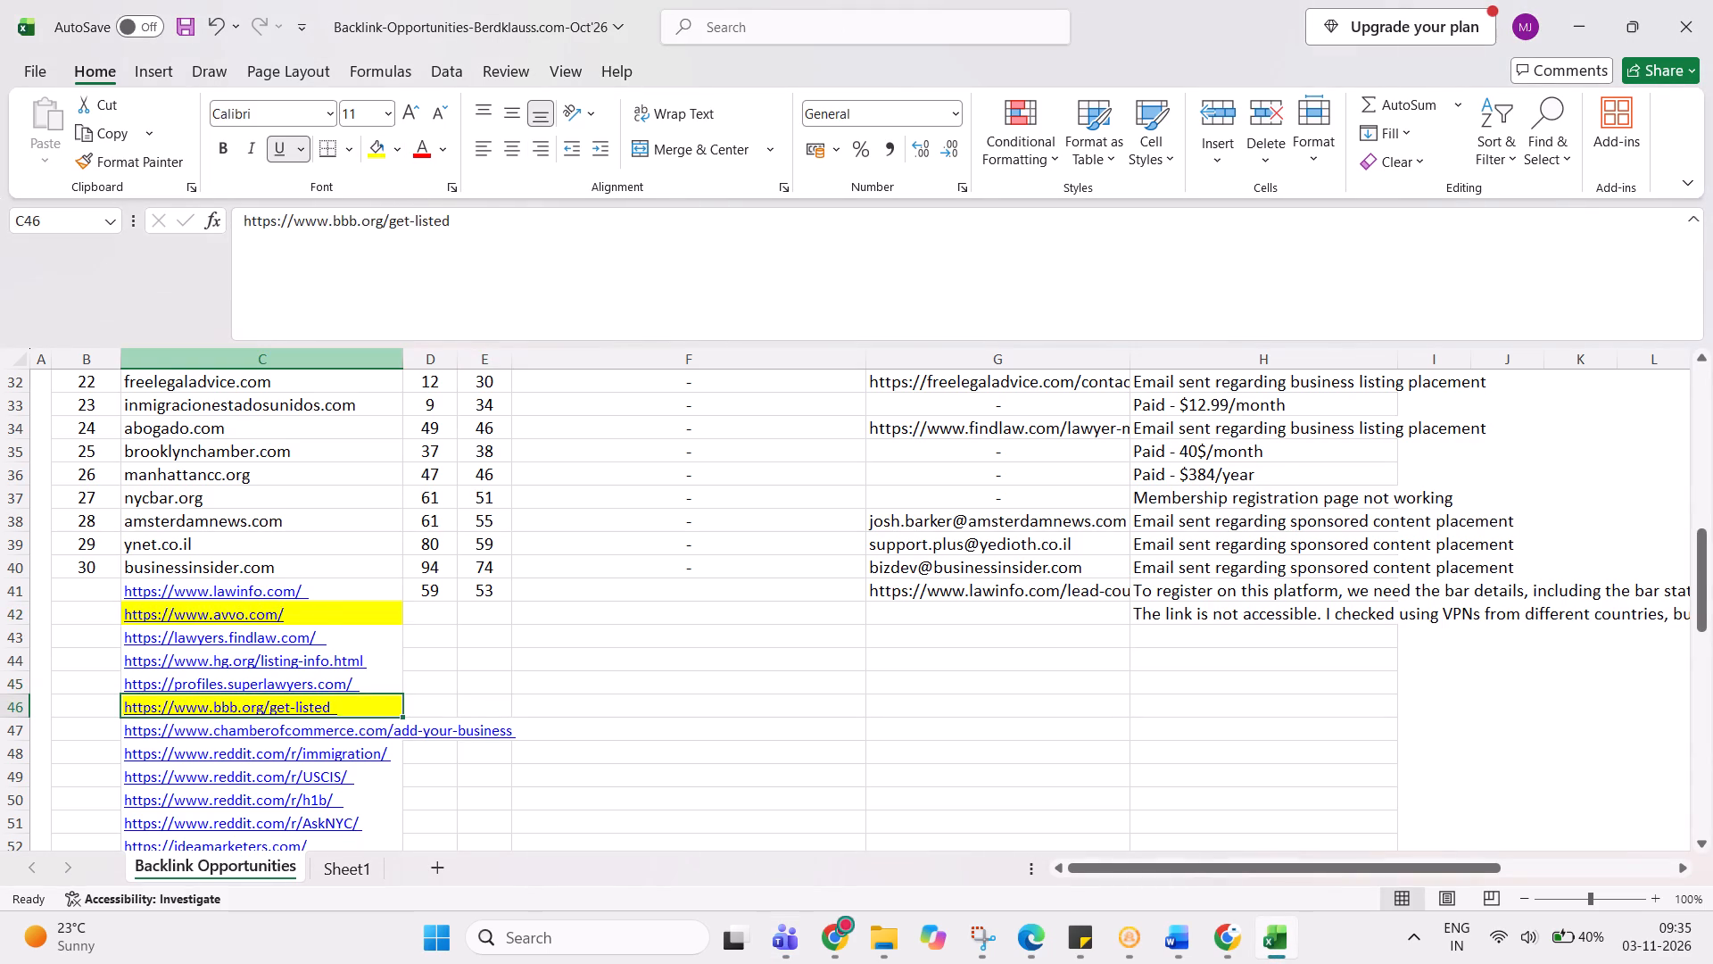
Compare the highlighted avvo.com and bbb.org entries with the existing numbered backlink rows to check for sites already listed.
scroll(370, 716, up, 4)
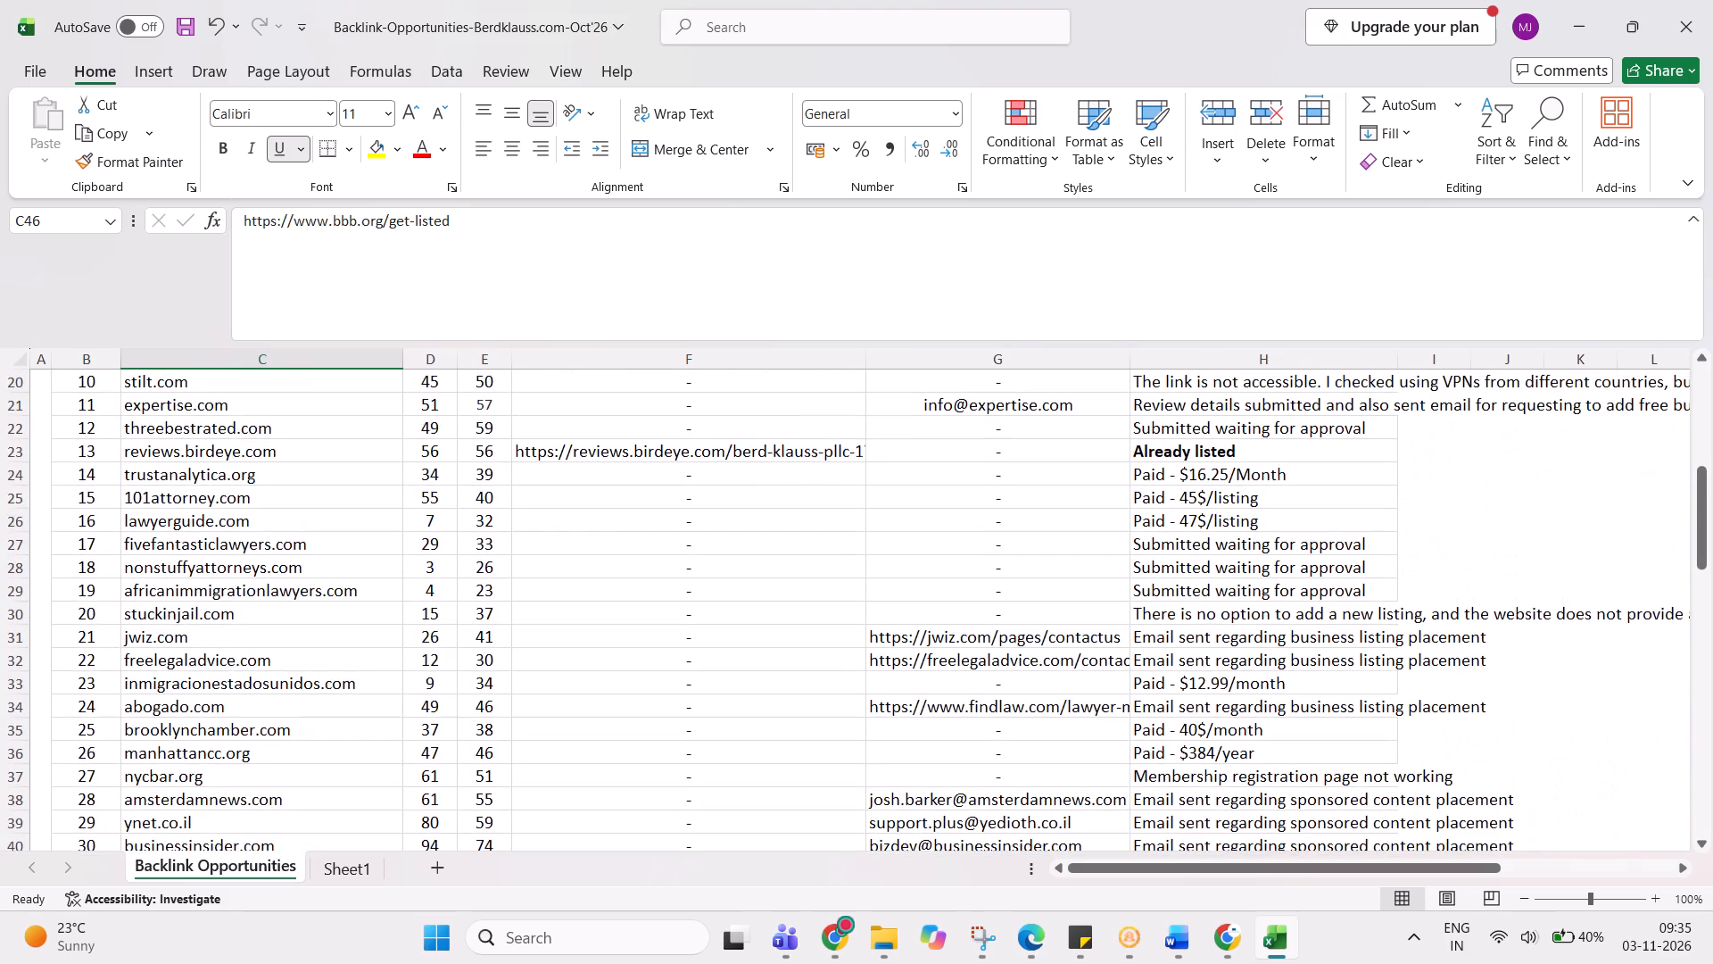
scroll(370, 716, down, 5)
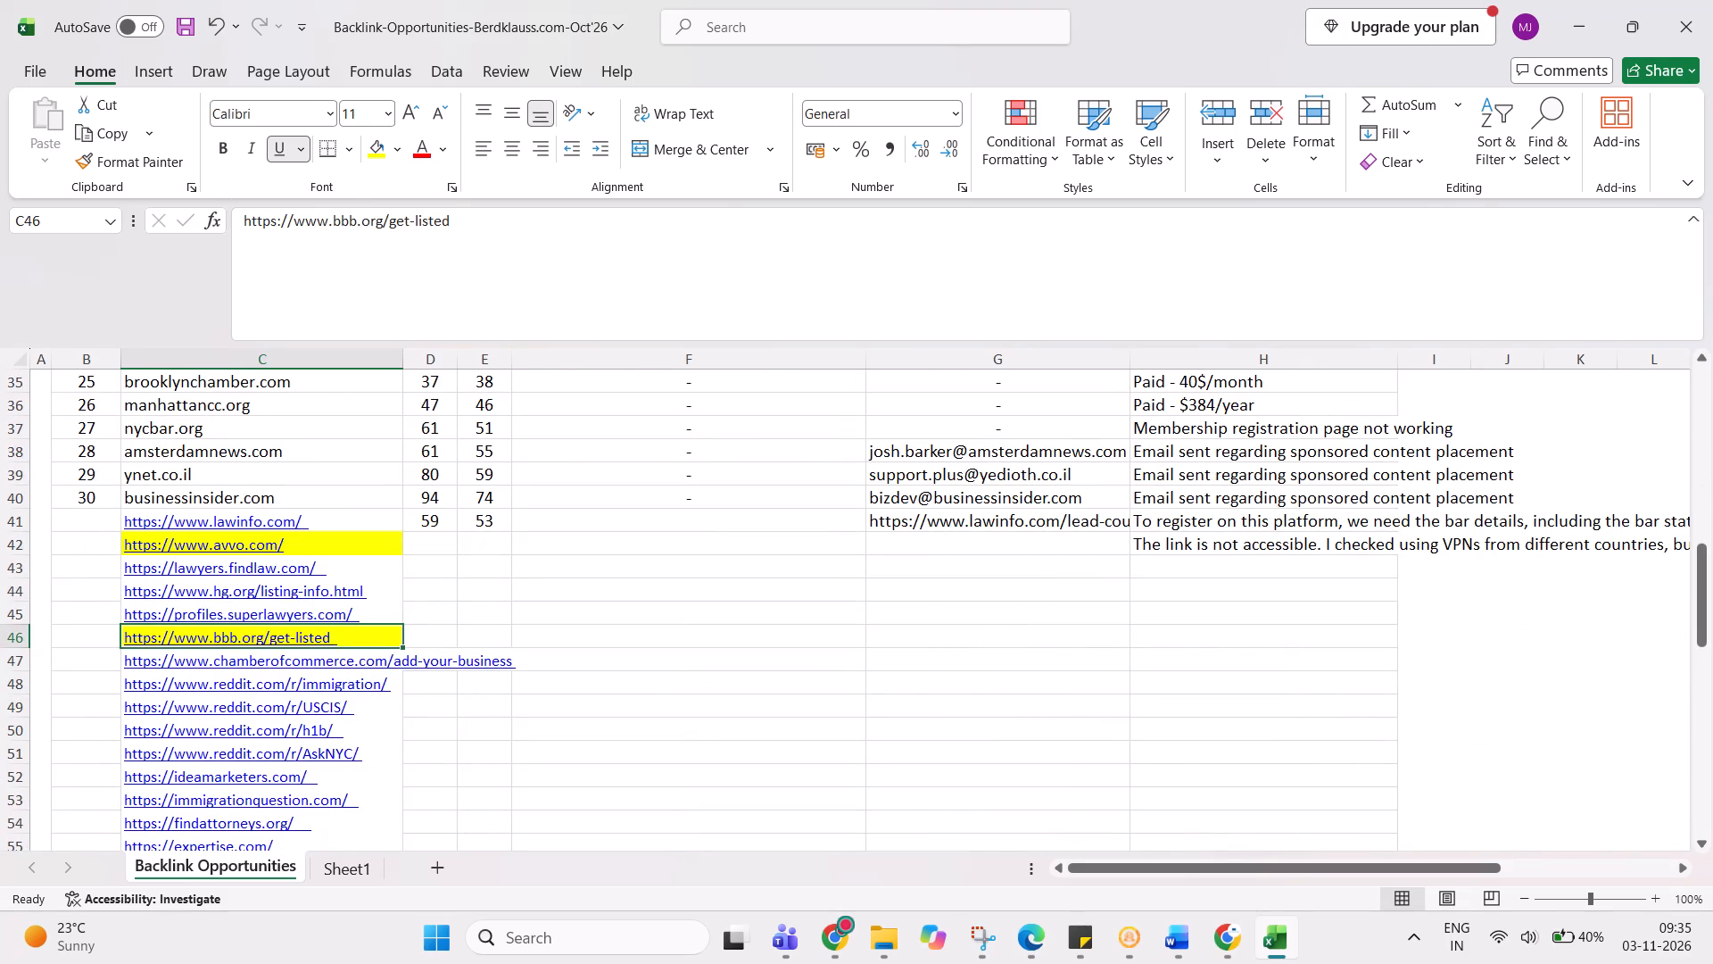
scroll(358, 613, up, 5)
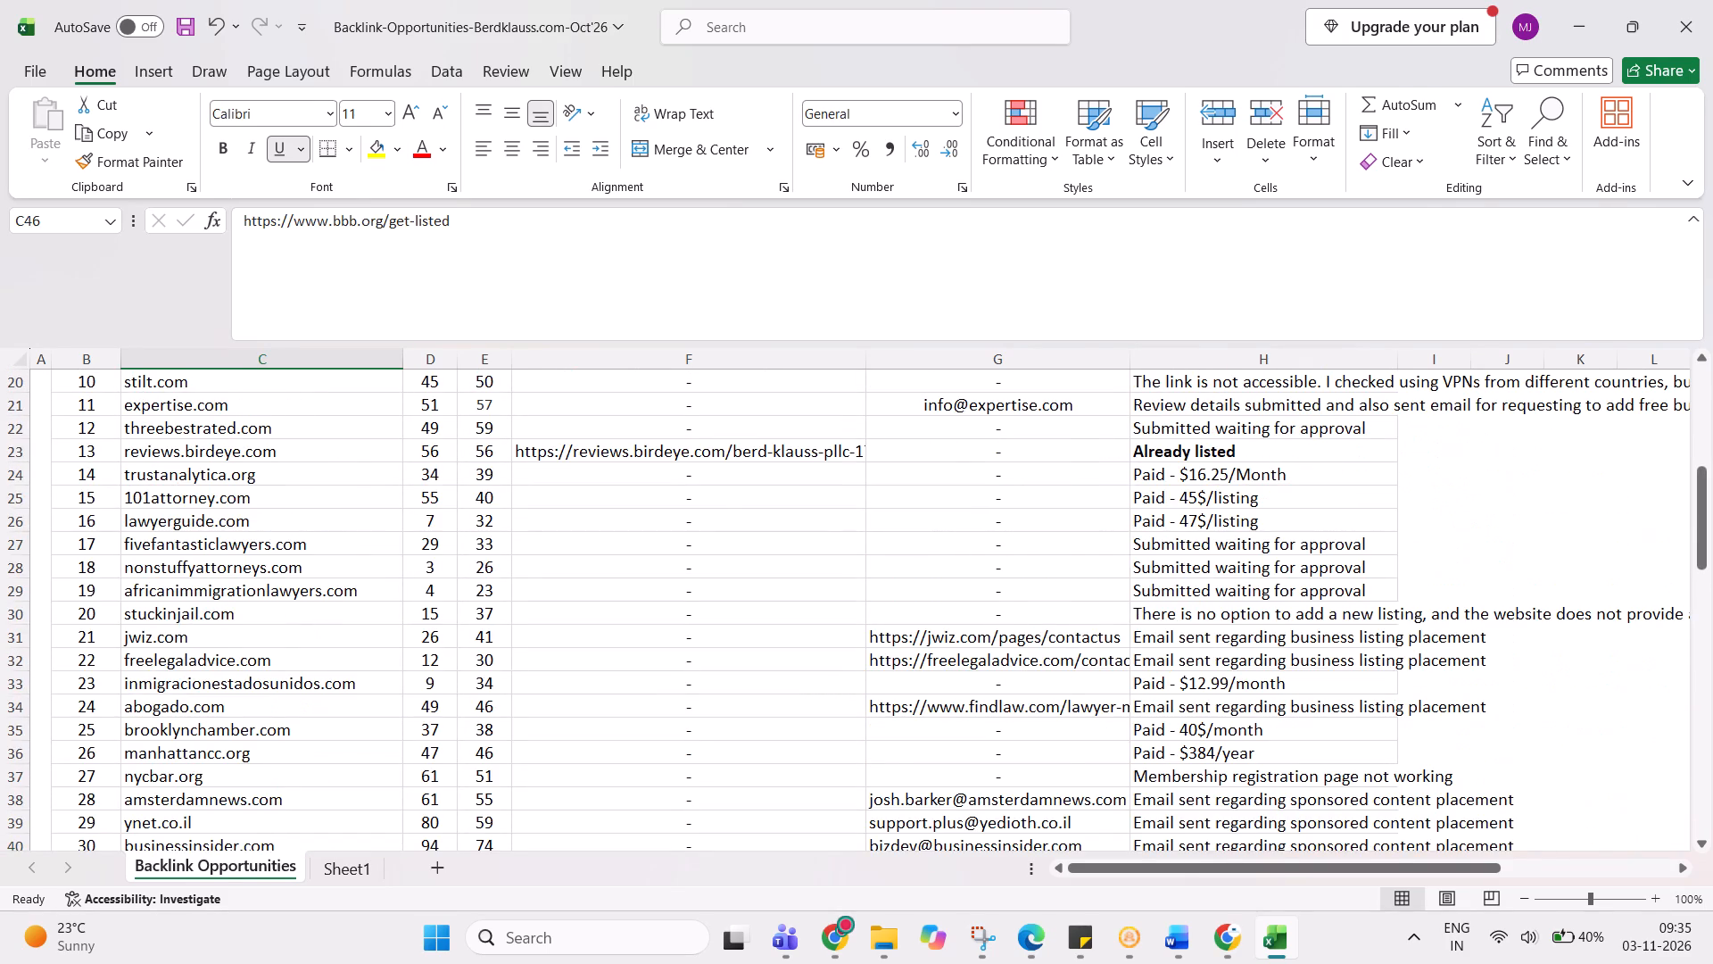
scroll(358, 613, up, 4)
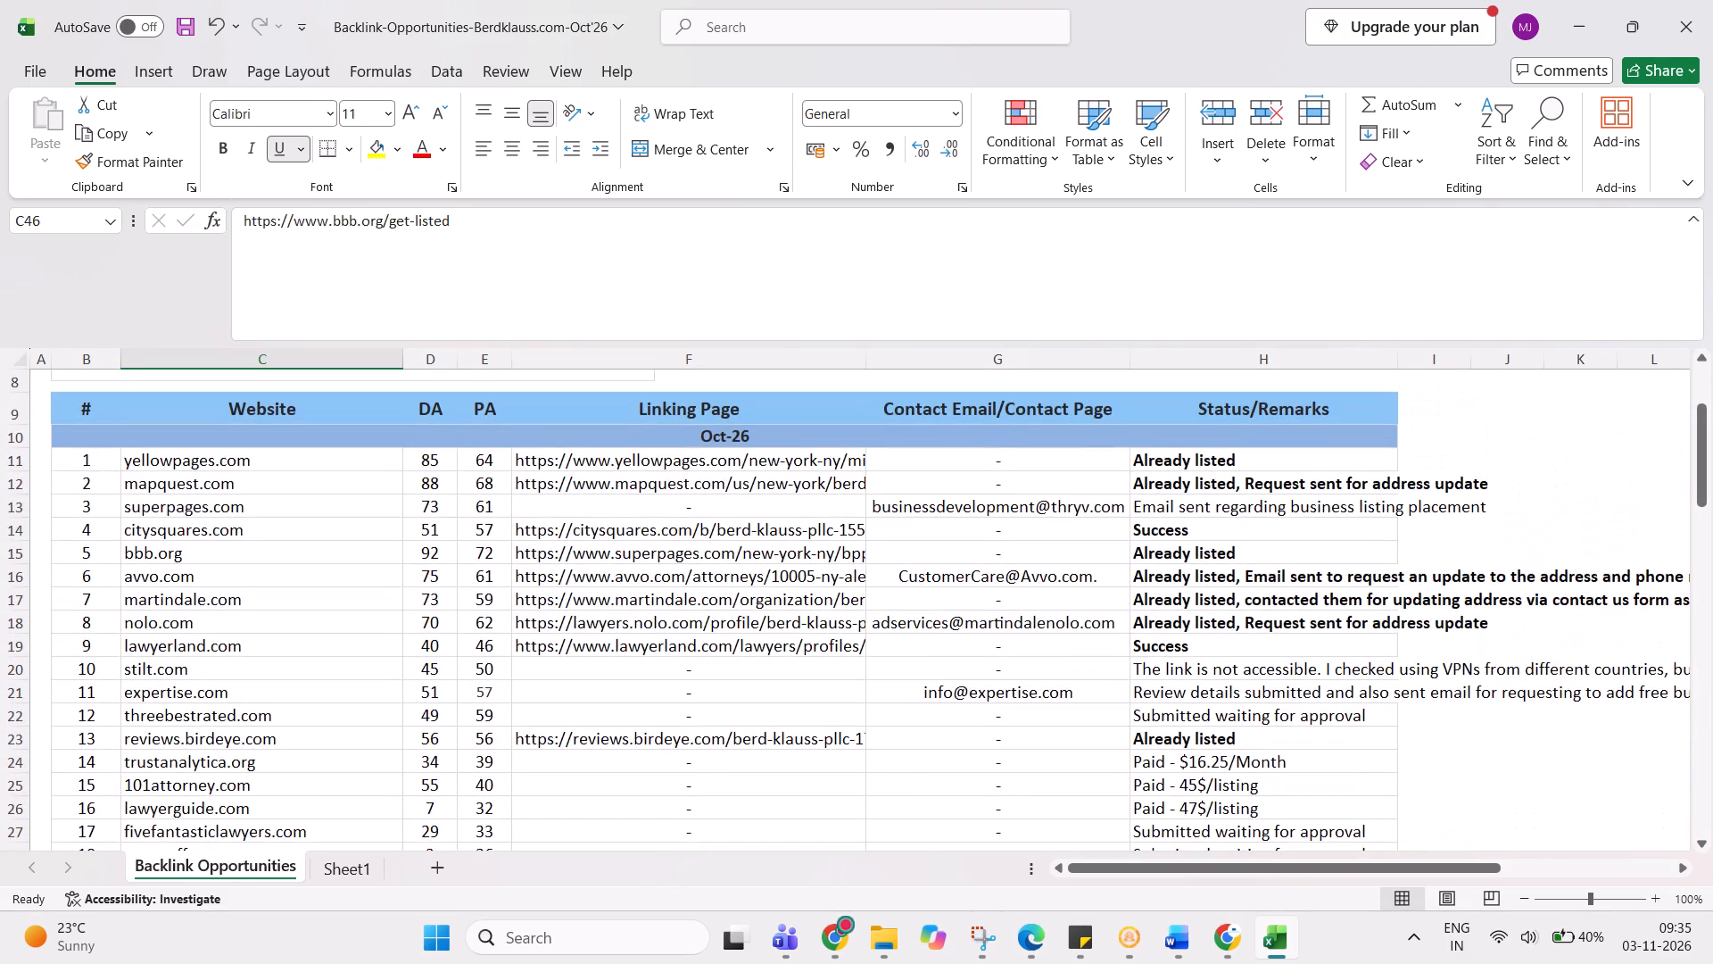
scroll(358, 613, down, 6)
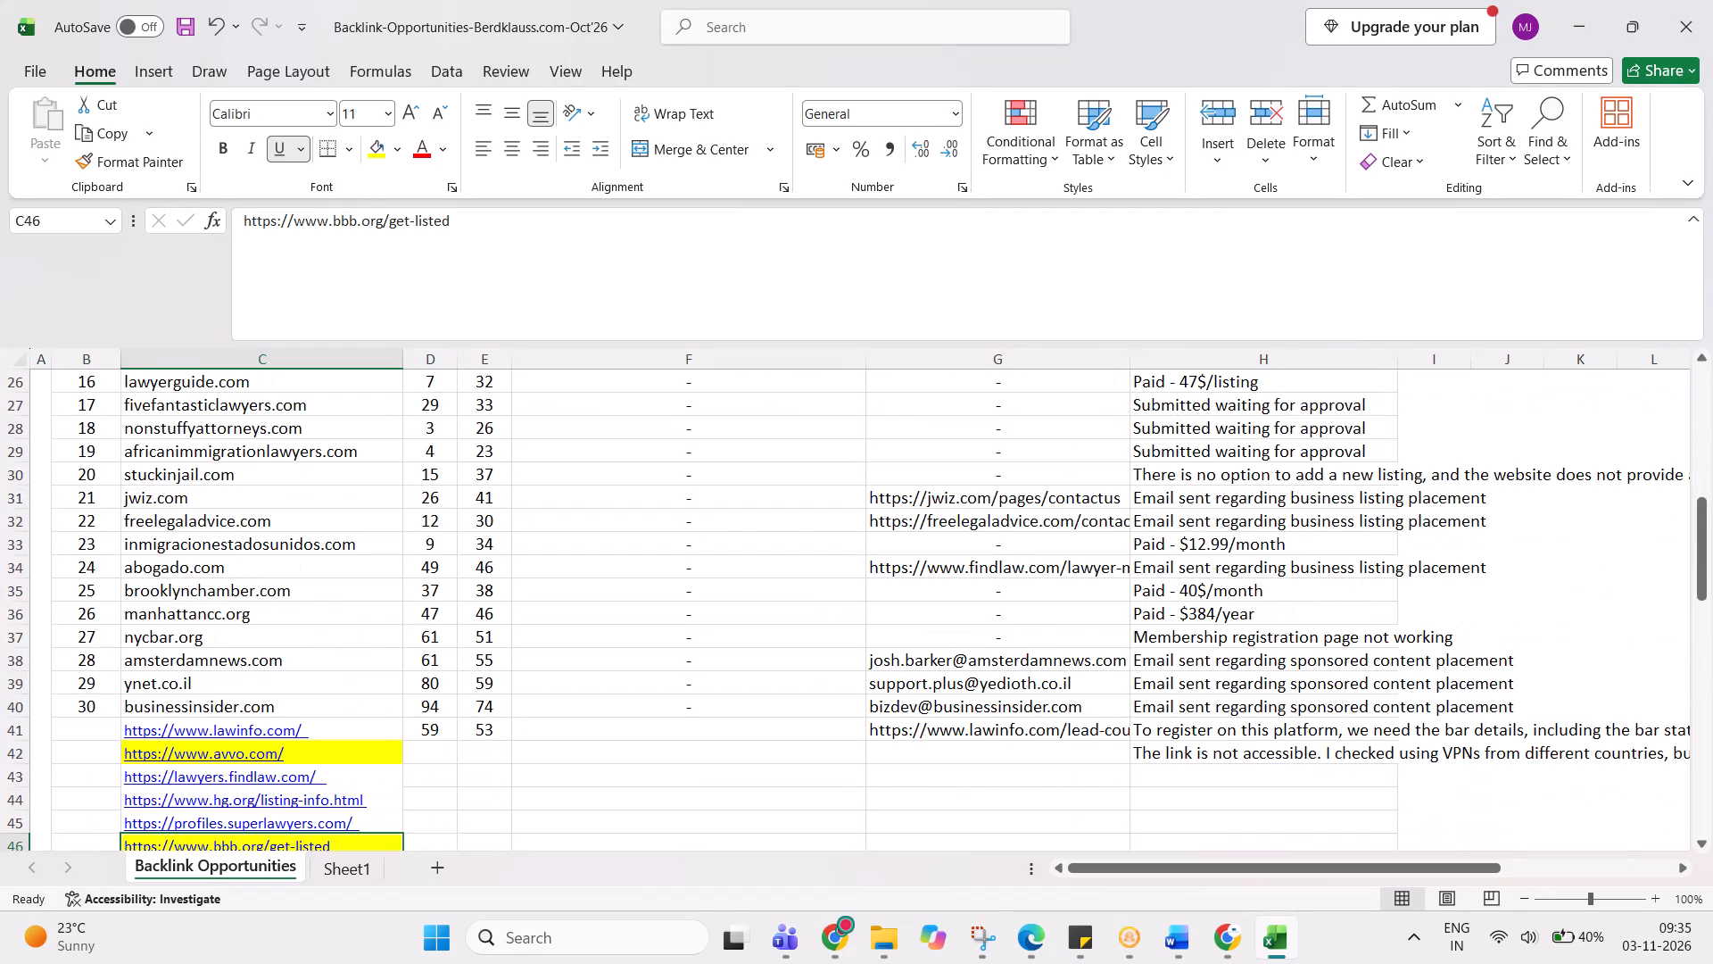
Using the Bulk DA PA Checker results in Chrome, enter DA 87 and PA 66 for lawyers.findlaw.com in row 43 of the workbook, and save.
click(445, 754)
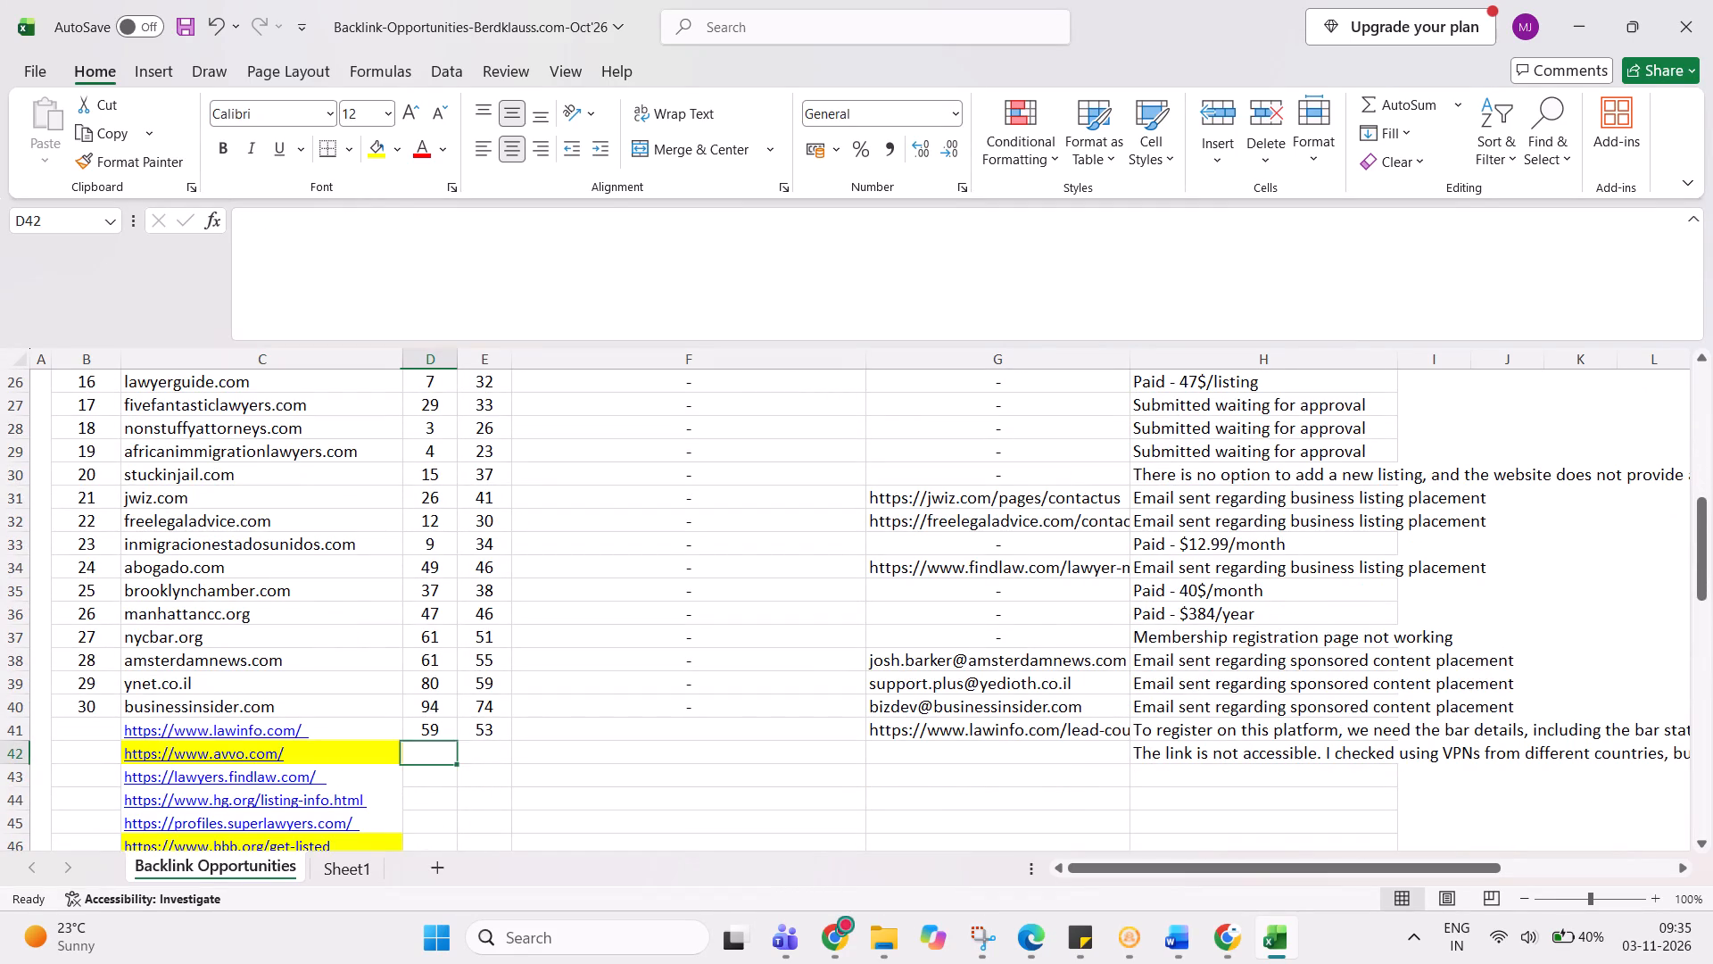
click(833, 942)
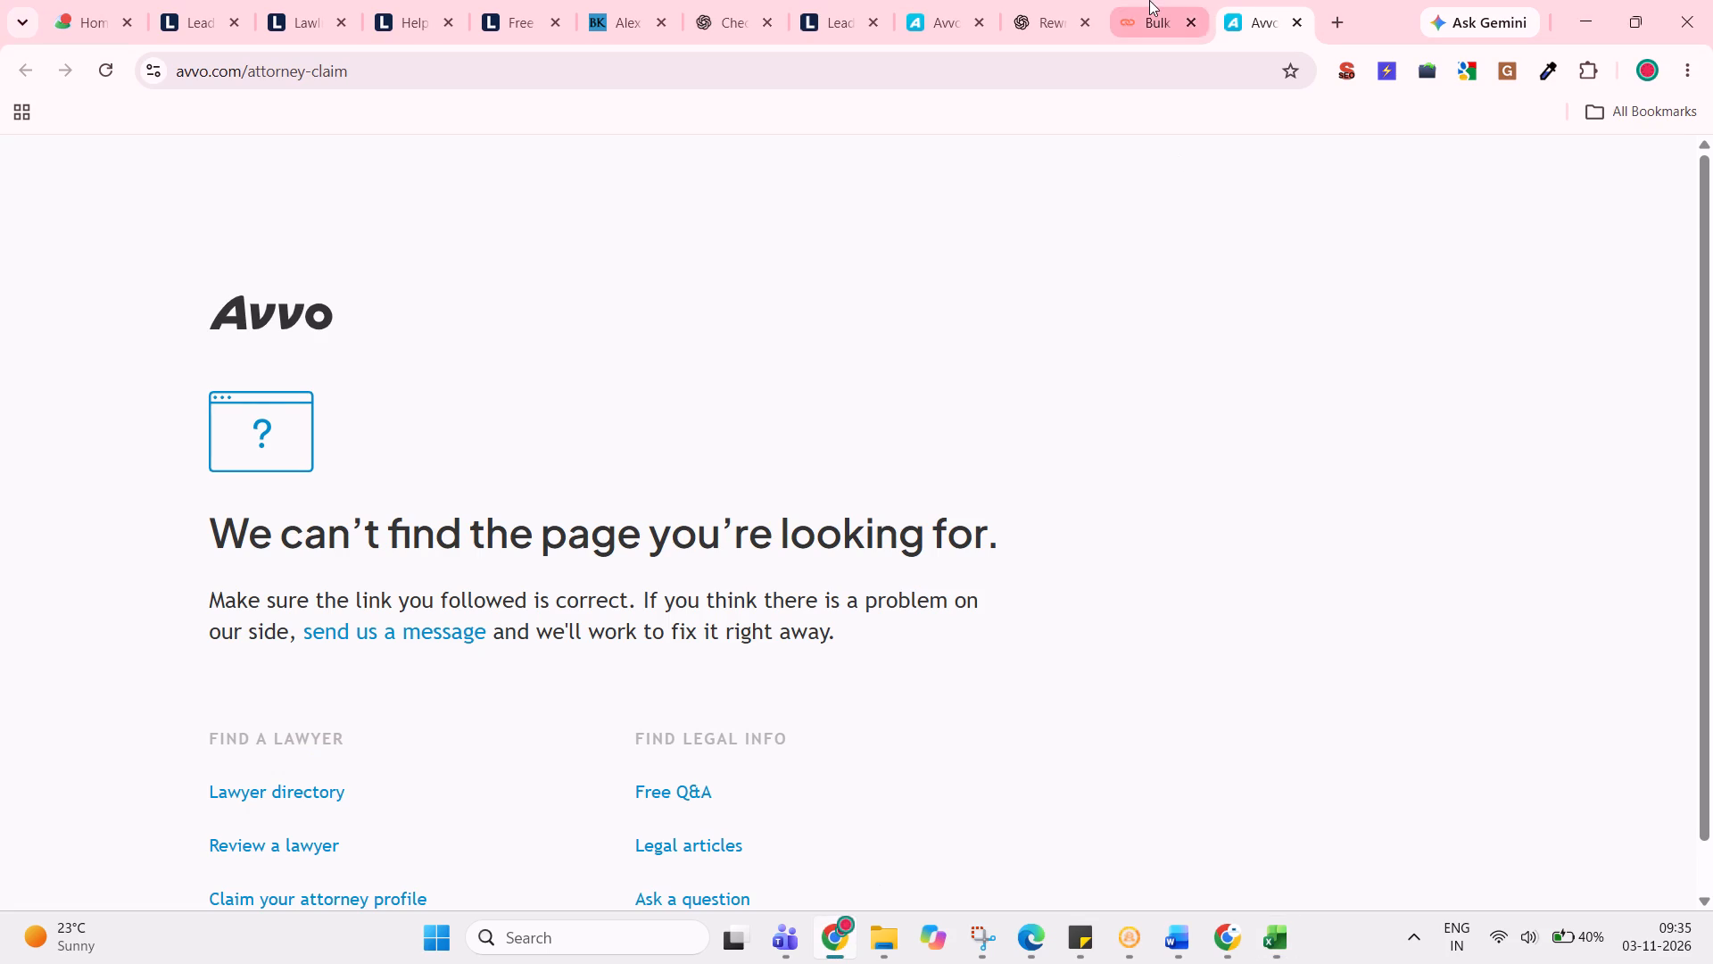
click(1149, 0)
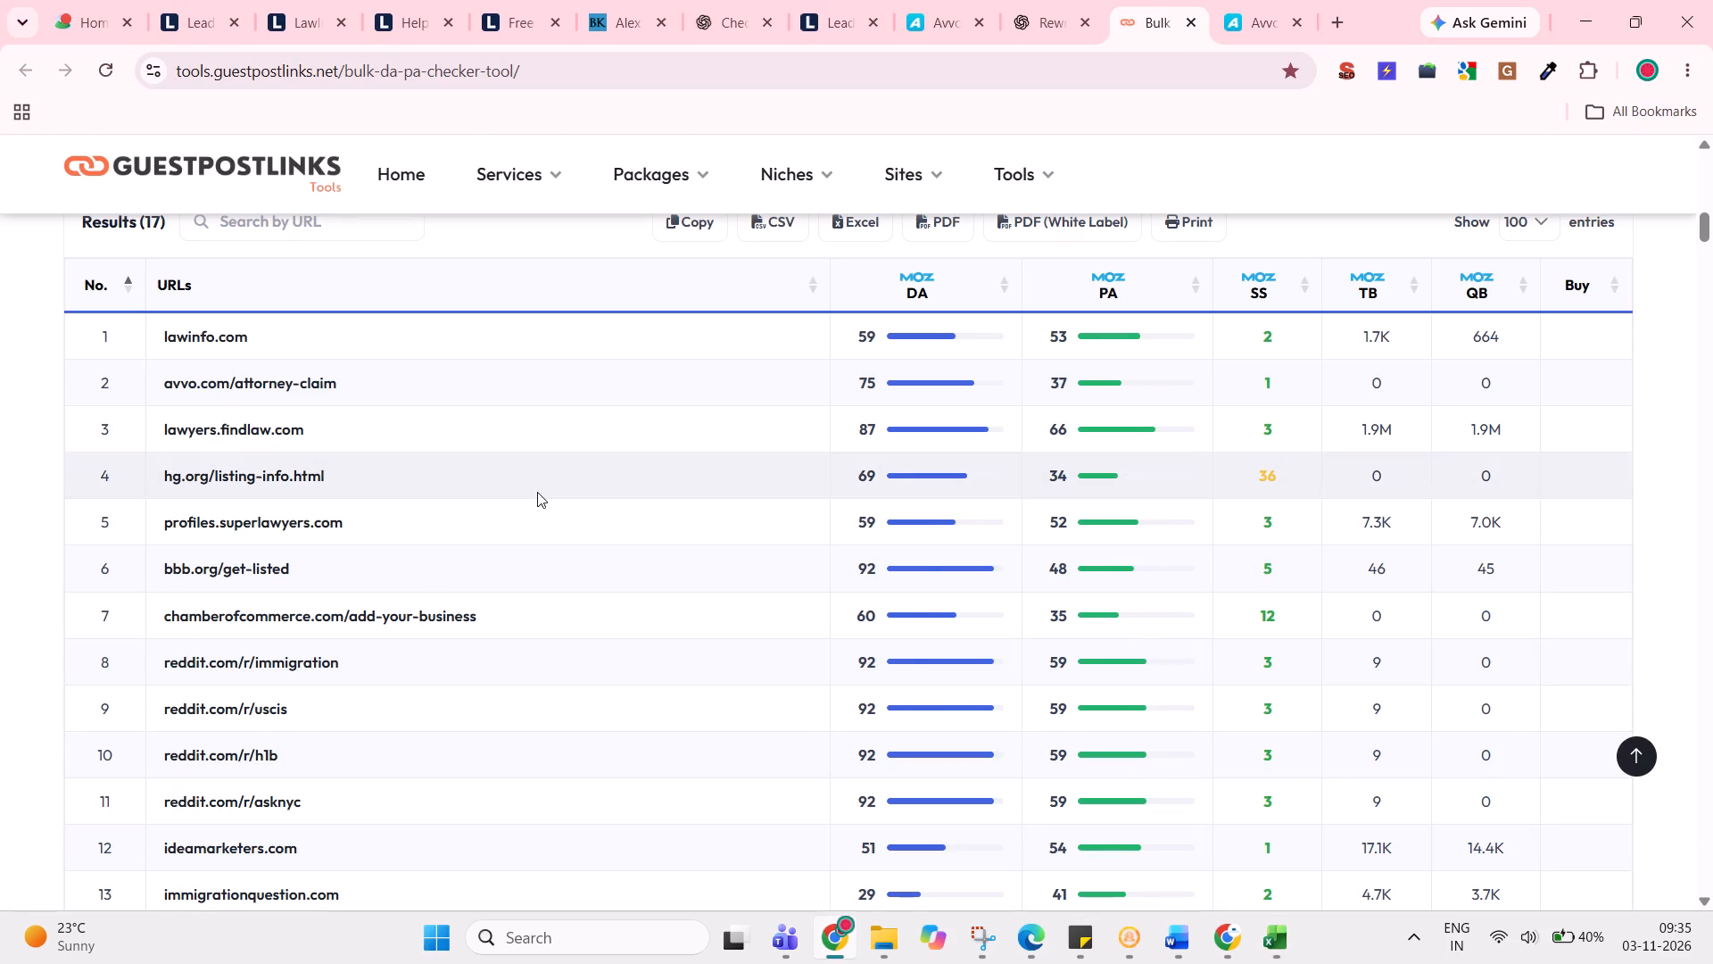
key(alt+Tab)
click(443, 777)
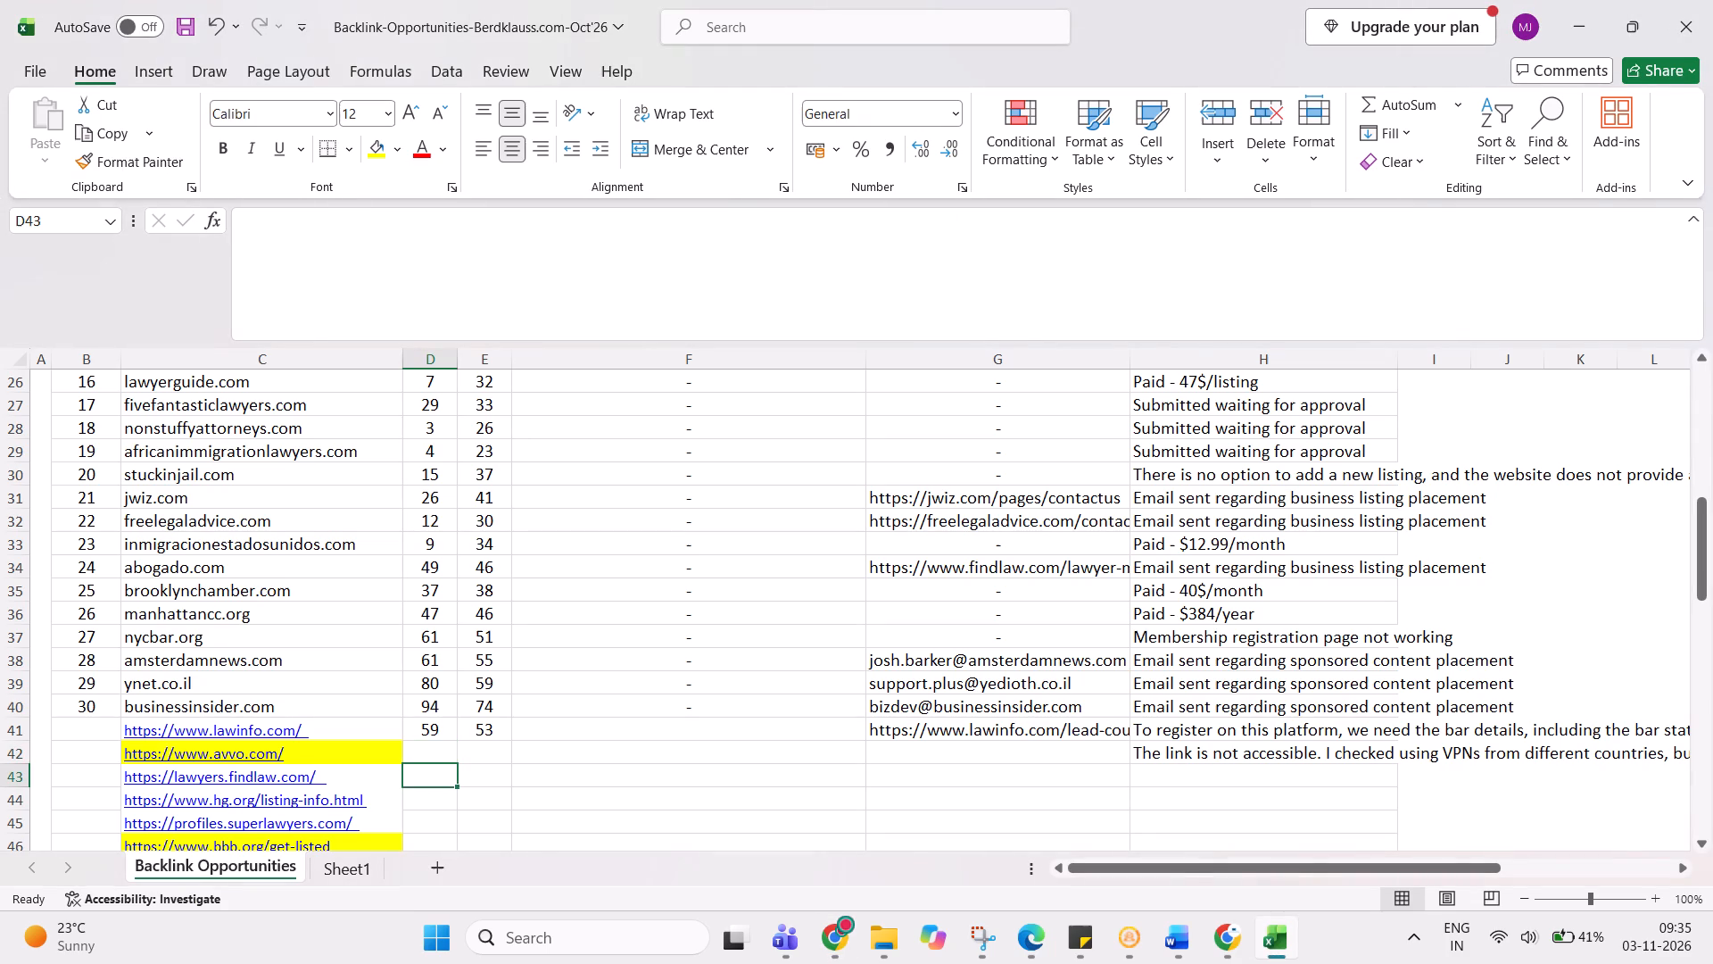
text(87)
key(Right)
key(alt+Tab)
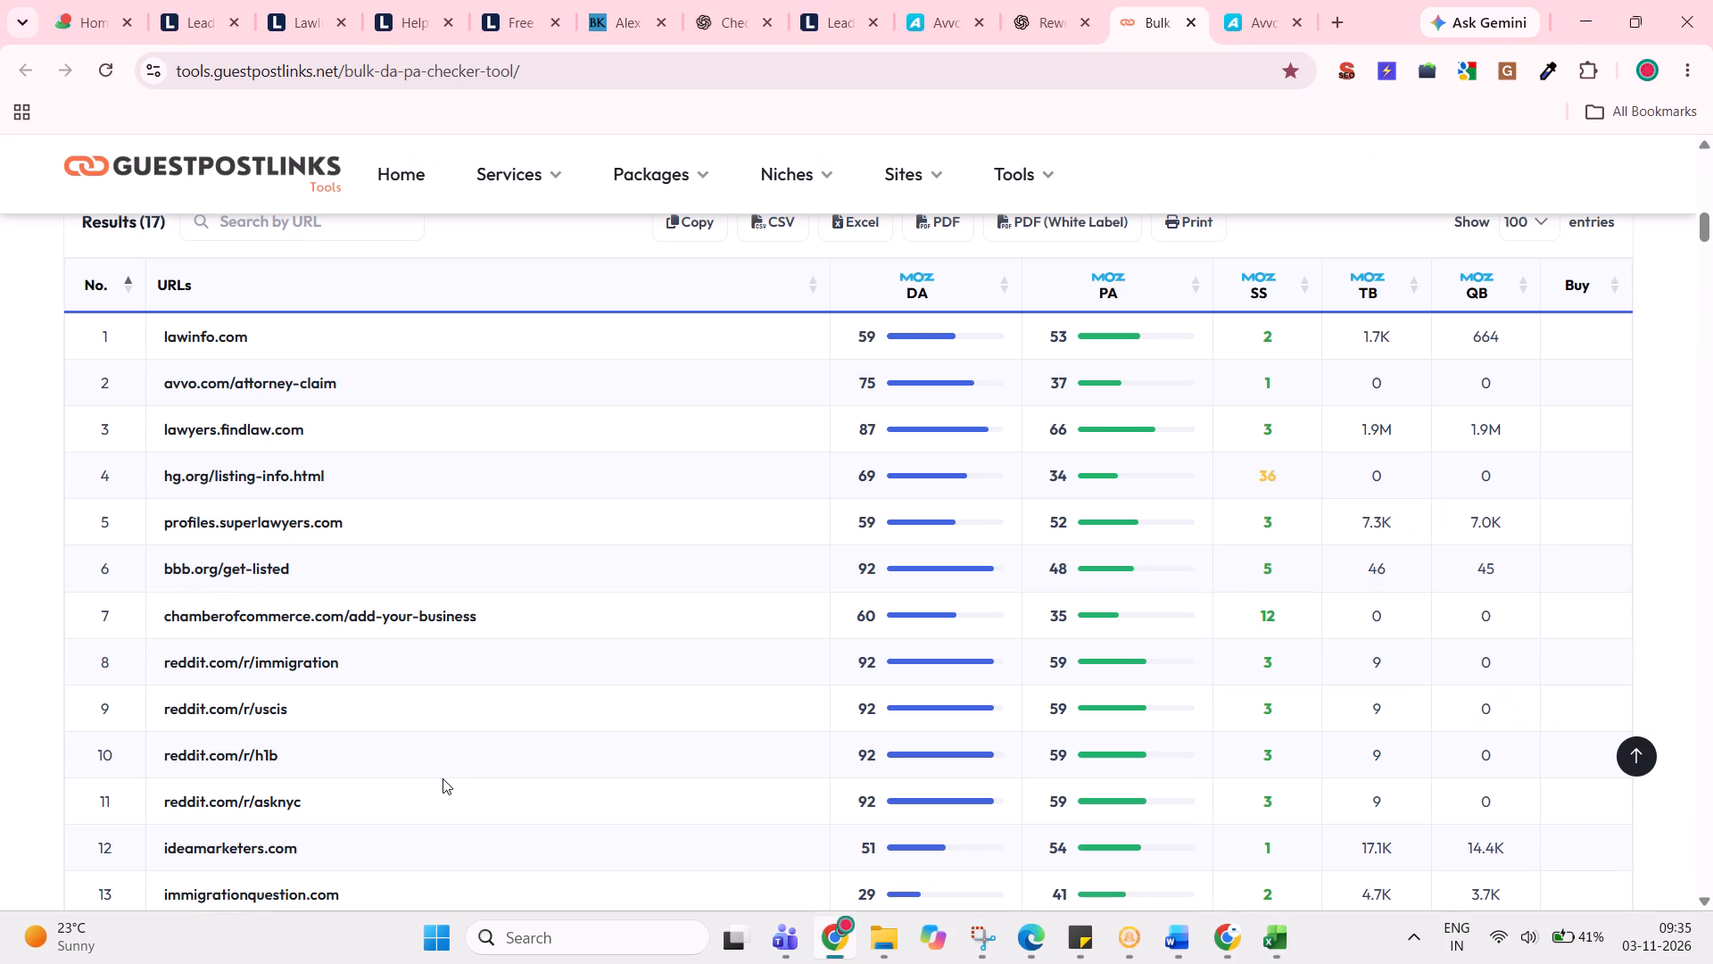
key(alt+Tab)
text(66)
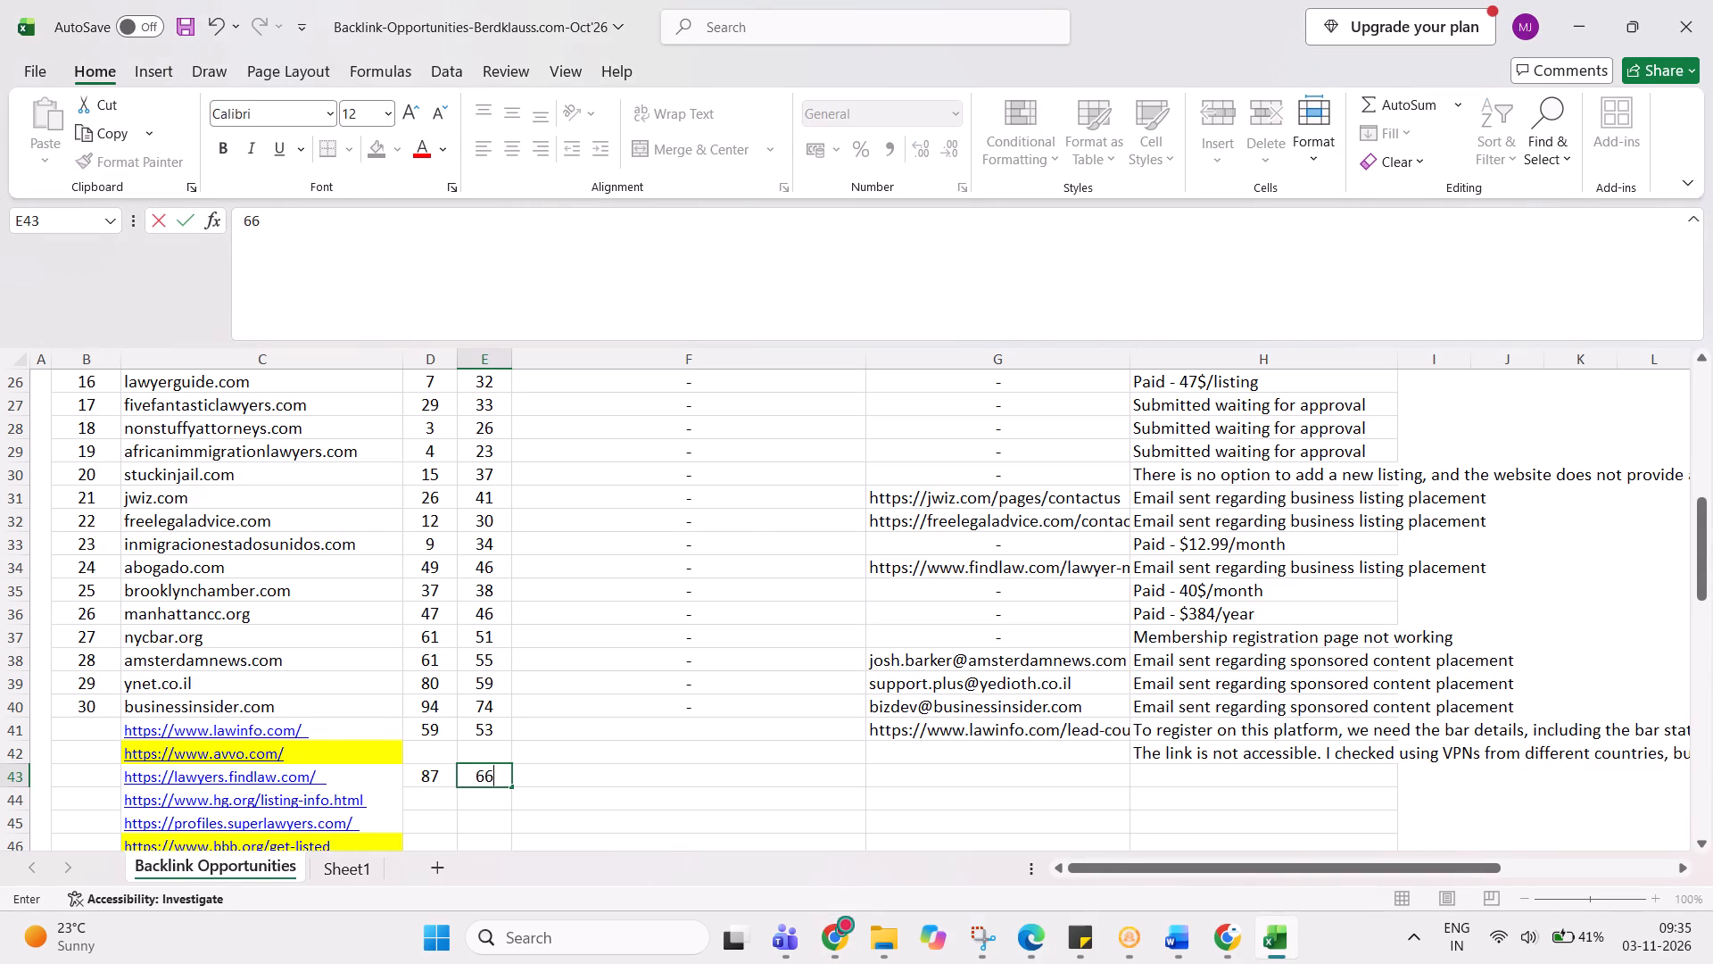
key(ctrl+s)
Check the hg.org/listing-info.html scores in the checker and enter DA 69 and PA 34 in row 44 of the workbook.
click(434, 801)
key(alt+Tab)
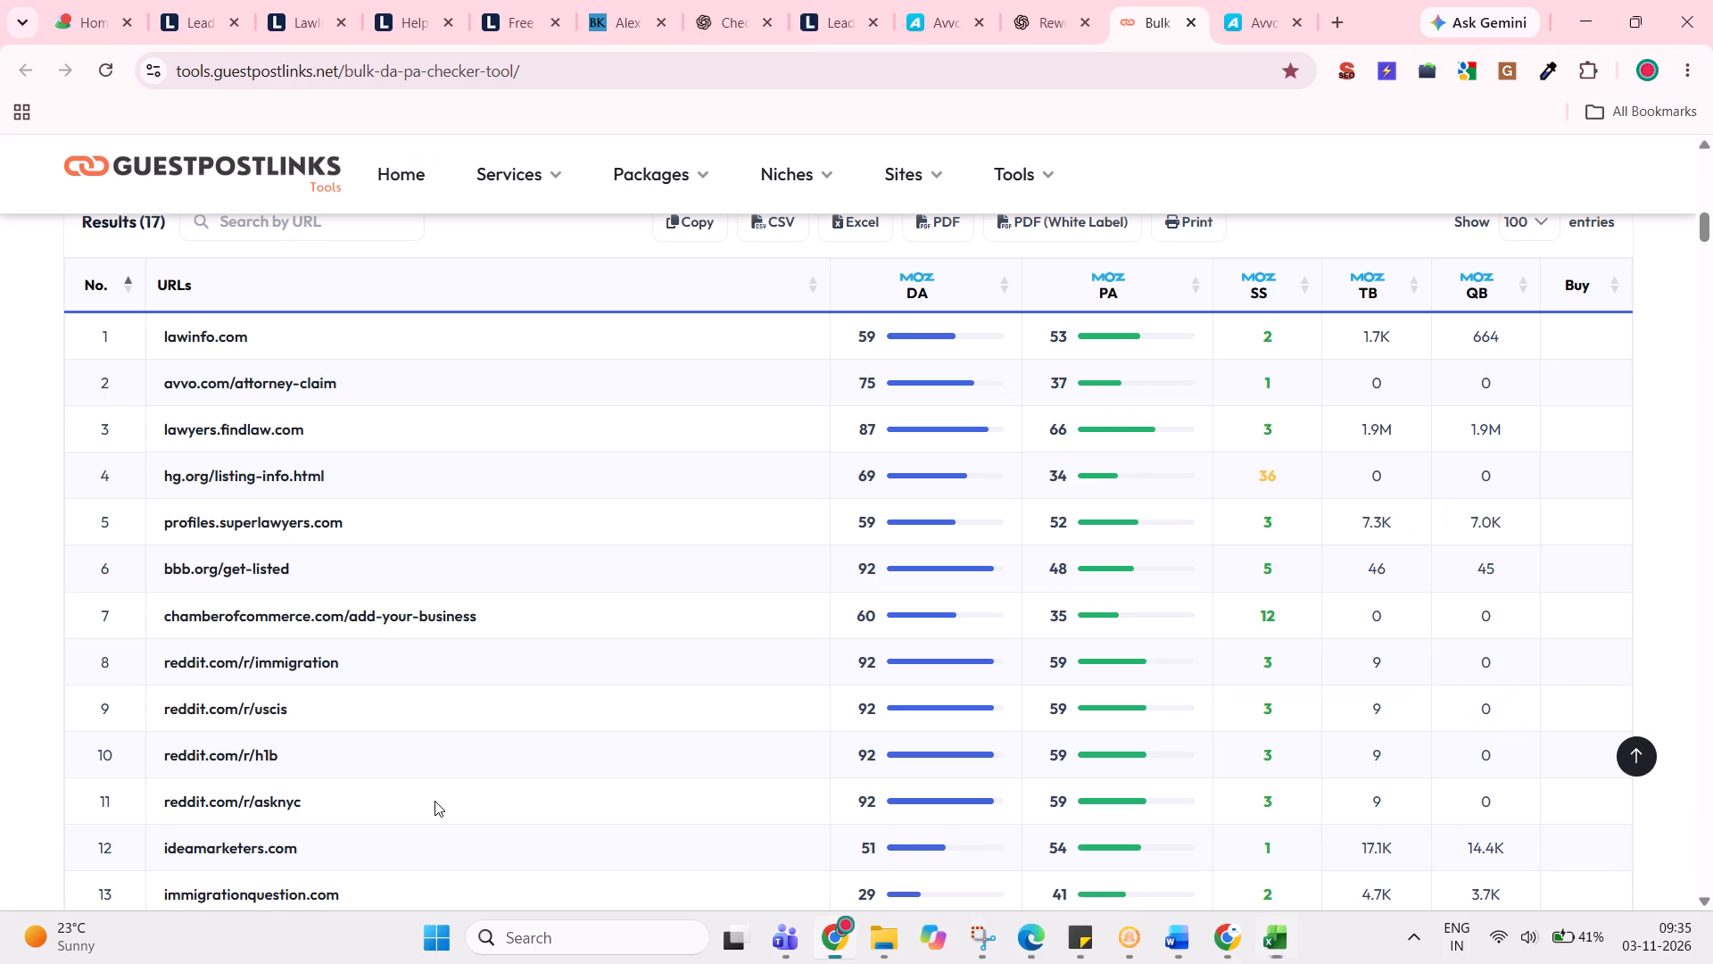
key(alt+Tab)
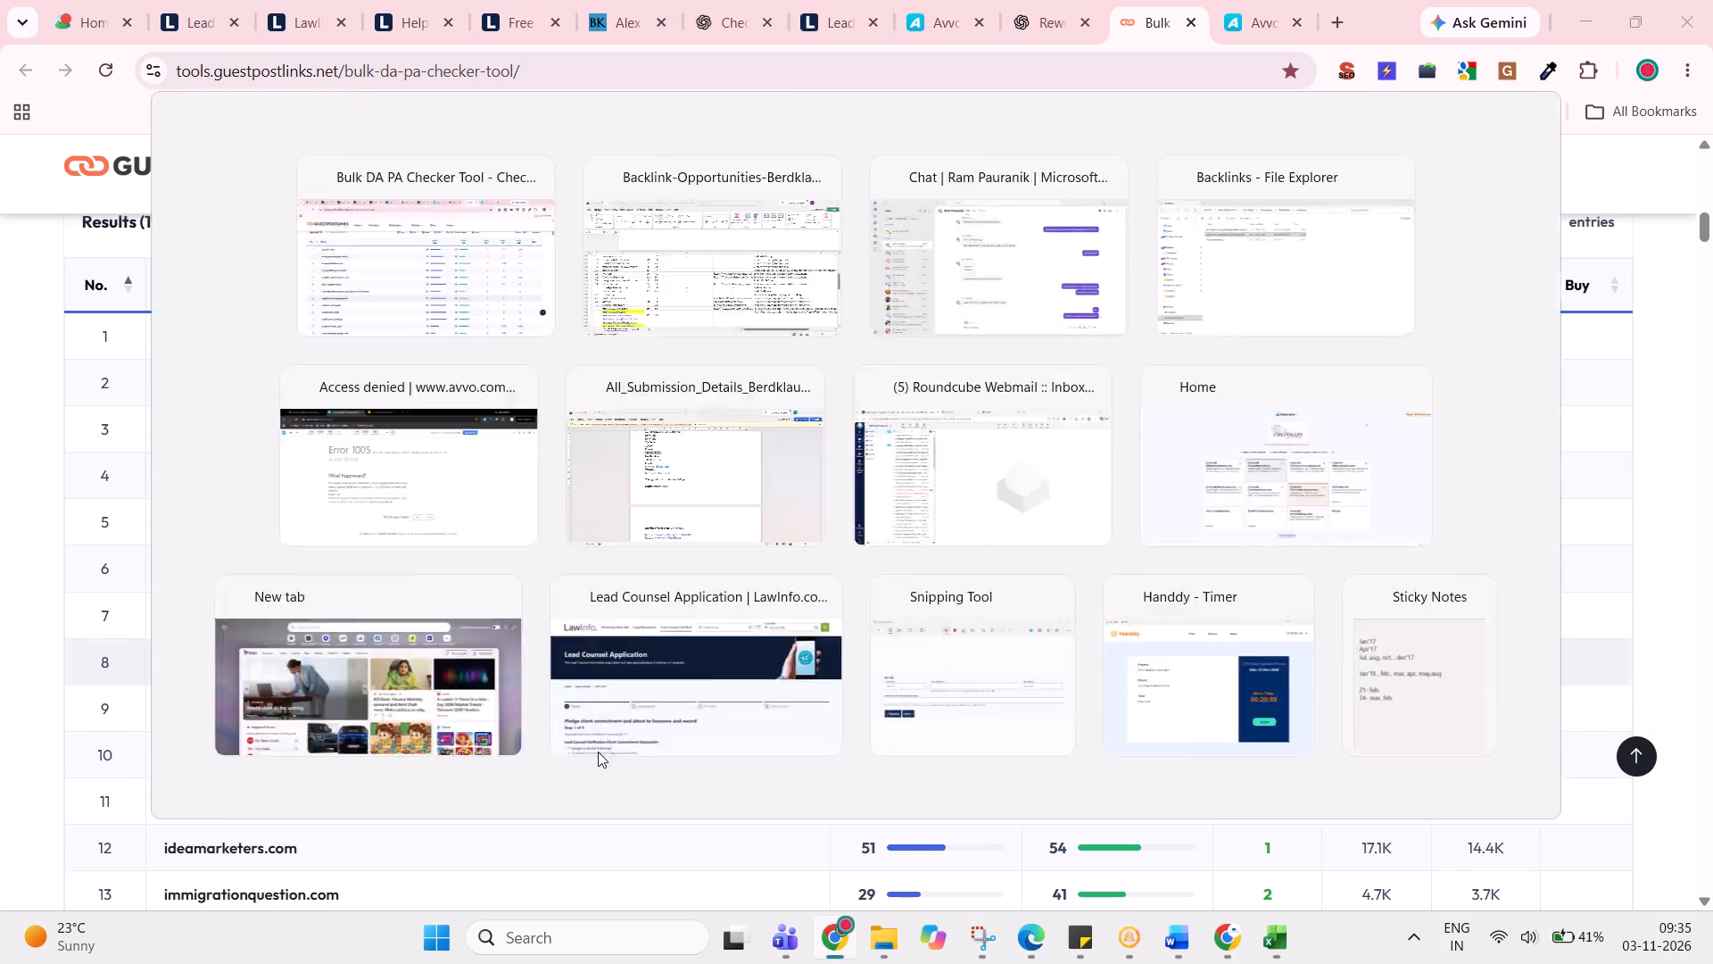
text(69)
key(Right)
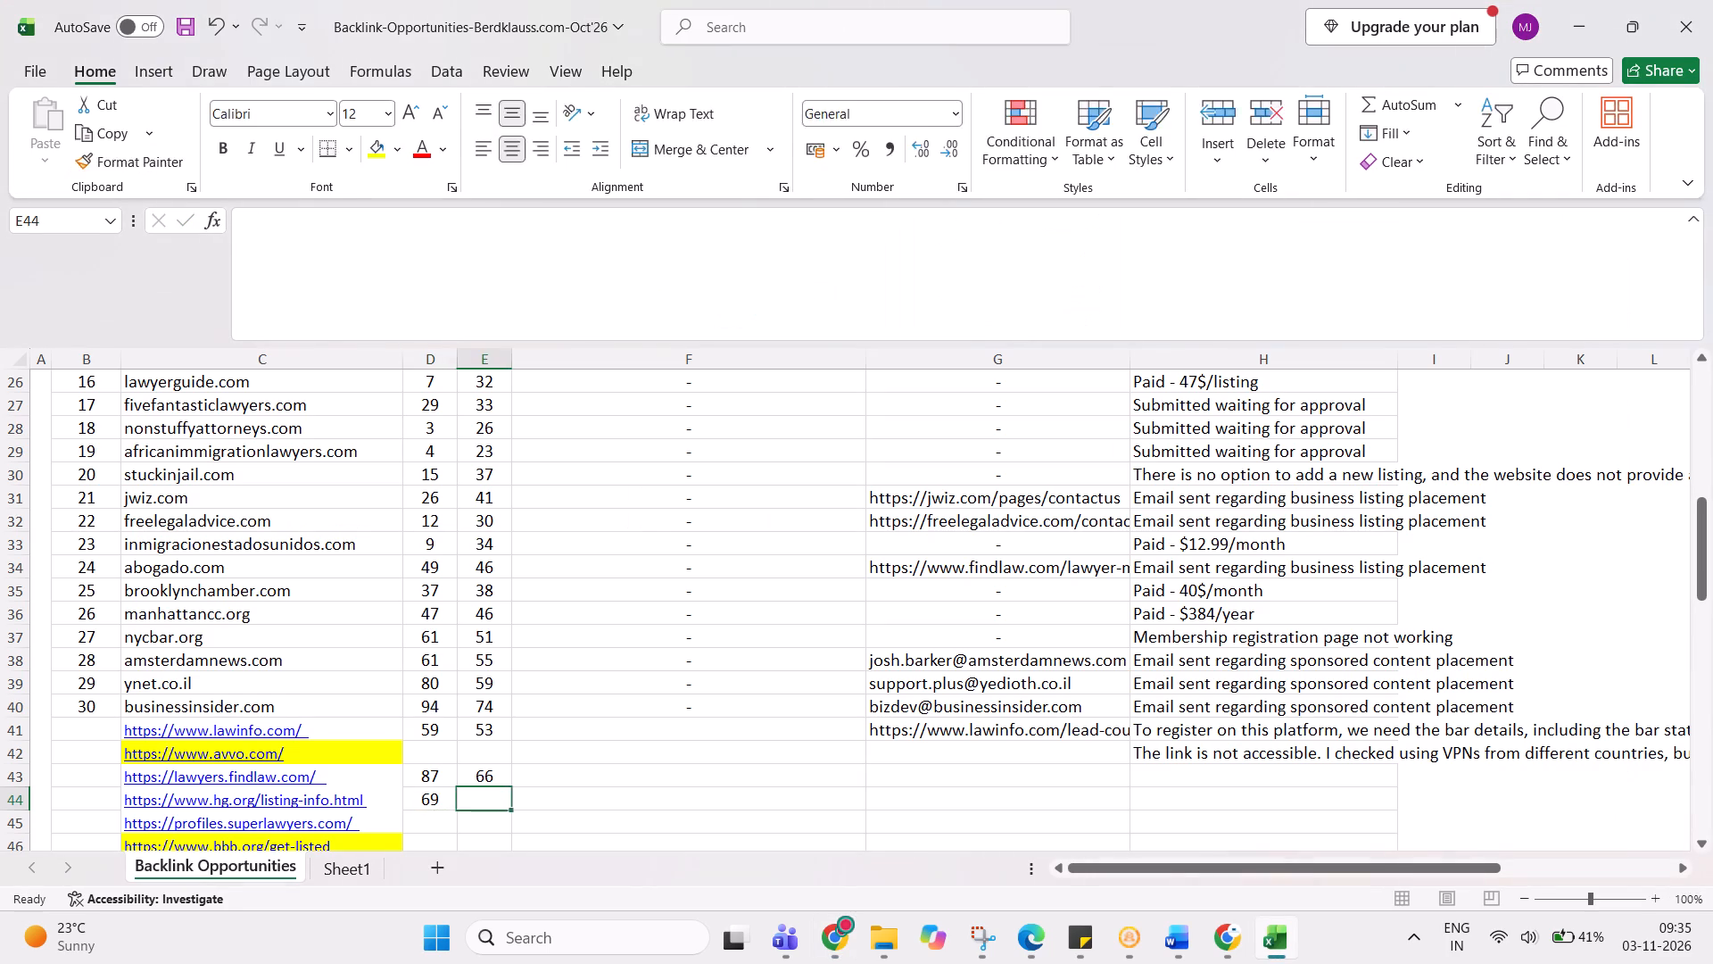
text(34)
Check the profiles.superlawyers.com scores in the checker, enter DA 59 and PA 52 in row 45 of the workbook, and save.
key(alt+Tab)
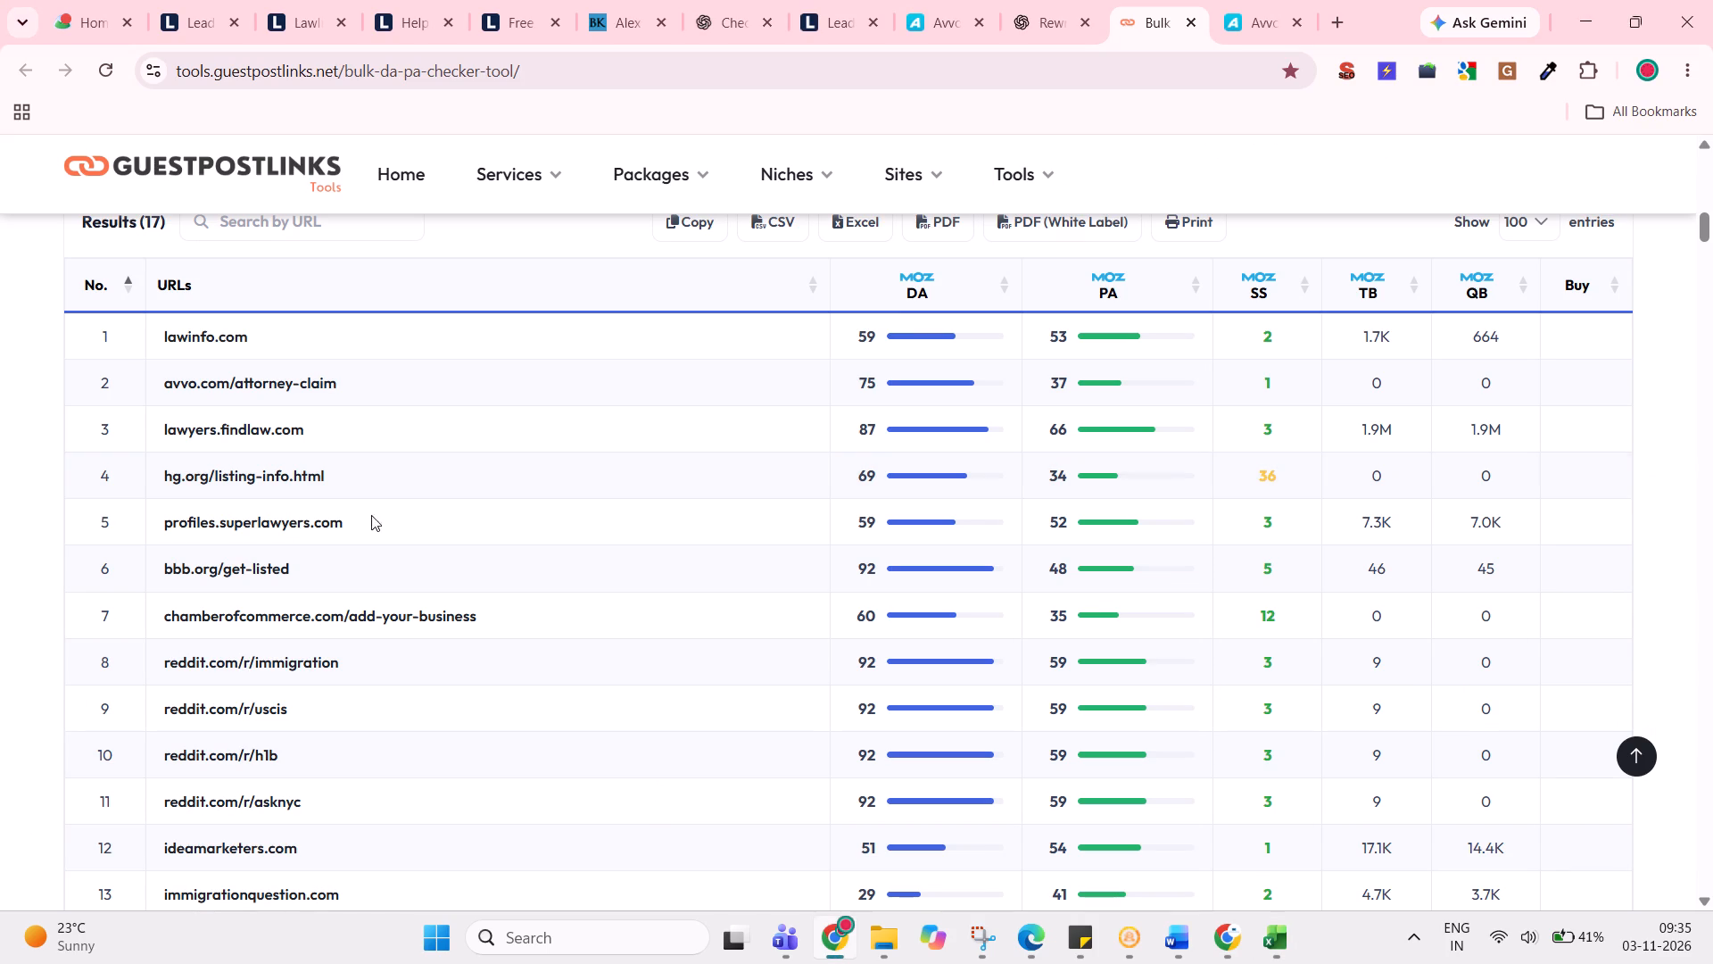
key(alt+Tab)
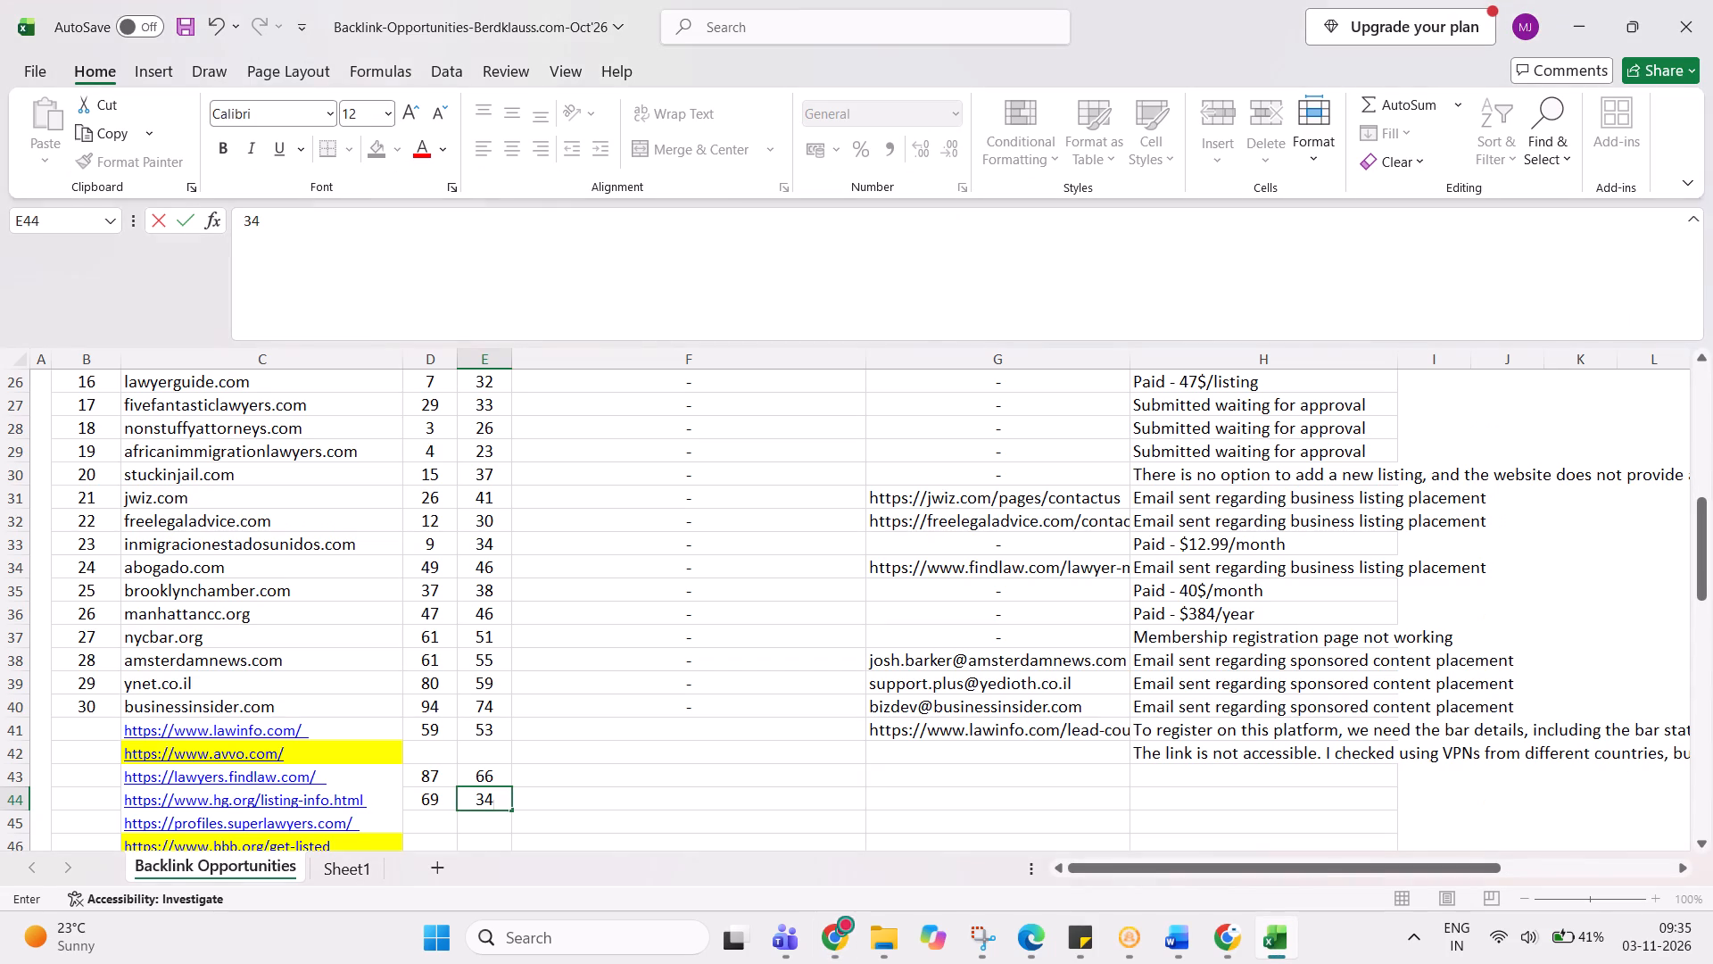
click(434, 822)
text(59)
key(Right)
text(52)
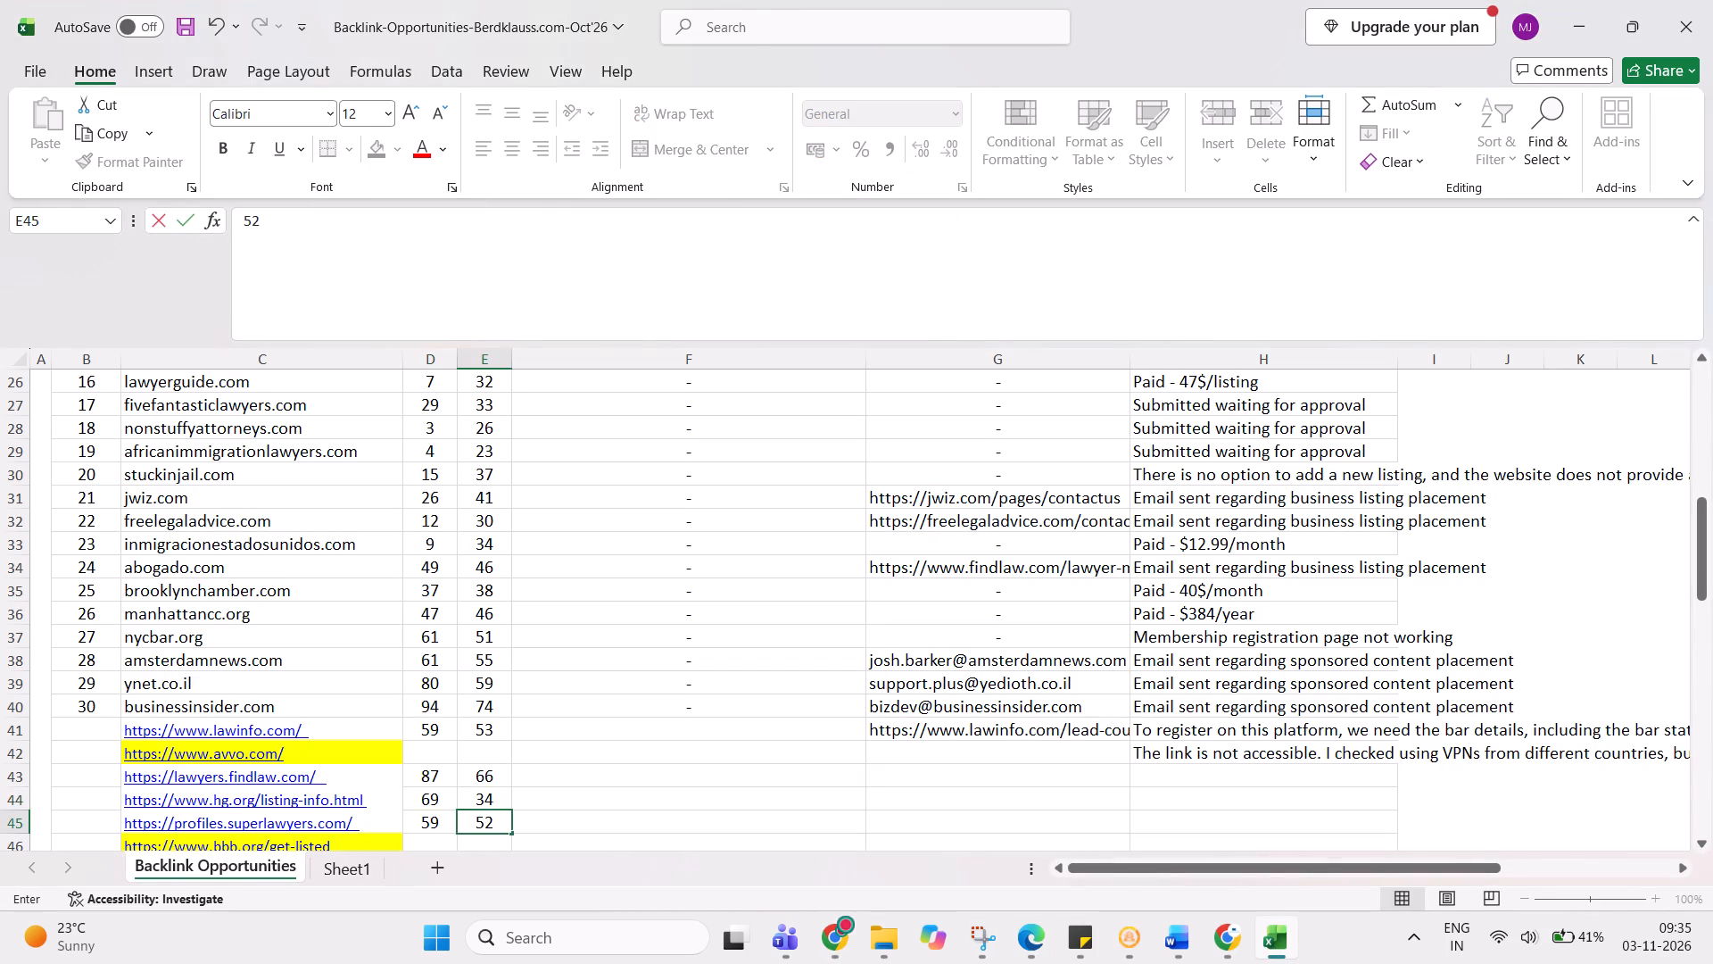
key(ctrl+s)
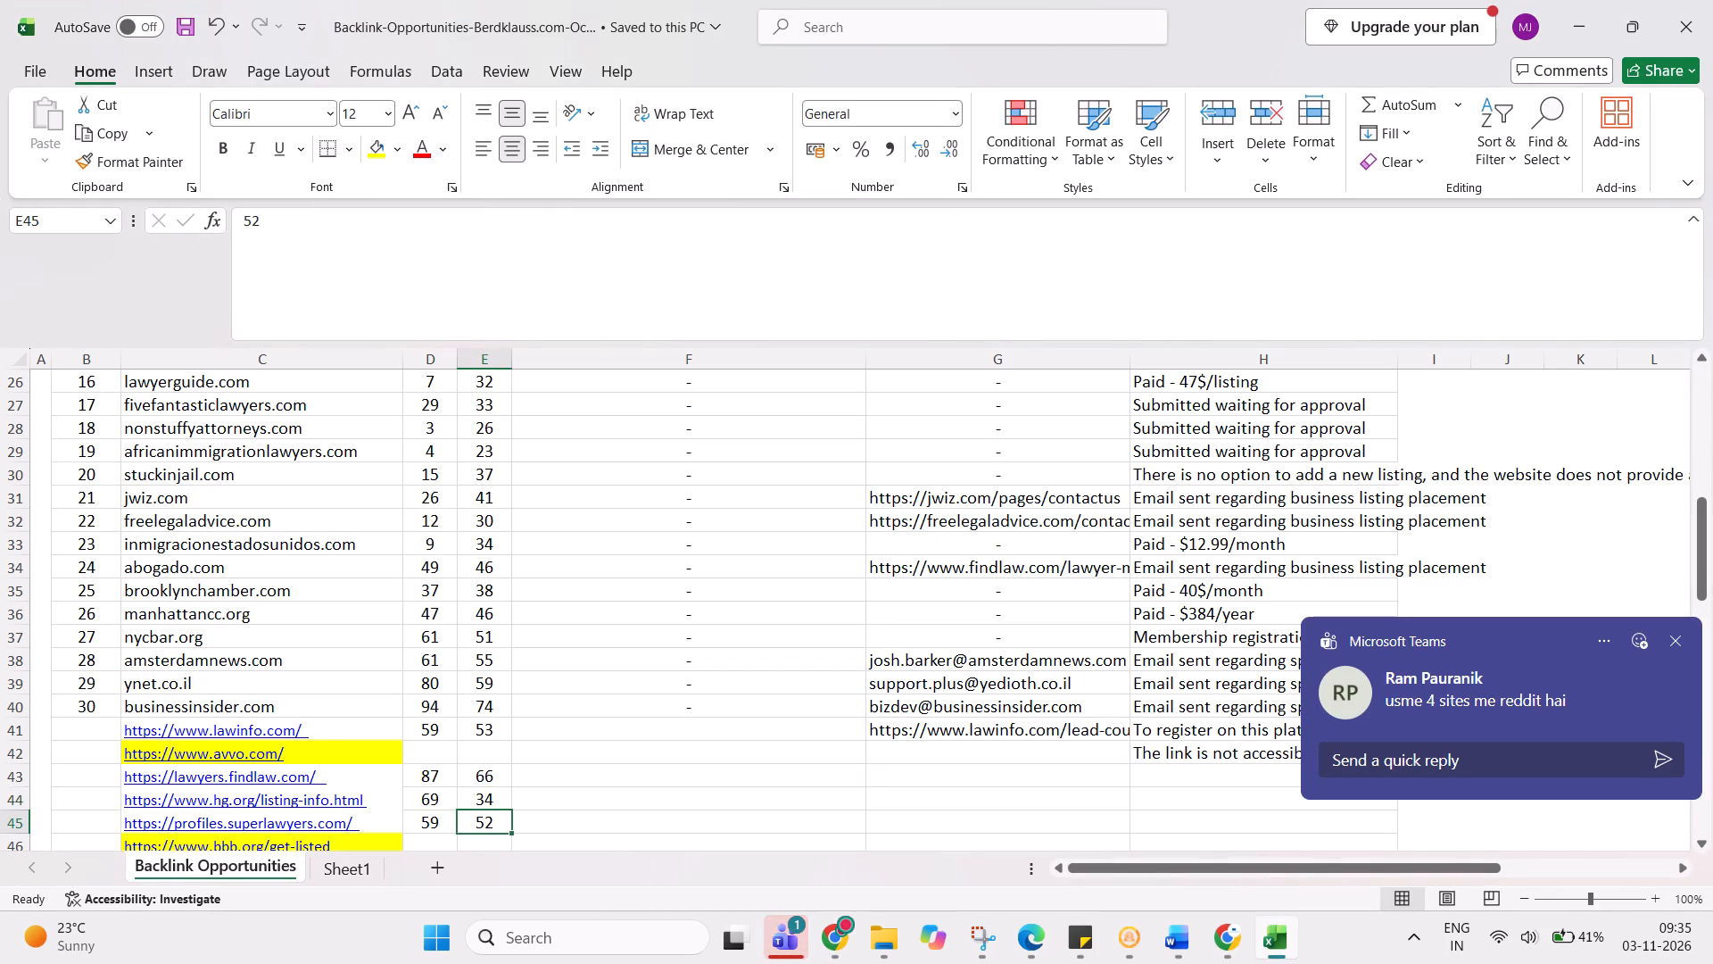
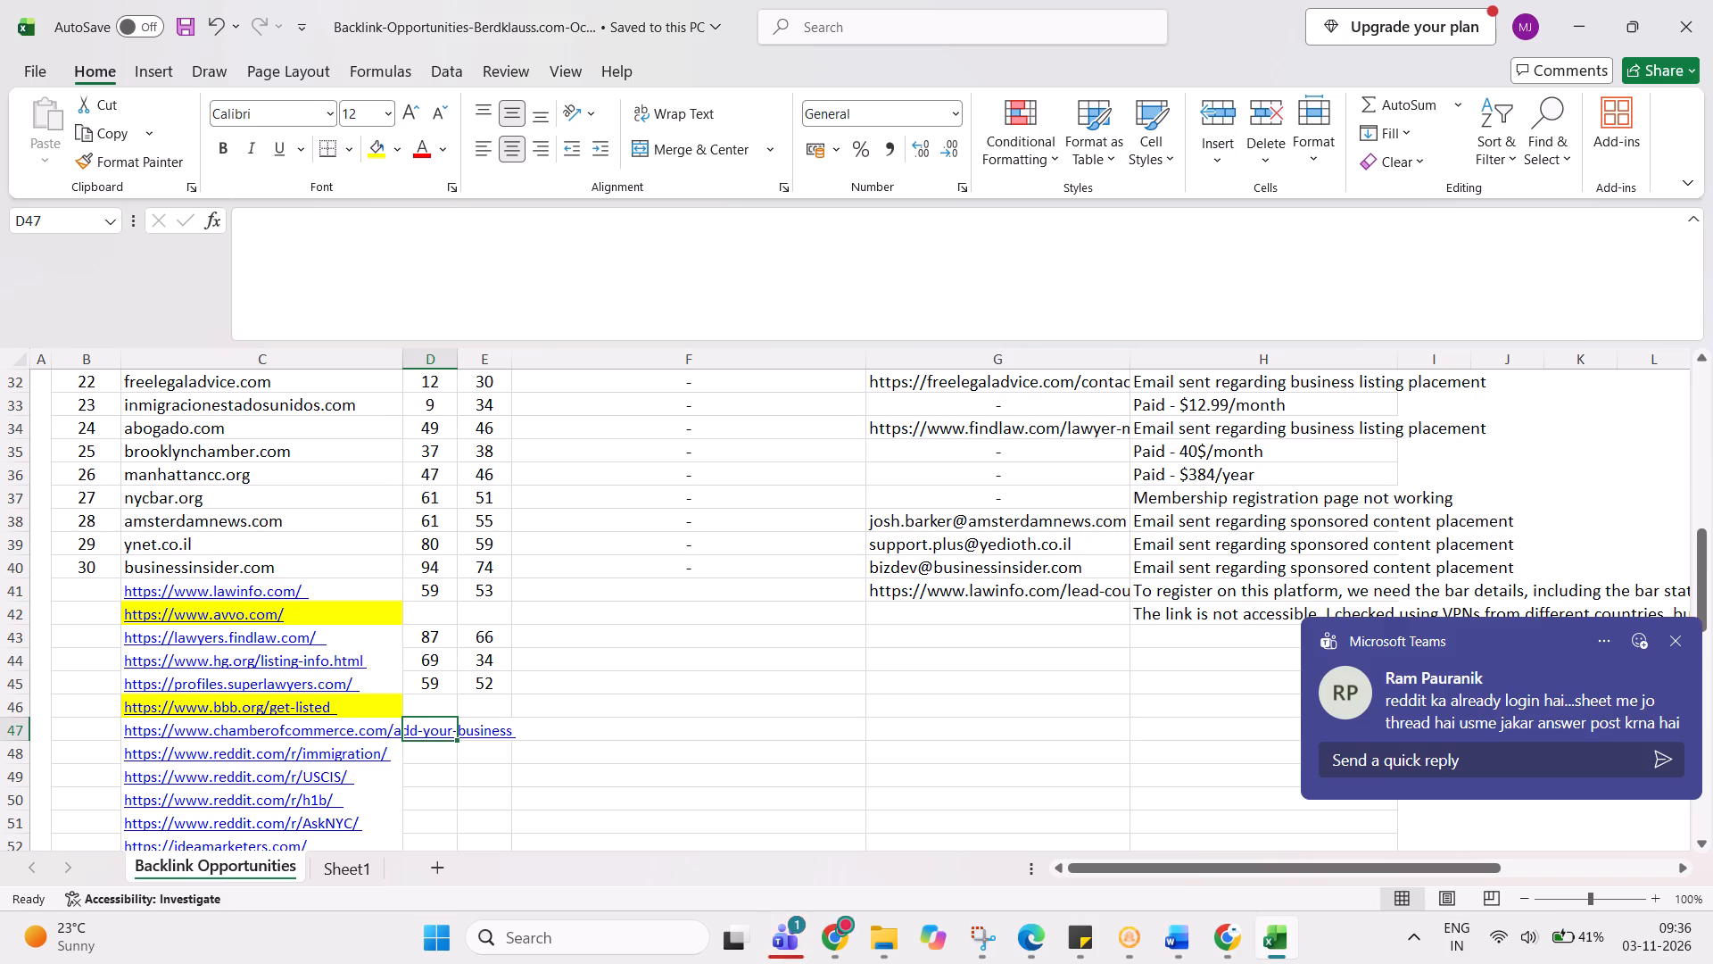
Review the numbered backlink rows and the unnumbered links below them, from lawinfo.com through infomigracion.com, for sites already listed.
scroll(439, 757, up, 5)
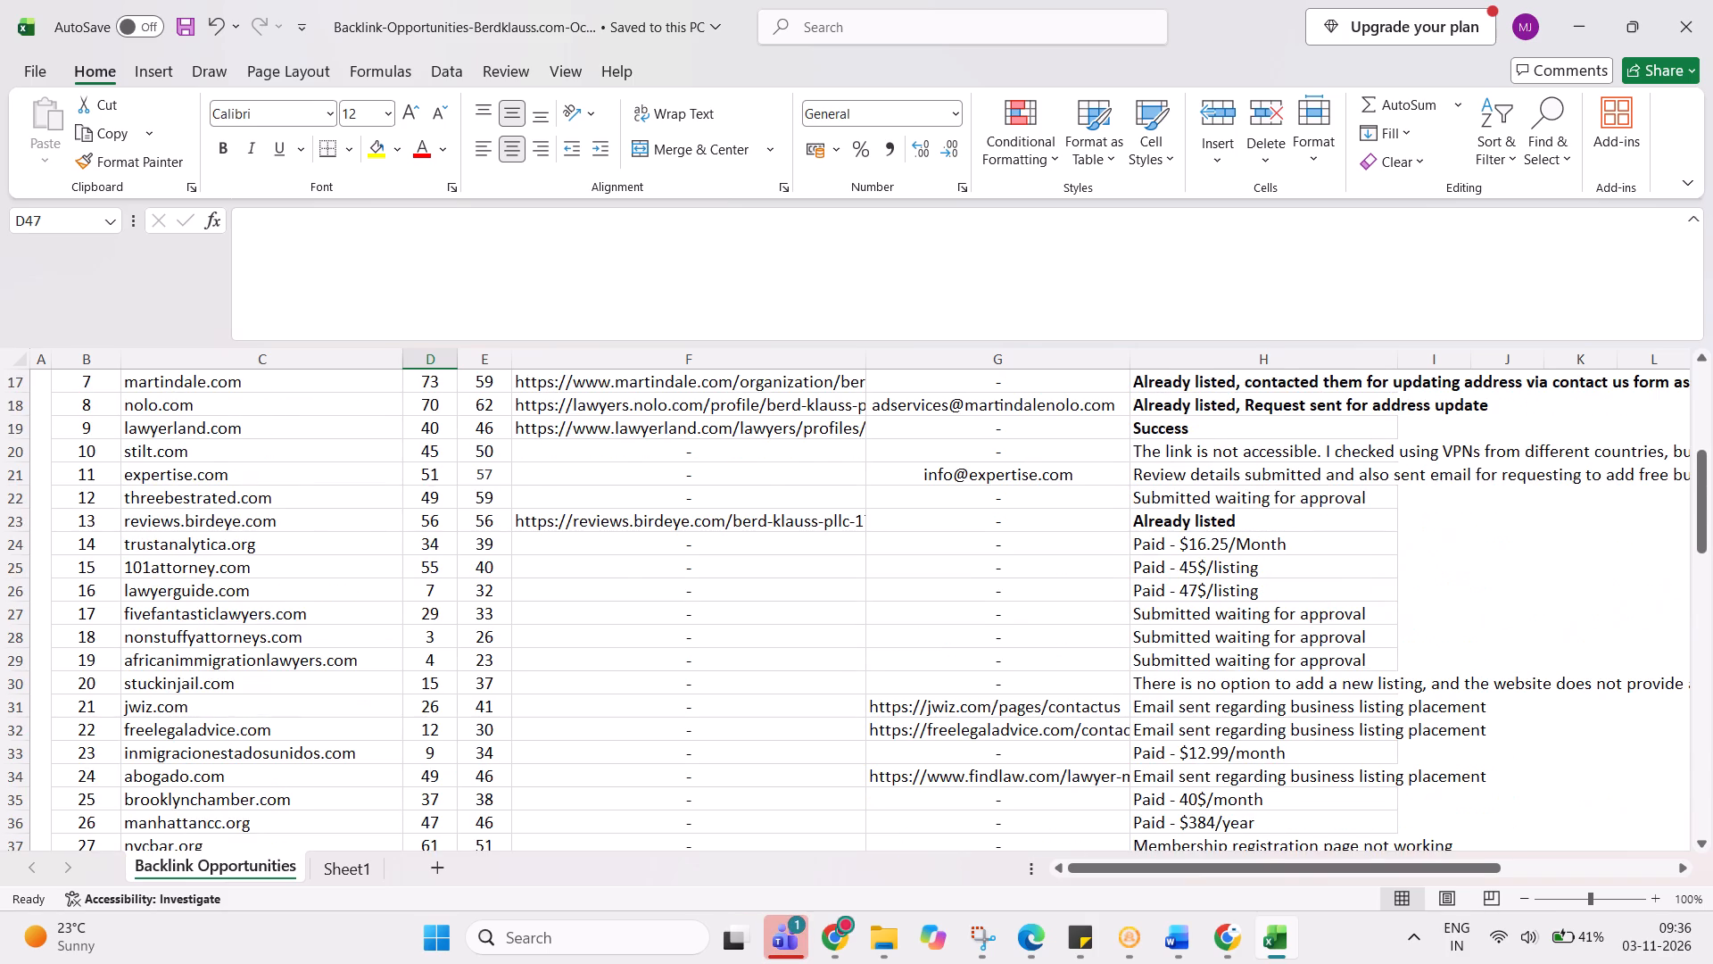
scroll(401, 760, up, 4)
scroll(401, 760, down, 9)
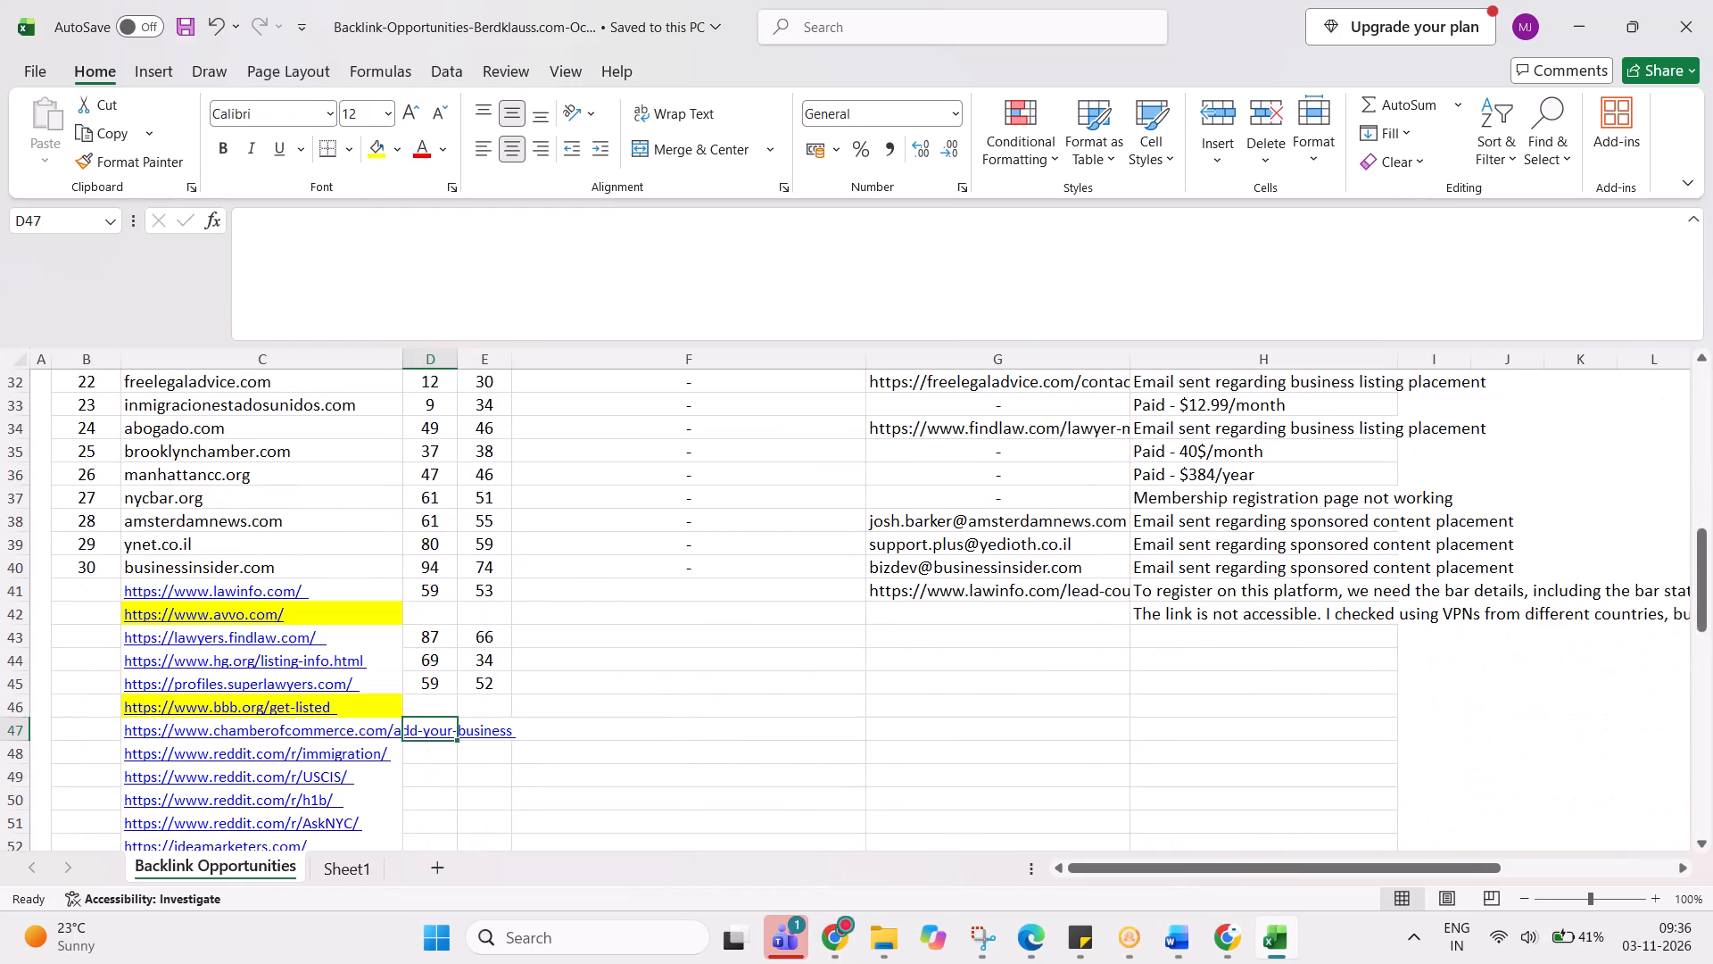
scroll(401, 760, down, 2)
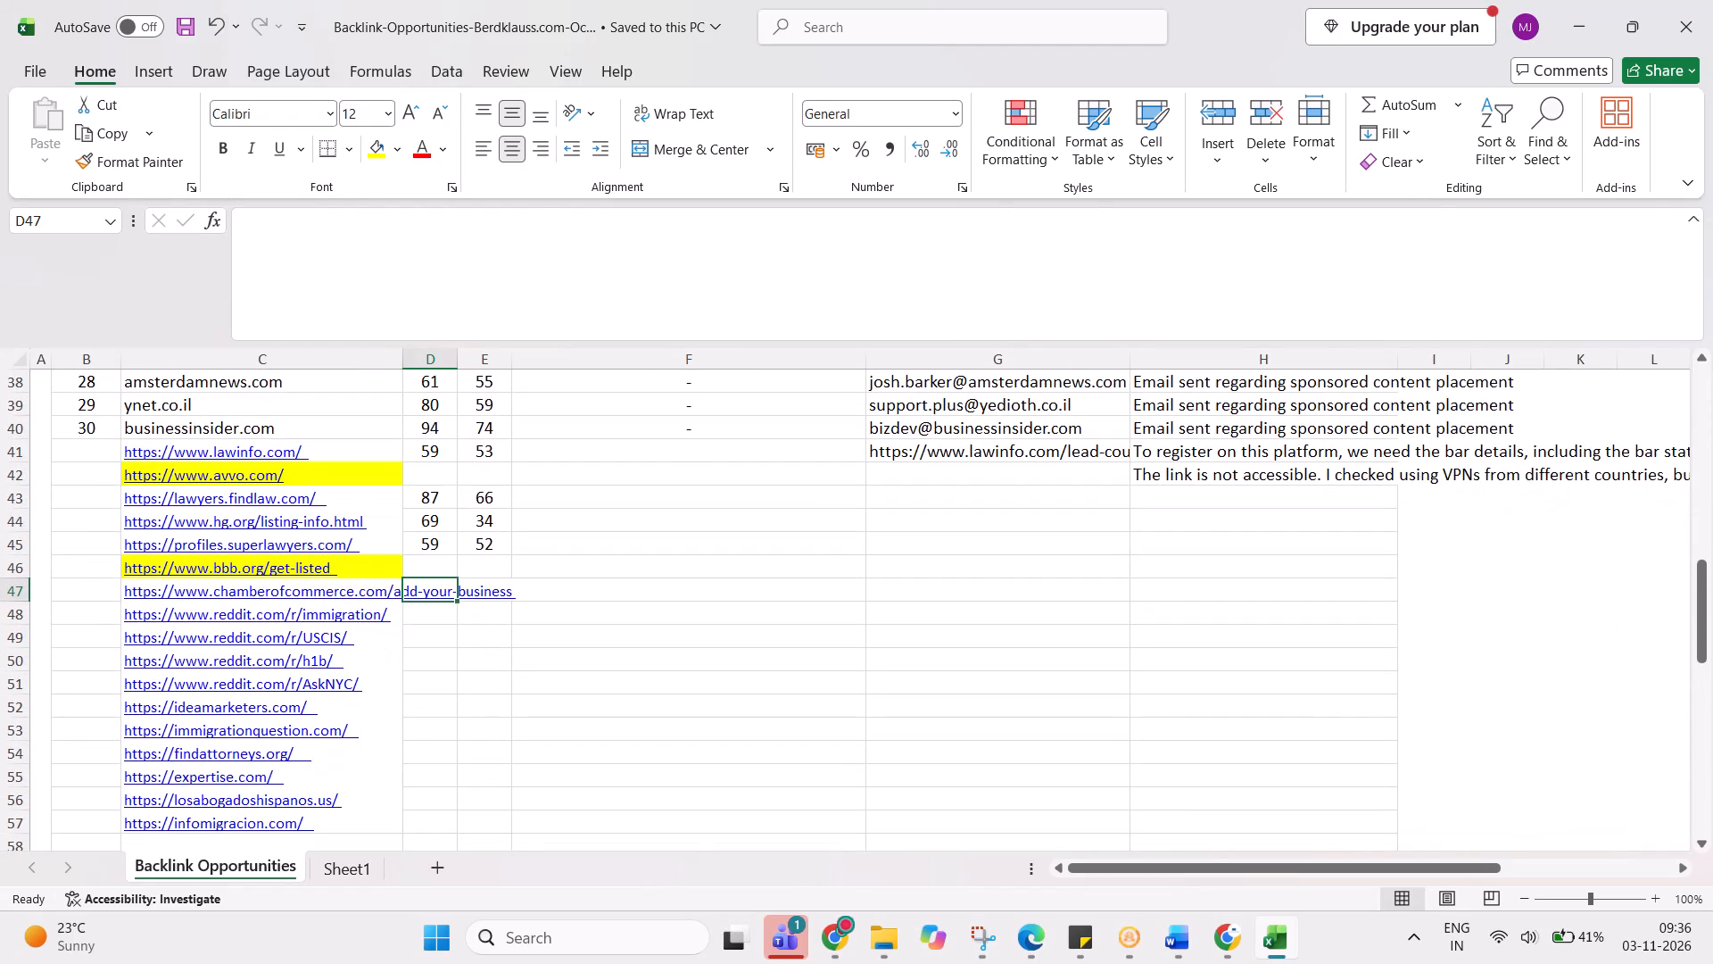
scroll(603, 769, down, 2)
scroll(603, 769, up, 3)
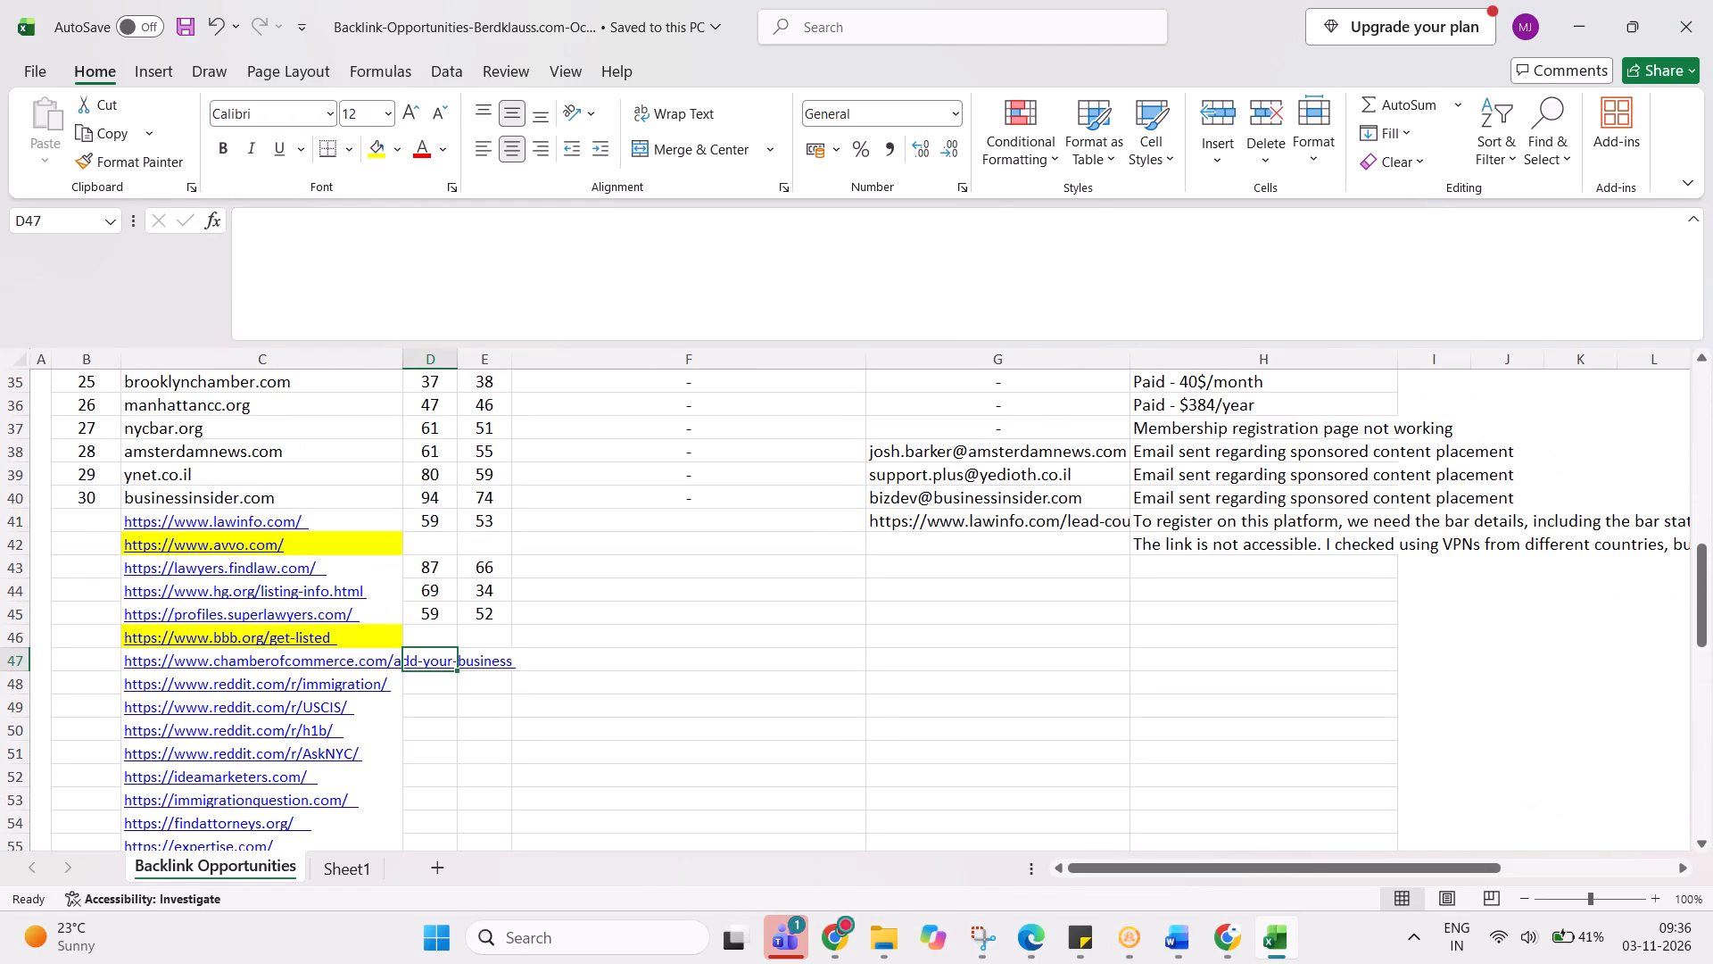
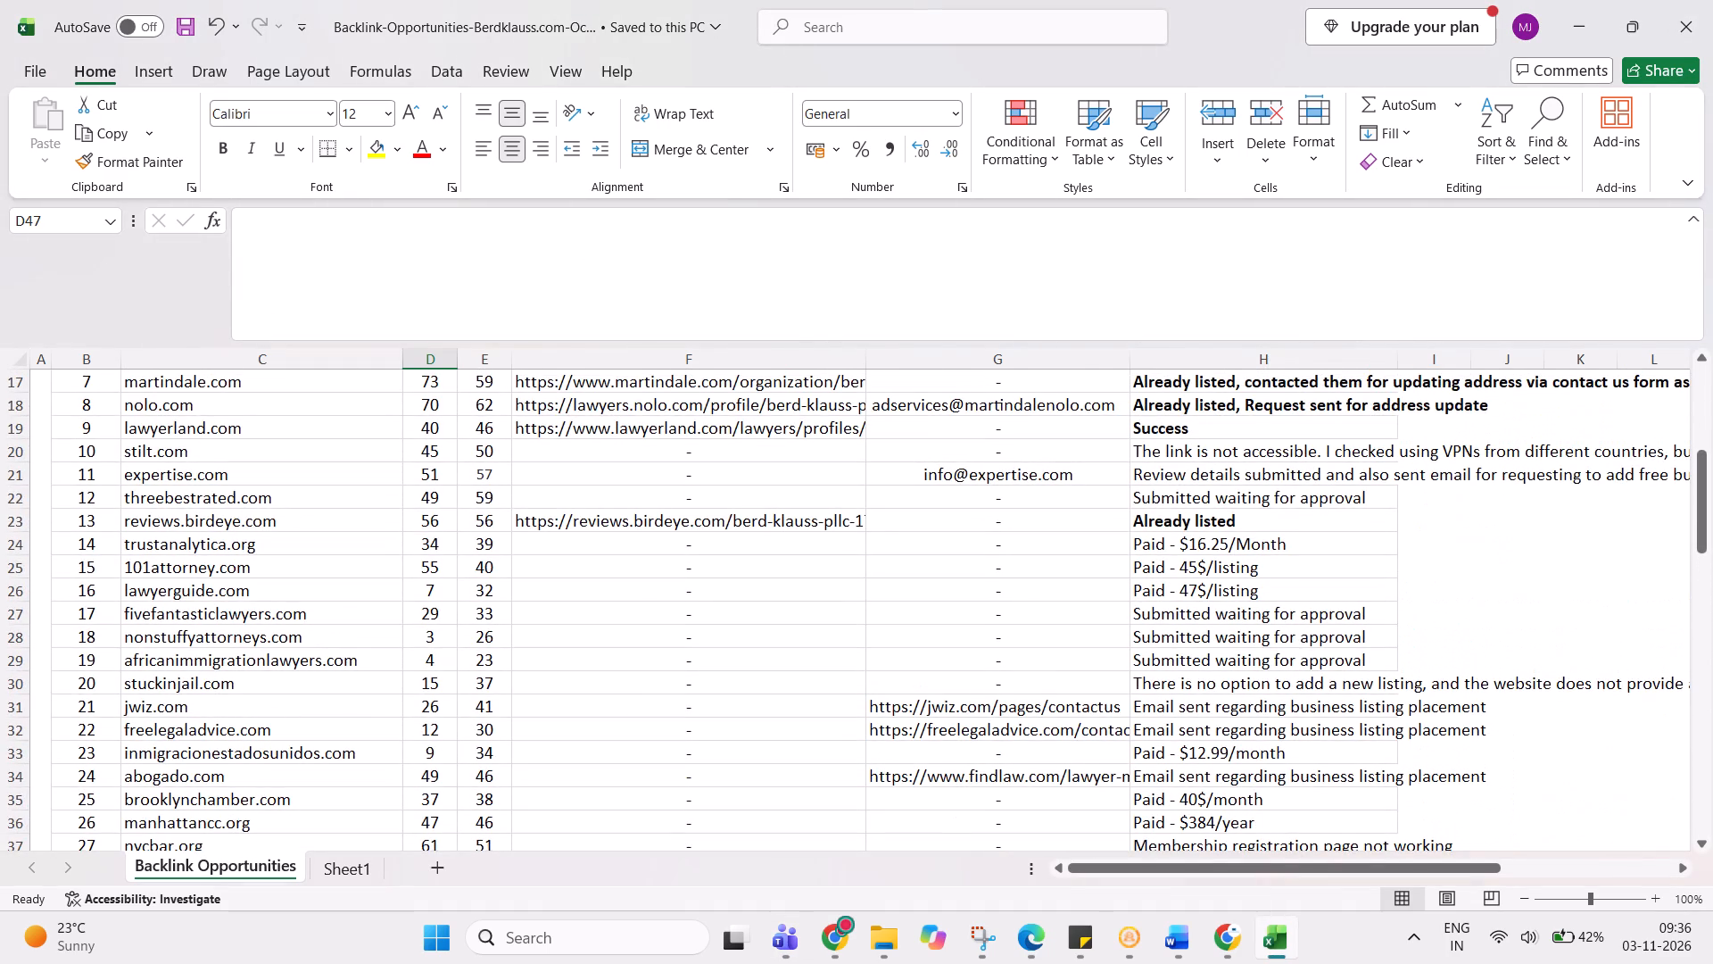
Search the backlink sheet for "rediit", and check the unnumbered links below the numbered rows for Reddit entries.
key(ctrl+f)
text(rediit)
key(Return)
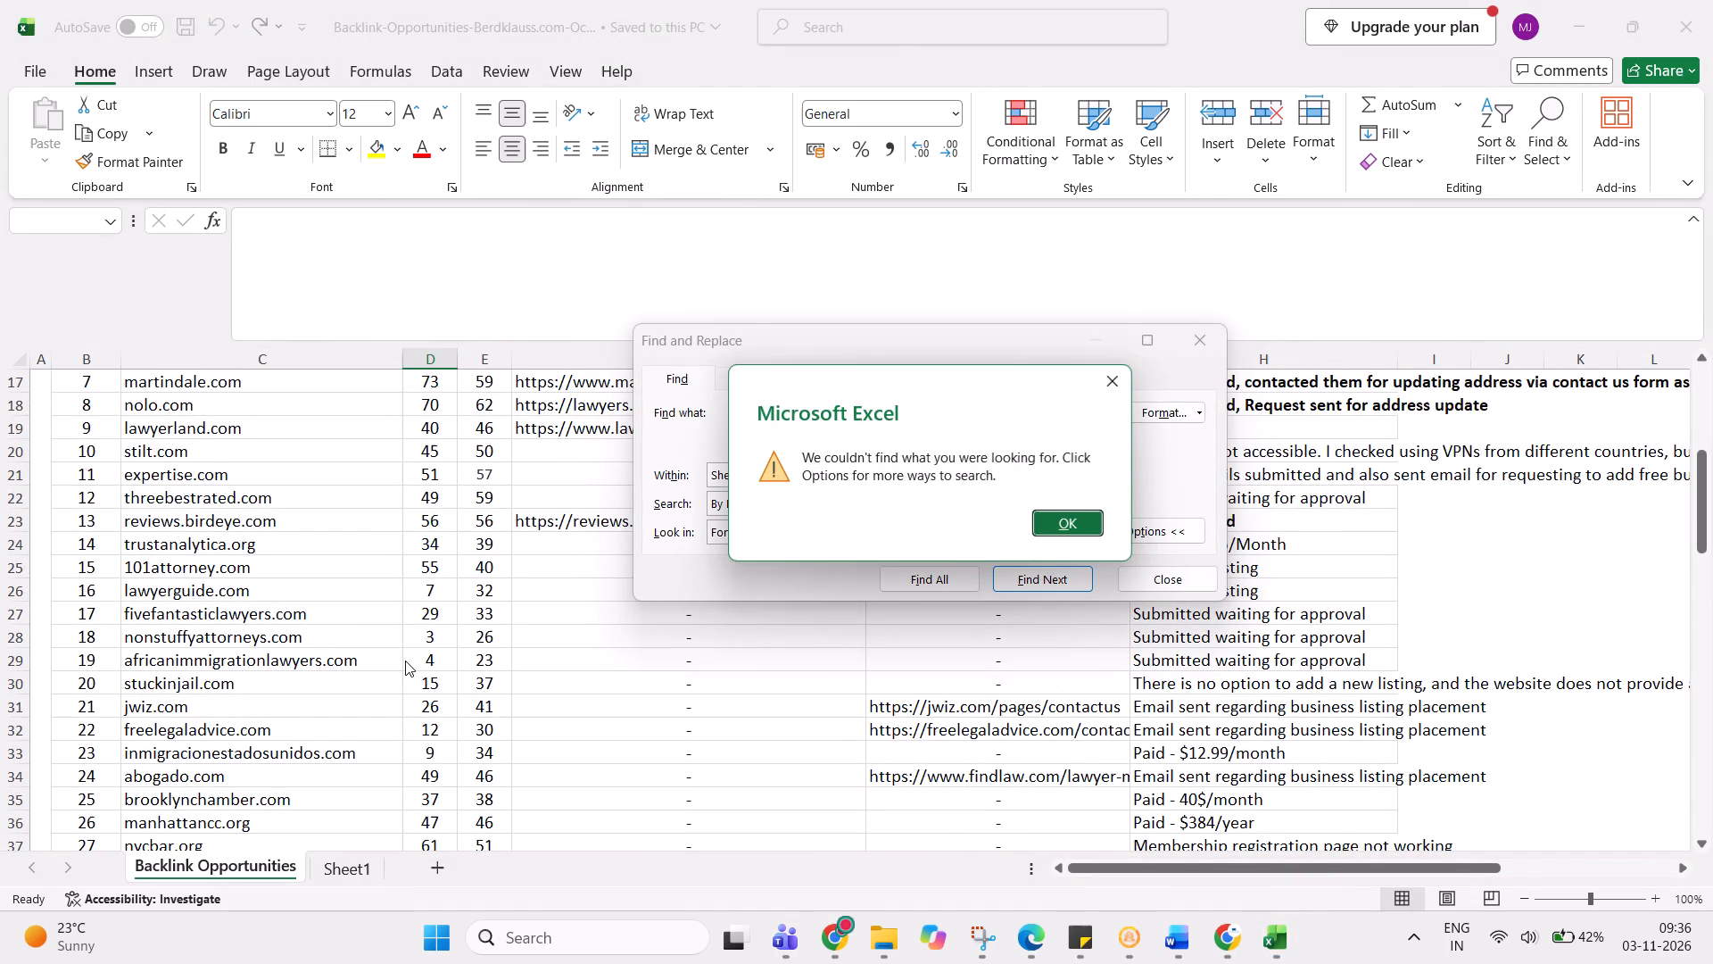
click(1063, 528)
click(1206, 343)
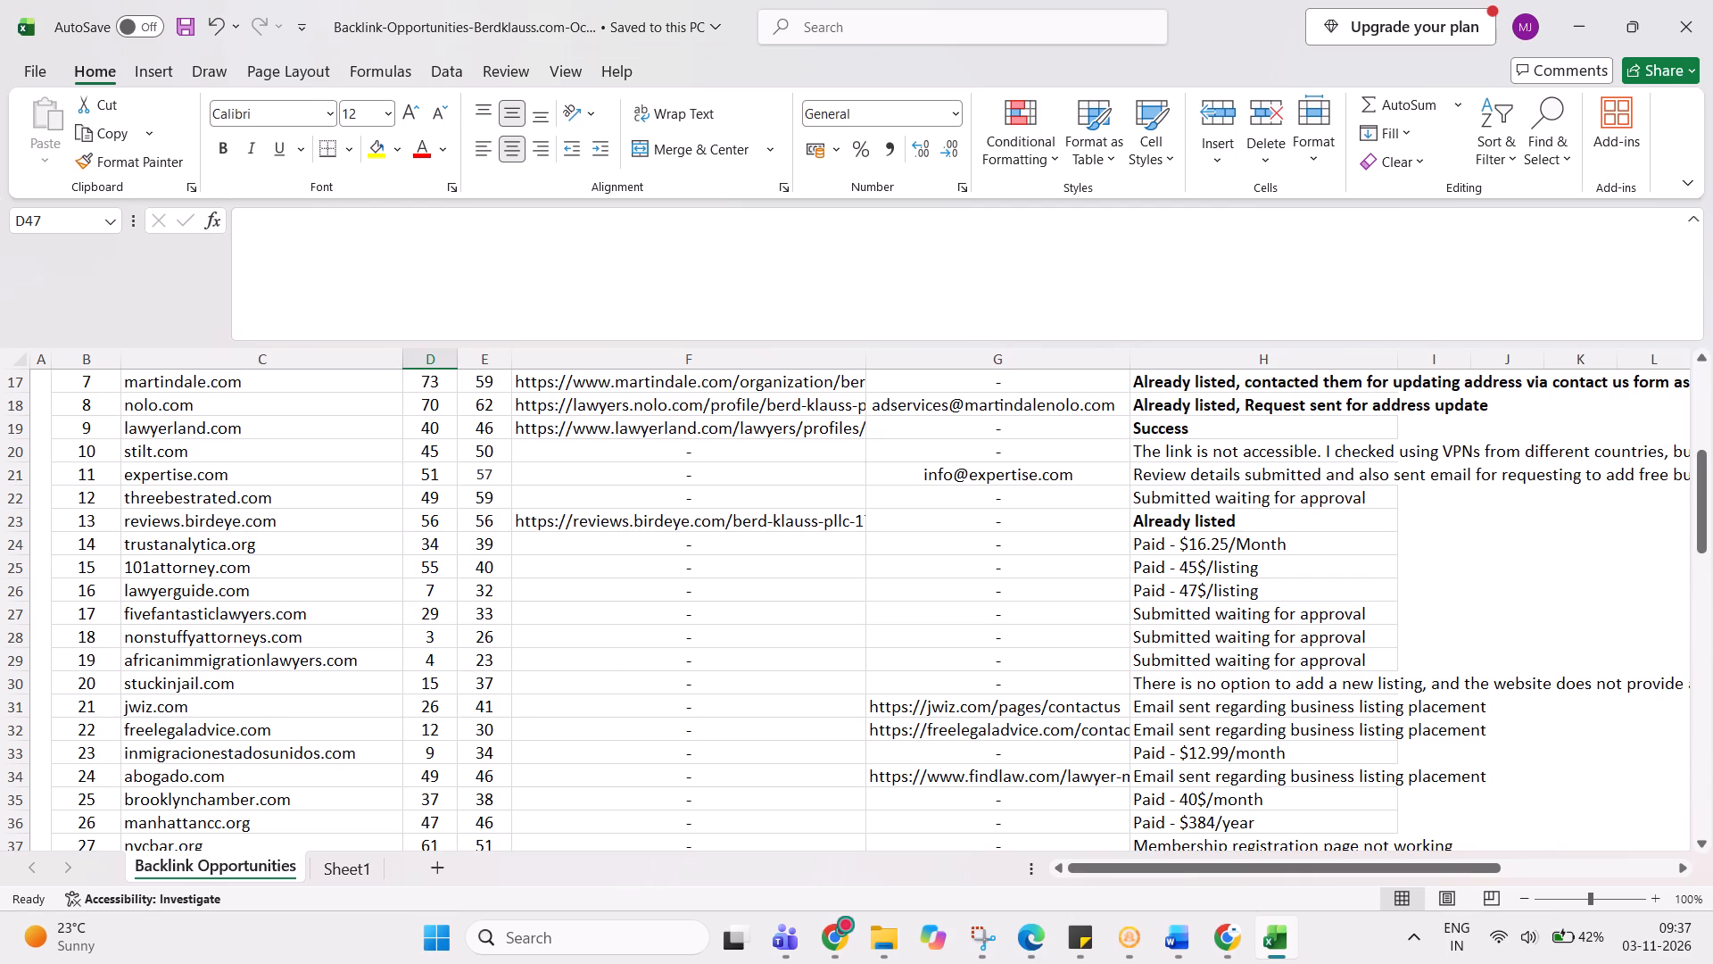
scroll(910, 714, down, 6)
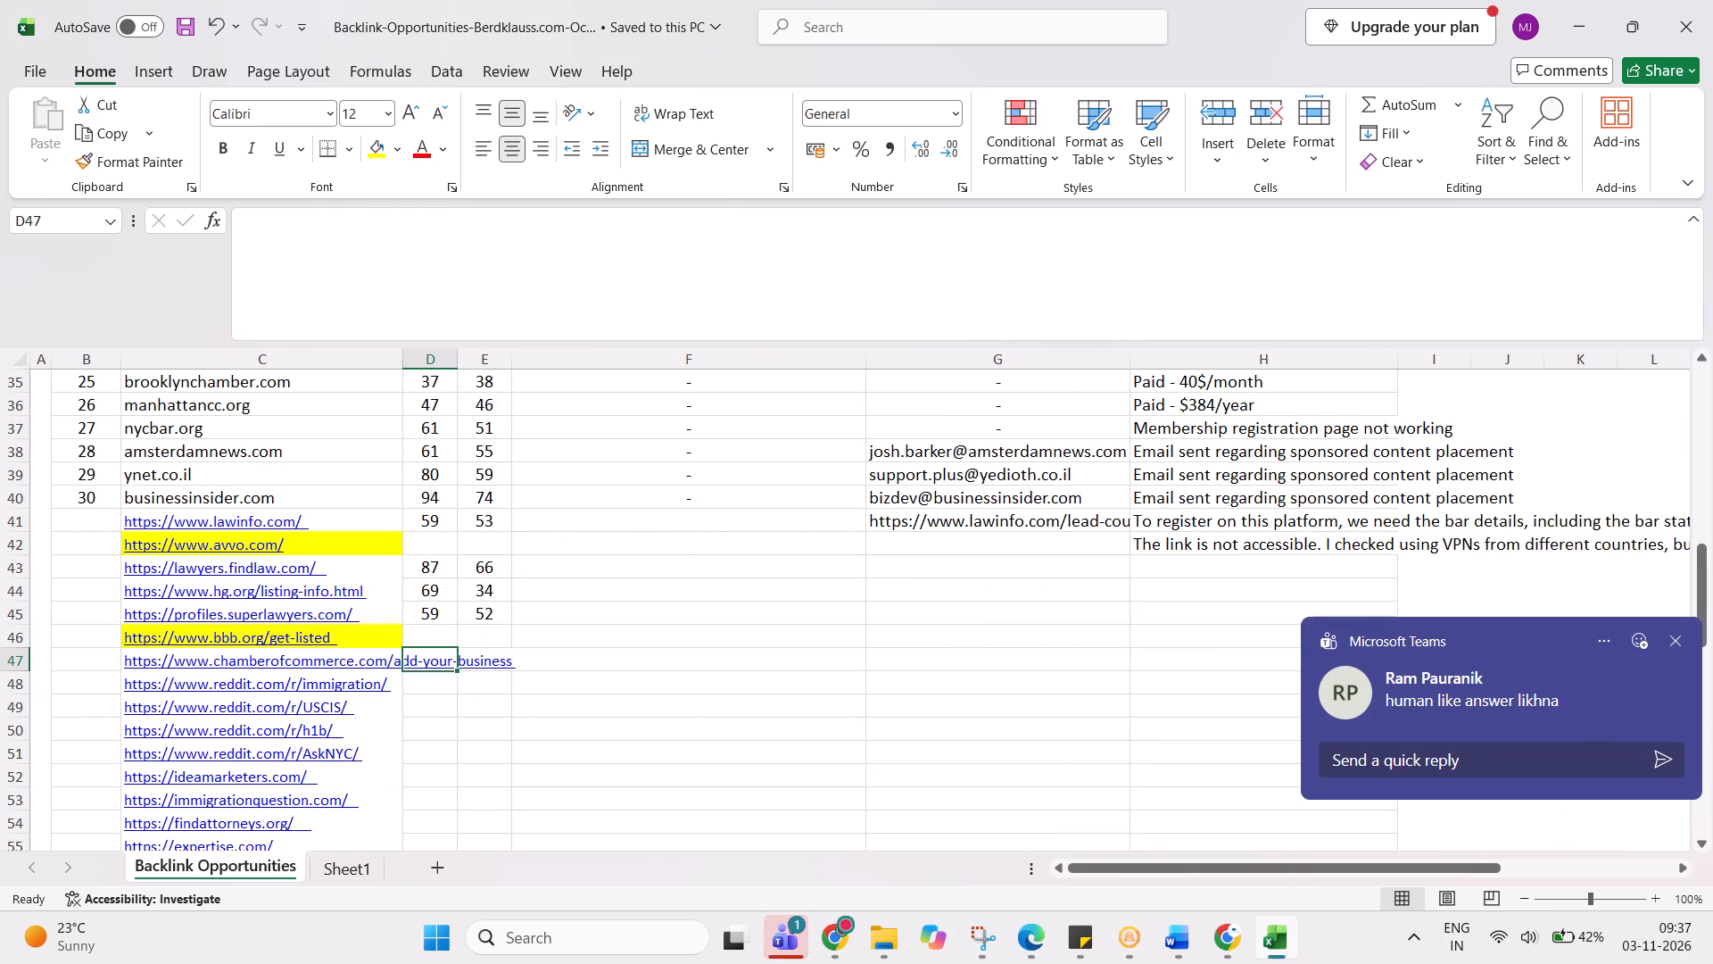
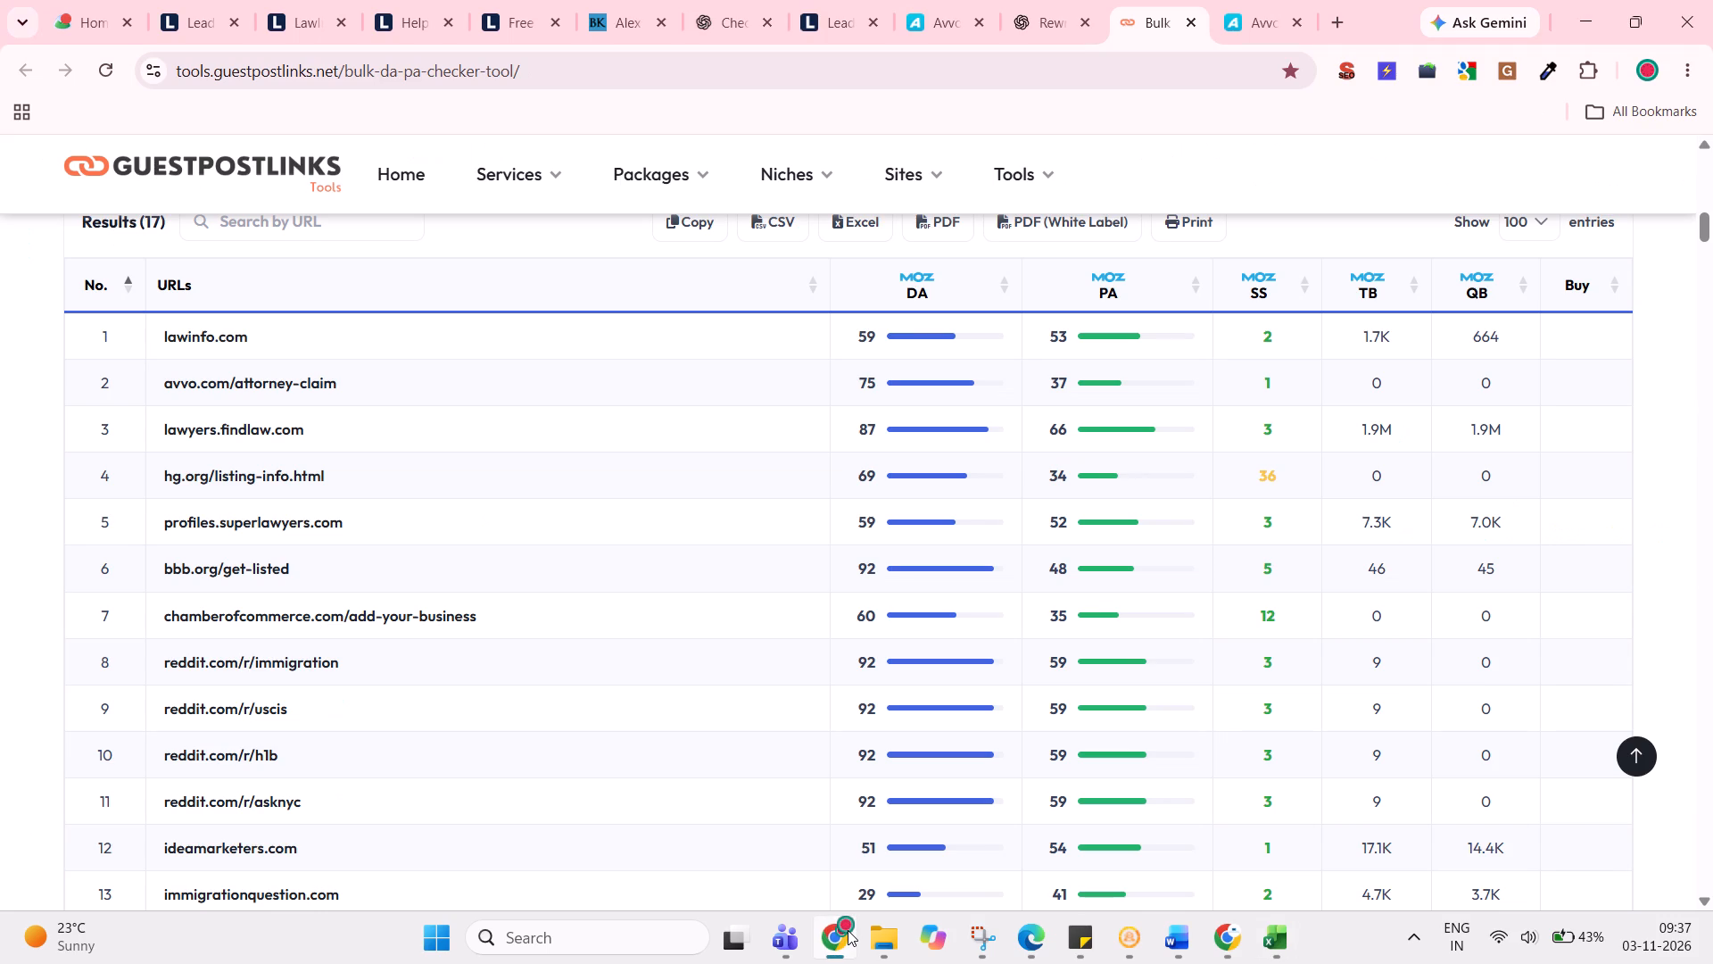
Look up the chamberofcommerce.com add-your-business link in the bulk checker results and record DA 60 and PA 35 in its backlink sheet row.
click(848, 930)
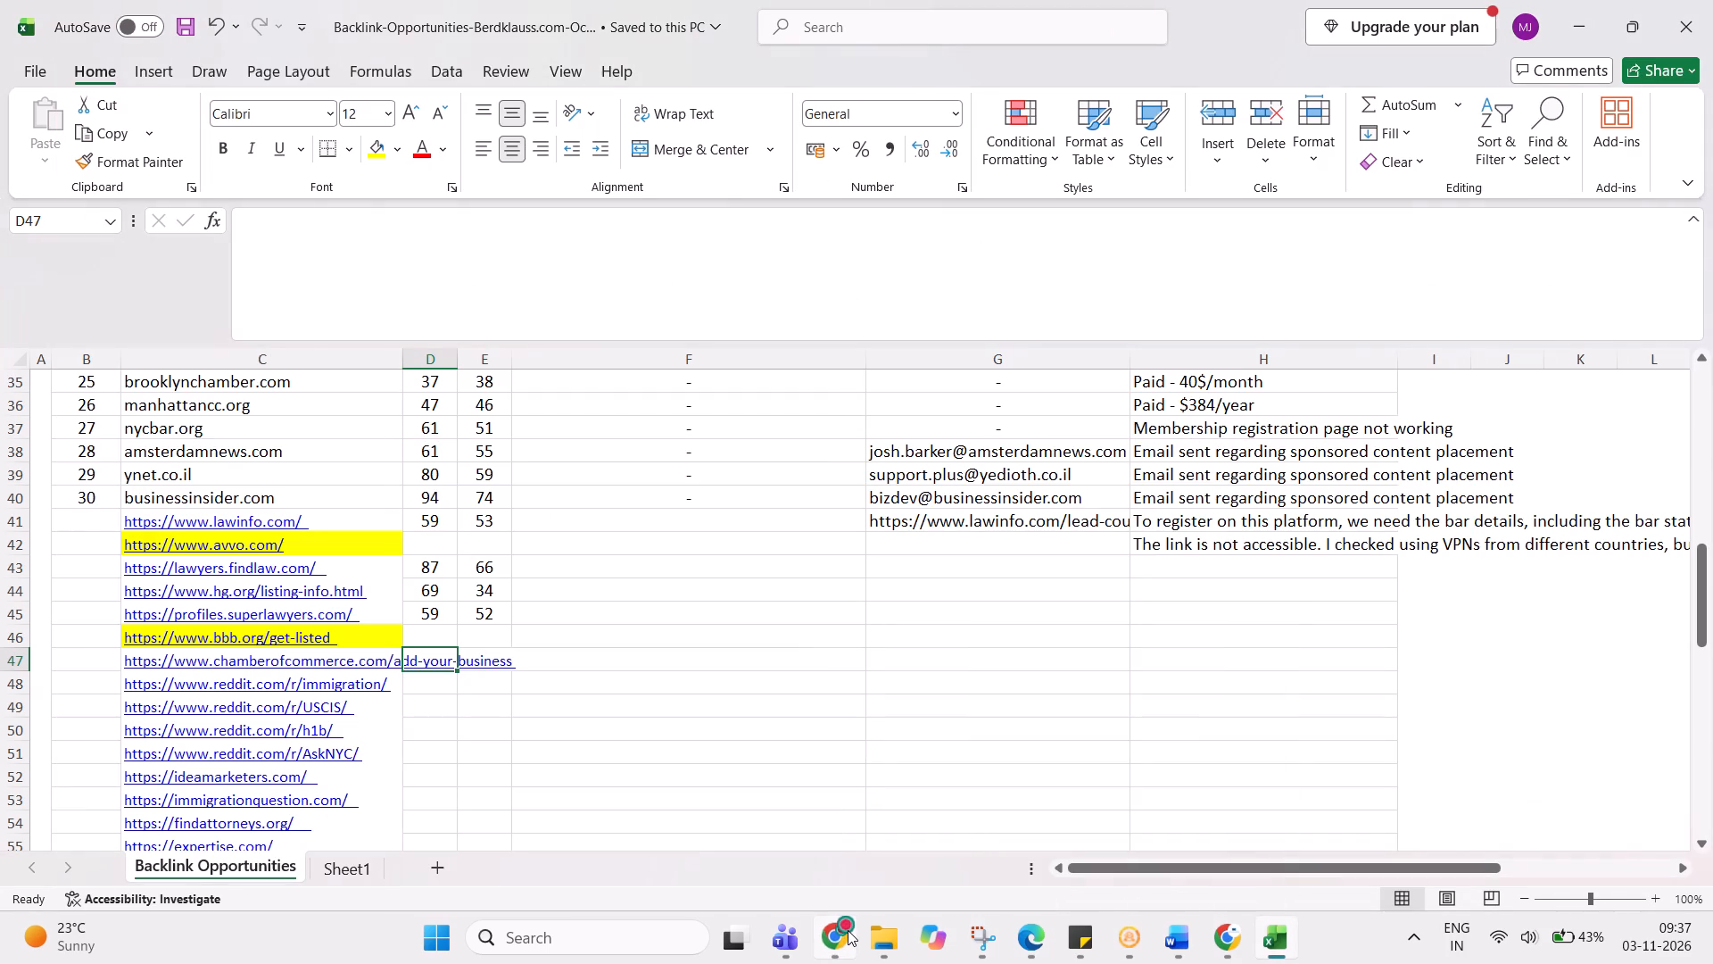
click(848, 930)
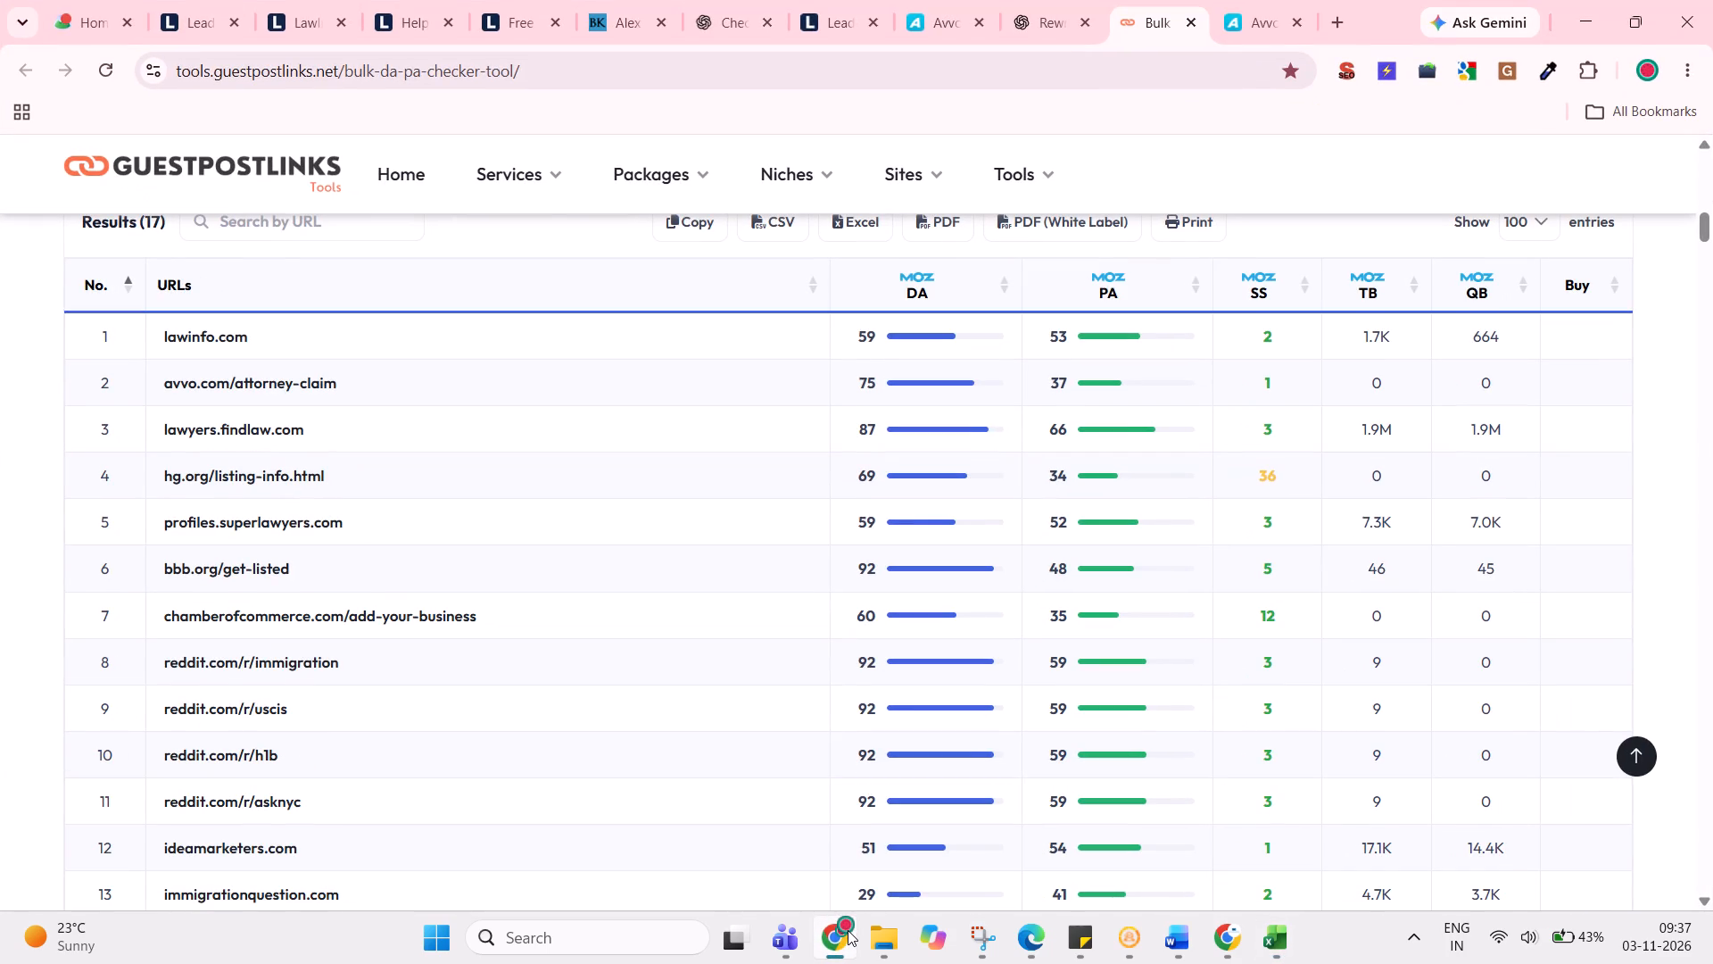
click(848, 930)
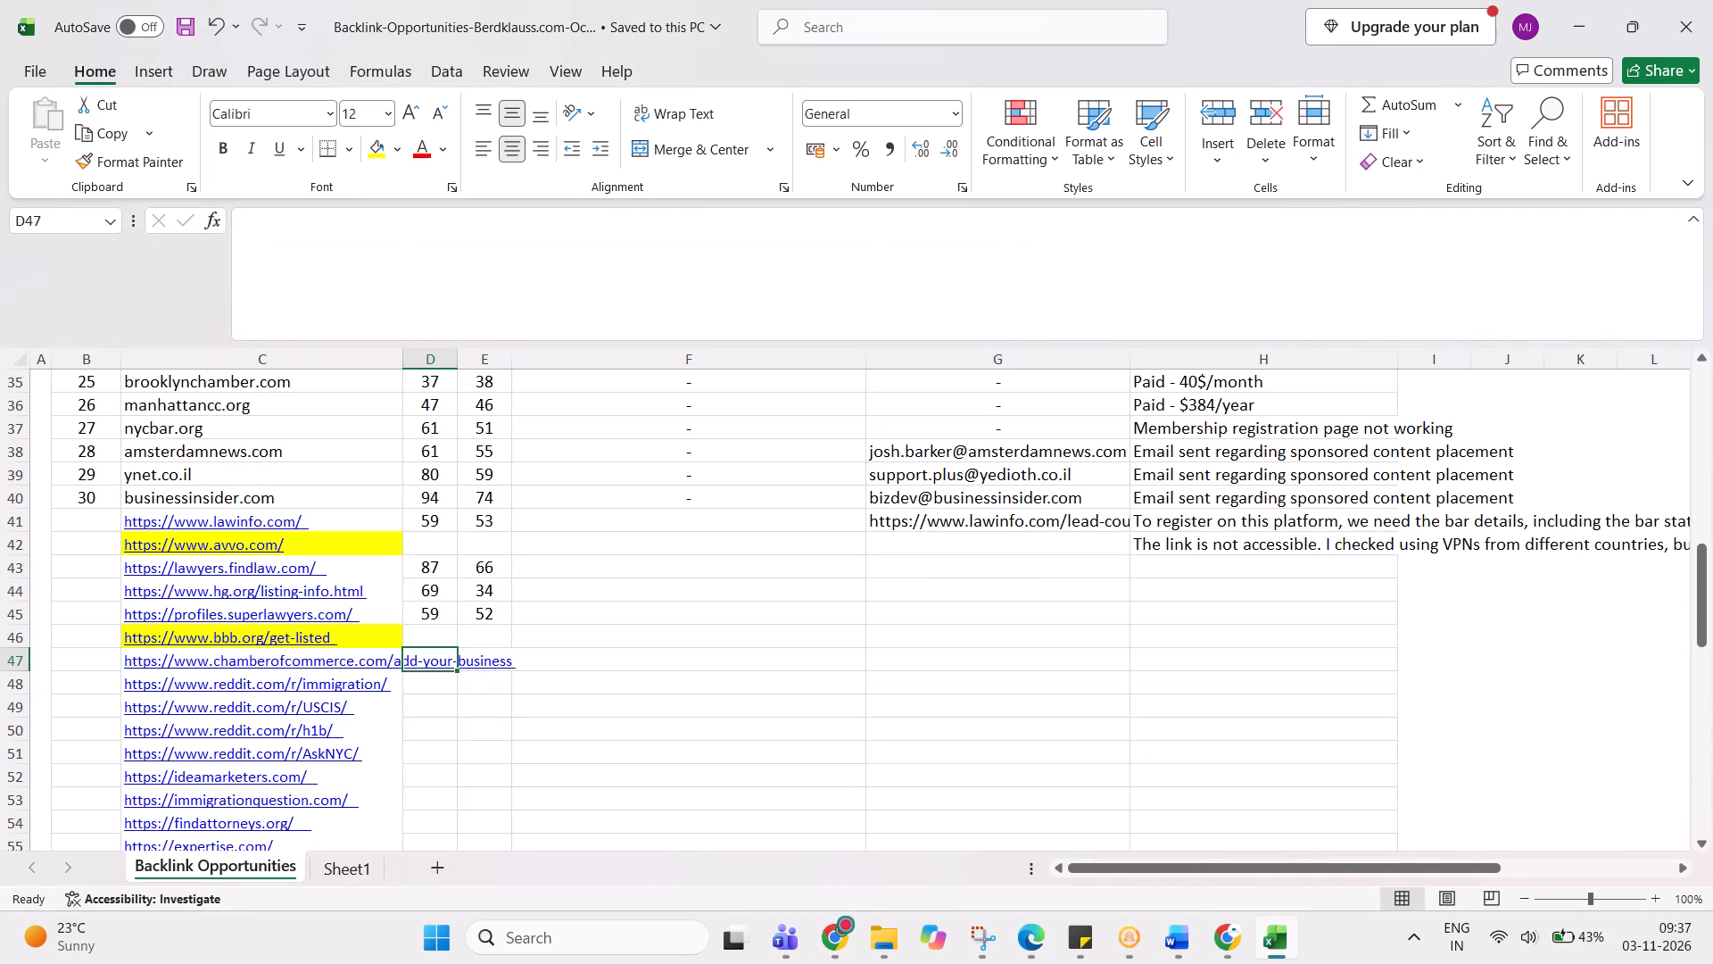
click(441, 634)
scroll(441, 633, up, 5)
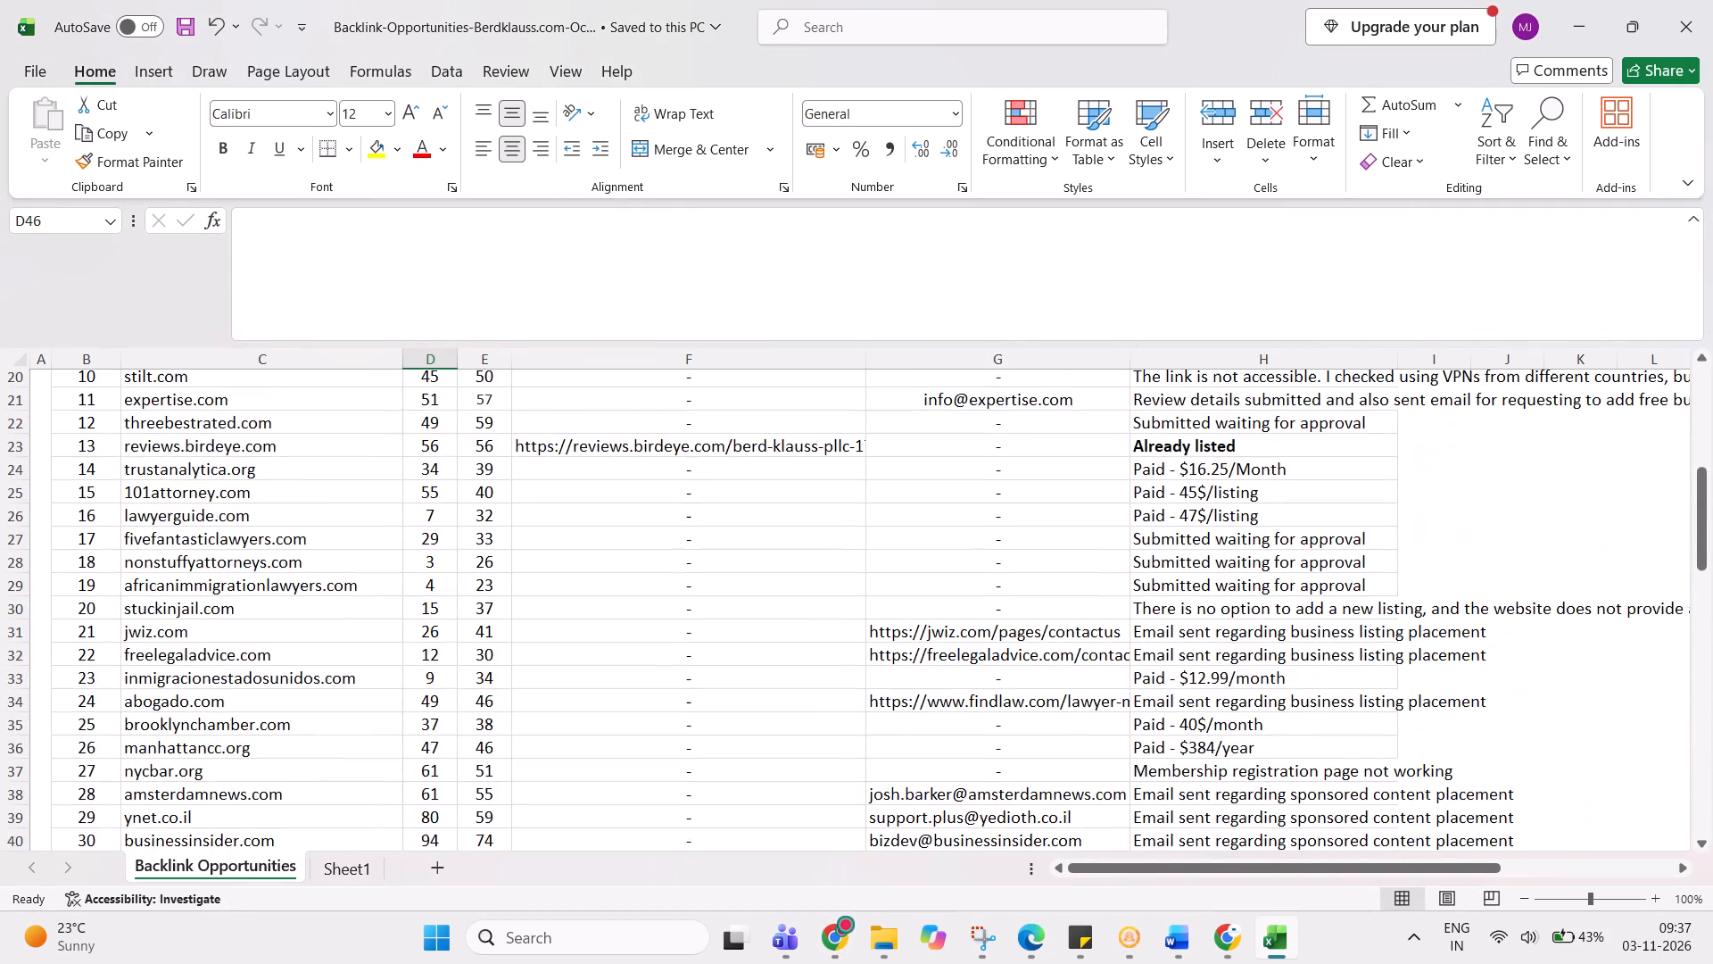
scroll(441, 633, down, 5)
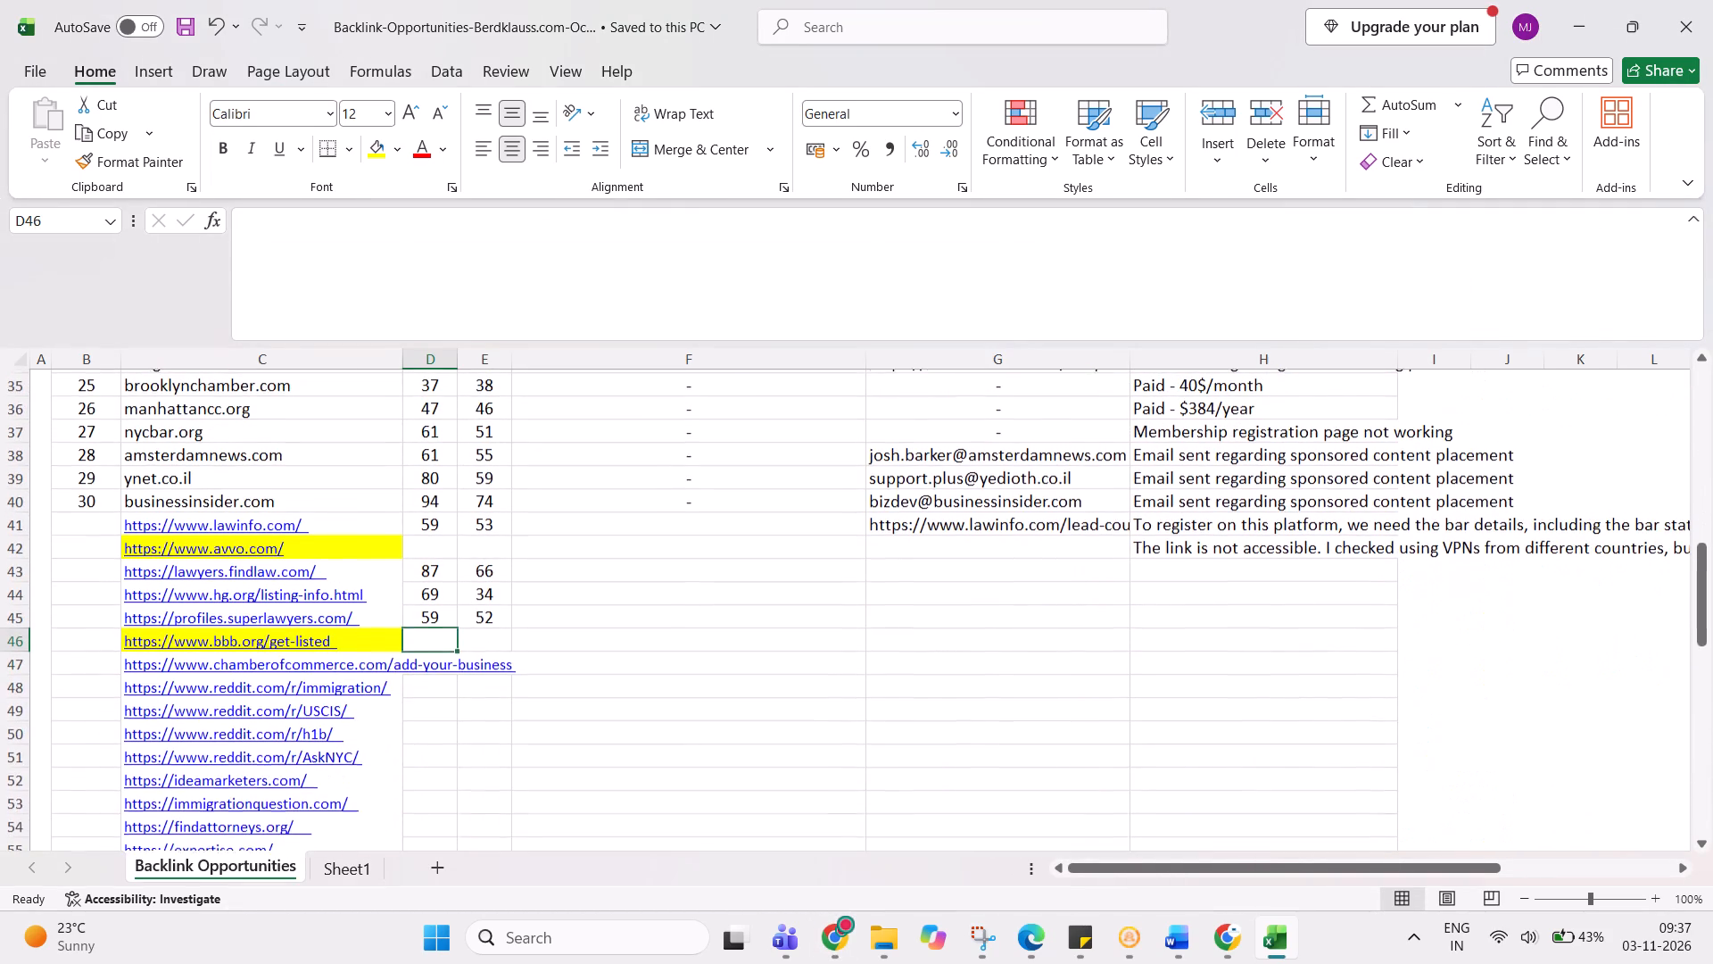
scroll(441, 633, down, 1)
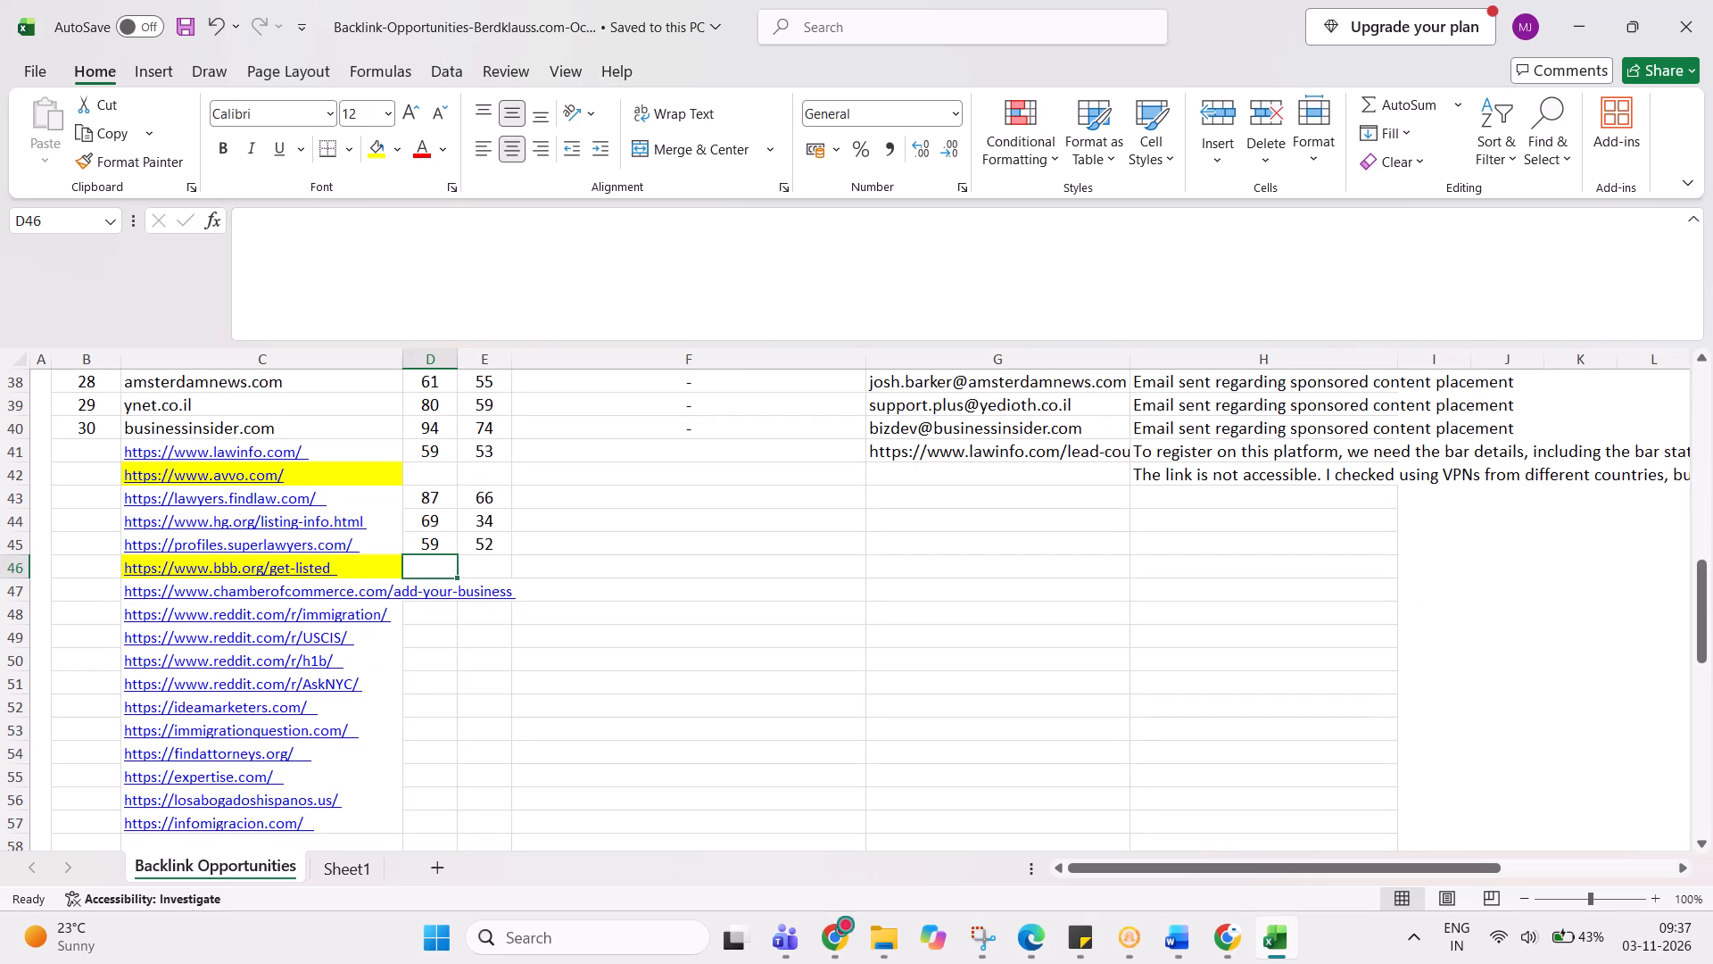
click(445, 592)
key(alt+Tab)
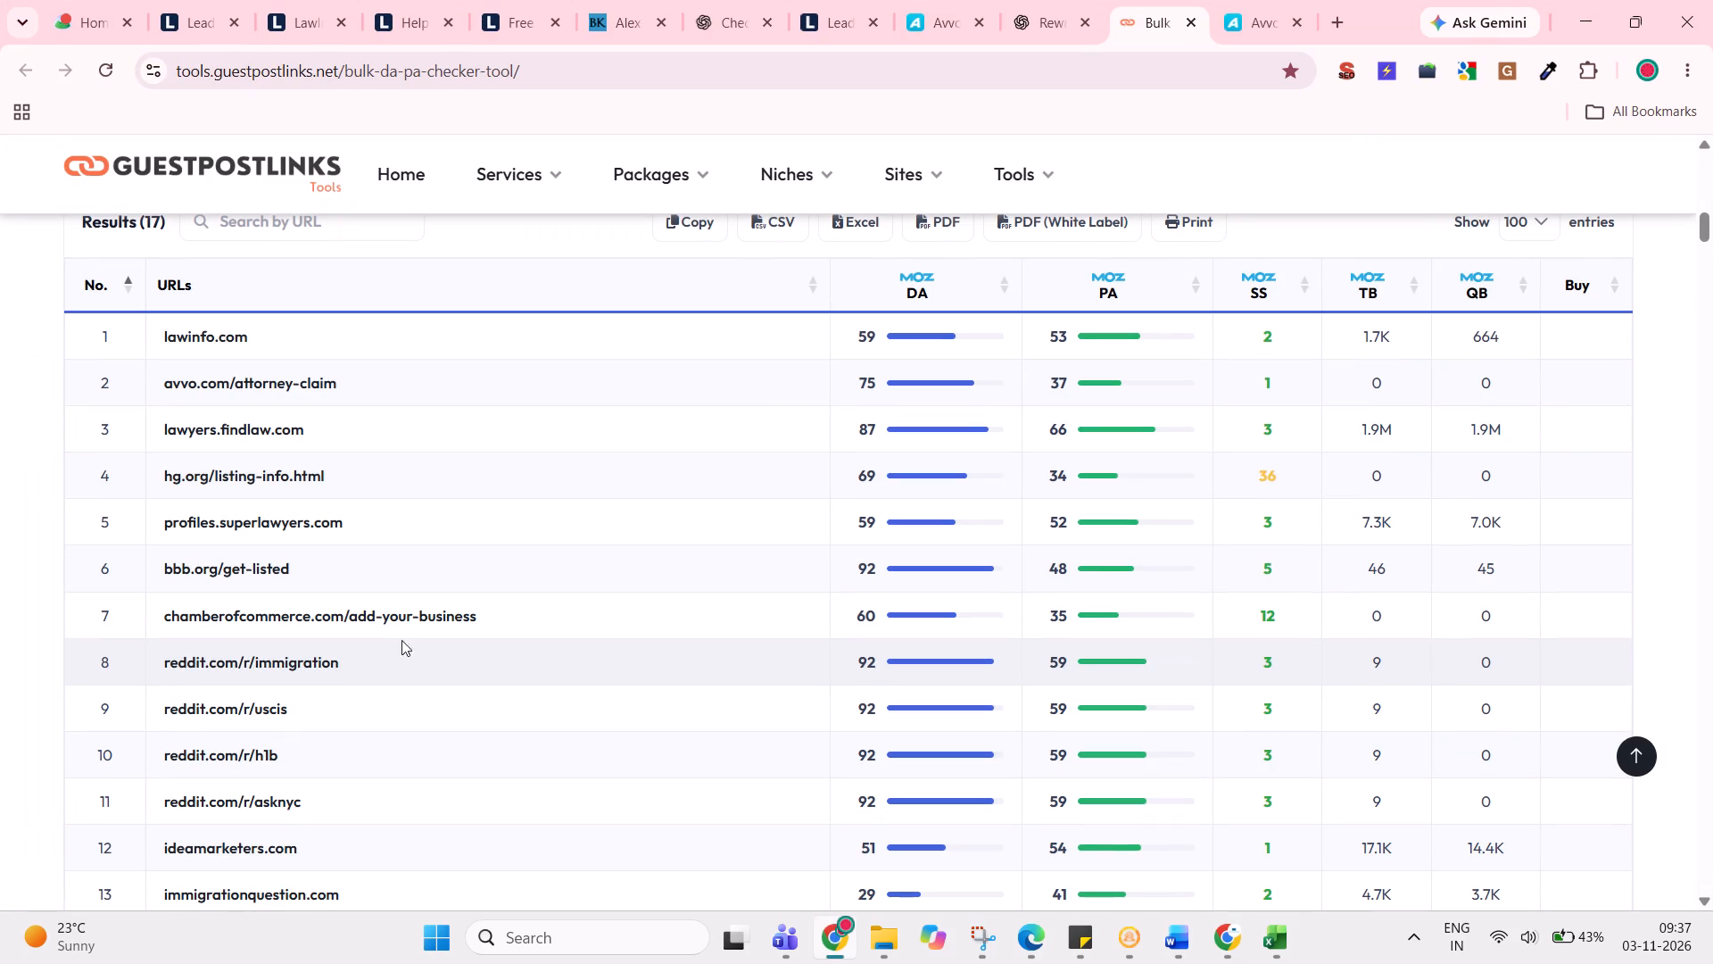
key(alt+Tab)
text(60)
key(Right)
text(35)
key(Down)
key(Left)
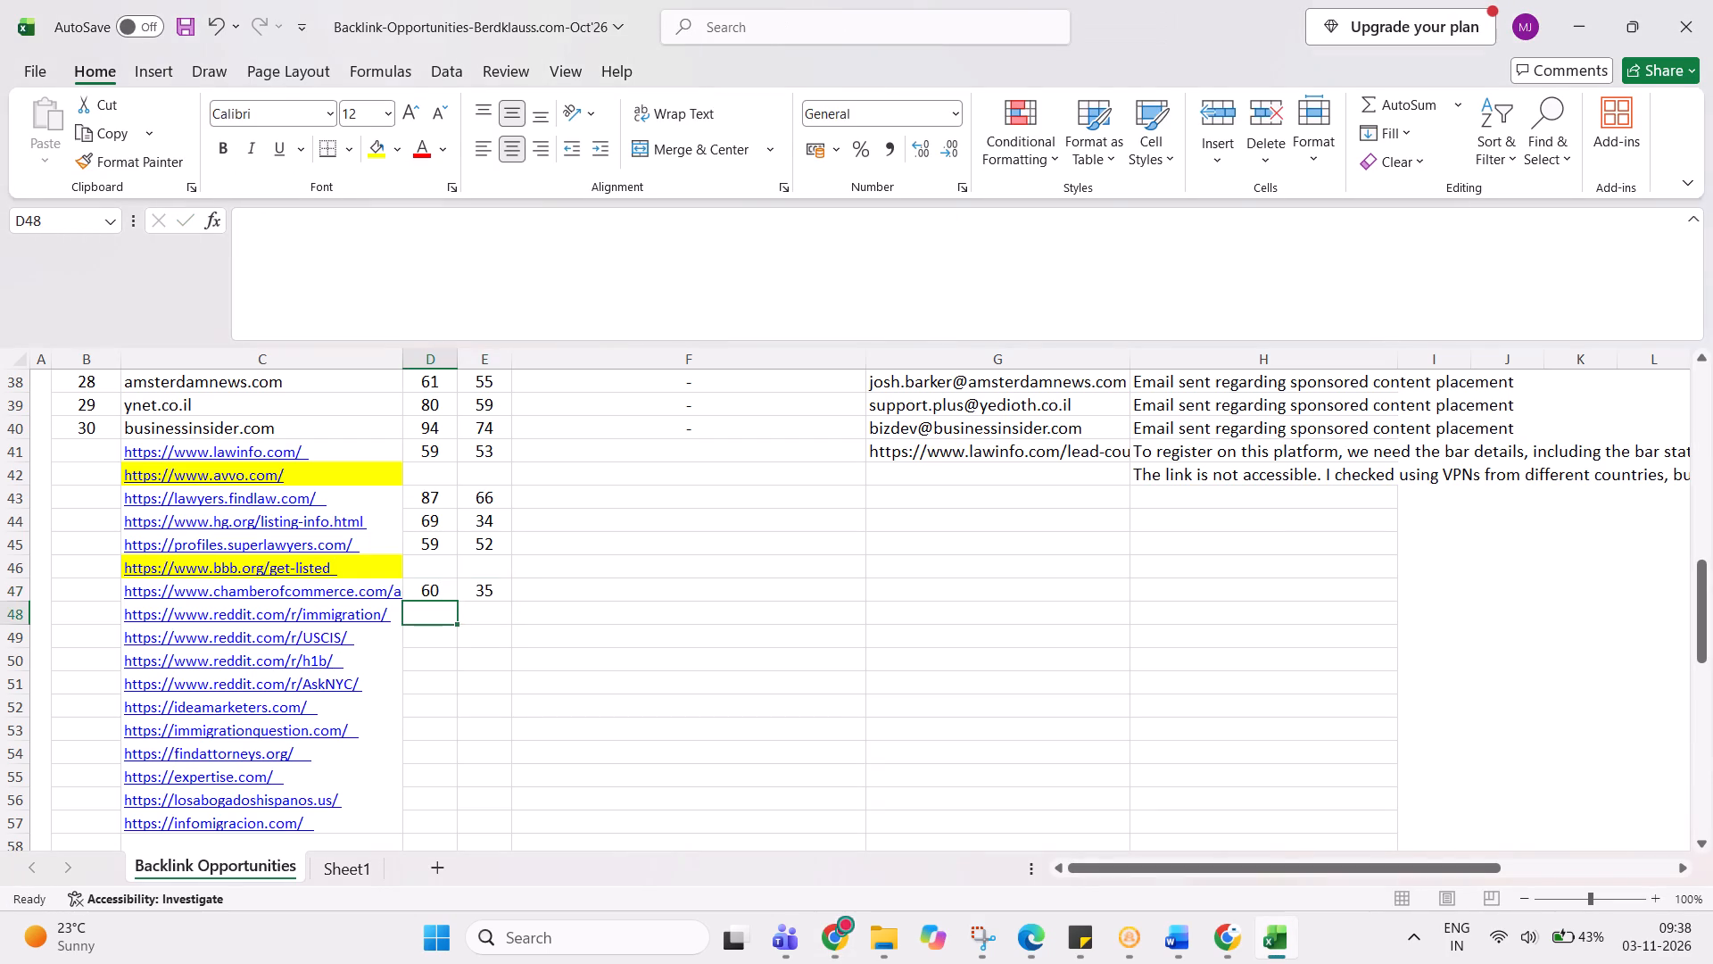
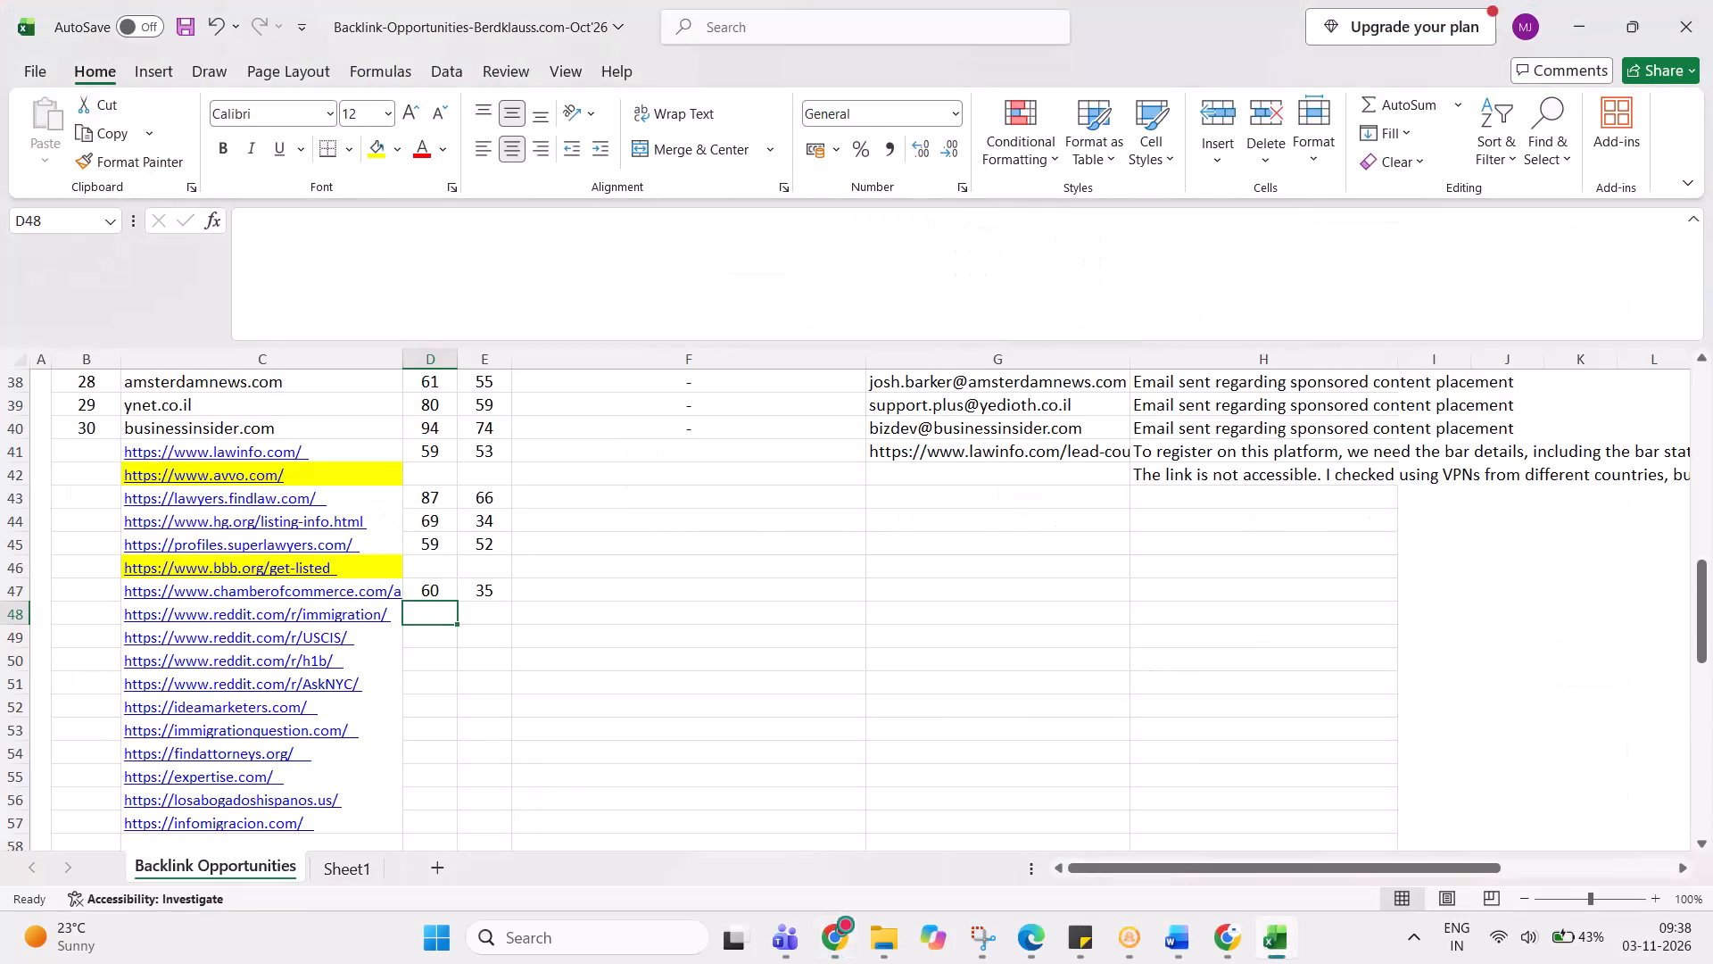
Enter DA 92 and PA 59 for reddit.com/r/immigration and fill both scores down through the r/AskNYC row.
text(92)
key(Right)
text(59)
key(ctrl+s)
key(alt+Tab)
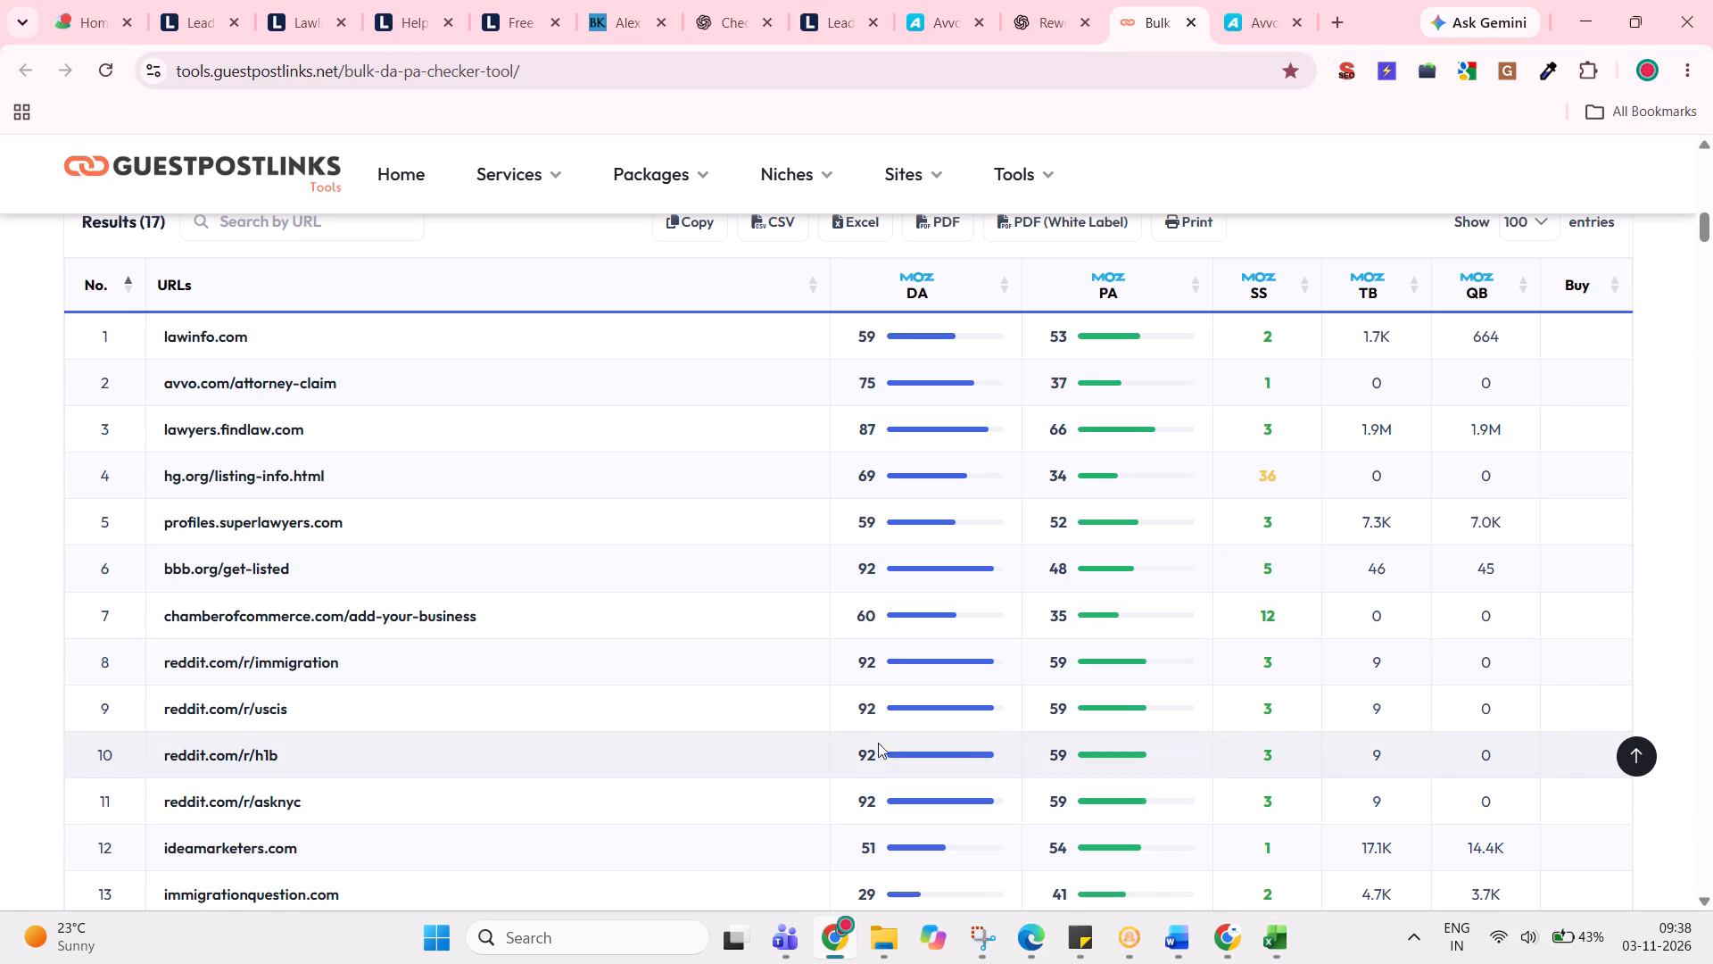
key(alt+Tab)
click(434, 609)
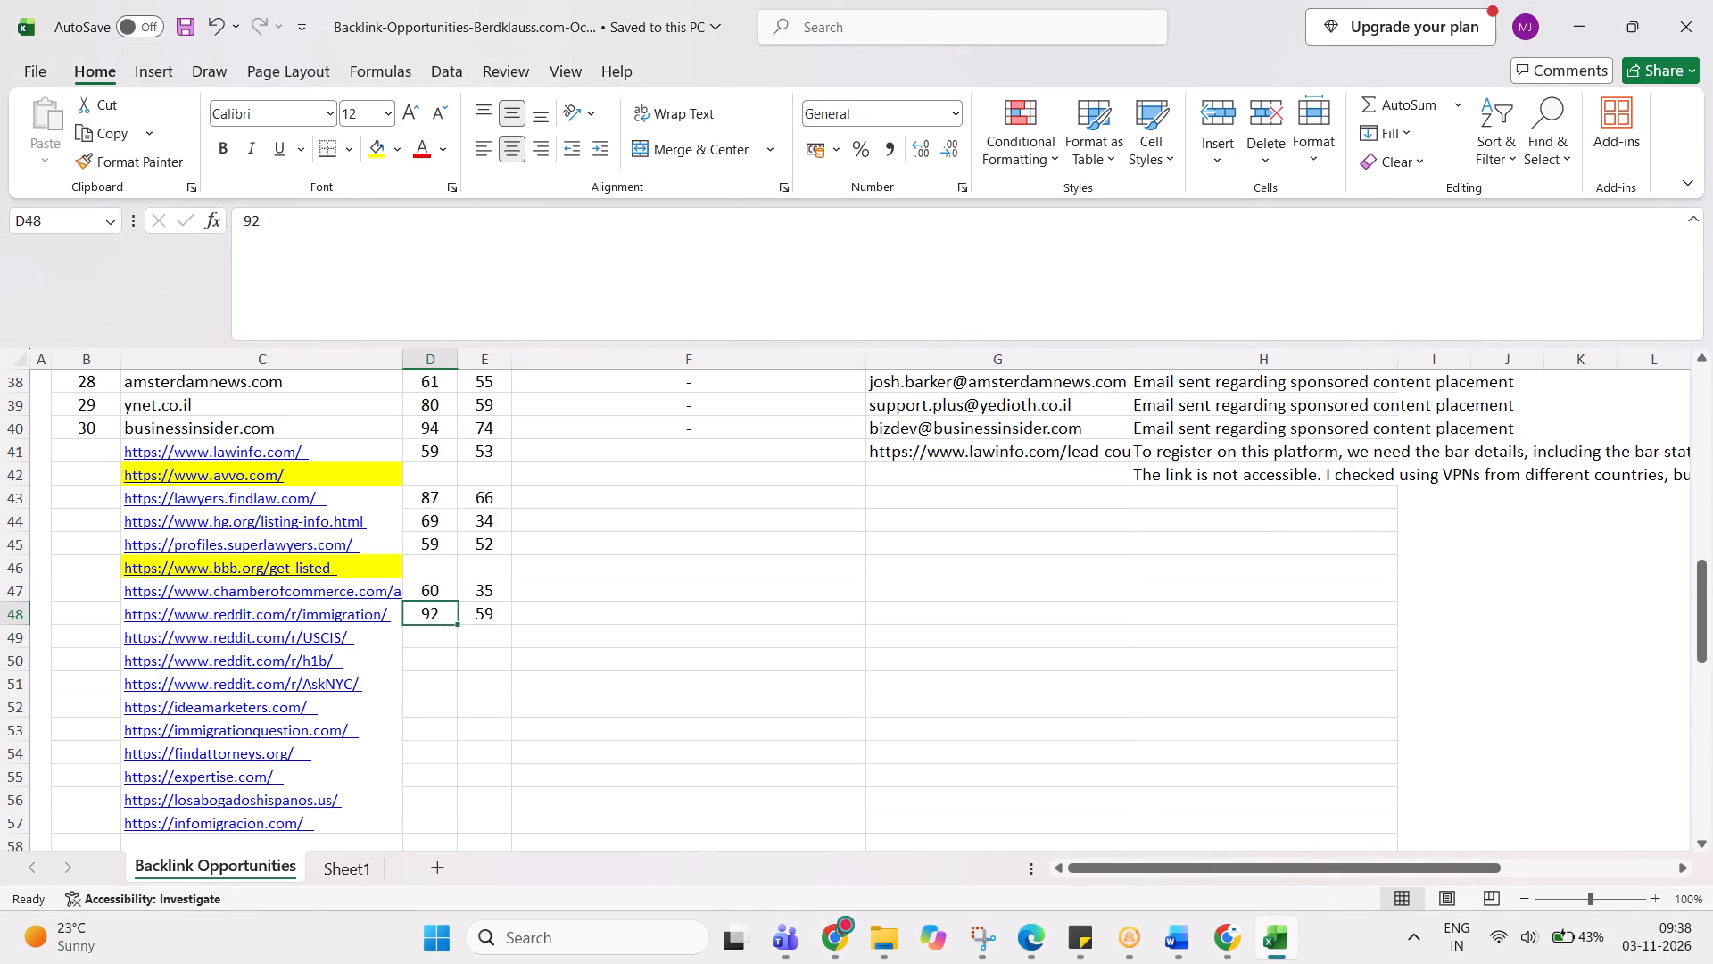
drag(457, 625, 462, 688)
click(484, 611)
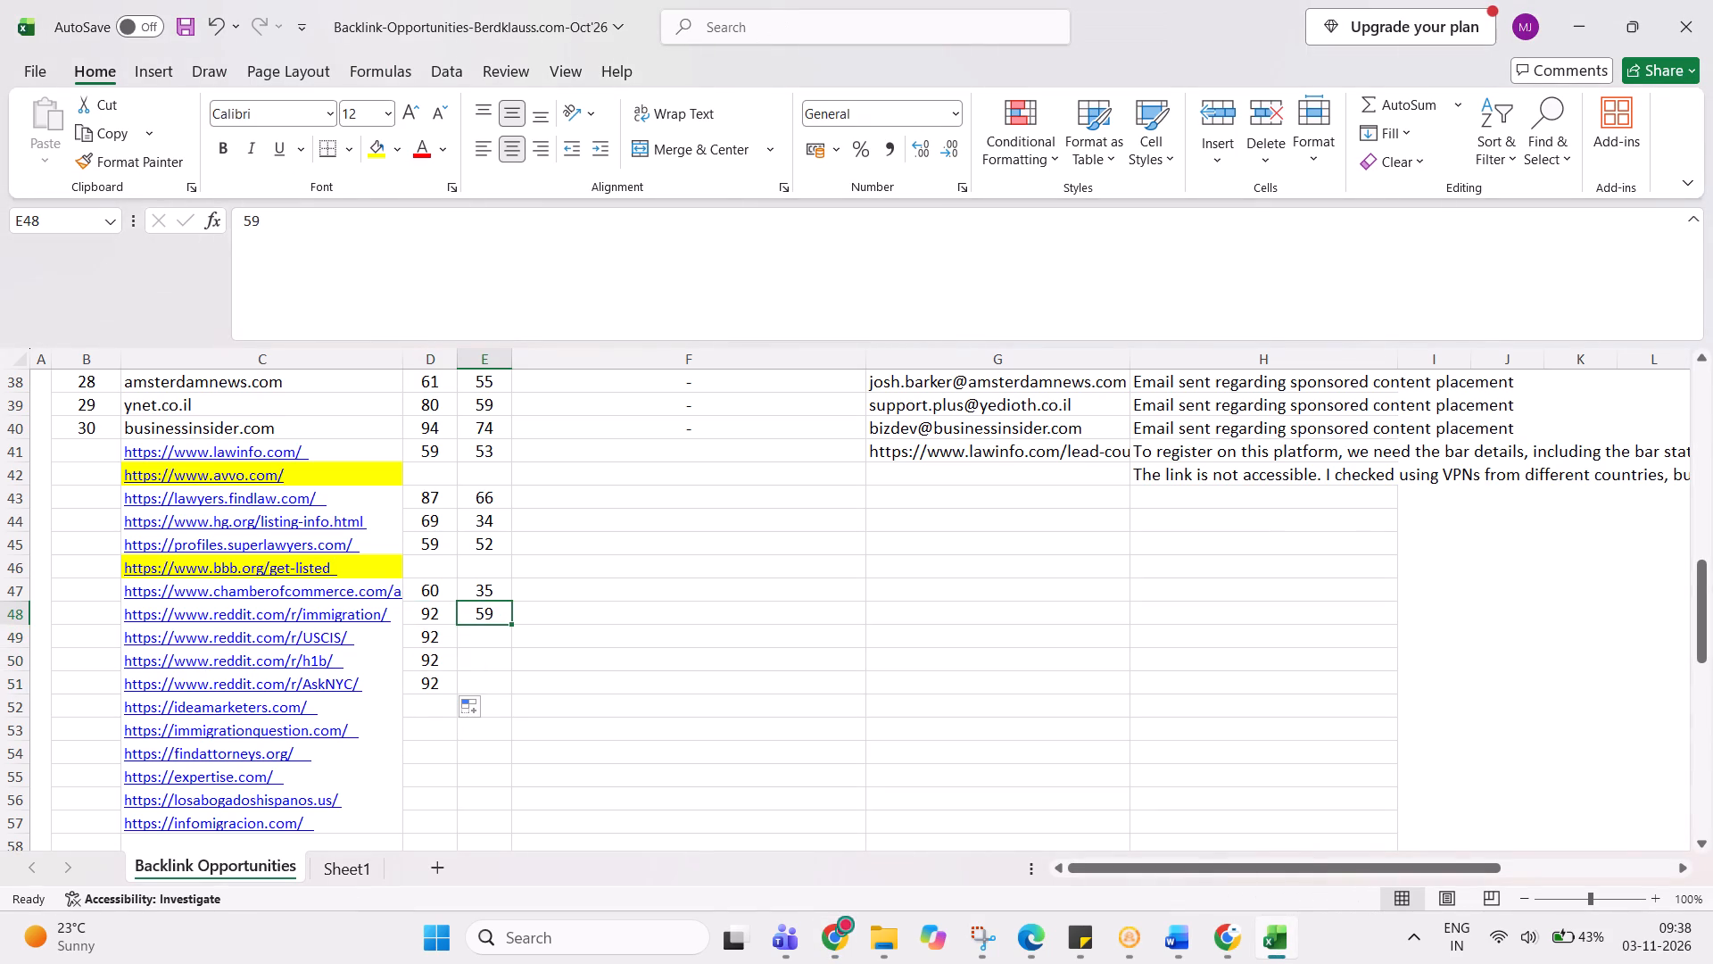
drag(510, 625, 513, 690)
Look up ideamarketers.com in the bulk checker results and record DA 51 and PA 54 in its sheet row.
scroll(480, 718, down, 1)
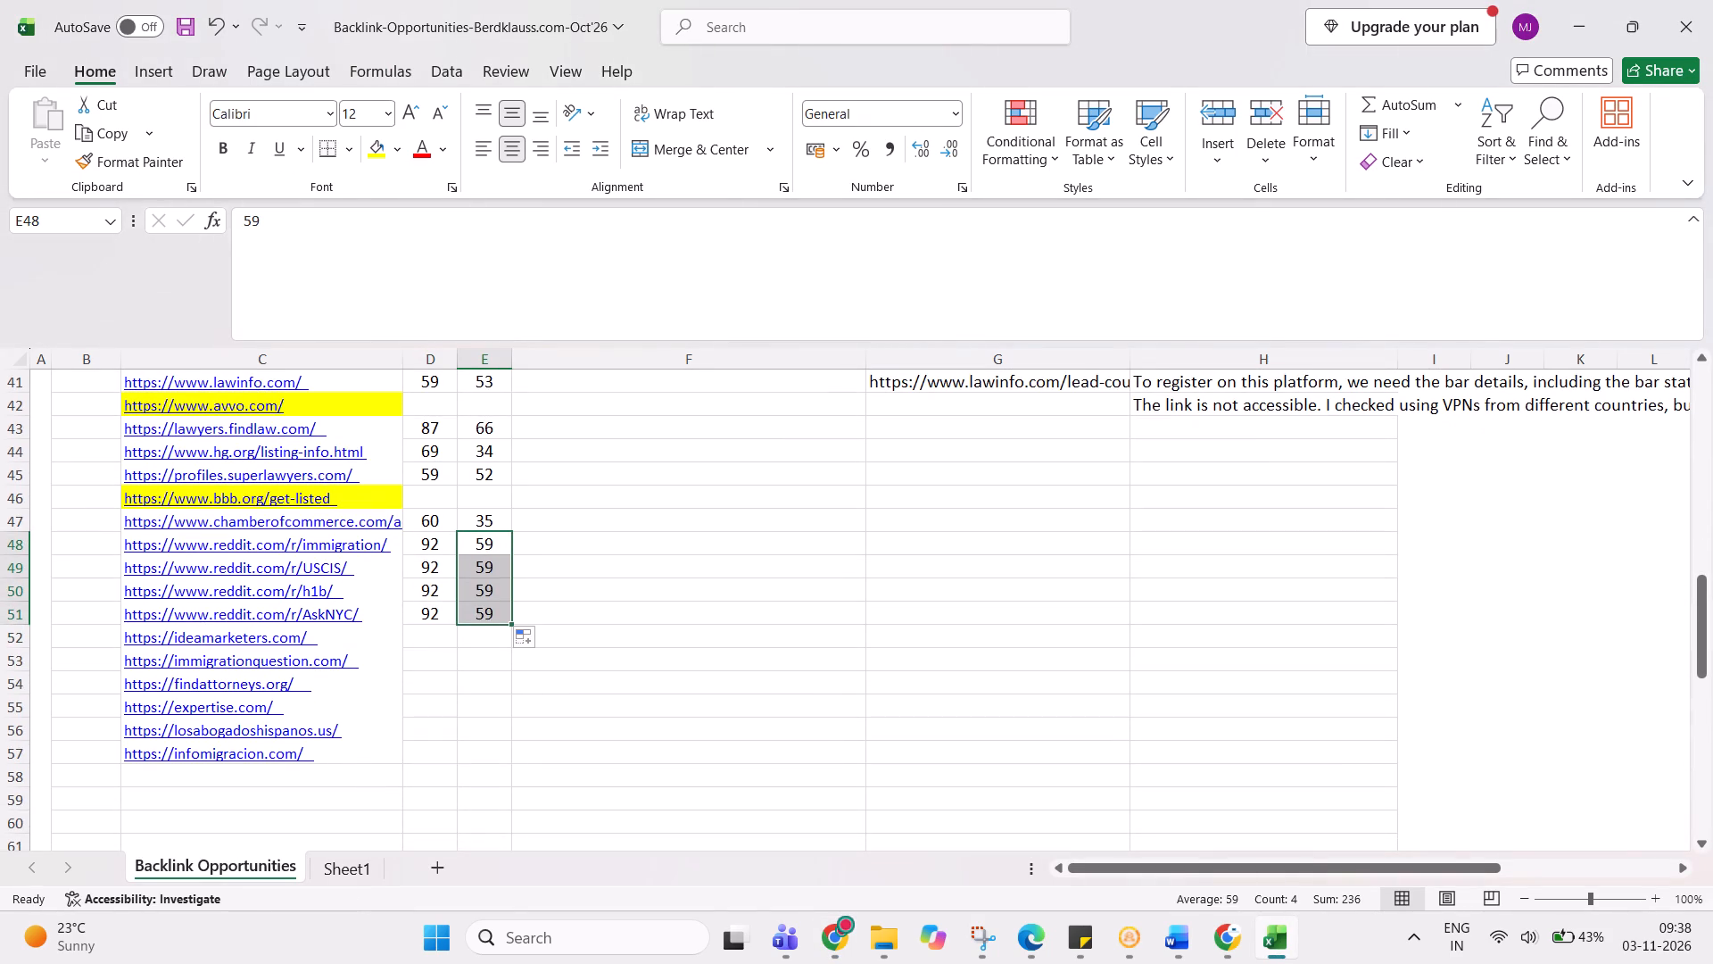
click(417, 632)
key(alt+Tab)
scroll(482, 658, down, 1)
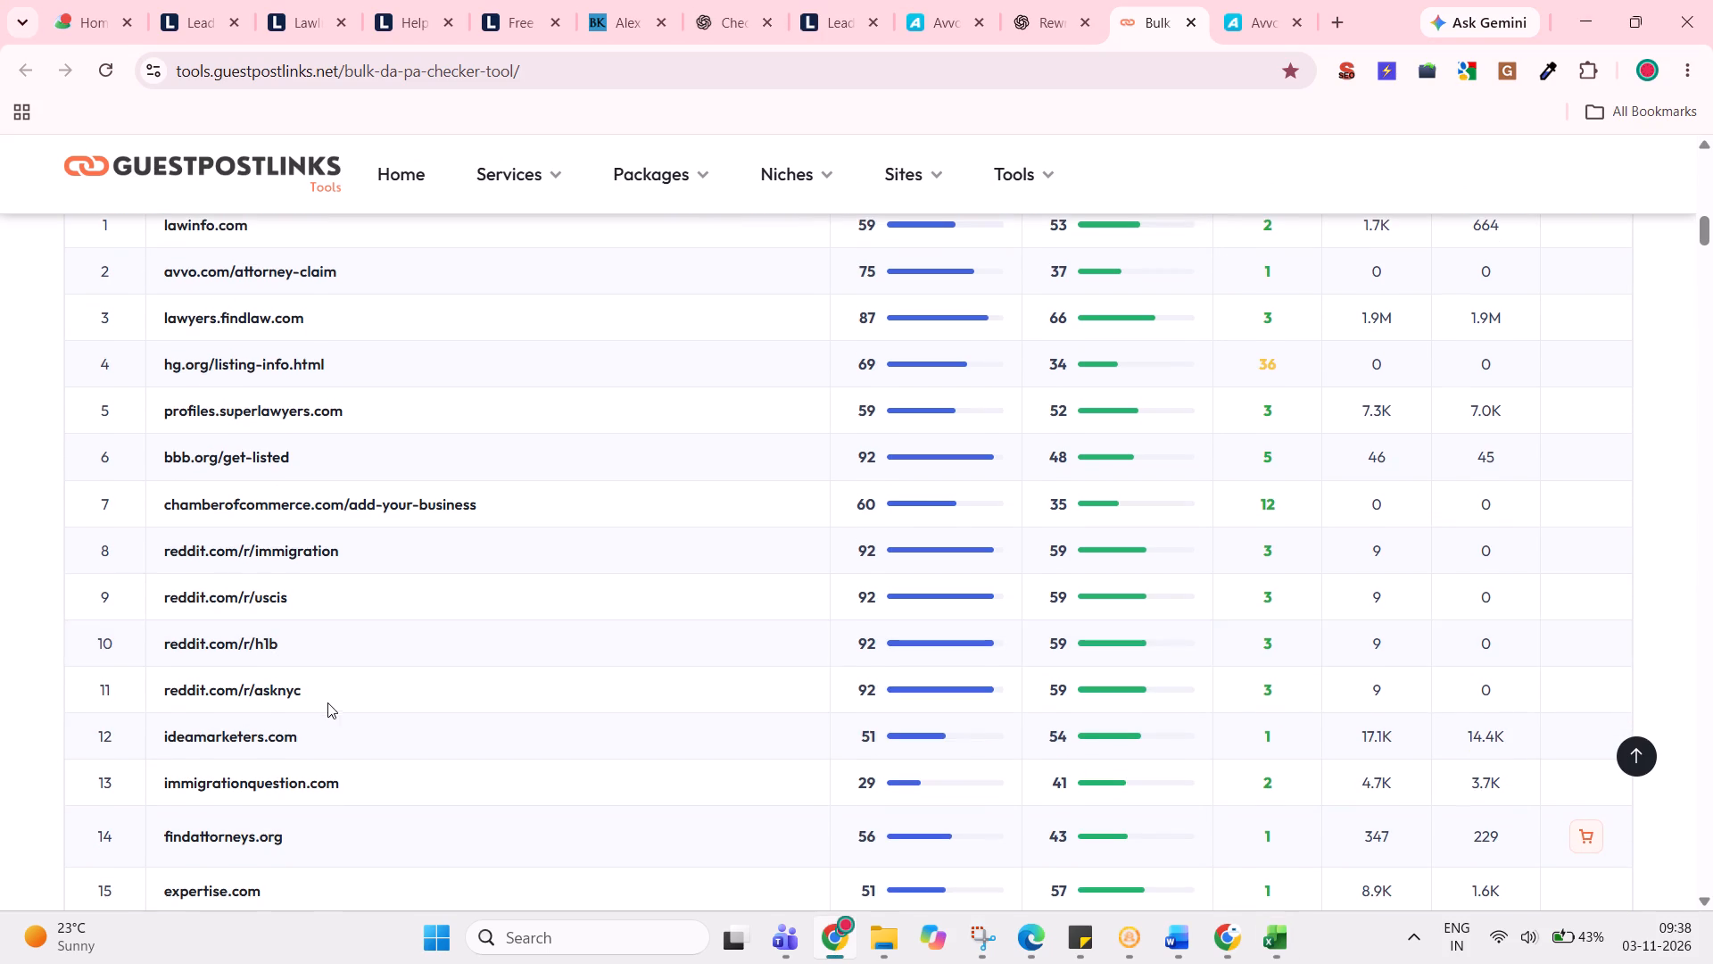
scroll(328, 705, down, 1)
key(alt+Tab)
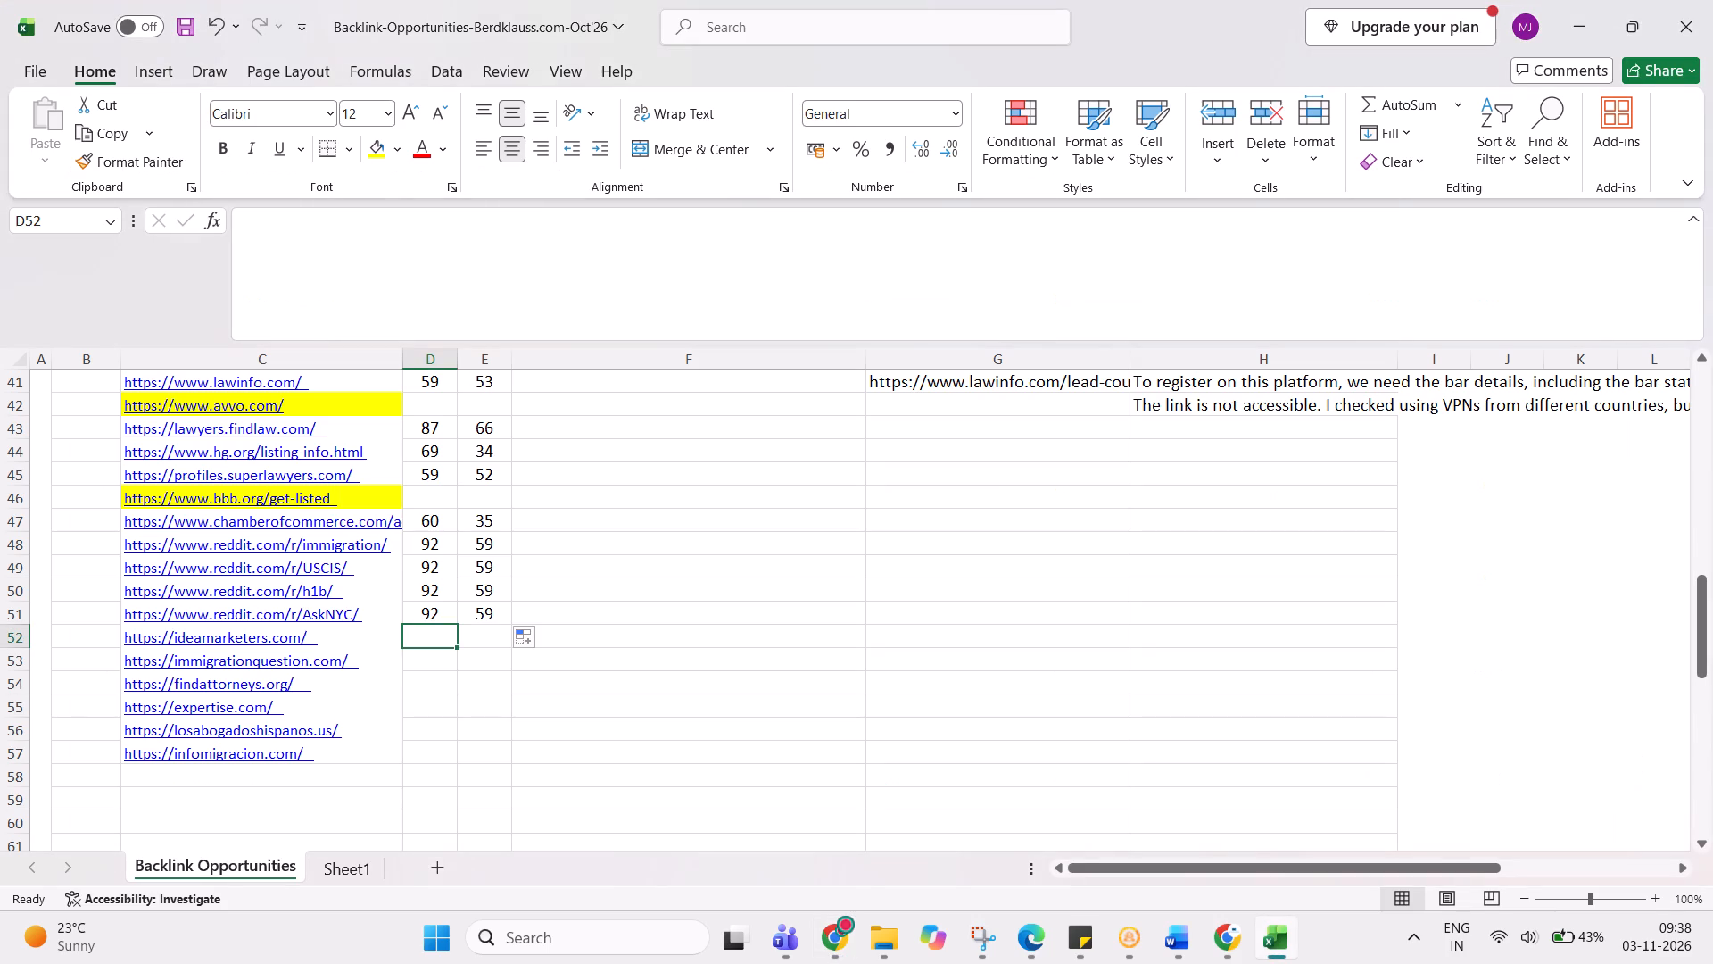
text(51)
key(Right)
text(54)
key(Right)
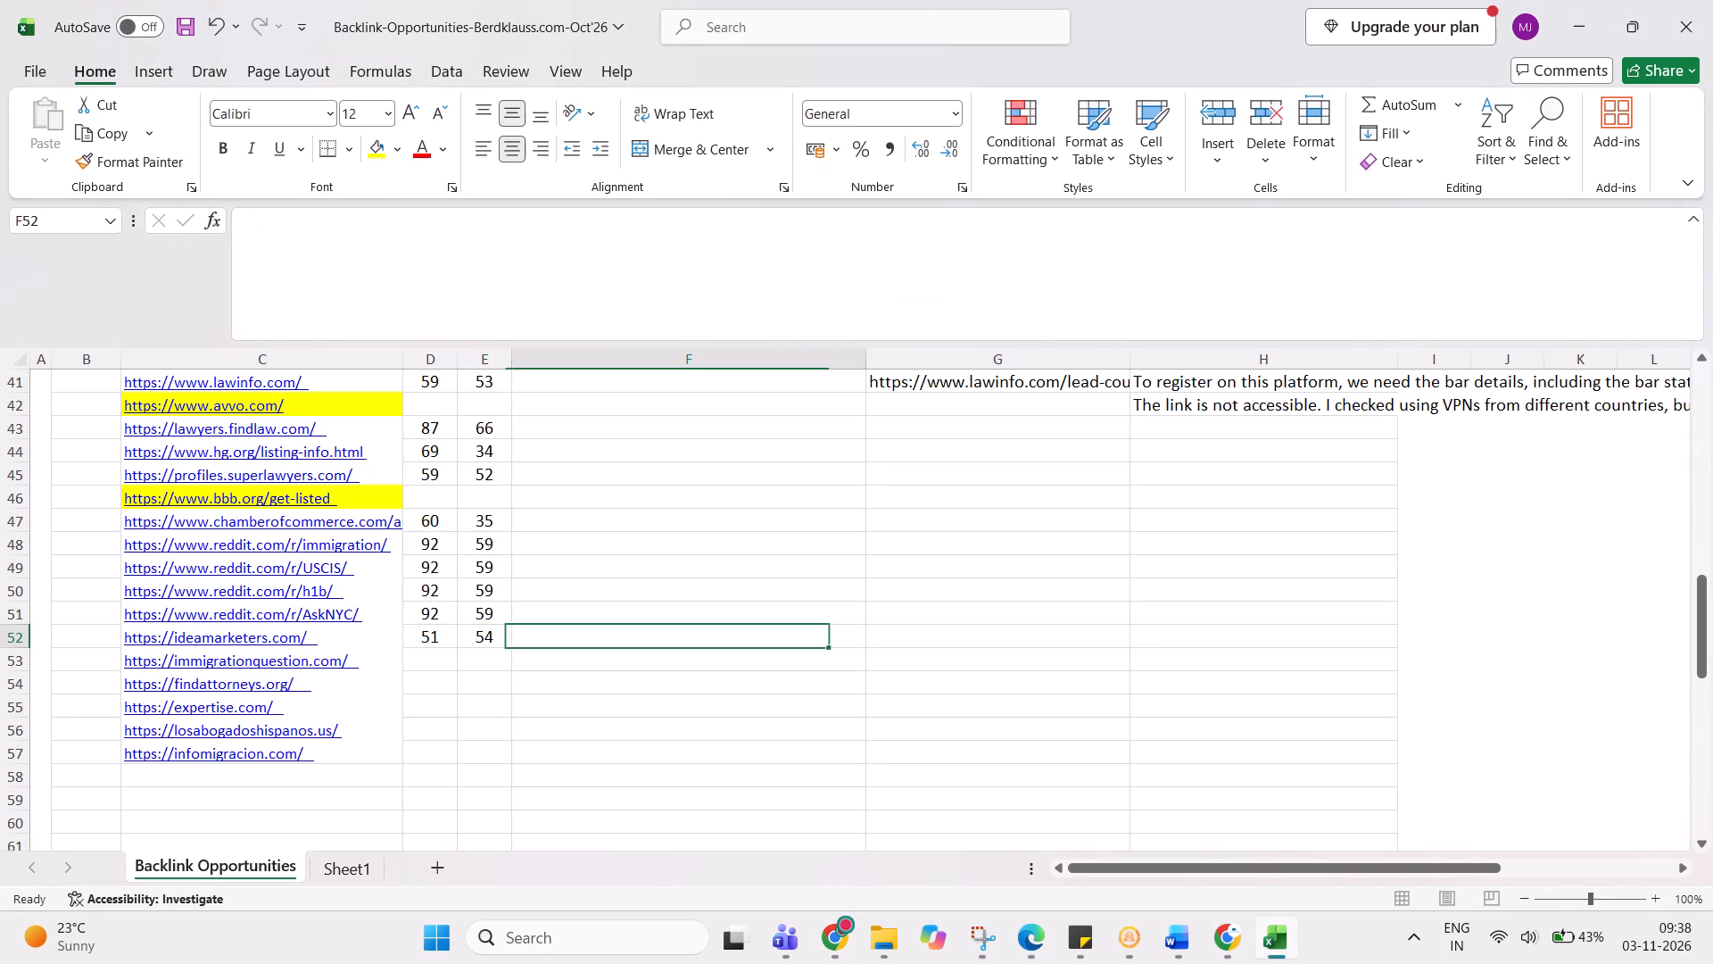
Look up immigrationquestion.com in the checker results, record DA 29 and PA 41 in its row, and save the workbook.
click(440, 659)
key(alt+Tab)
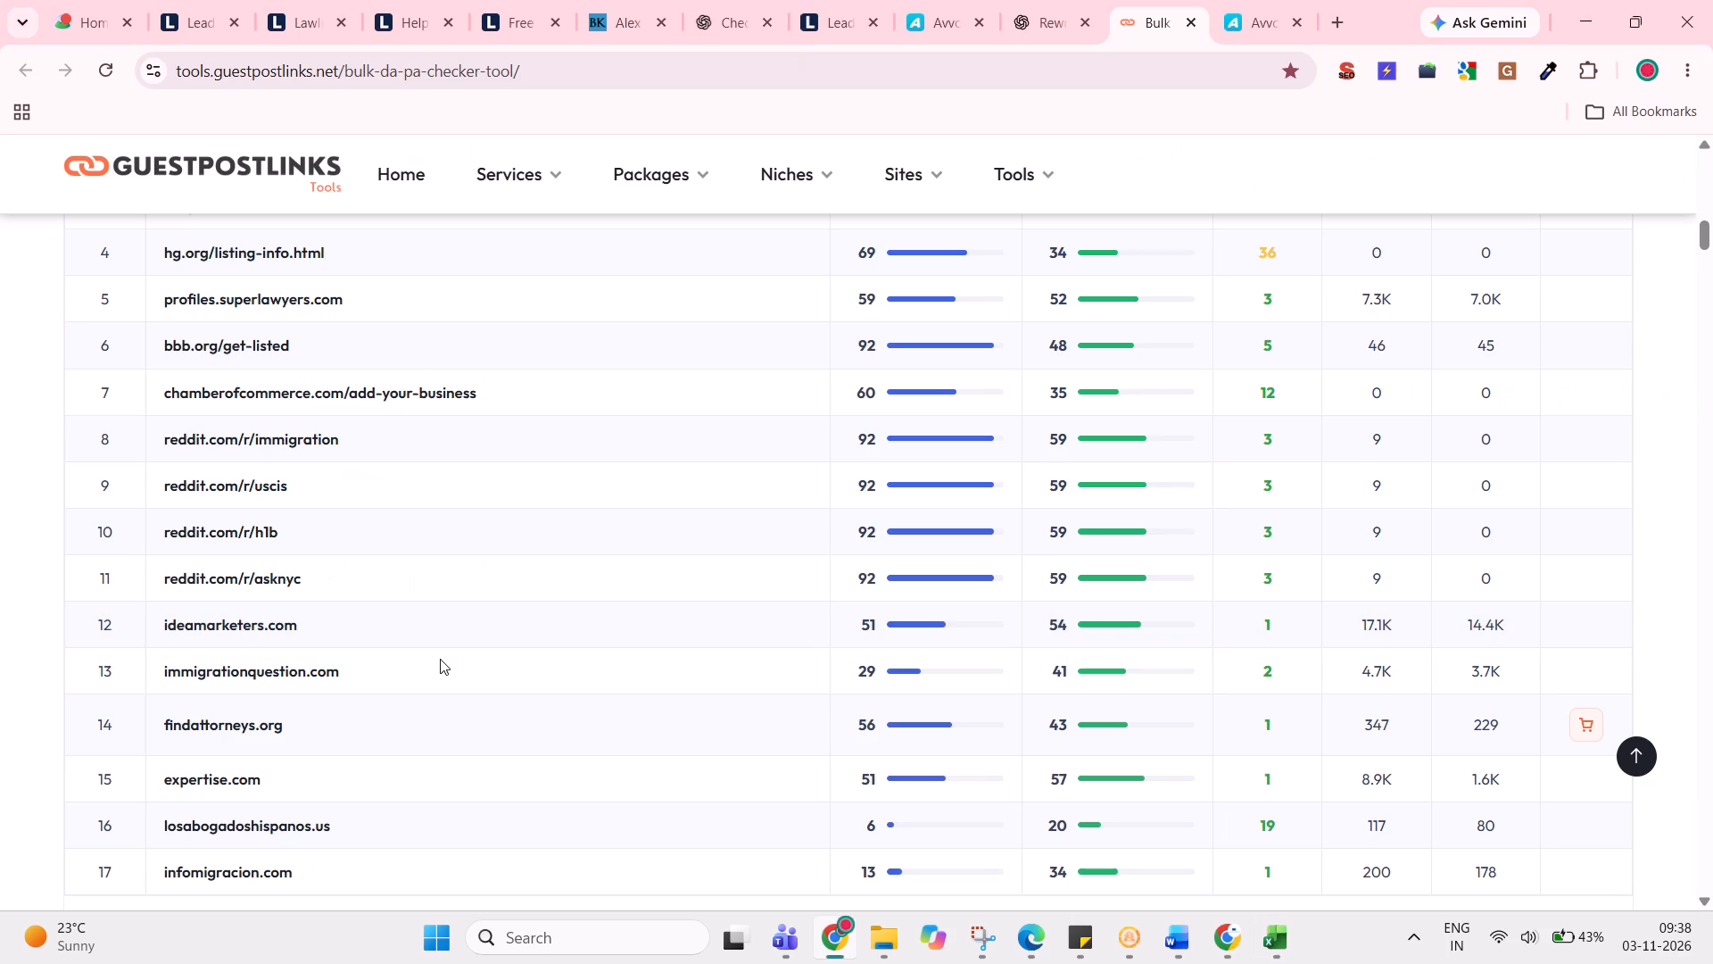
key(alt+Tab)
text(29)
key(Right)
key(4)
key(1)
key(ctrl+s)
Look up findattorneys.org in the checker results and record DA 56 and PA 43 in its row.
key(alt+Tab)
key(alt+Tab)
click(426, 684)
text(56)
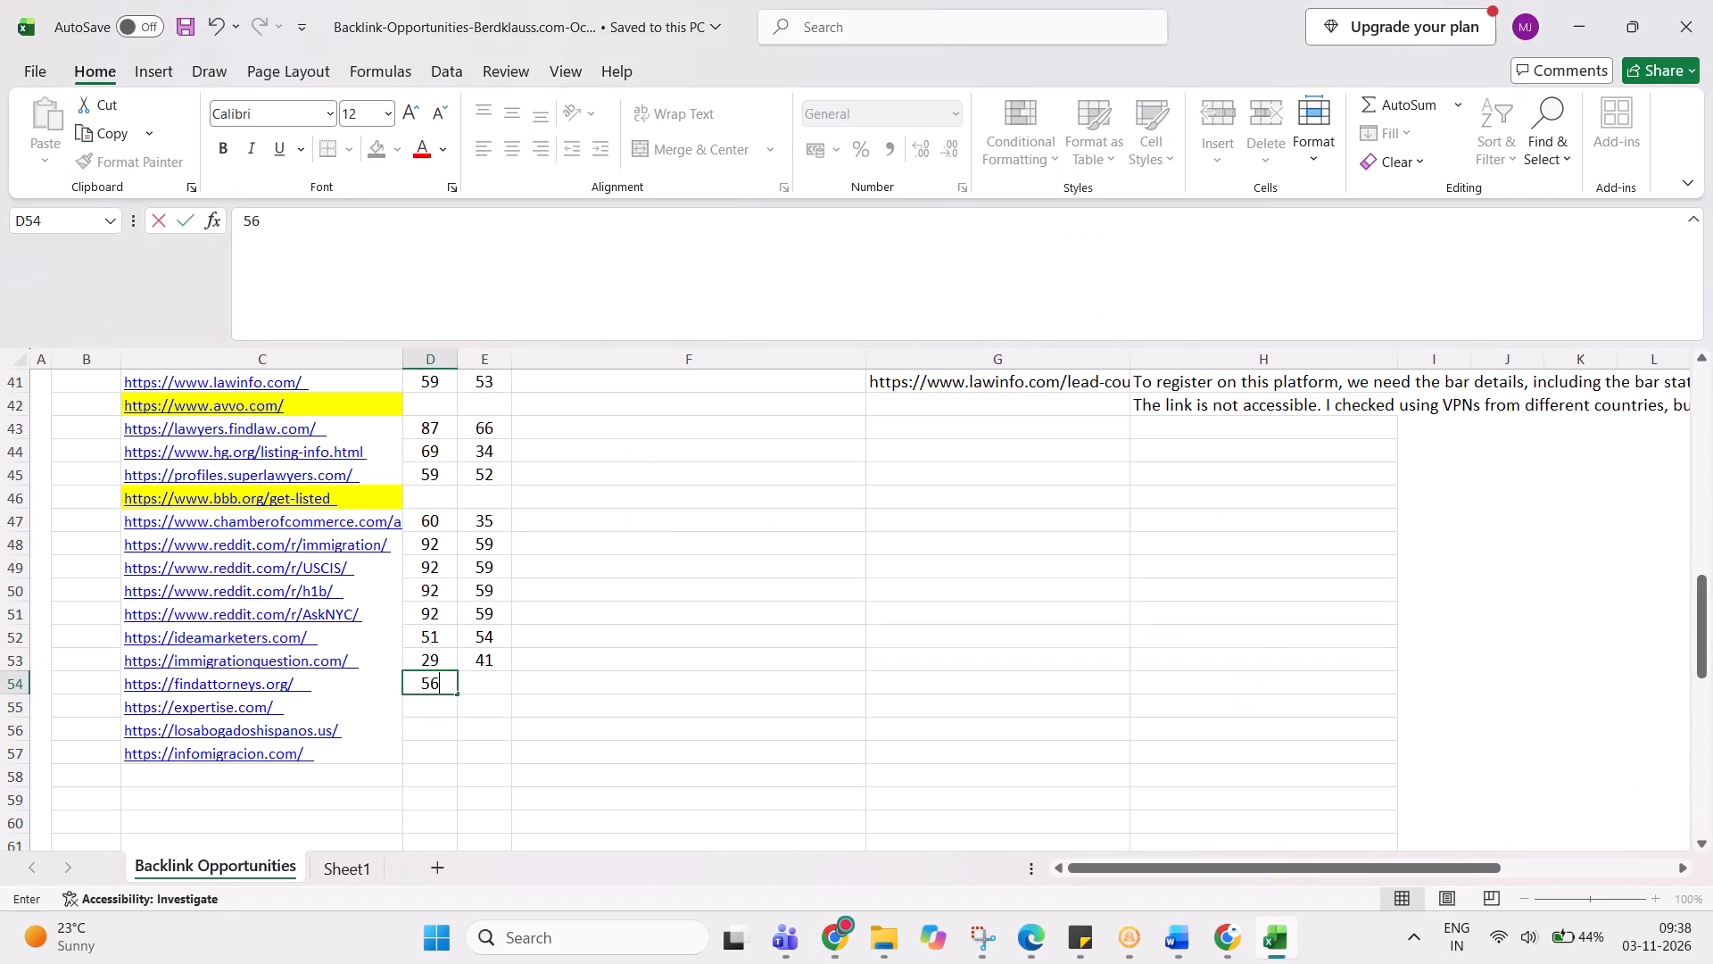
key(Right)
text(43)
Look up expertise.com in the checker results and record DA 51 and PA 57 in its row.
key(alt+Tab)
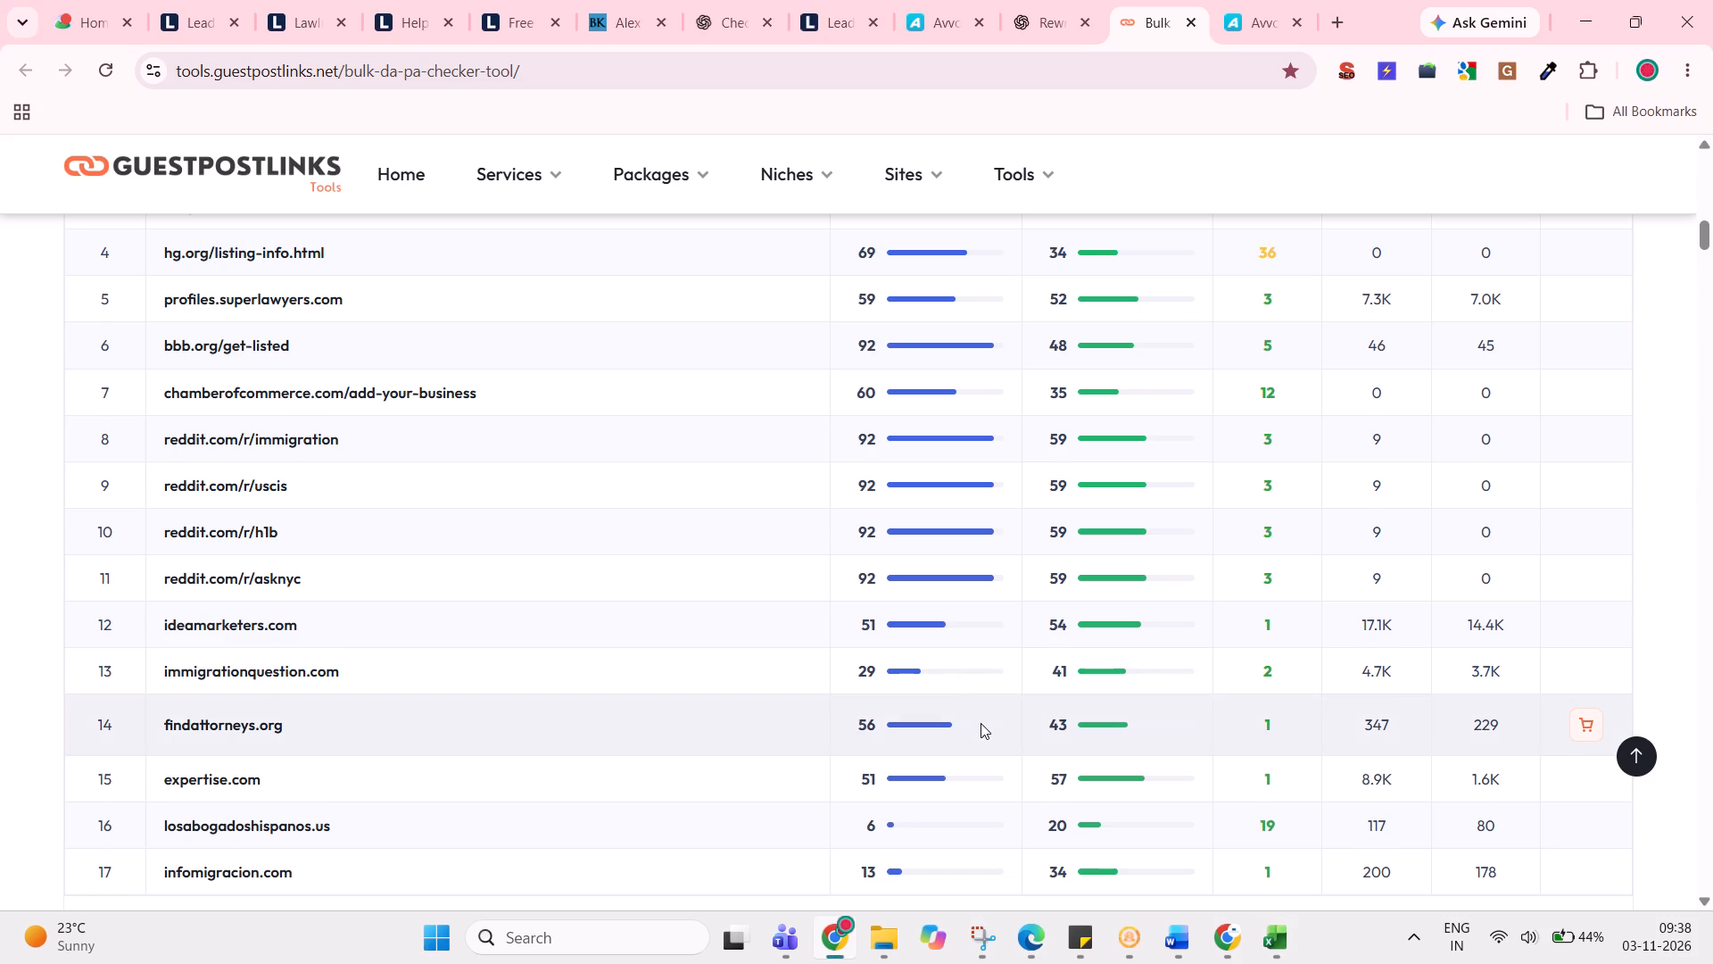
scroll(981, 725, down, 1)
key(alt+Tab)
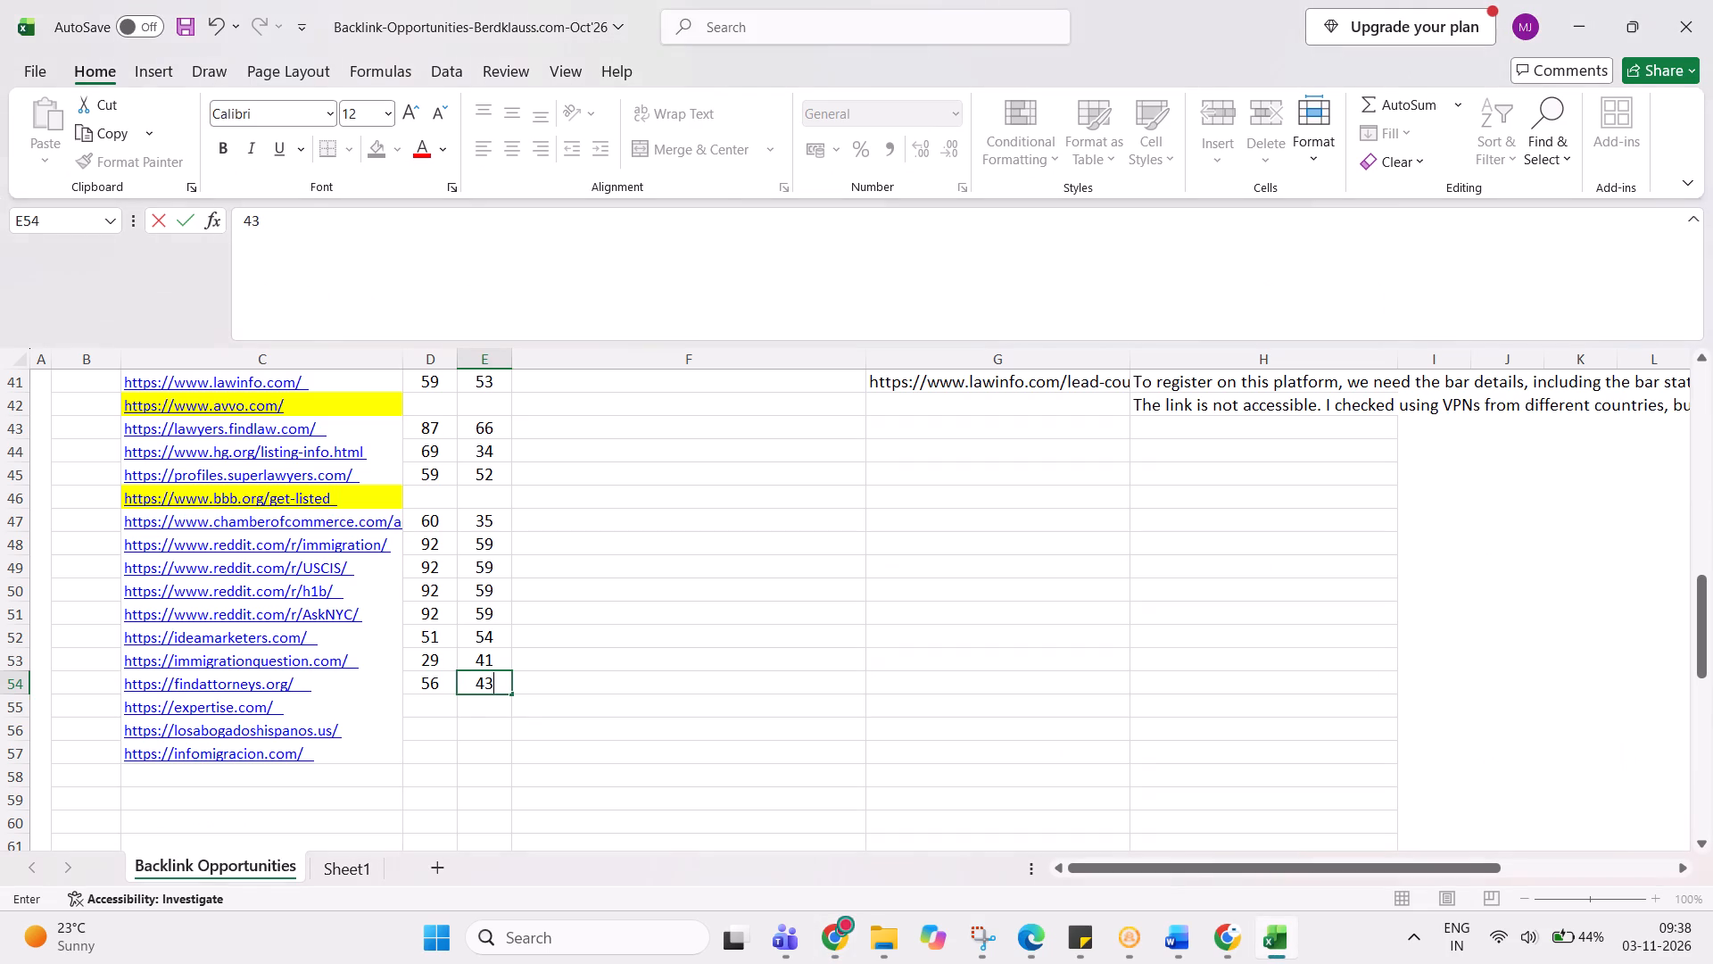
click(443, 703)
text(51)
key(Right)
text(57)
Look up losabogadoshispanos.us in the checker results and record DA 6 and PA 20 in its row.
key(alt+Tab)
key(alt+Tab)
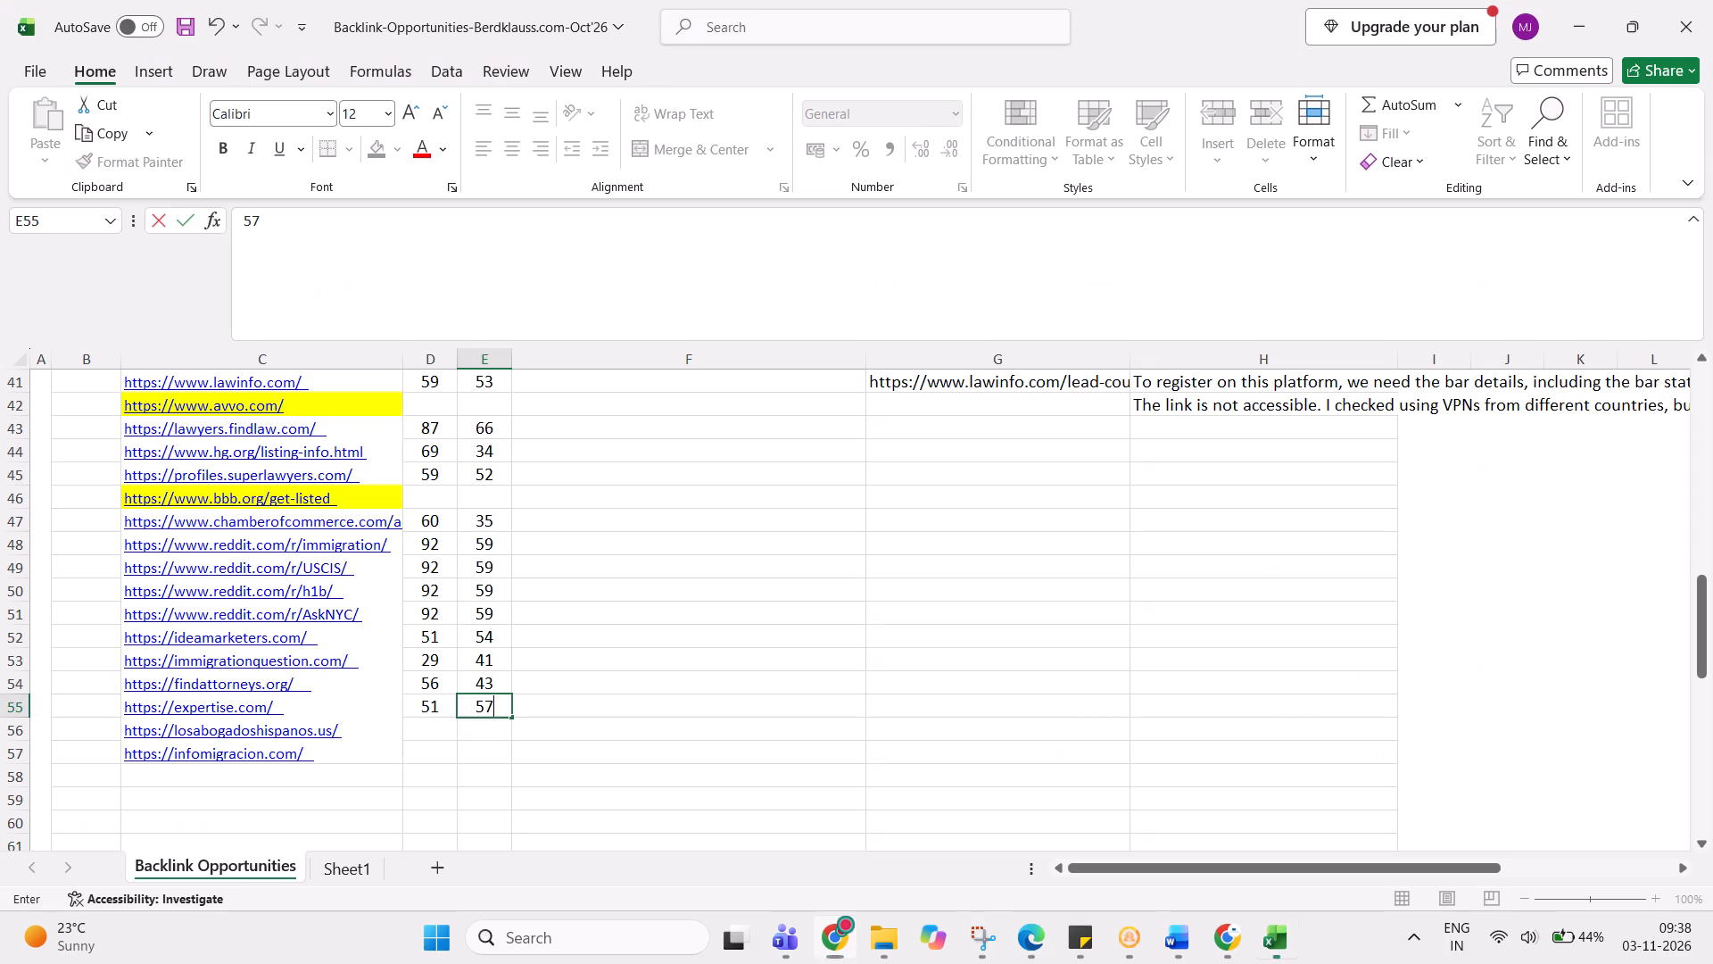
click(429, 724)
key(6)
key(Right)
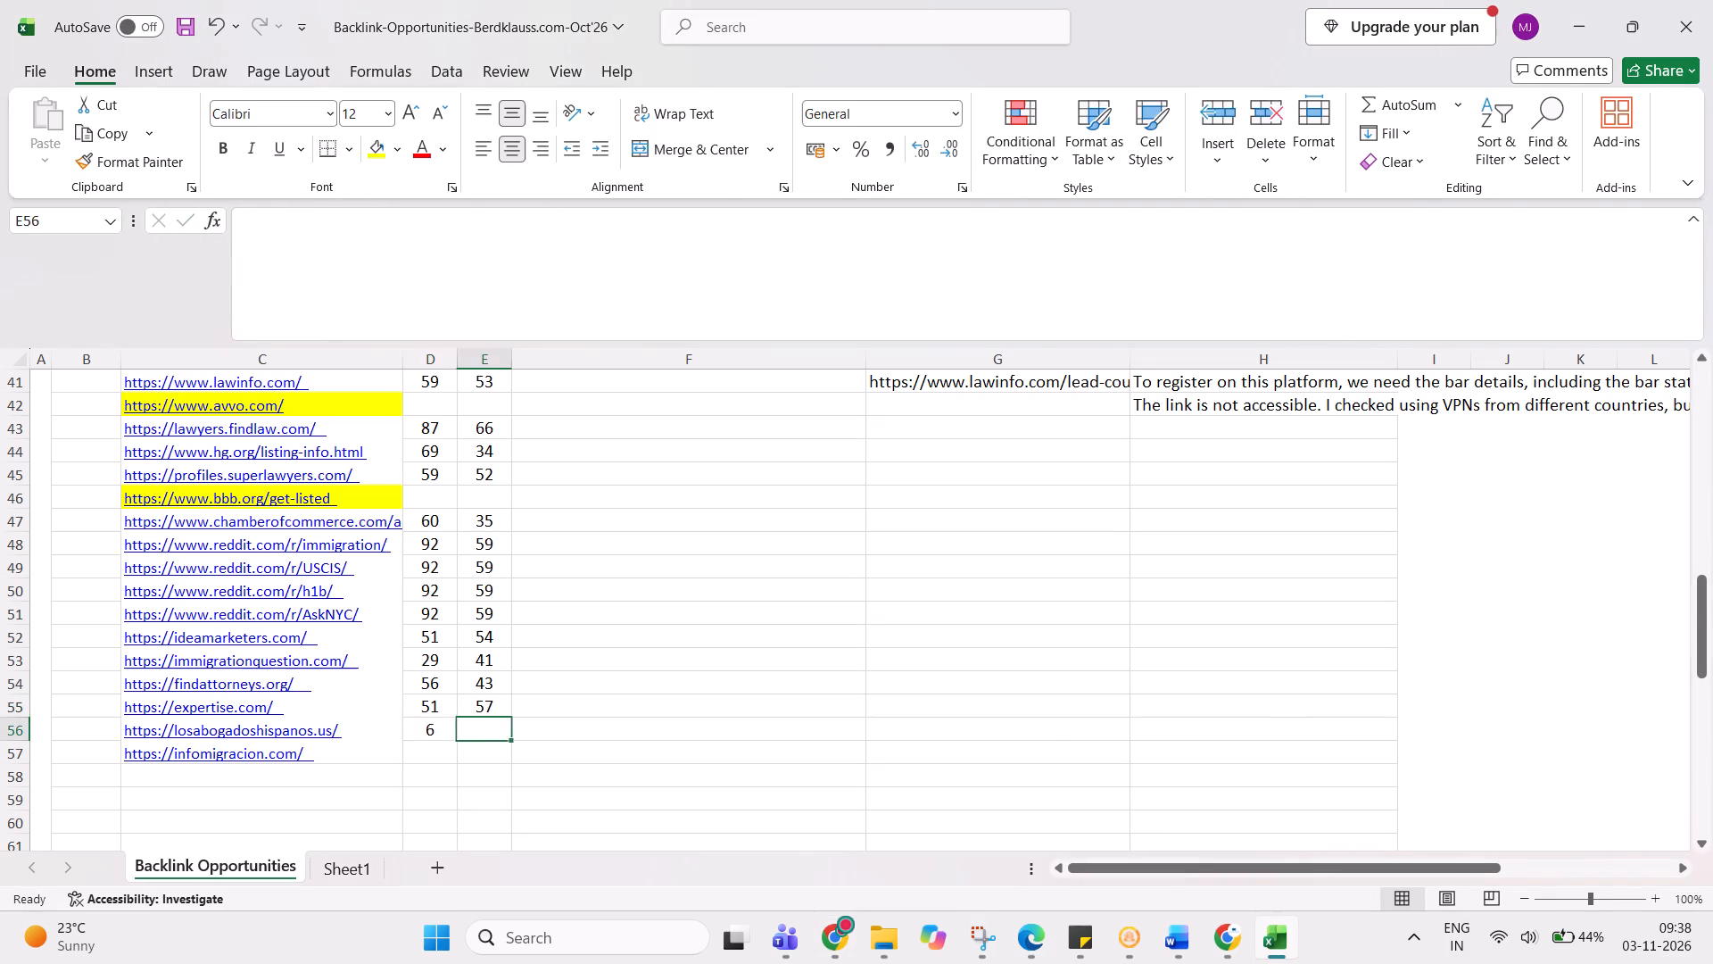
key(alt+Tab)
key(alt+Tab)
text(20)
Look up infomigracion.com in the checker results, record DA 13 and PA 34 in its row, and save the workbook.
key(alt+Tab)
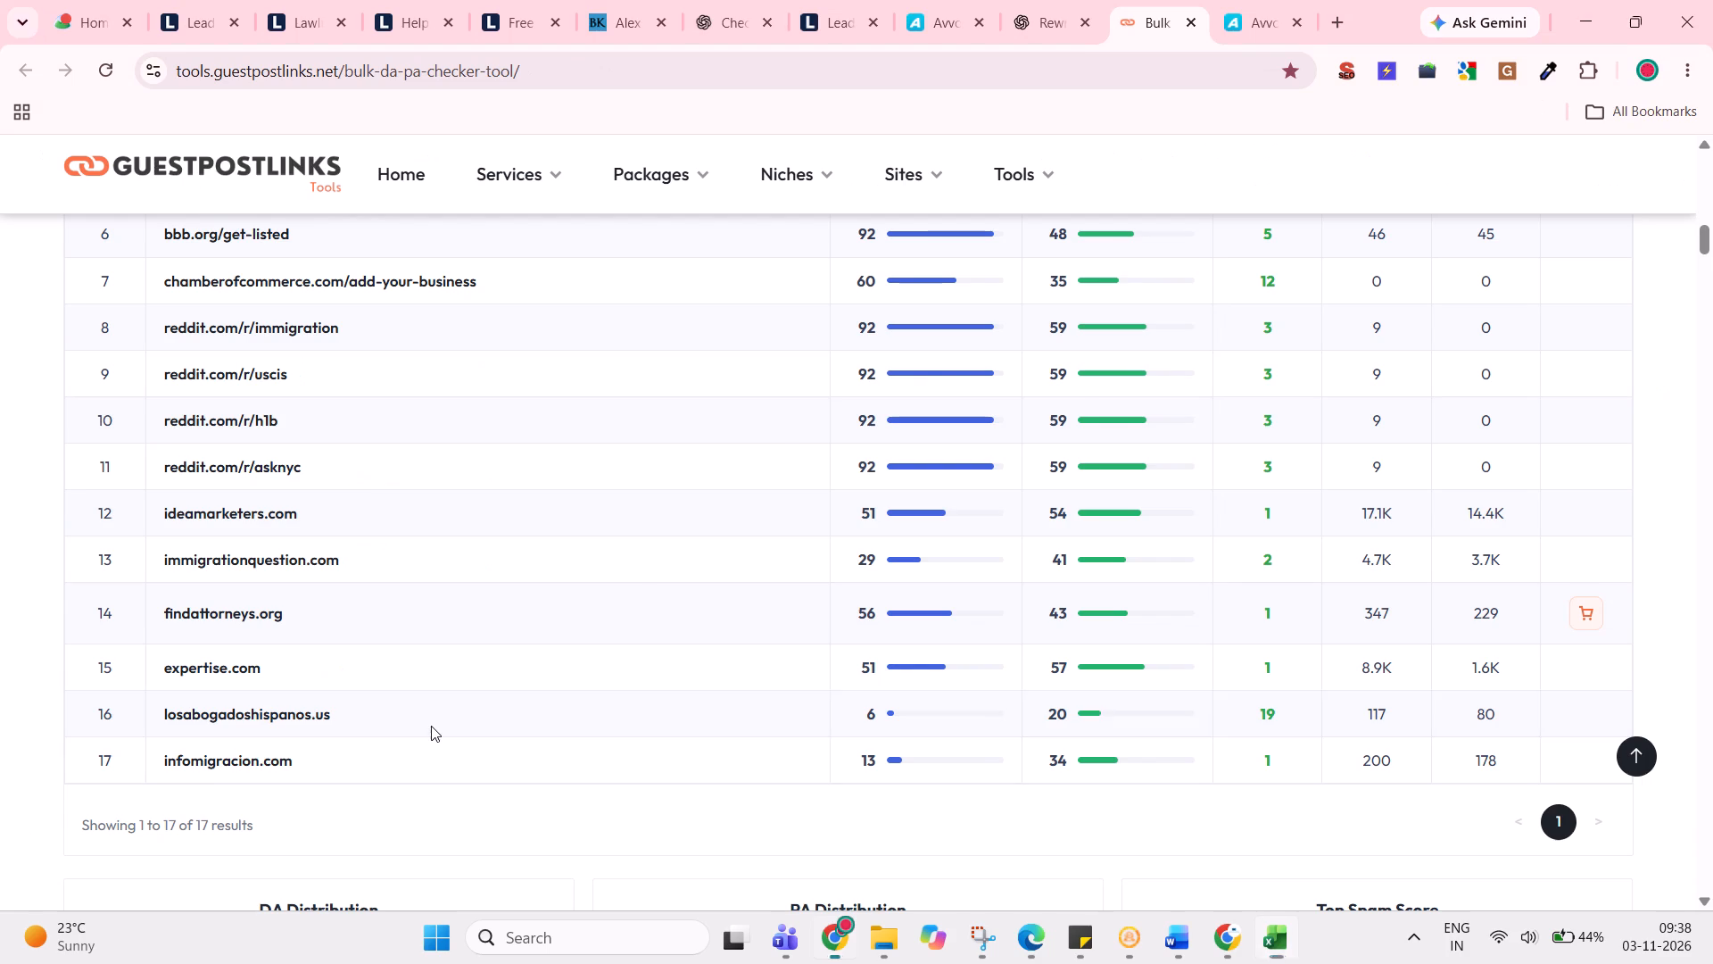
key(alt+Tab)
click(434, 761)
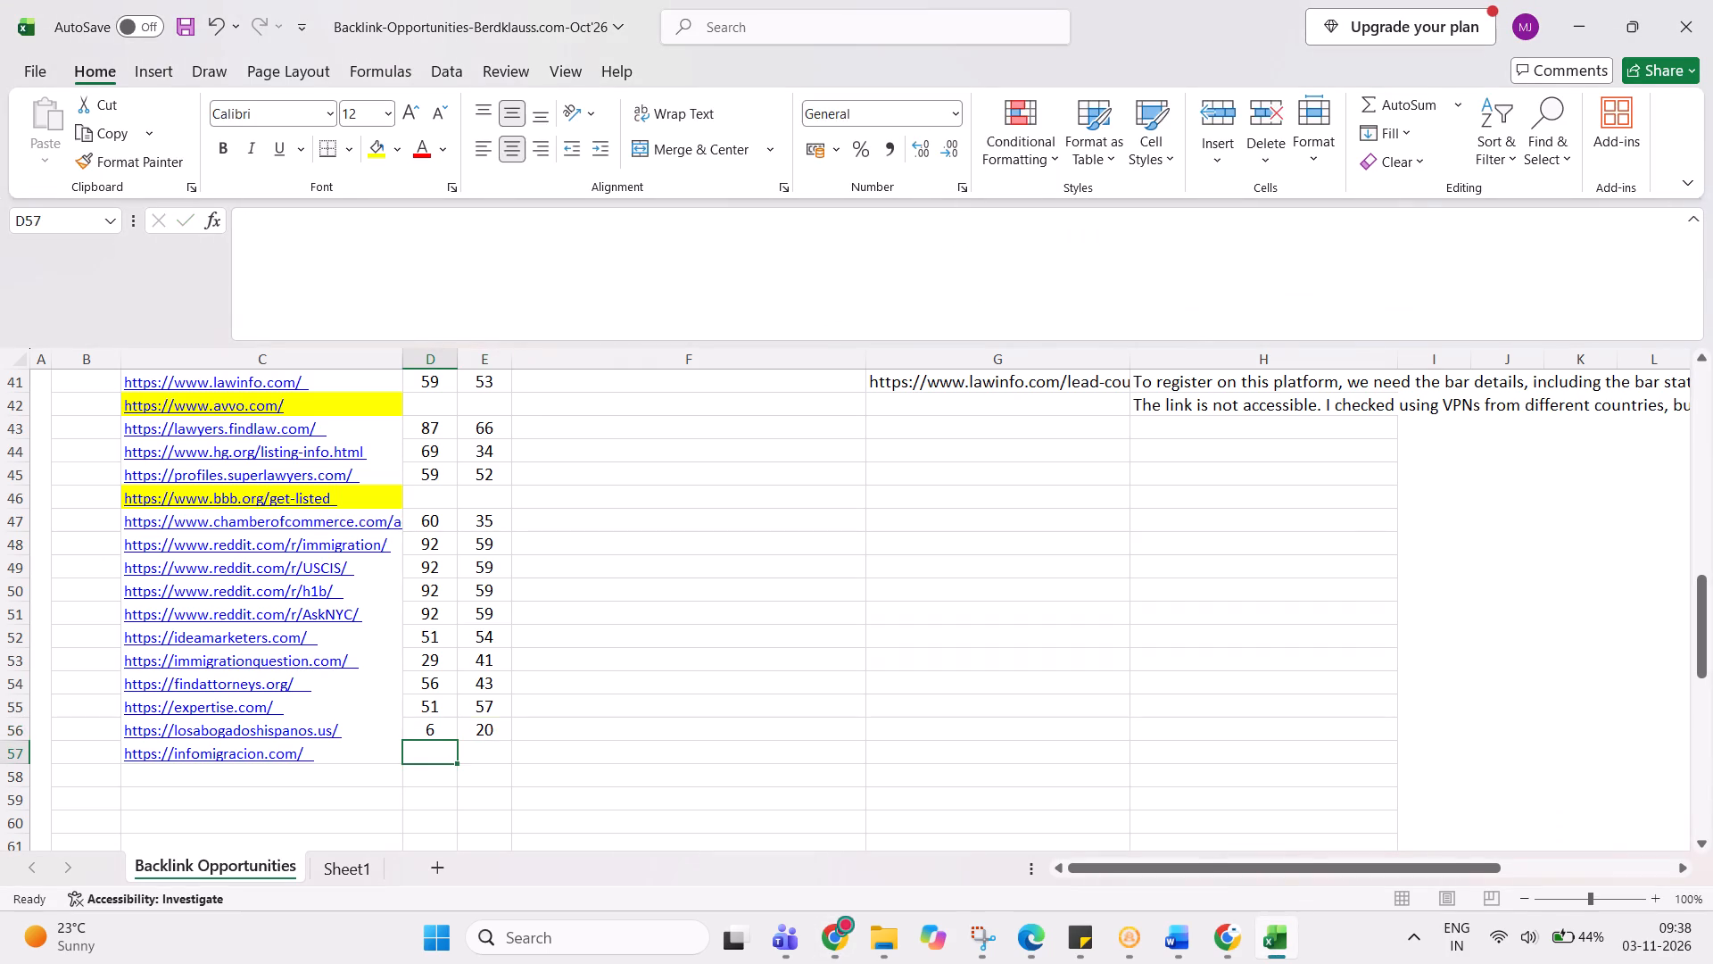
text(13)
key(Right)
text(34)
key(ctrl+s)
Delete the remark about the inaccessible link from the highlighted avvo.com row.
scroll(410, 762, up, 1)
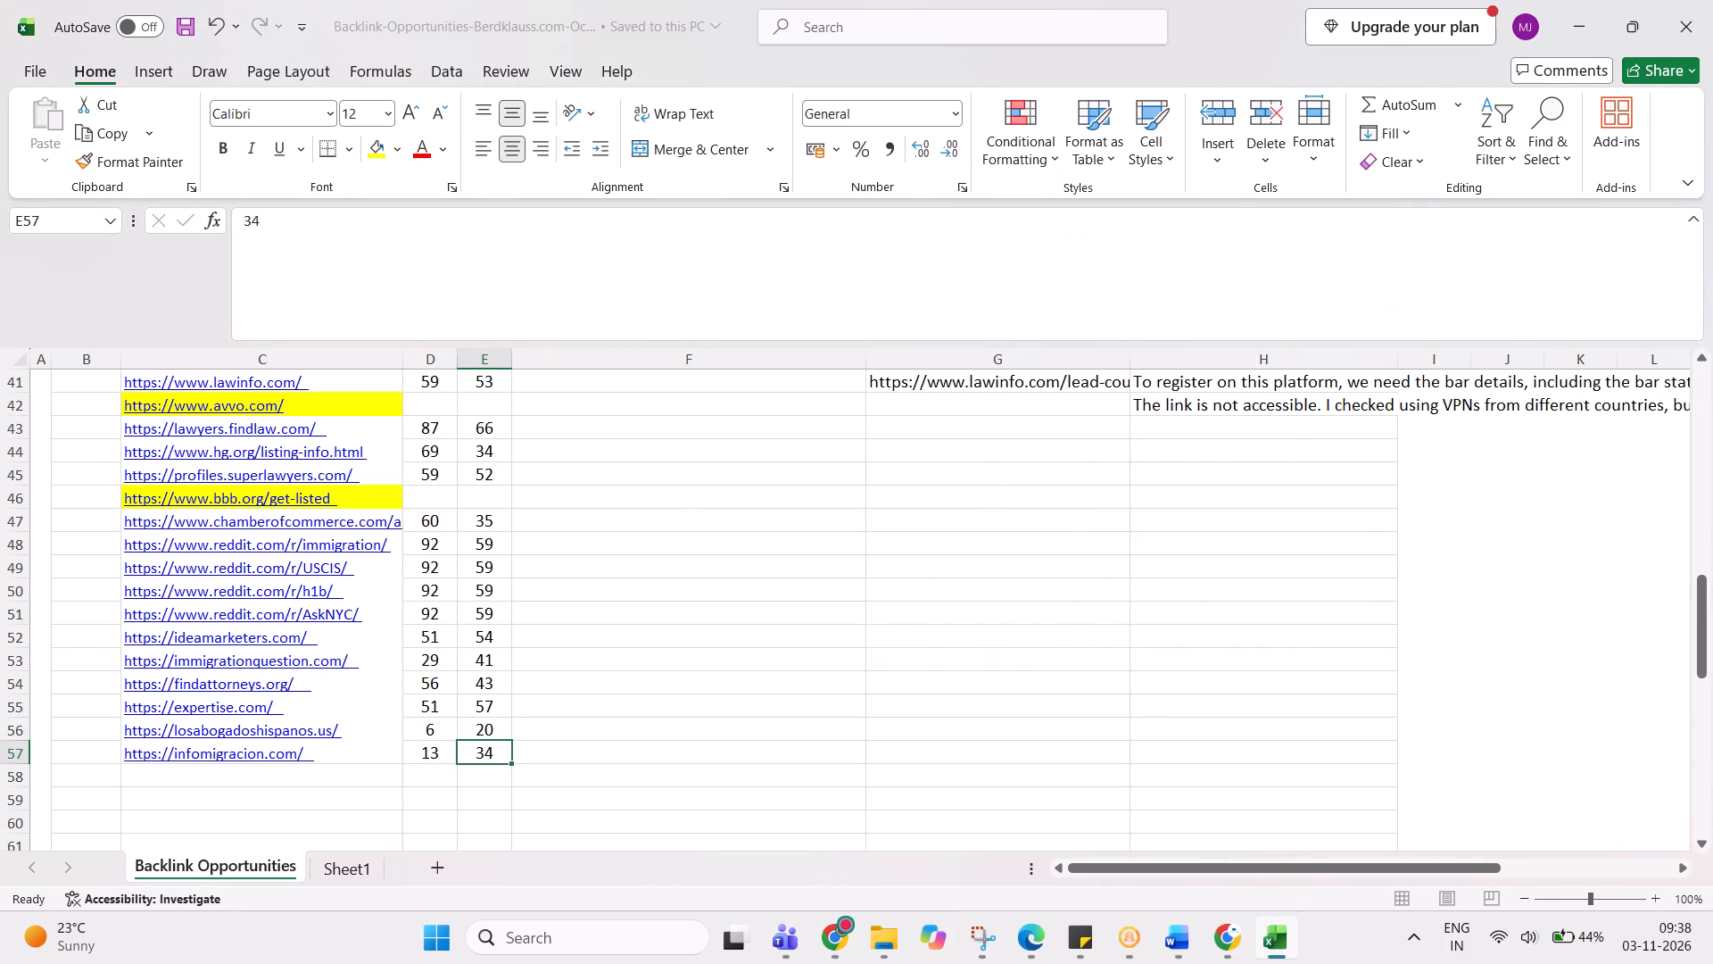
scroll(410, 762, up, 4)
key(alt+Tab)
scroll(716, 755, up, 7)
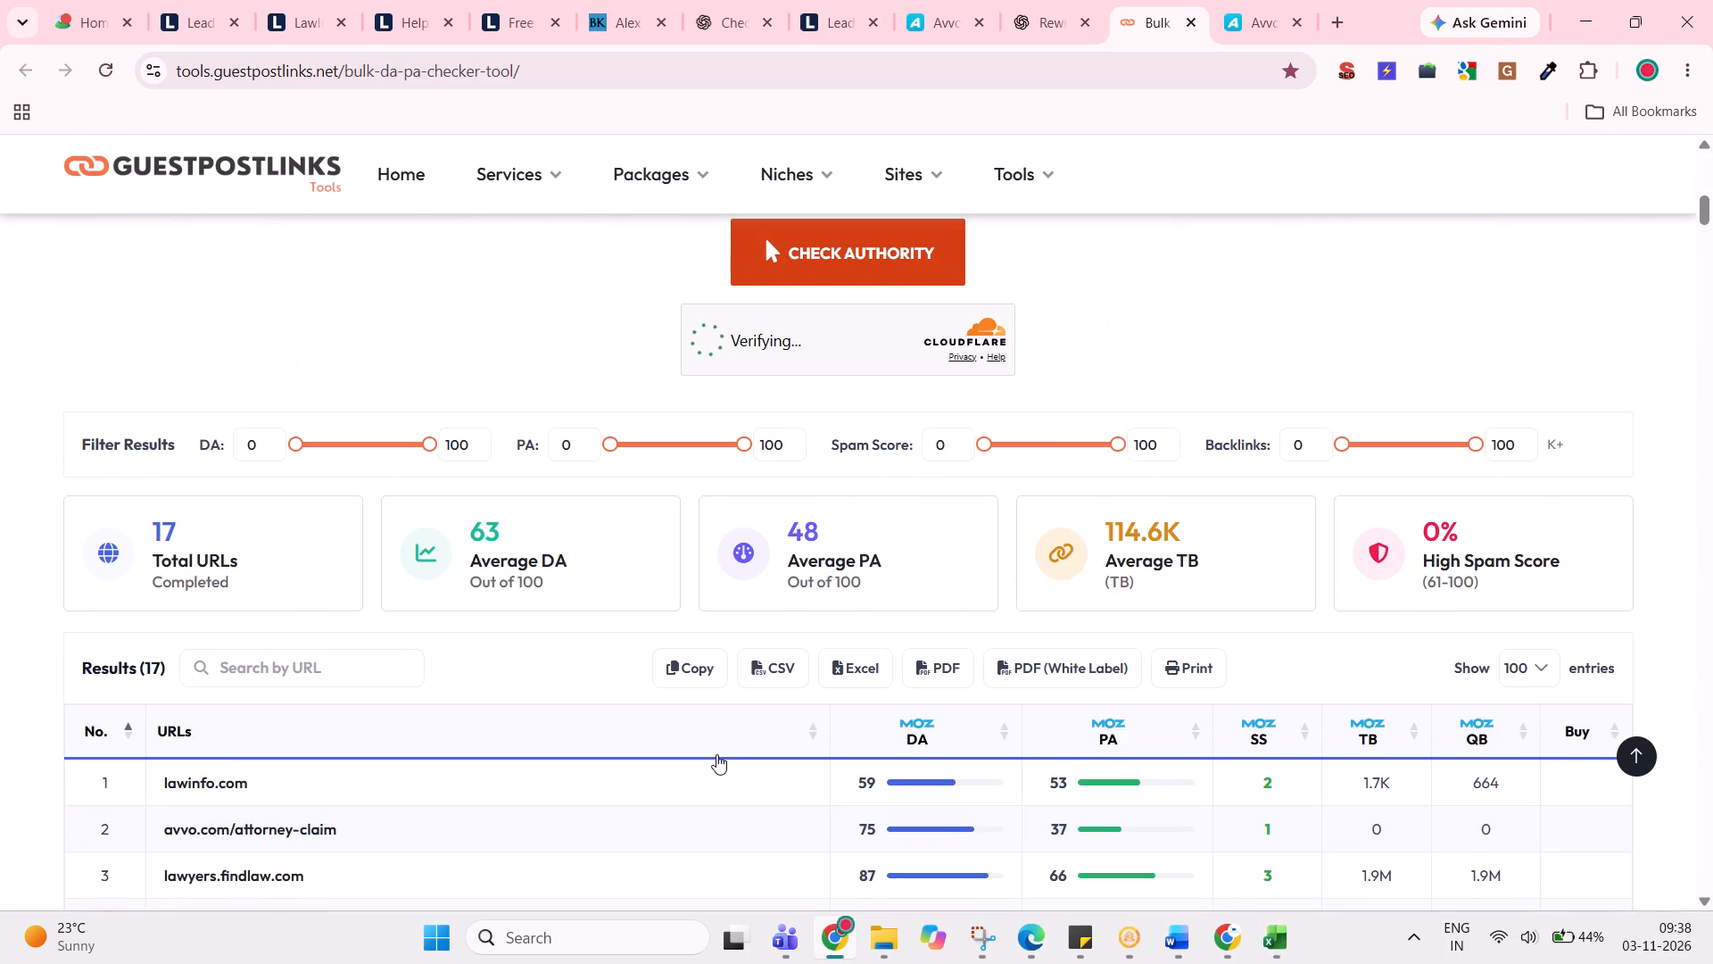
key(alt+Tab)
scroll(412, 654, up, 11)
scroll(415, 666, down, 14)
scroll(424, 694, up, 1)
scroll(424, 694, down, 2)
scroll(424, 694, up, 4)
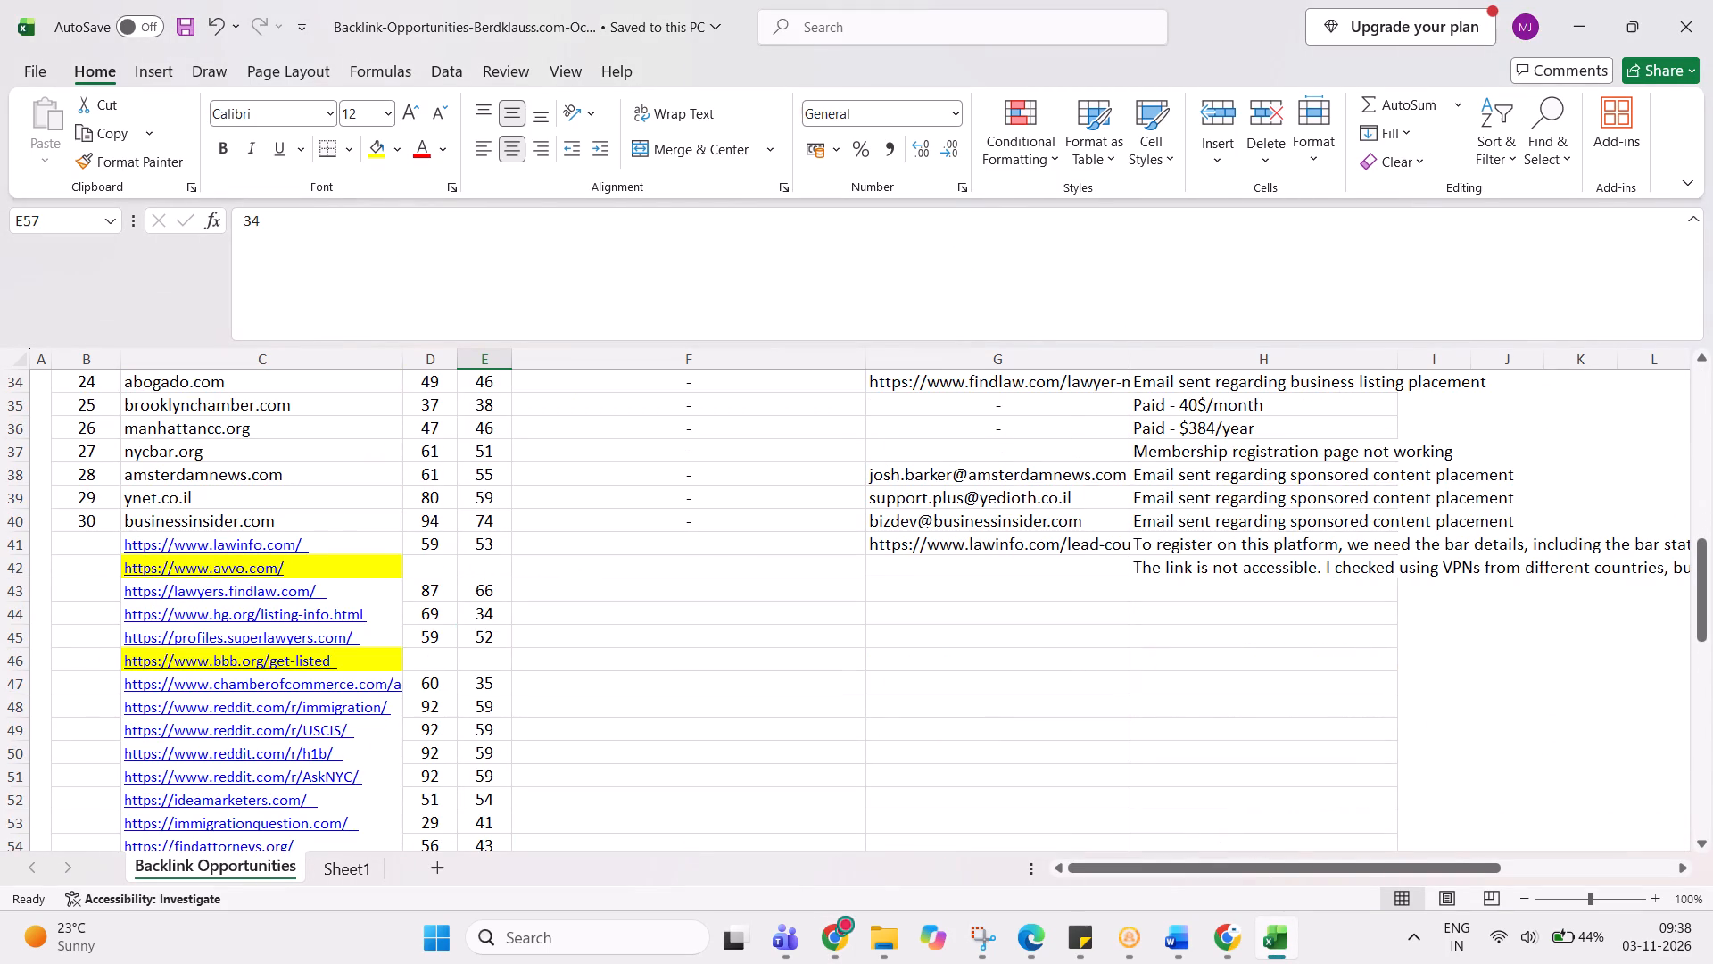
click(1247, 575)
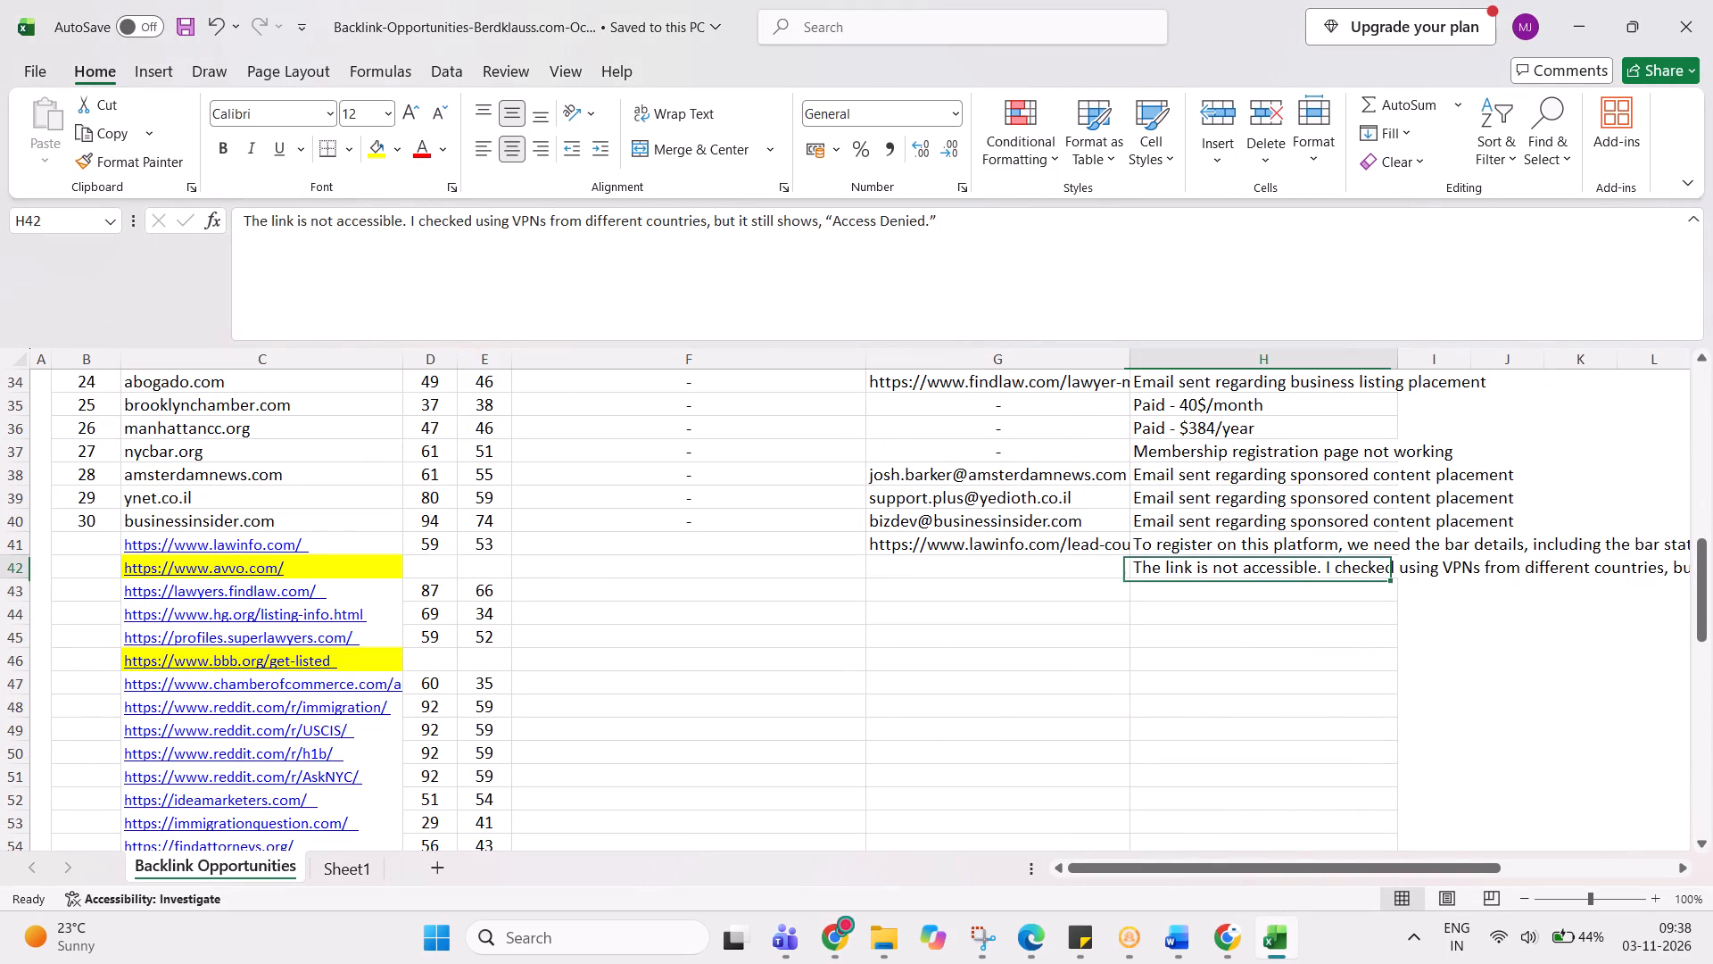
key(Delete)
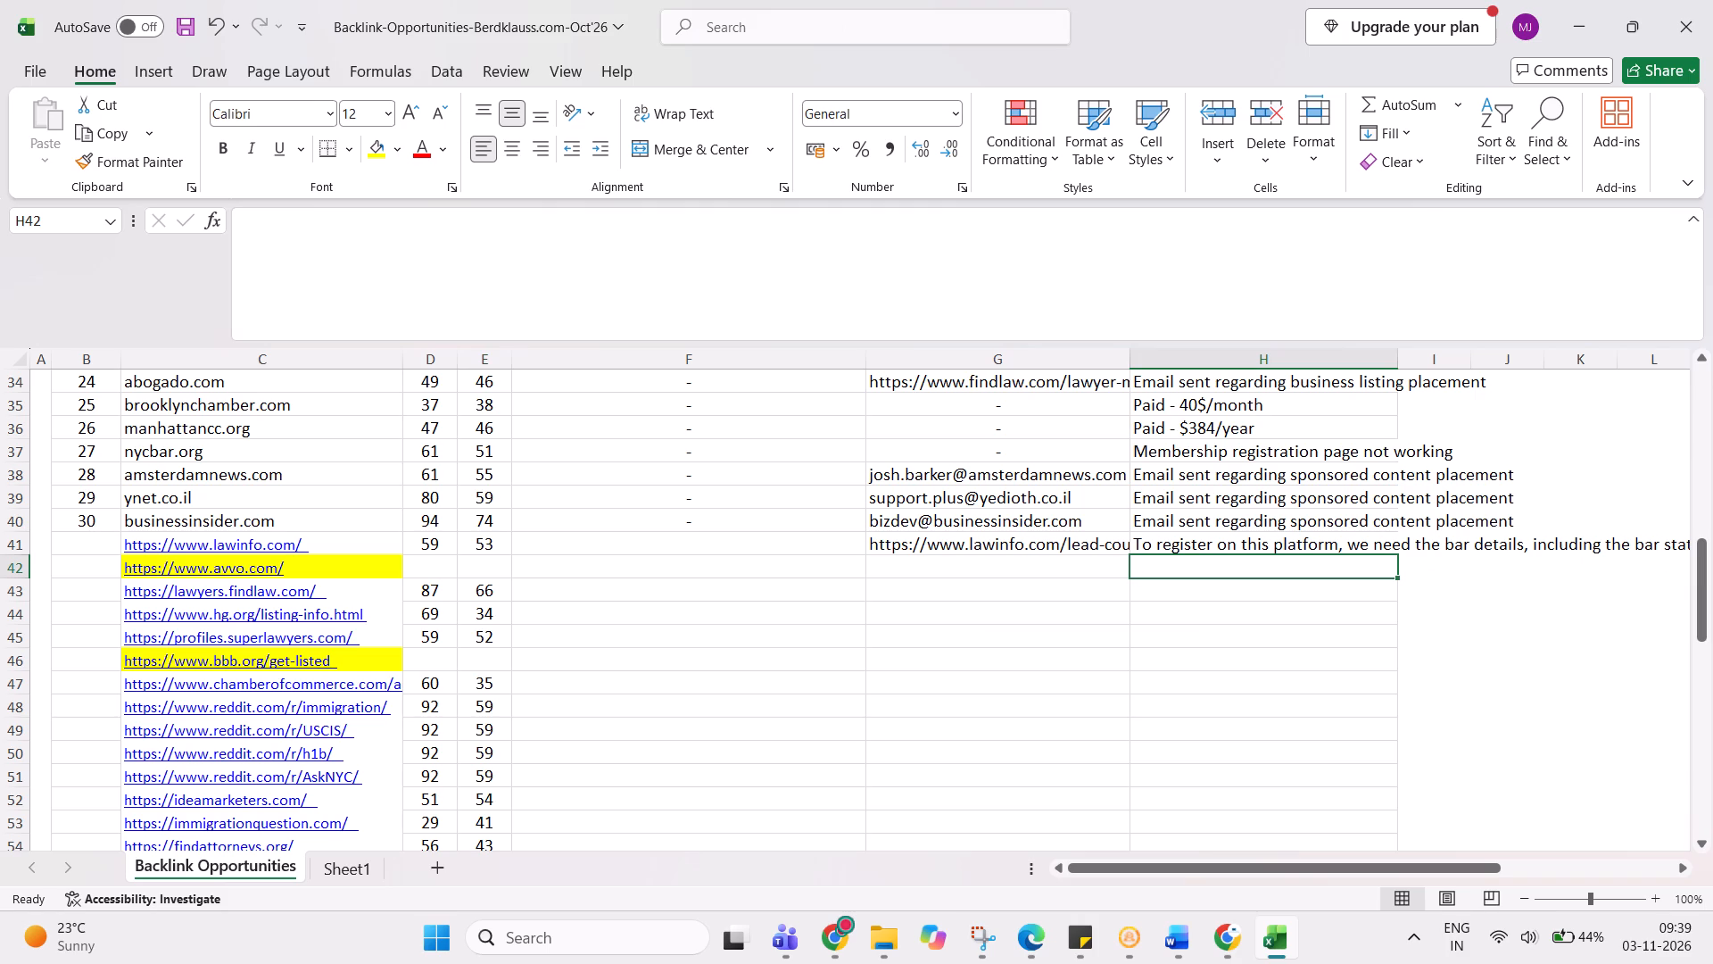
Switch to the other Chrome window and open the Find a Lawyer page on the FindLaw site.
click(1233, 953)
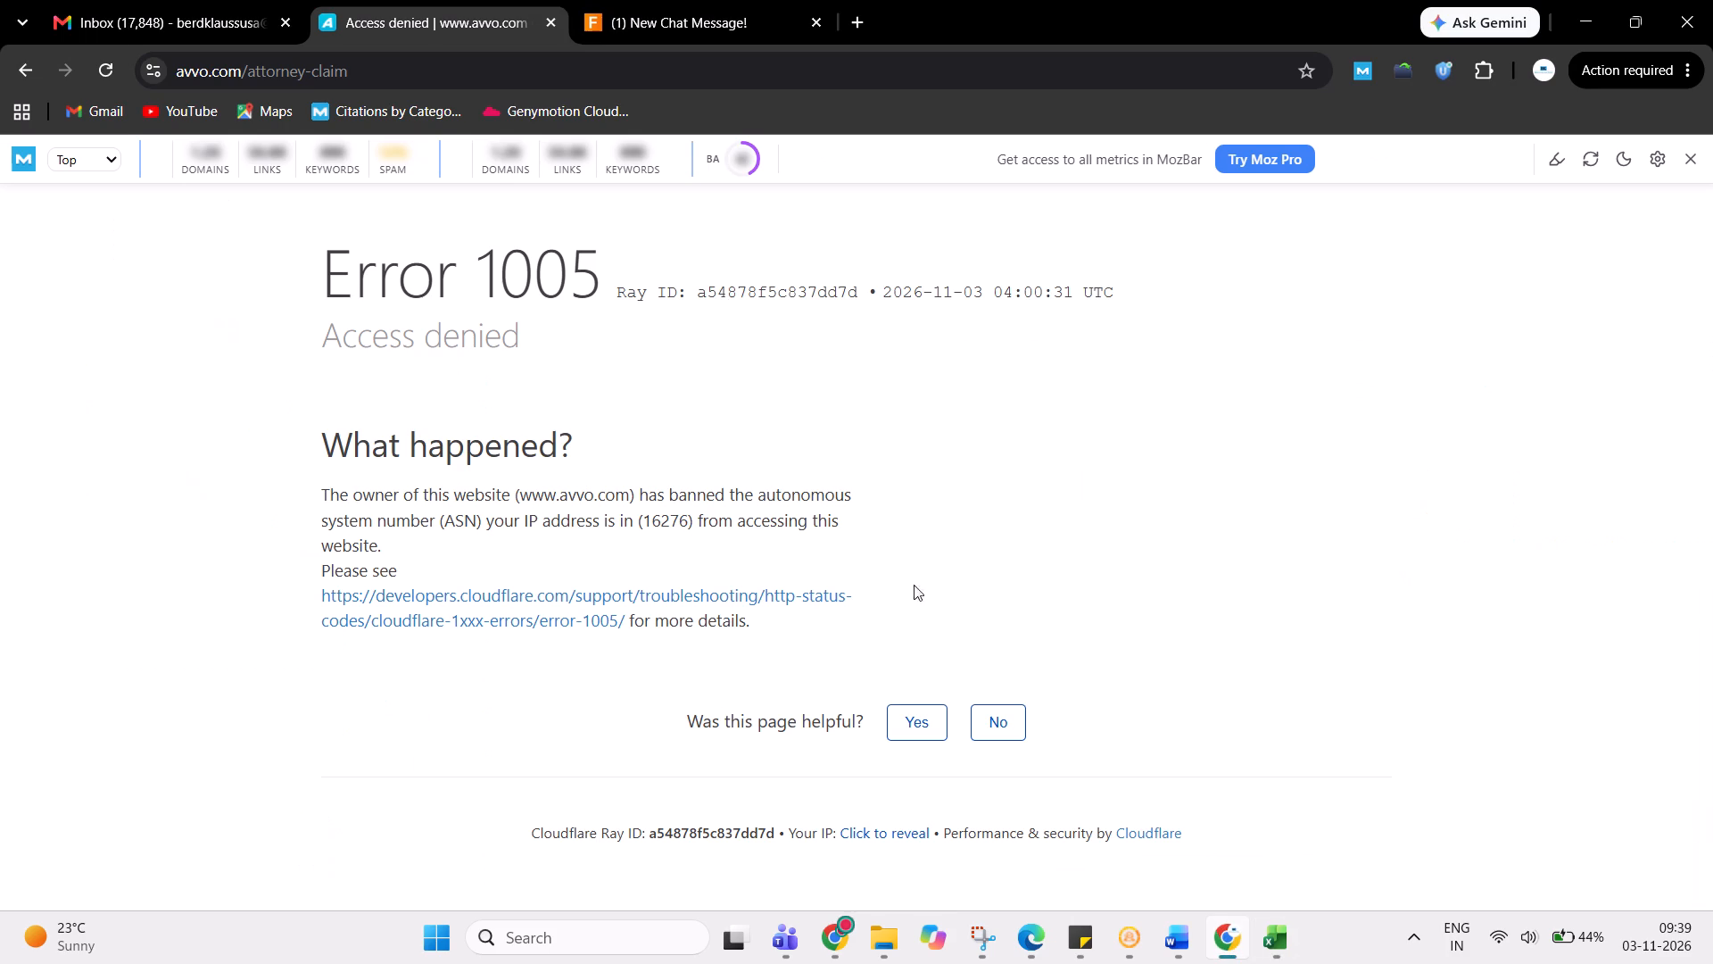
click(713, 0)
scroll(567, 375, up, 4)
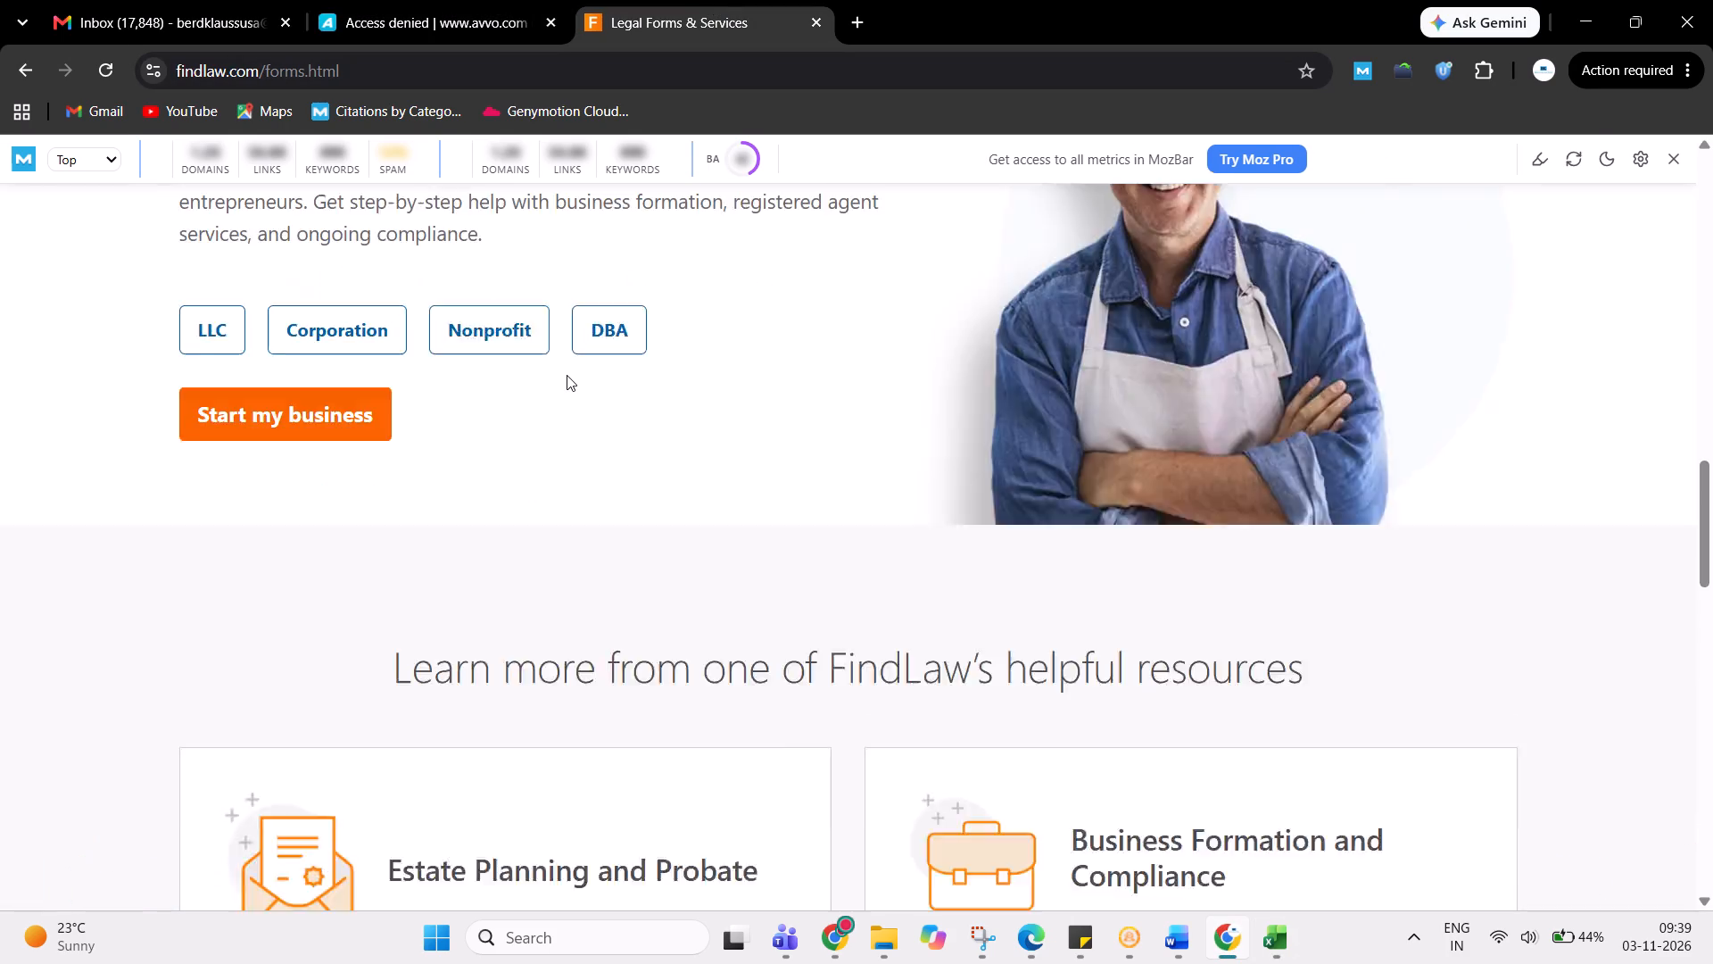
scroll(567, 375, up, 14)
scroll(567, 378, up, 15)
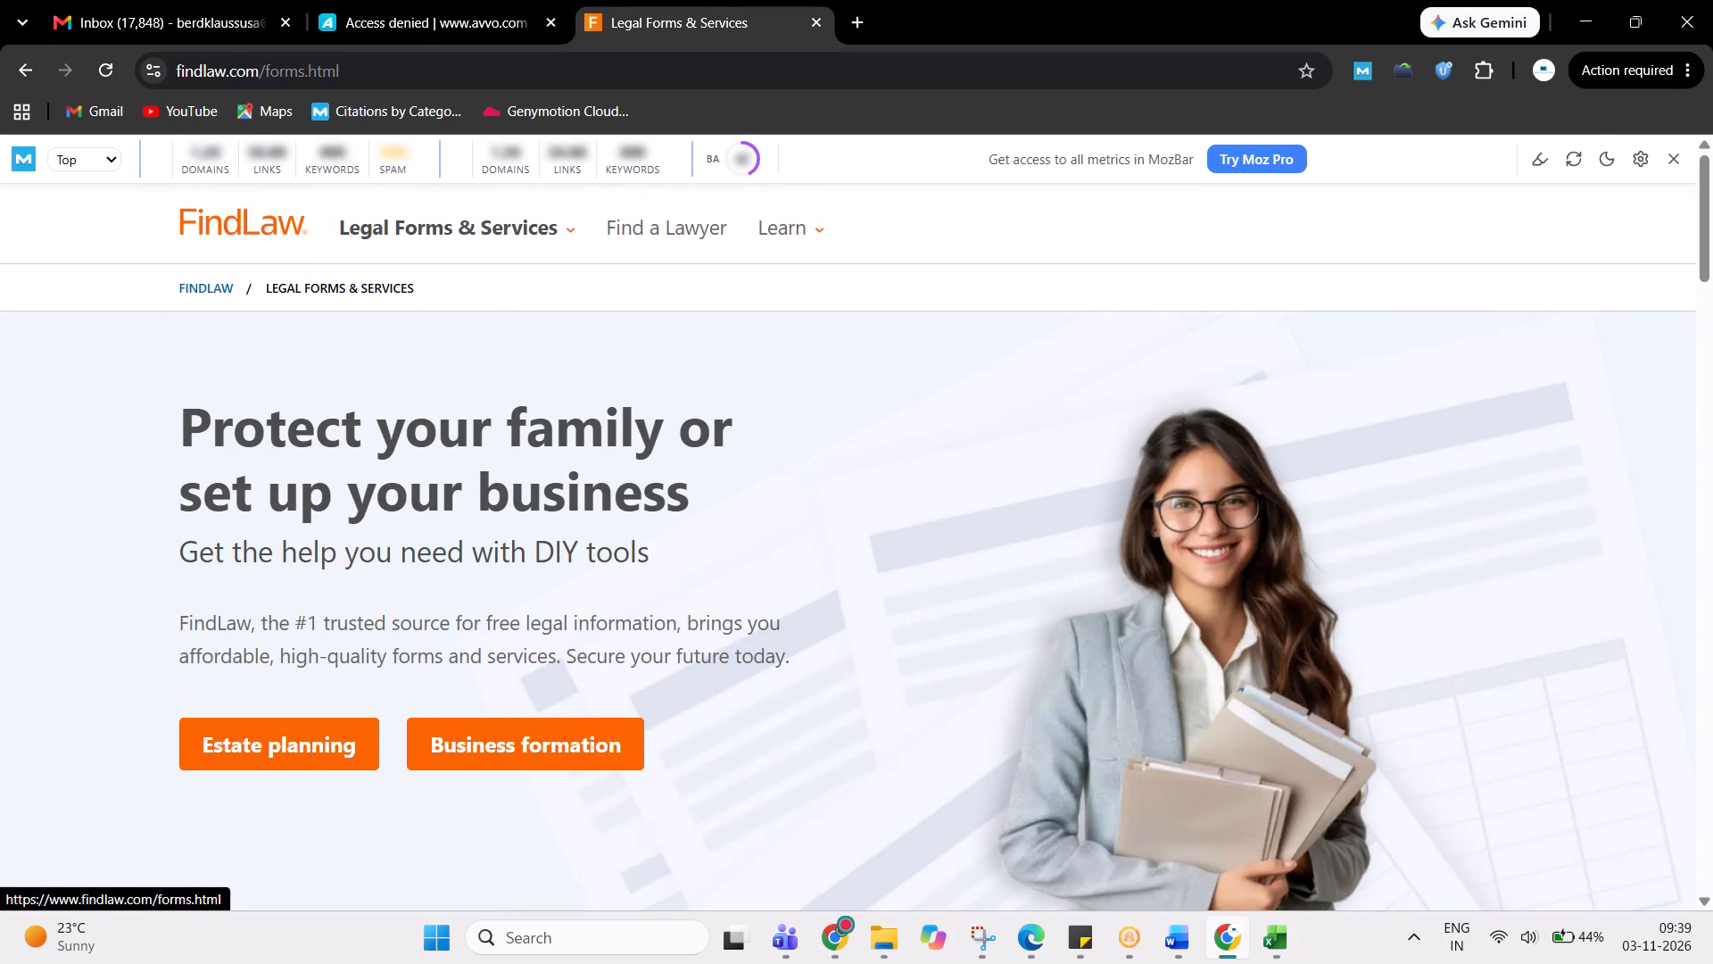
click(633, 229)
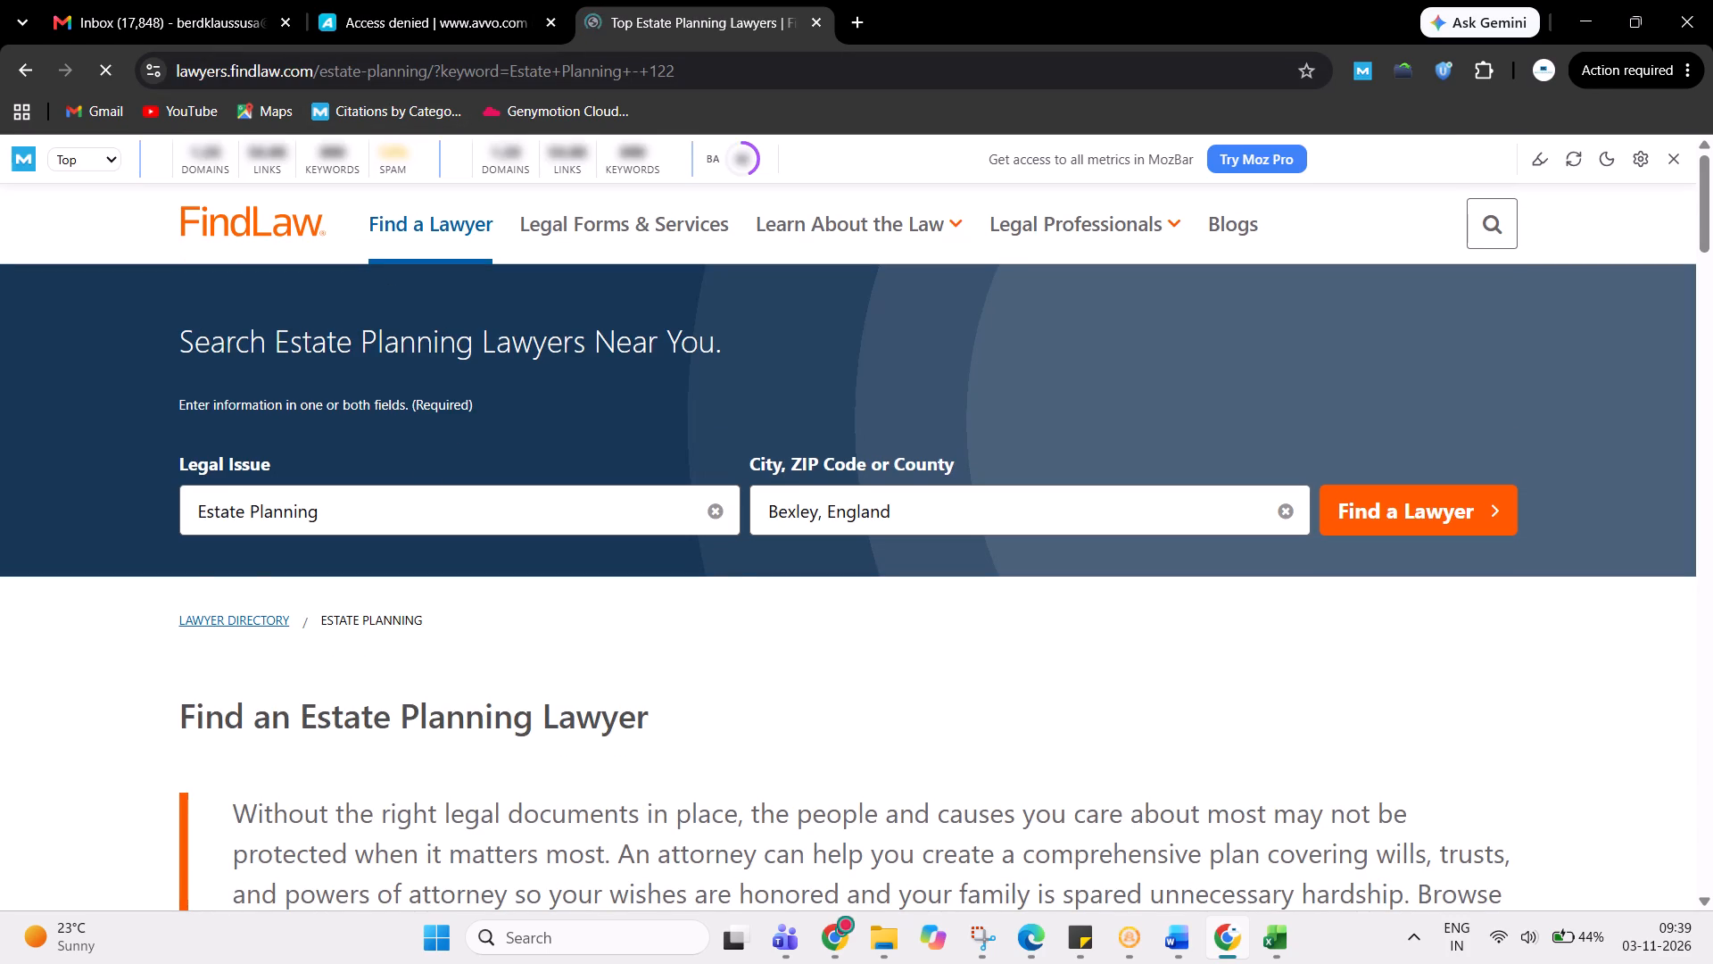
Search FindLaw's lawyer directory for Berd & Klauss with the location New York, NY, USA.
triple_click(341, 512)
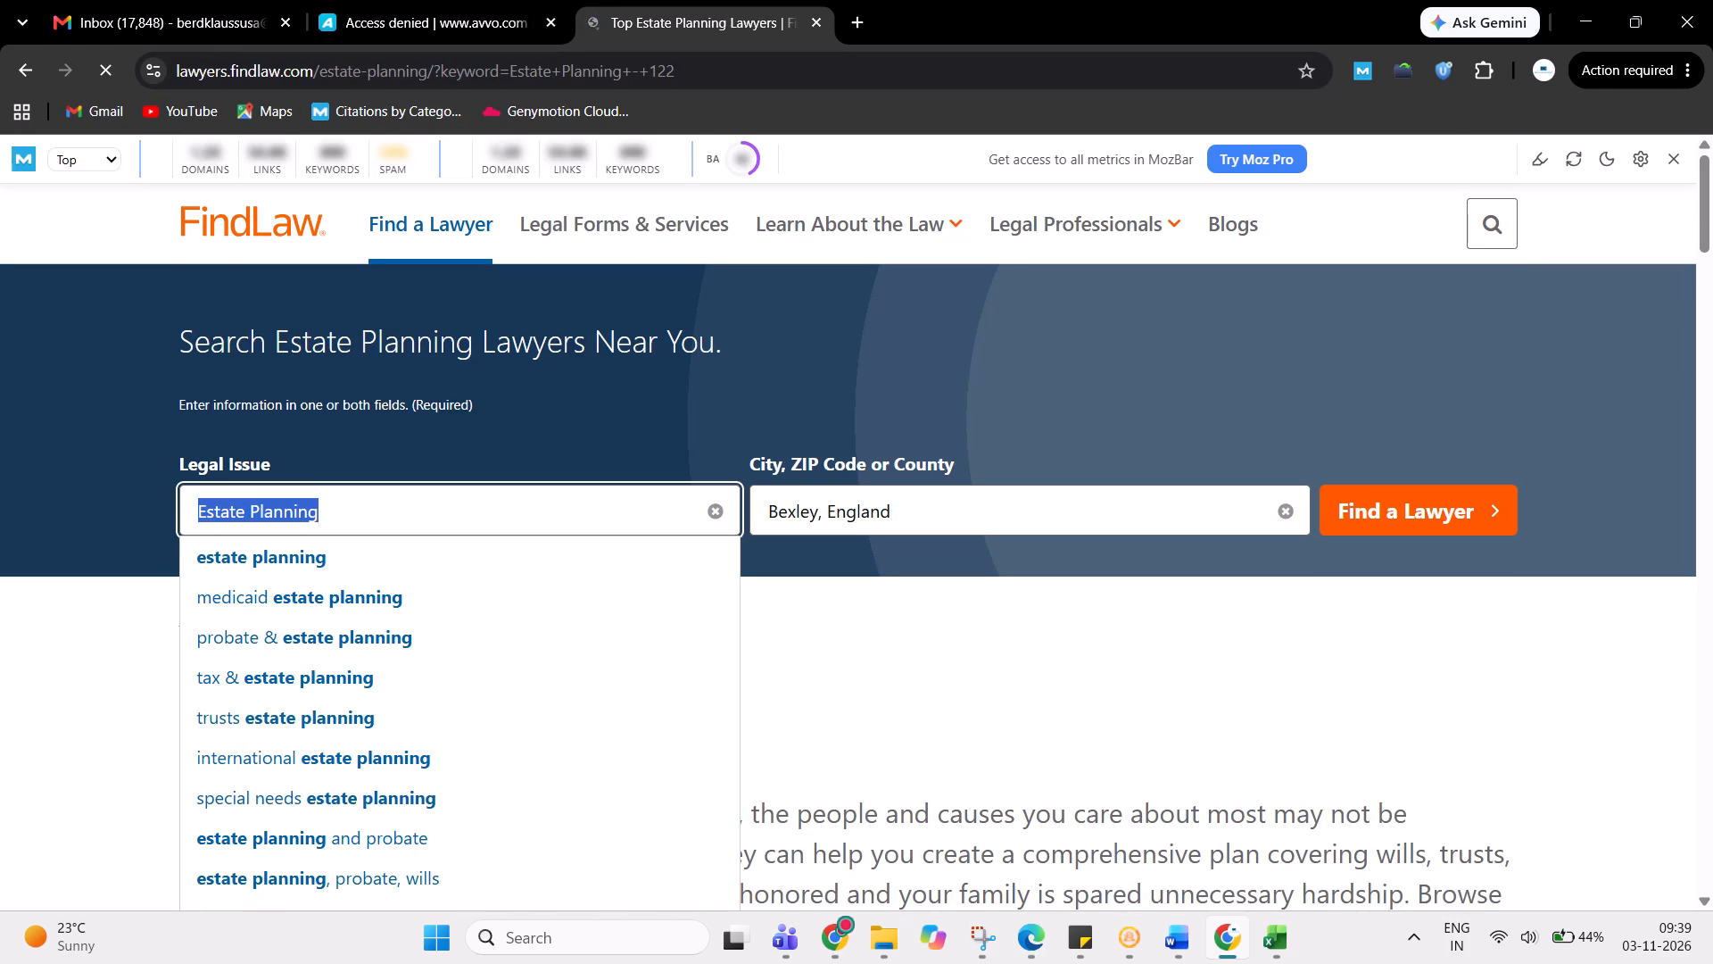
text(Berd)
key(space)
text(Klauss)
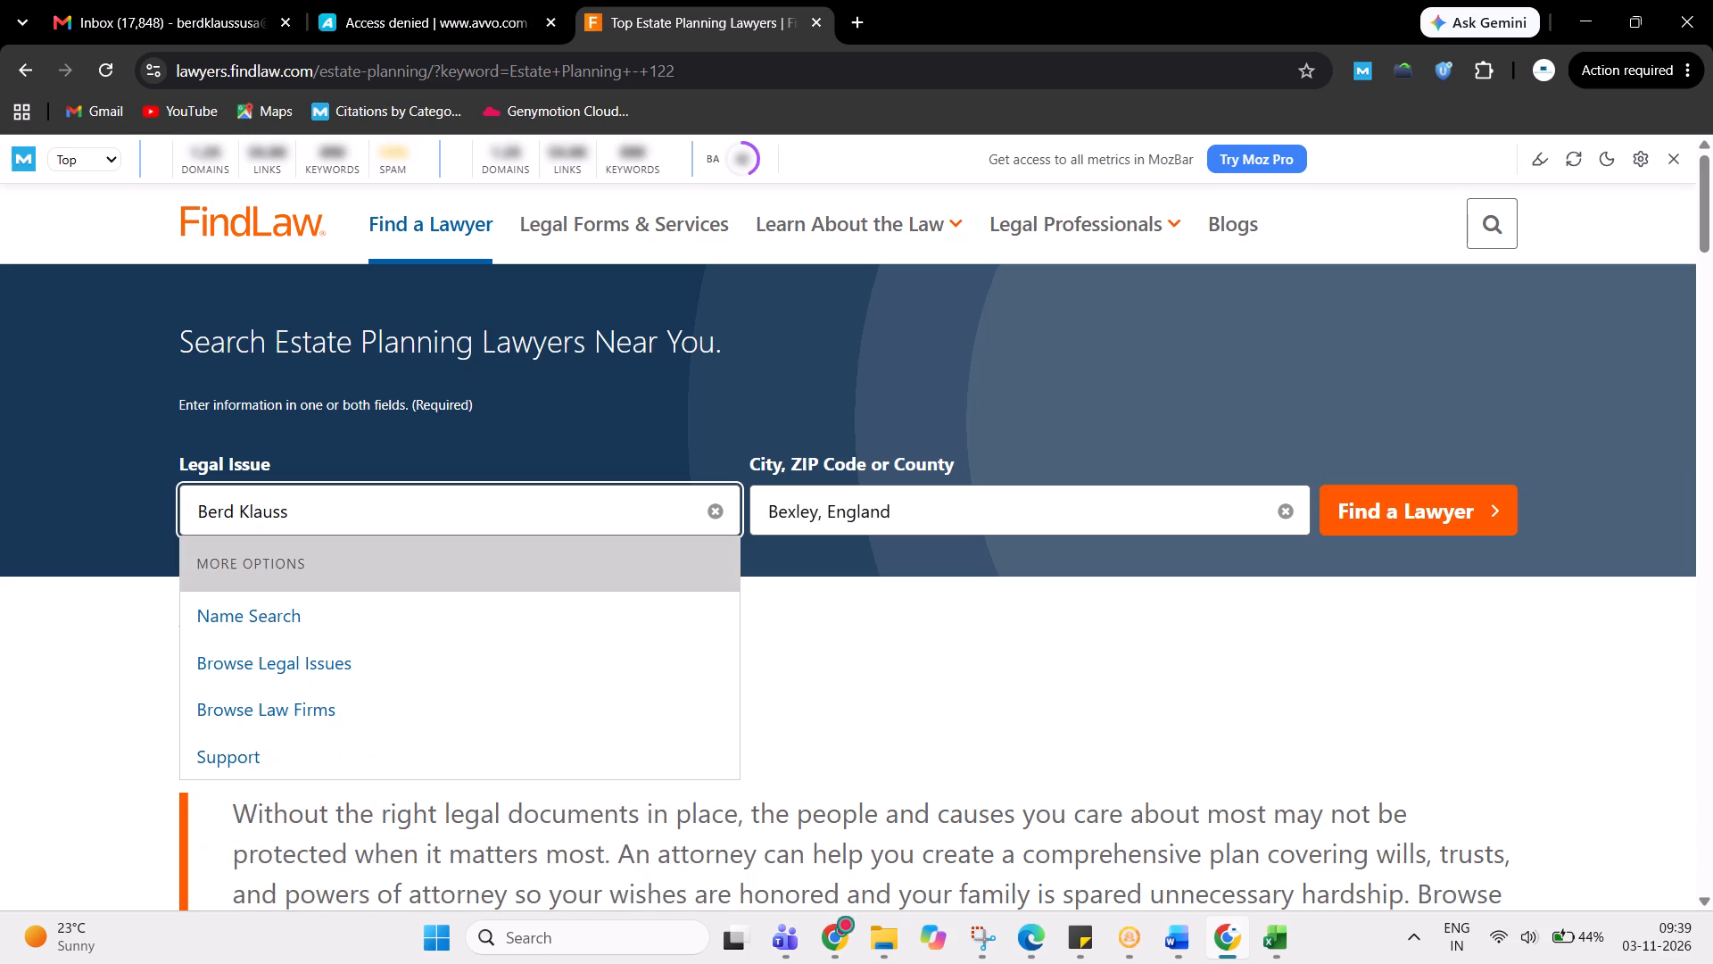
click(238, 510)
text(&)
key(space)
click(931, 513)
click(1284, 507)
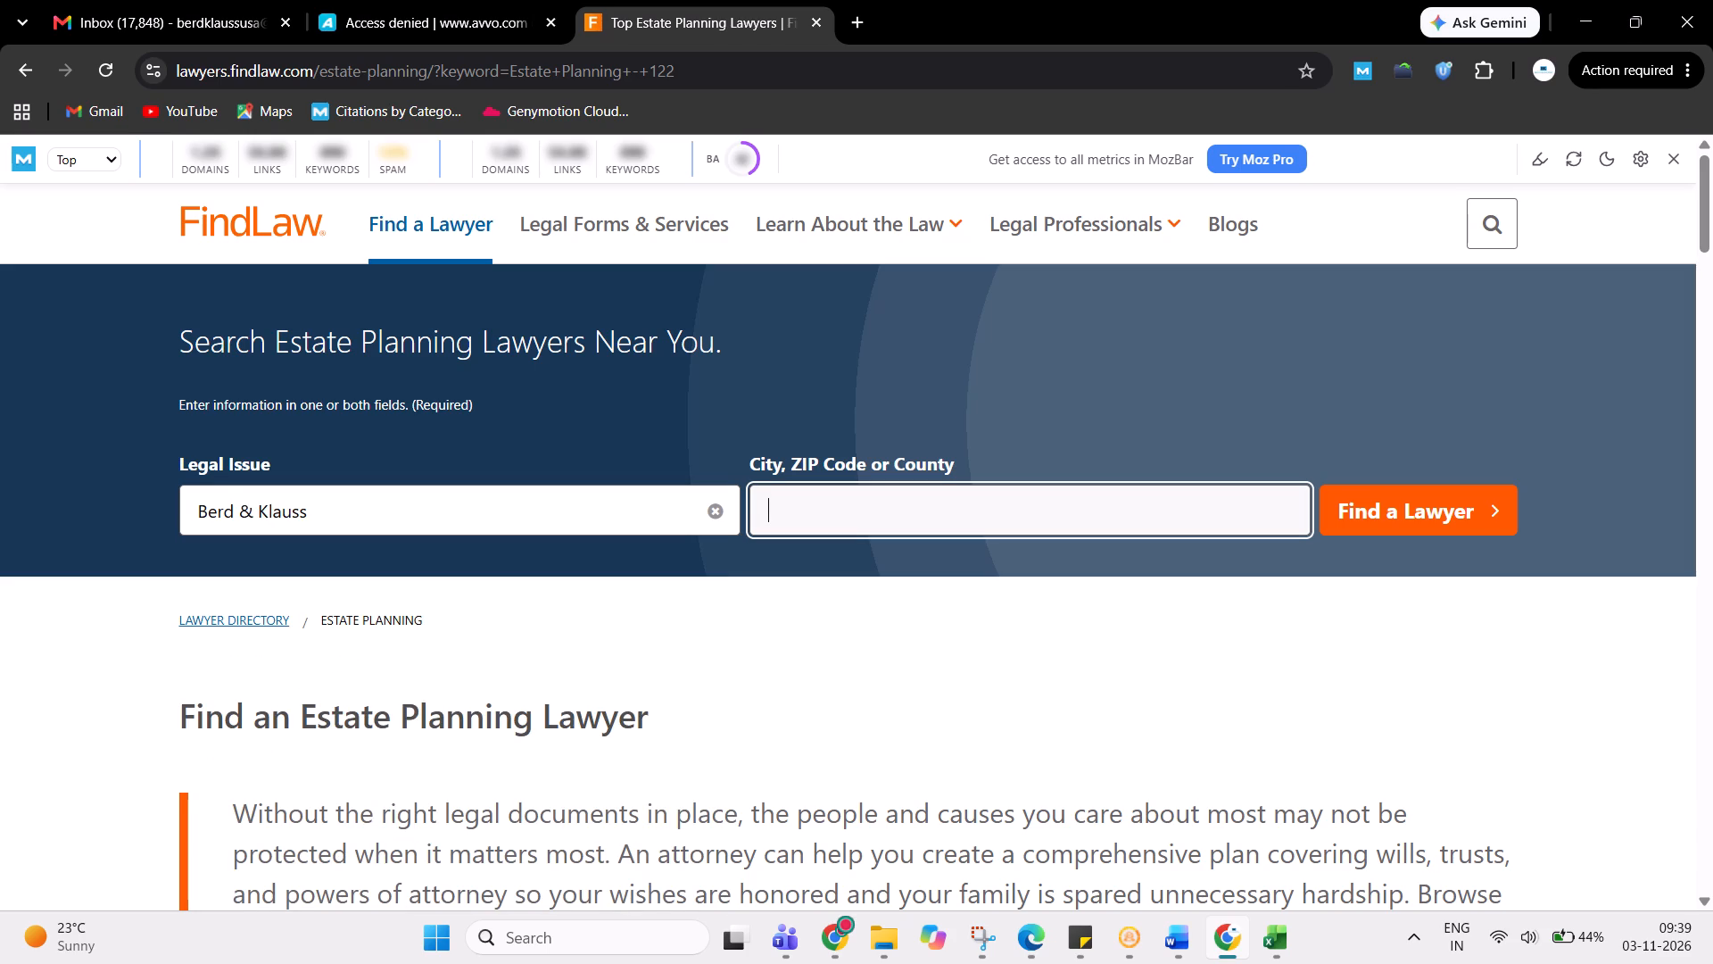
text(New york)
key(Return)
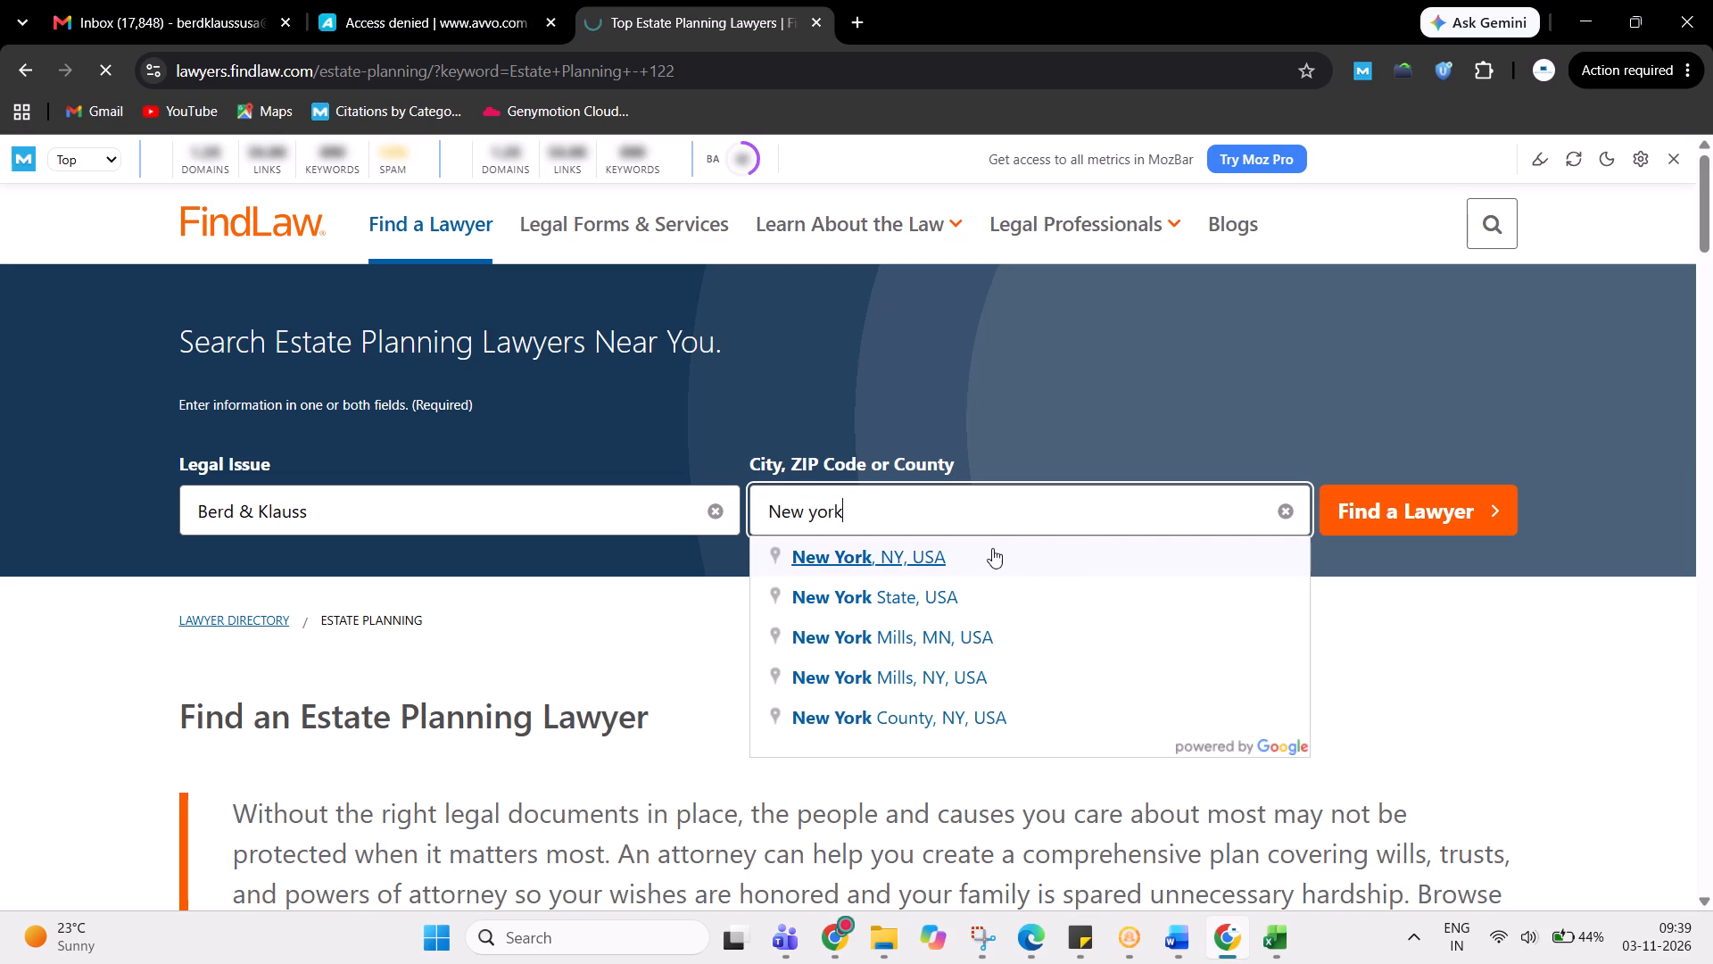
click(909, 561)
Check the firm's business details in the Berdklauss submission details document in Word.
click(1187, 949)
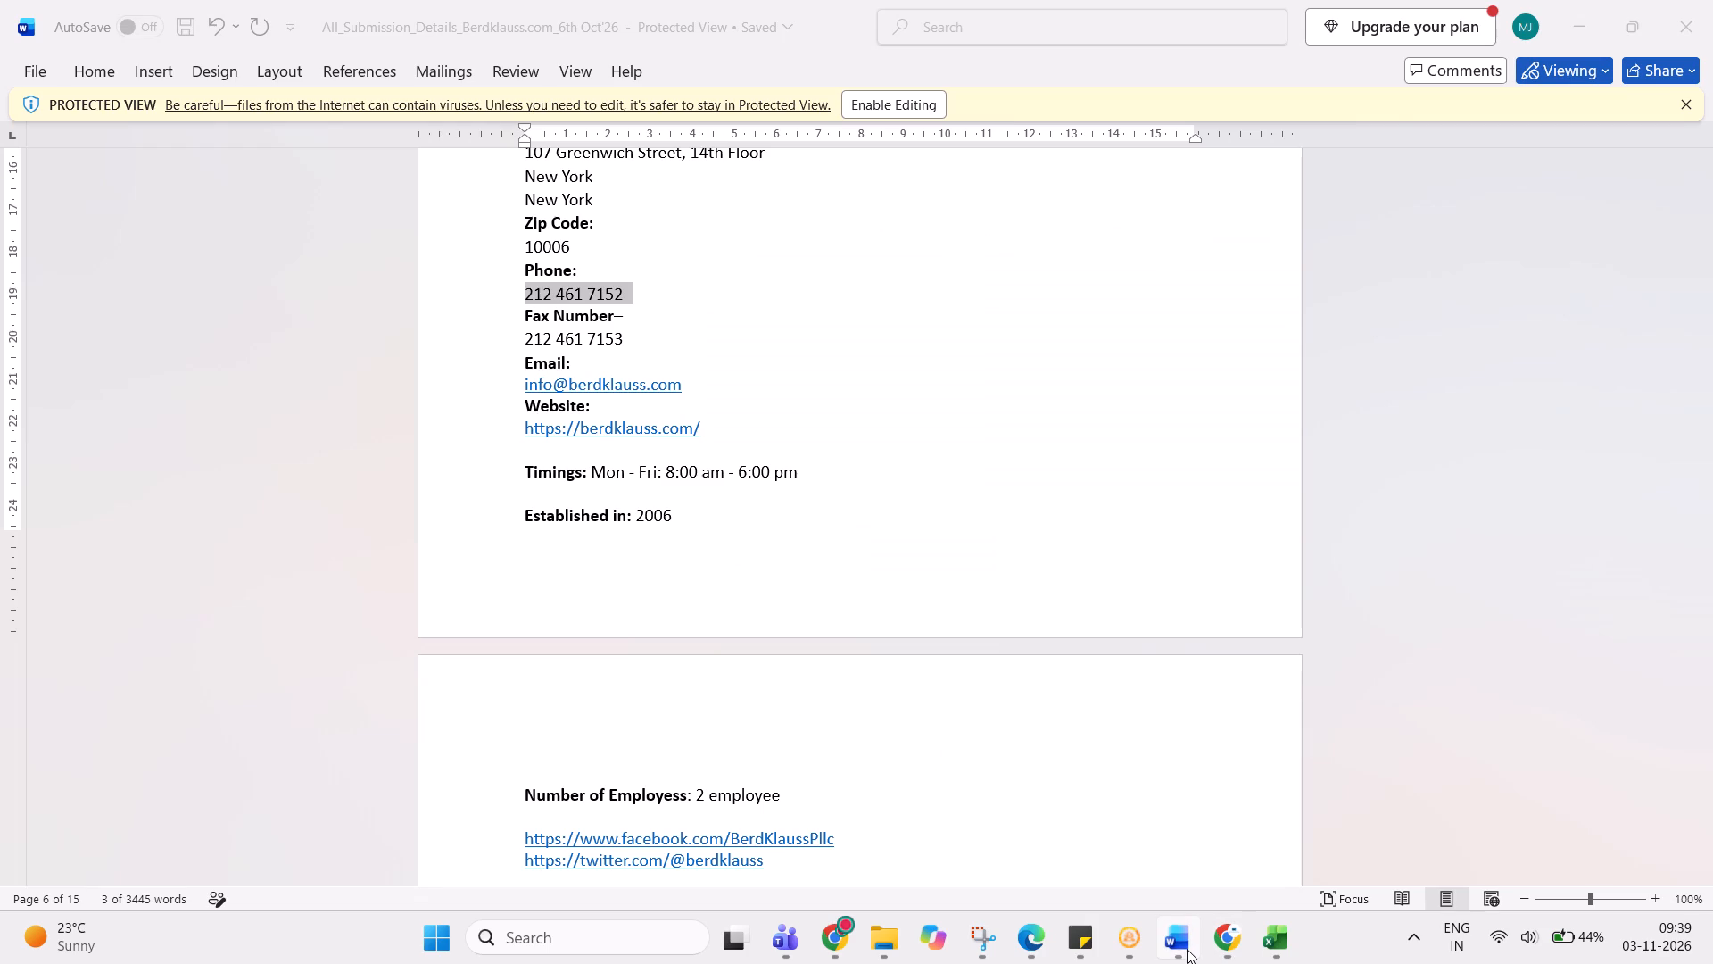
scroll(872, 542, up, 4)
key(alt+Tab)
Examine FindLaw's New York, New York lawyers page and its Legal Professionals options for a way to list the firm.
scroll(773, 598, down, 3)
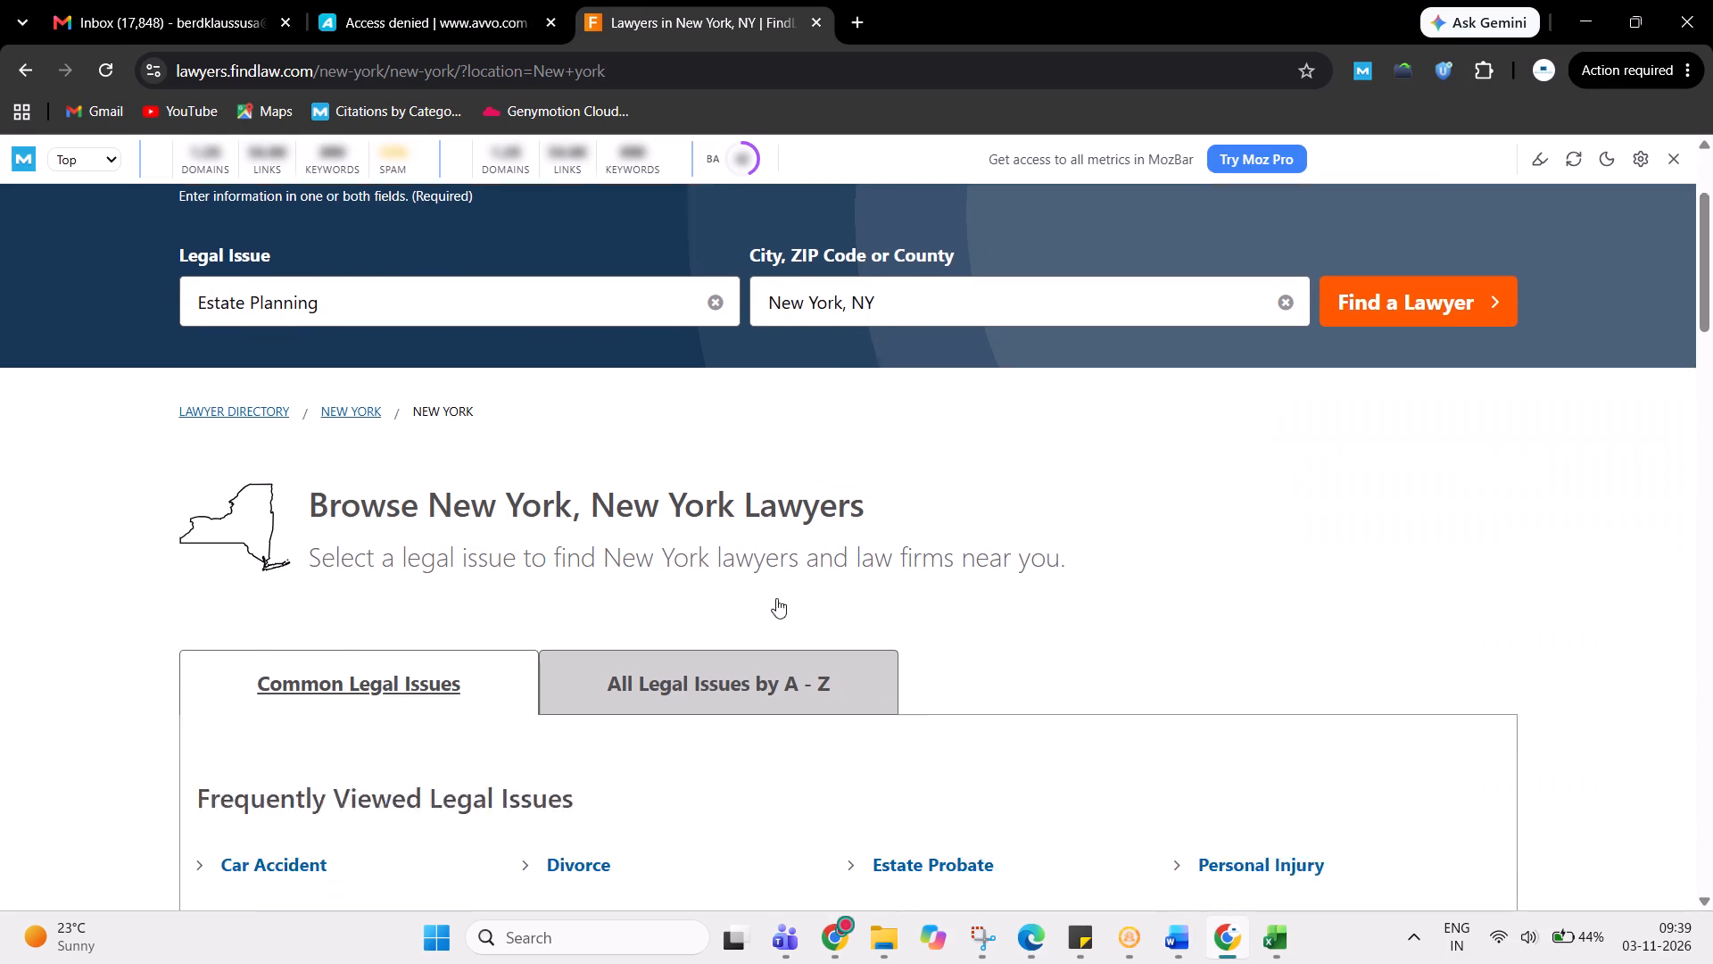
scroll(772, 569, up, 6)
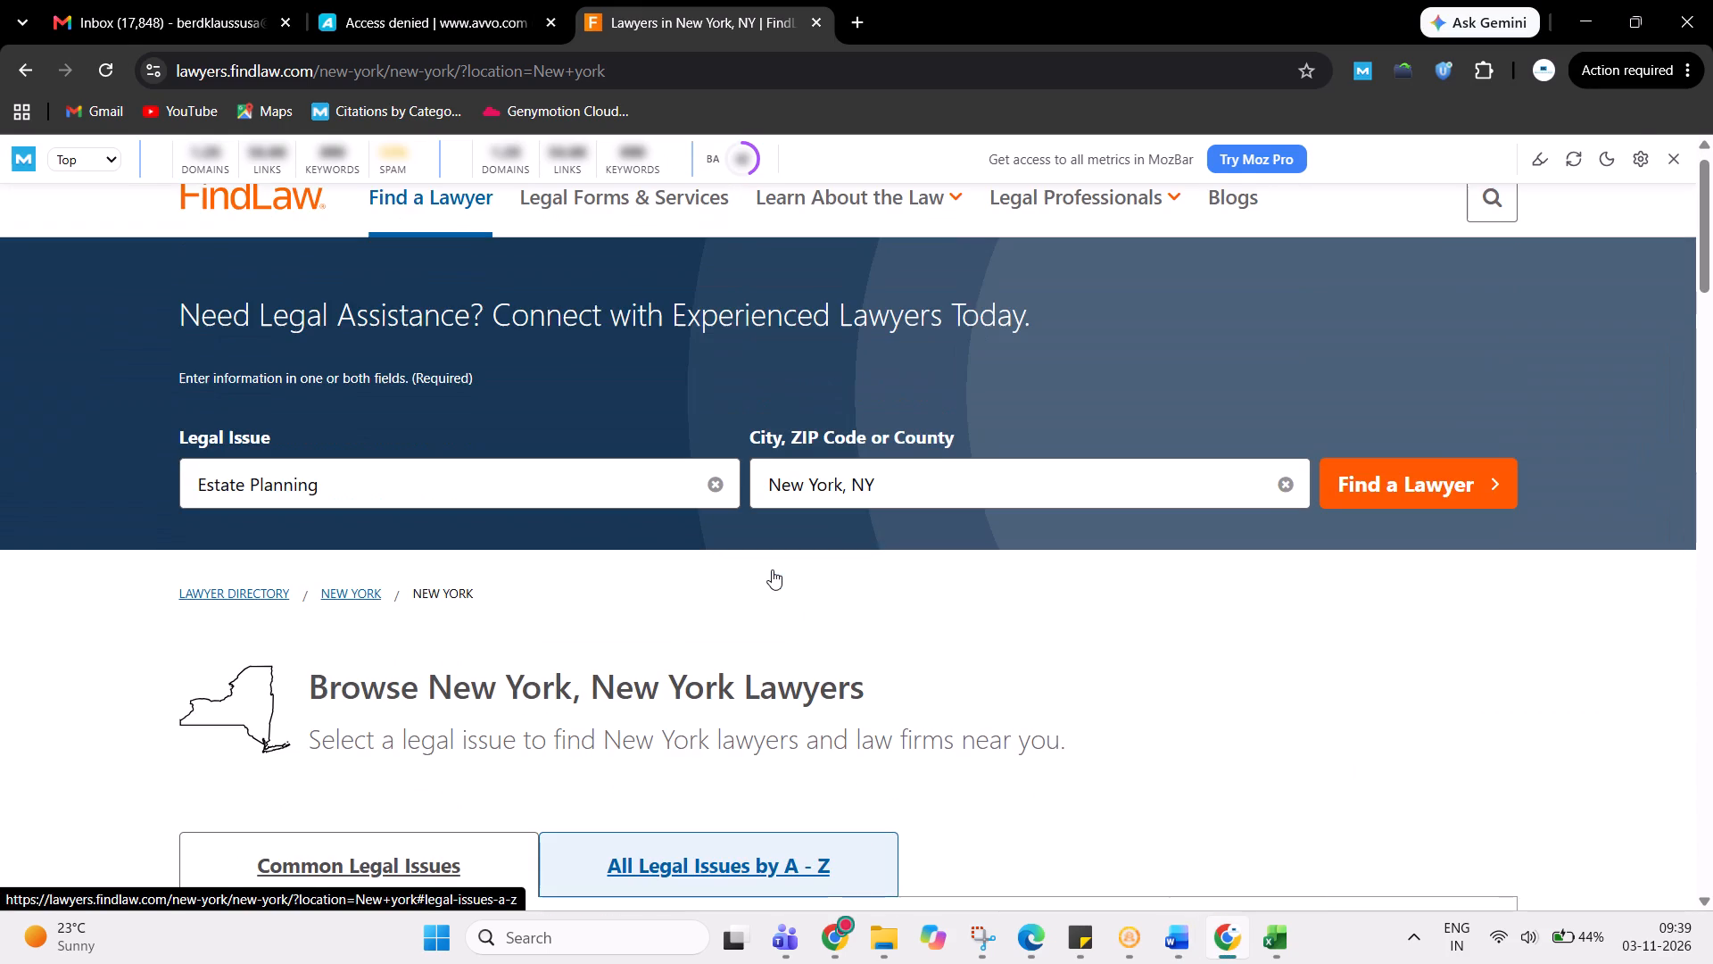
scroll(772, 569, up, 7)
scroll(772, 569, down, 4)
scroll(771, 569, up, 3)
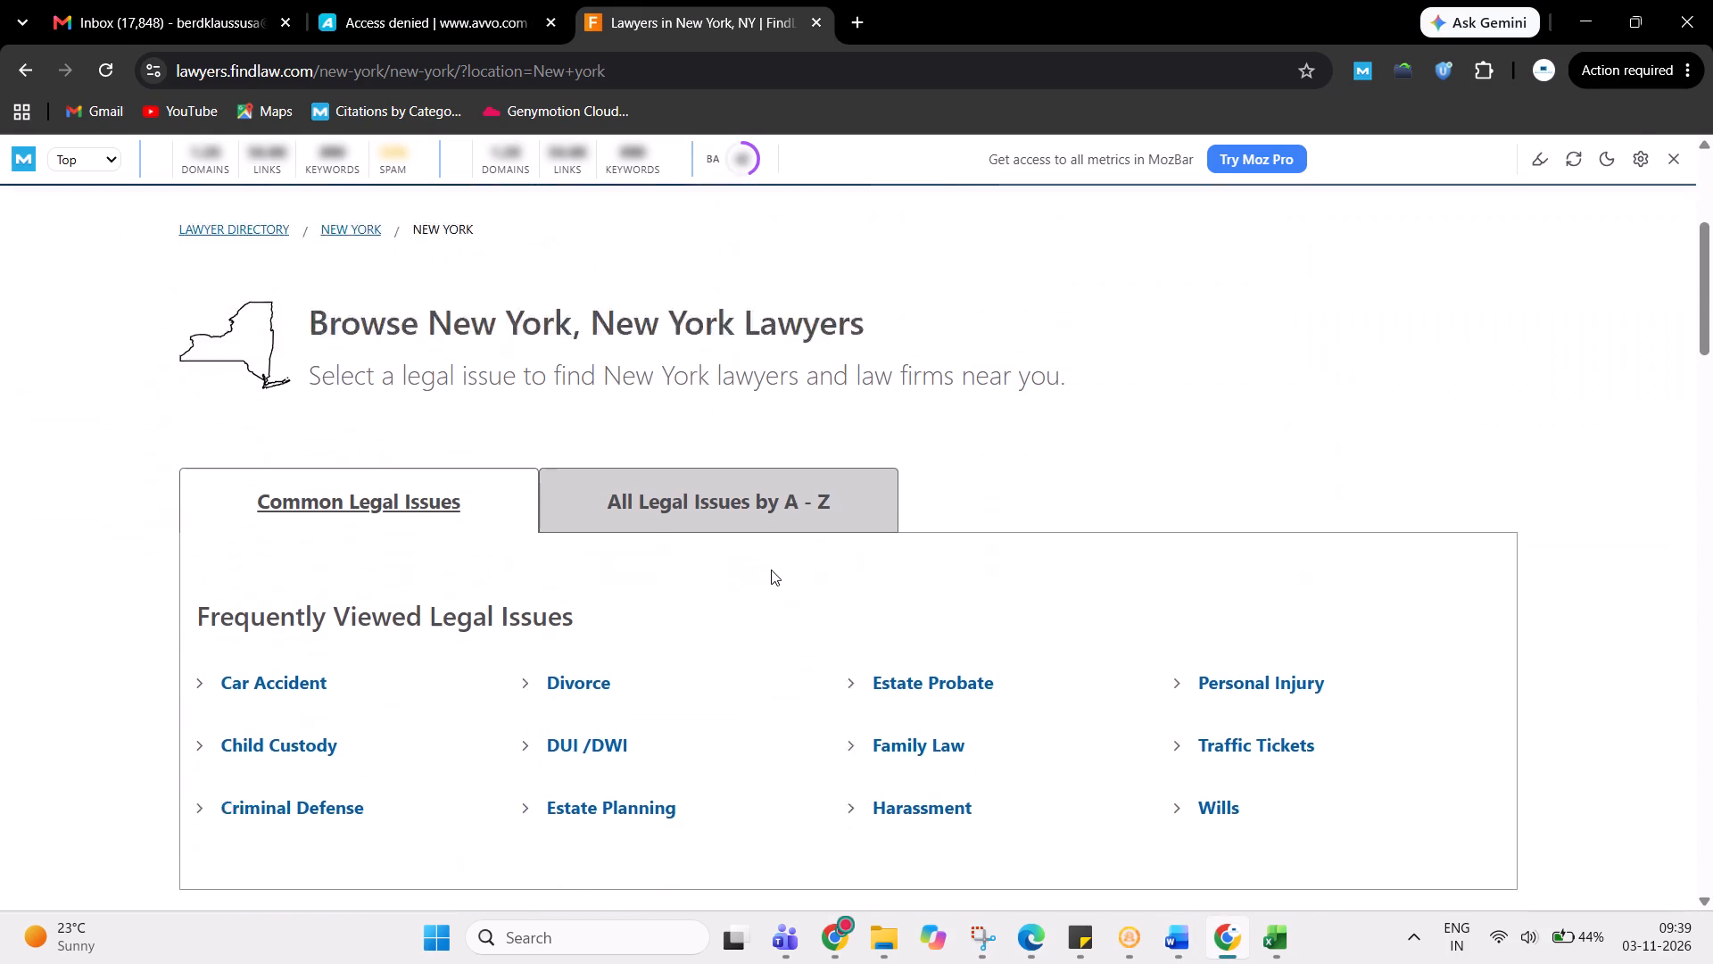
scroll(771, 569, up, 2)
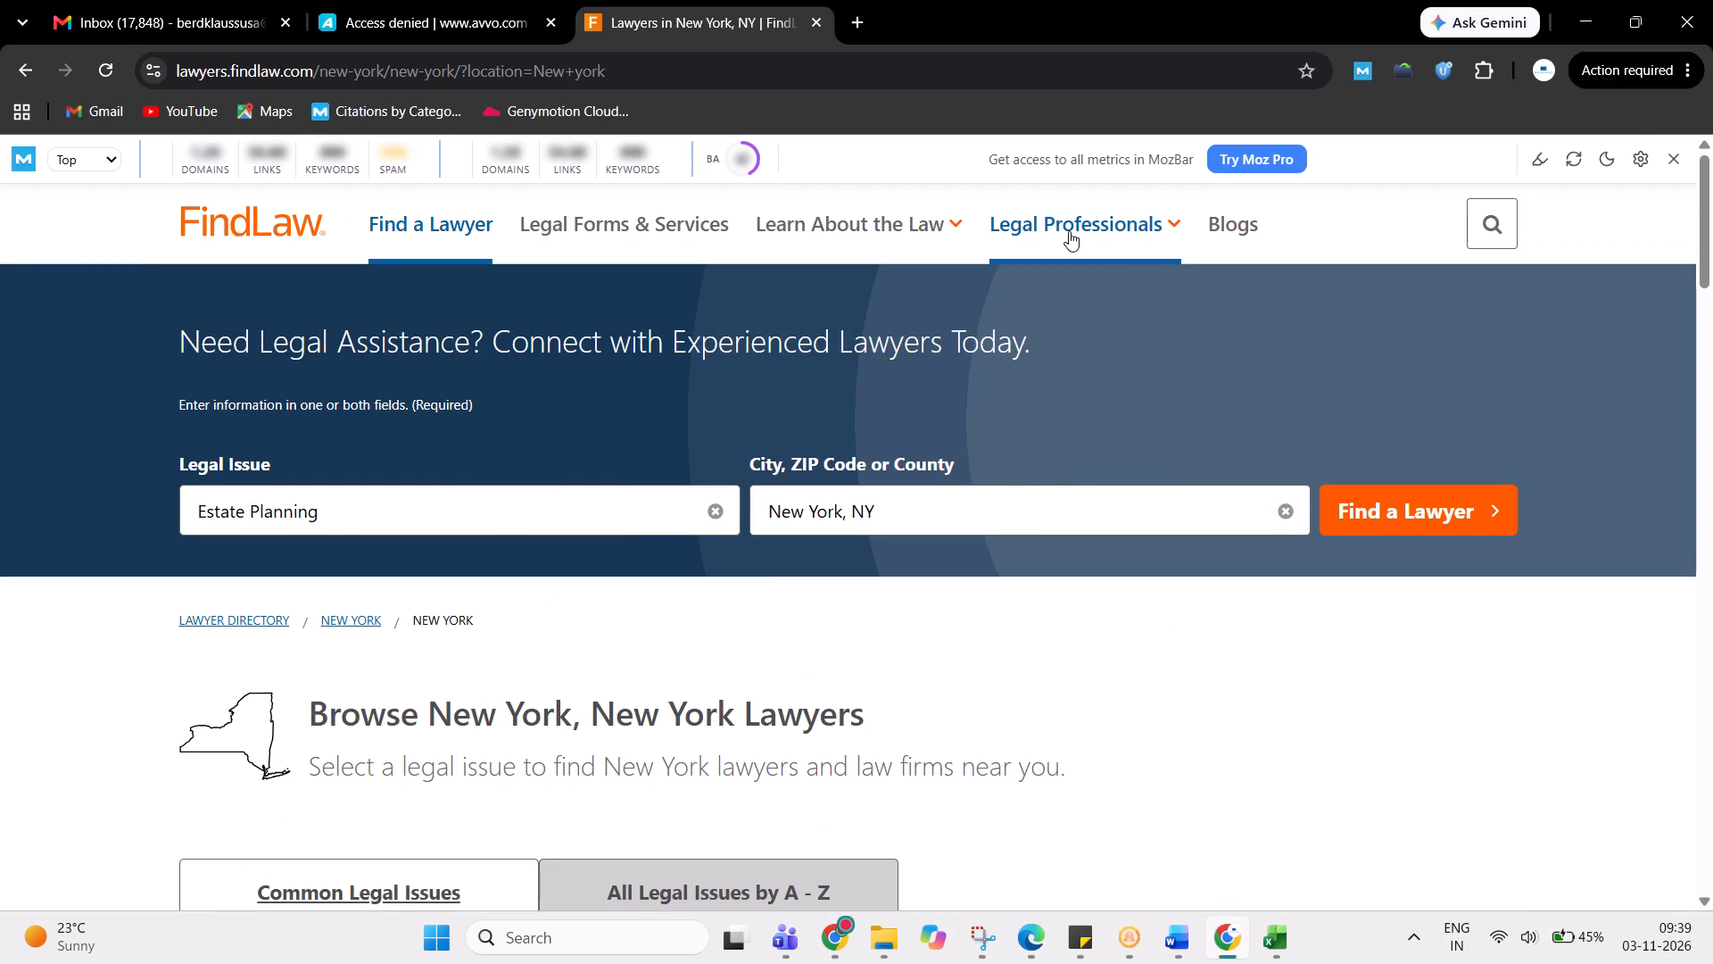
click(1069, 231)
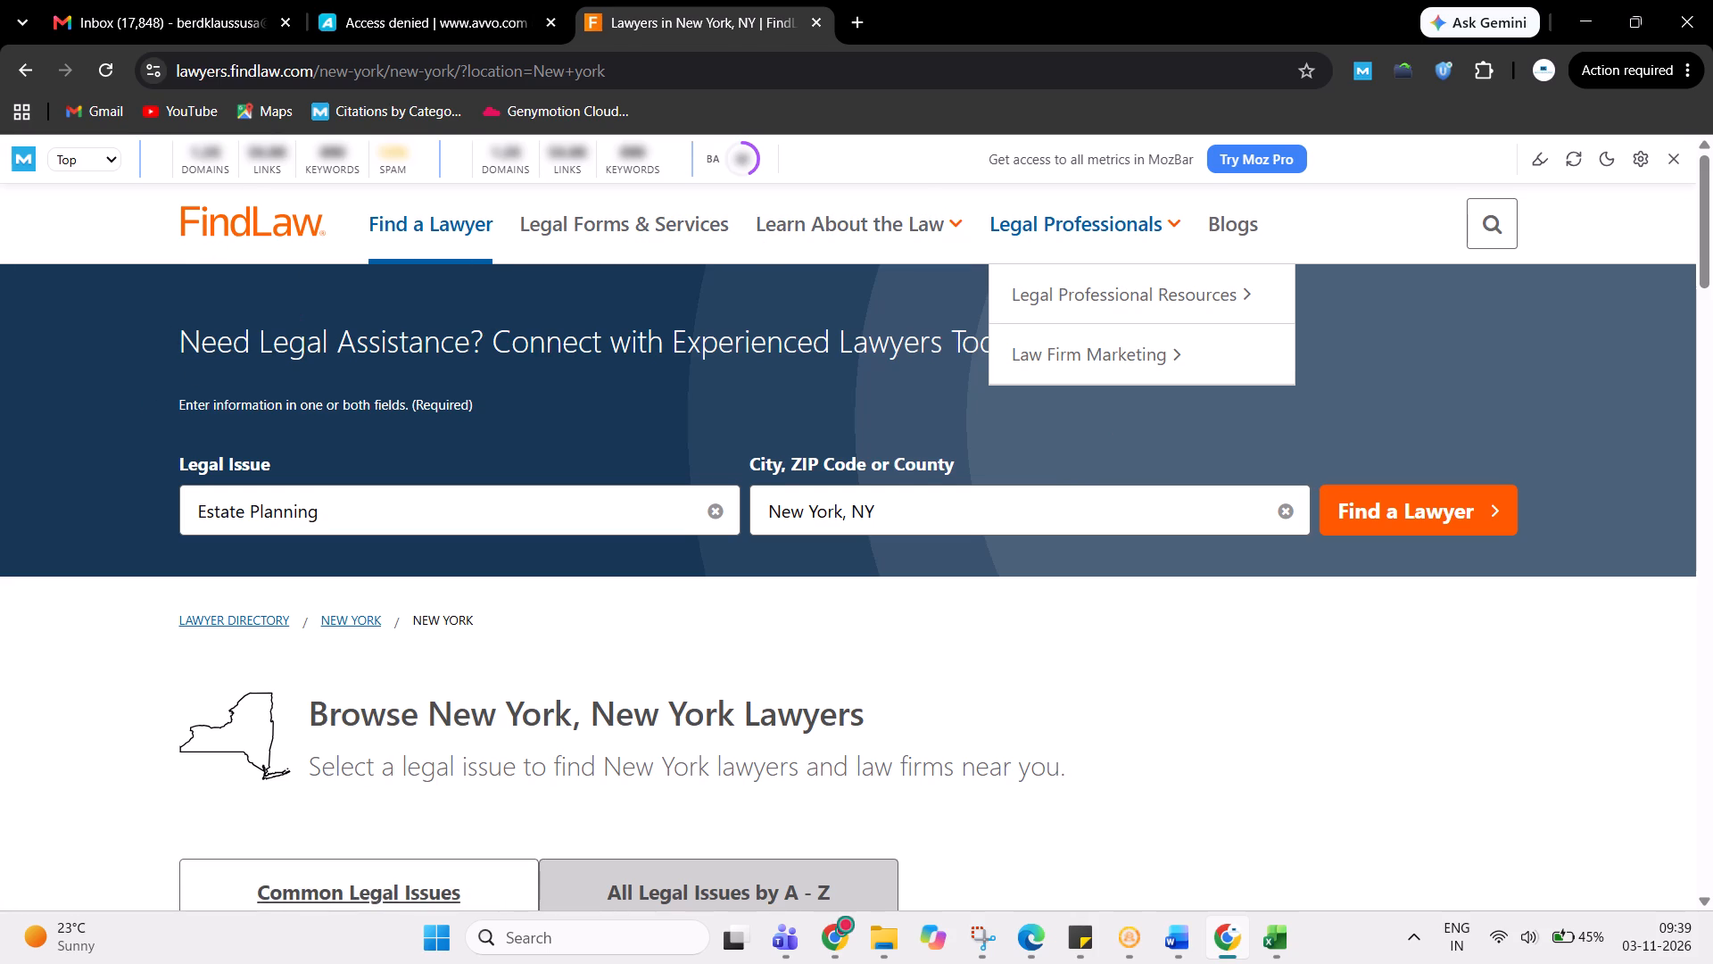
Open FindLaw's Contact us link from the page footer in a new tab, keeping the lawyer directory page in view.
scroll(805, 633, down, 15)
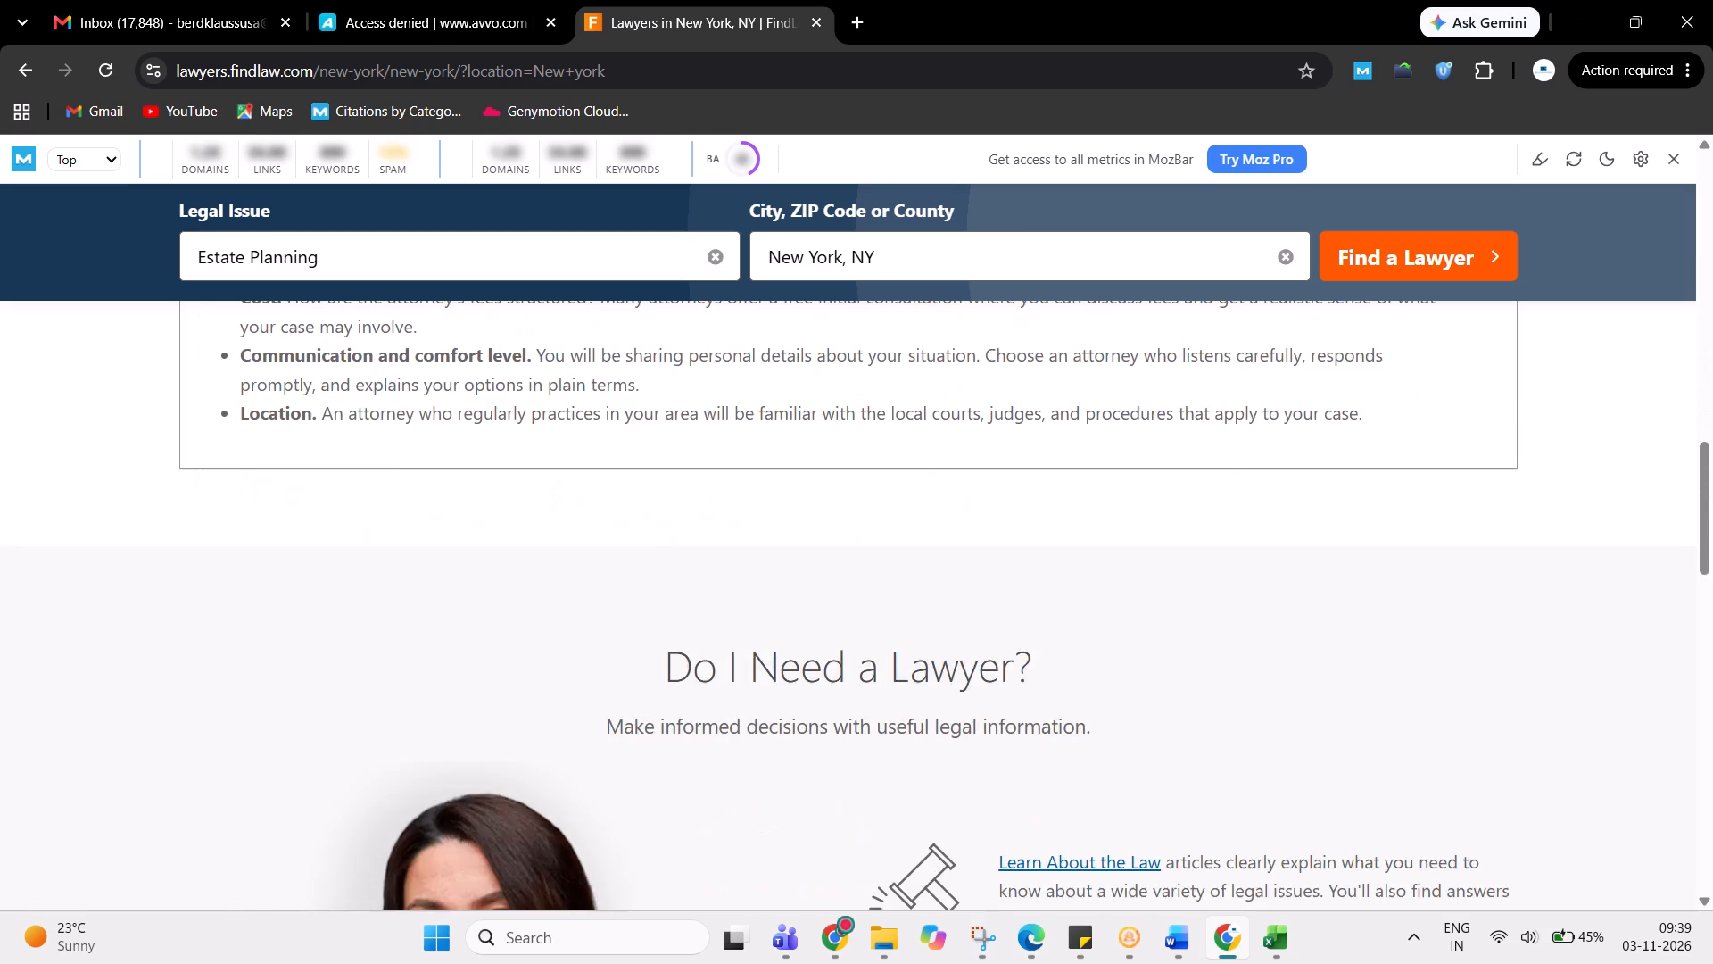
scroll(806, 652, down, 16)
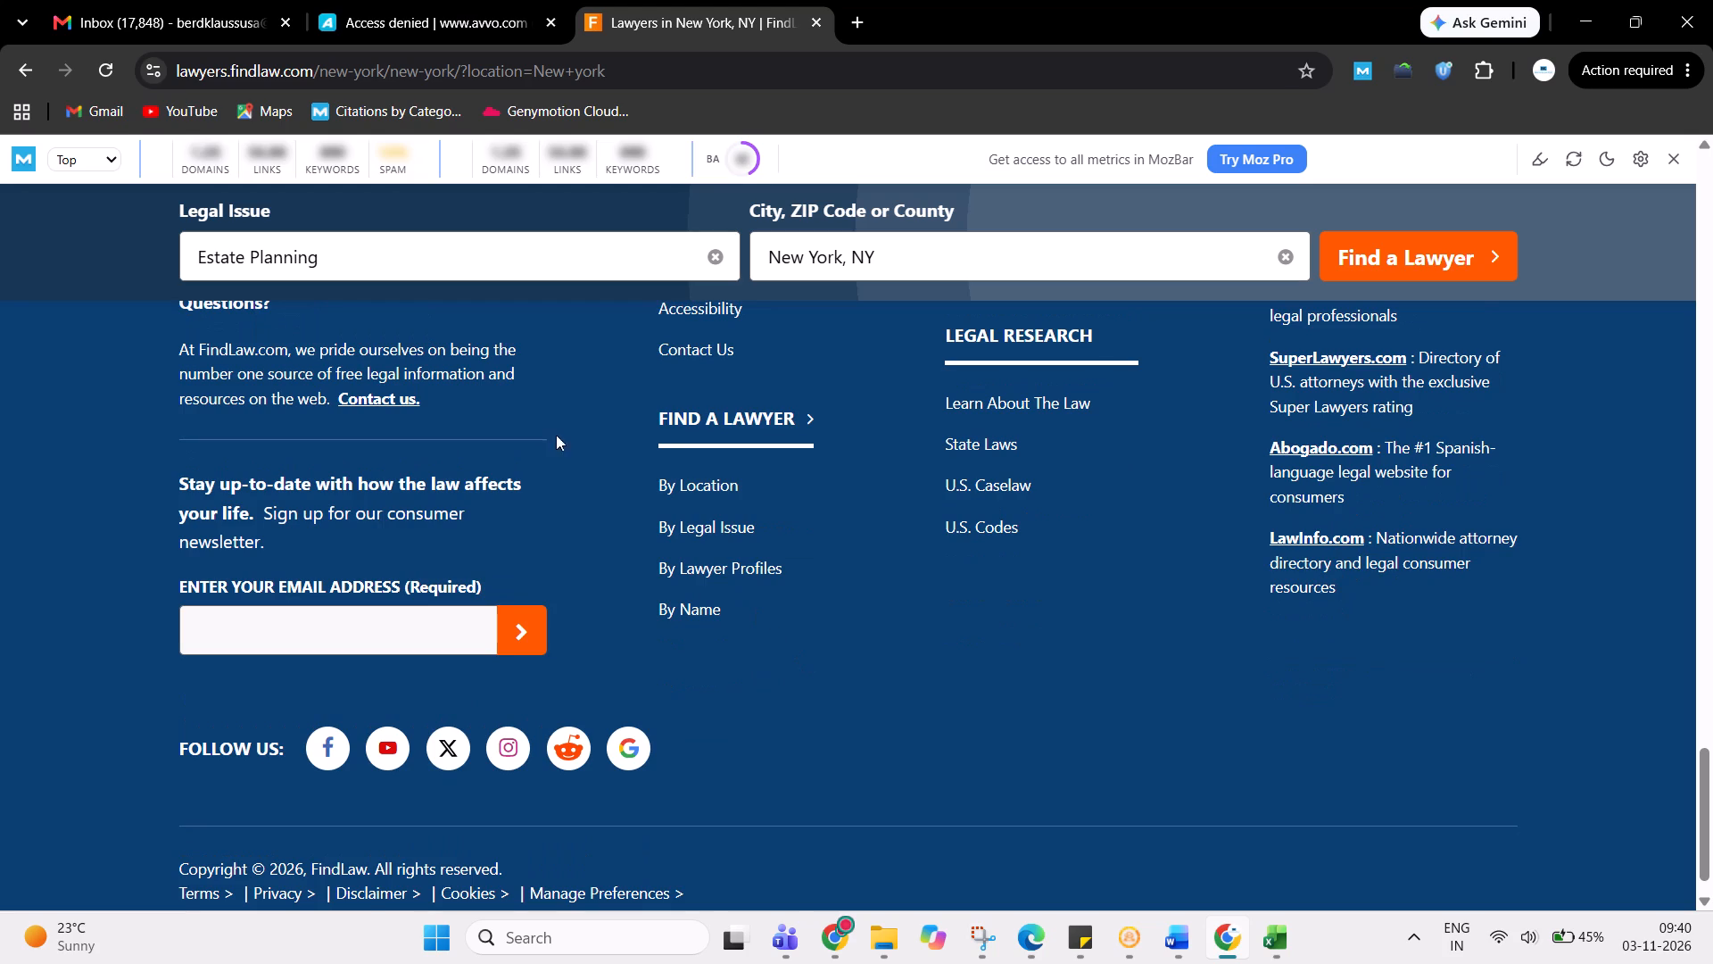
right_click(391, 397)
click(443, 433)
scroll(886, 494, up, 2)
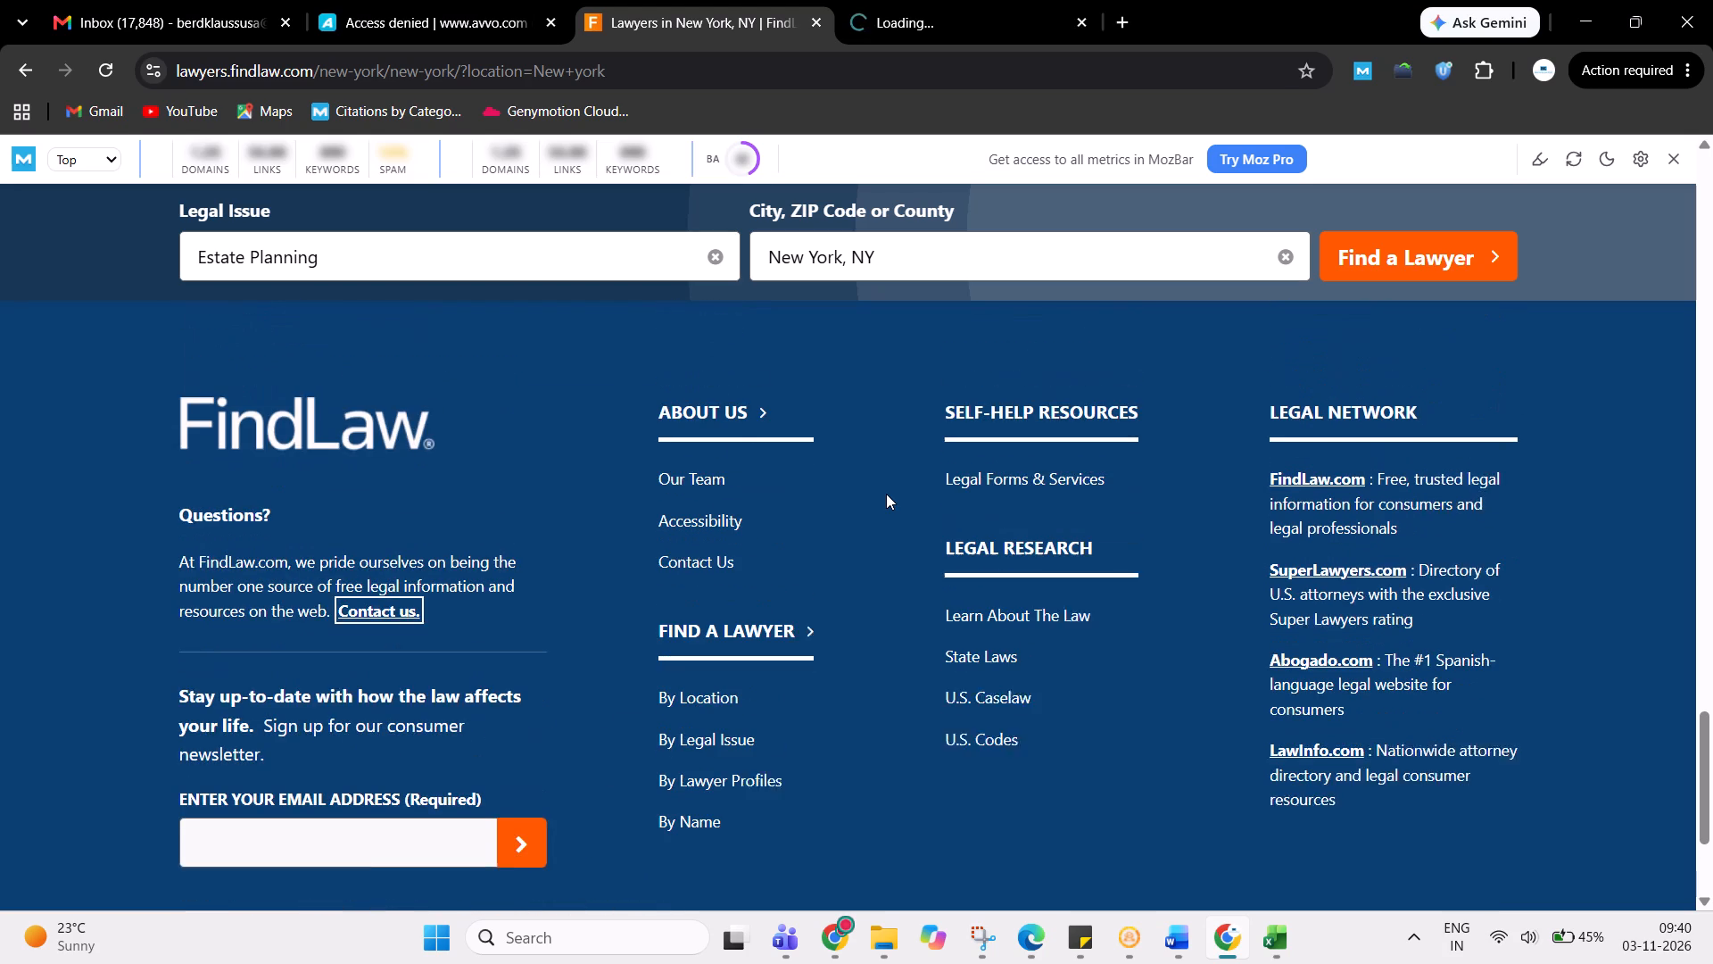
scroll(1054, 500, down, 1)
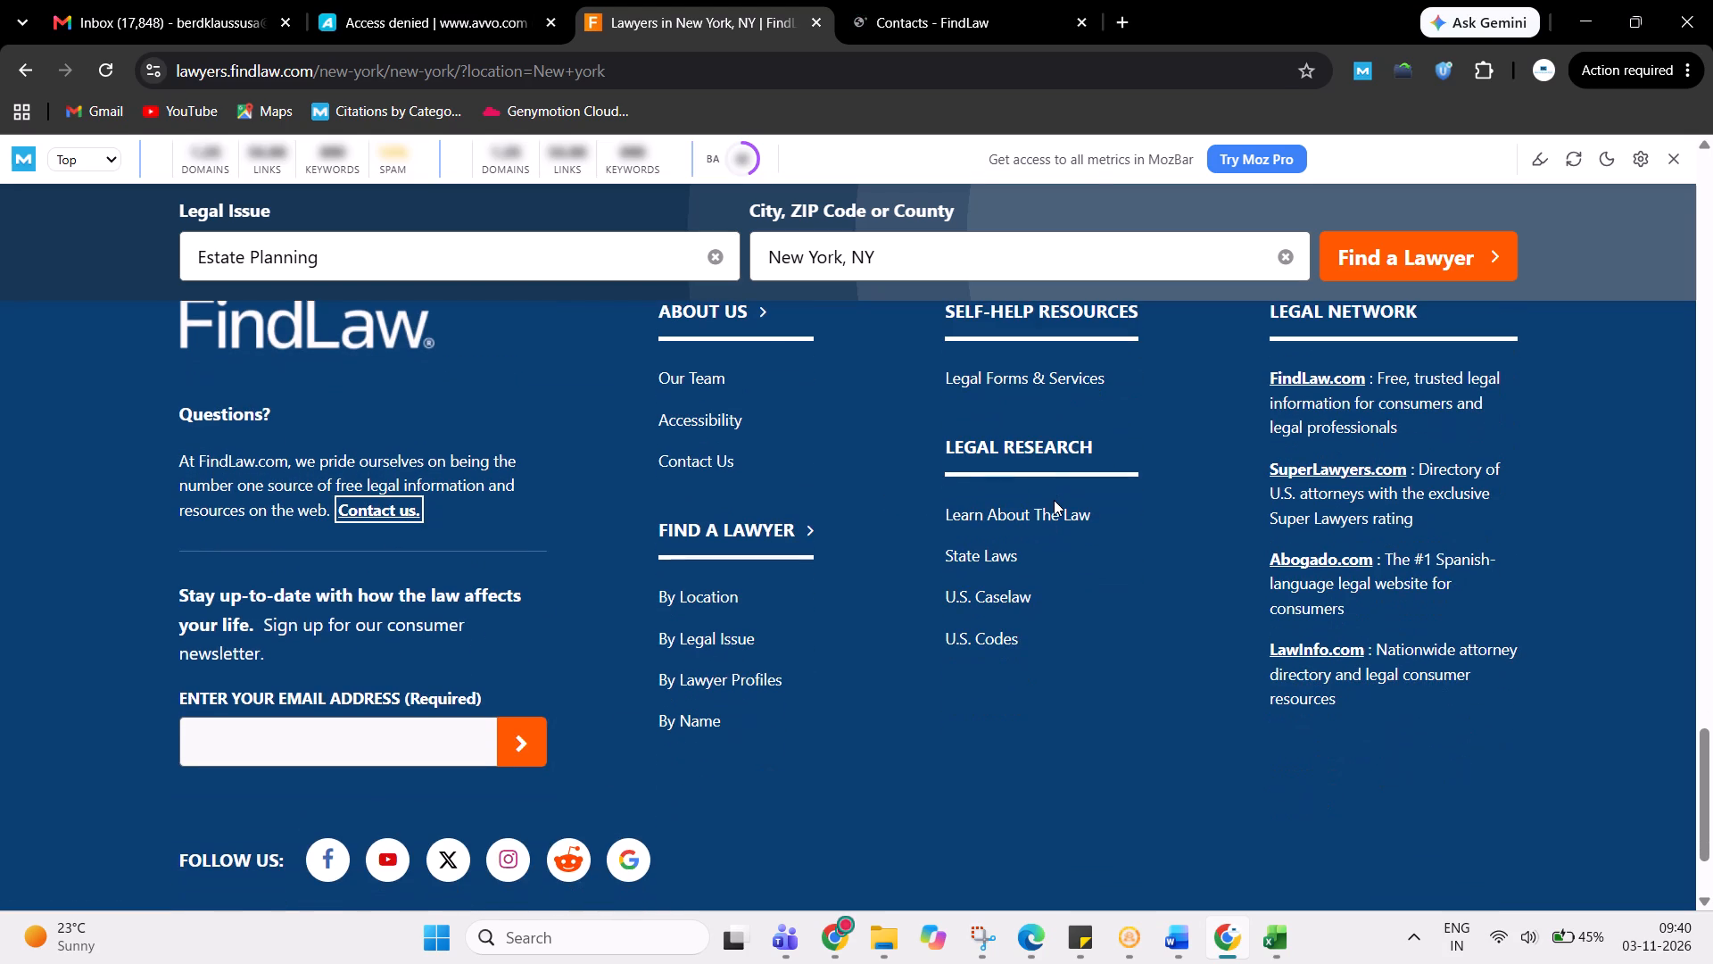
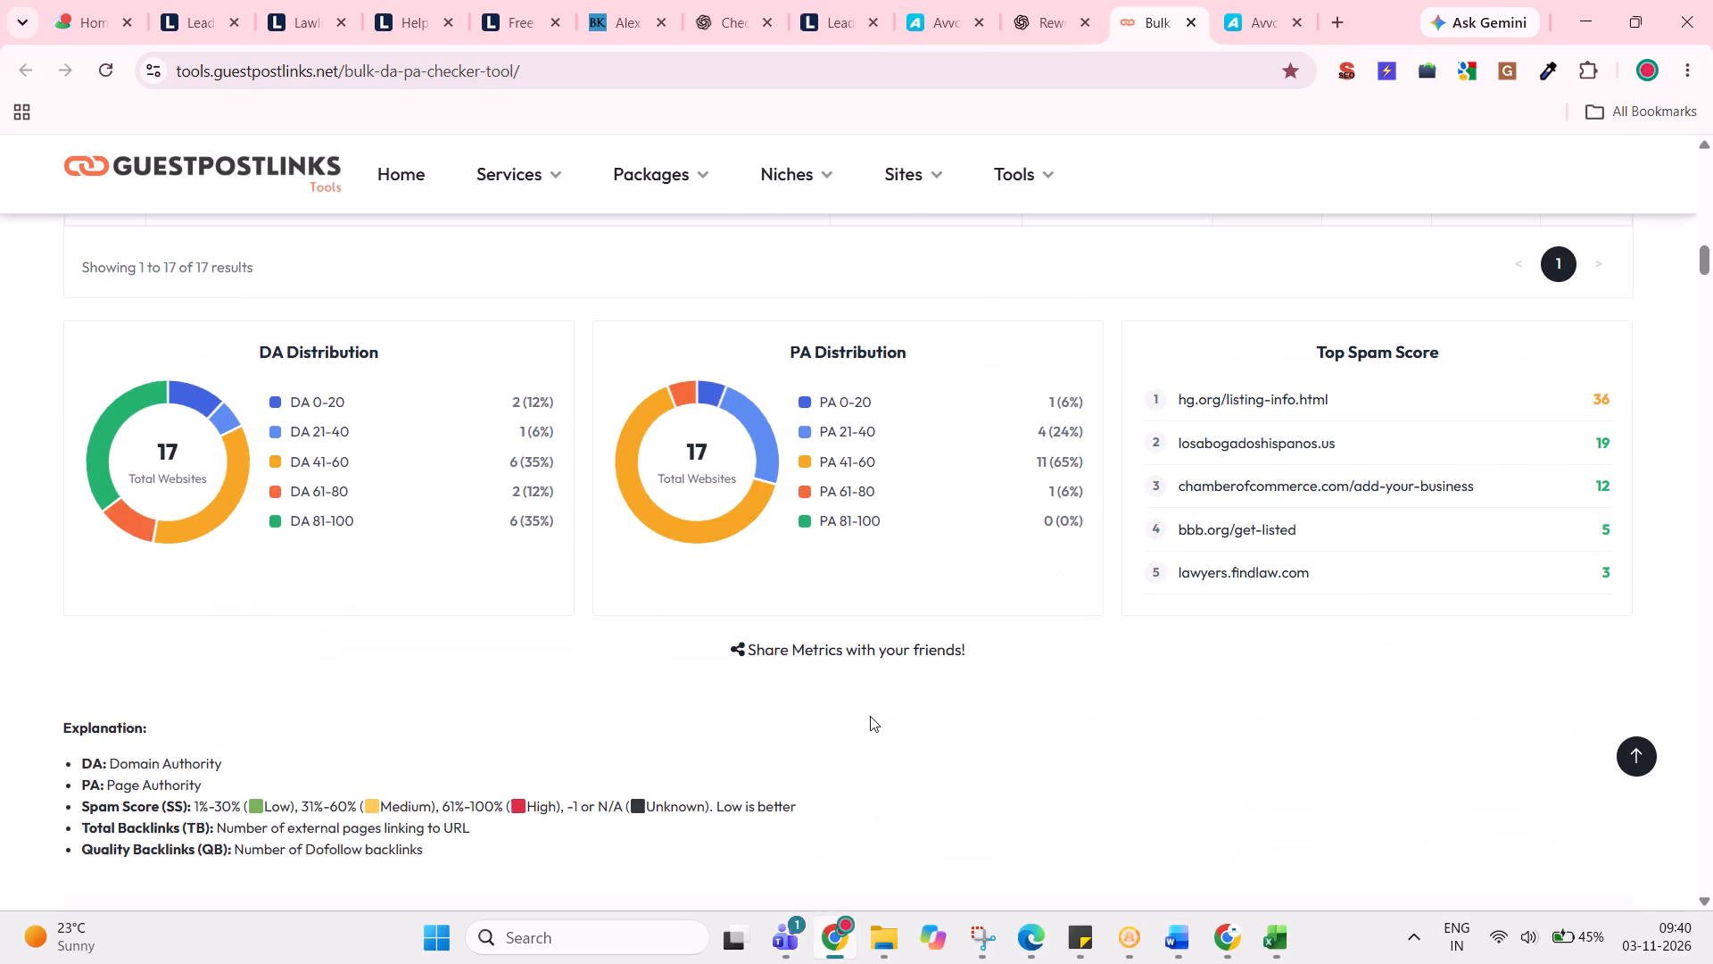
Examine the bulk DA/PA checker's results table for the directory sites' DA, PA and spam scores.
scroll(870, 716, up, 11)
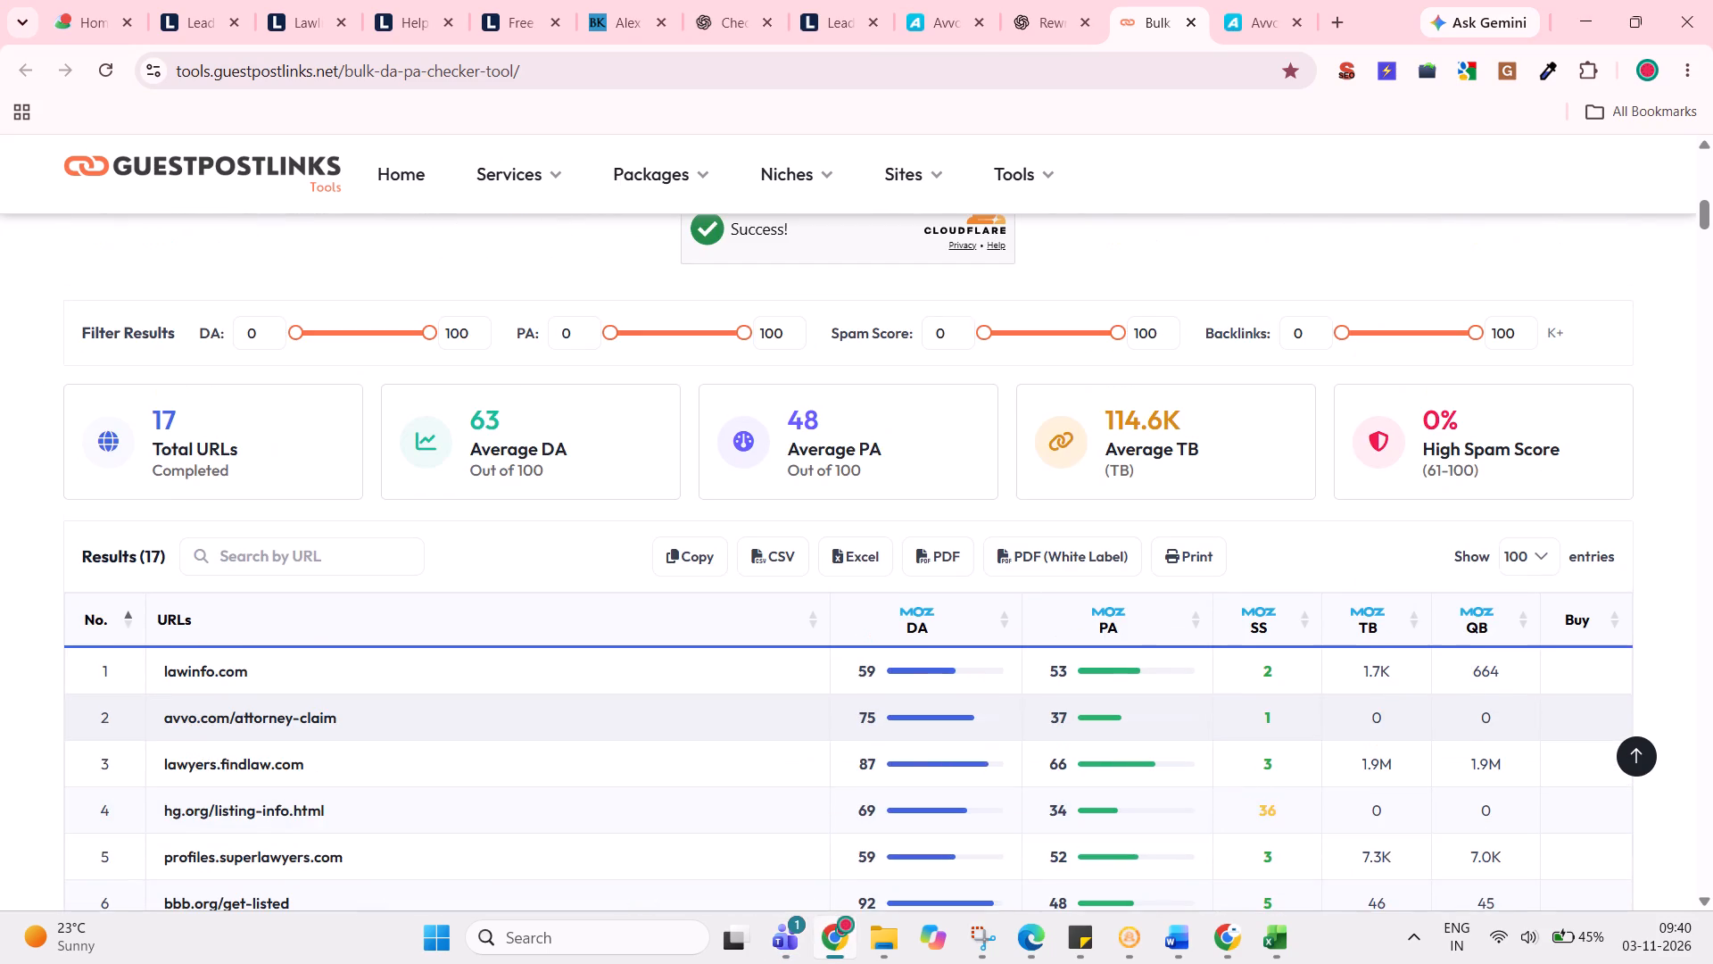
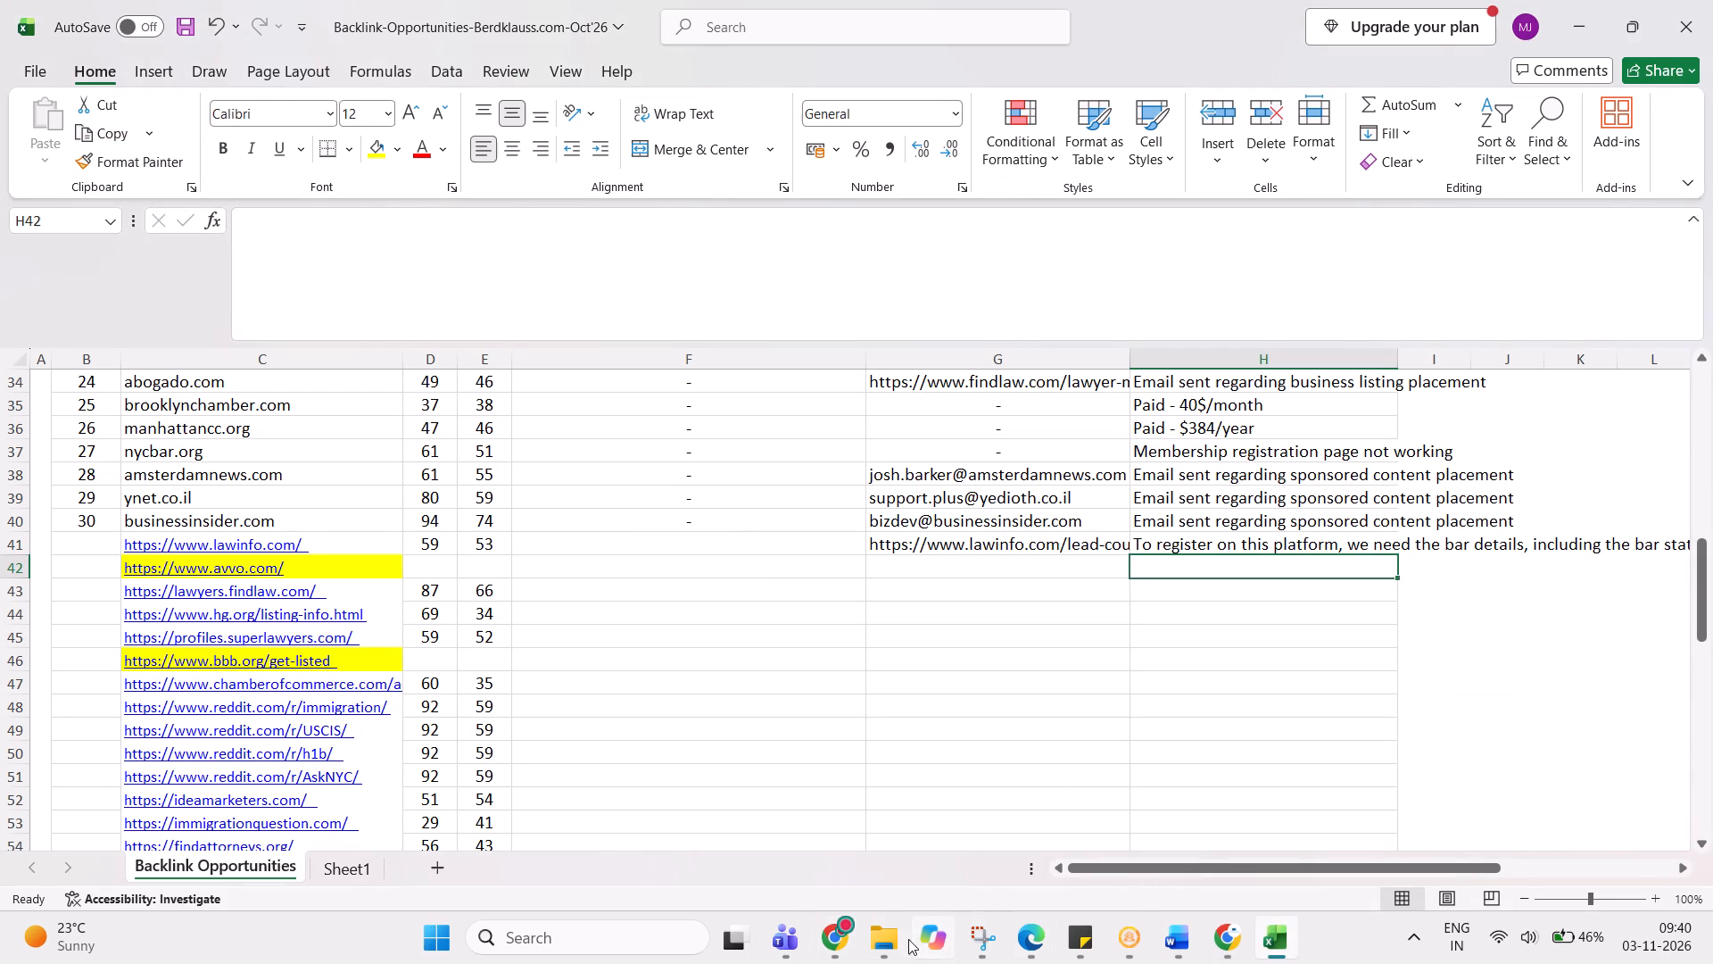
Switch to File Explorer and move the 02 Nov'26 Daily Timesheet workbook from drive D: into the Seo Valley Campaigns folder.
click(890, 945)
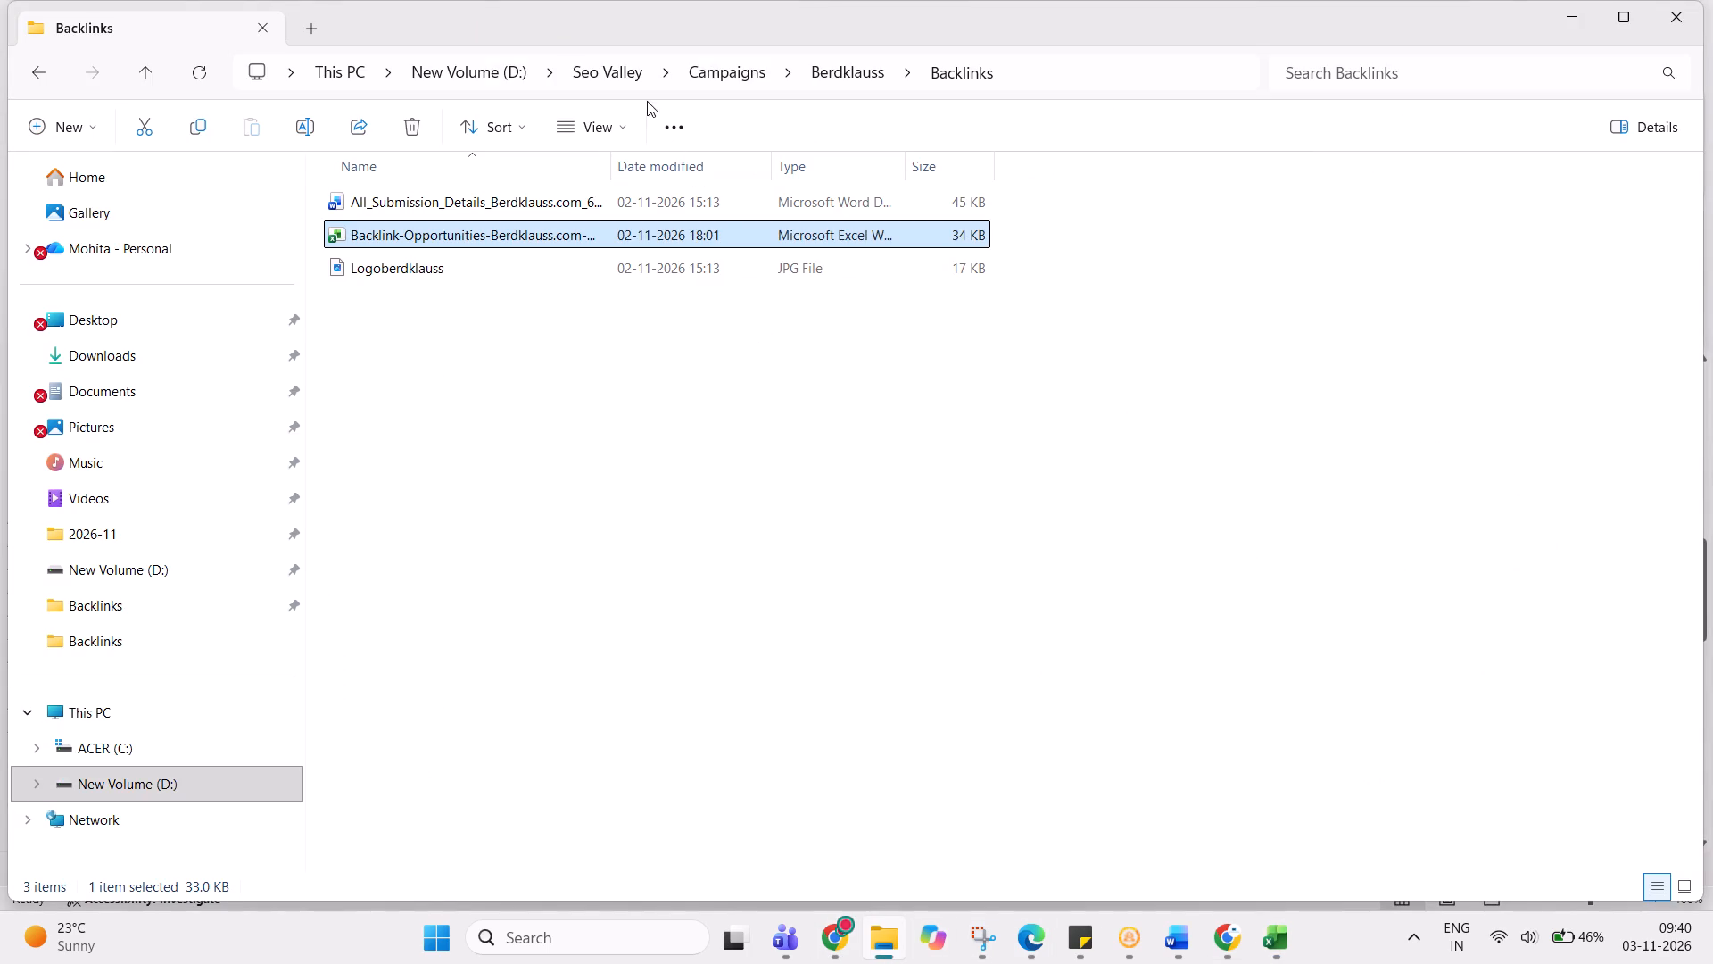
click(706, 68)
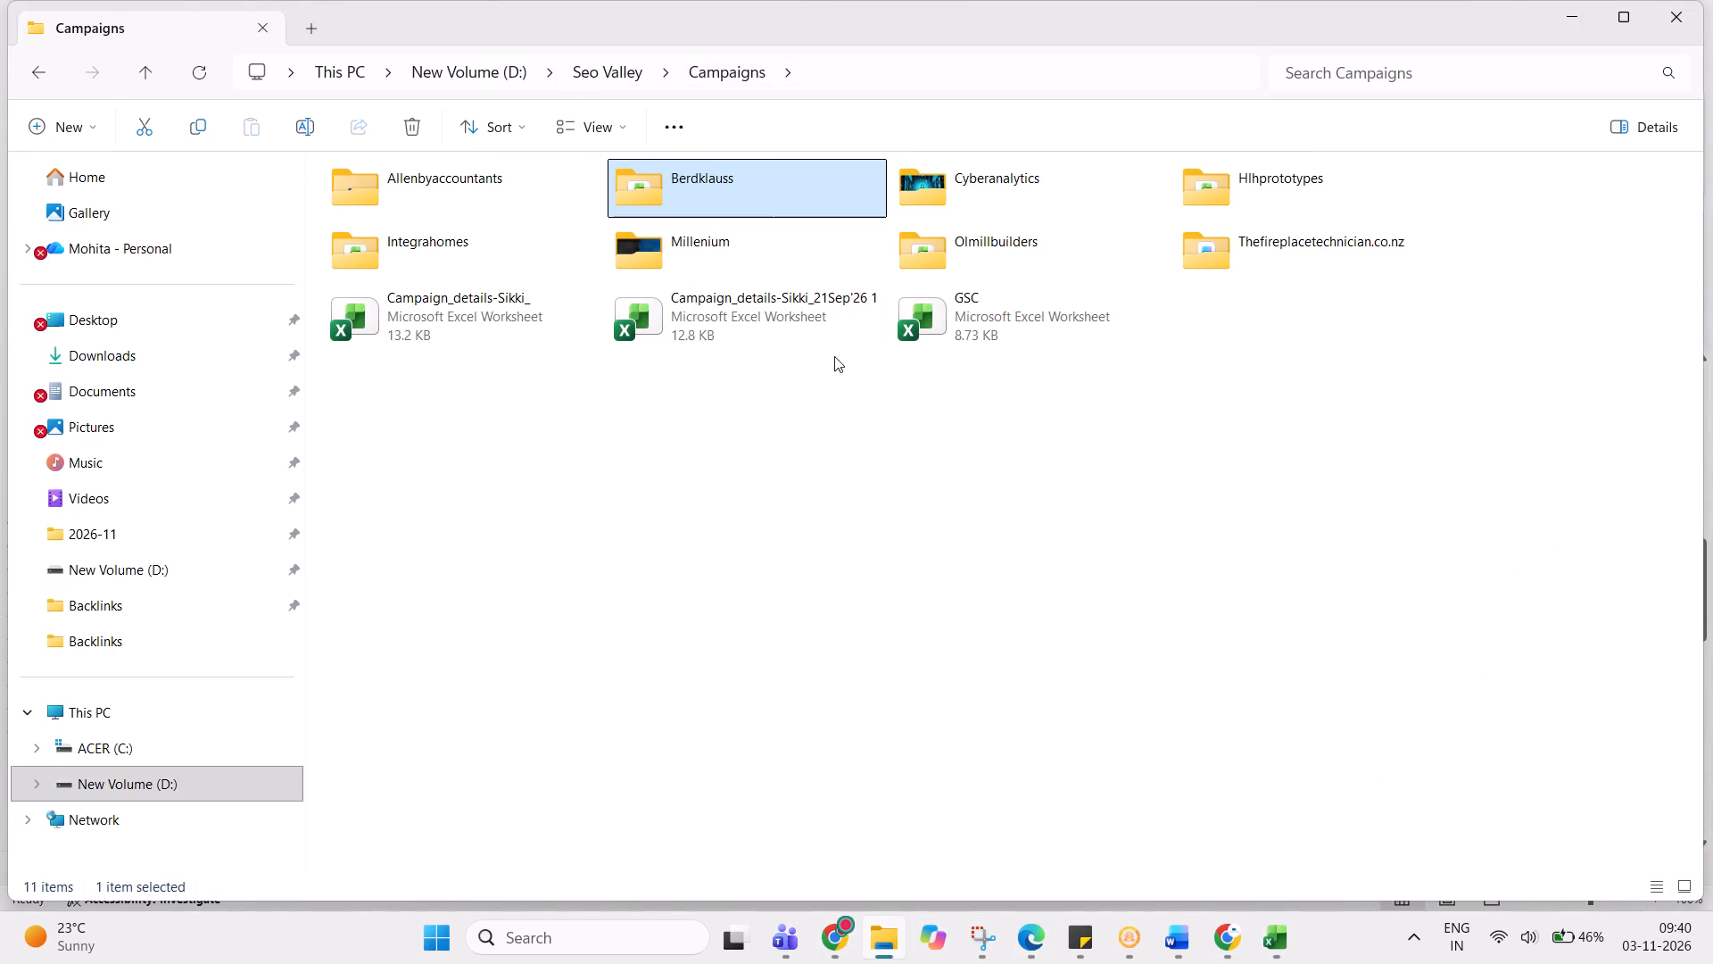
click(586, 73)
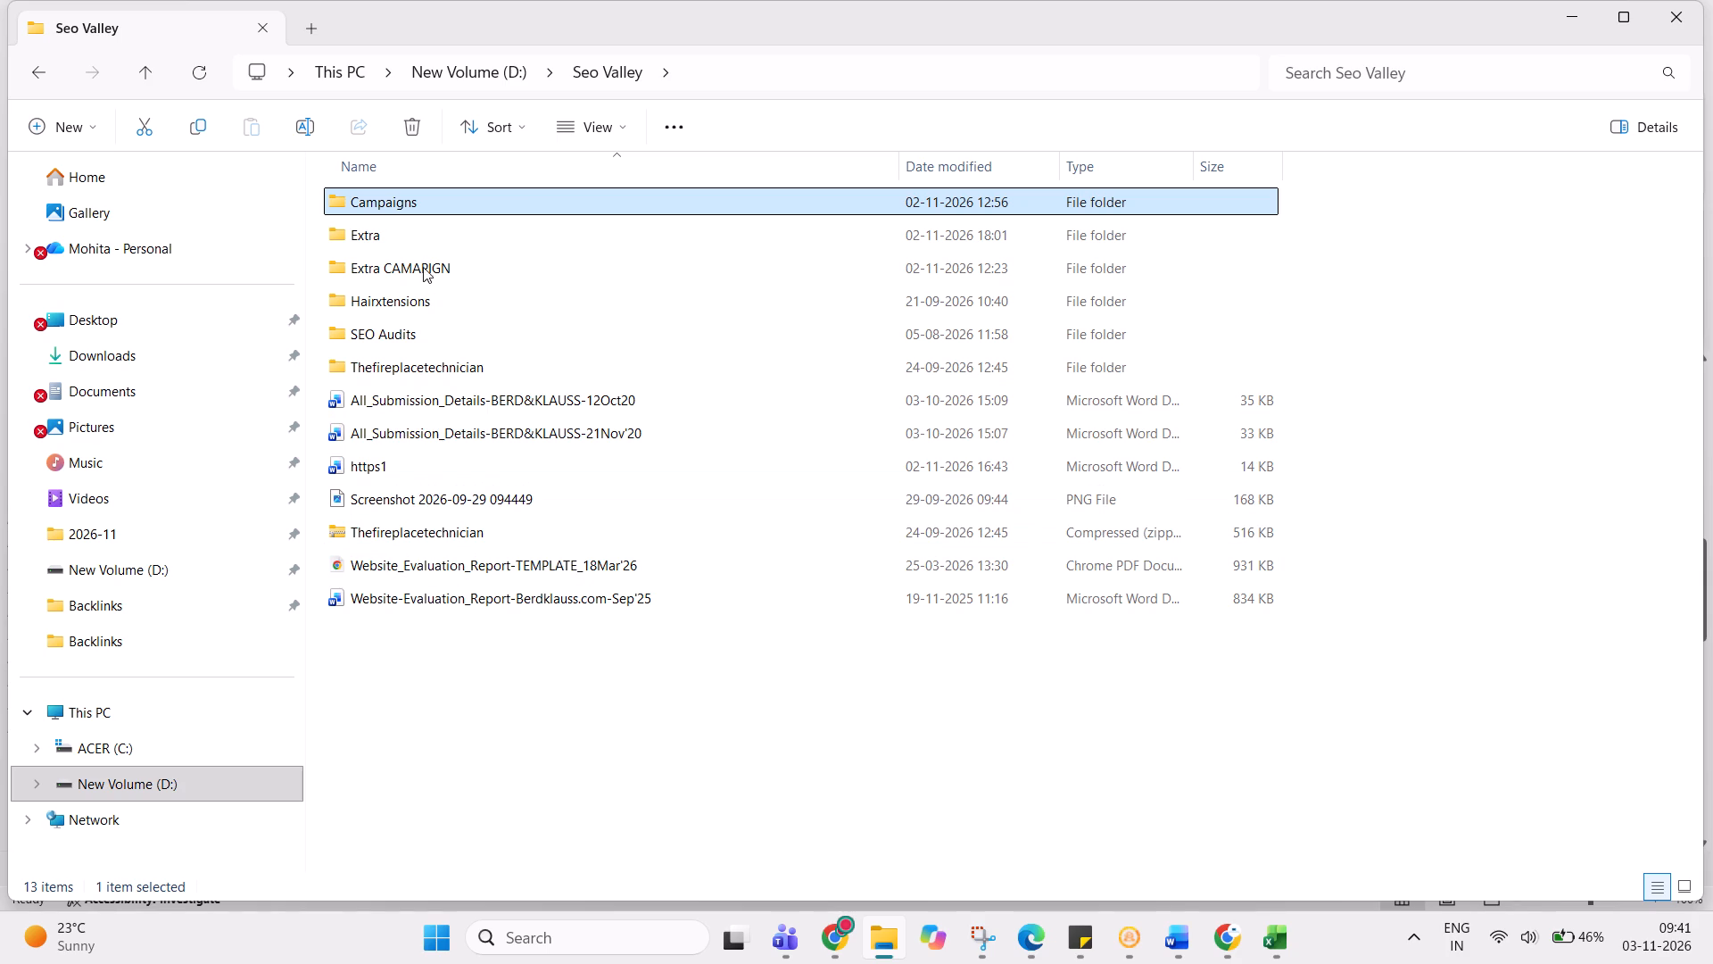
double_click(418, 204)
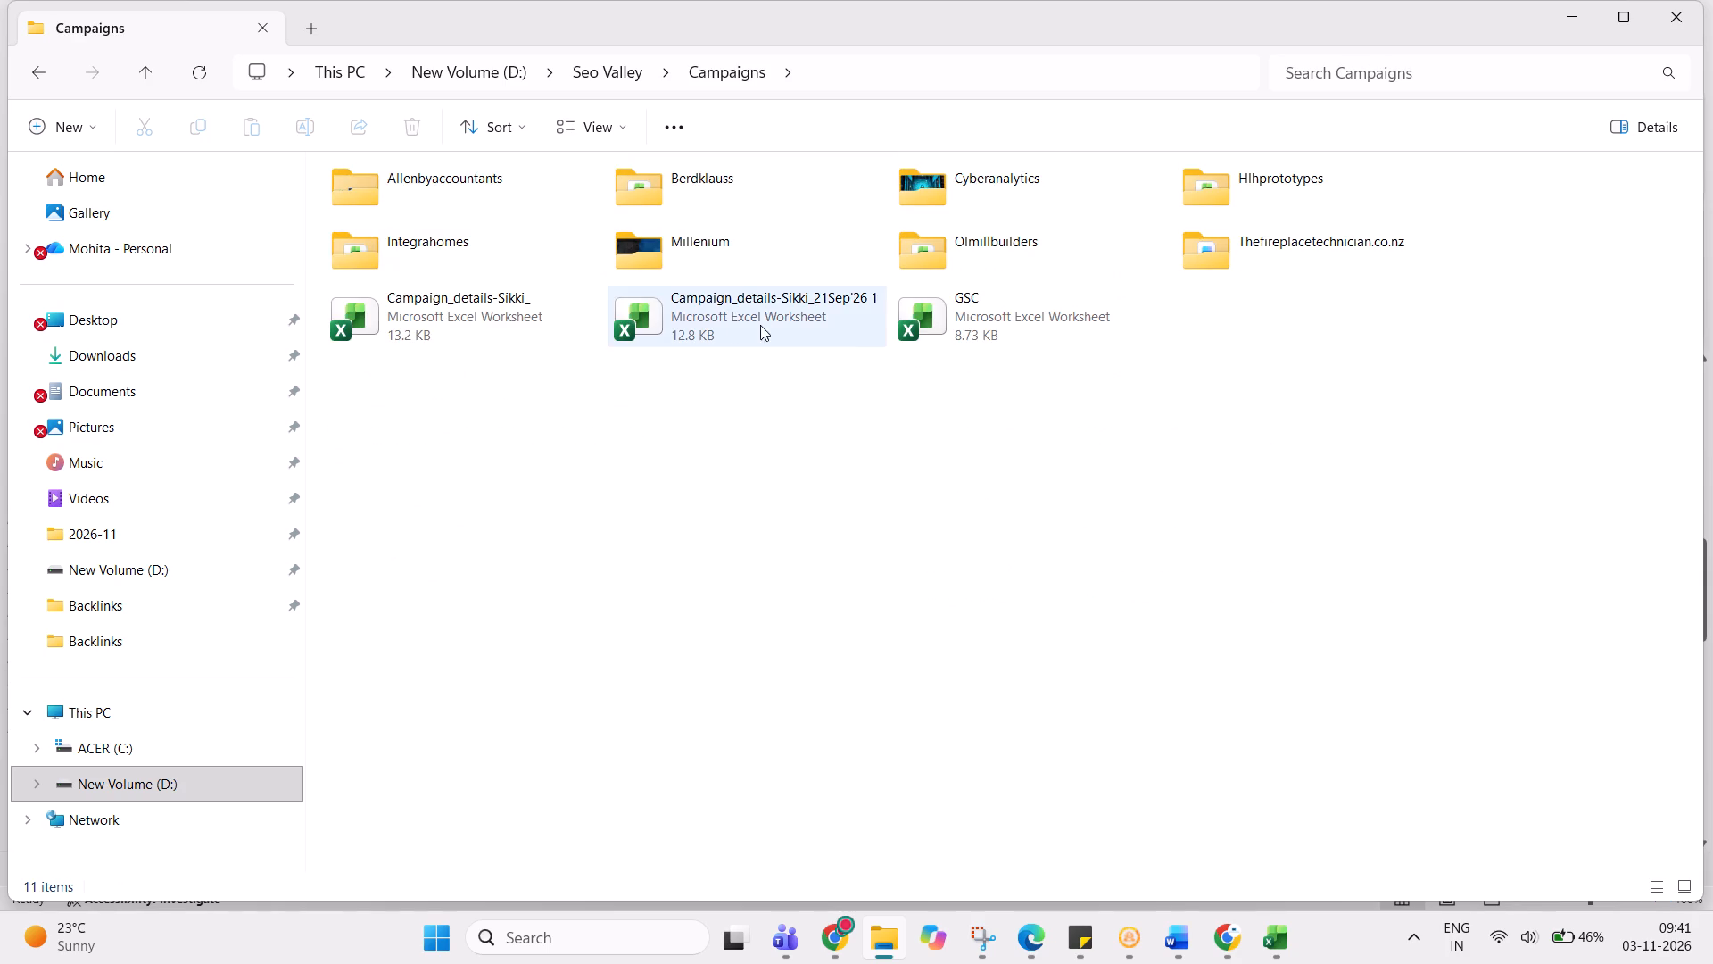
click(574, 71)
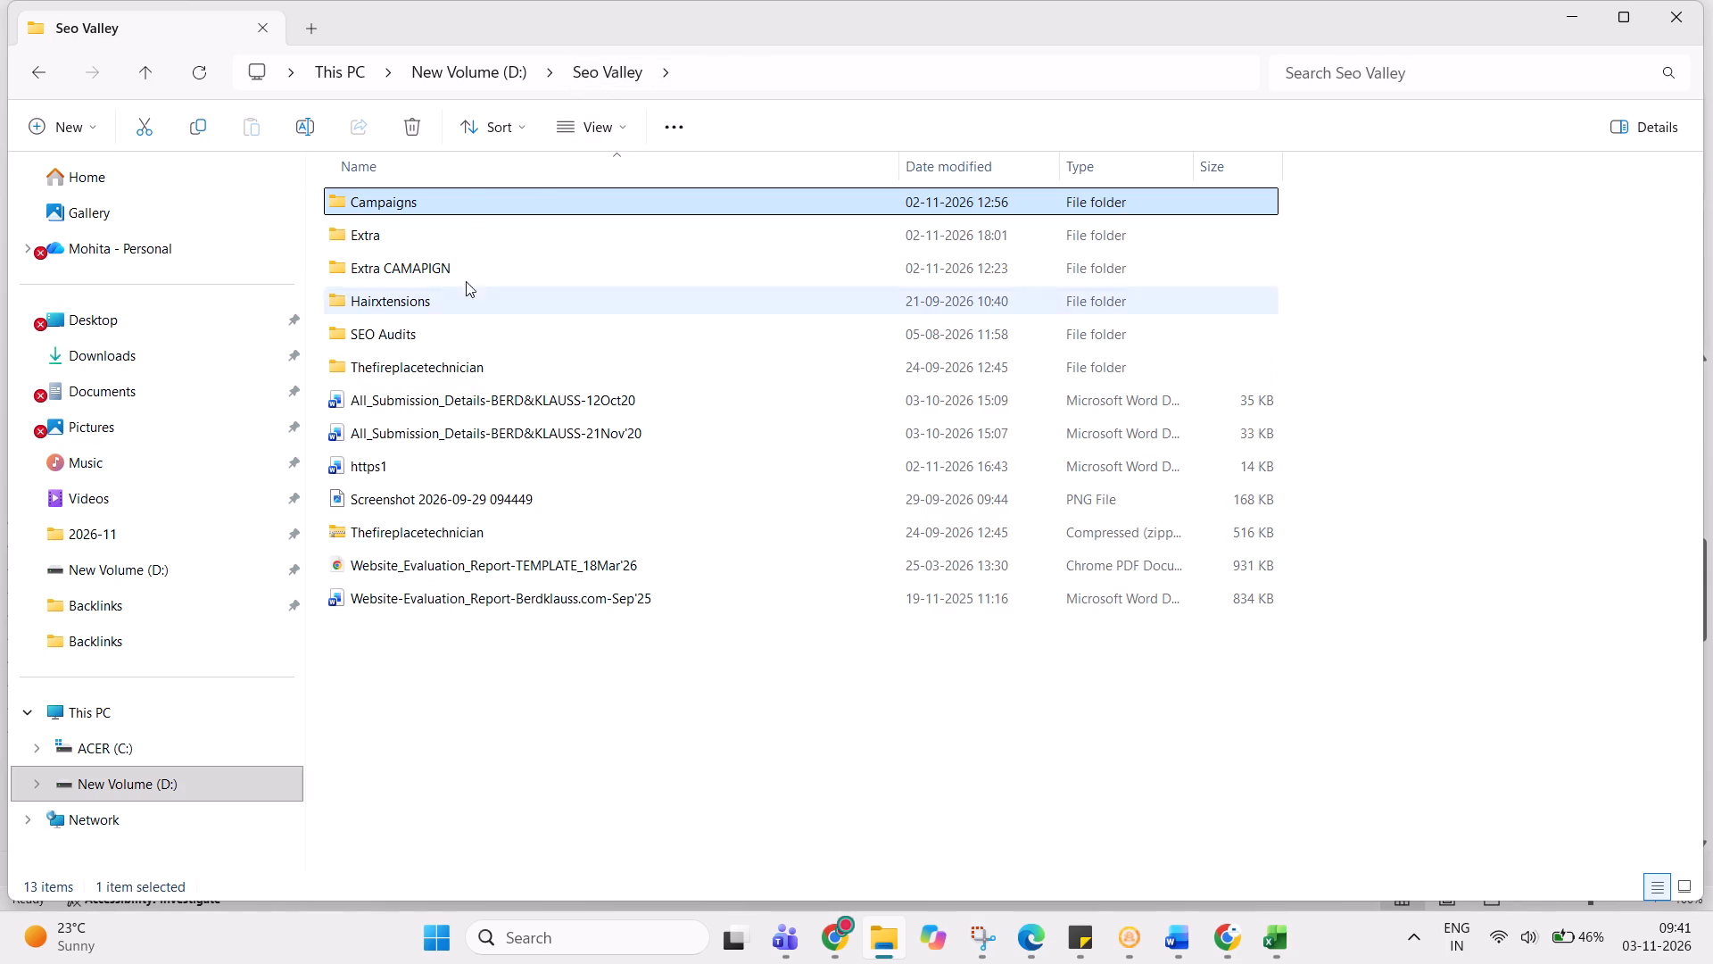
click(498, 67)
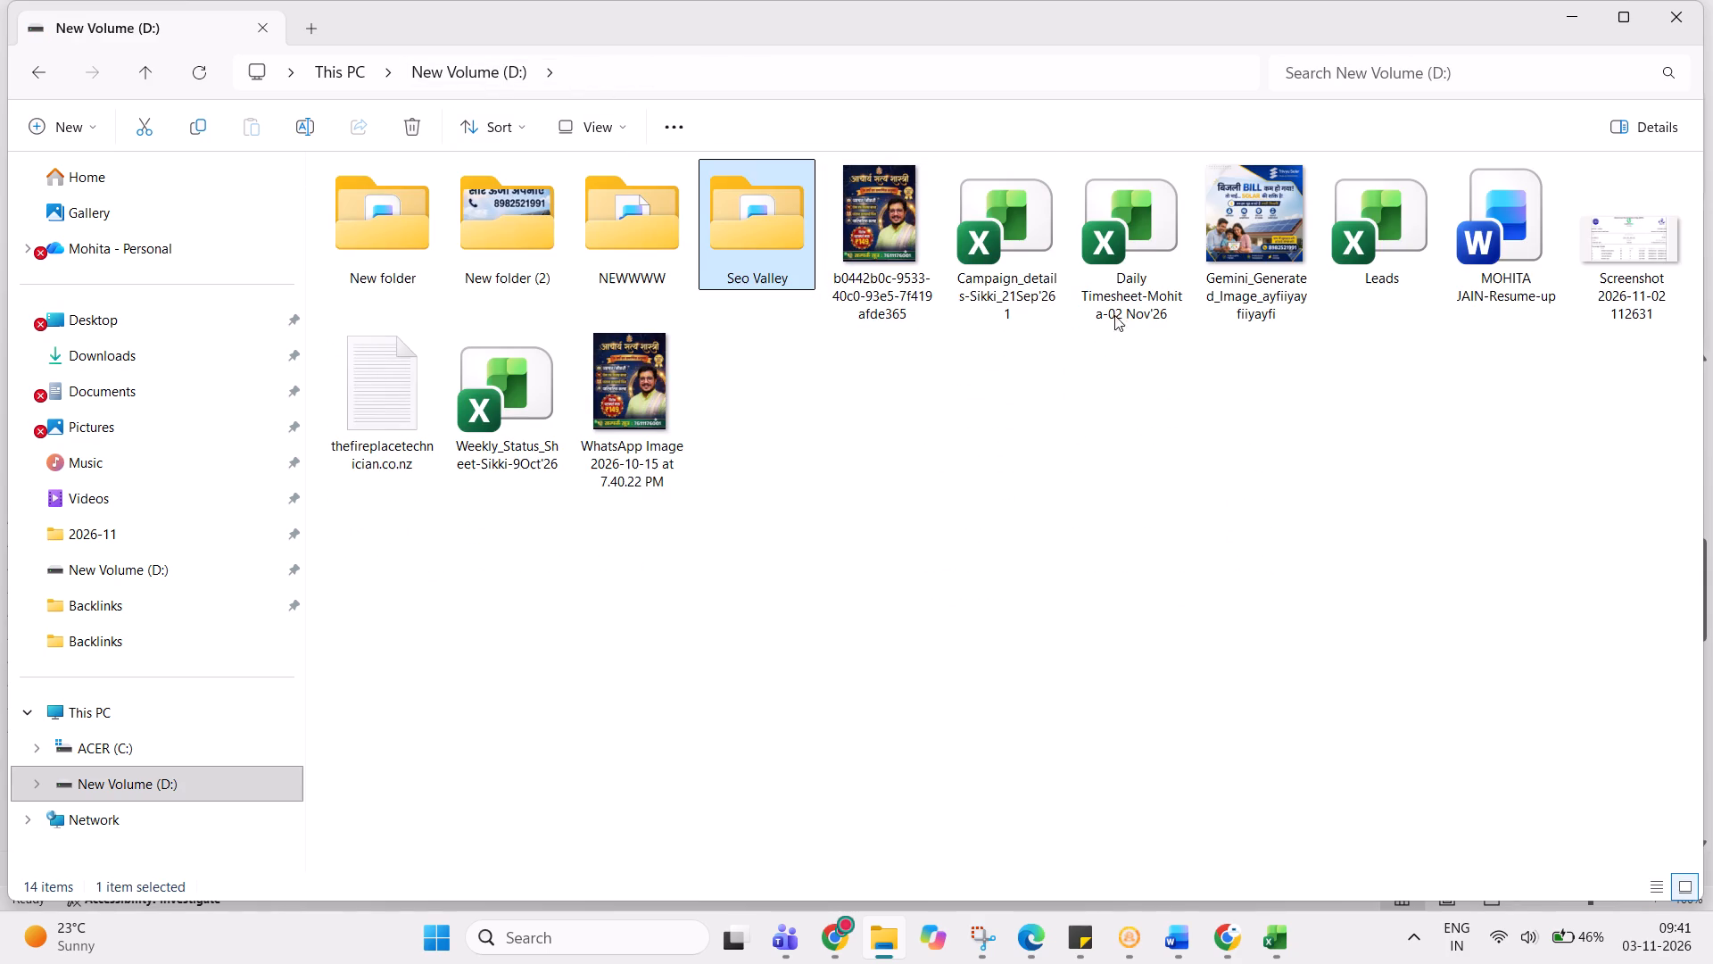
click(1147, 309)
key(ctrl+x)
double_click(763, 267)
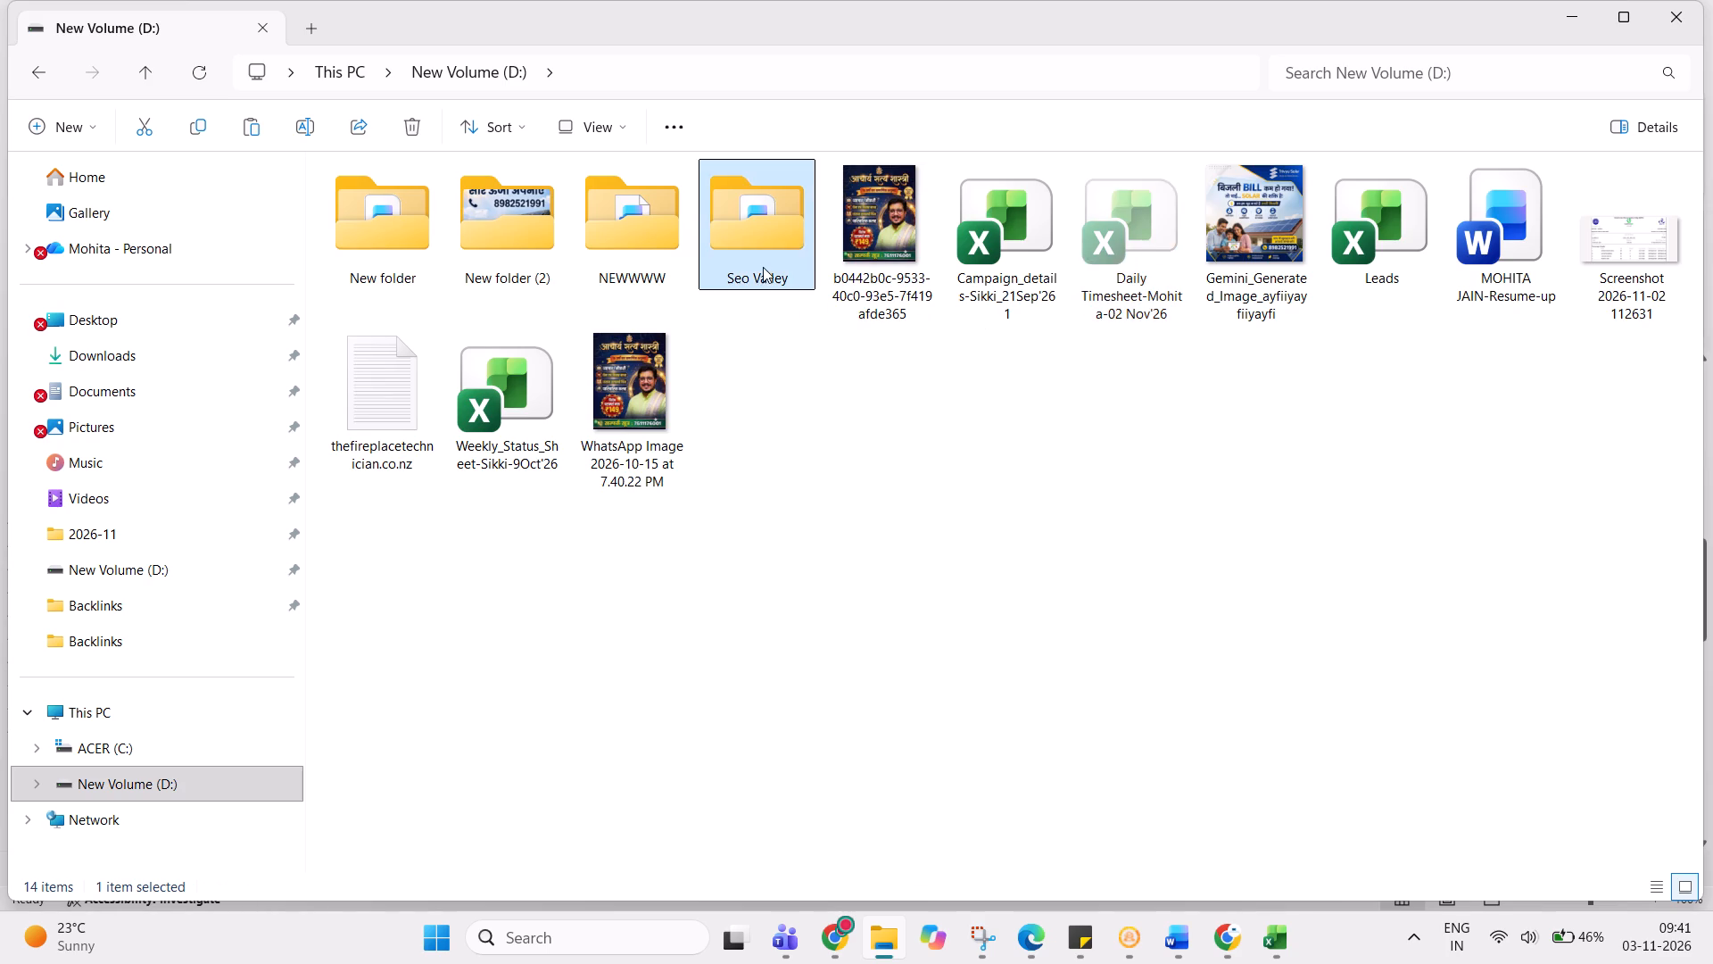
double_click(524, 200)
key(ctrl+v)
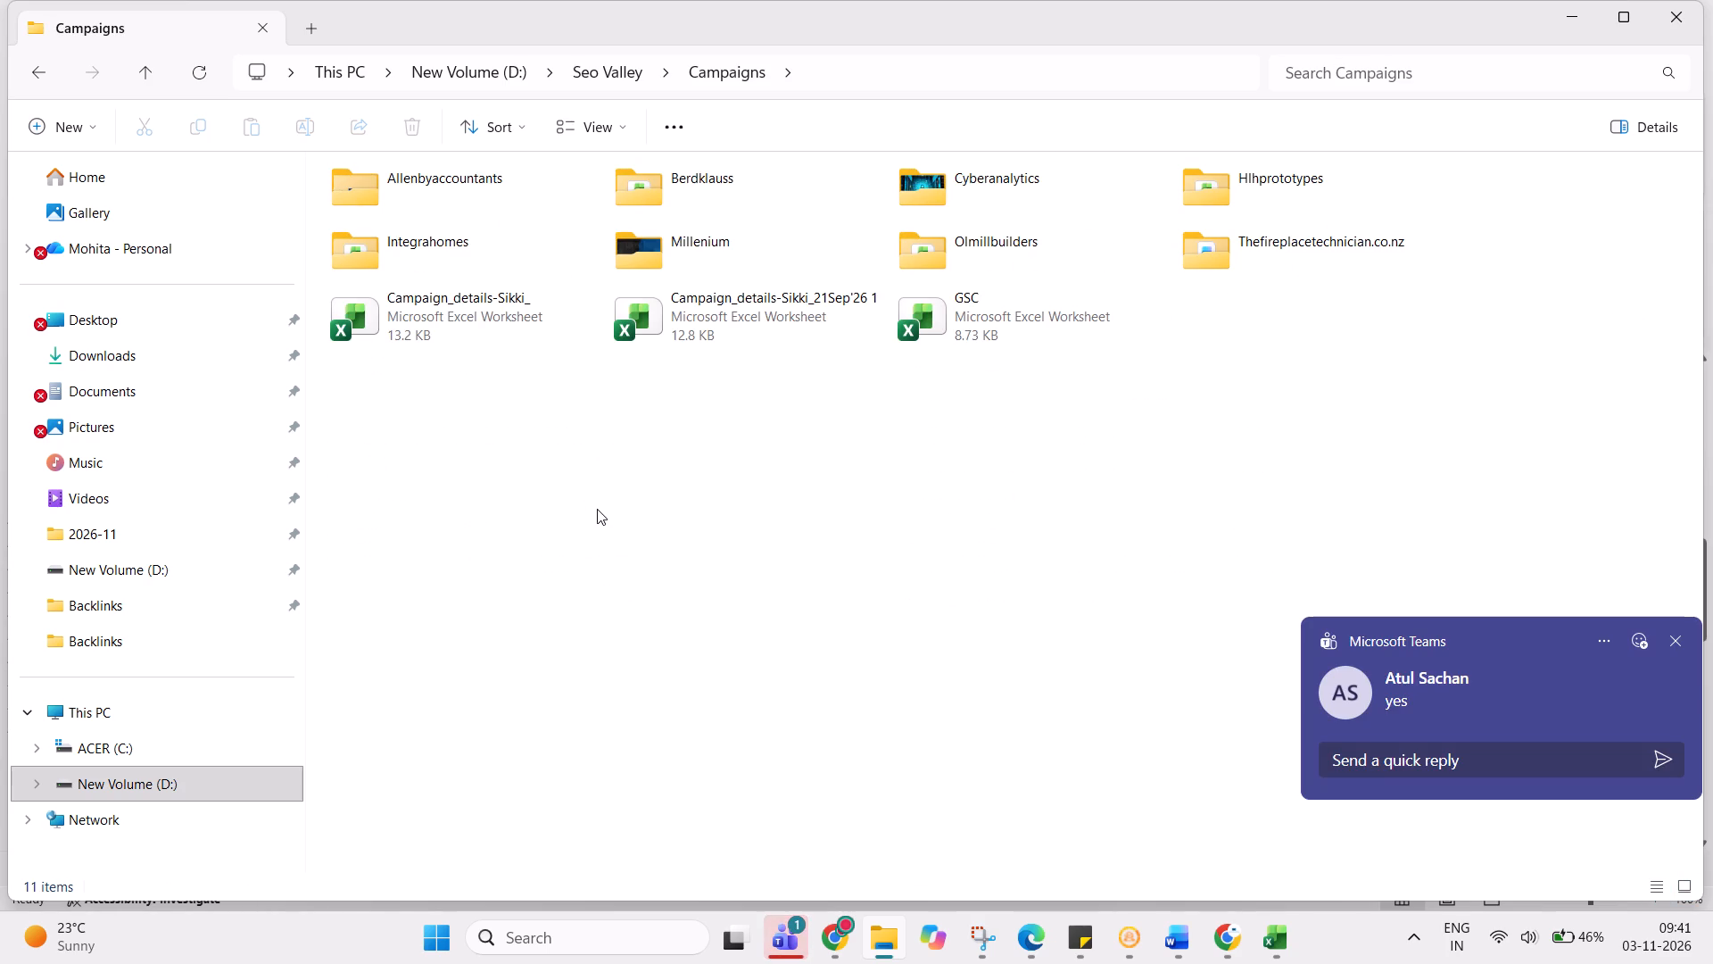
Change the date in the moved Daily Timesheet's file name to 03 Nov'26.
click(1378, 316)
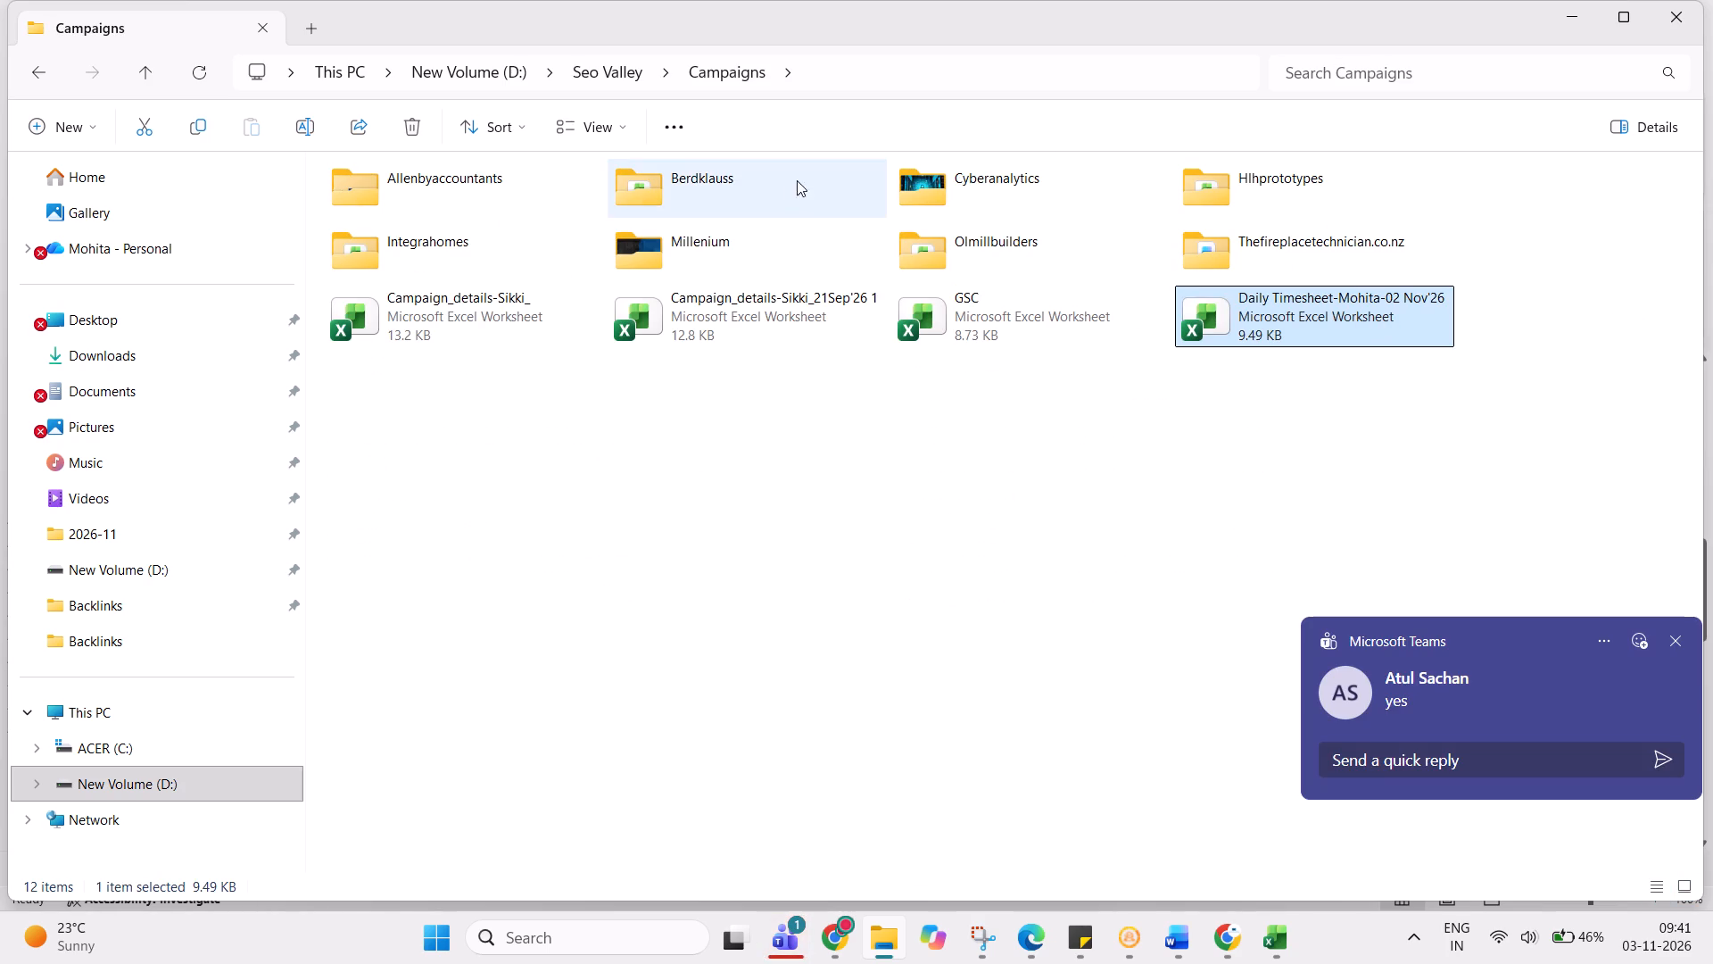
click(1398, 326)
click(1391, 302)
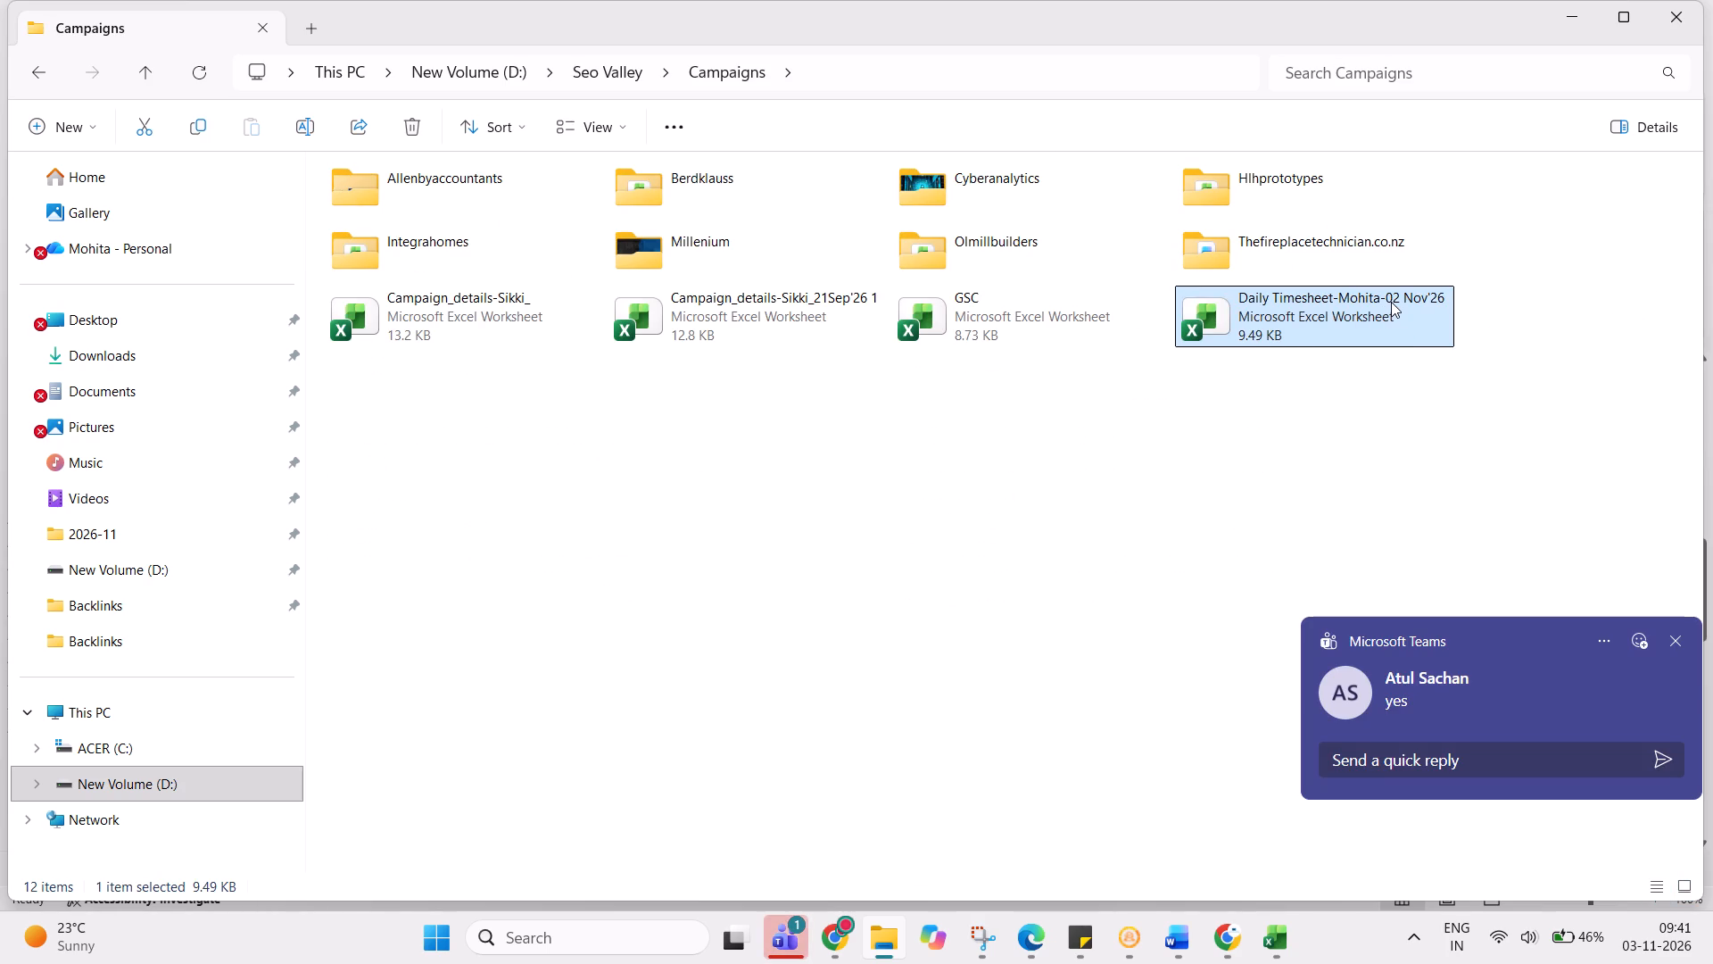
click(1391, 302)
drag(1361, 293, 1372, 292)
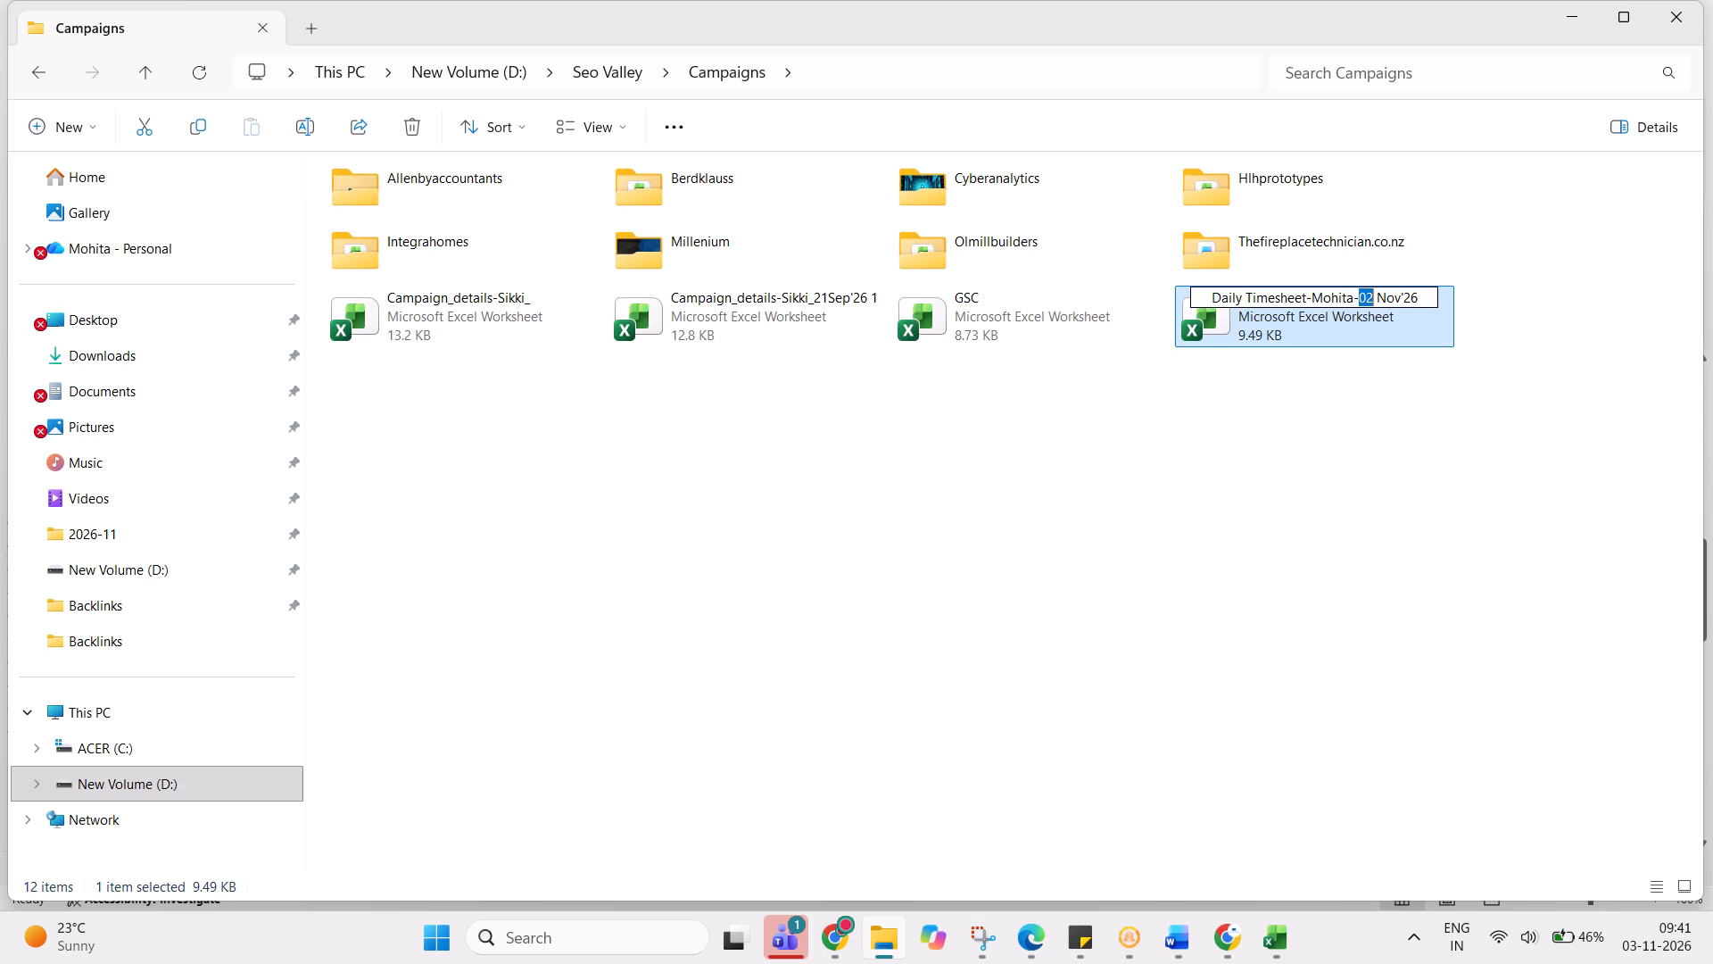
text(03)
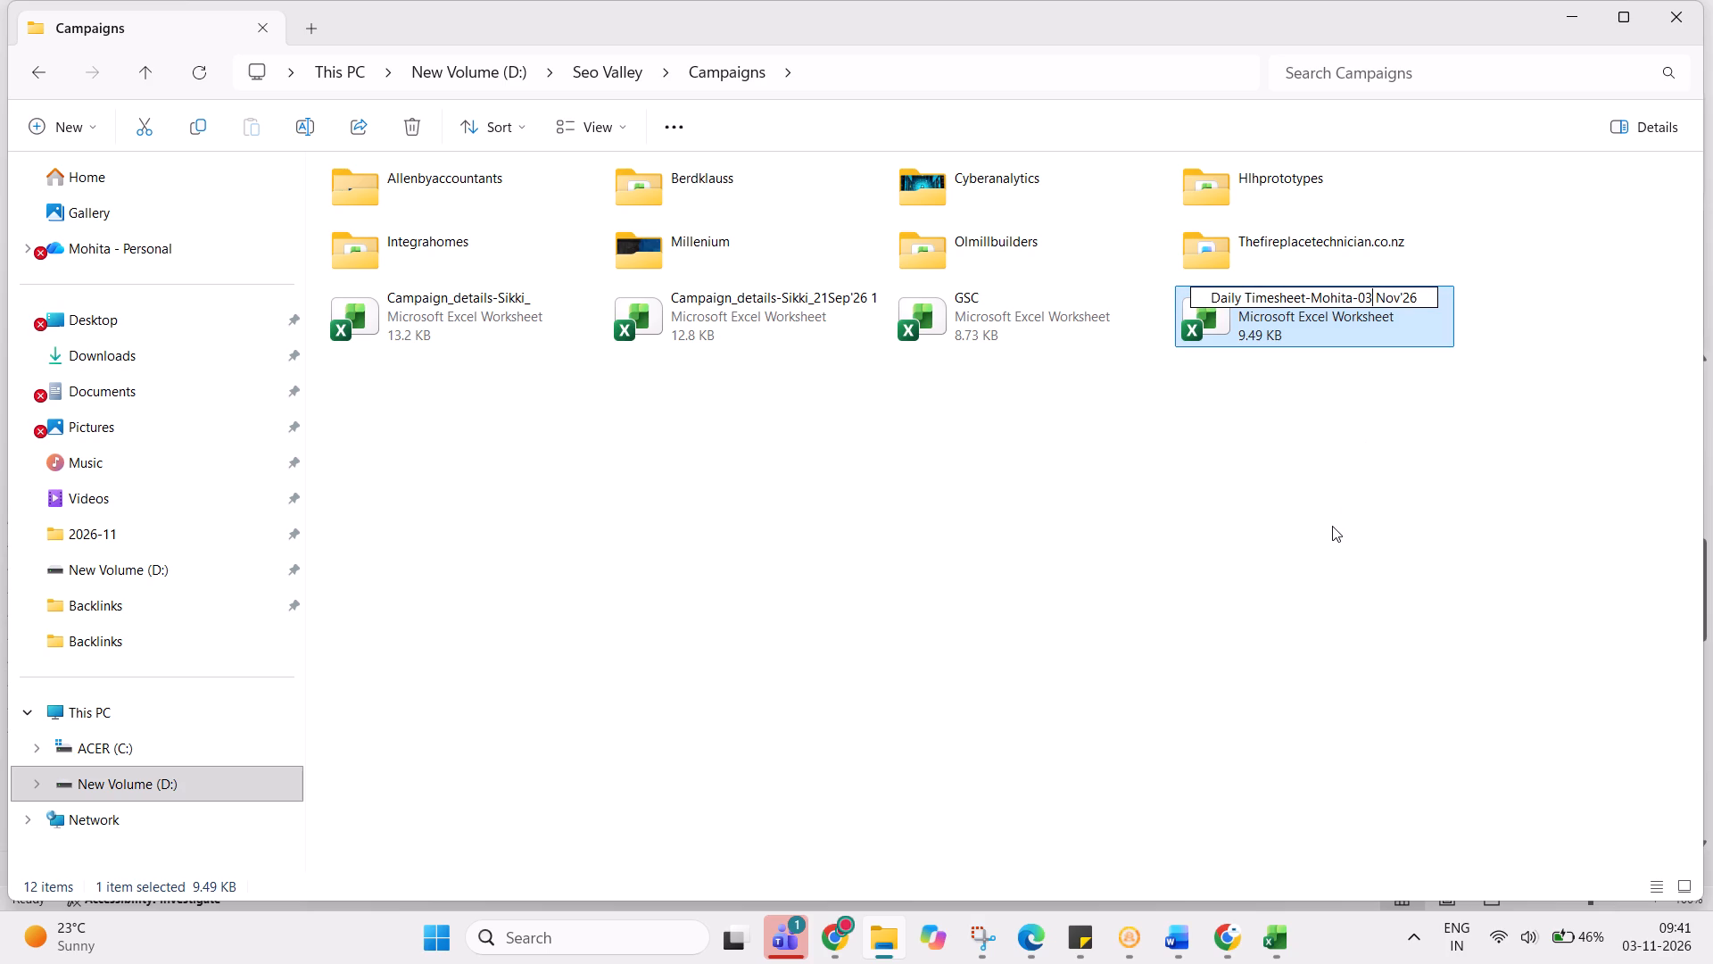
click(1357, 485)
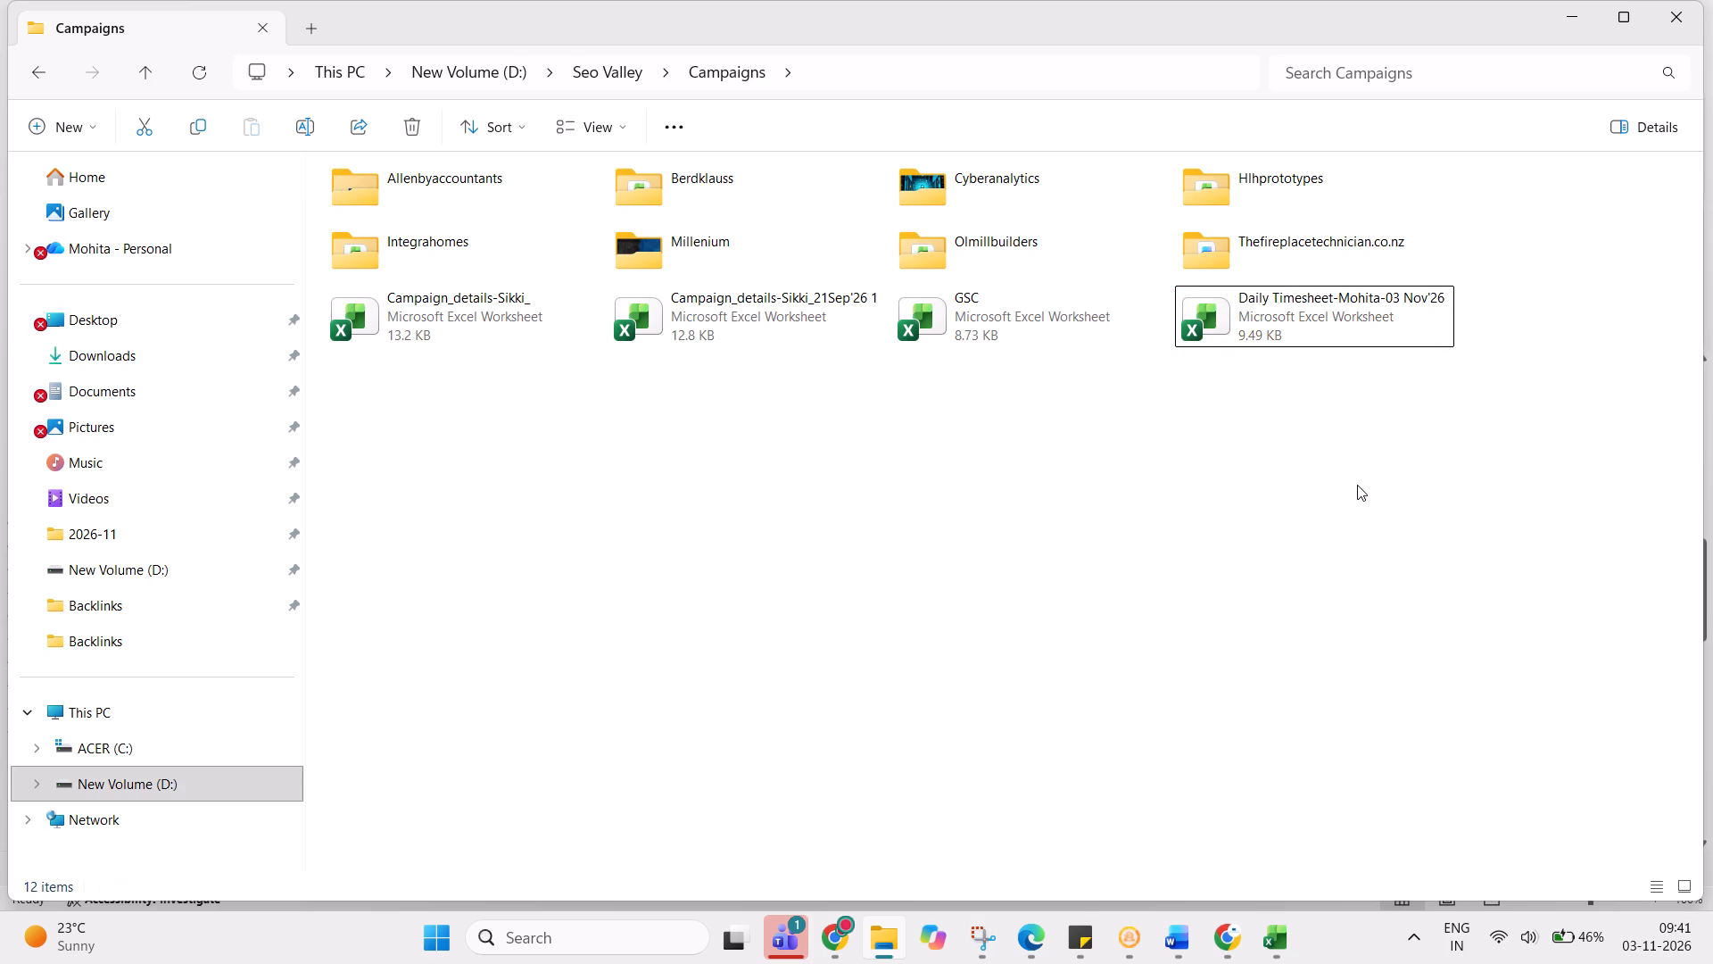
Create a folder named "daily time sheet" inside the Campaigns folder.
click(68, 131)
click(70, 187)
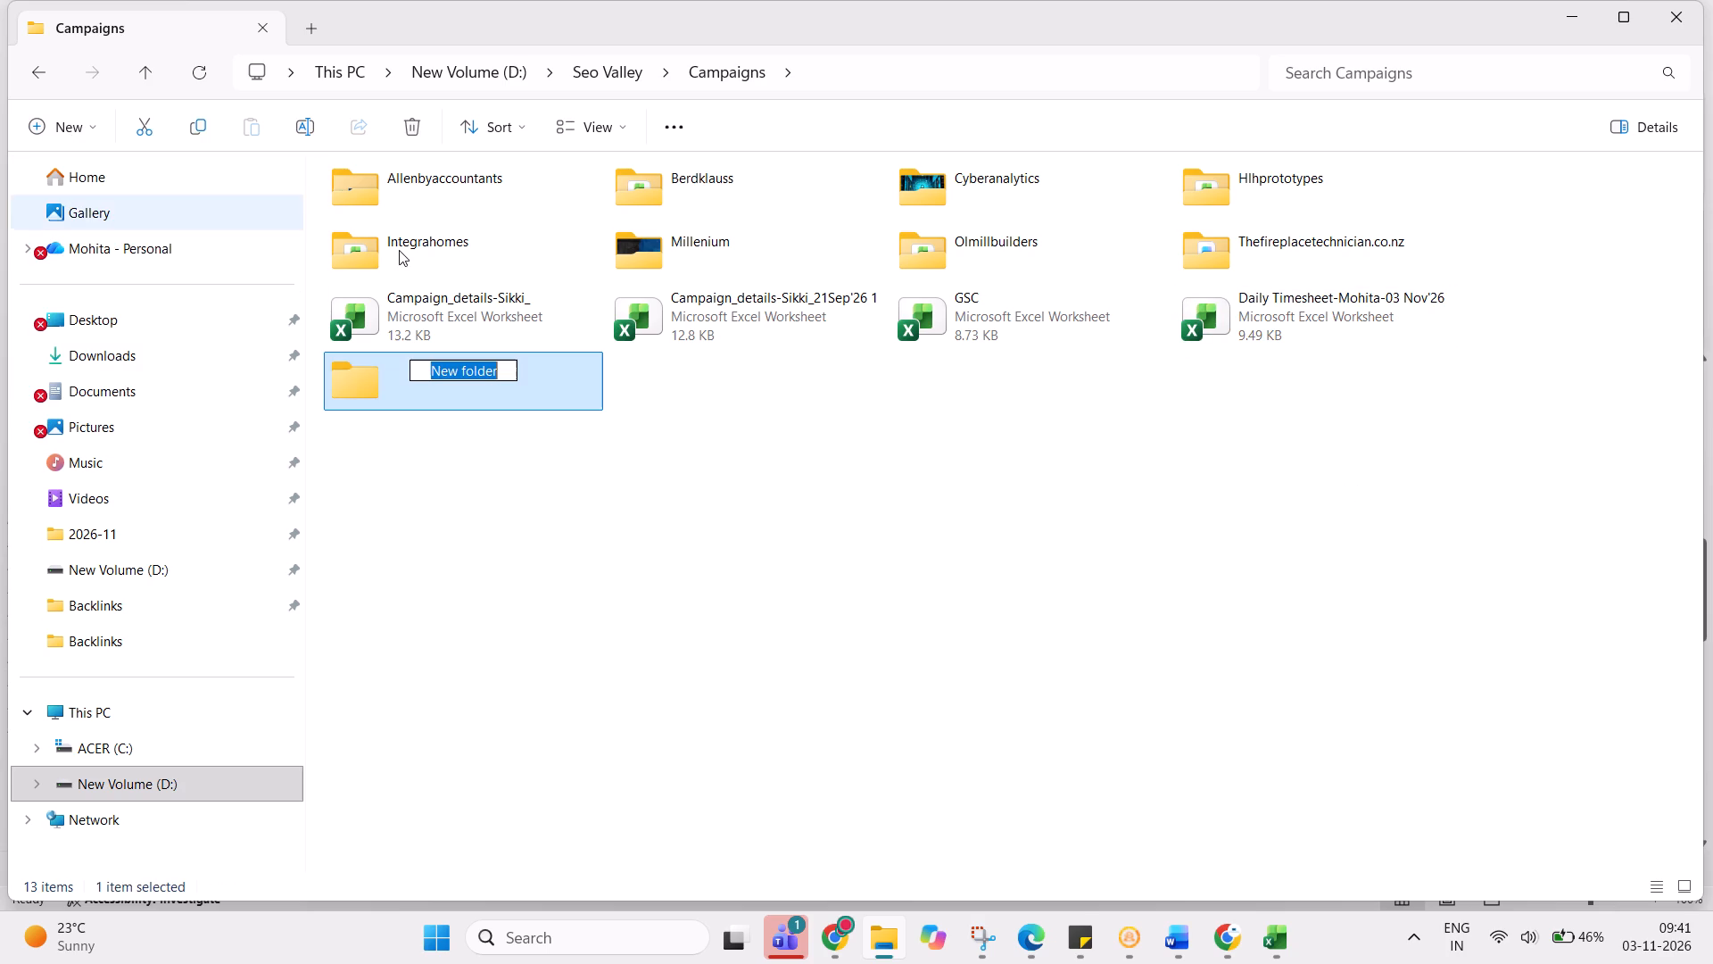
text(daily time sheet)
key(Return)
Copy the 03 Nov'26 Daily Timesheet workbook into the "daily time sheet" folder.
click(1263, 336)
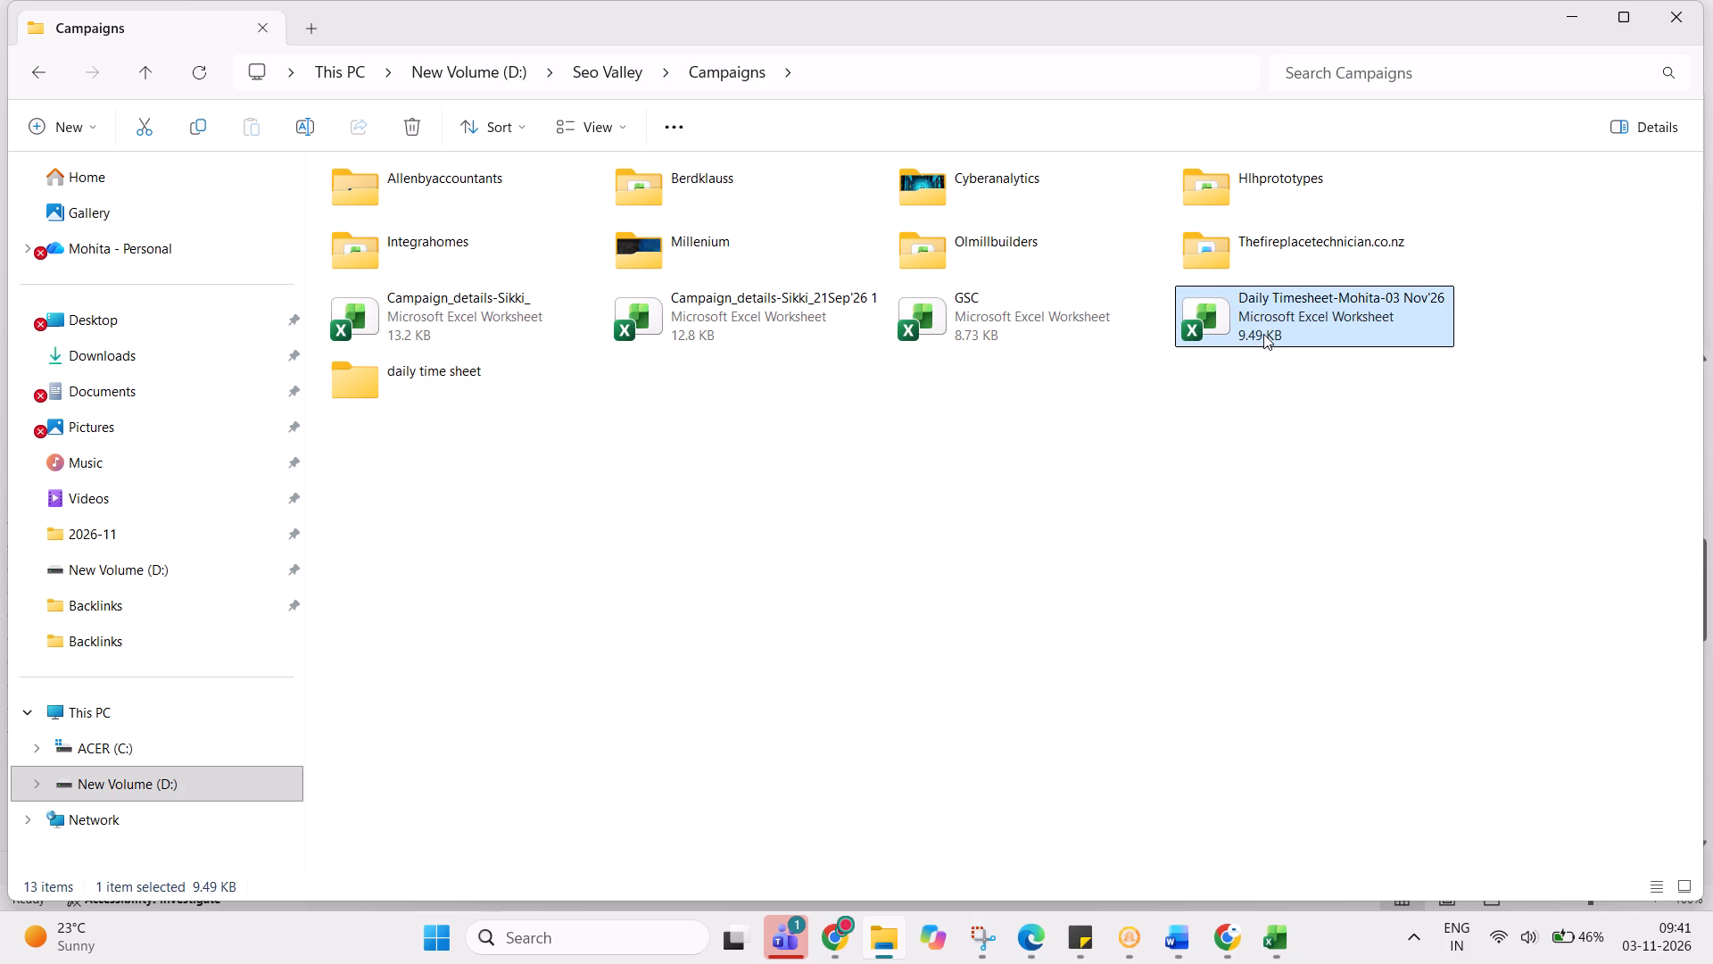
key(ctrl+c)
double_click(439, 393)
key(ctrl+v)
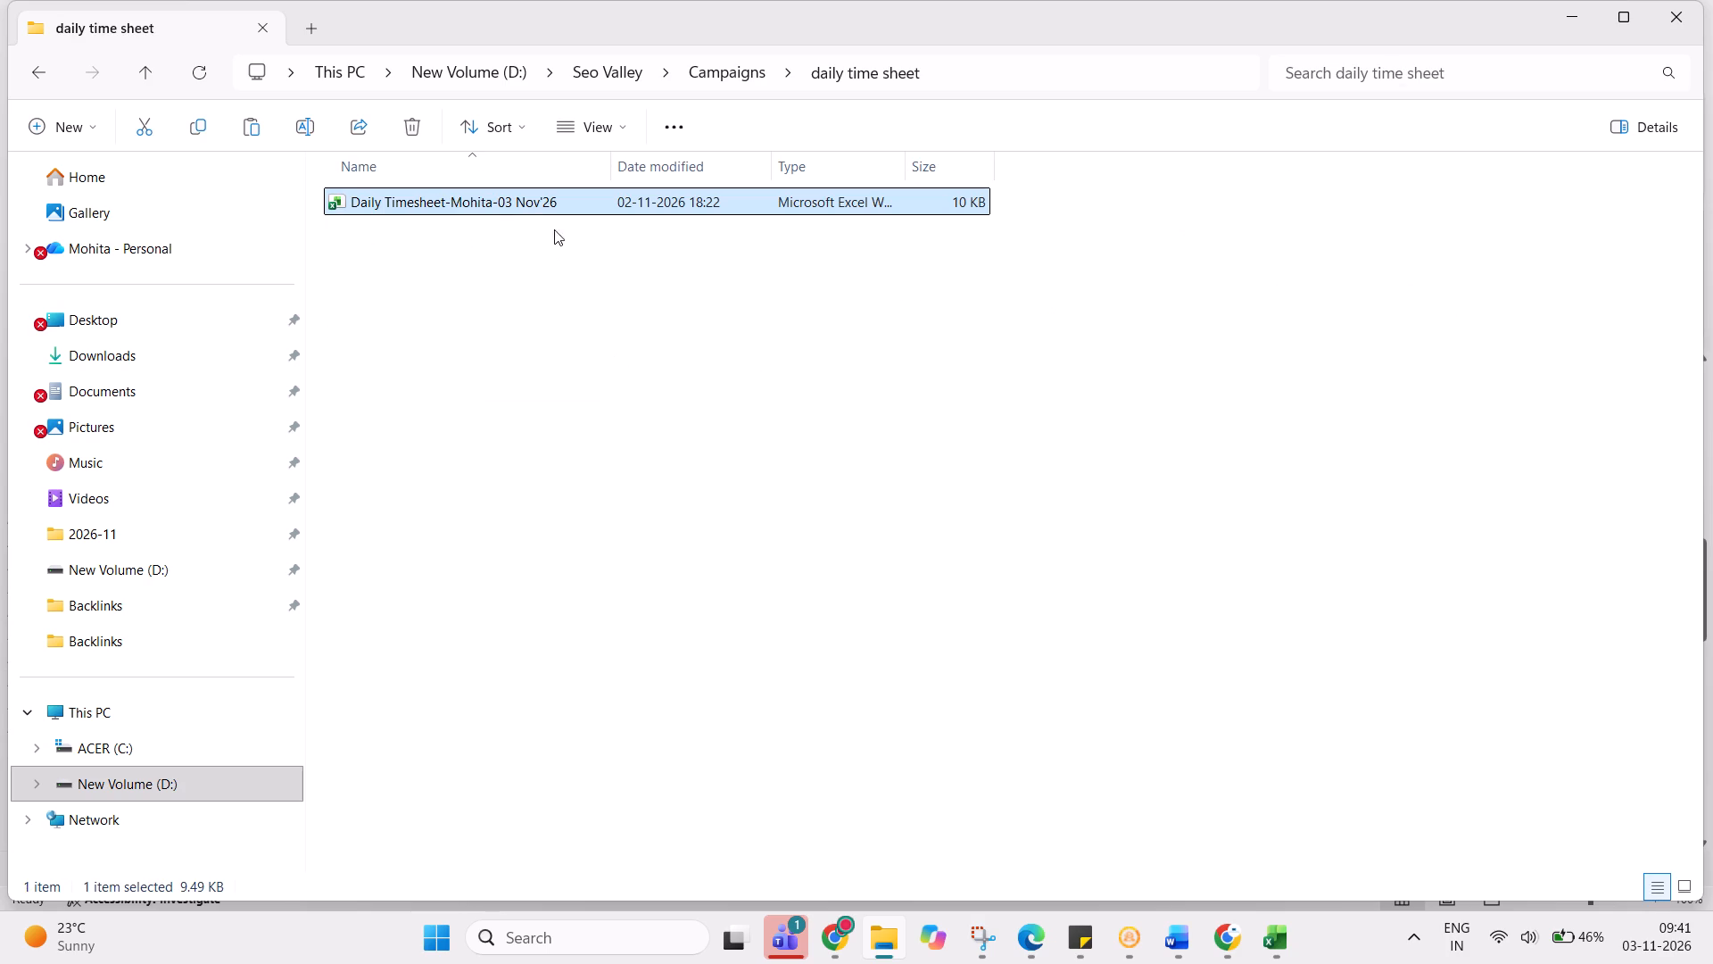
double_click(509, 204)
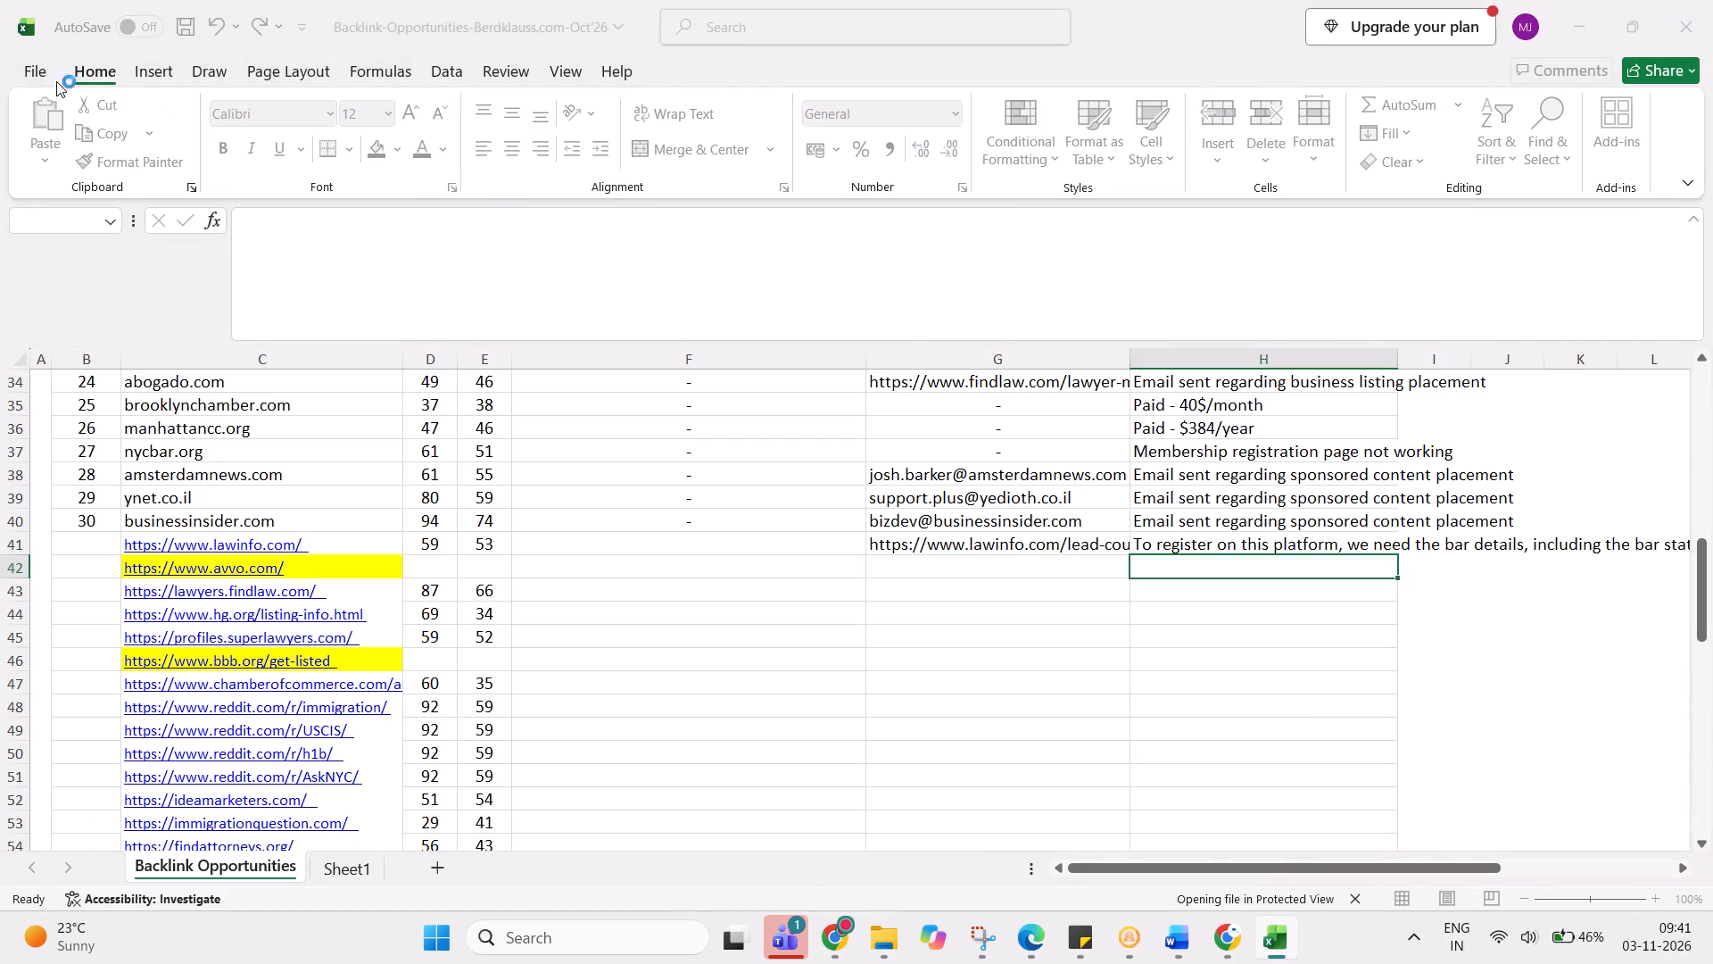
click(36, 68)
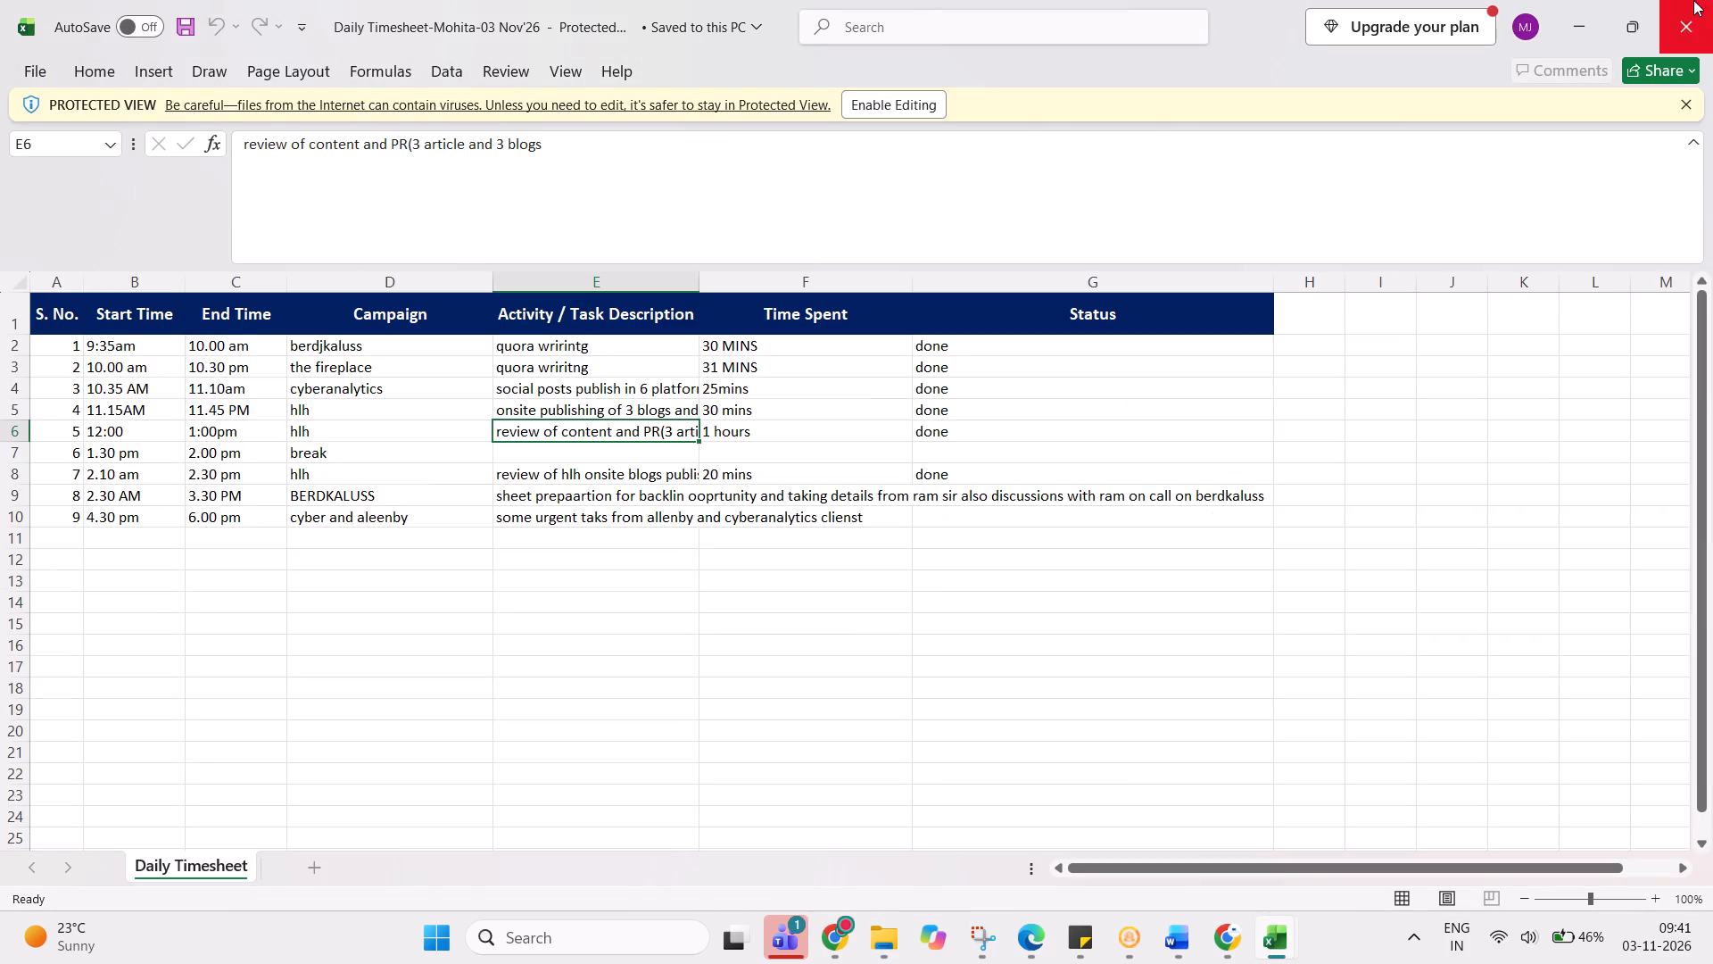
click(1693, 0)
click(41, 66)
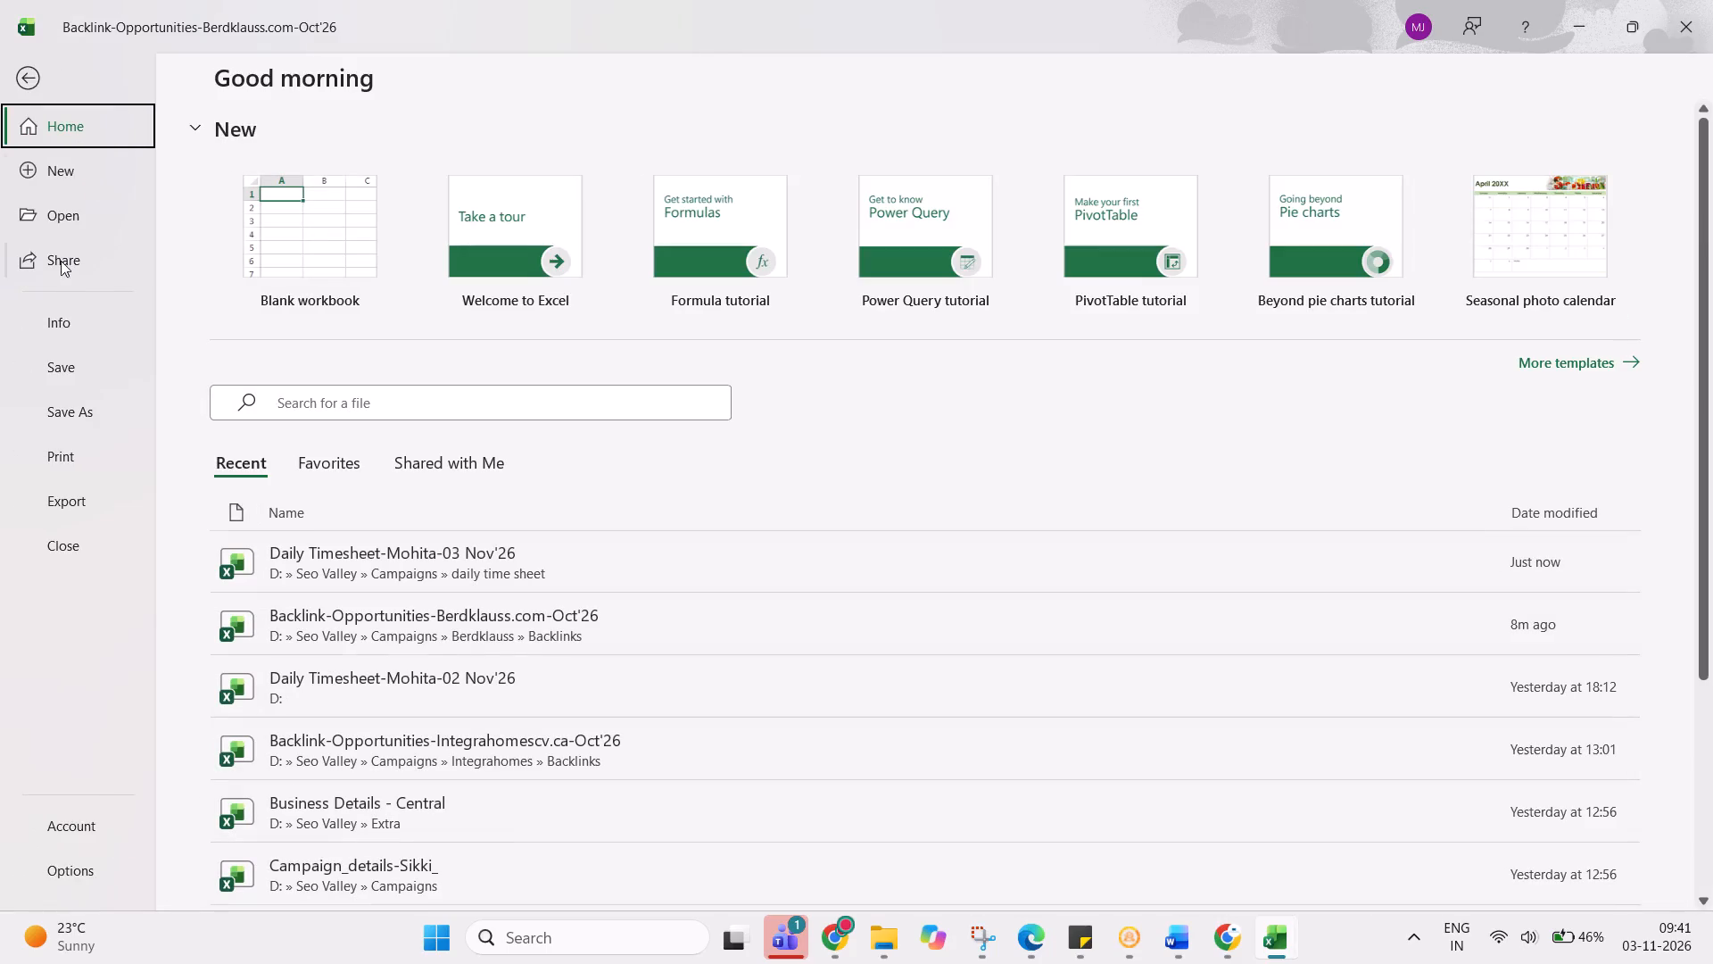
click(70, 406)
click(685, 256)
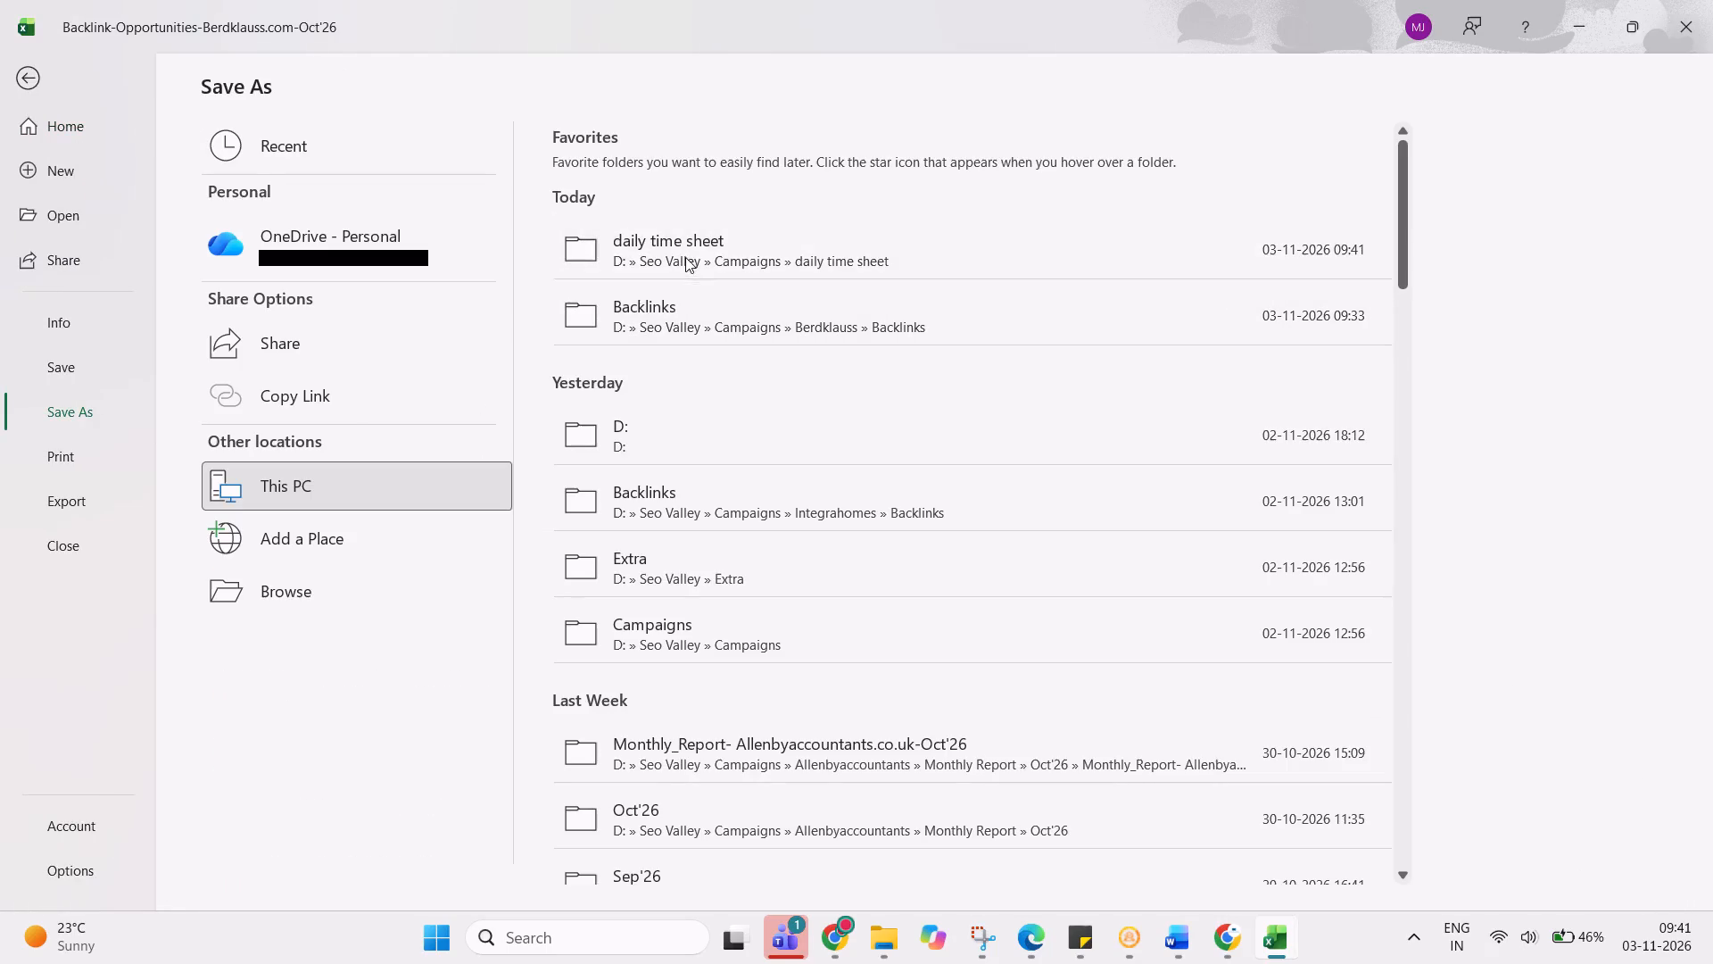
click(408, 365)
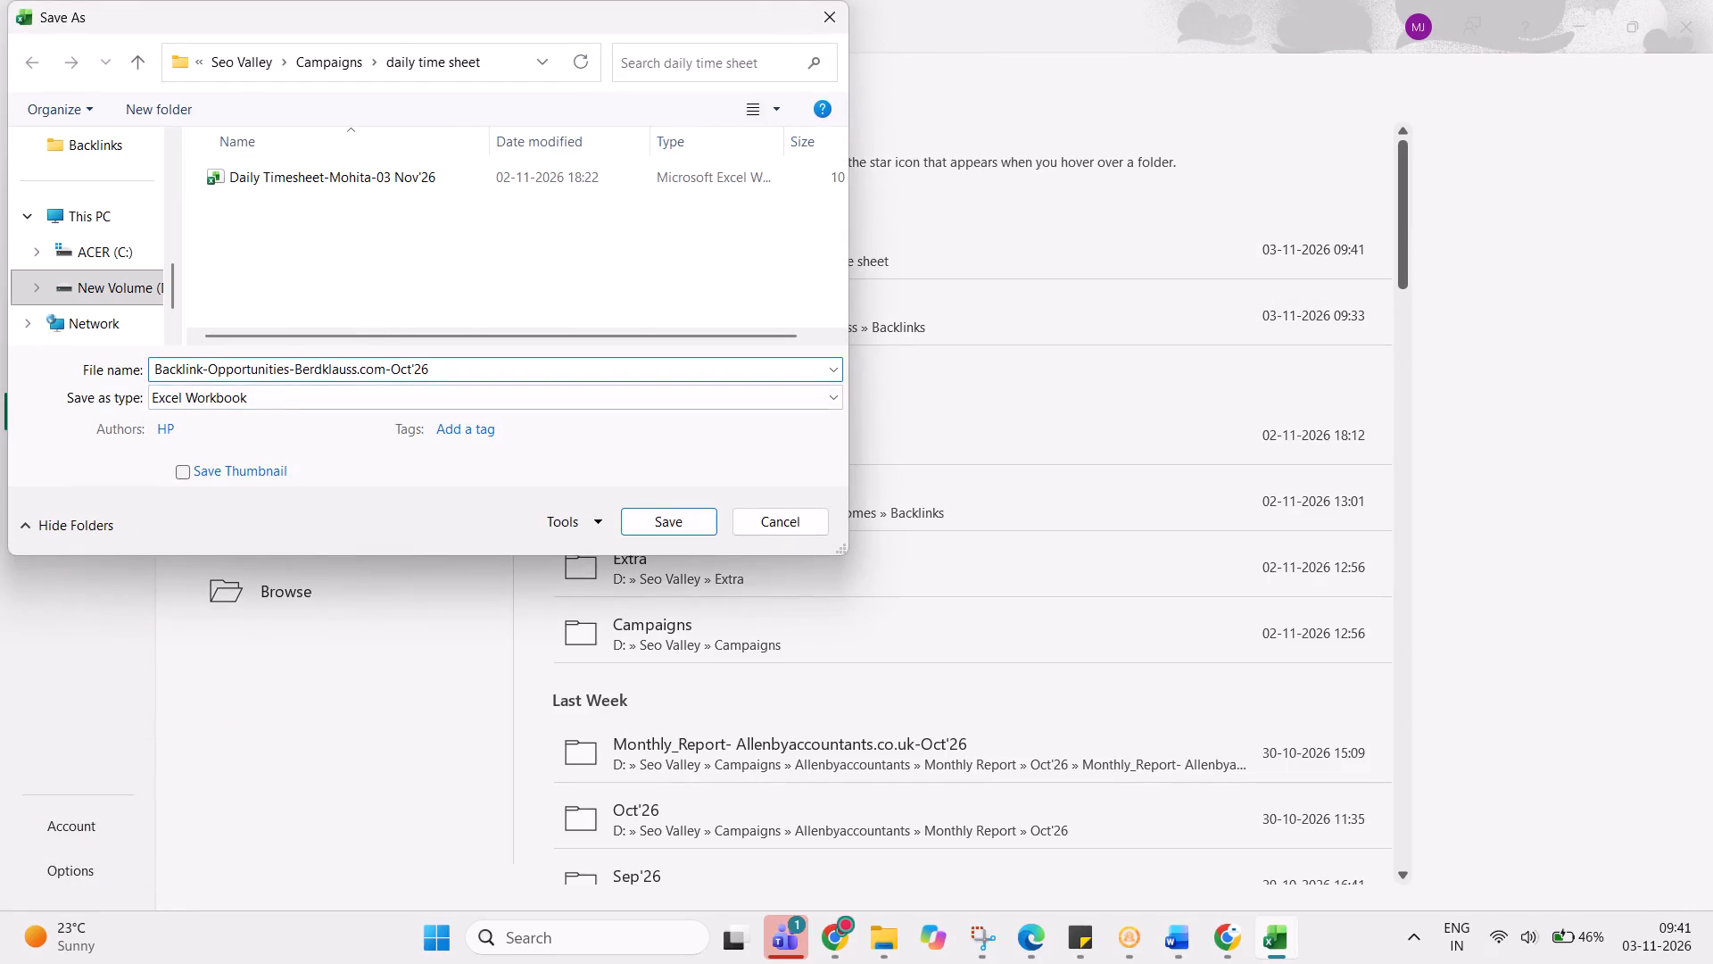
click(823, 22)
Save the Berdklauss Backlink-Opportunities workbook in its existing location and close it.
click(1699, 0)
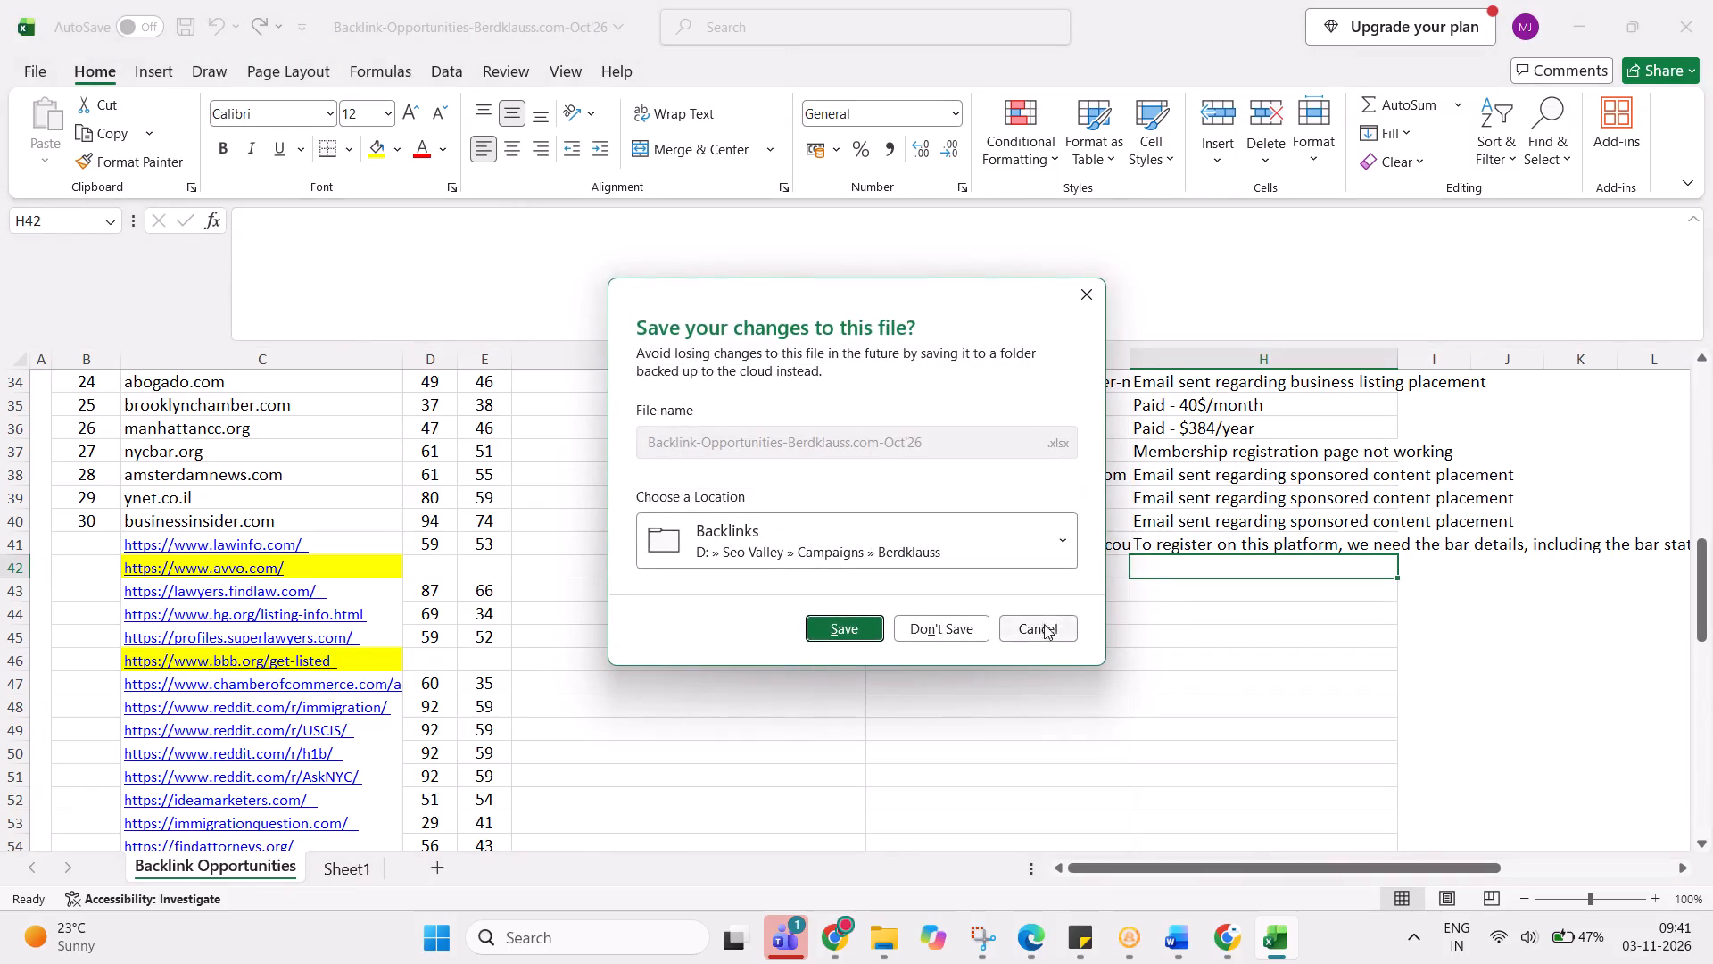
click(1045, 635)
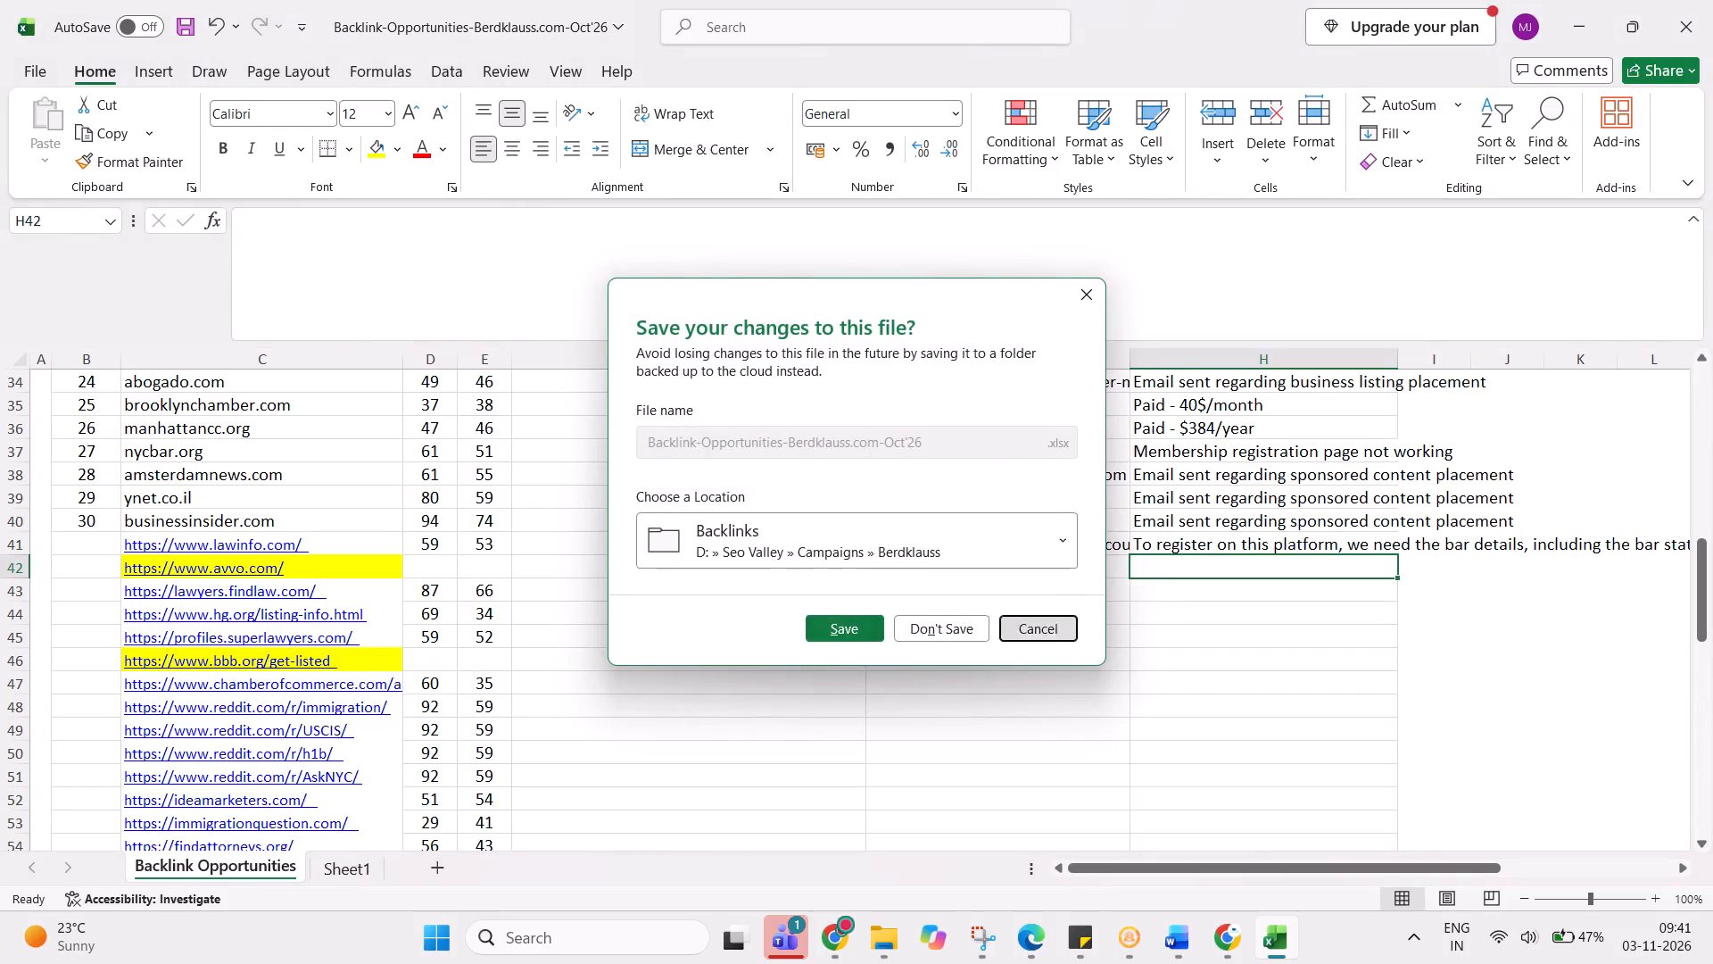
key(ctrl+s)
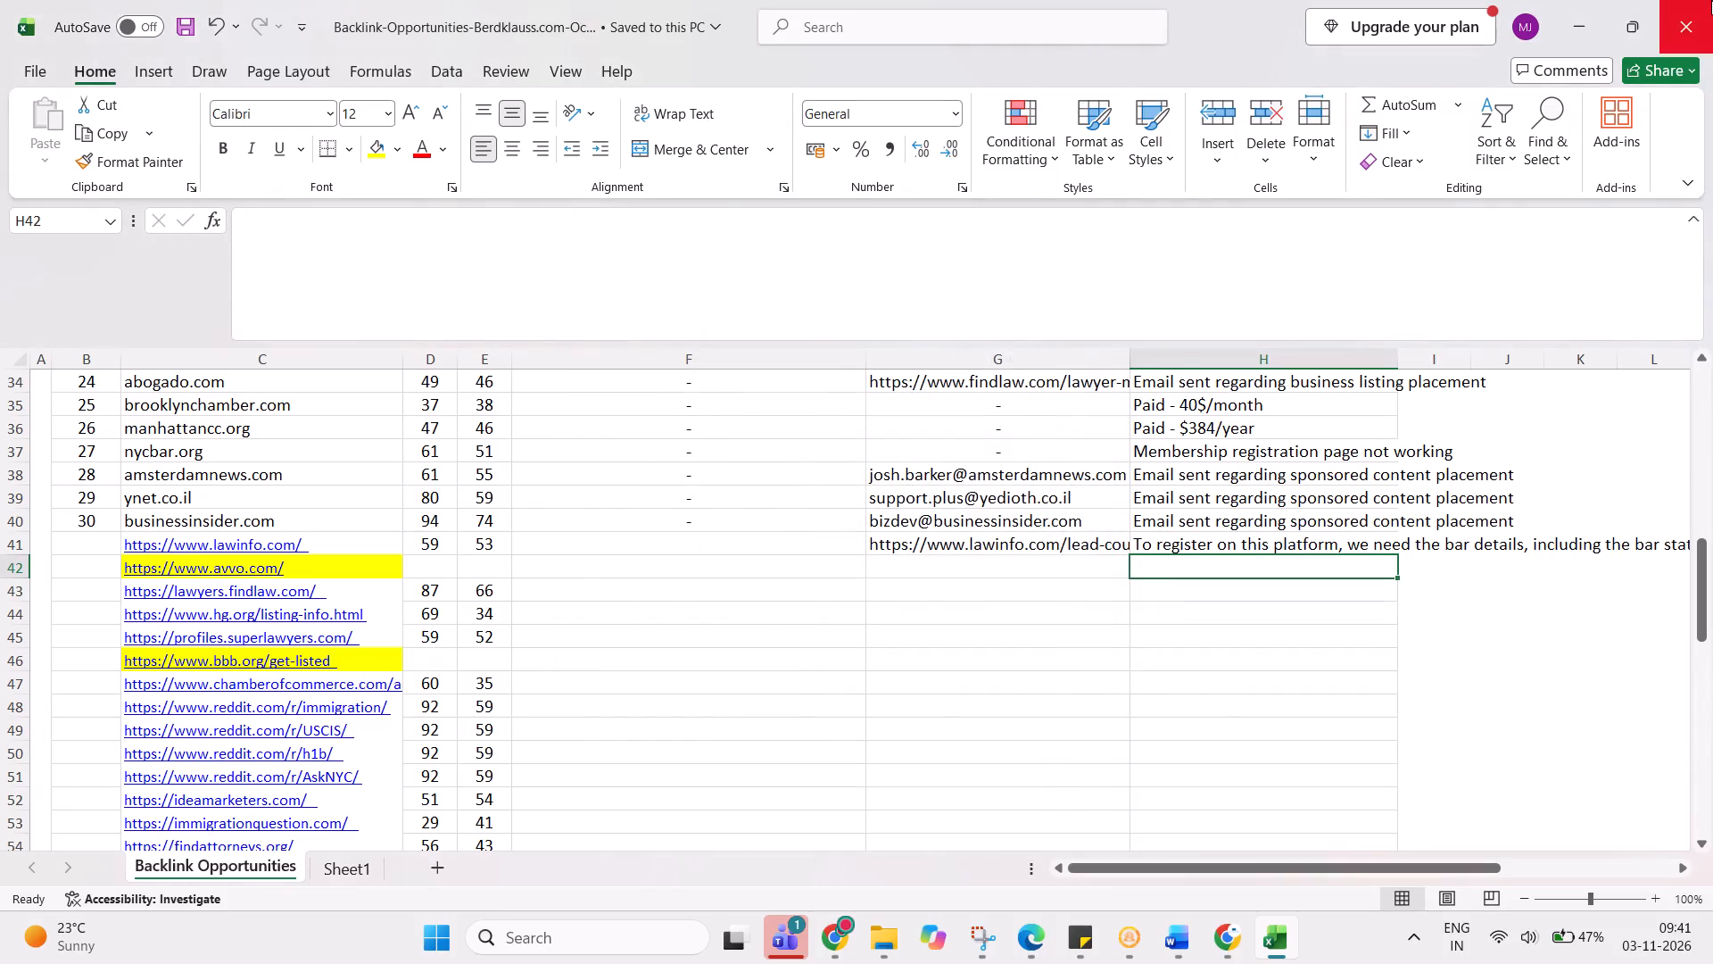
click(1711, 0)
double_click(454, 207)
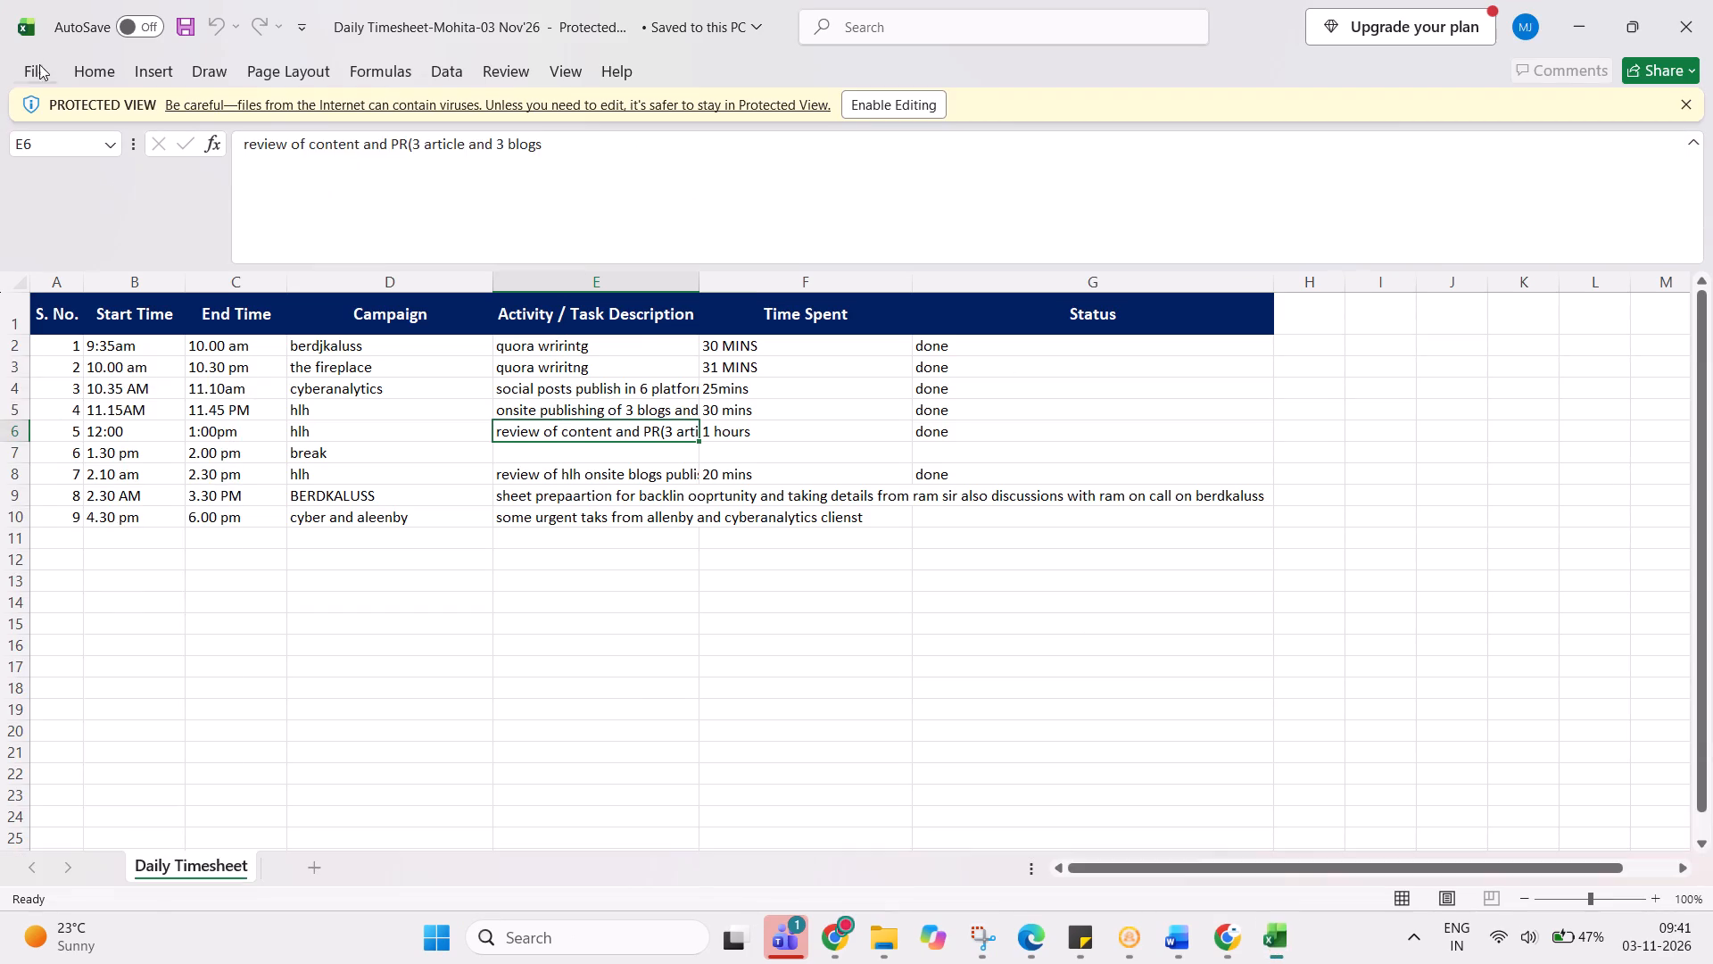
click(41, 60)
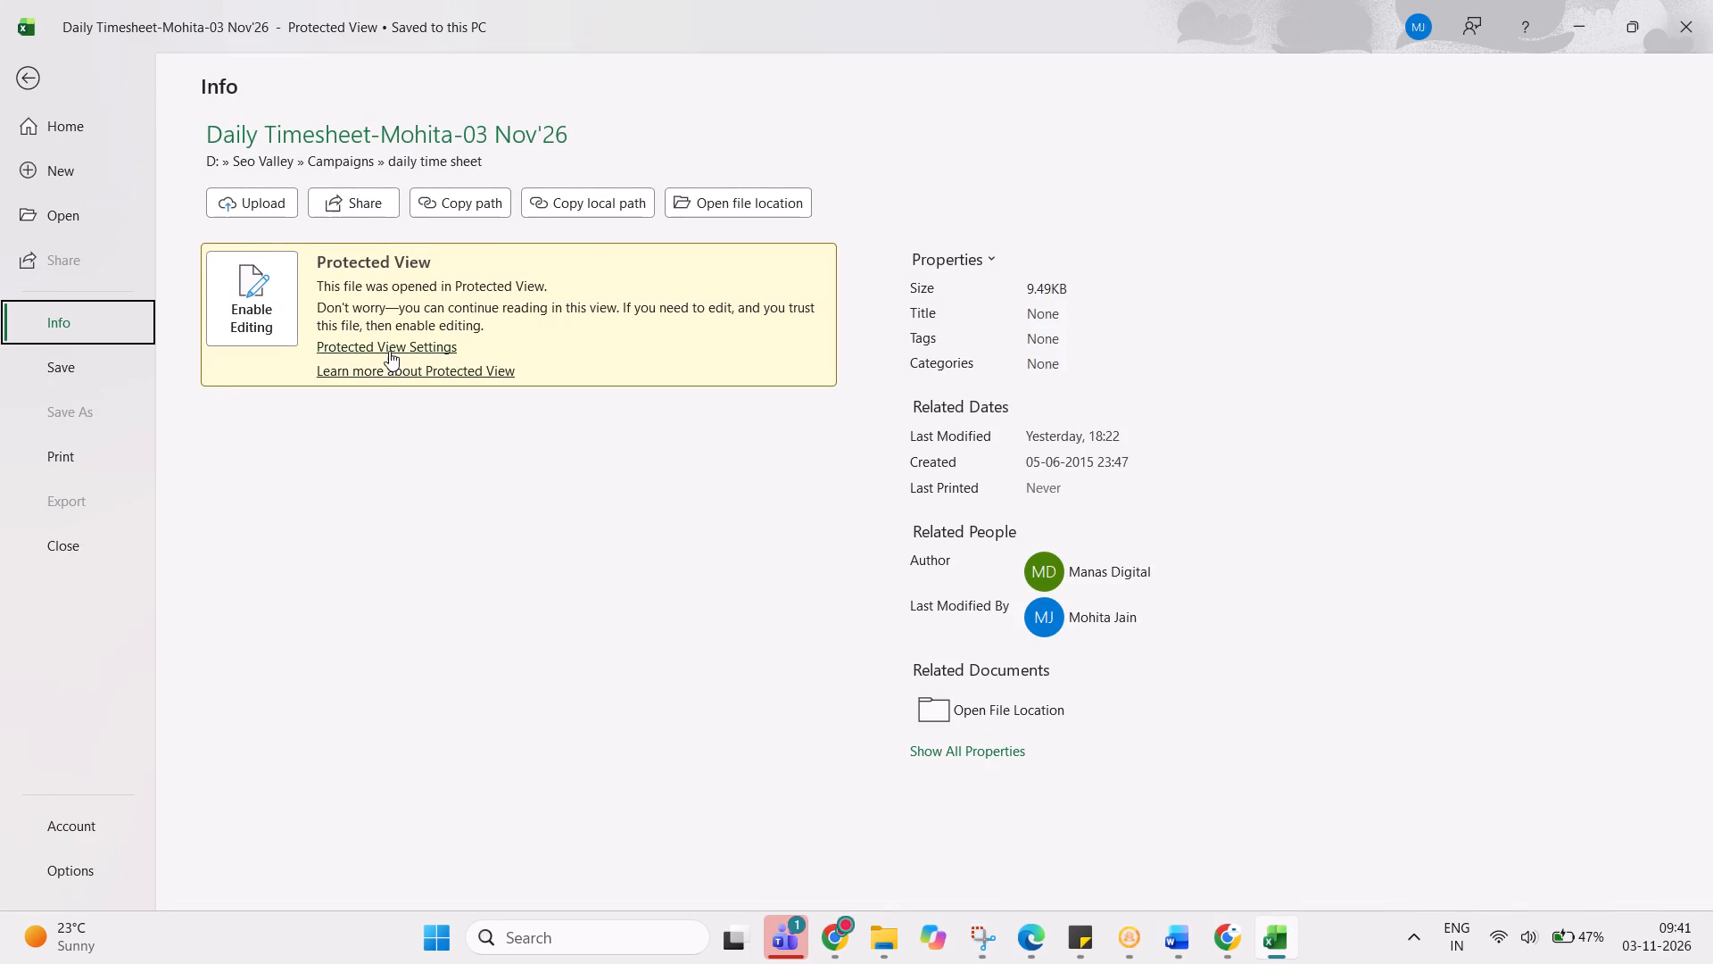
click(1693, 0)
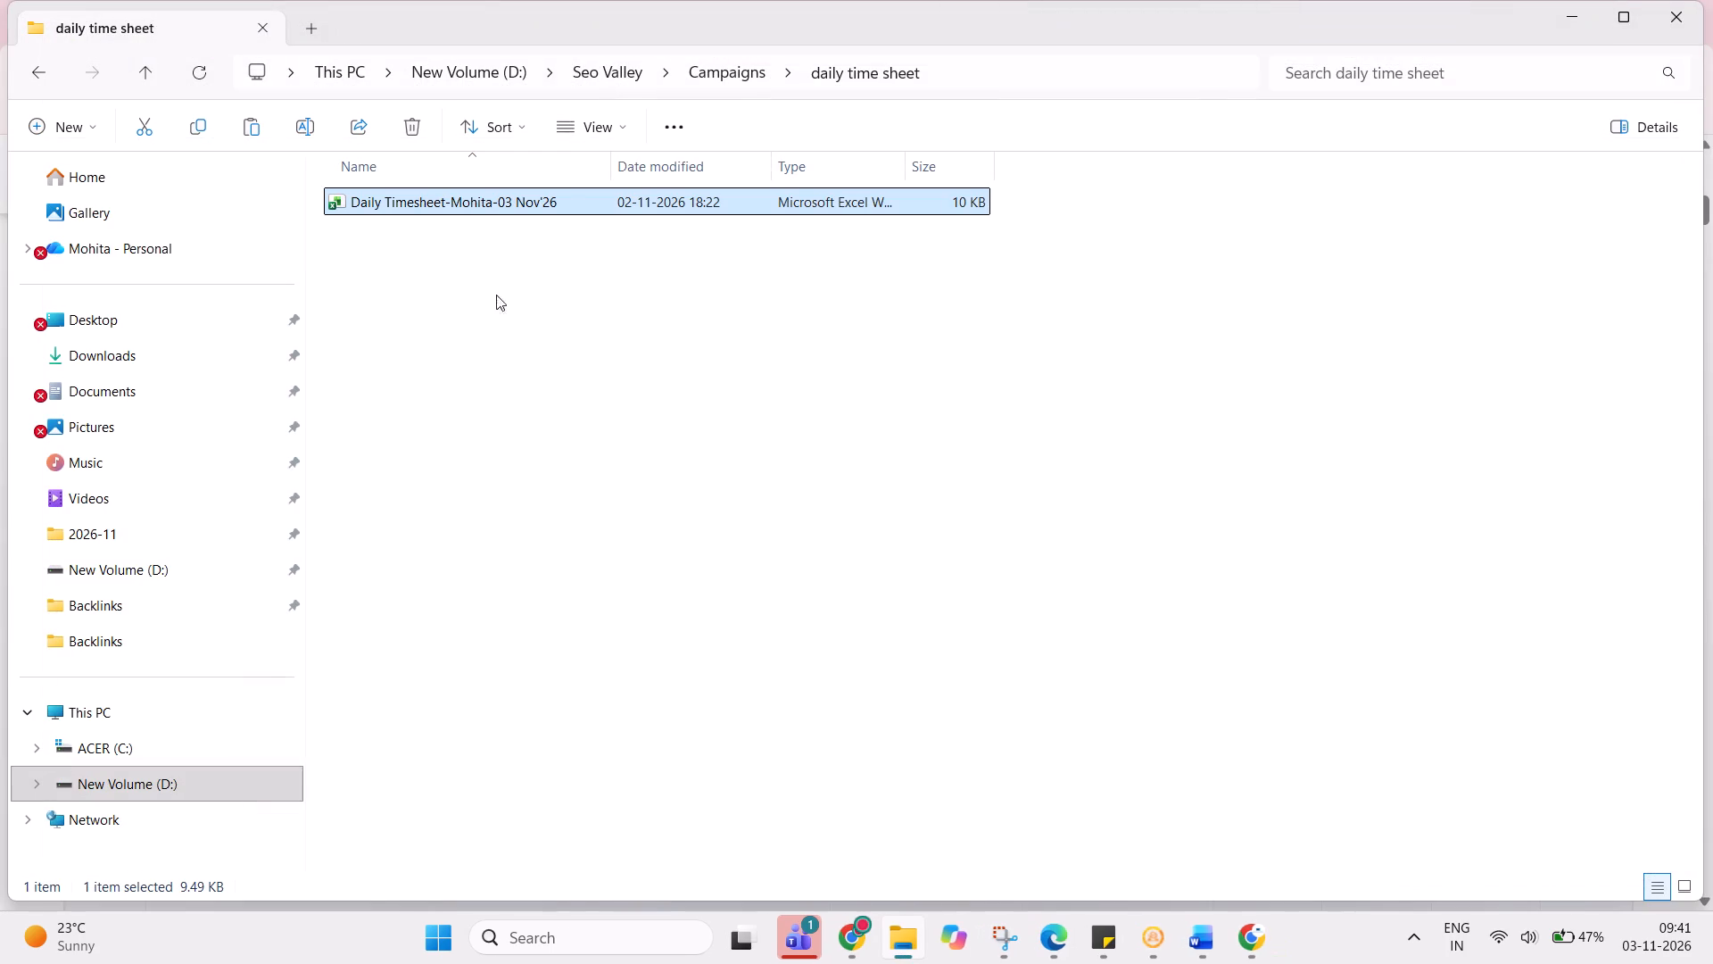
Change the date in the file name of the timesheet copy in "daily time sheet" to 02 Nov'26.
click(517, 206)
click(508, 199)
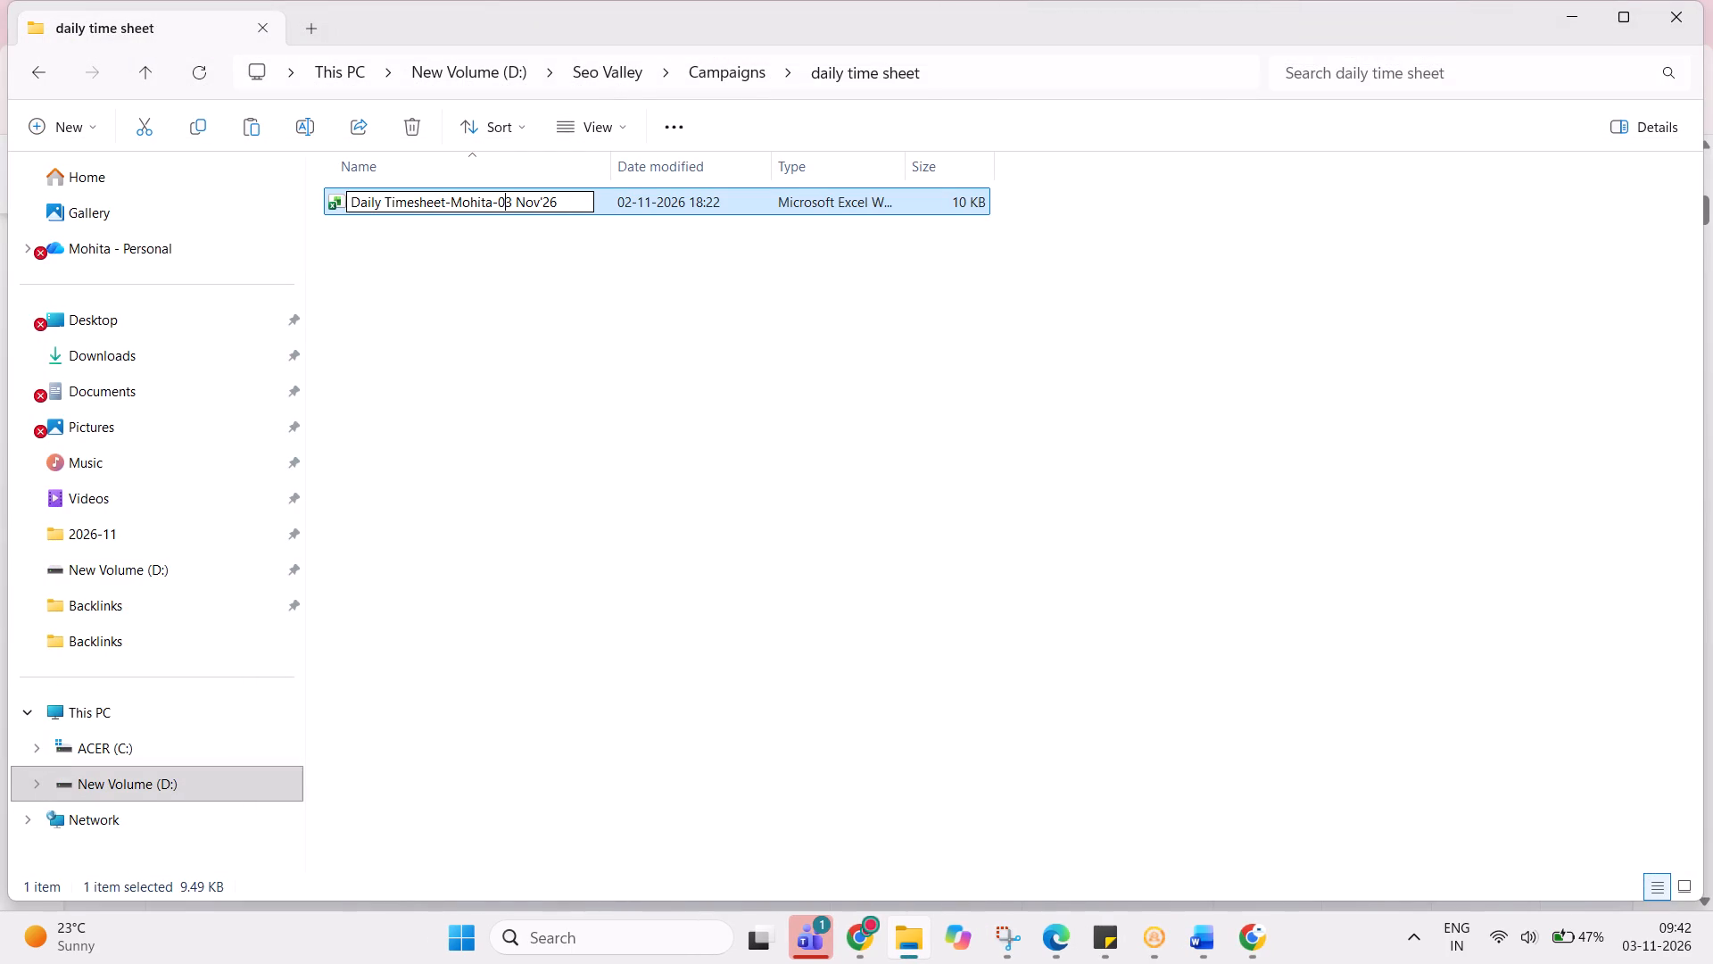
key(Delete)
key(2)
click(534, 437)
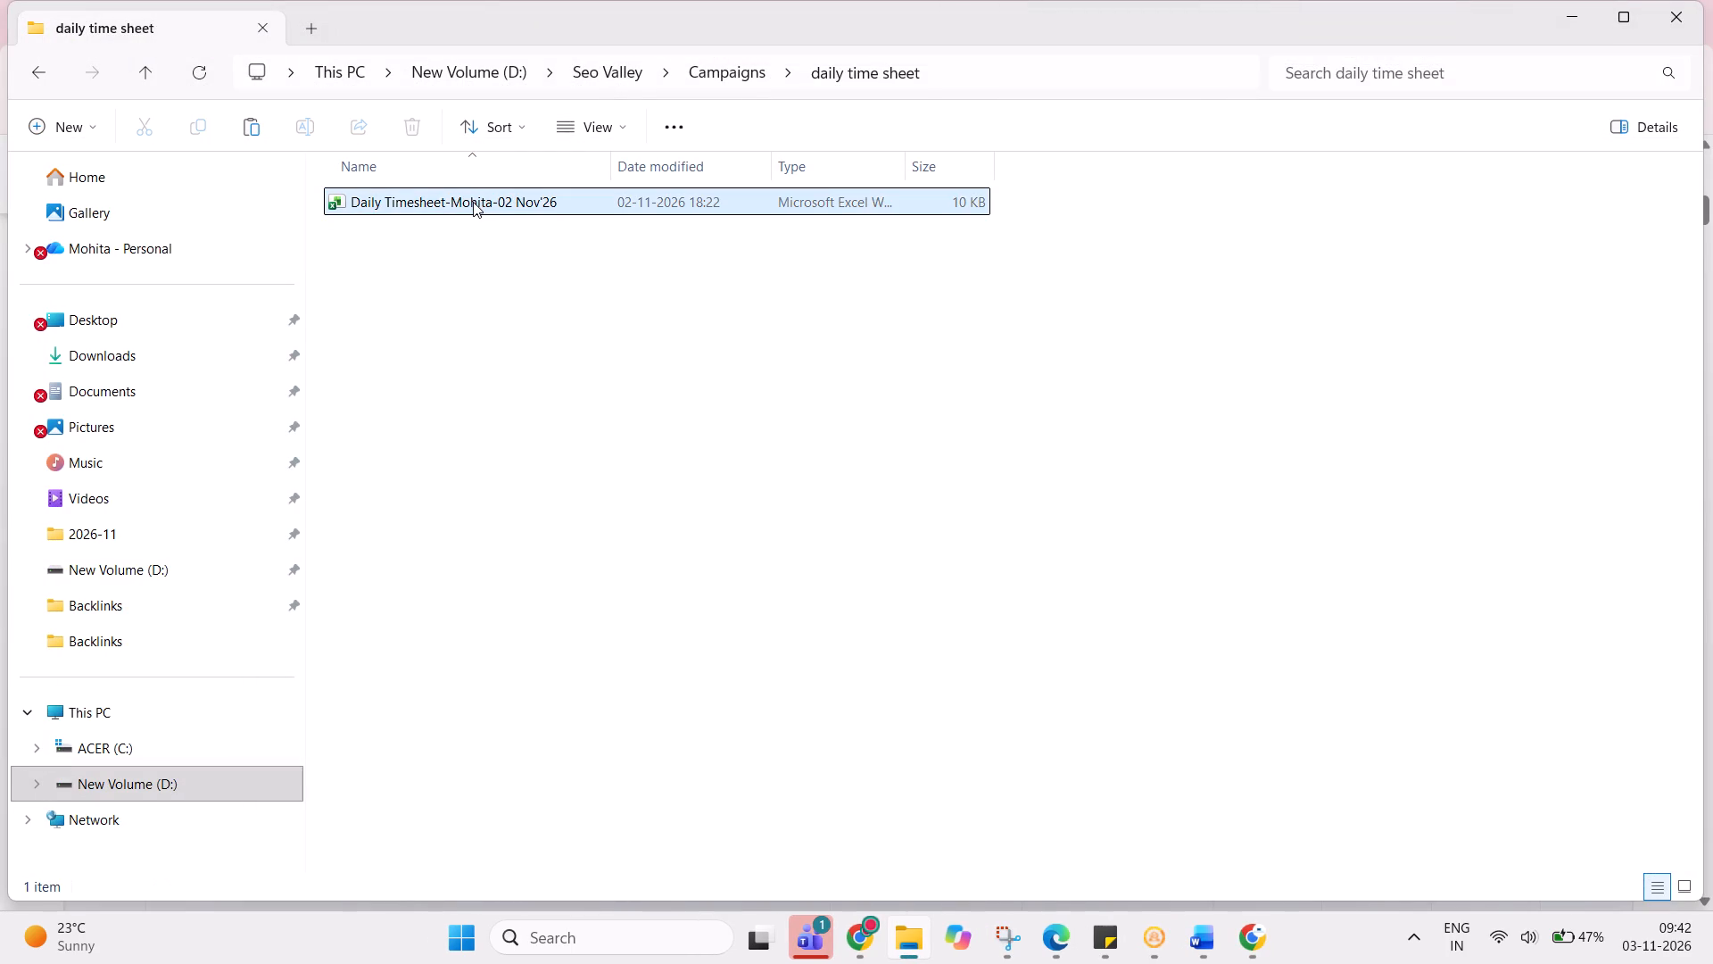
Open the 02 Nov'26 timesheet for editing and save it as a new workbook dated 03 Nov'26 in the "daily time sheet" folder.
double_click(473, 202)
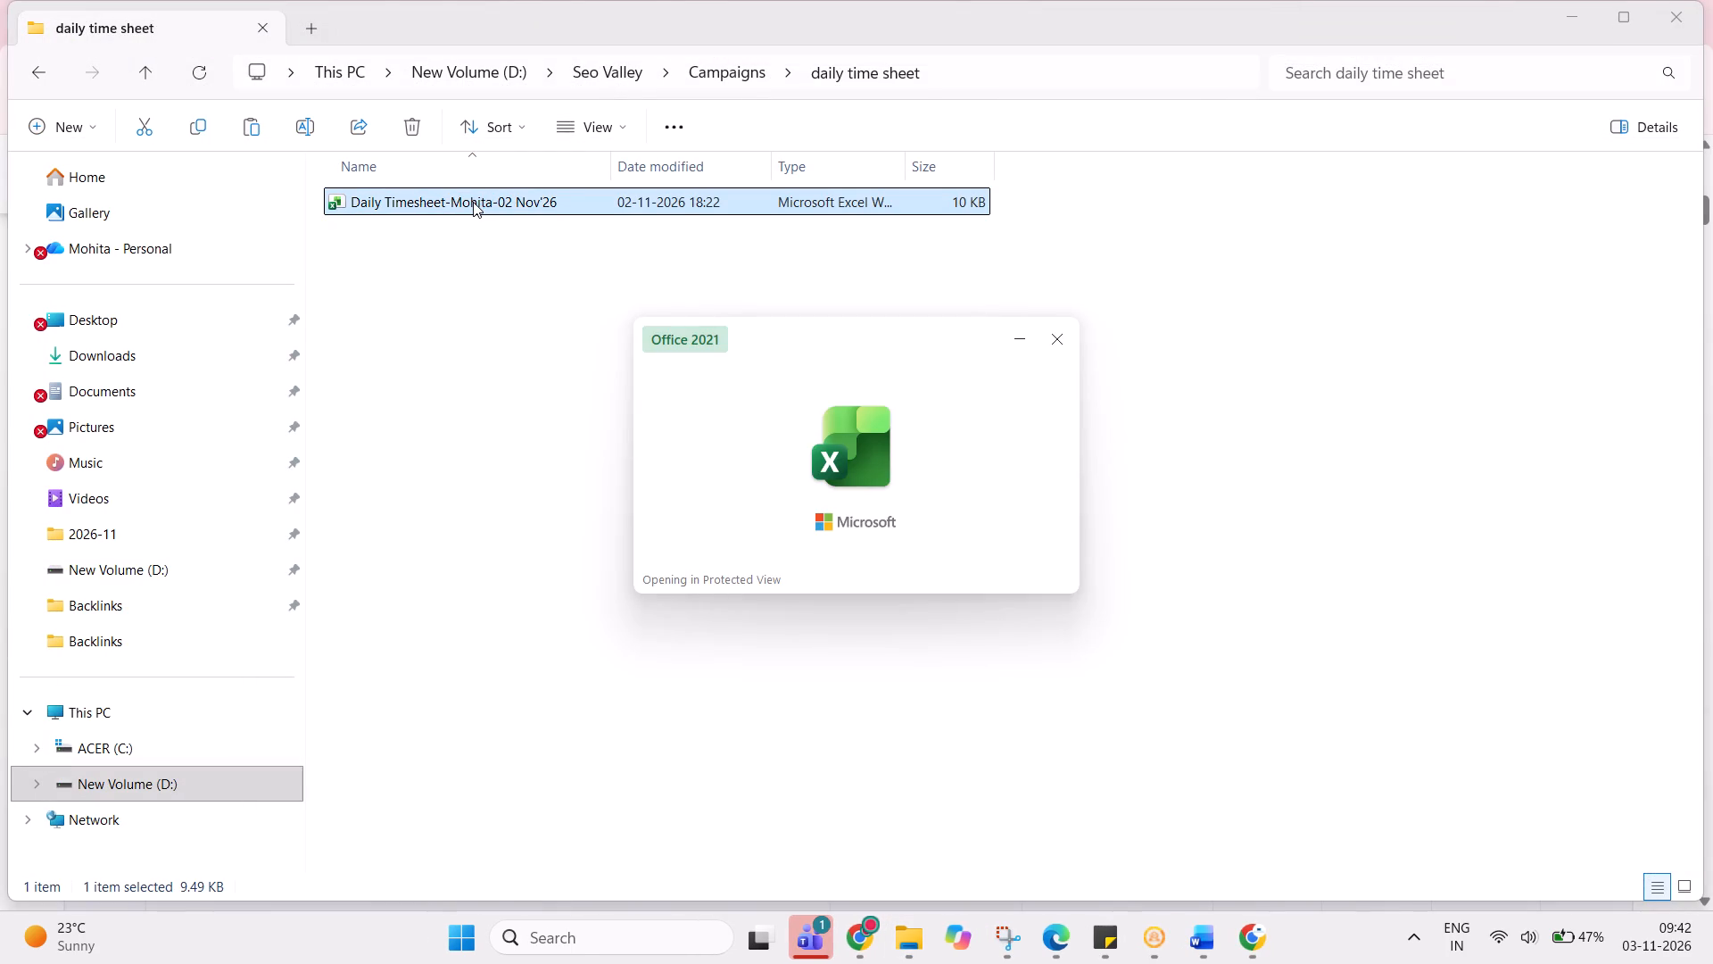
click(873, 112)
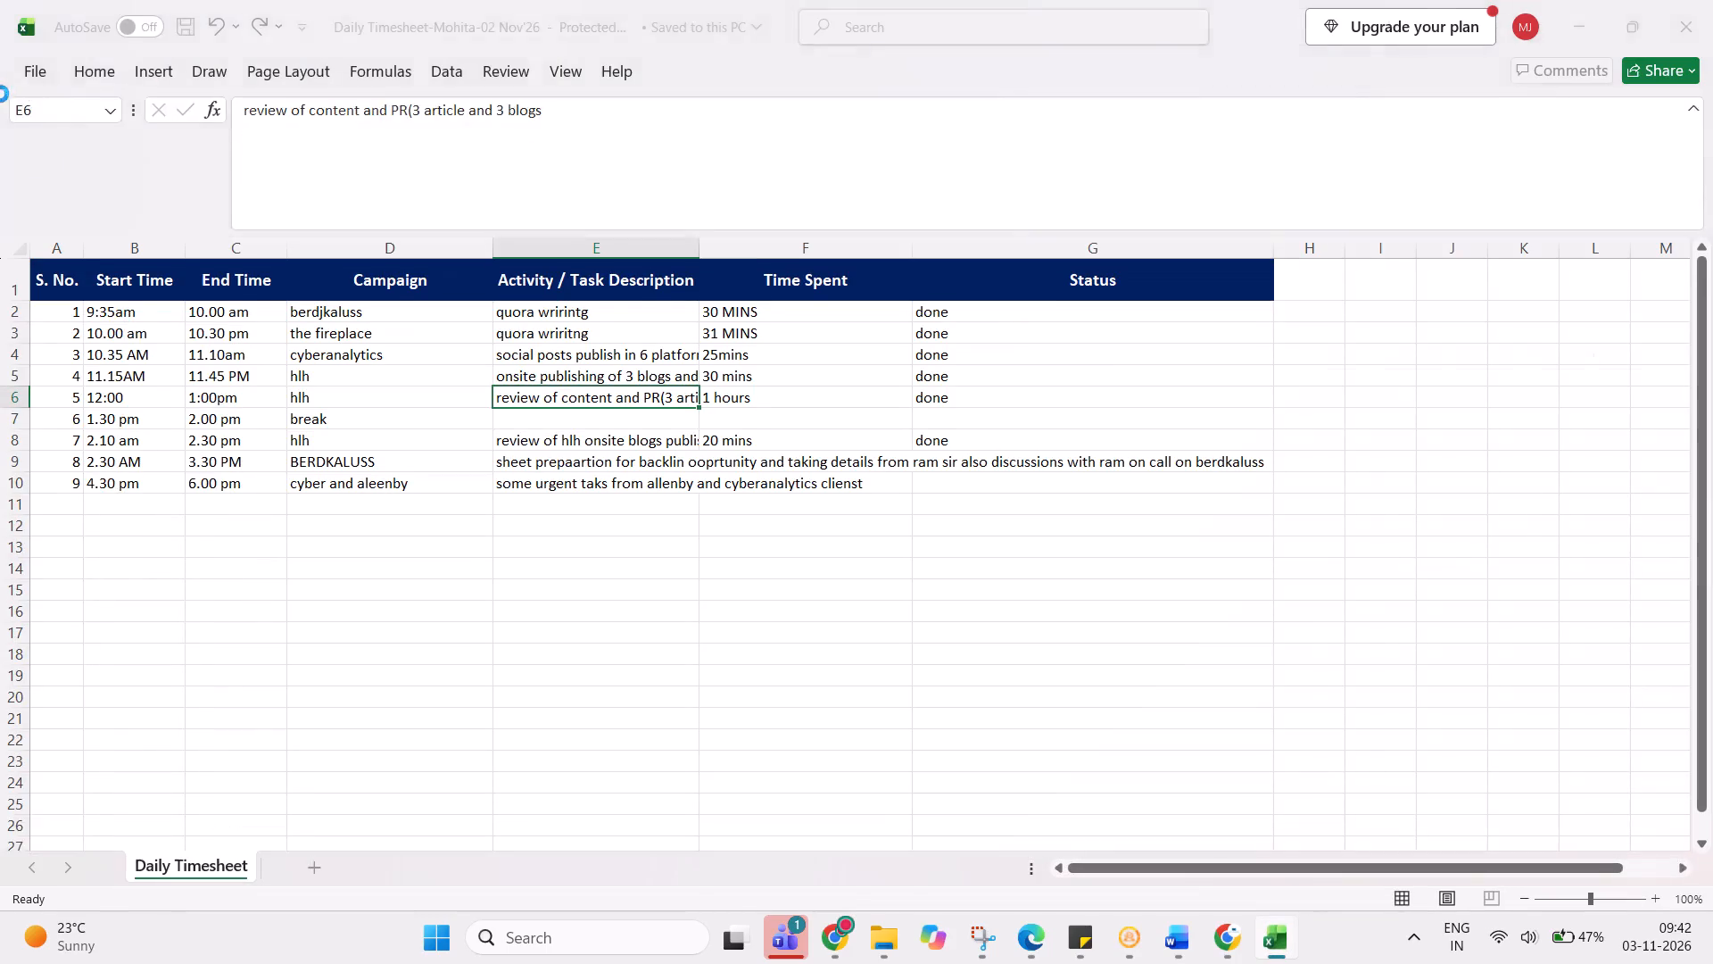
click(45, 80)
click(86, 409)
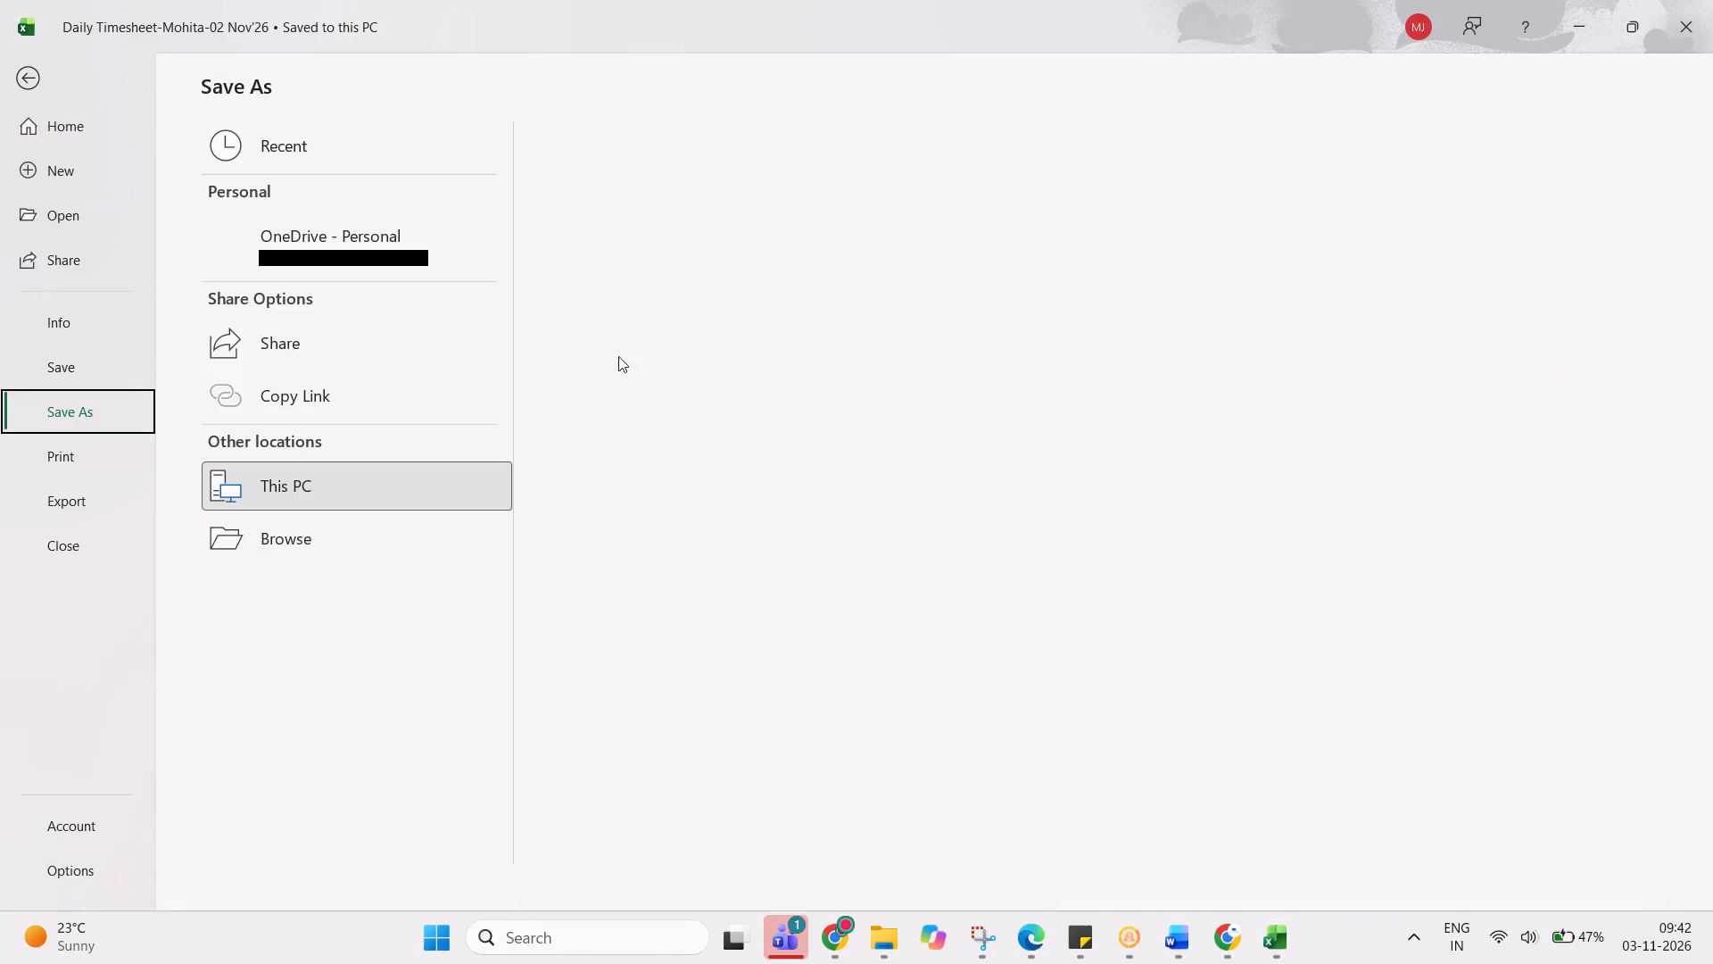
click(732, 262)
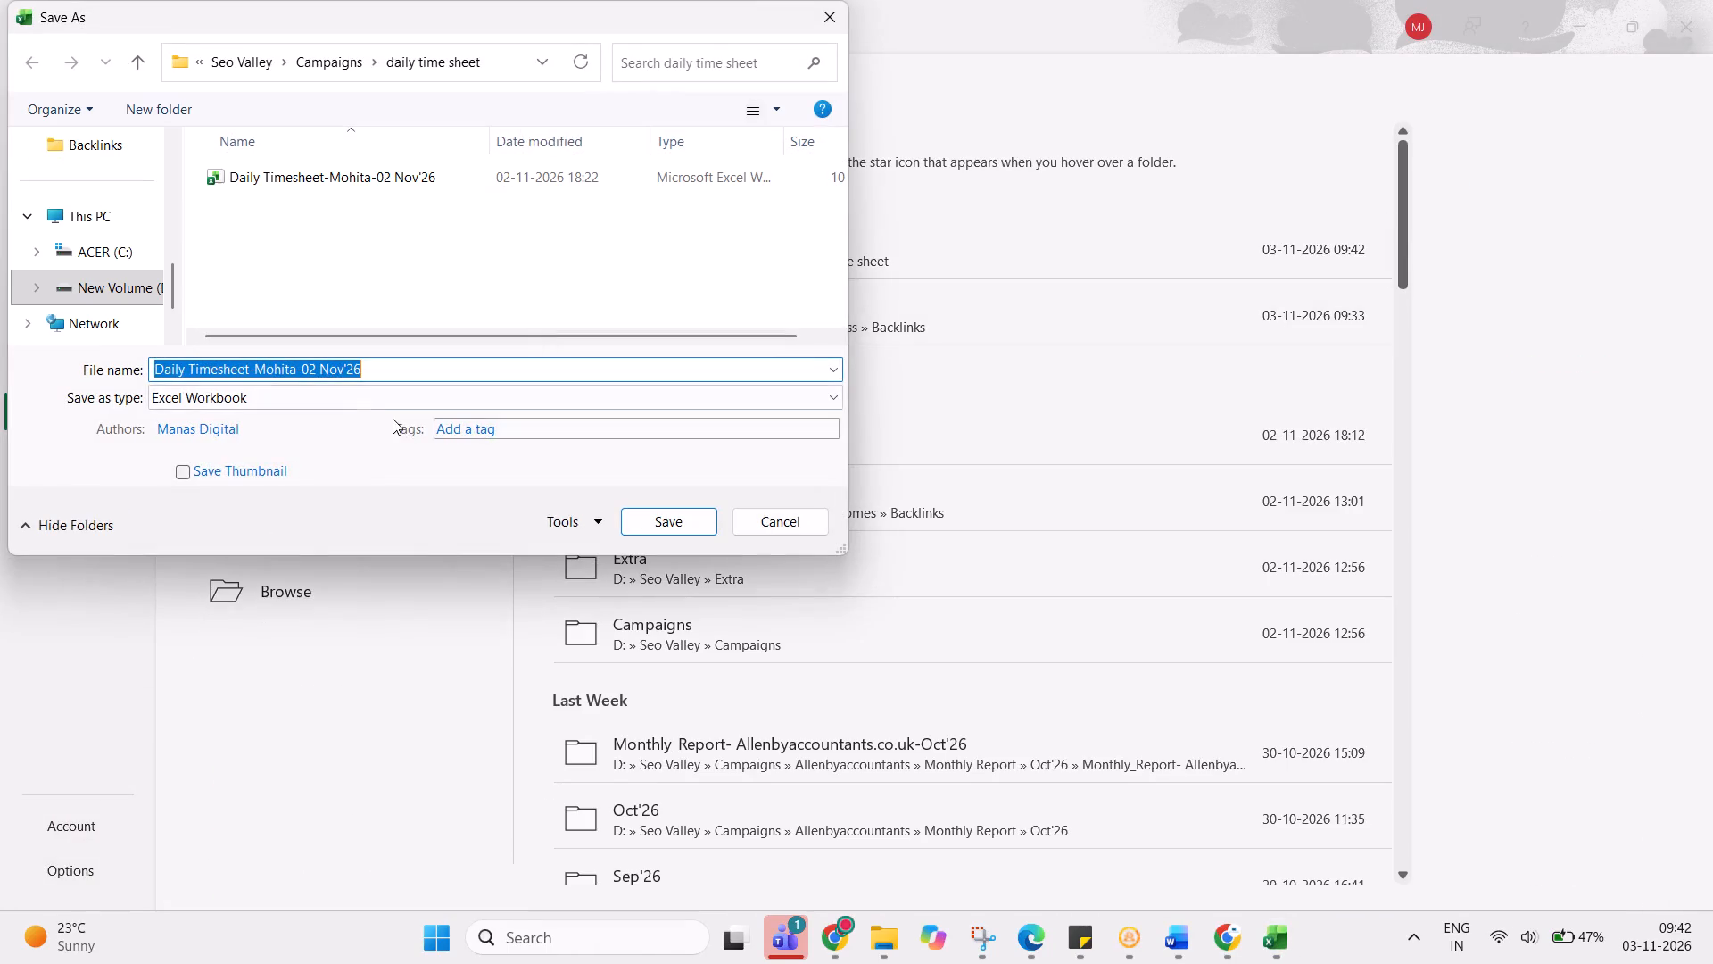
click(315, 376)
key(BackSpace)
key(3)
key(Return)
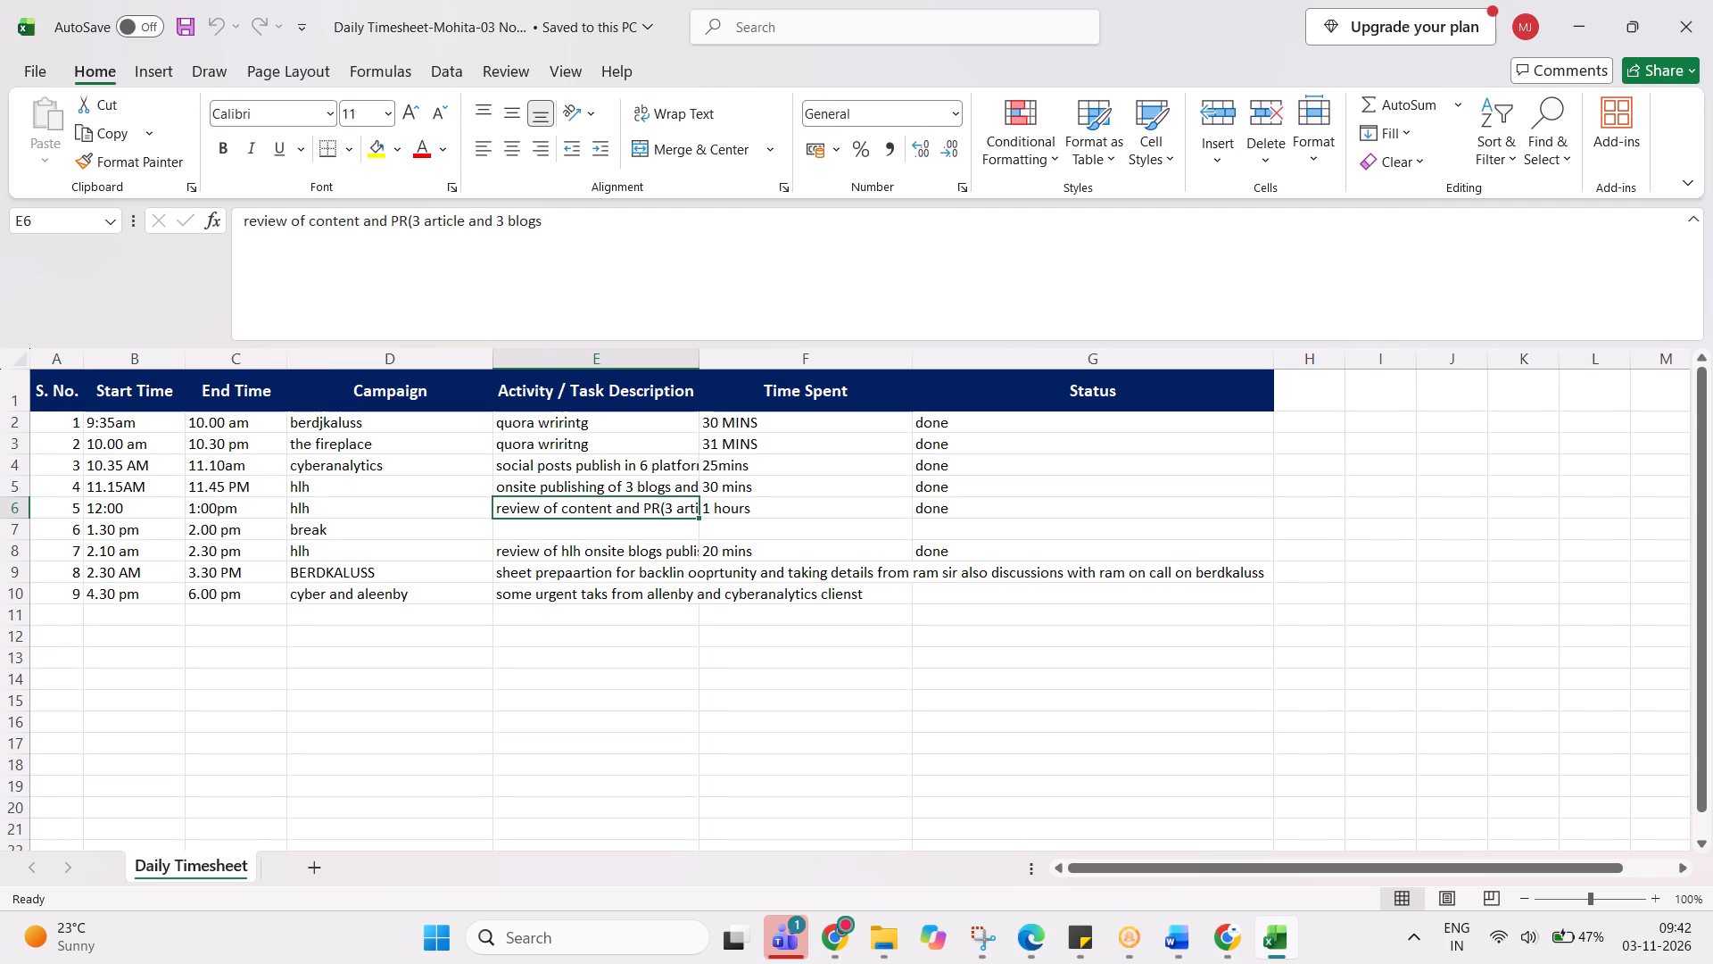
key(ctrl+s)
Open the 03 Nov'26 Daily Timesheet workbook from the "daily time sheet" folder.
key(alt+Tab)
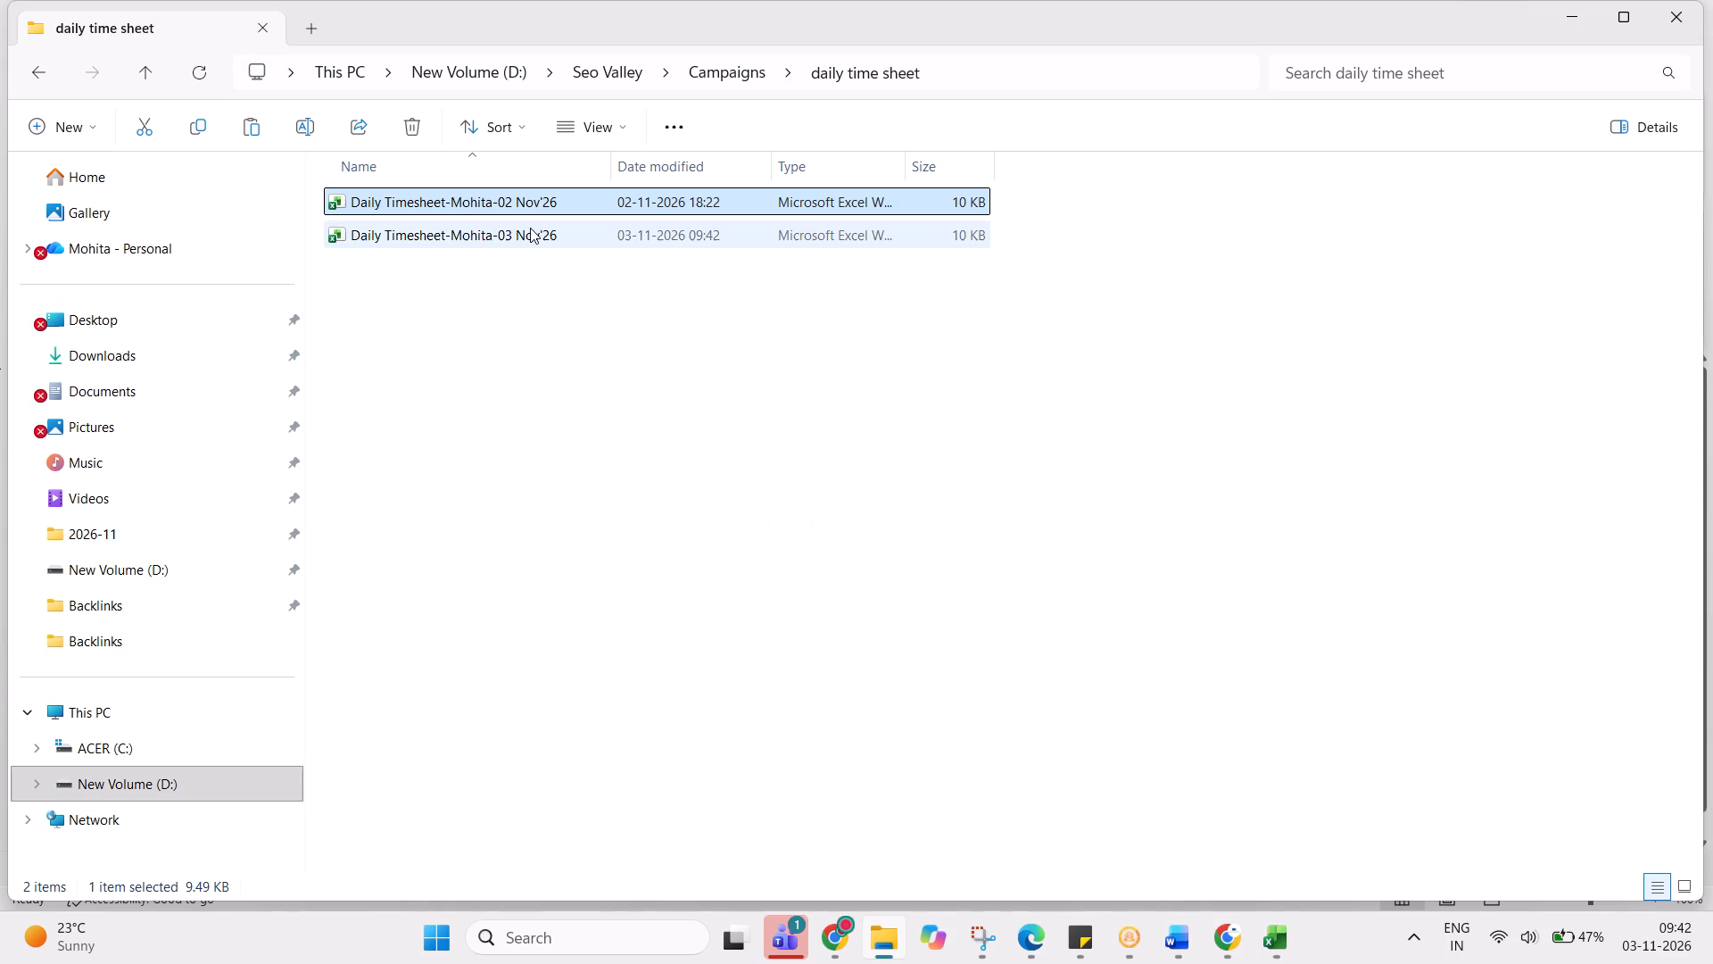
double_click(530, 228)
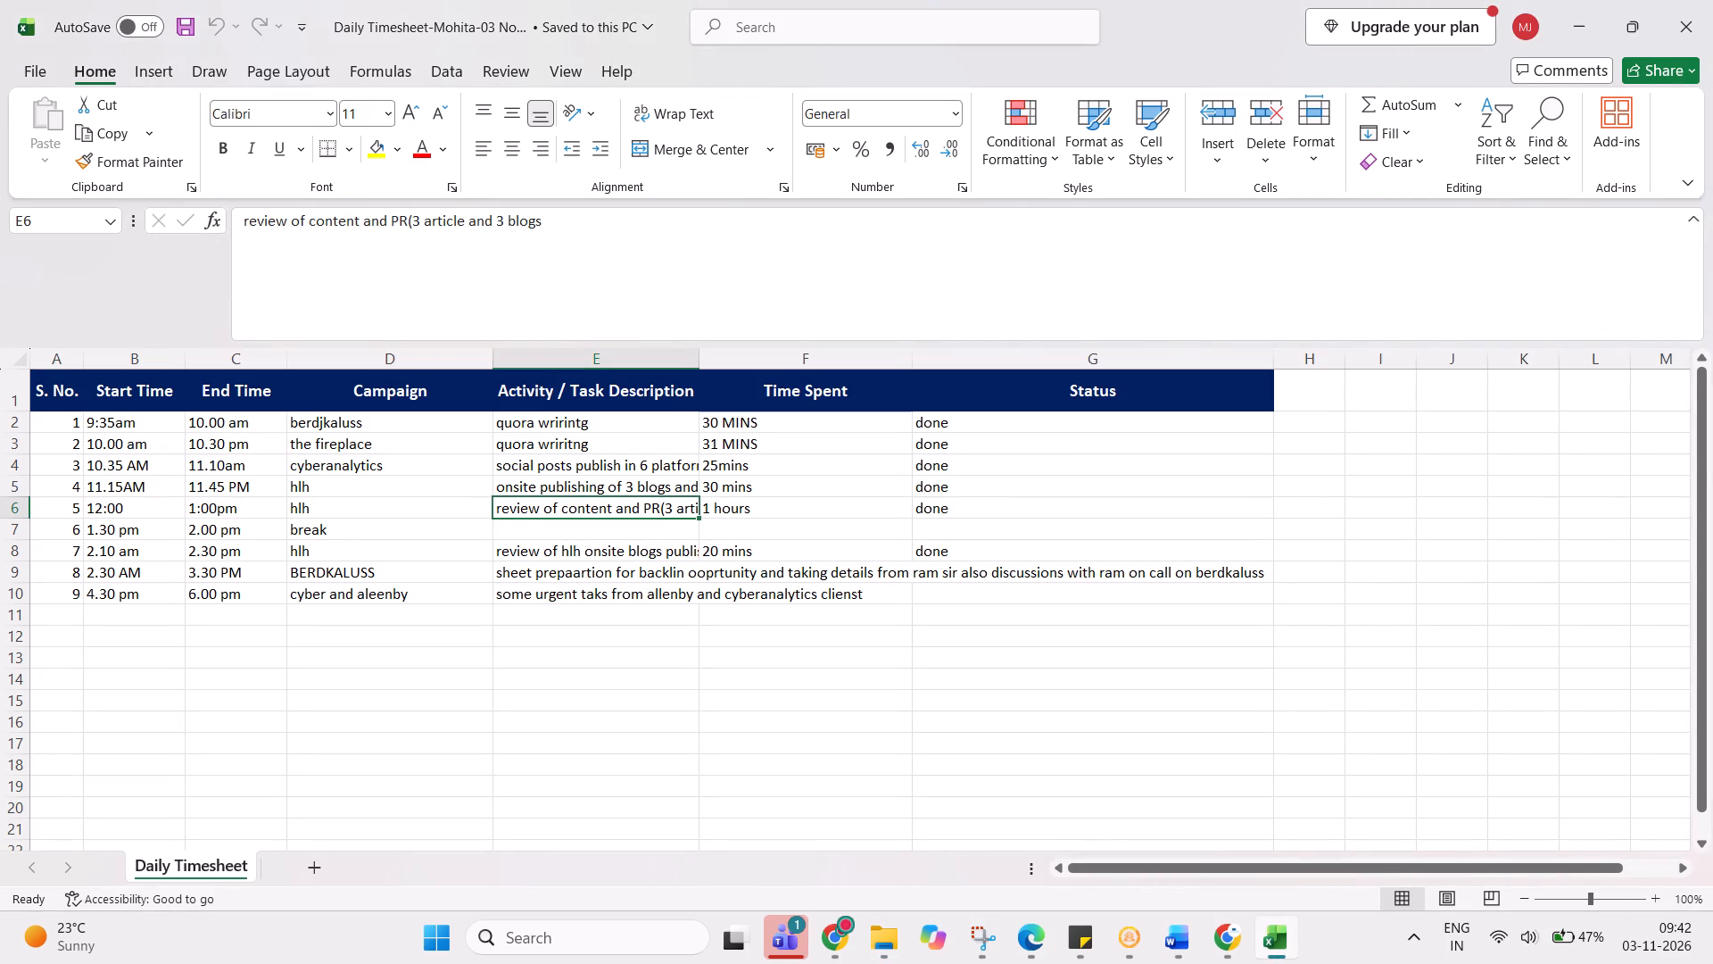
Switch to the browser with the FindLaw pages and copy the domain findlaw.com from the New York lawyers page's address.
click(1229, 943)
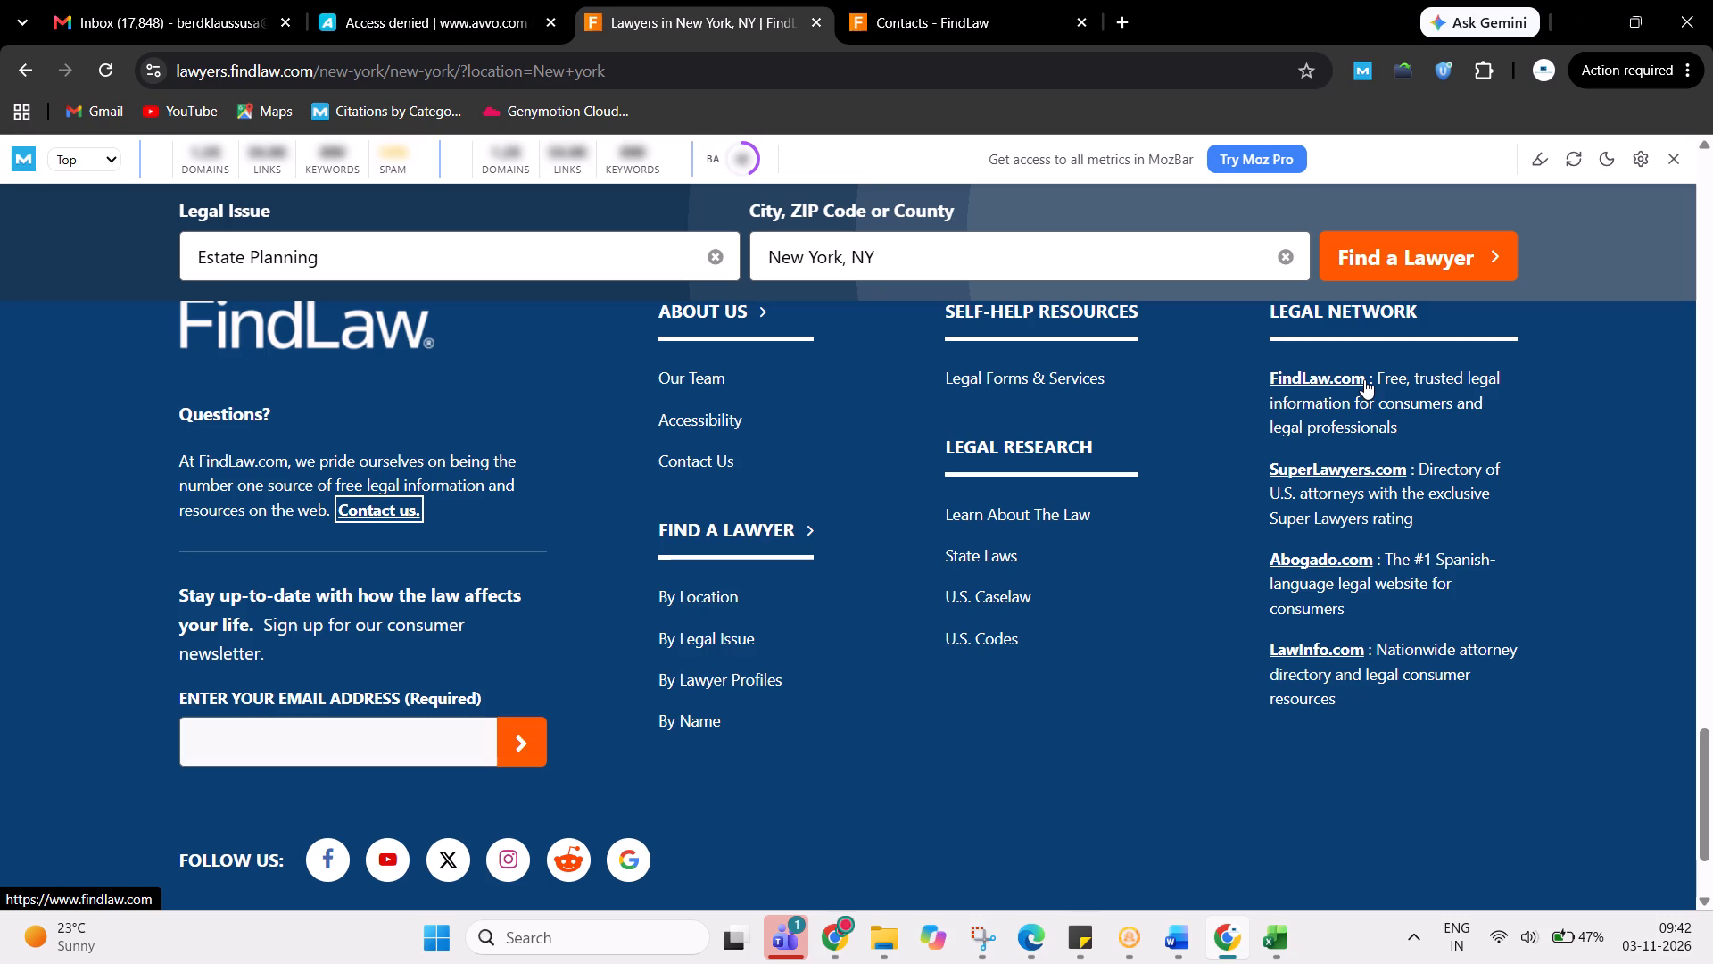
click(938, 0)
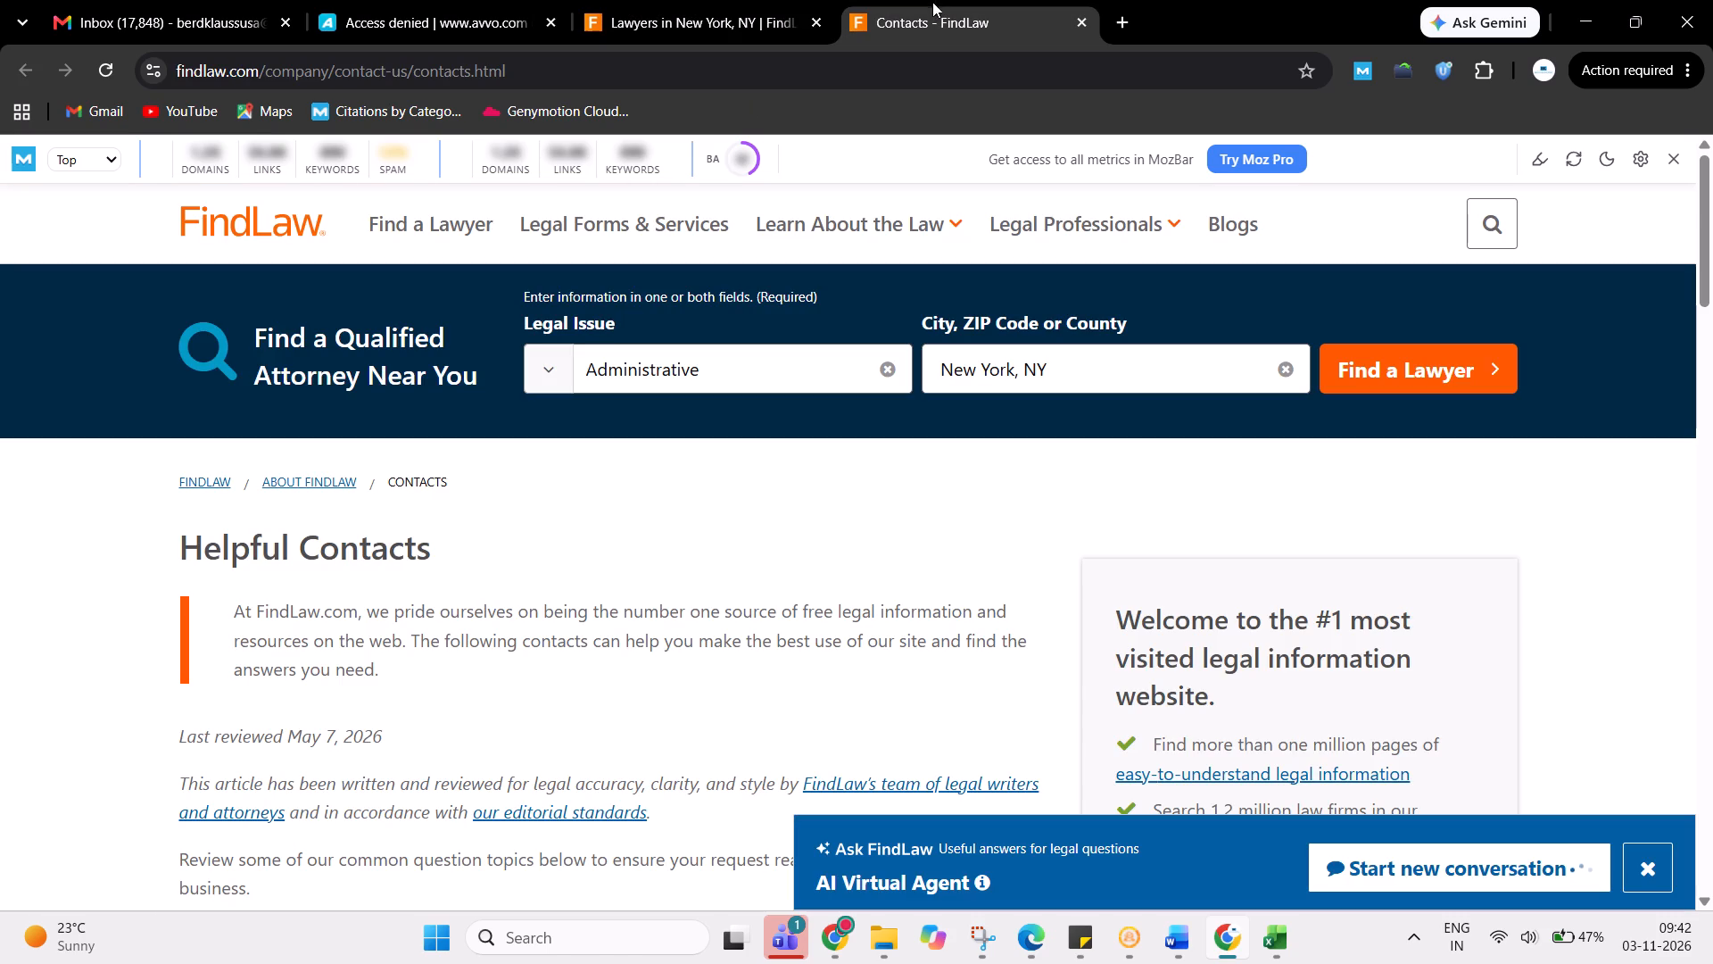
click(630, 0)
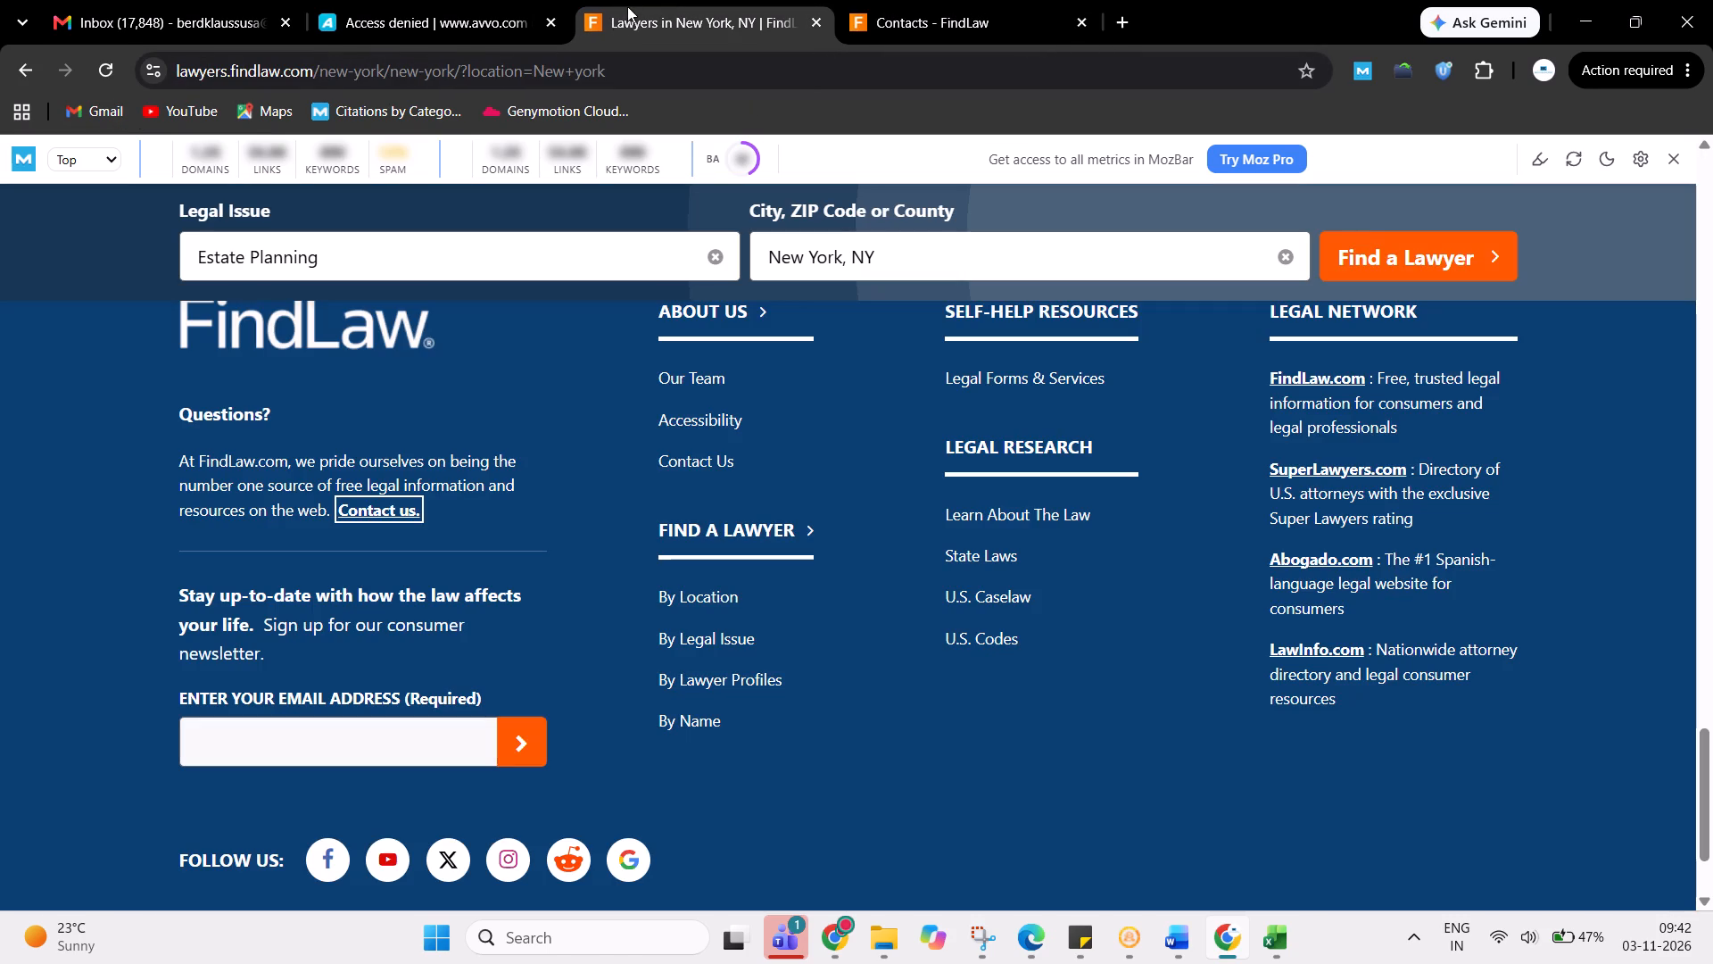
click(953, 0)
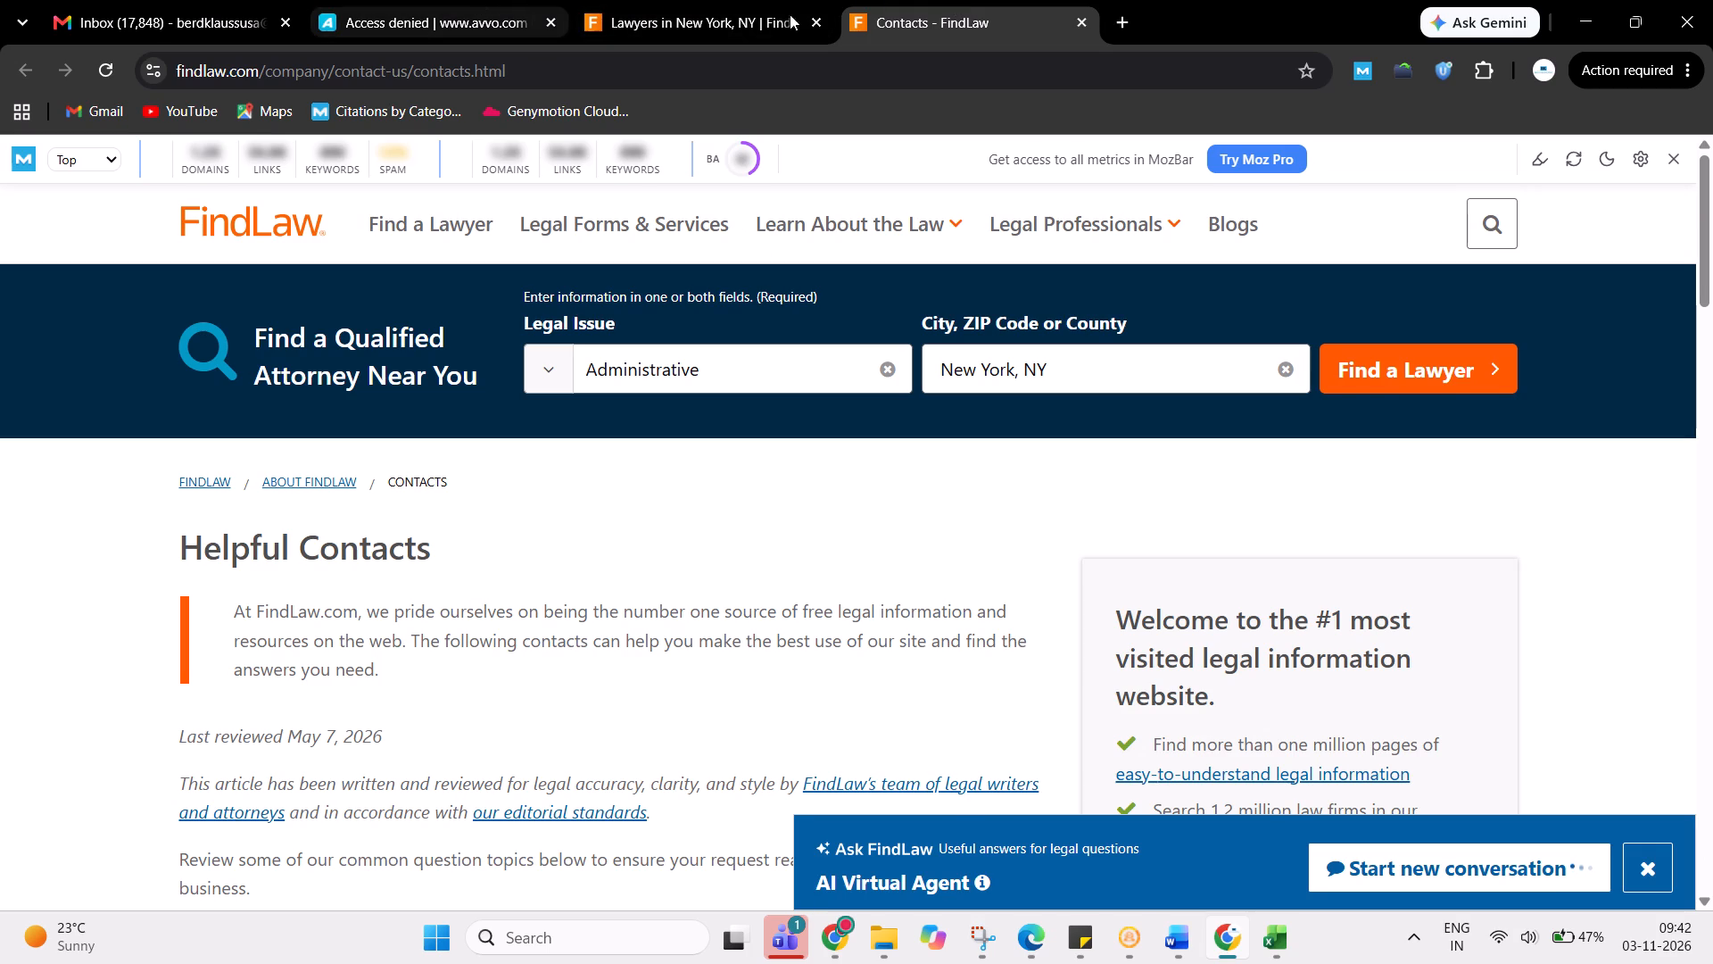
click(711, 10)
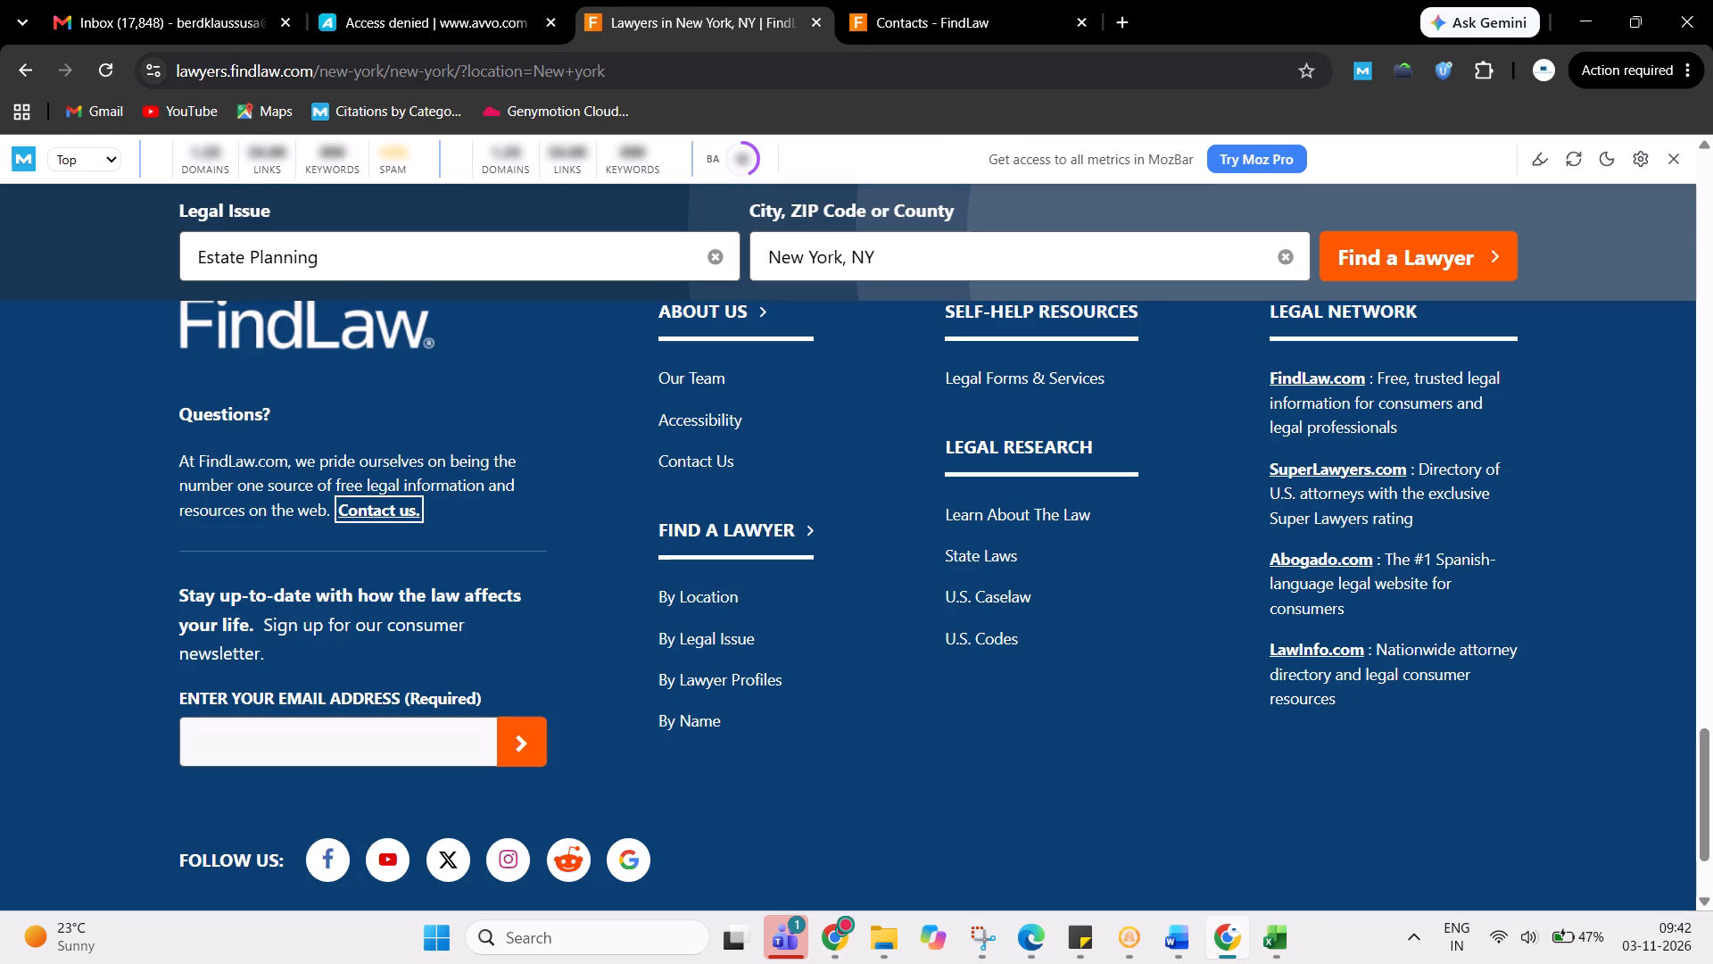
drag(310, 76, 231, 70)
key(ctrl+c)
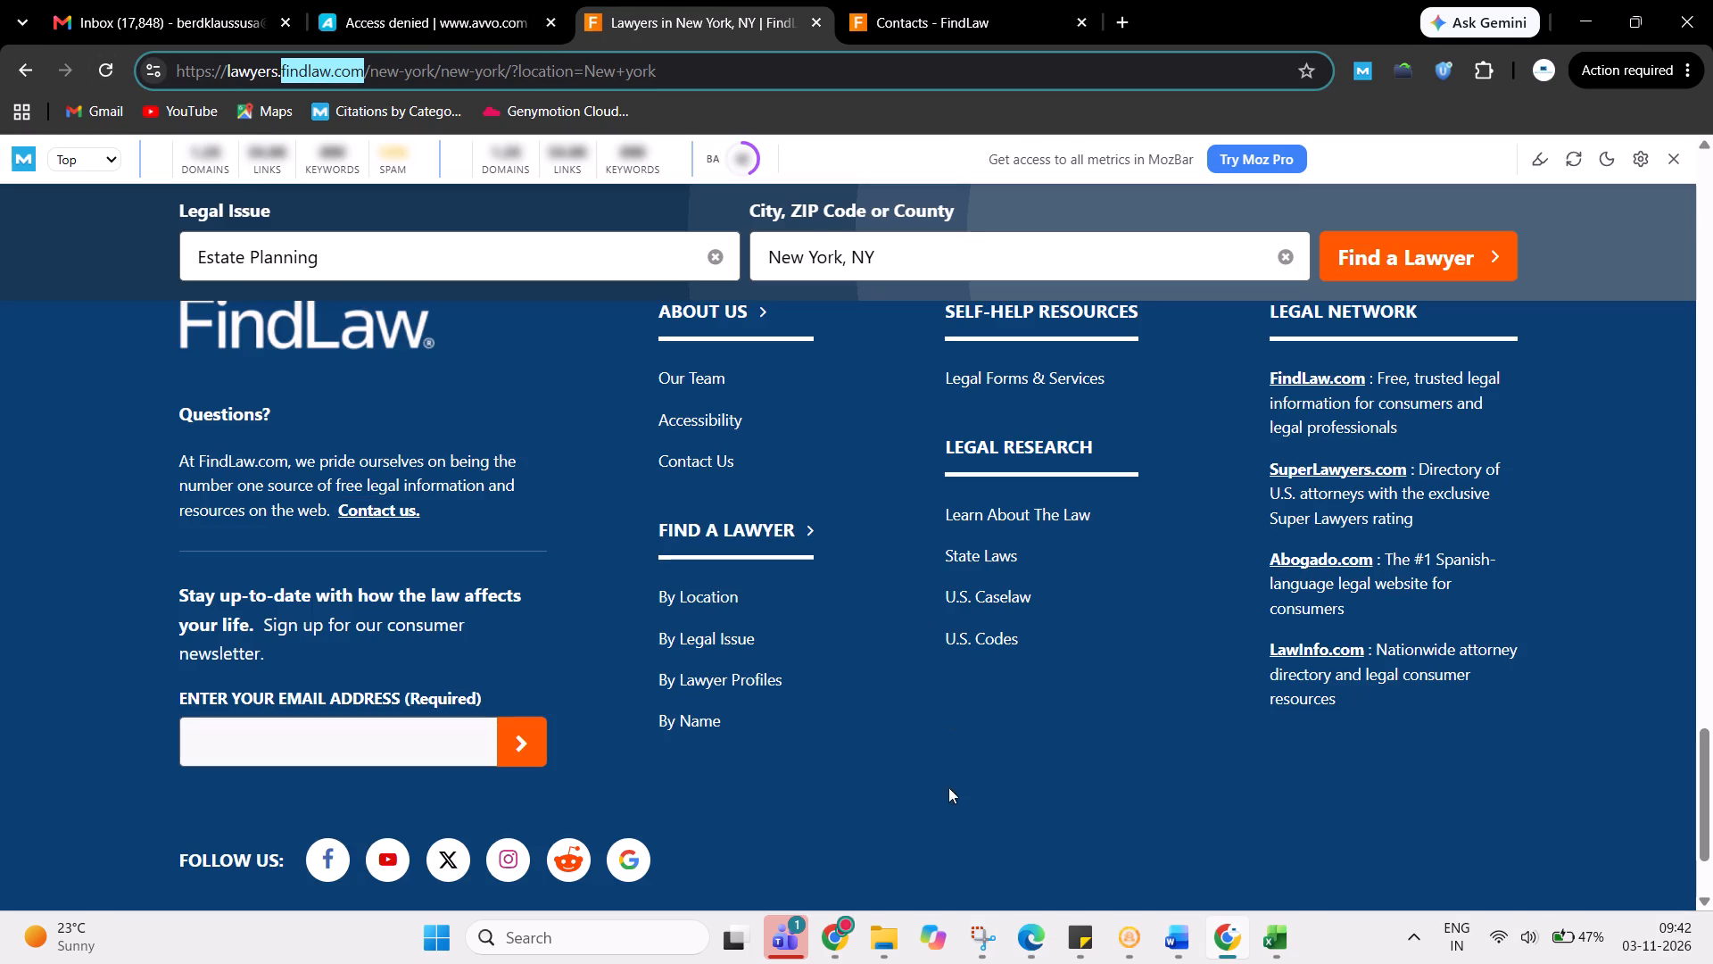
Open the Backlink-Opportunities-Berdklauss.com-Oct'26 workbook from the Backlinks folder of the Berdklauss campaign.
click(1171, 945)
click(1267, 954)
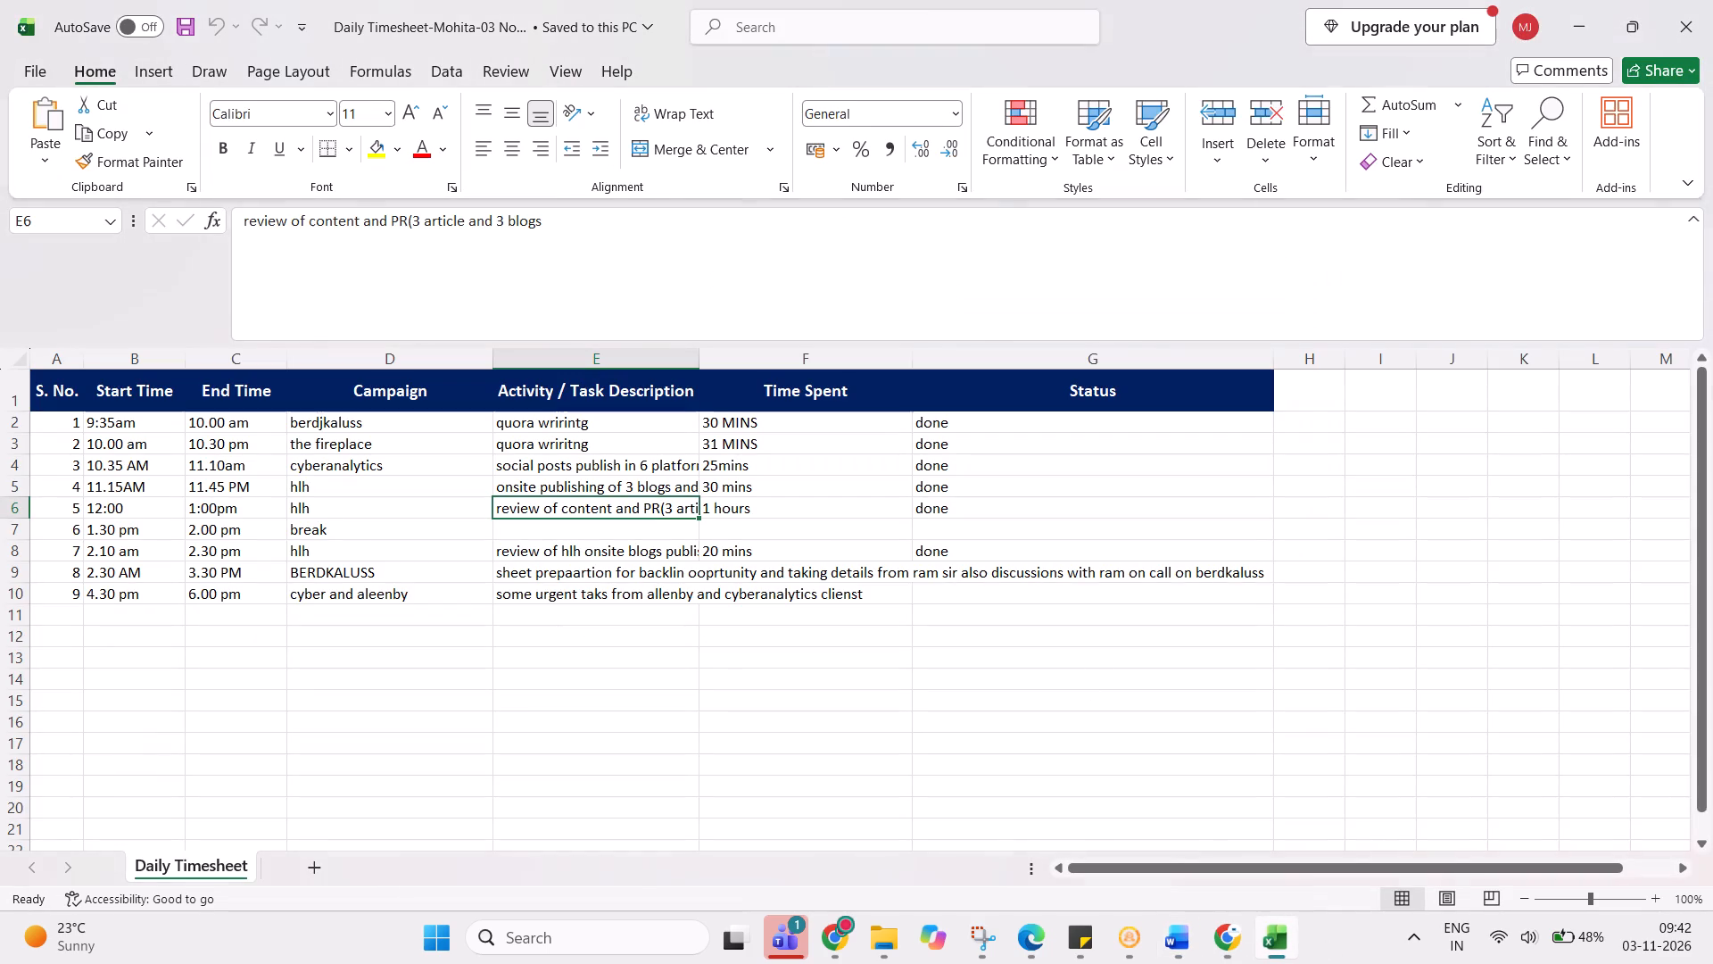
click(879, 943)
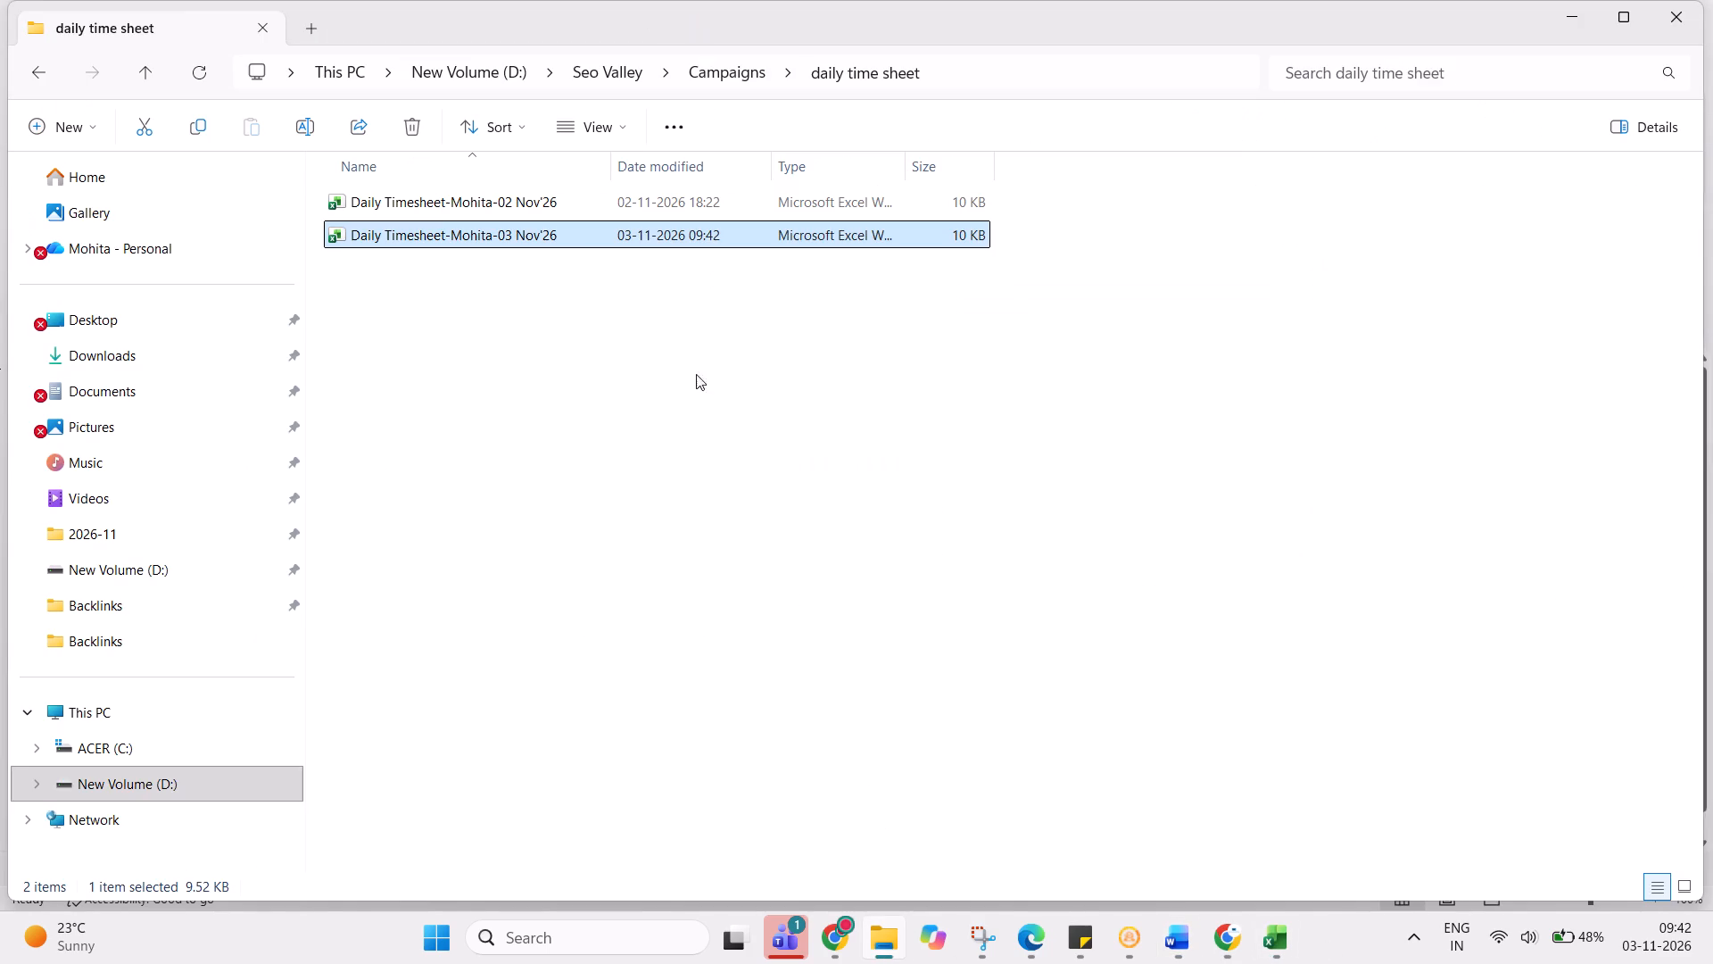
click(1274, 943)
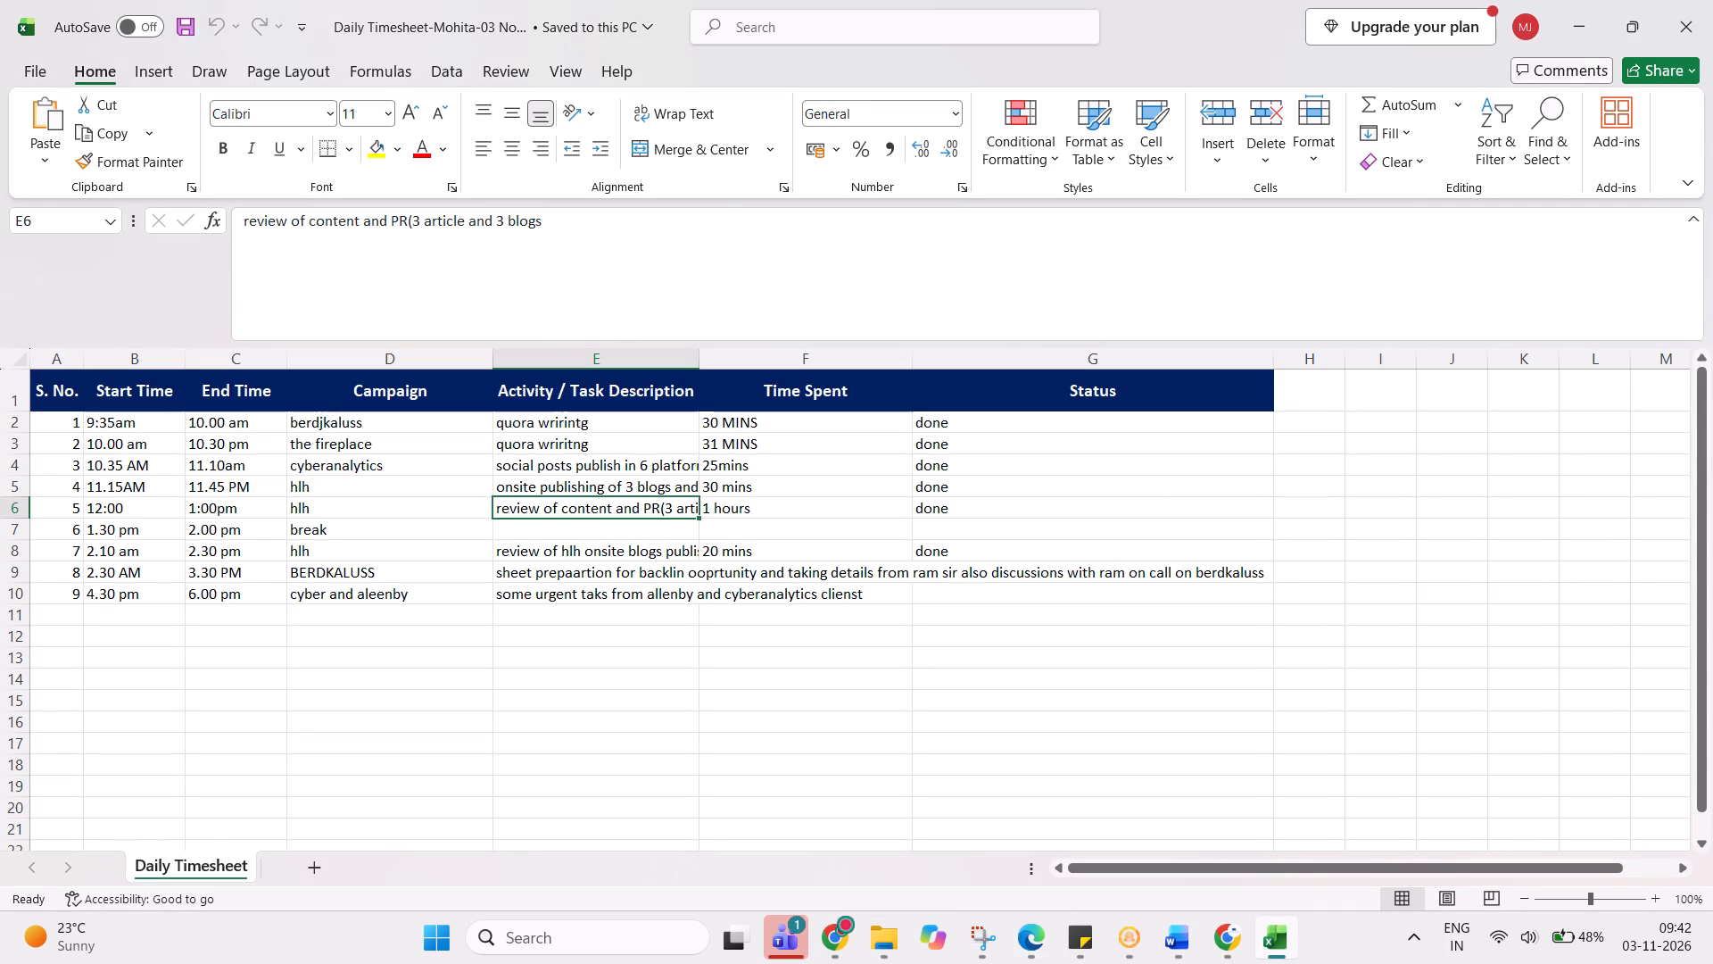
click(877, 959)
click(609, 73)
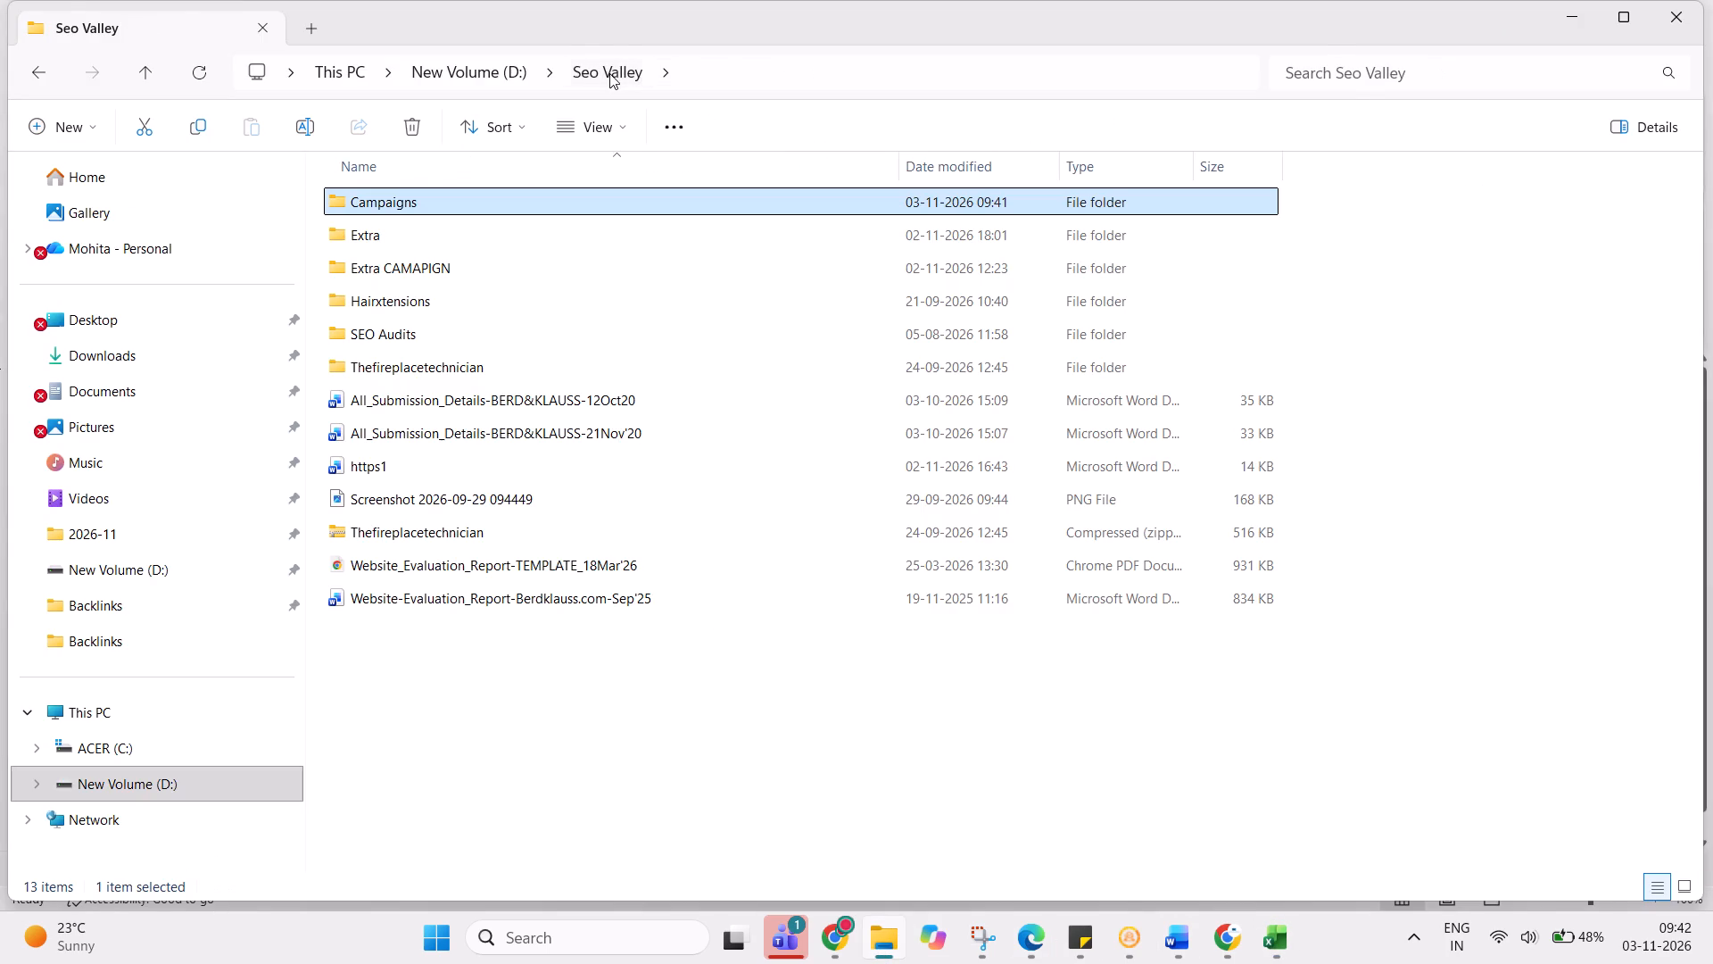
click(481, 206)
double_click(481, 206)
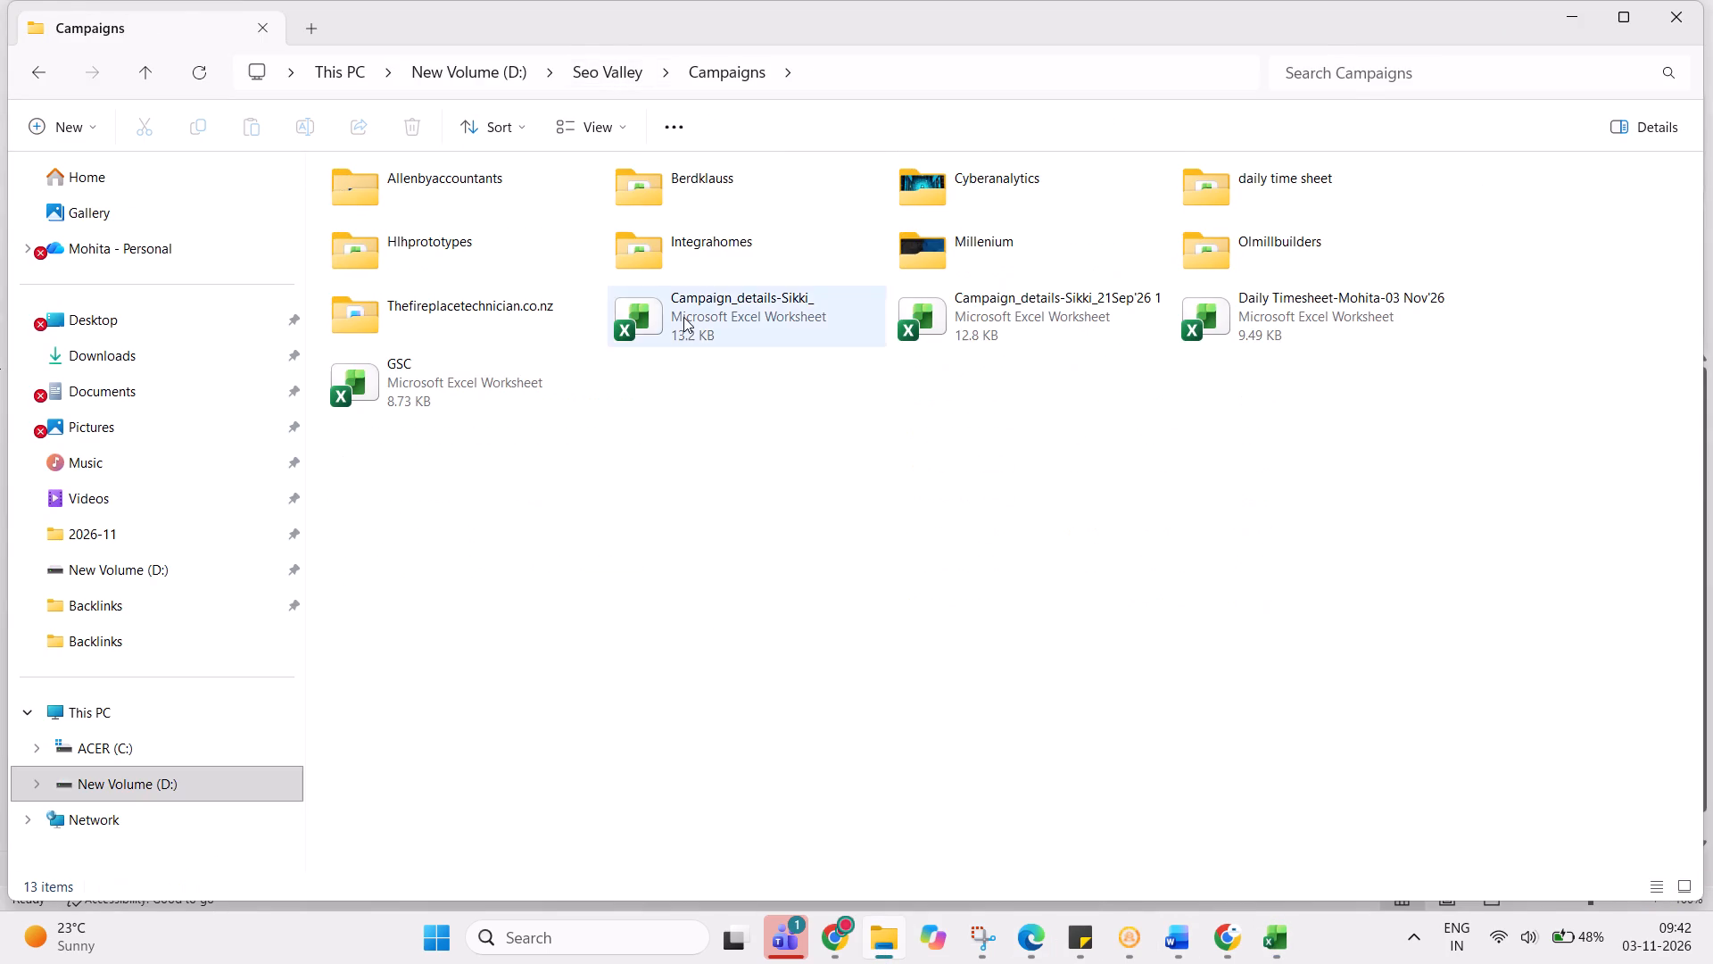
triple_click(693, 180)
double_click(389, 267)
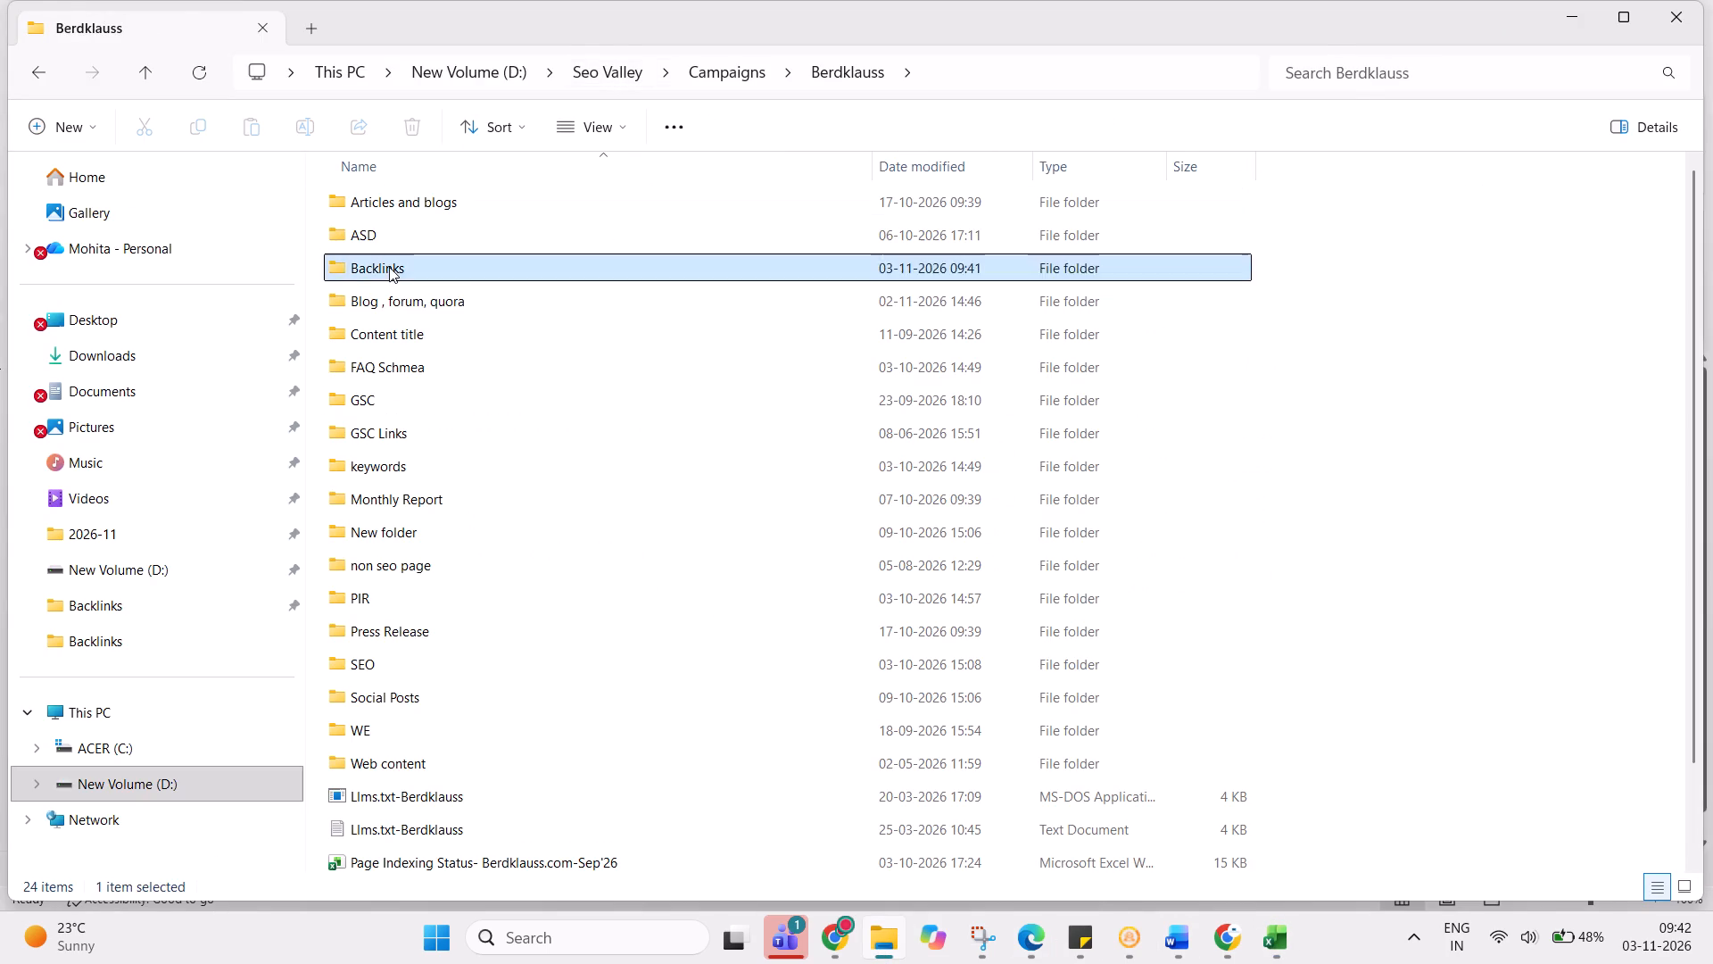
double_click(406, 227)
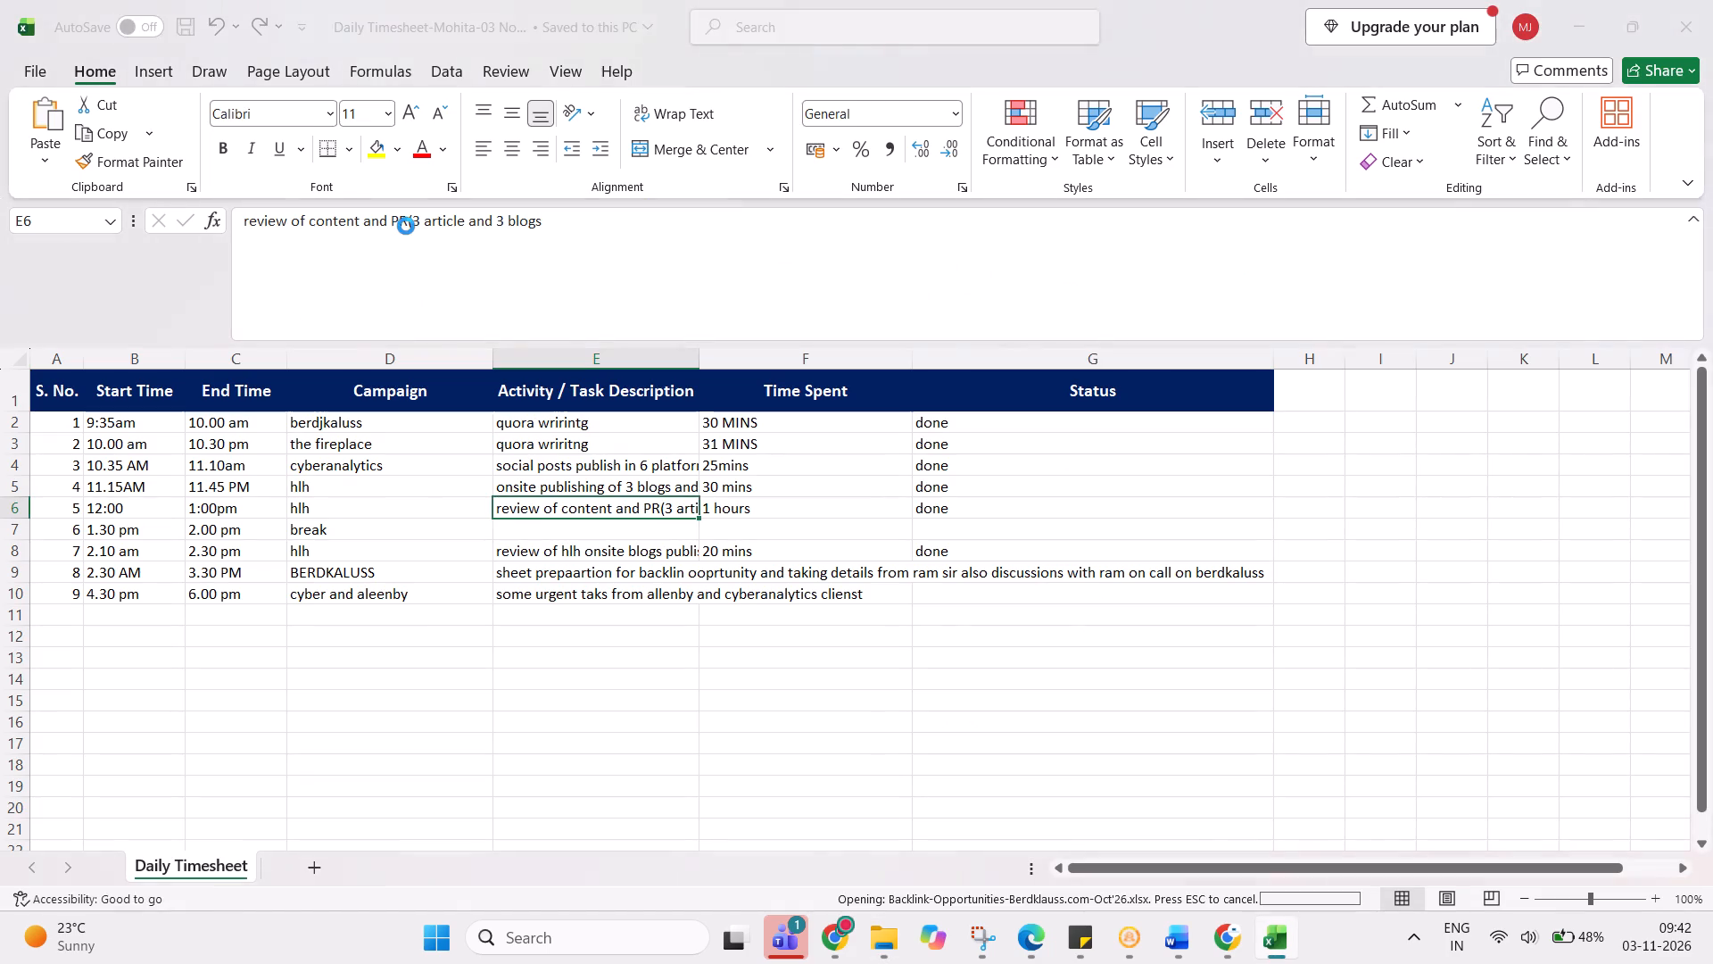
Search the Backlink Opportunities sheet for all cells containing findlaw.com.
key(ctrl+f)
key(ctrl+v)
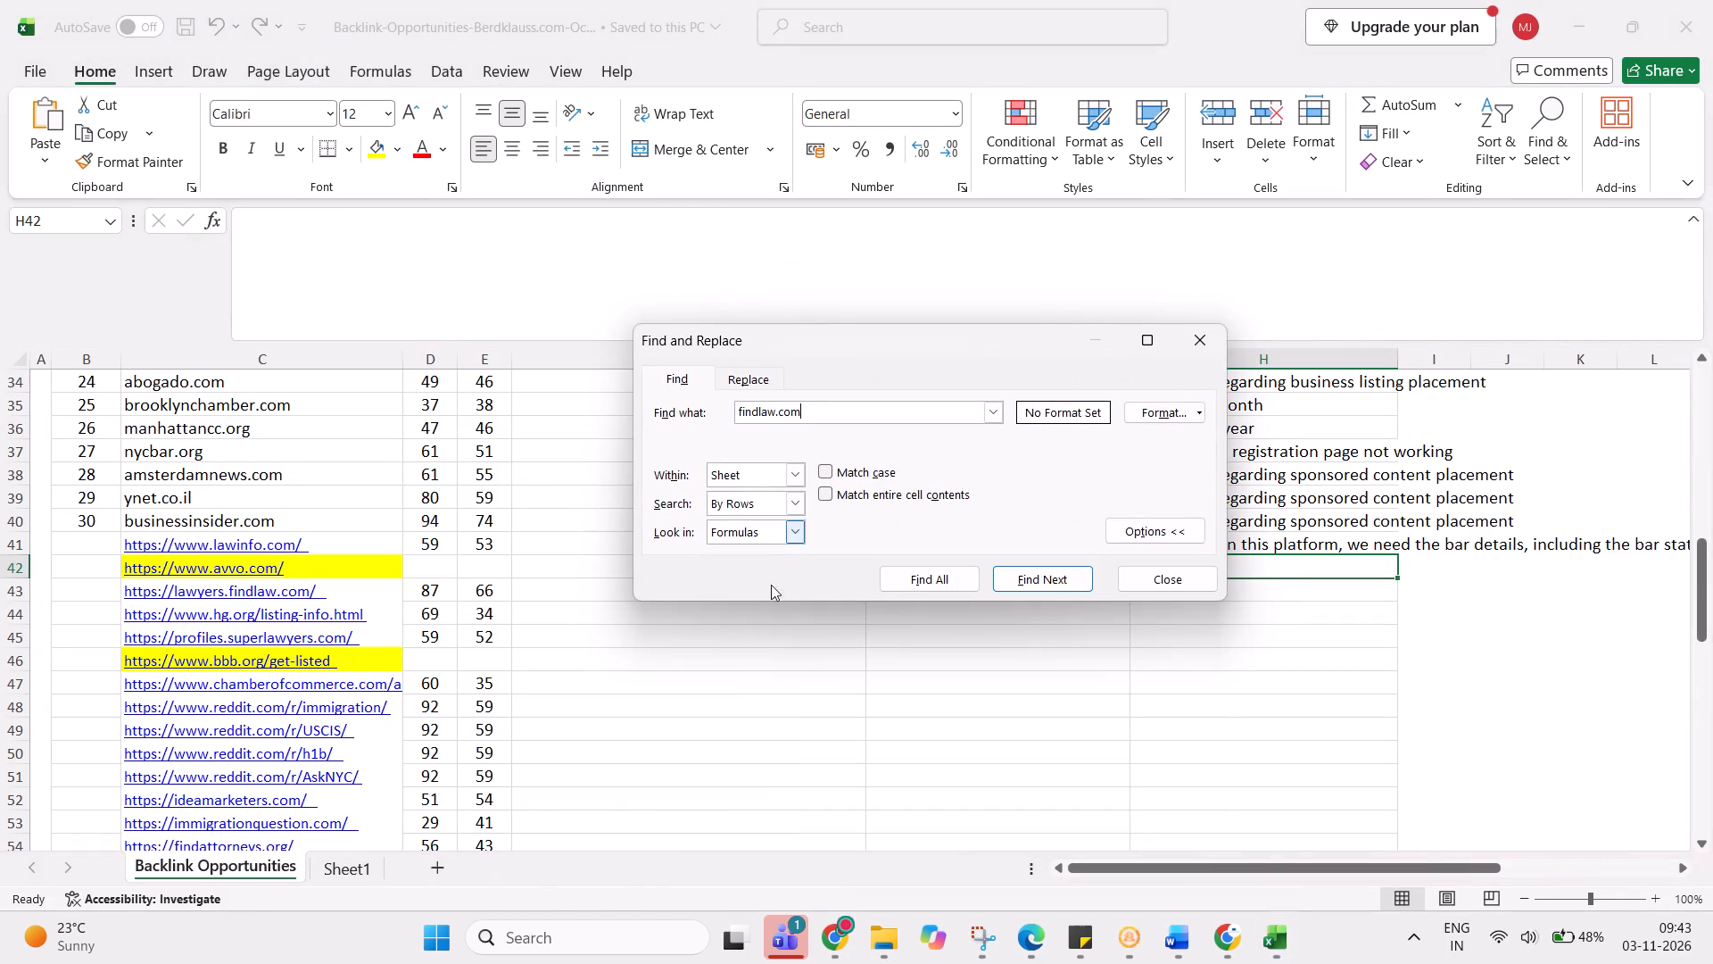
click(919, 580)
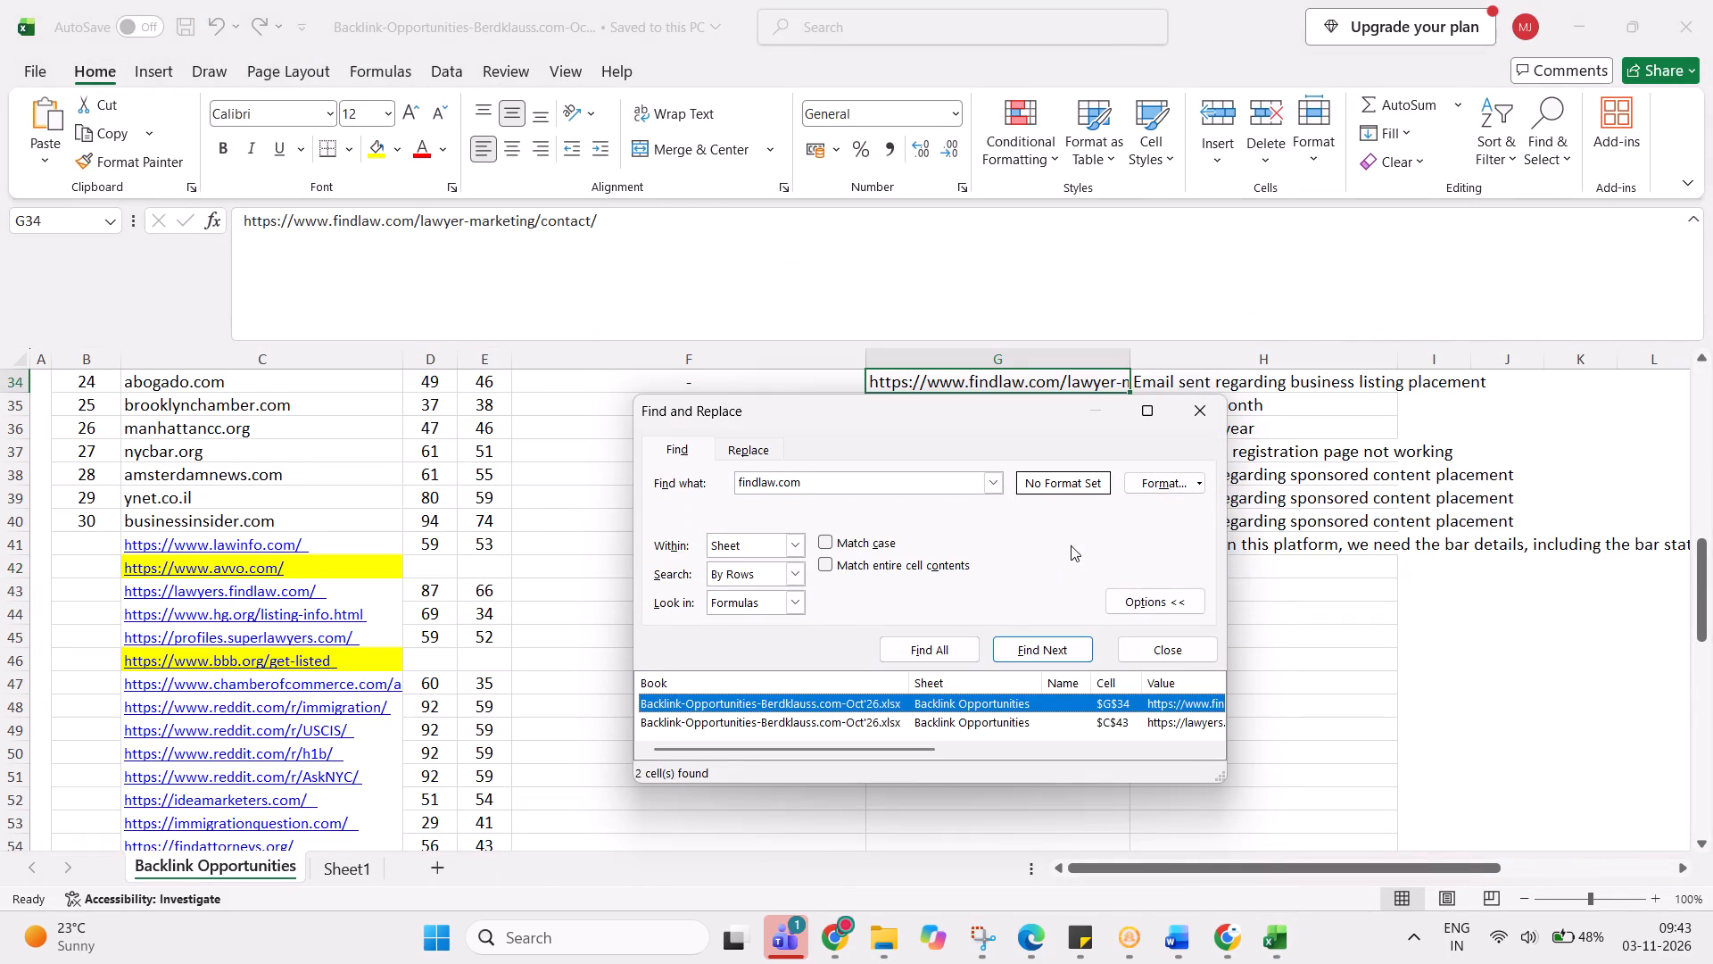
click(1188, 411)
Open the abogado.com domain from row 34 in a new browser tab, translate the site into English and look over its homepage.
scroll(943, 460, up, 1)
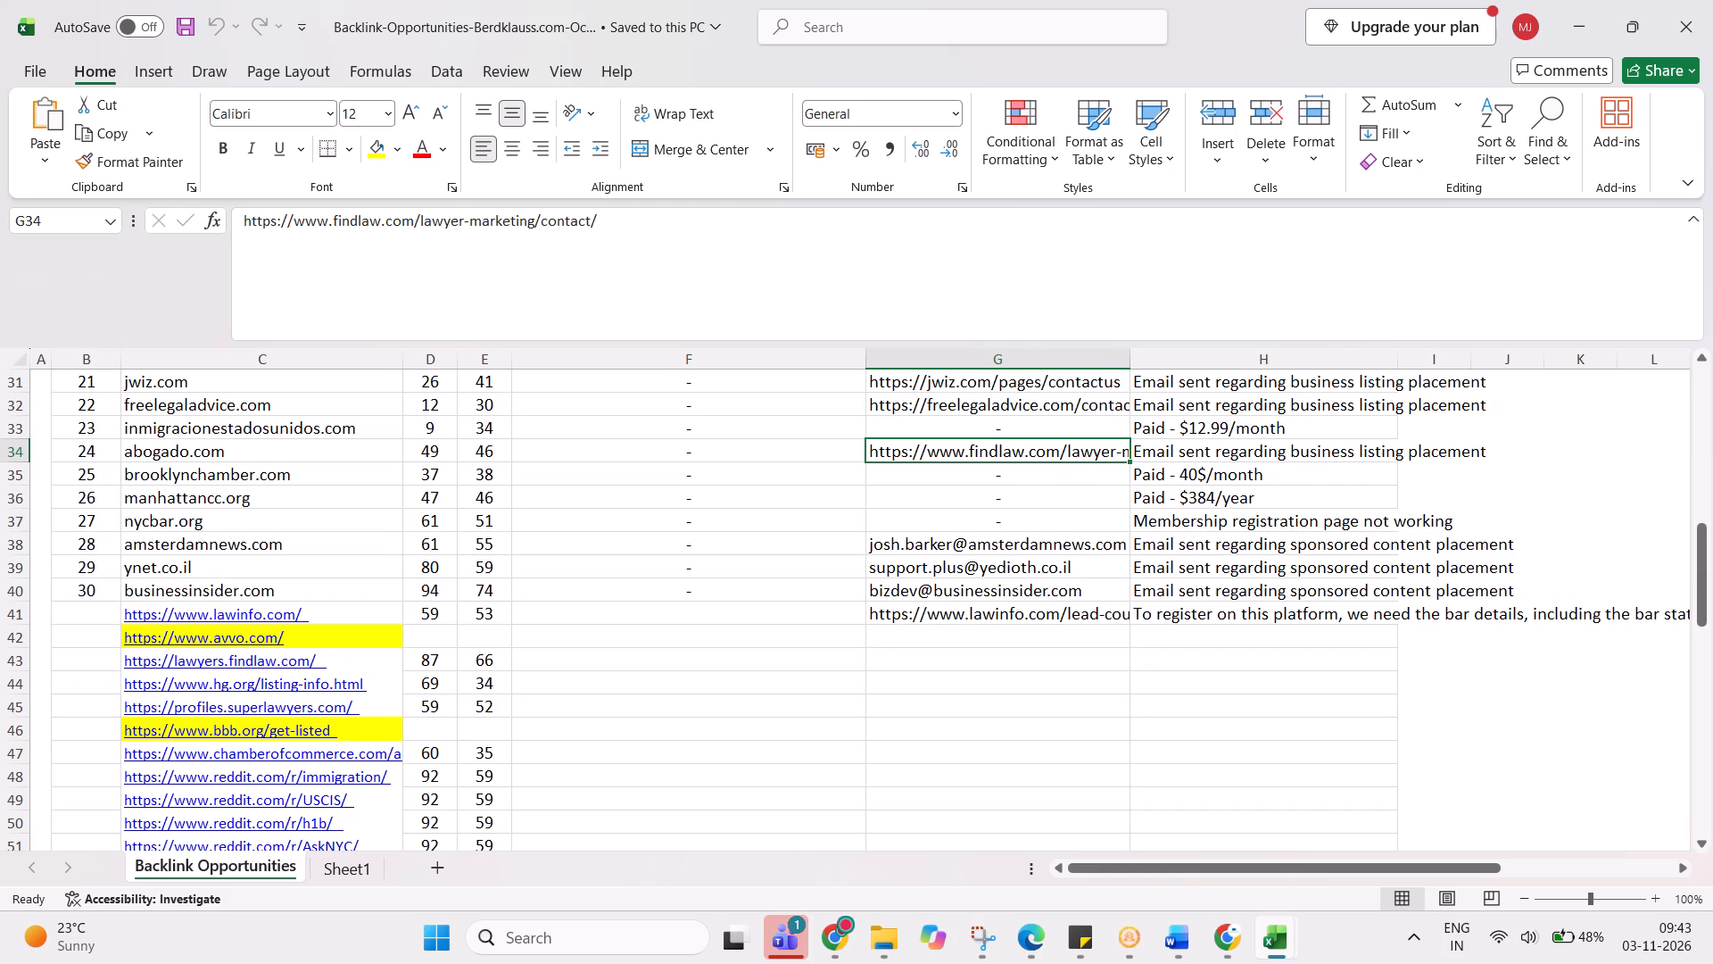
click(236, 454)
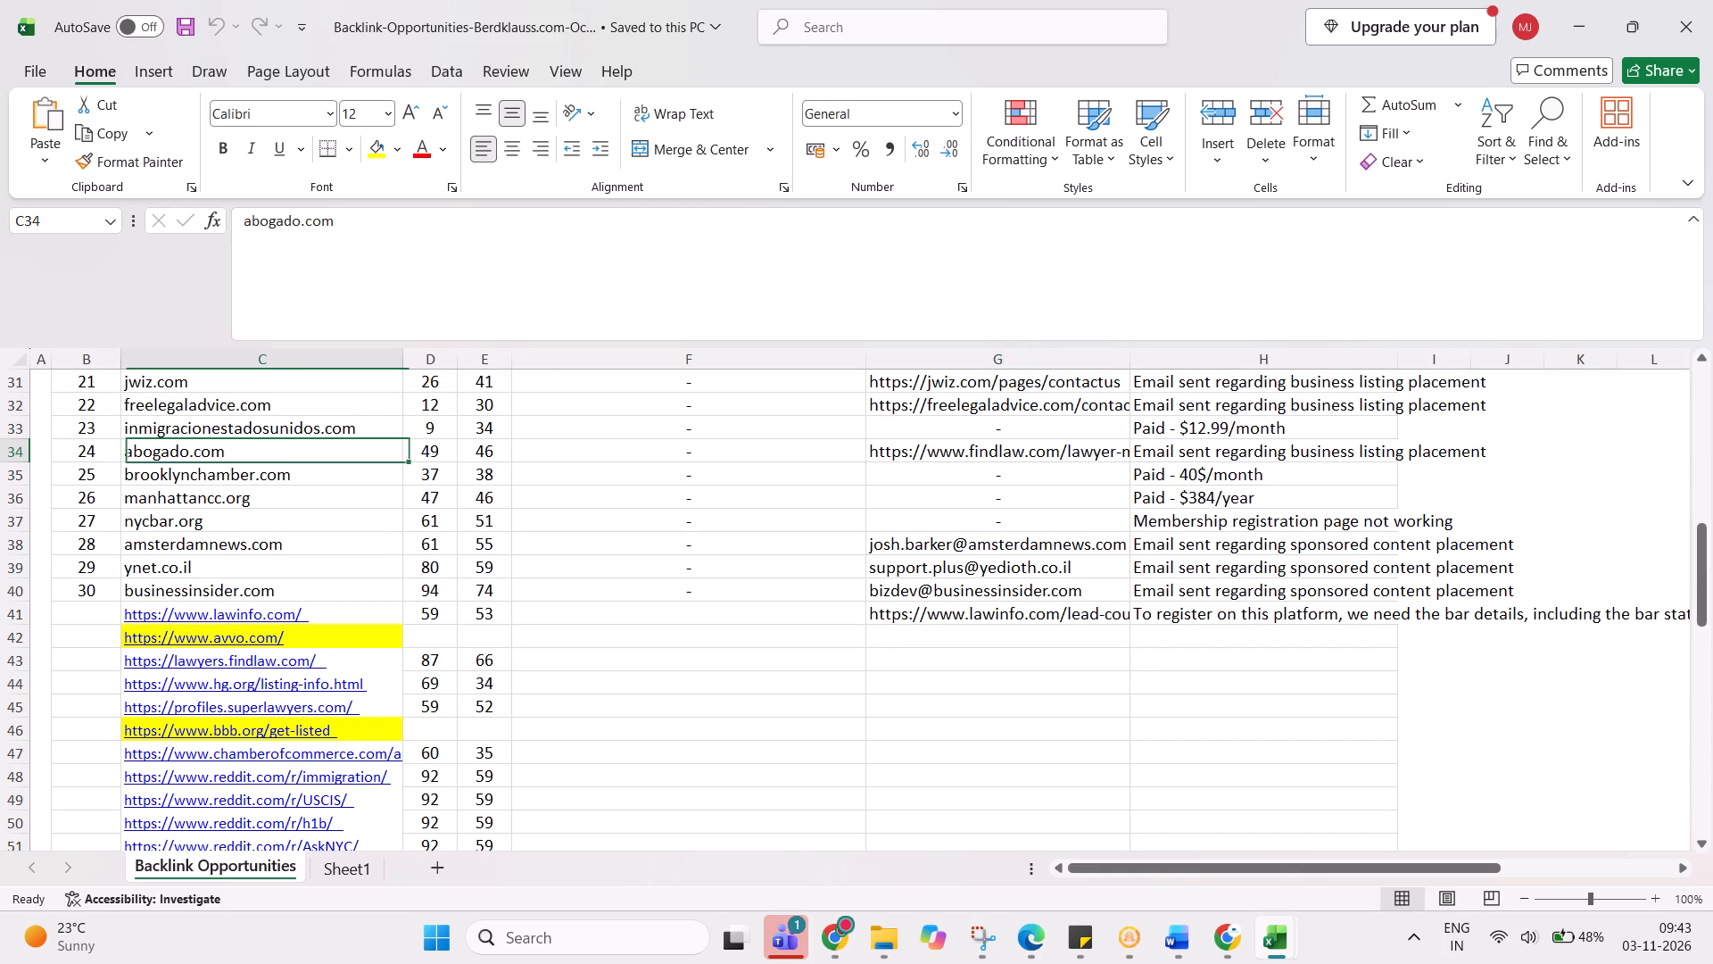
key(ctrl+c)
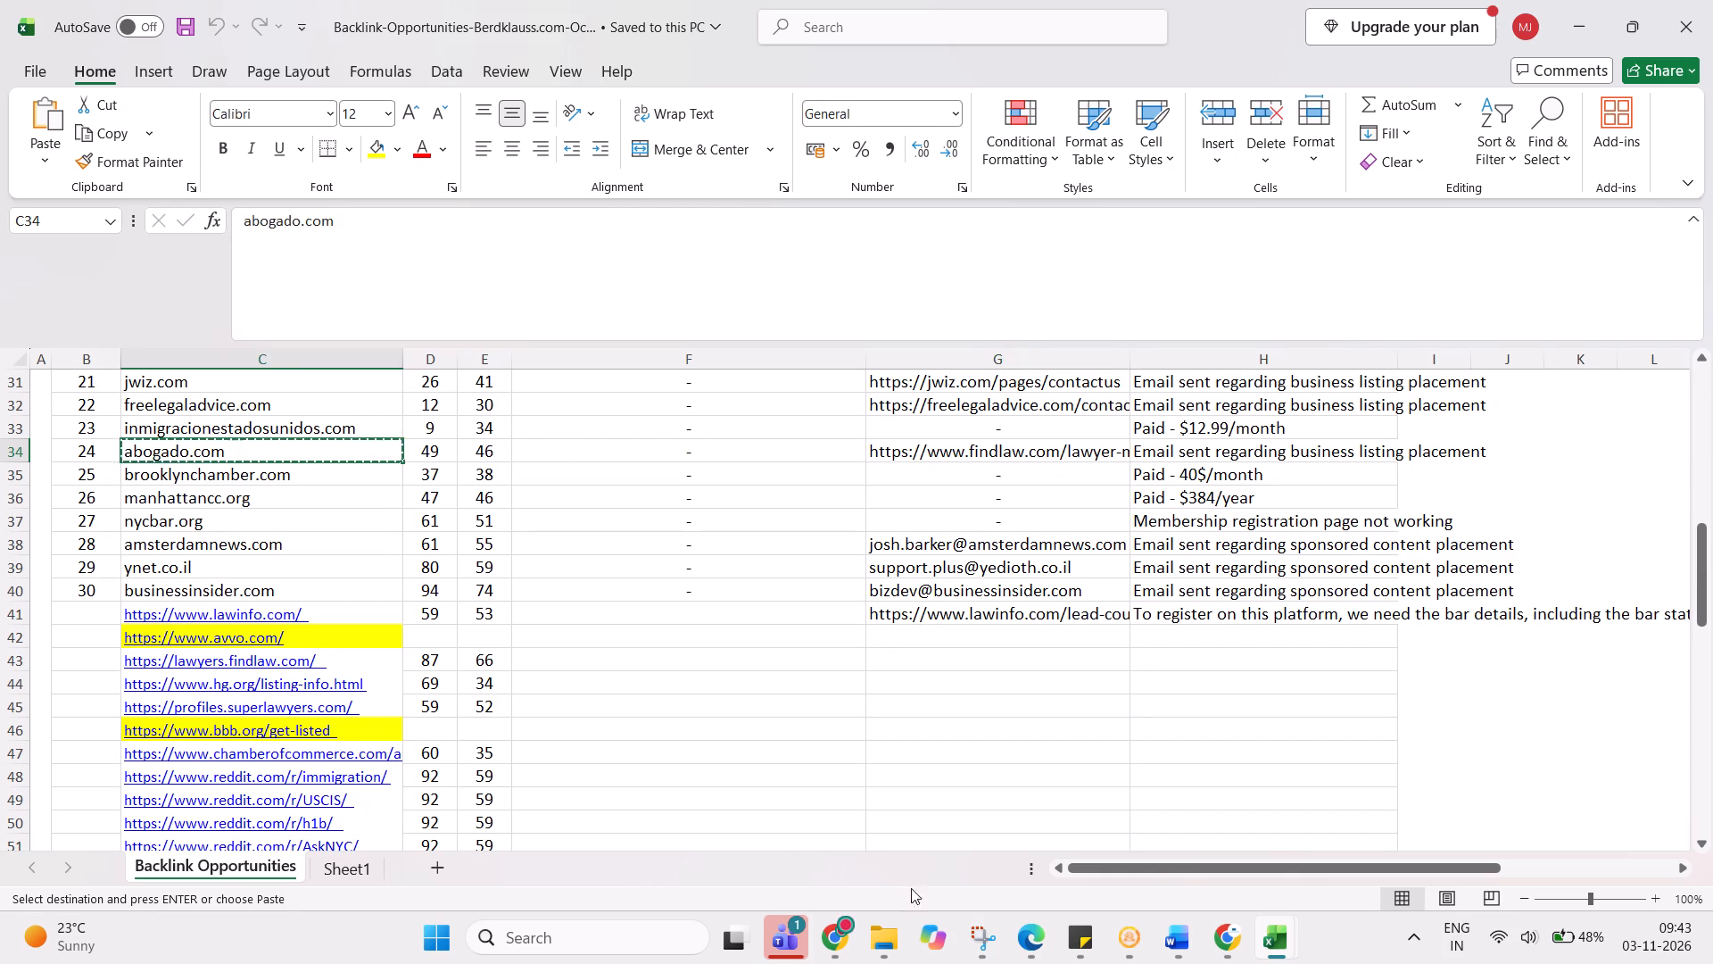
click(841, 944)
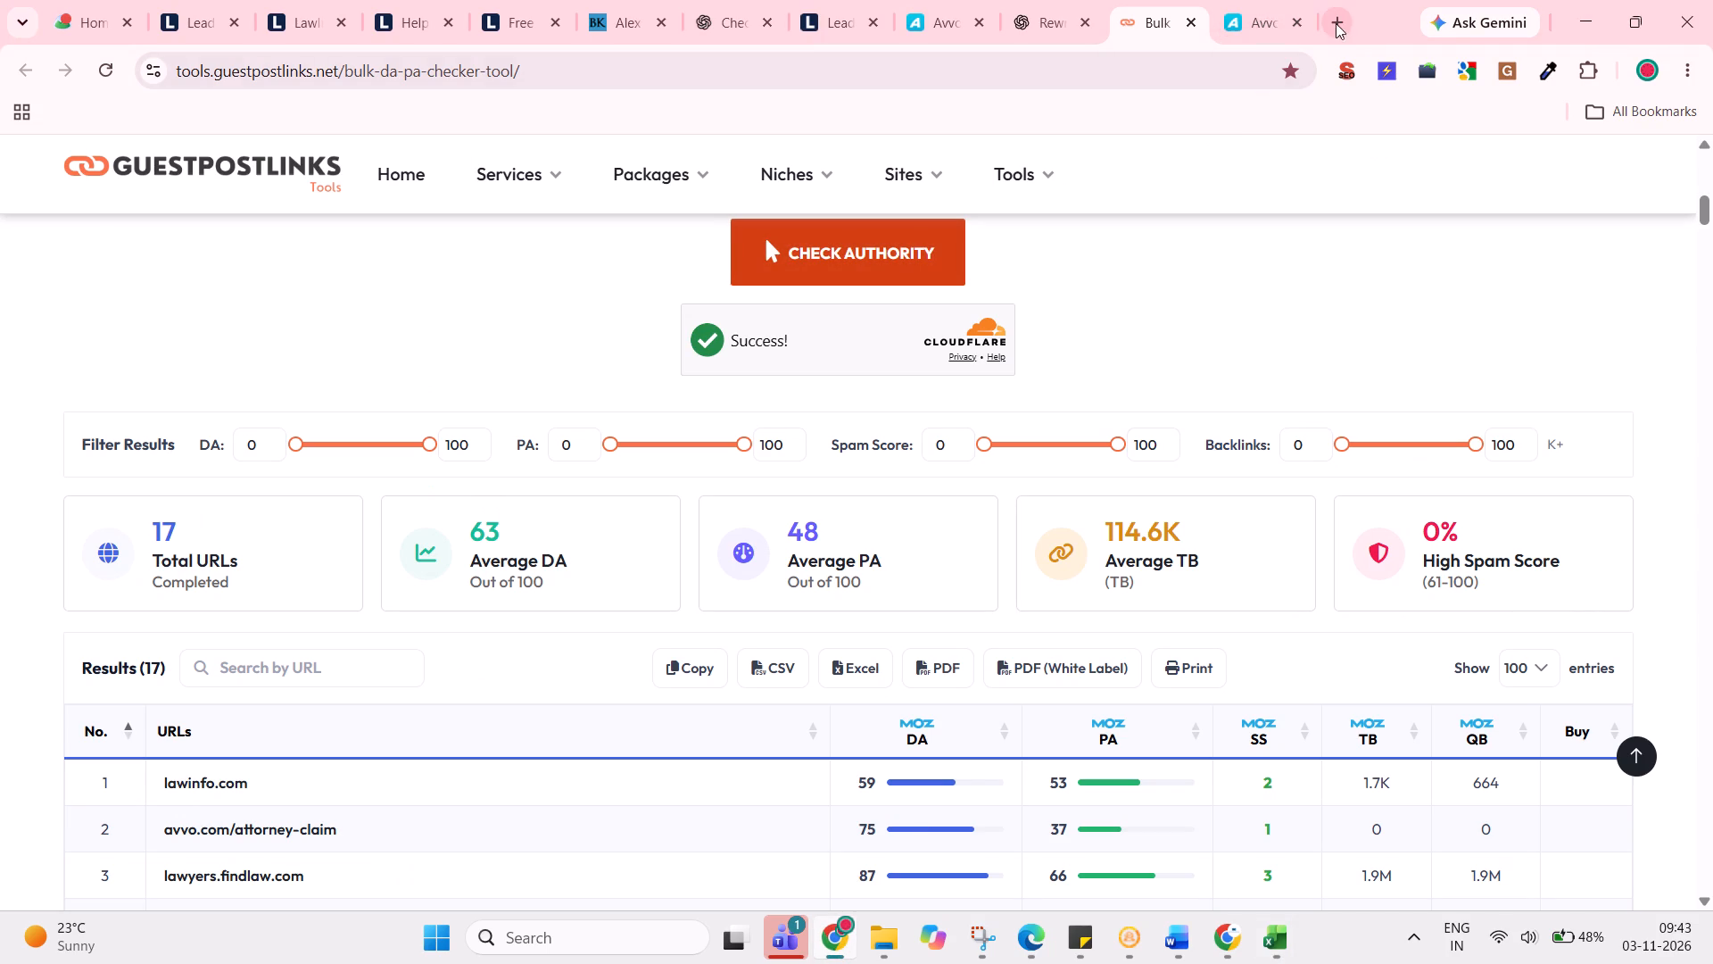
click(1339, 25)
key(ctrl+v)
key(Return)
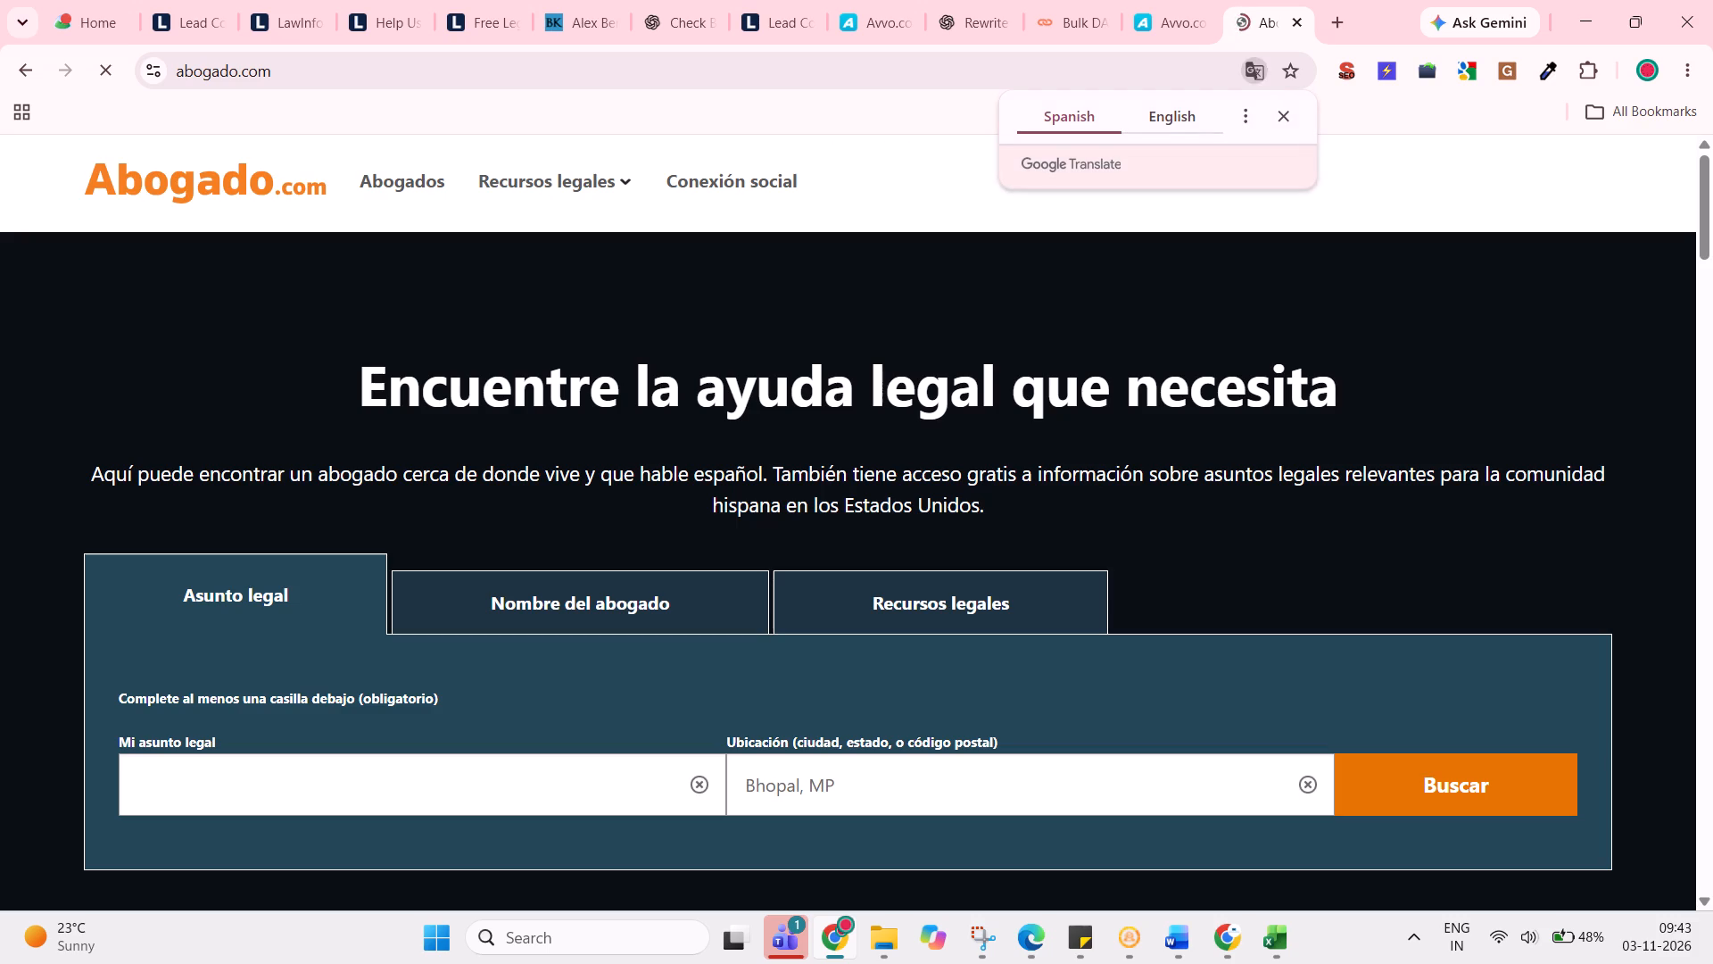
scroll(513, 411, down, 6)
scroll(513, 411, up, 5)
click(1166, 112)
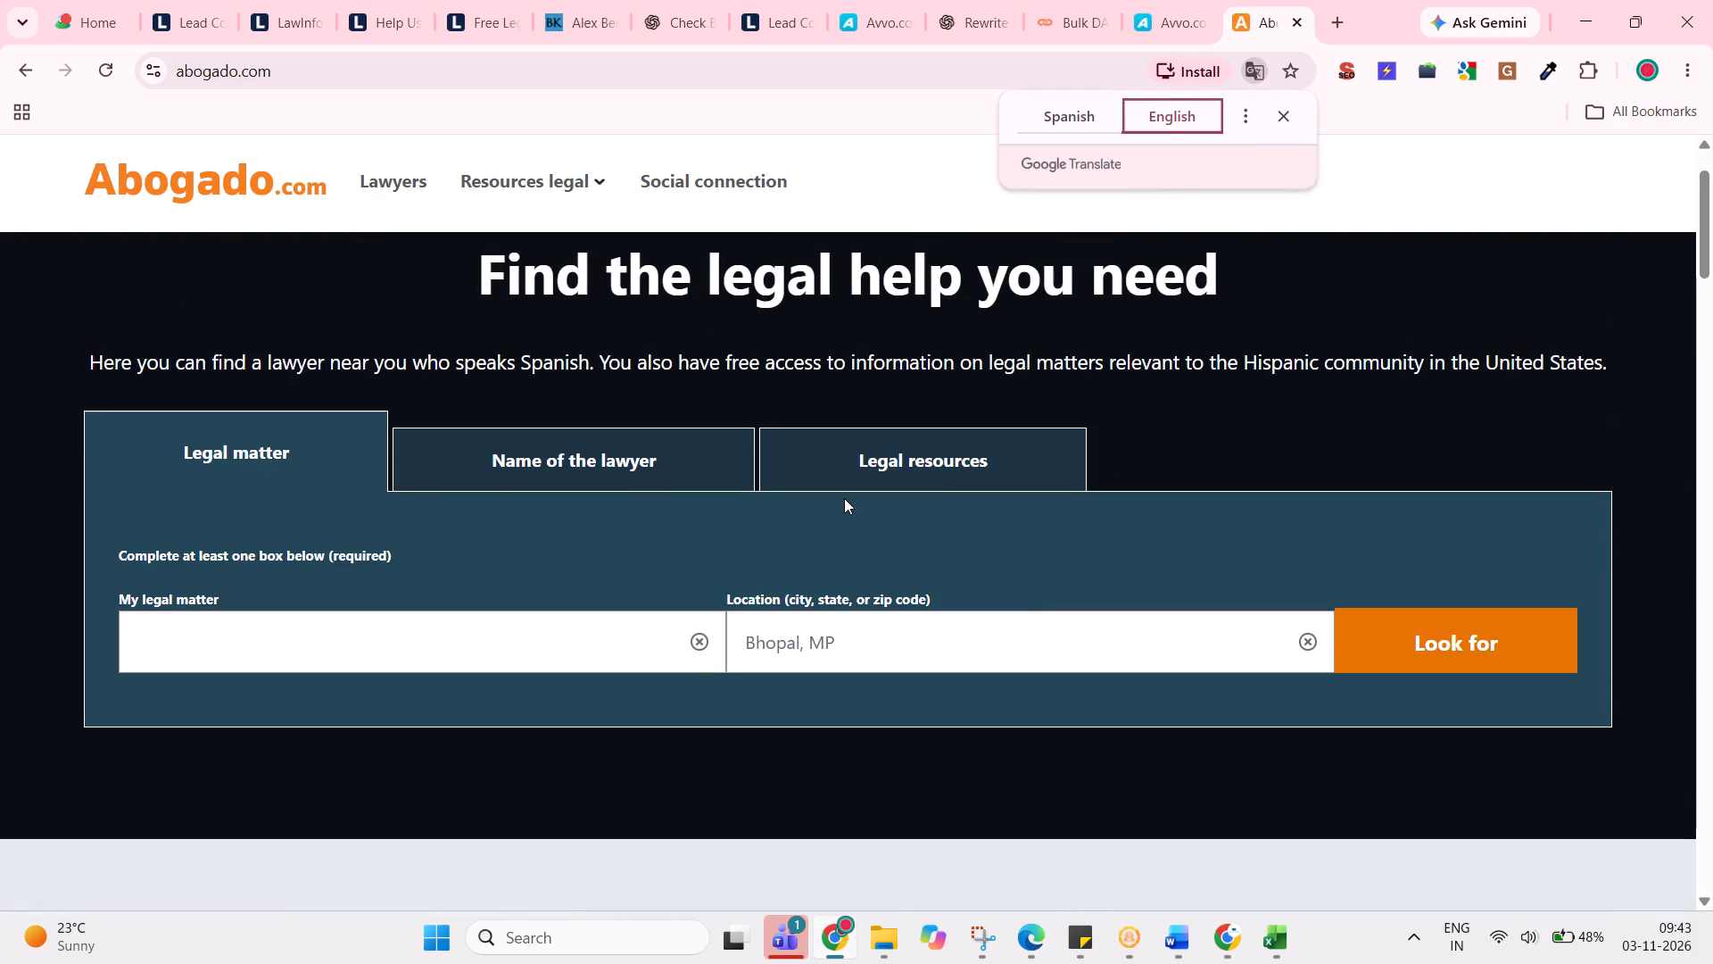
scroll(844, 498, down, 5)
scroll(844, 498, up, 5)
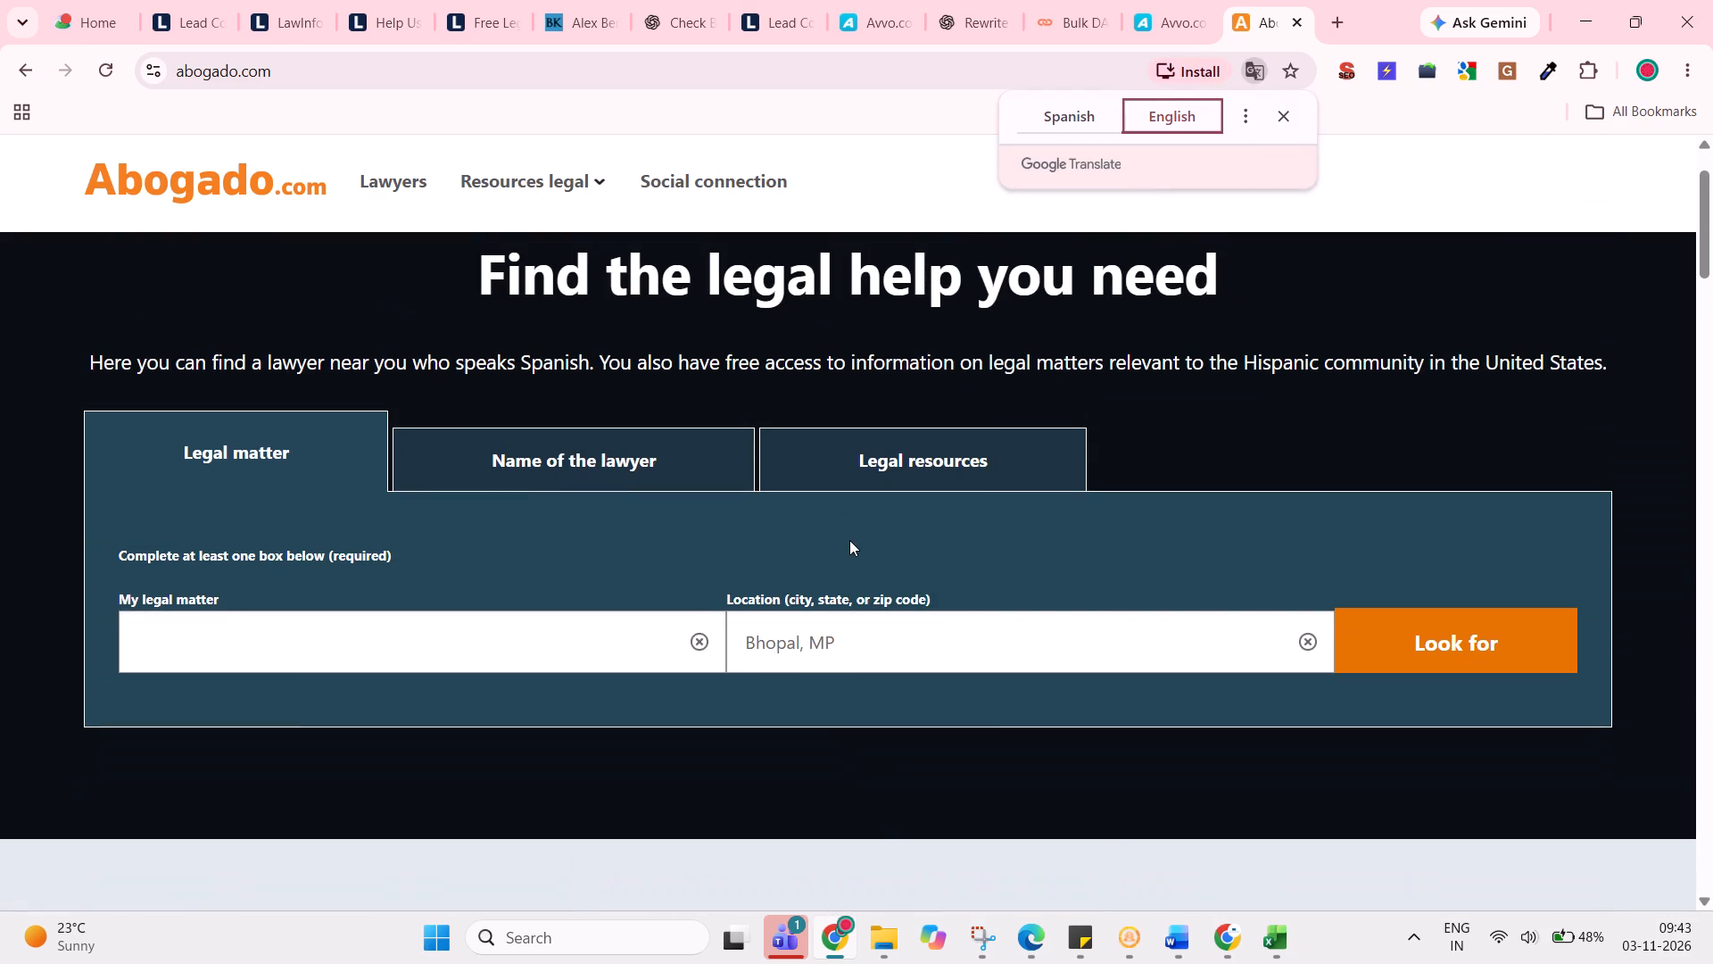
Highlight the abogado.com entry from column C to column G in yellow on the Backlink Opportunities sheet.
key(alt+Tab)
drag(332, 452, 898, 463)
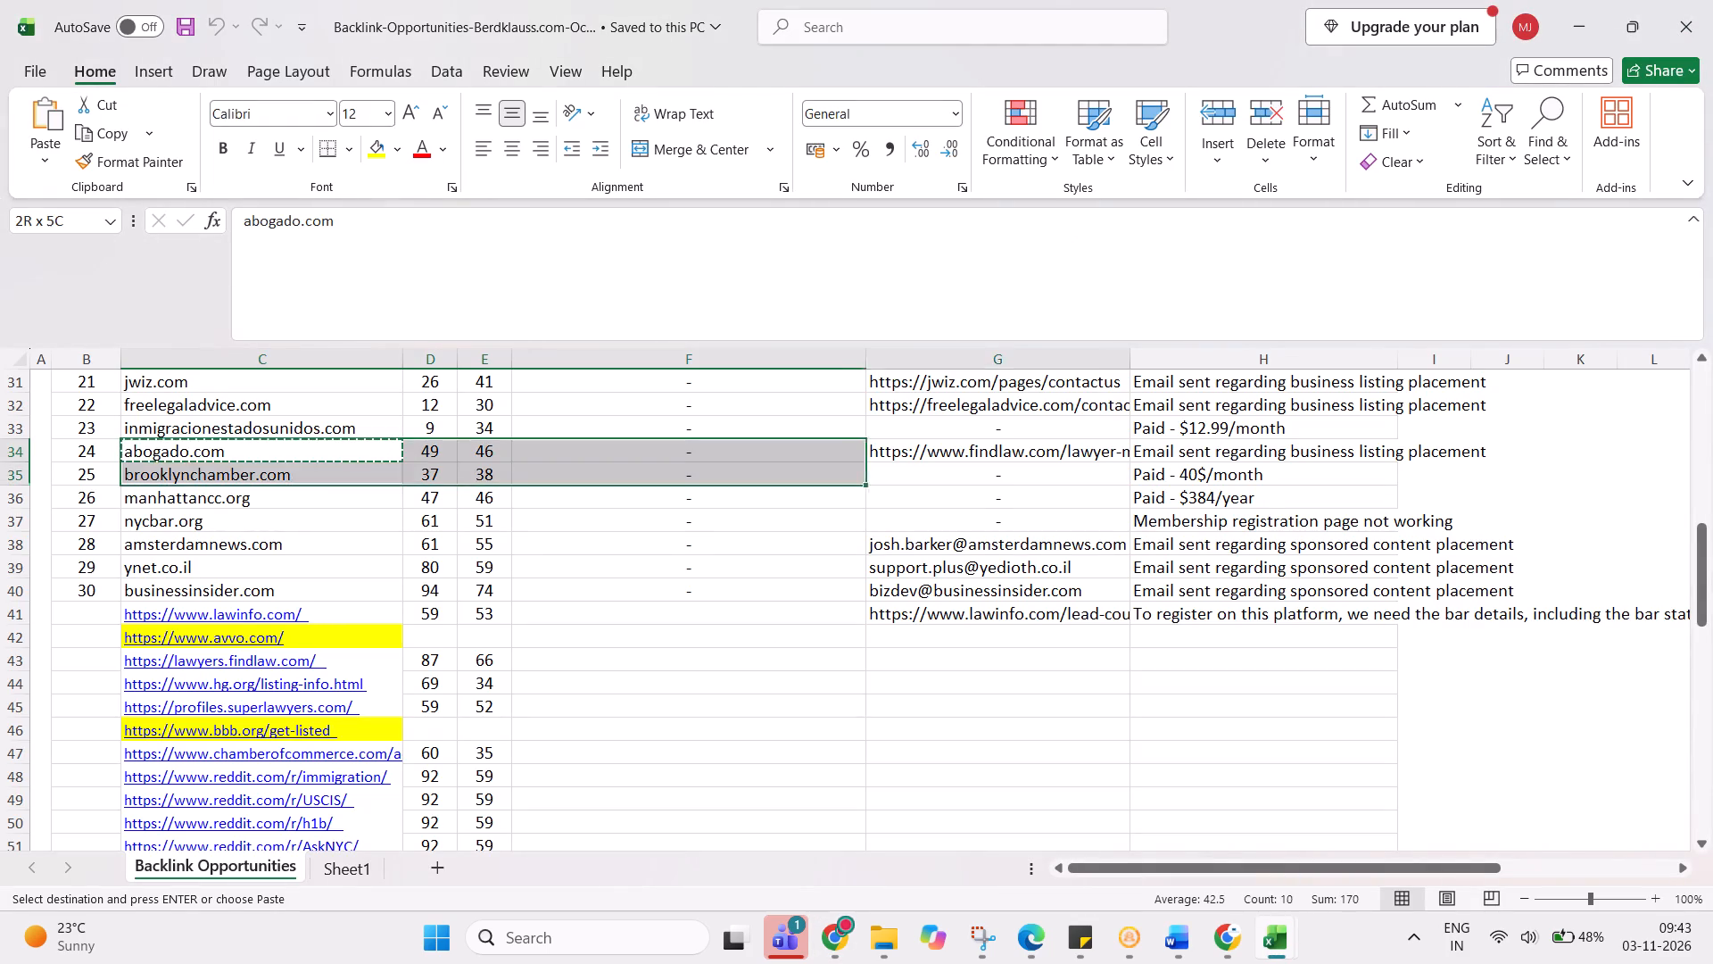
drag(898, 463, 940, 451)
click(368, 149)
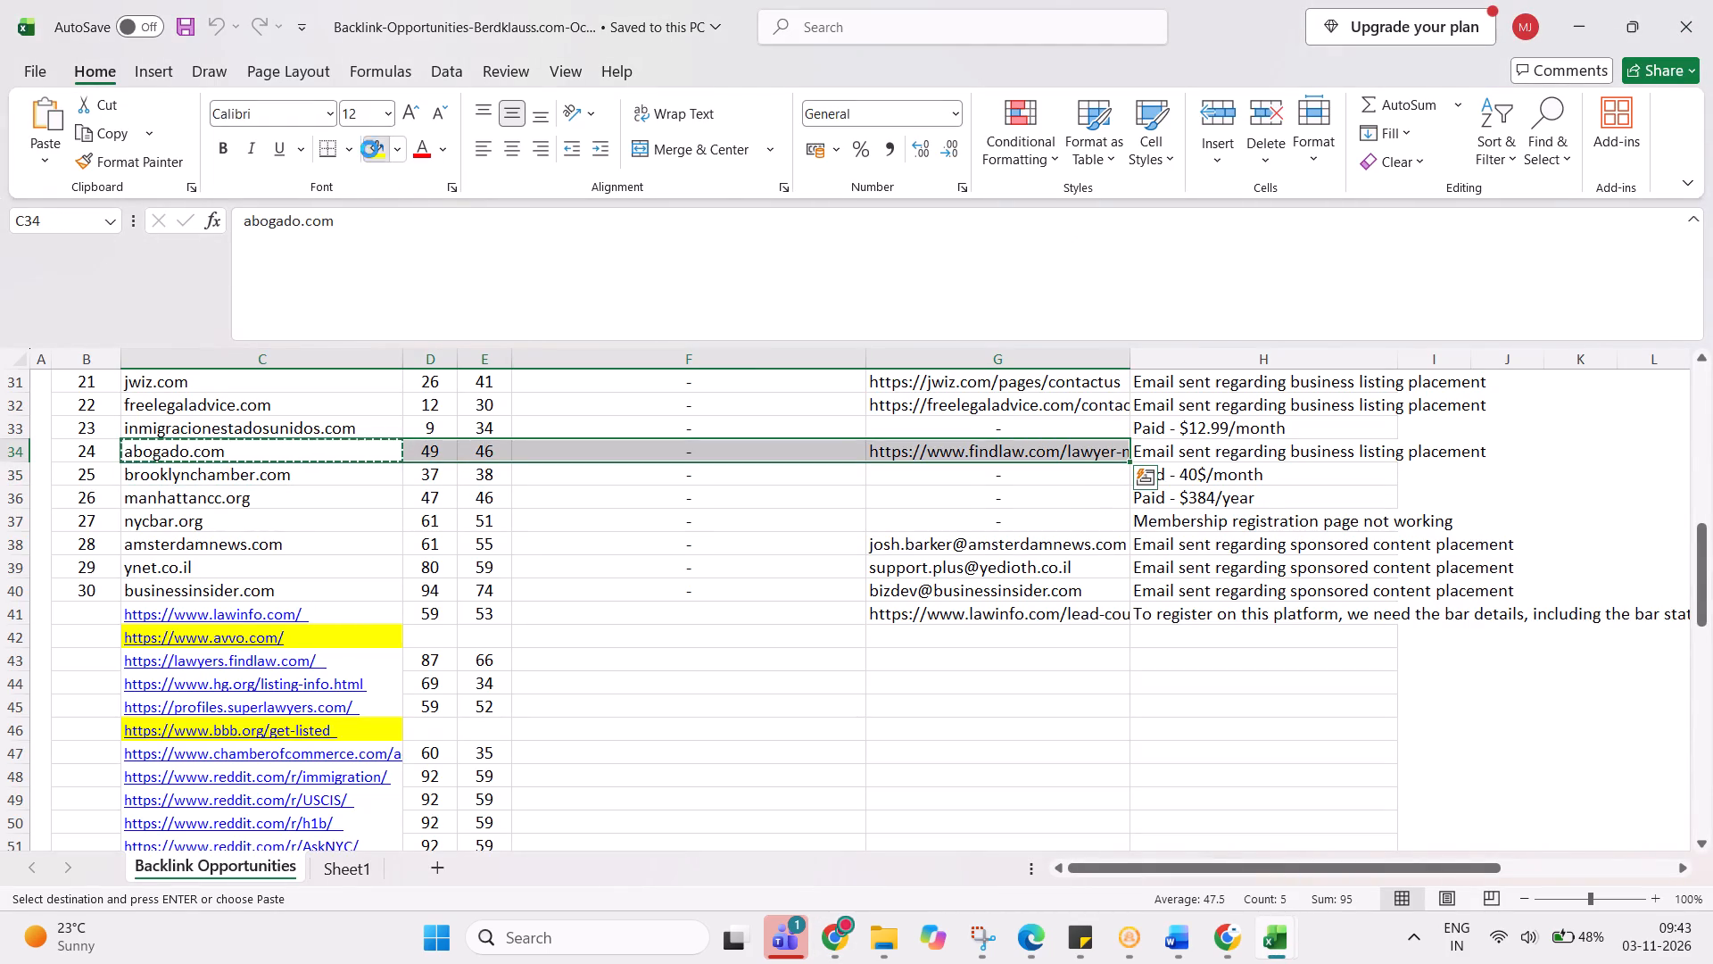
Widen column G to show more of the FindLaw contact URL in the abogado.com row.
click(1018, 455)
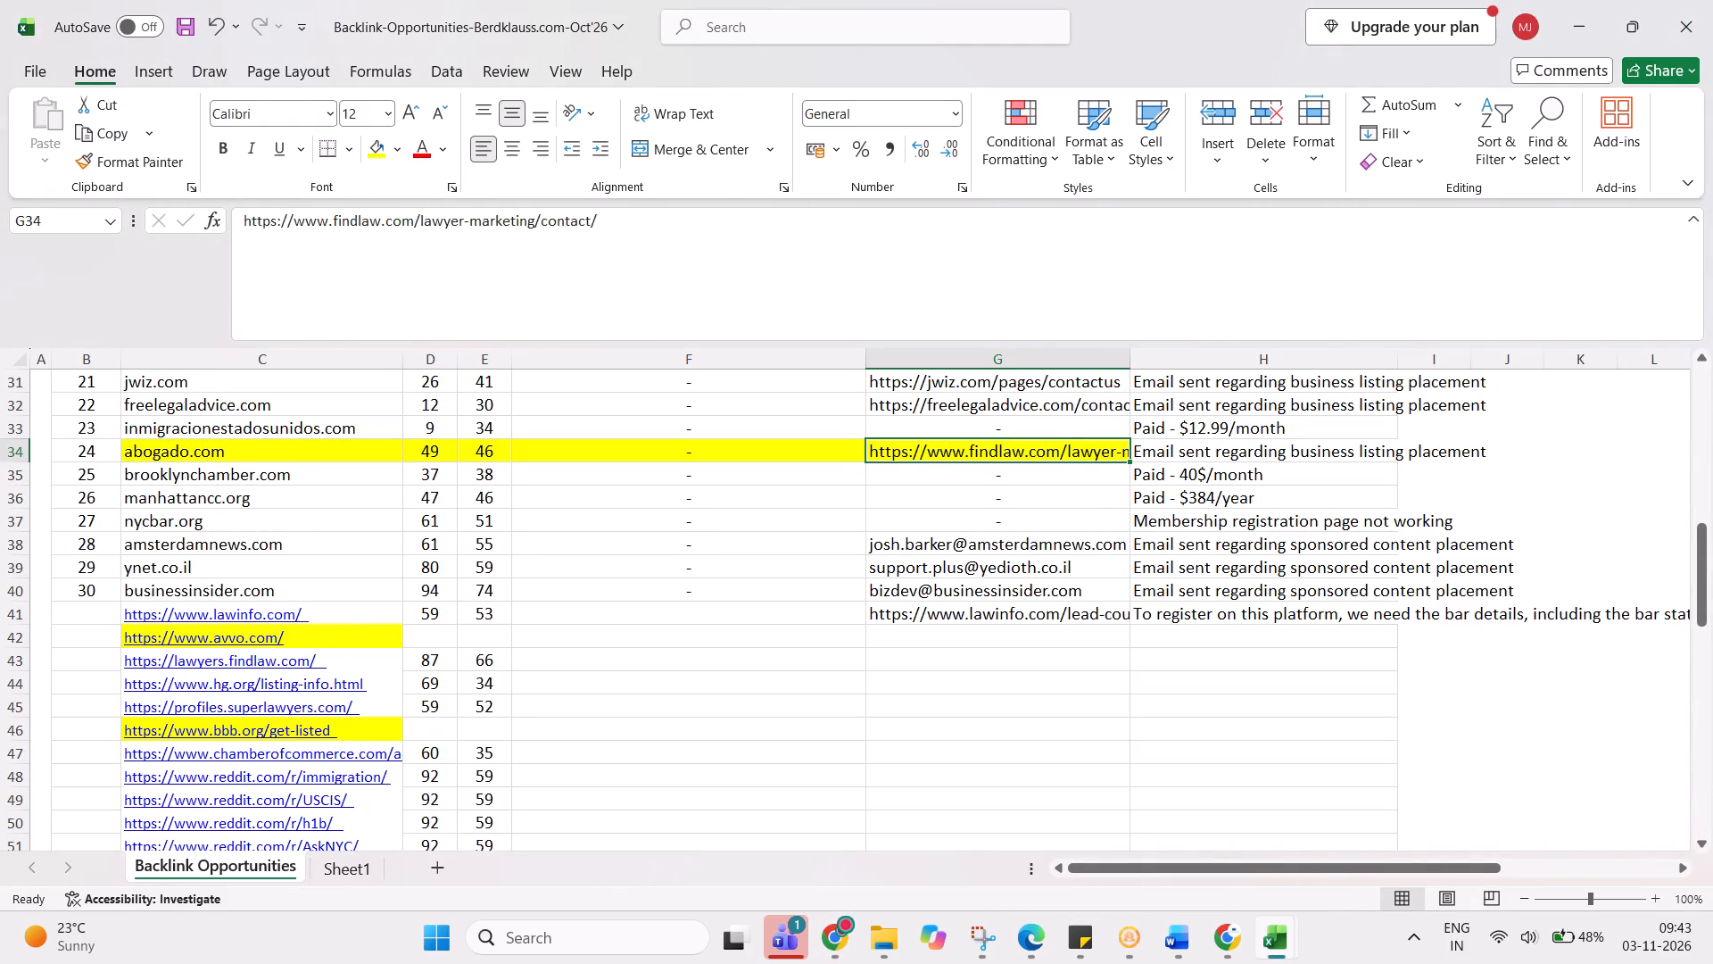
drag(1135, 360, 1242, 356)
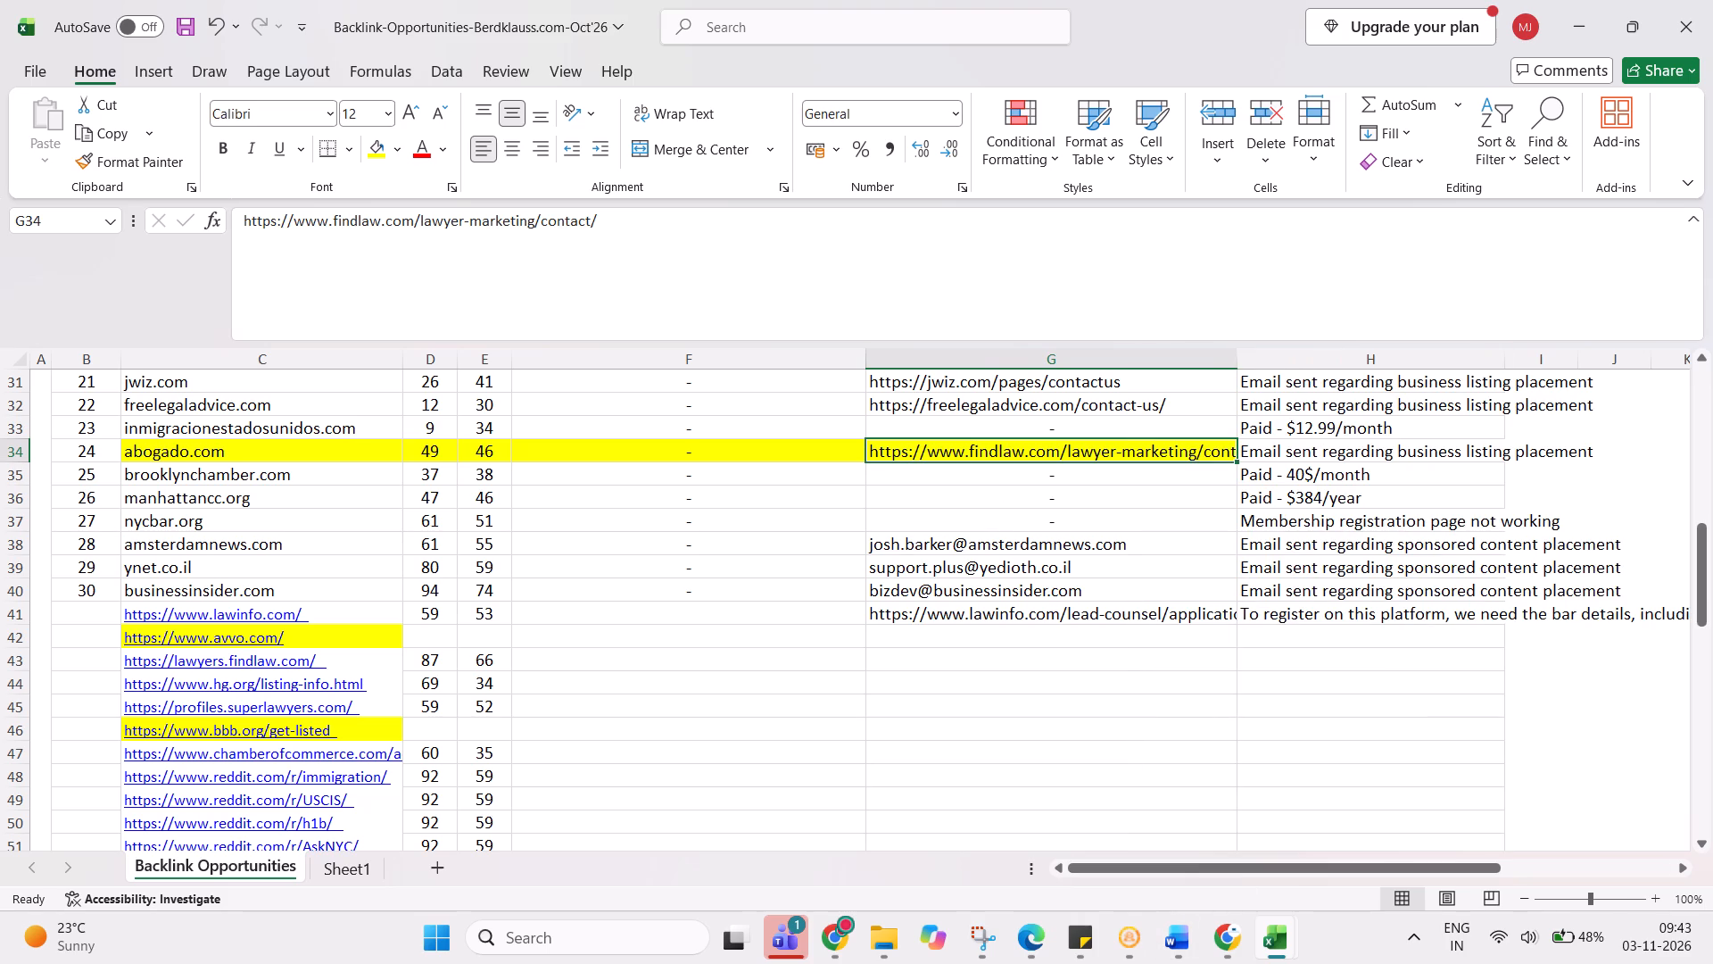
Capture a screenshot of the sheet rows from jwiz.com through the highlighted abogado.com row and copy it to the clipboard.
click(969, 950)
click(625, 252)
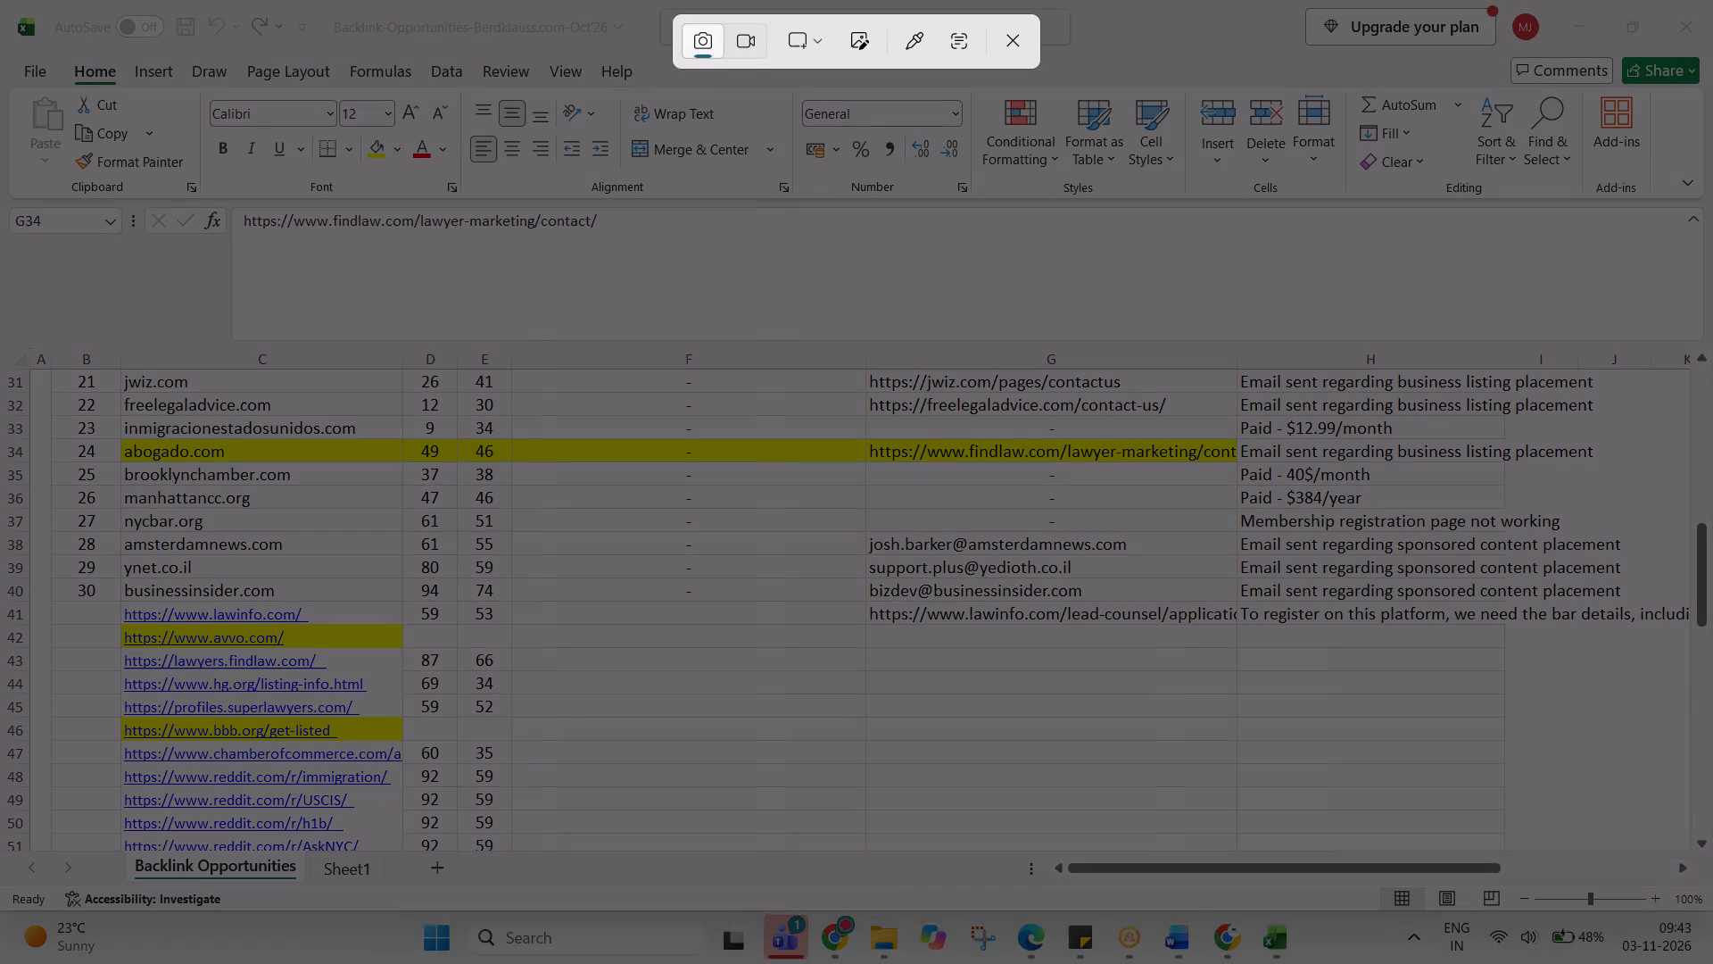
drag(27, 370, 1662, 476)
key(ctrl+c)
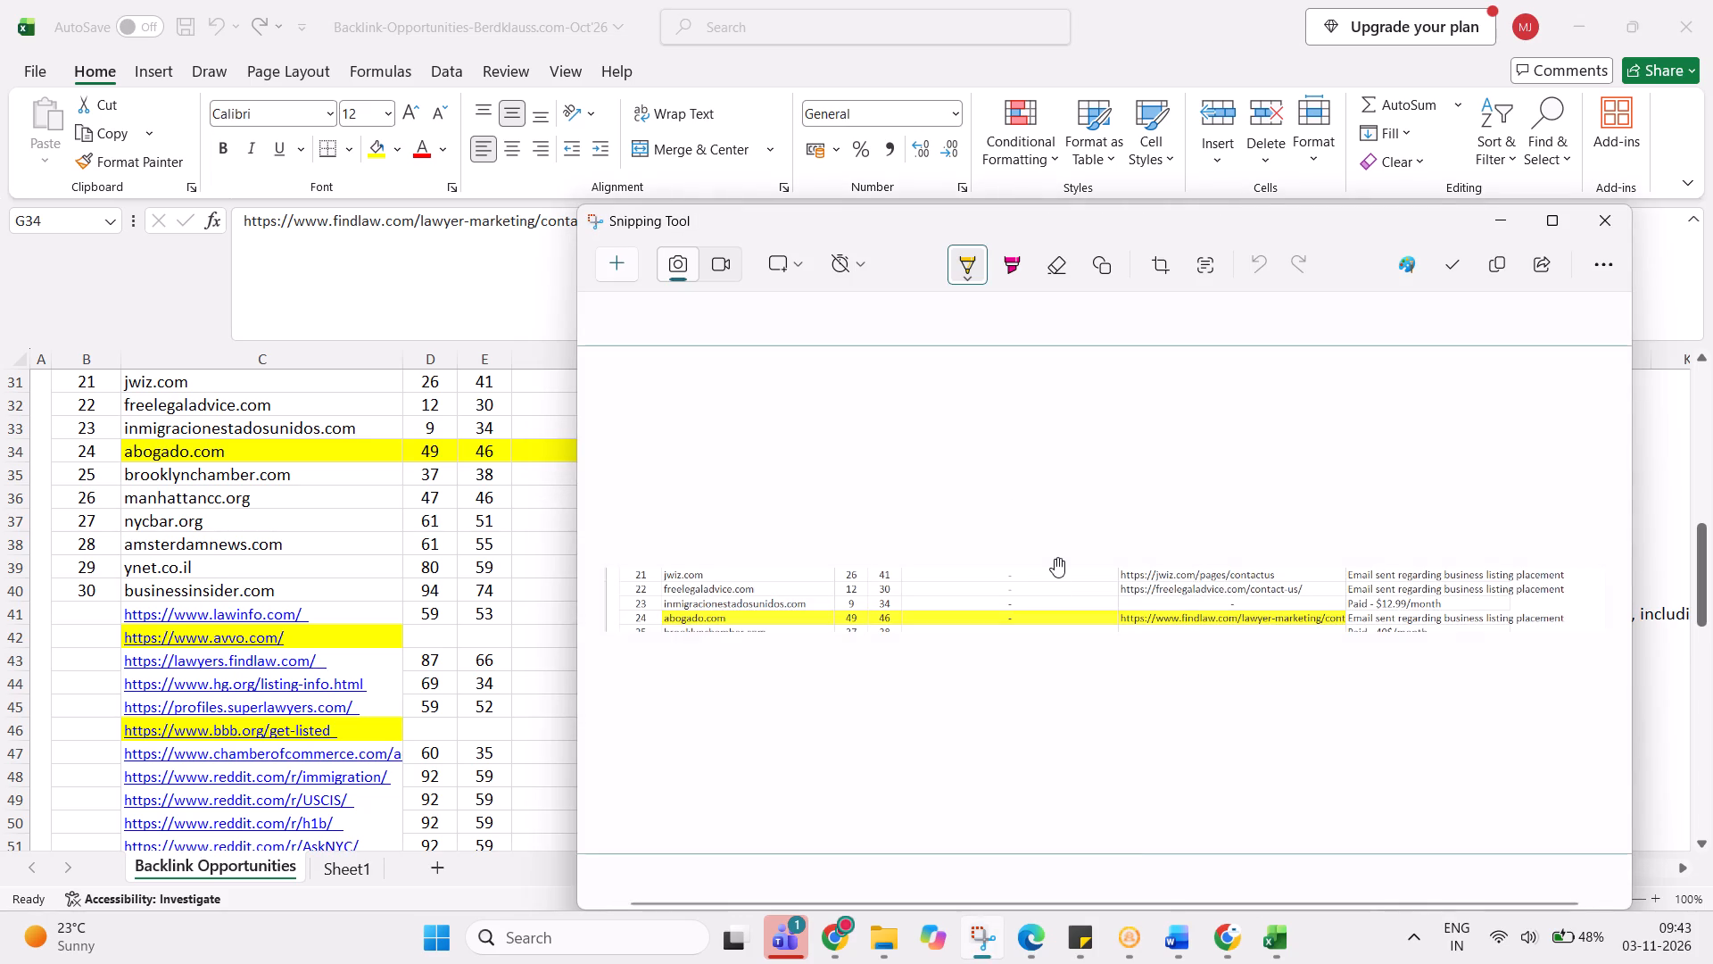
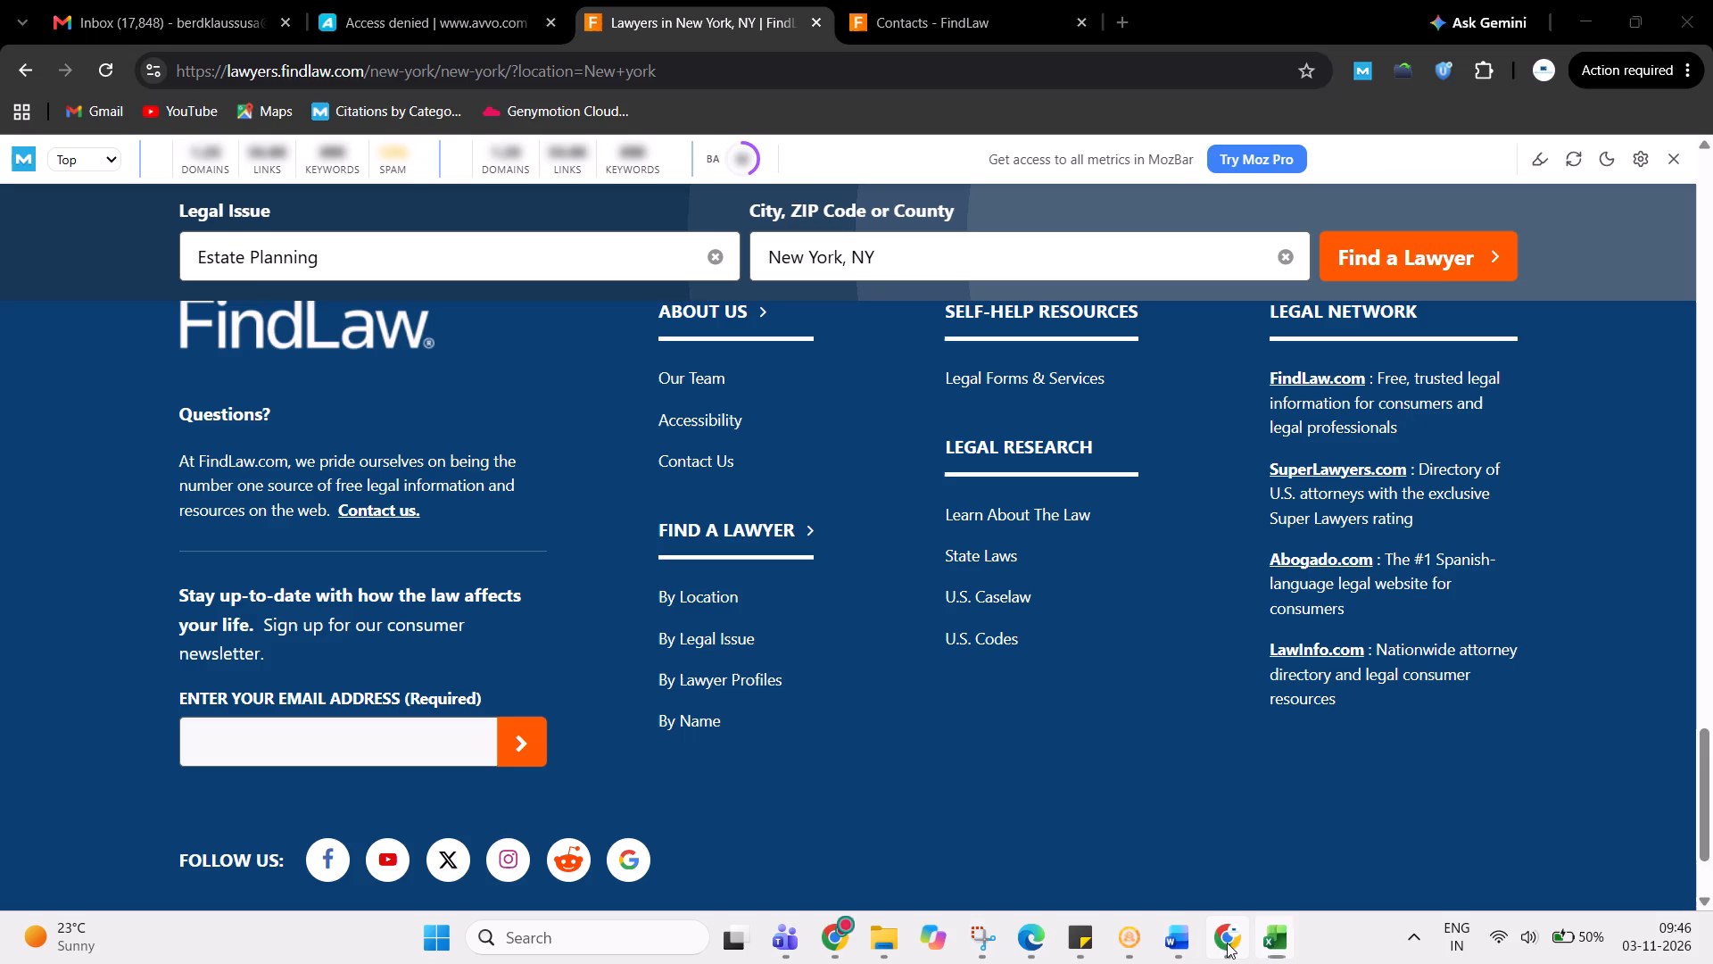
Look over the footer of the FindLaw New York lawyers page, including its Legal Network site links.
scroll(363, 398, up, 4)
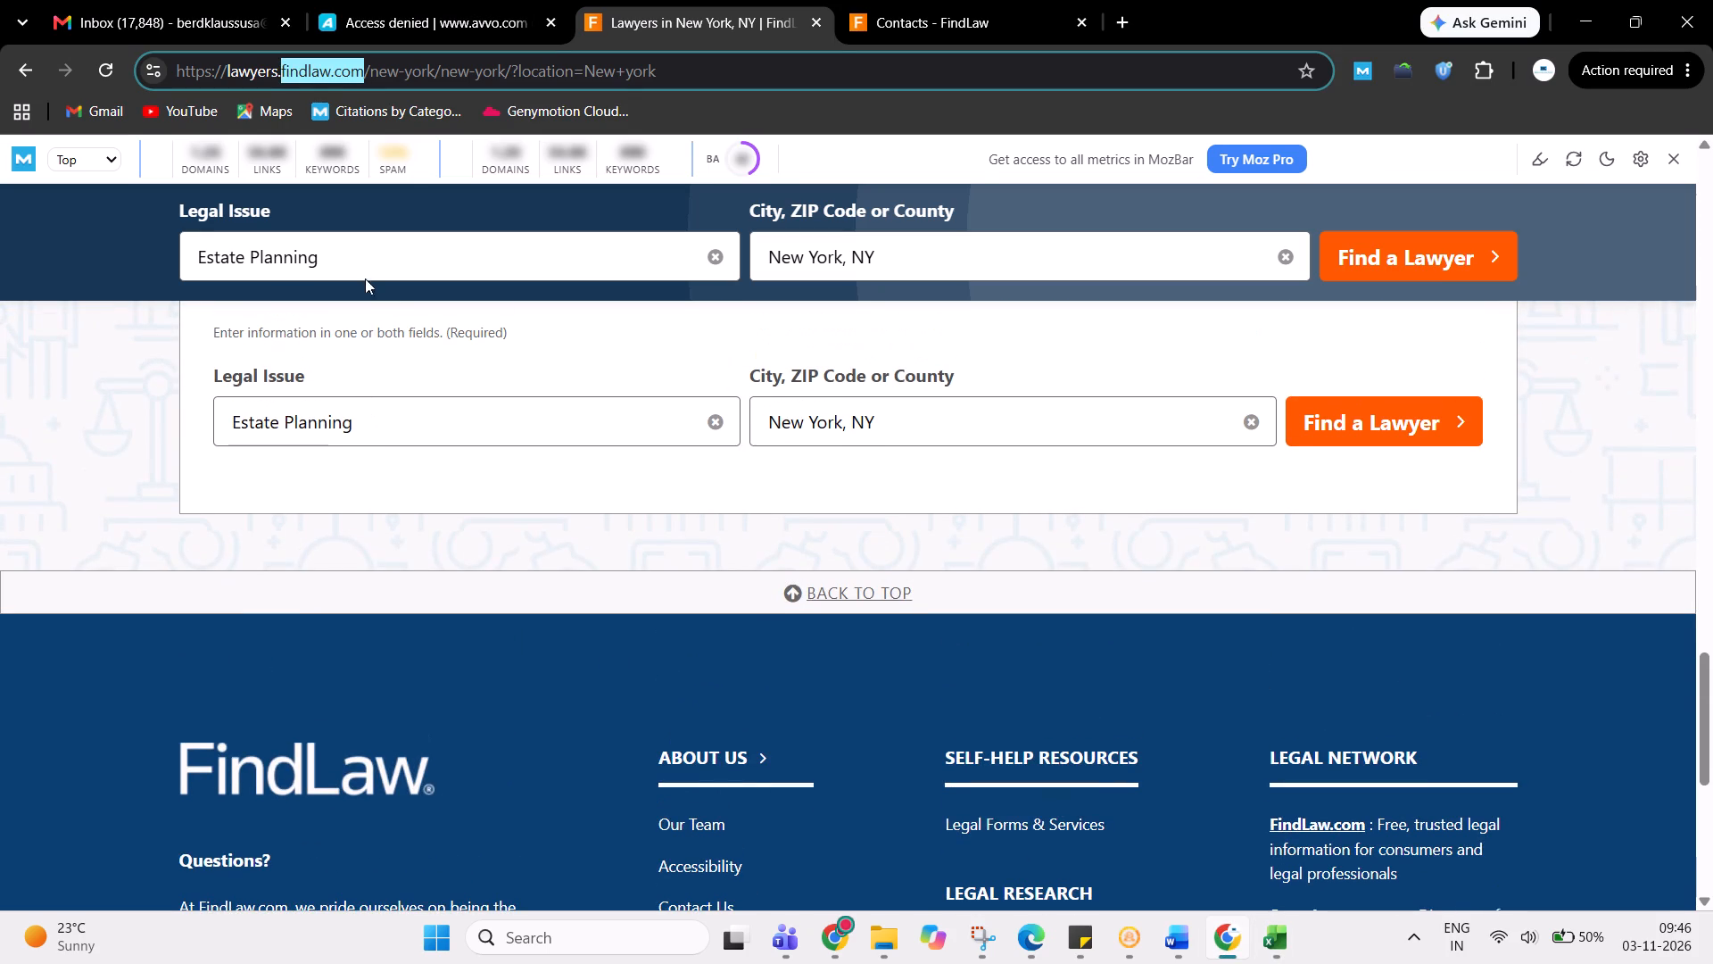
scroll(386, 449, up, 4)
scroll(569, 605, down, 7)
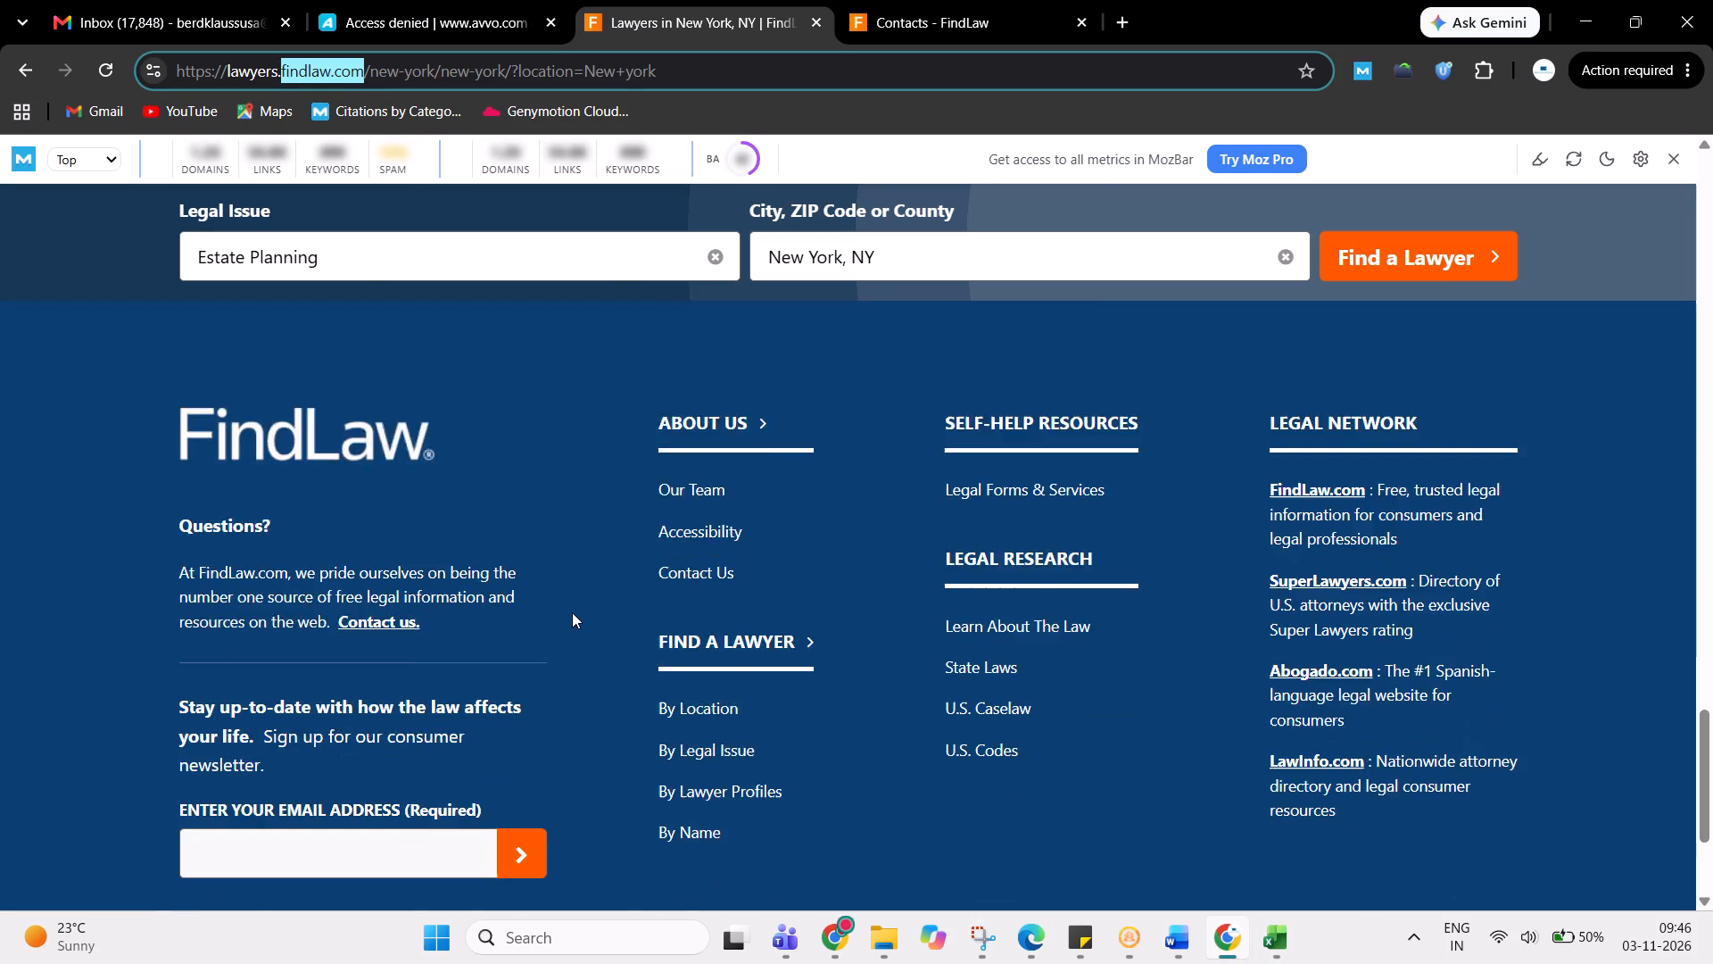
scroll(572, 612, down, 6)
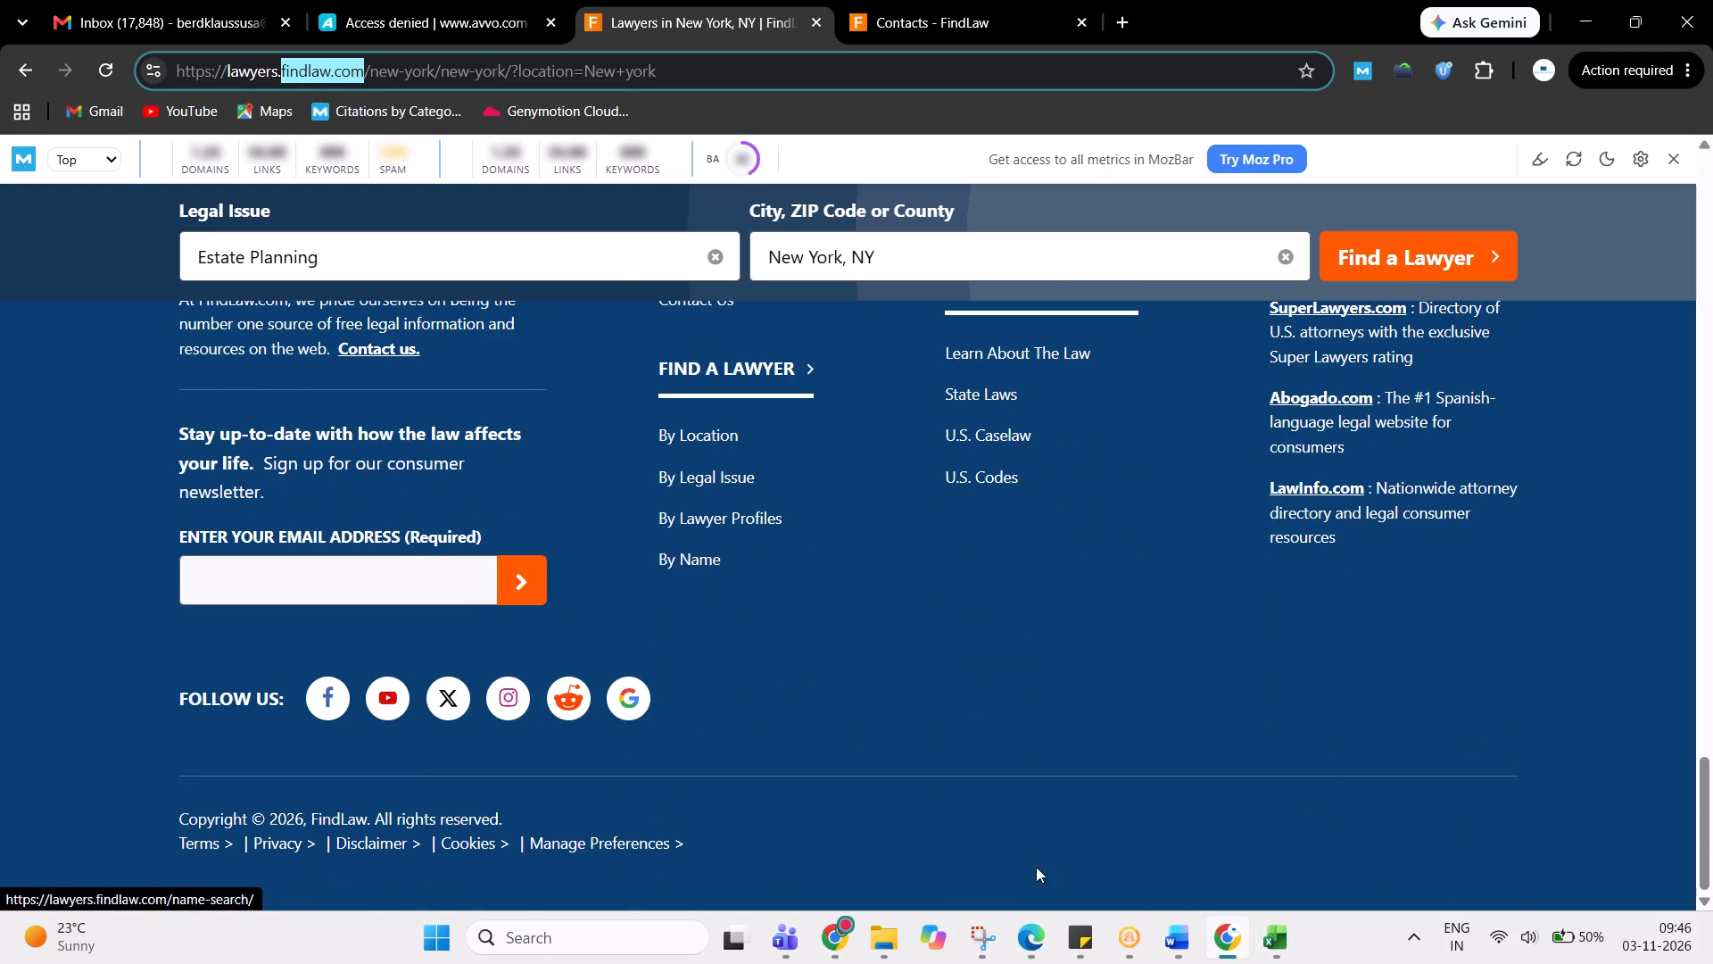
click(1284, 933)
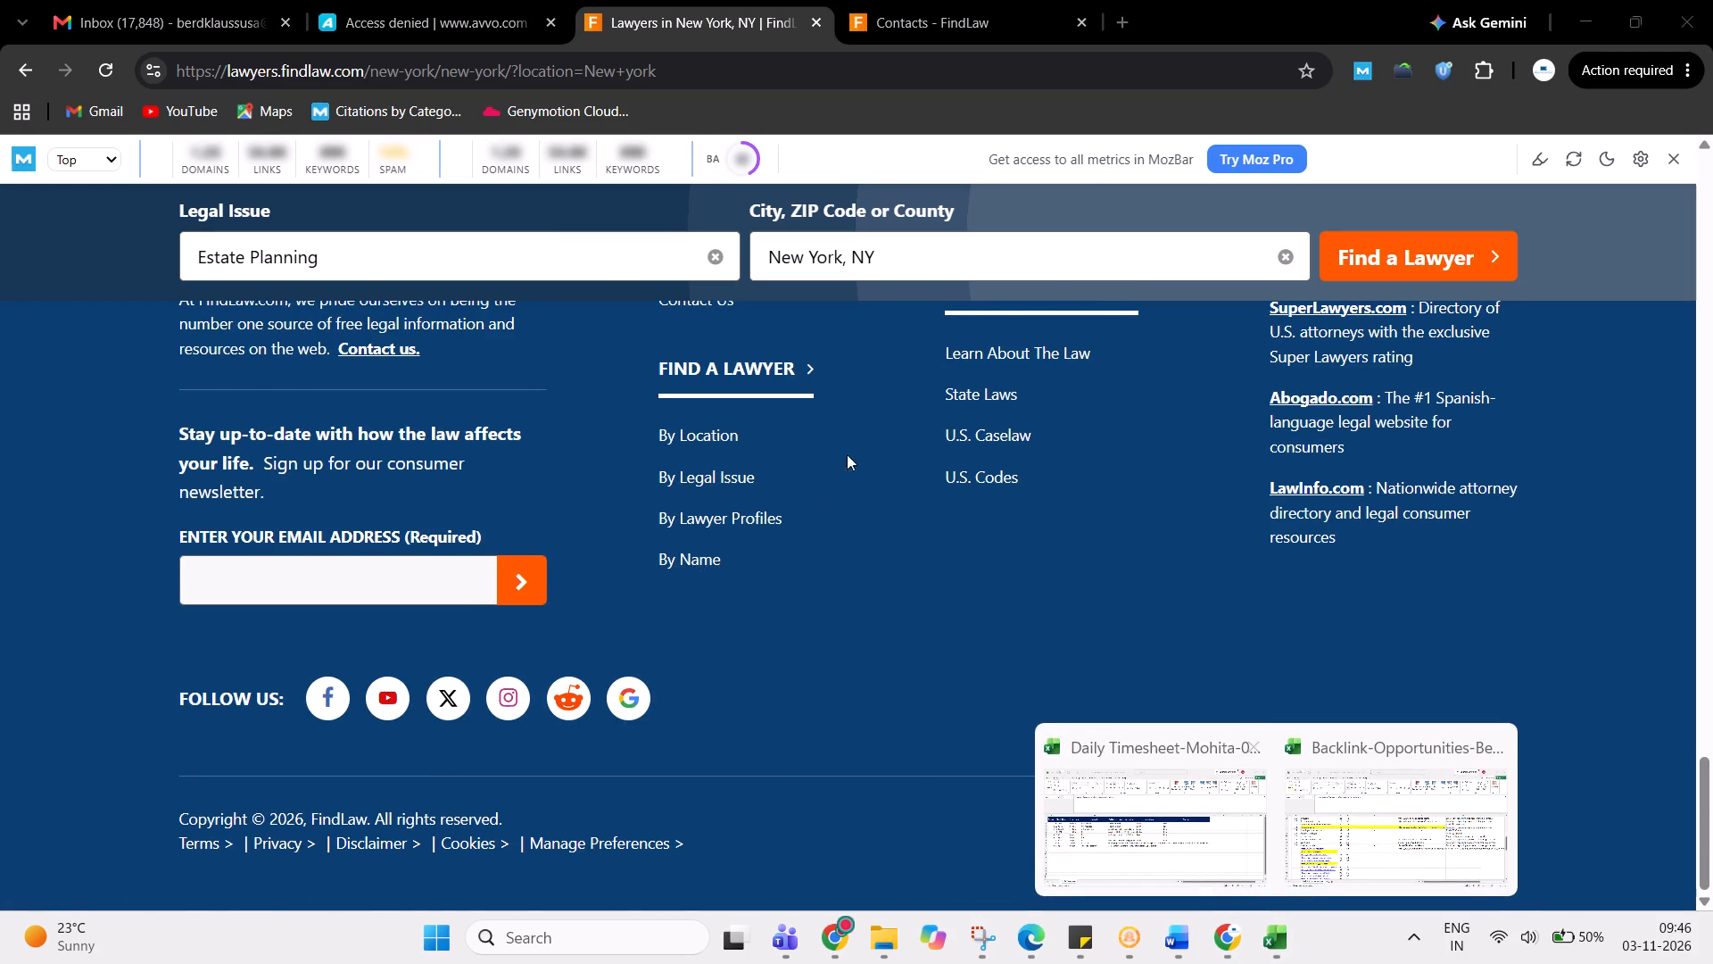
click(454, 74)
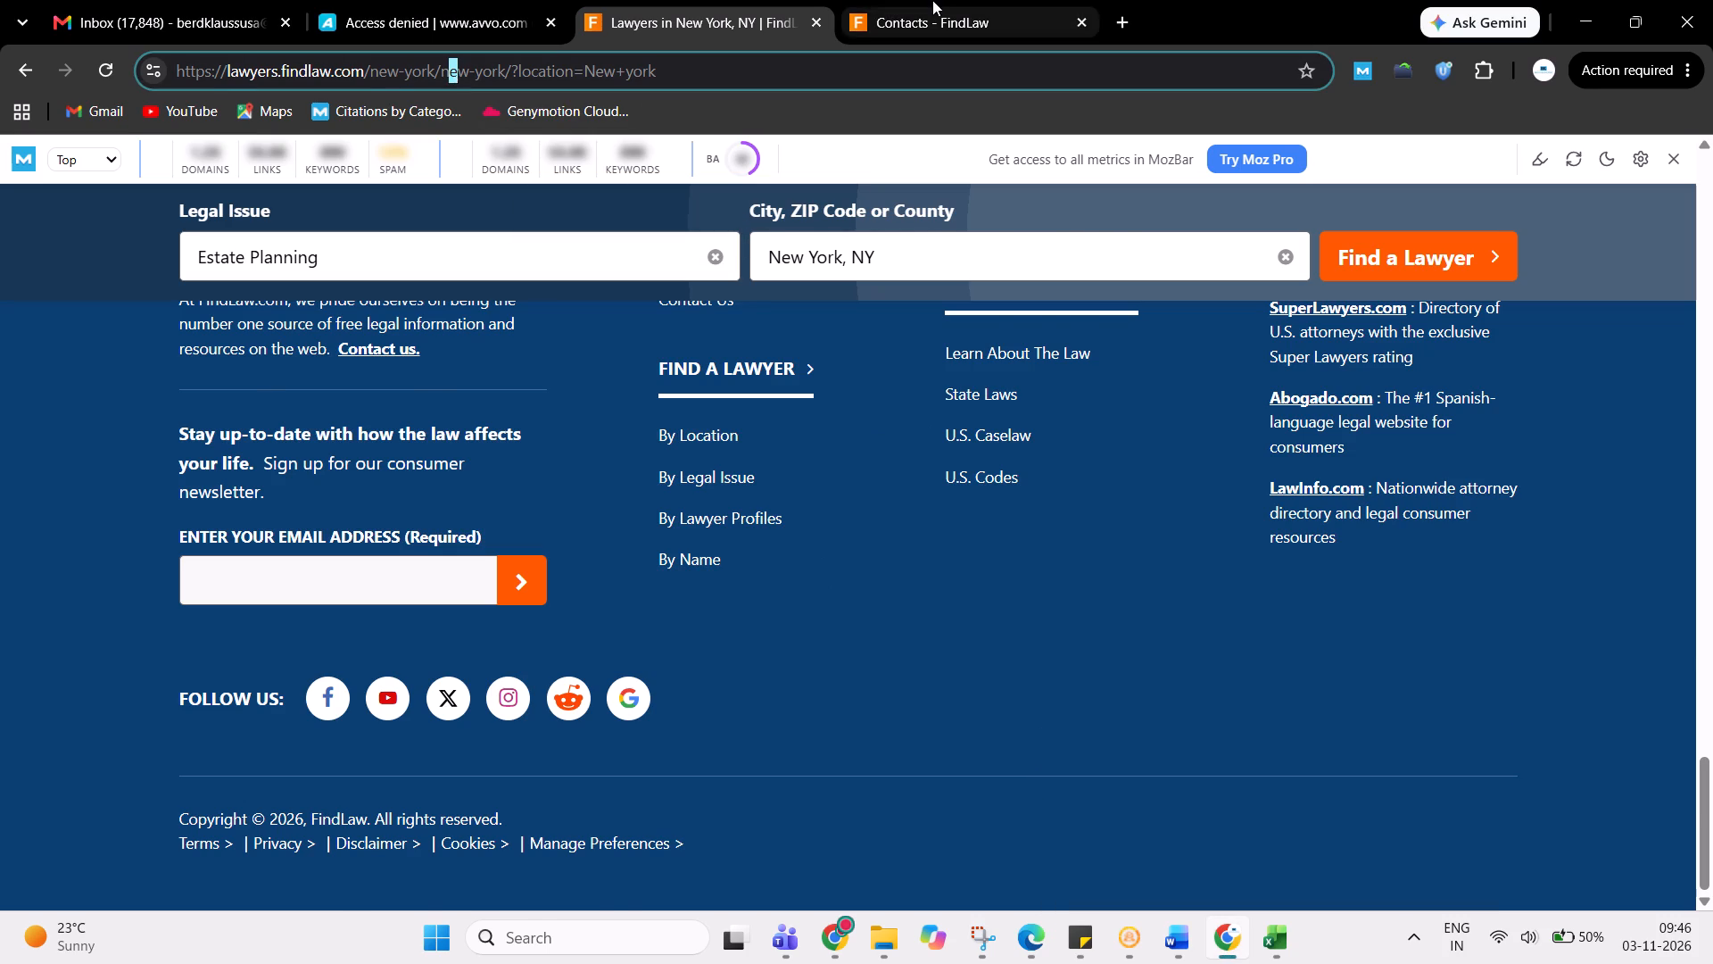
Read through the FindLaw Helpful Contacts page, examining the attorney, directory customer, marketing and business address sections.
click(932, 0)
click(371, 72)
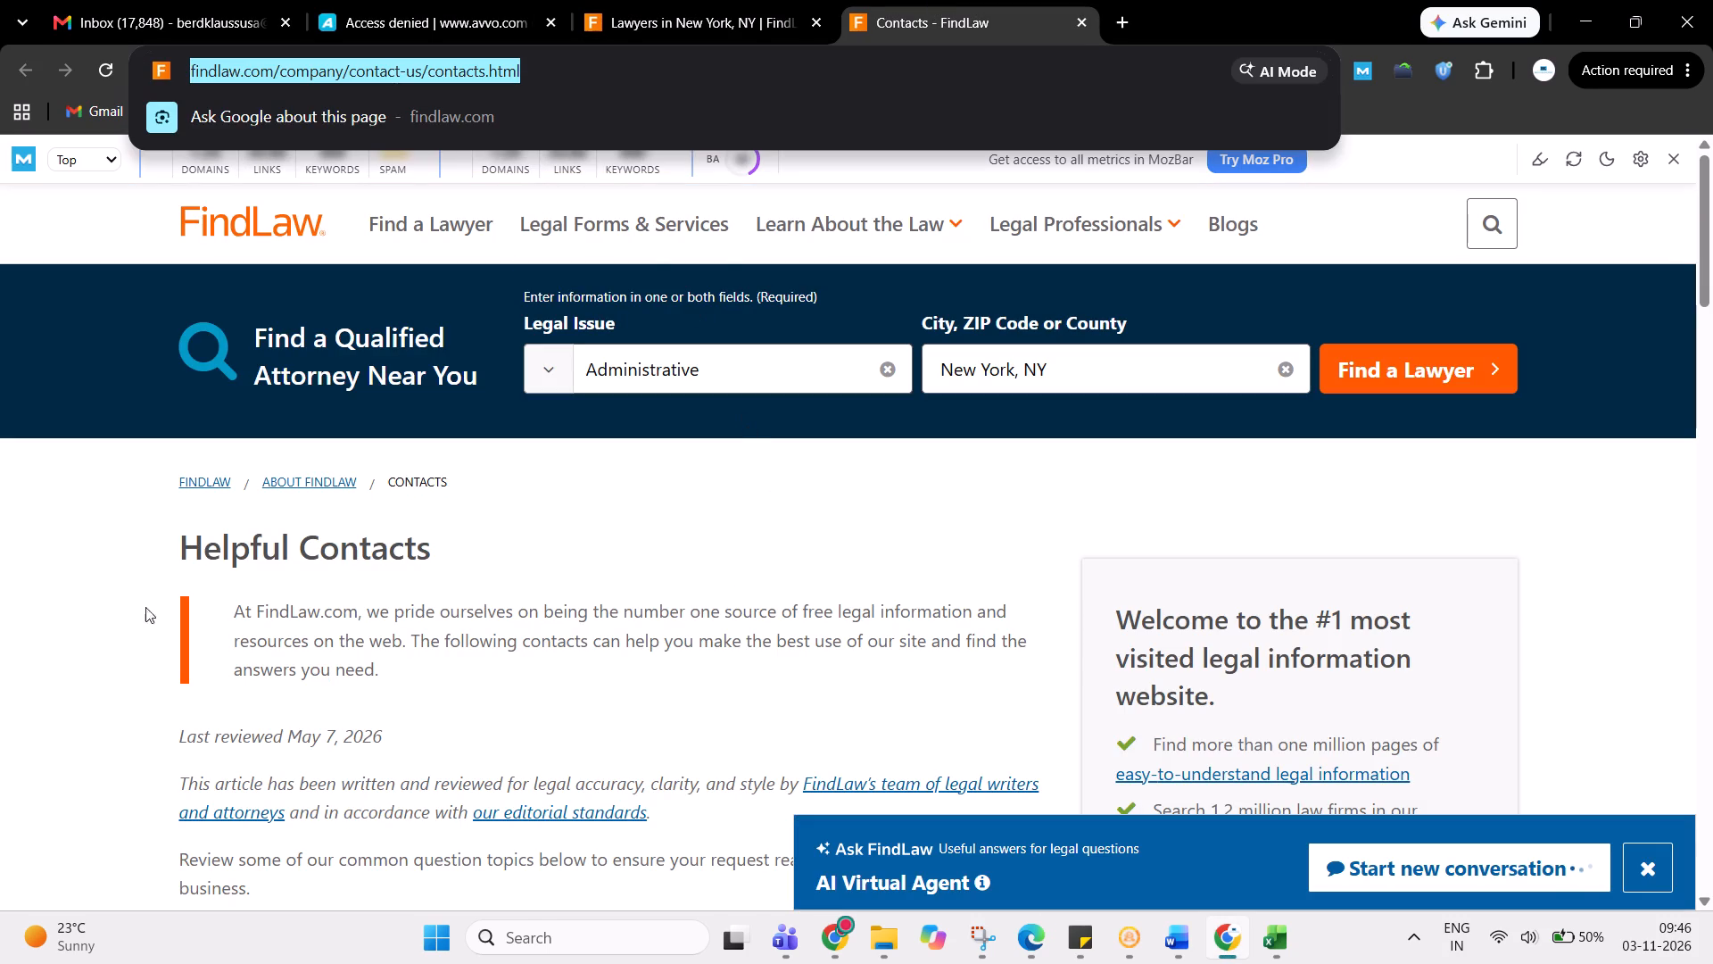
click(68, 620)
scroll(68, 620, down, 3)
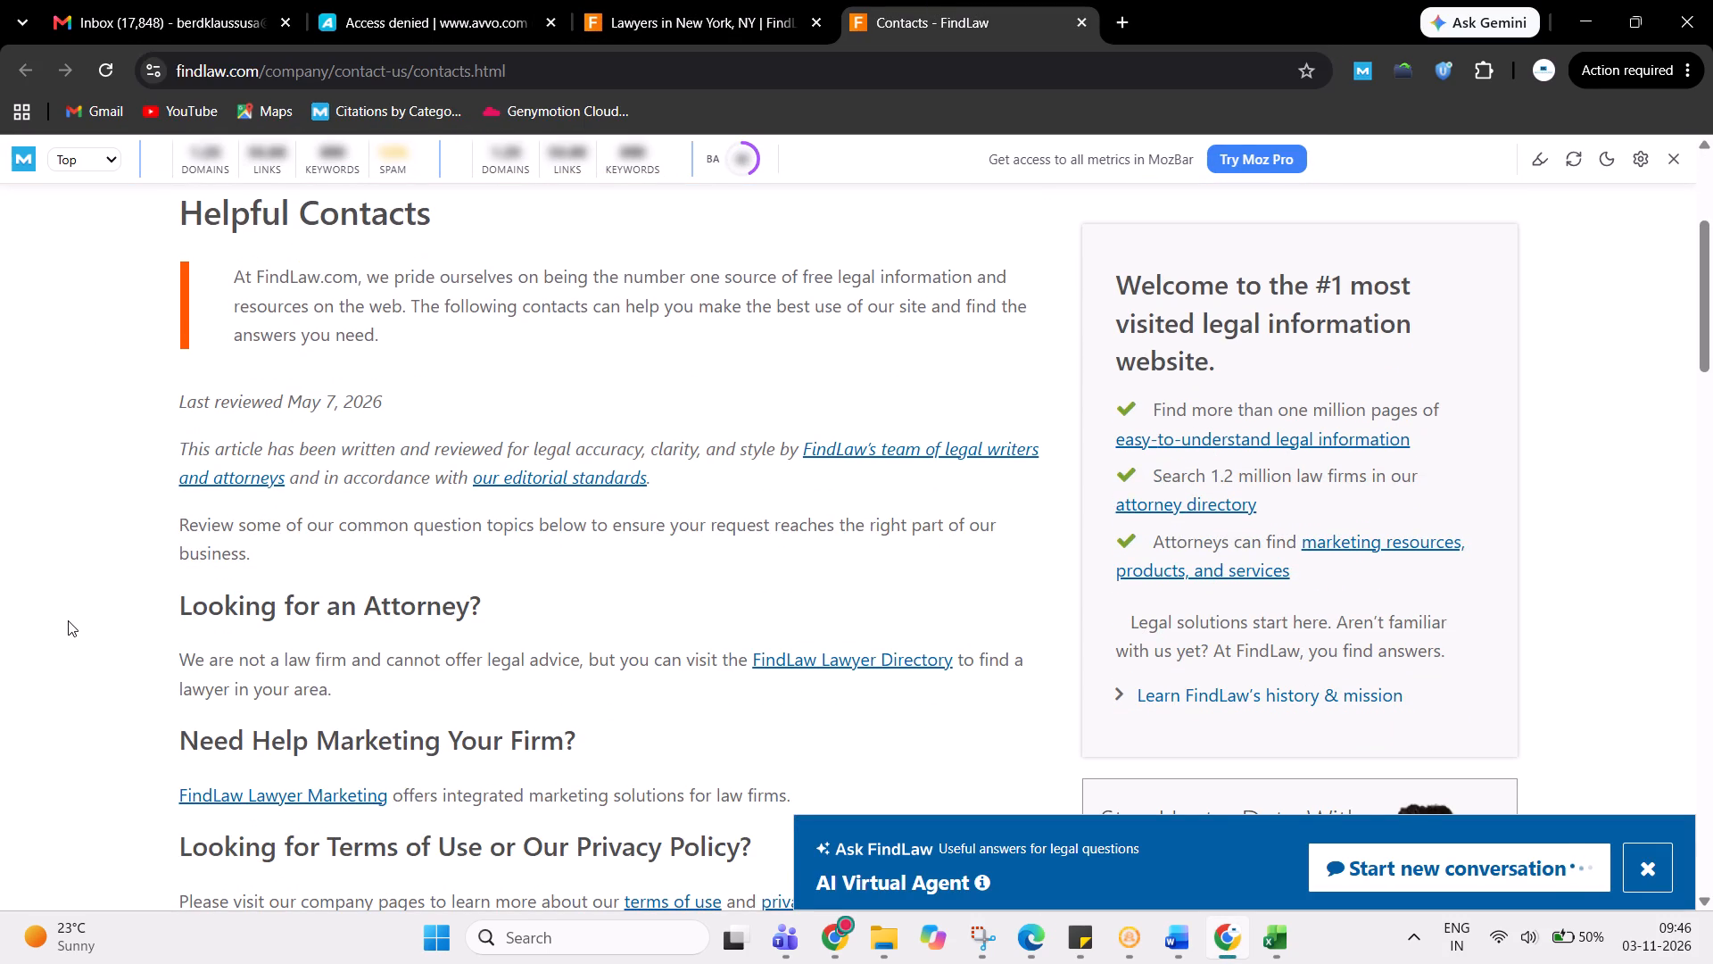
scroll(68, 620, down, 2)
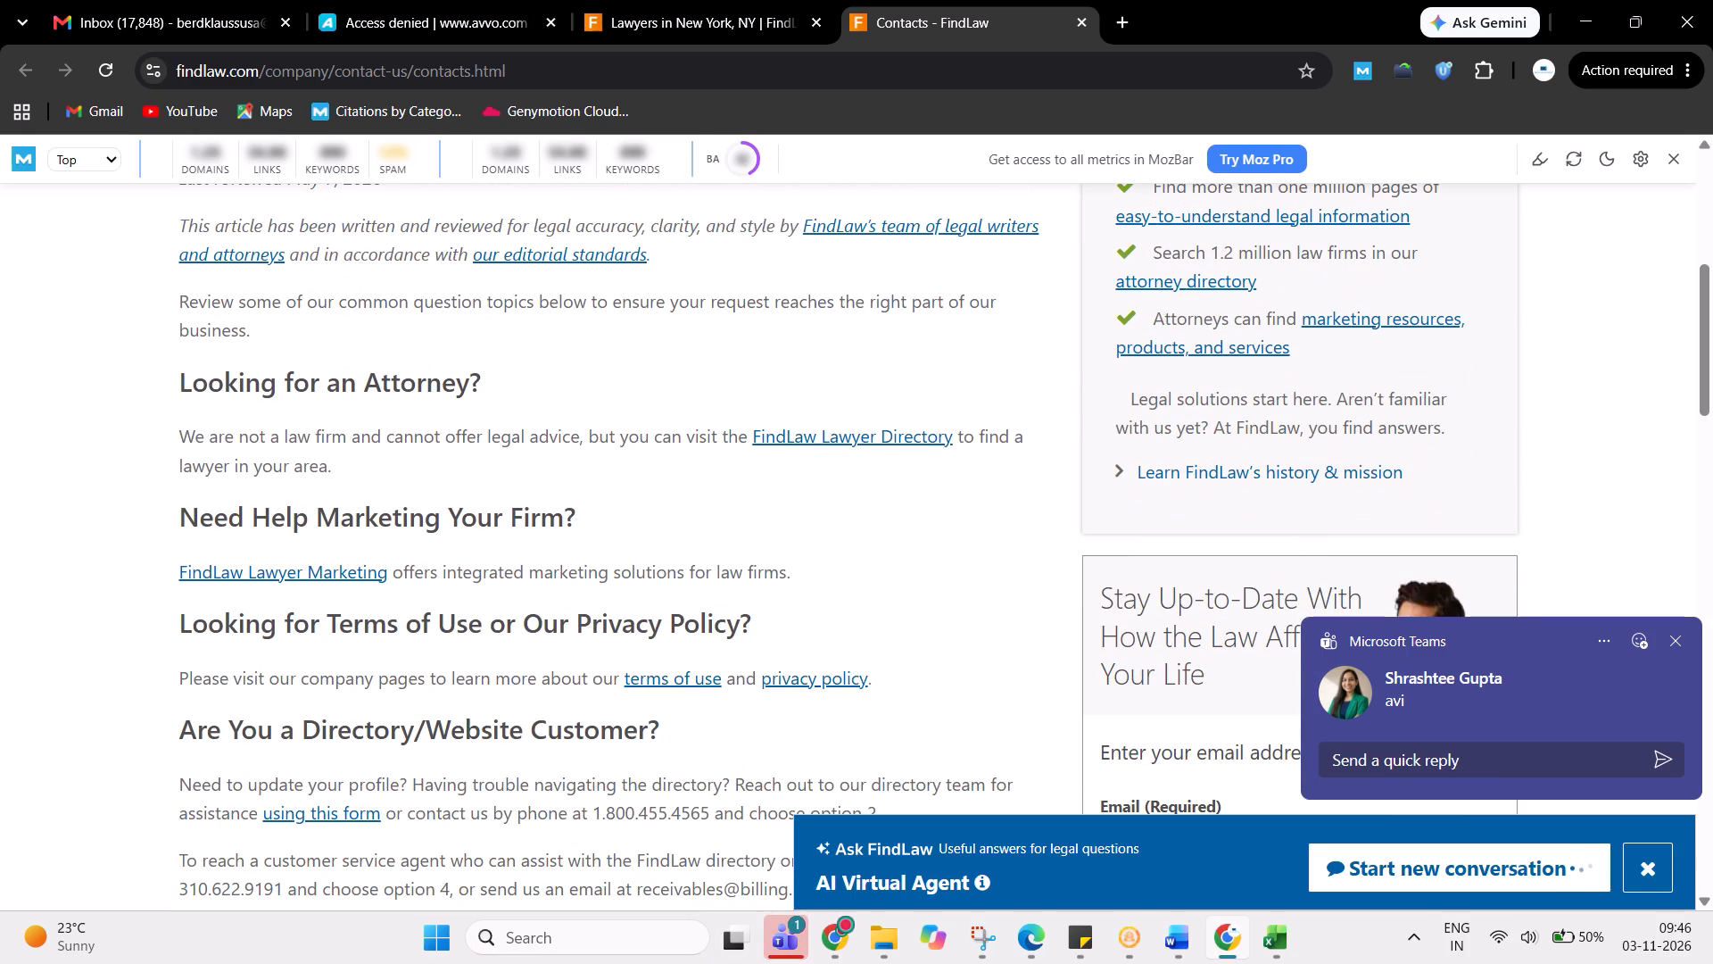
scroll(90, 621, down, 1)
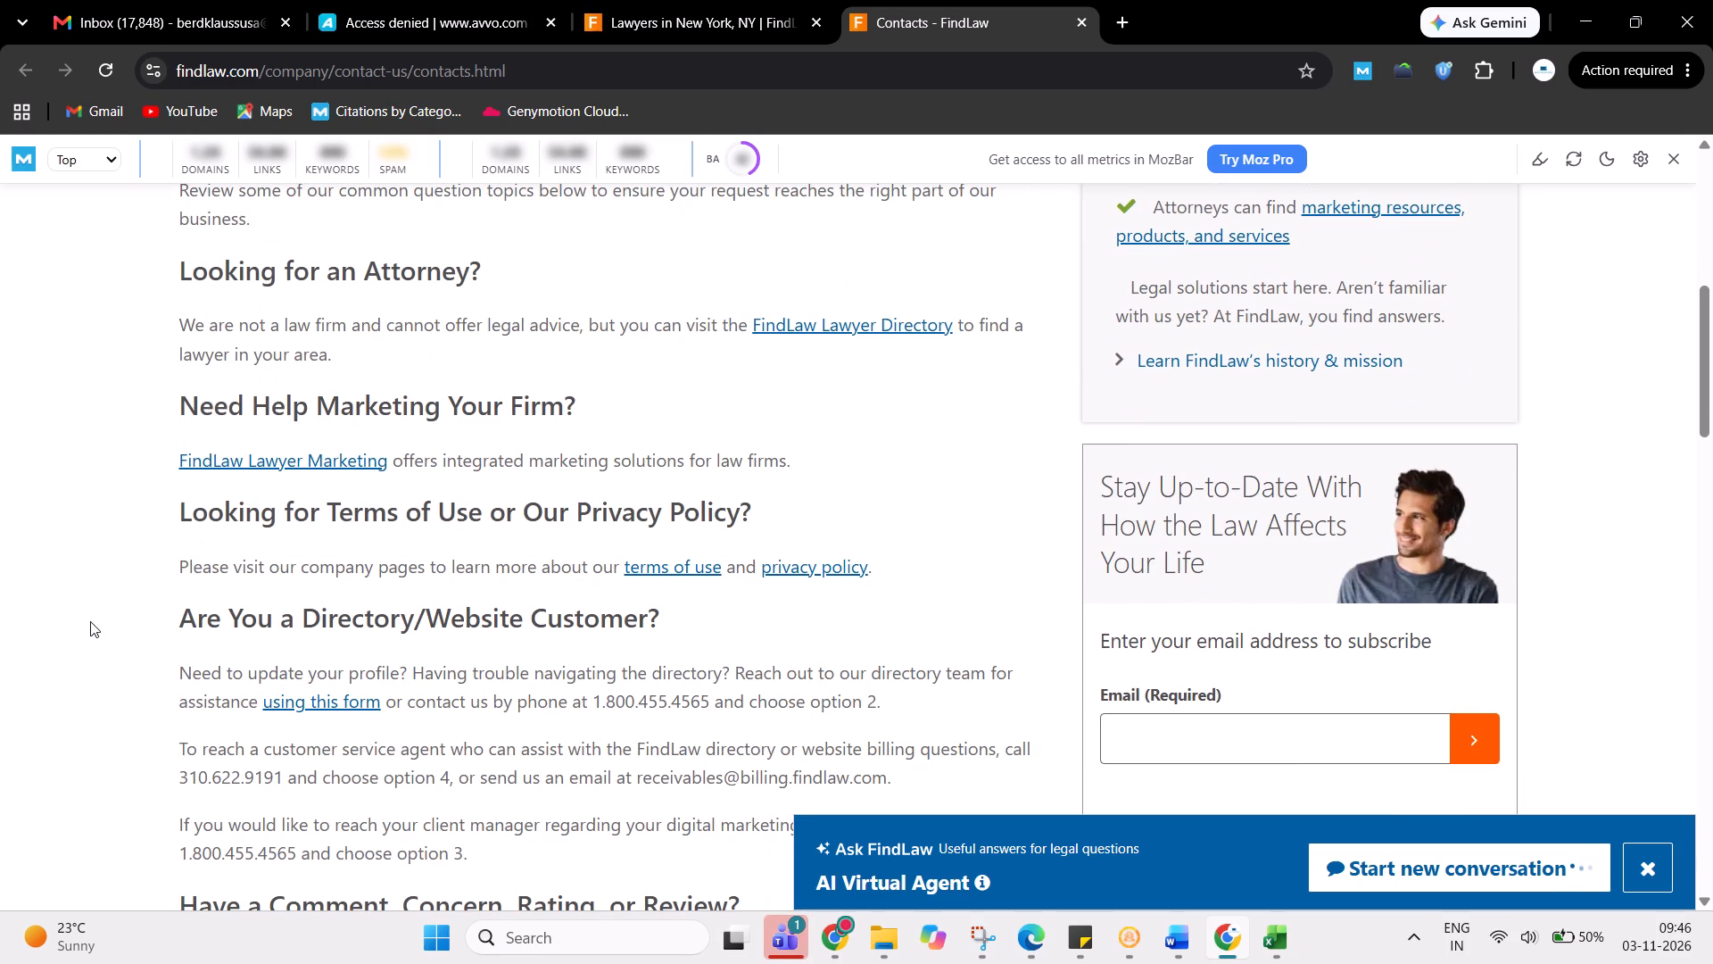
scroll(90, 621, down, 1)
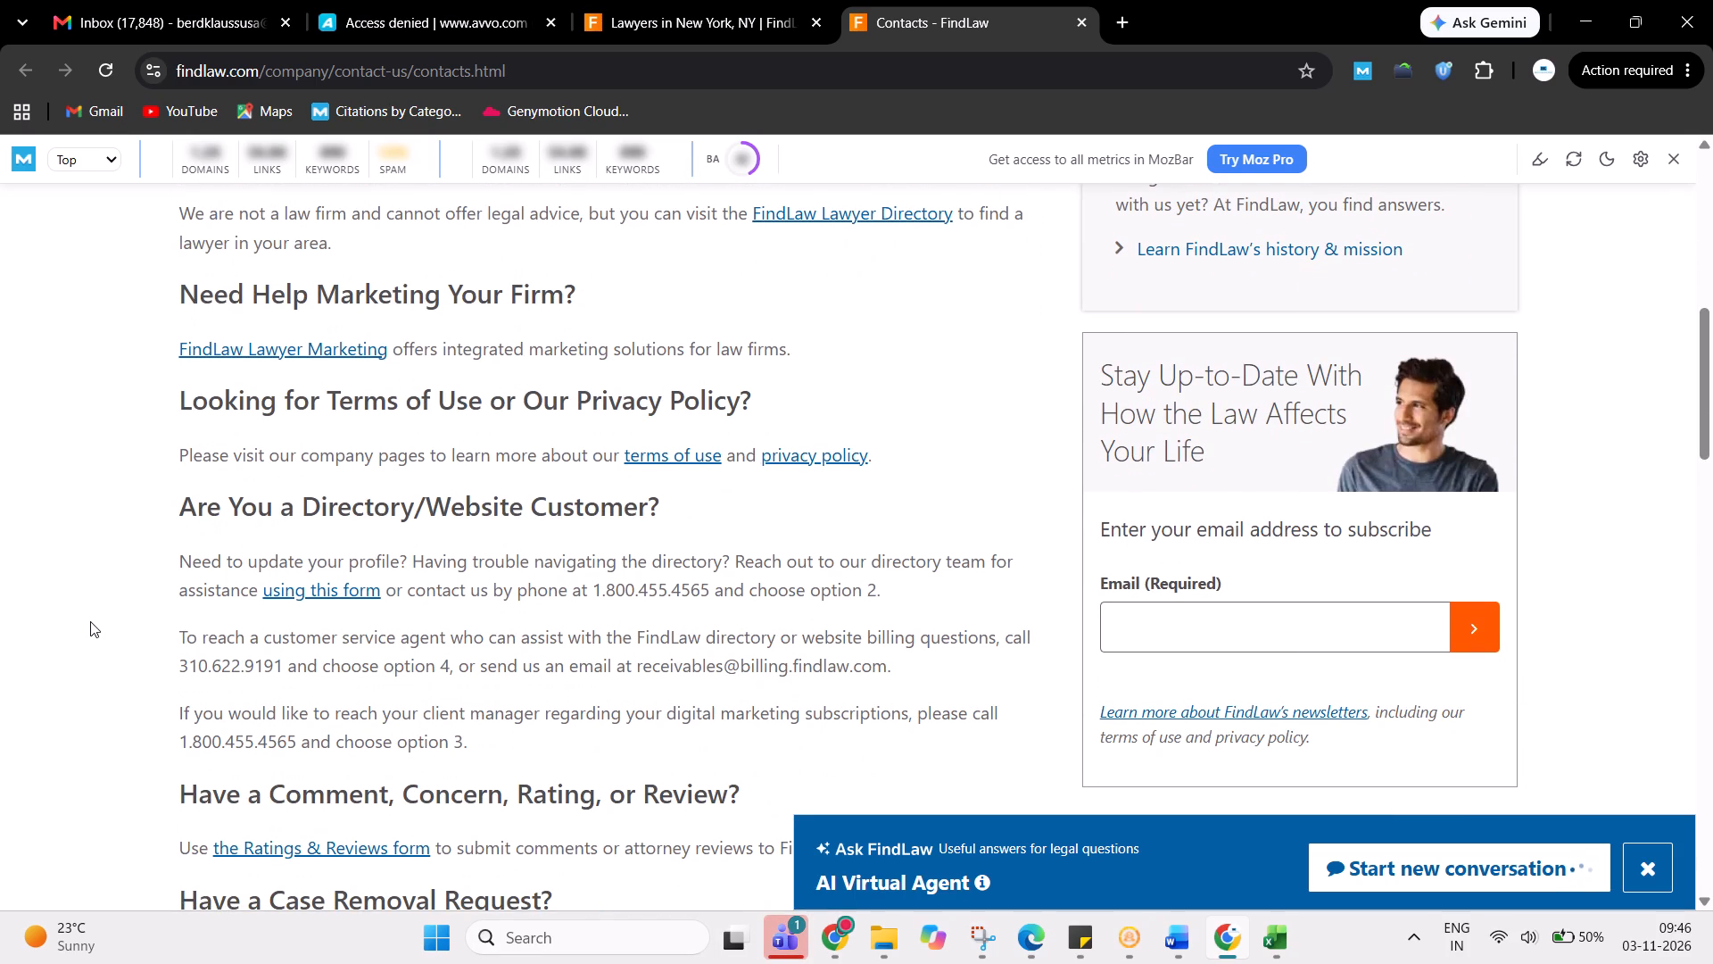
scroll(90, 621, down, 2)
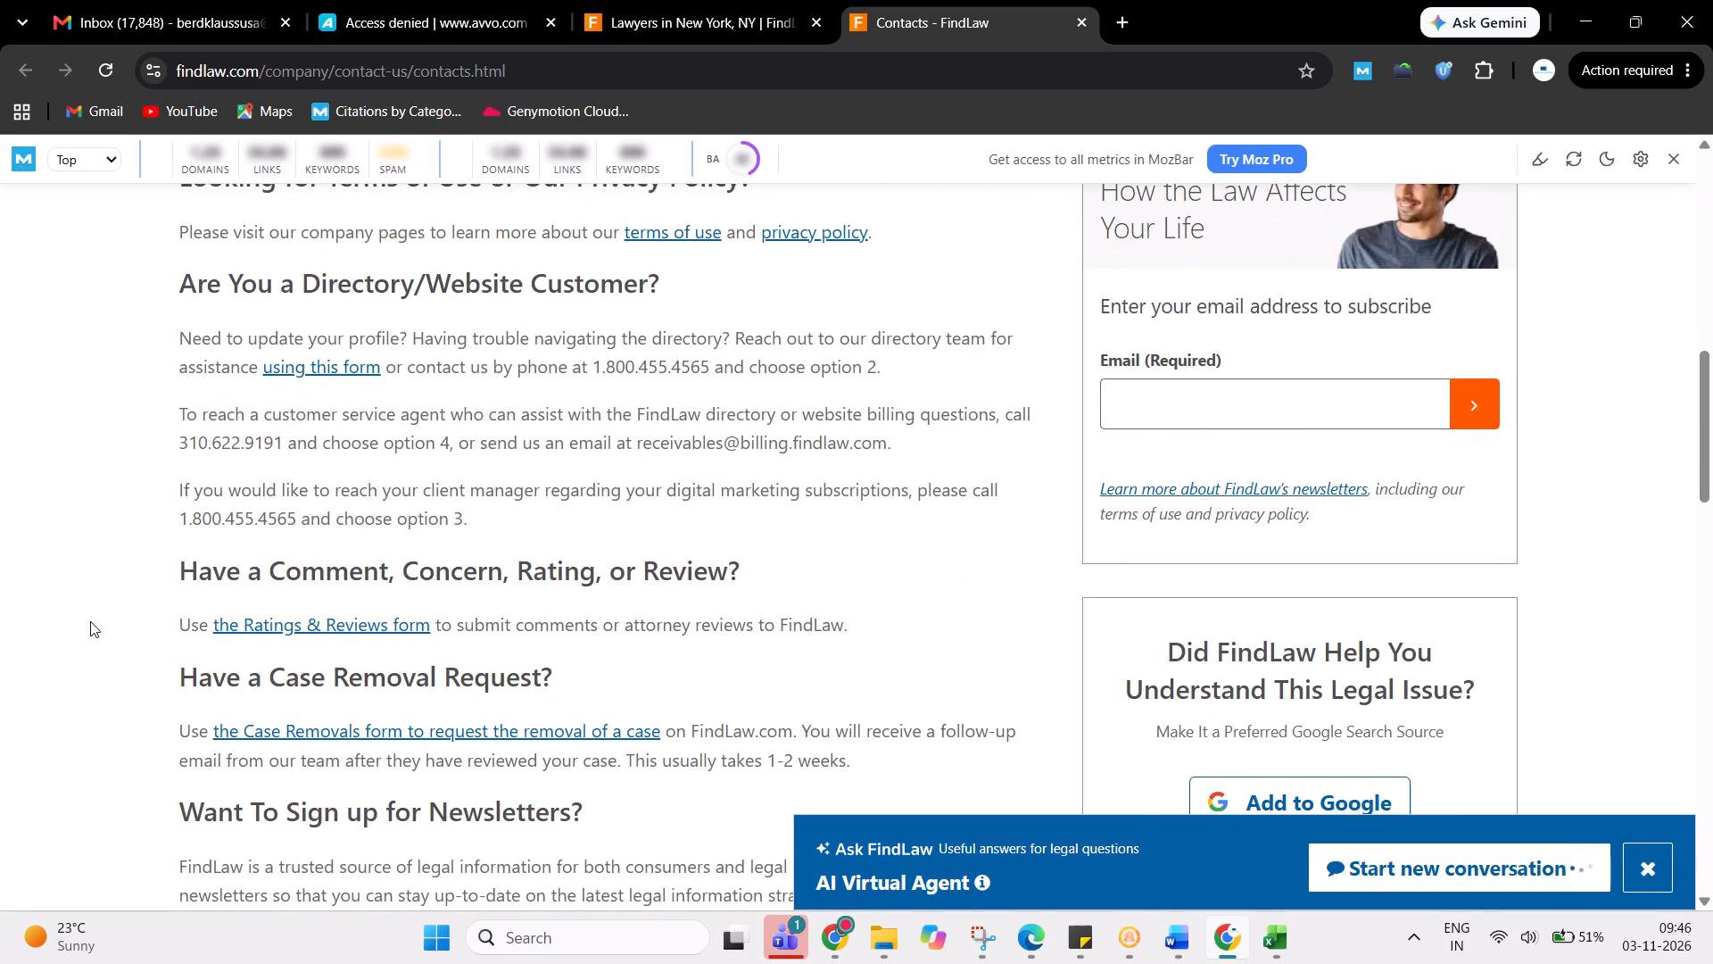
scroll(90, 621, down, 2)
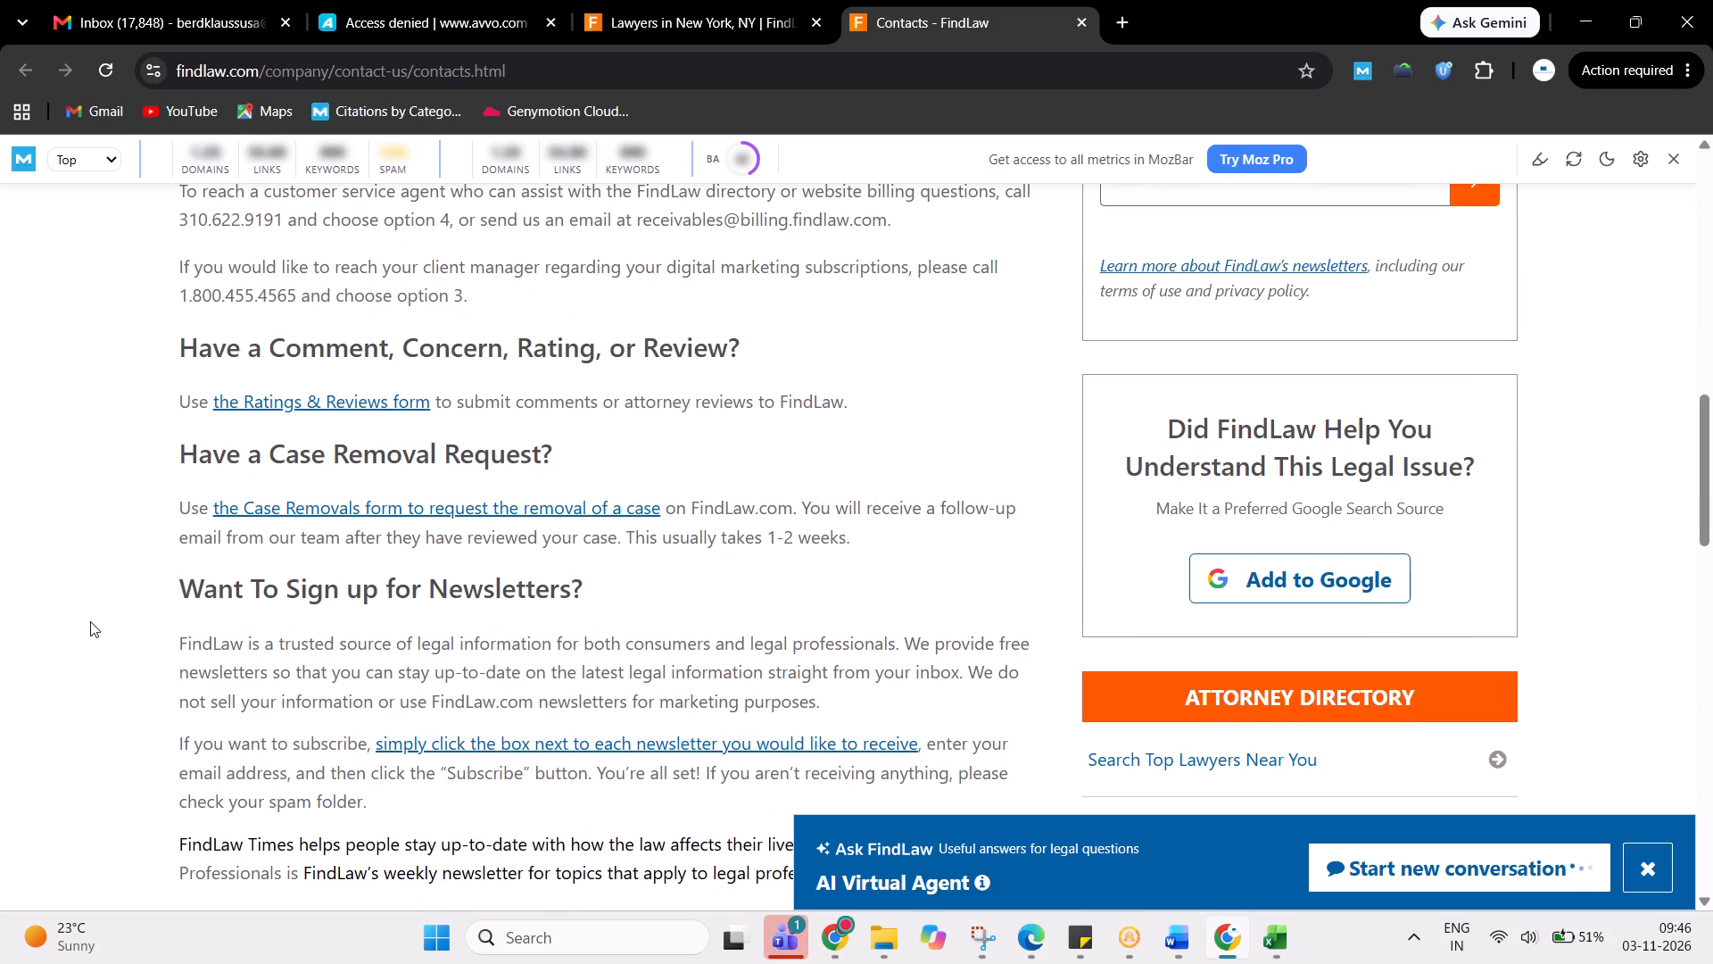
scroll(90, 621, down, 3)
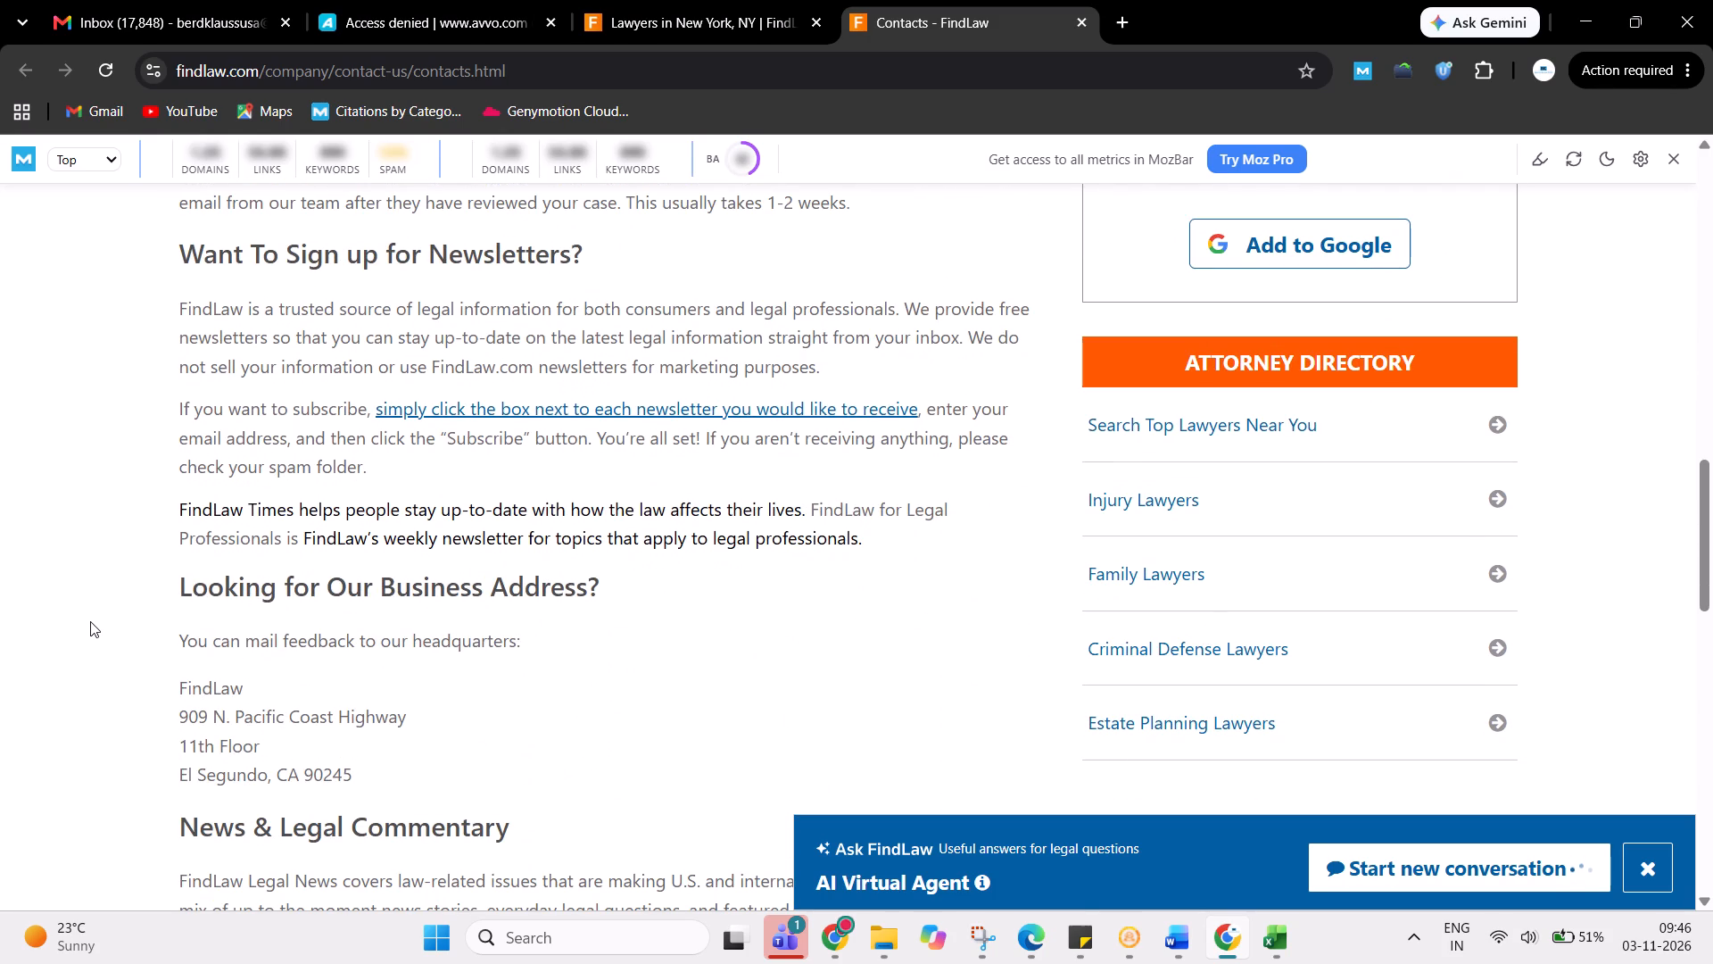
scroll(90, 621, down, 4)
scroll(90, 621, up, 2)
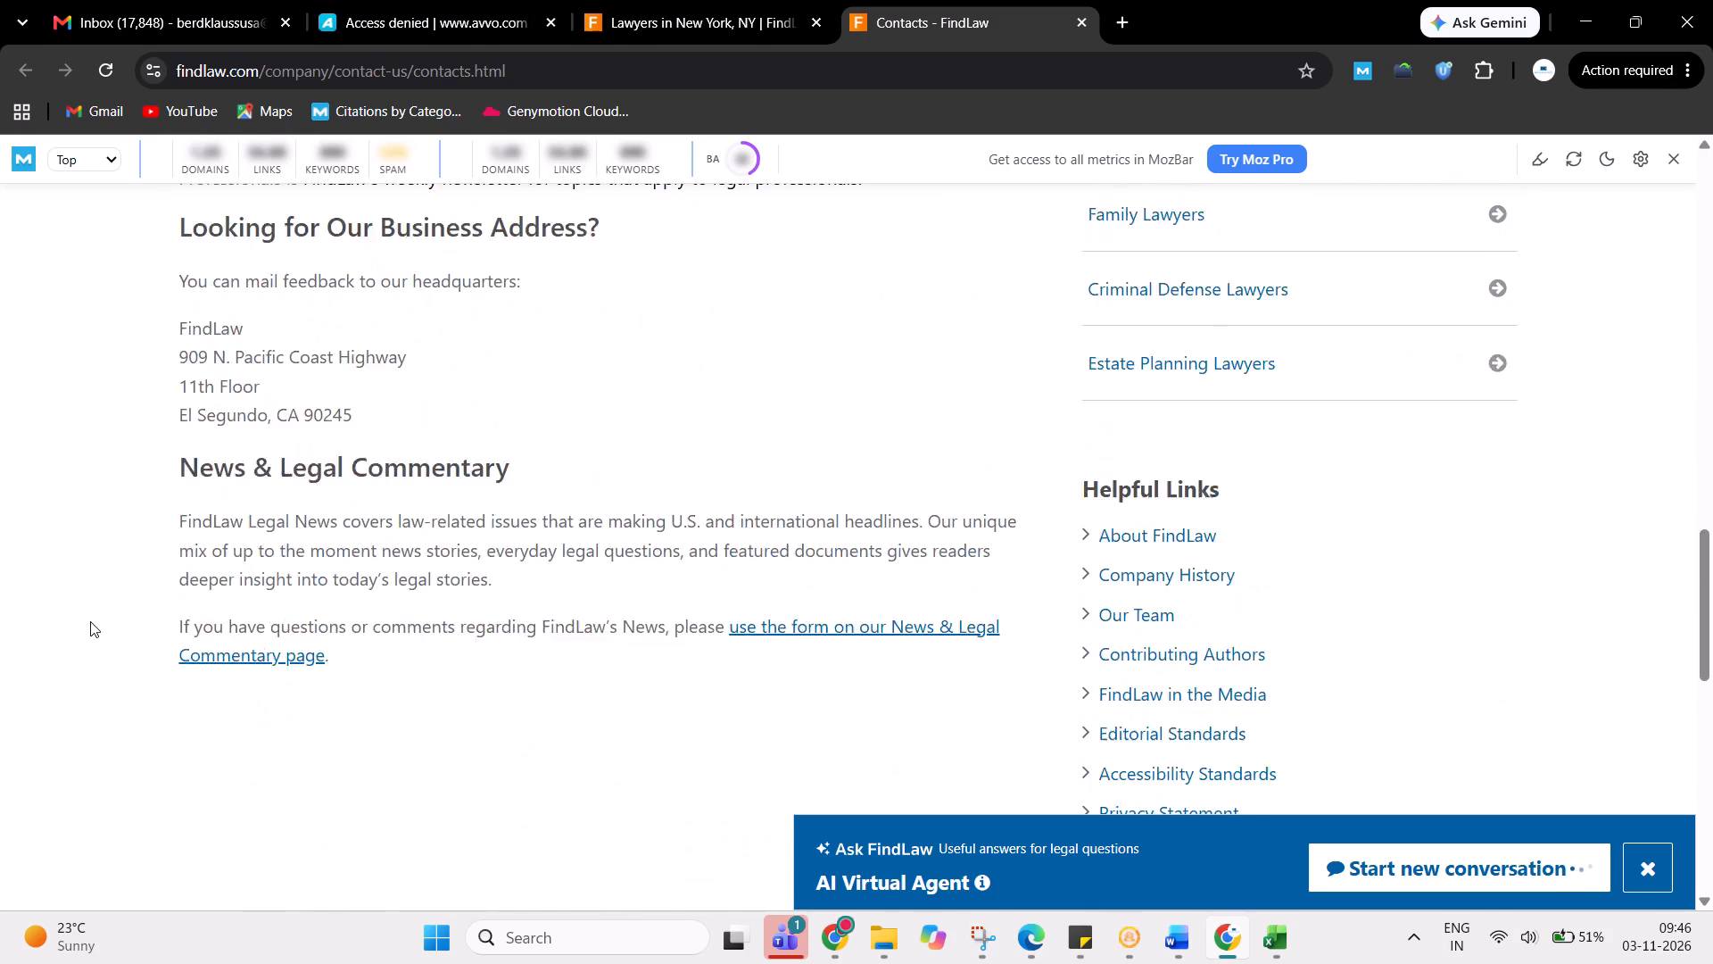
scroll(90, 621, up, 6)
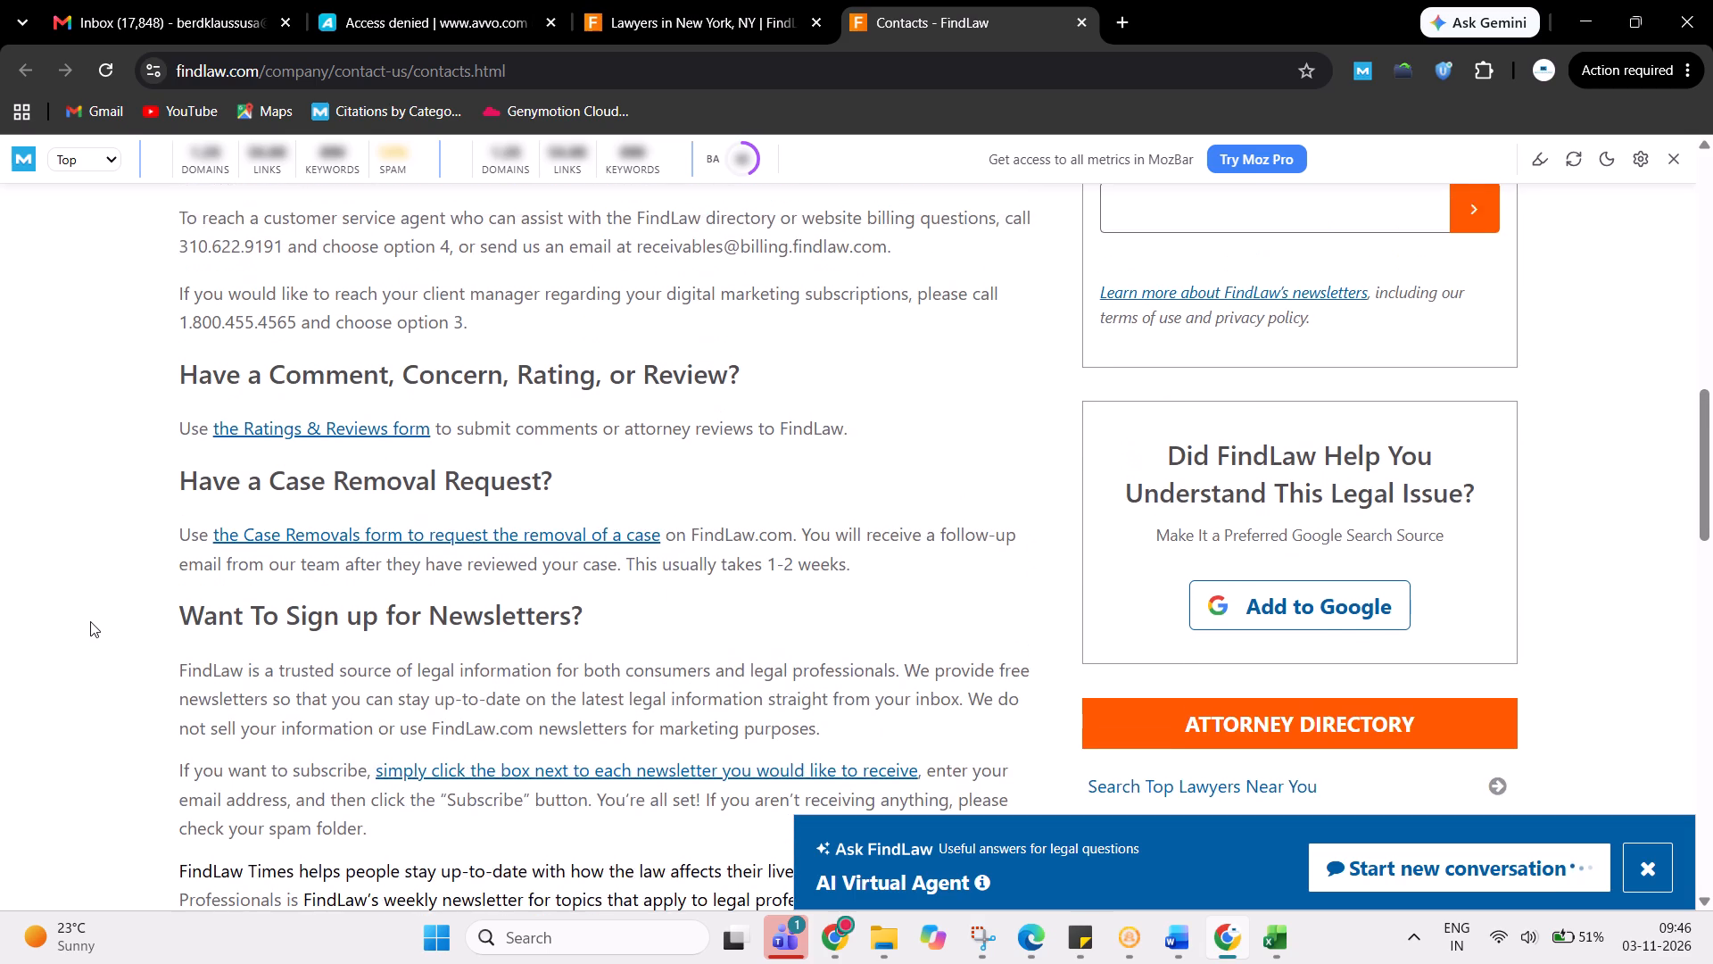
scroll(90, 621, up, 4)
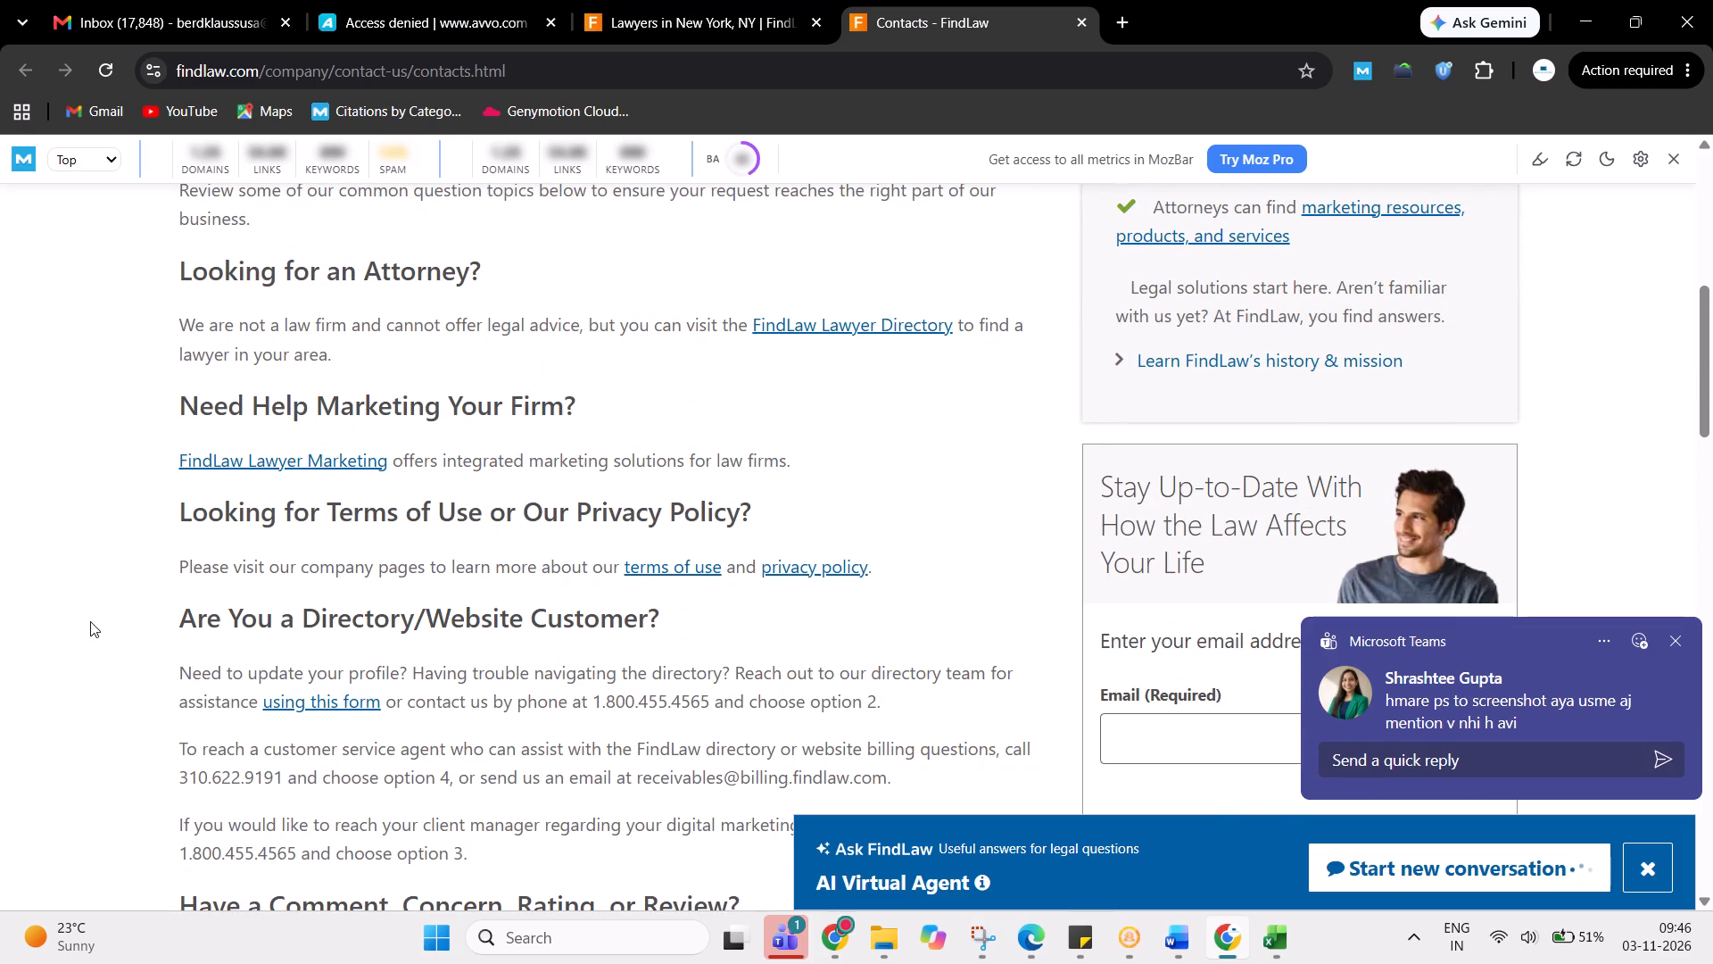
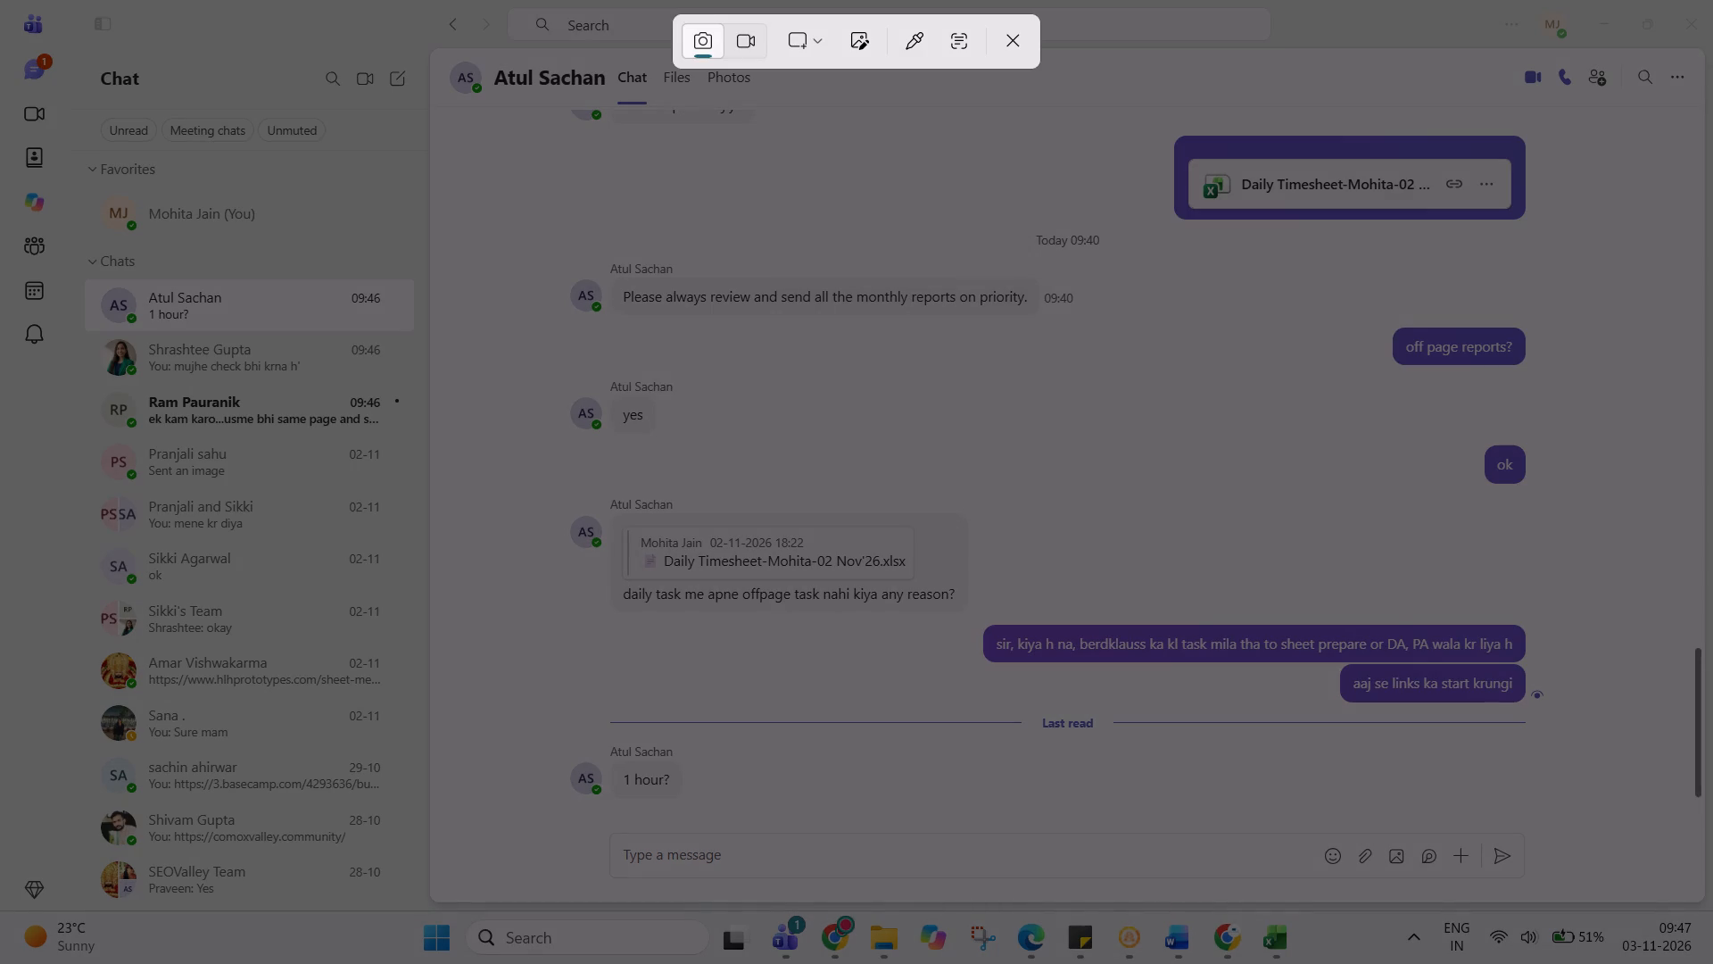
Snip the chat exchange from the monthly reports priority message through the "off page reports?" and "yes" replies, and copy the image.
drag(497, 239, 1032, 328)
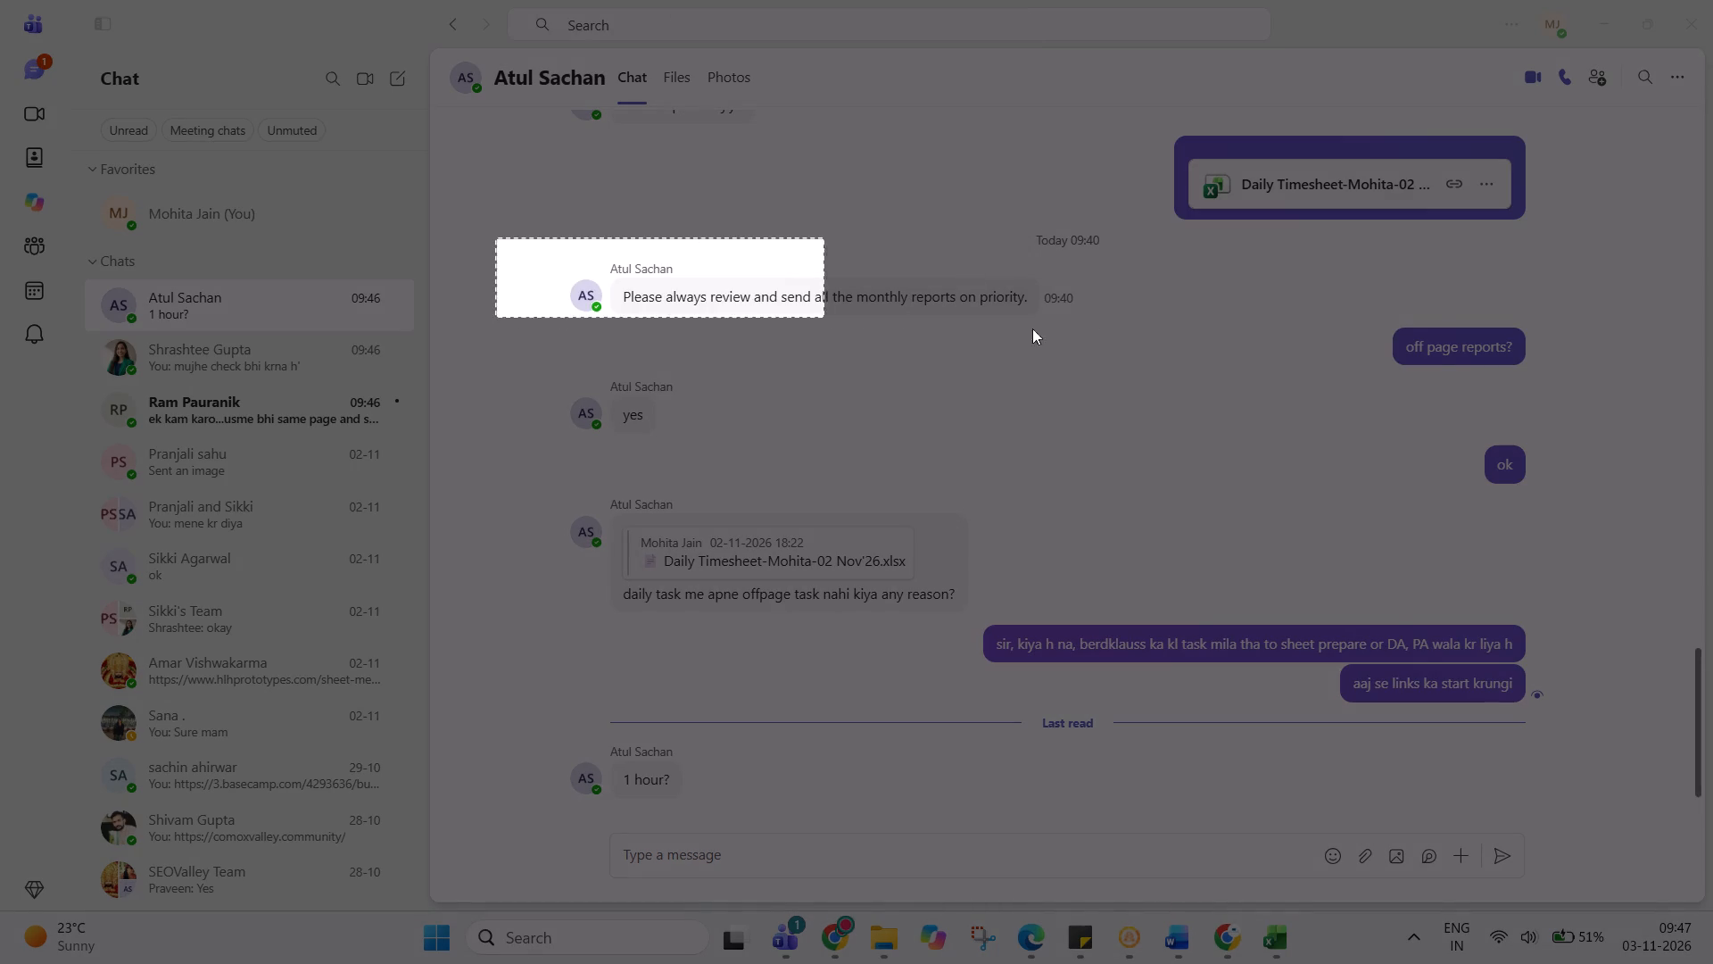
drag(1032, 328, 1438, 345)
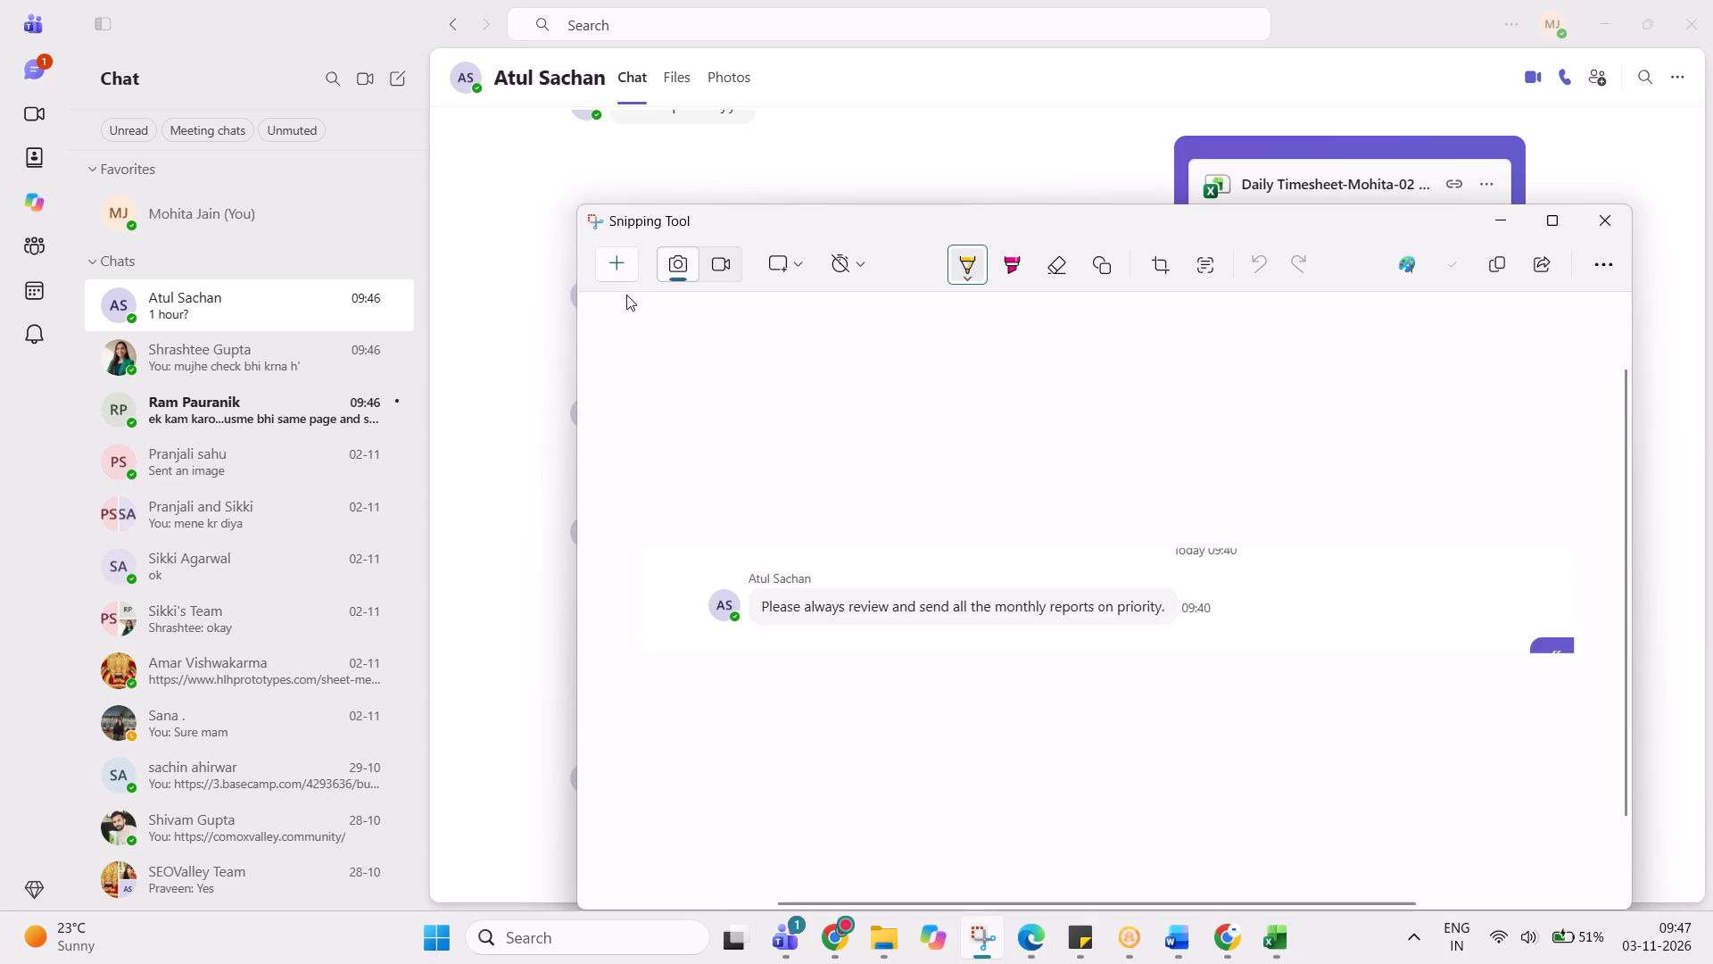
click(616, 265)
drag(493, 211, 1648, 421)
key(ctrl+c)
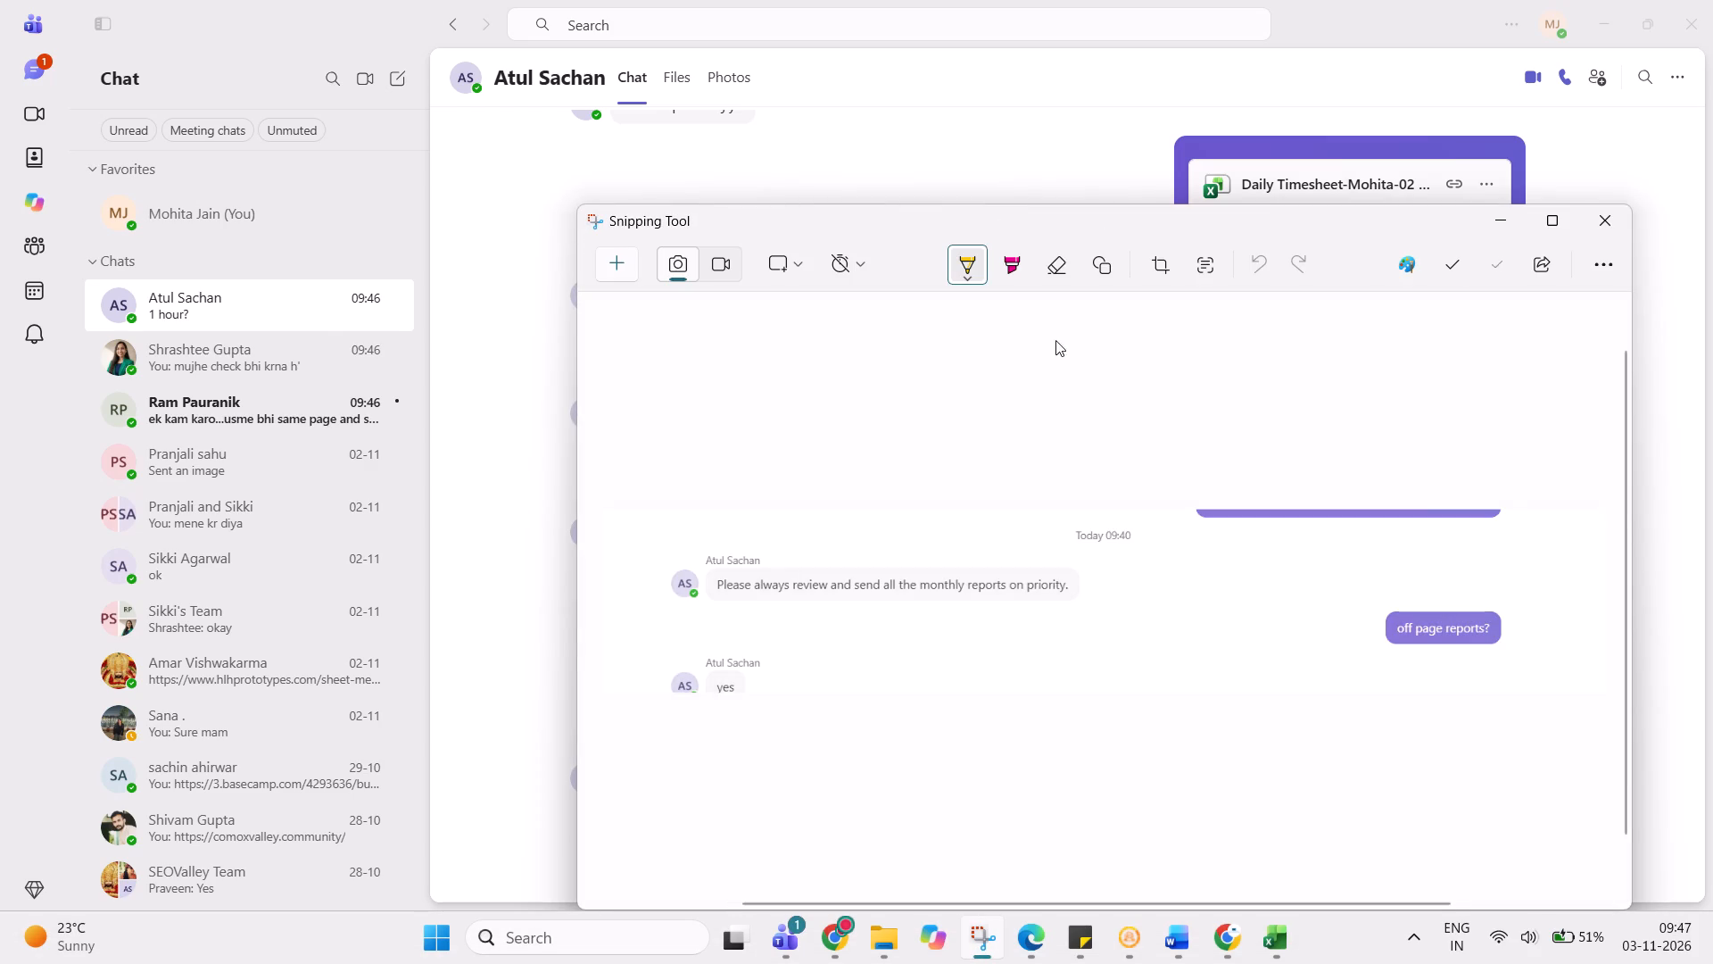
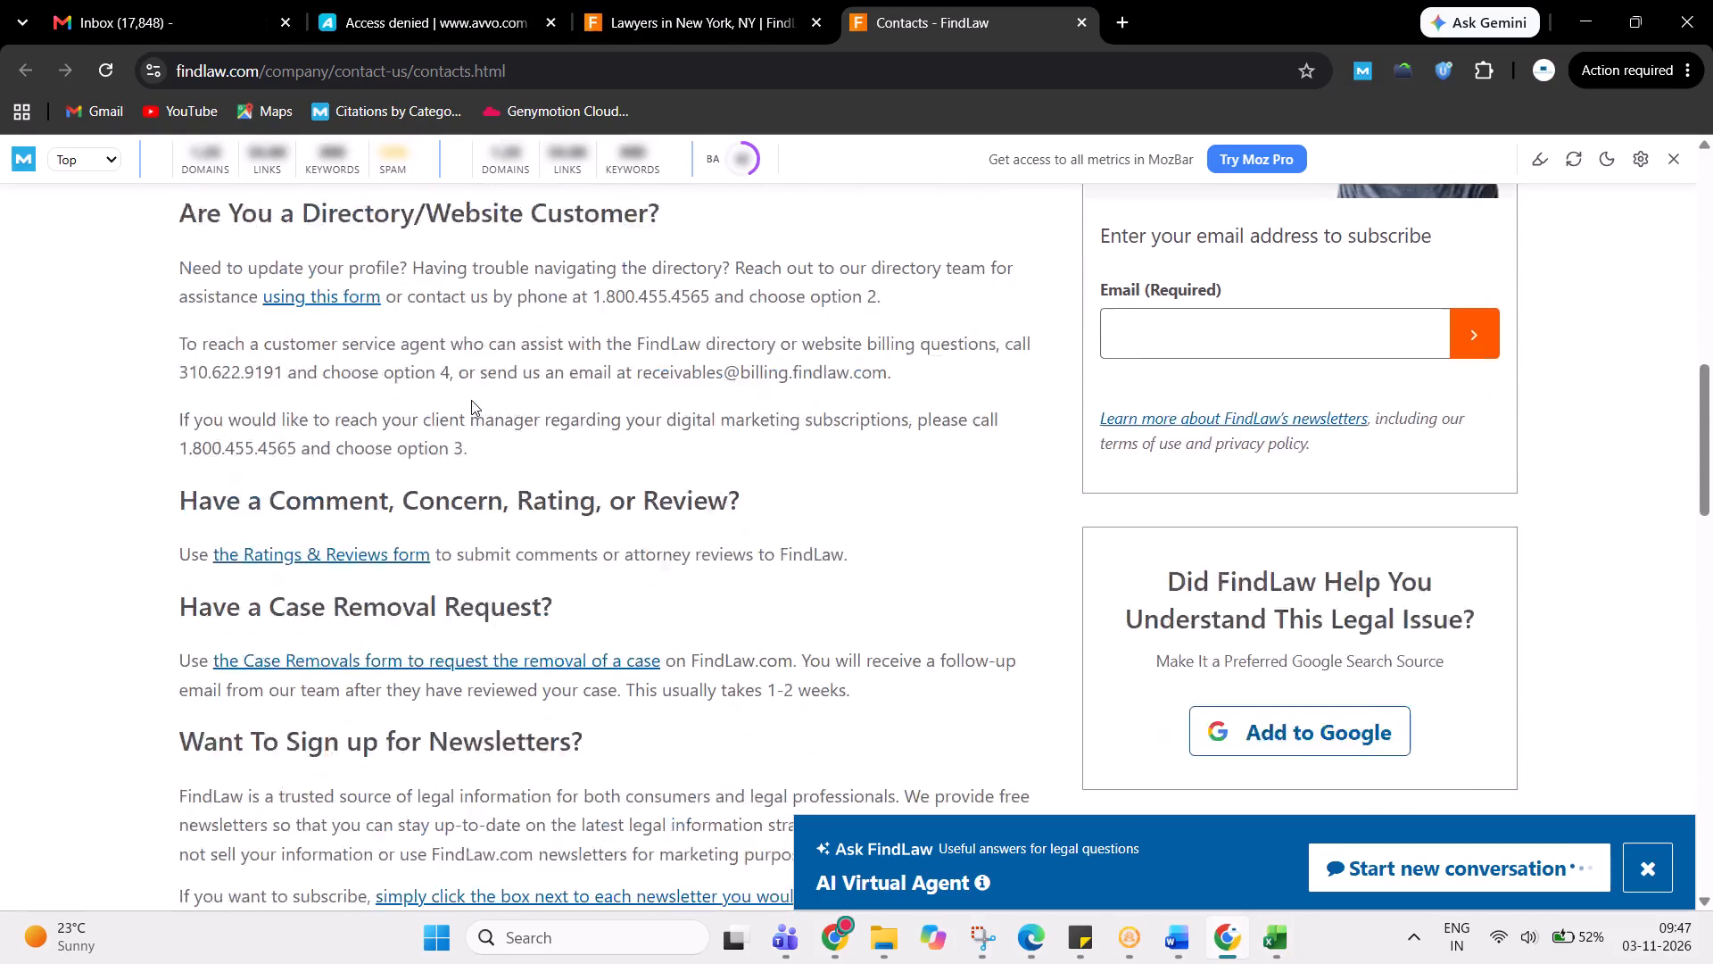
Examine FindLaw's Contacts page through the business address and News & Legal Commentary sections, checking back on the New York lawyers directory page.
scroll(471, 400, down, 7)
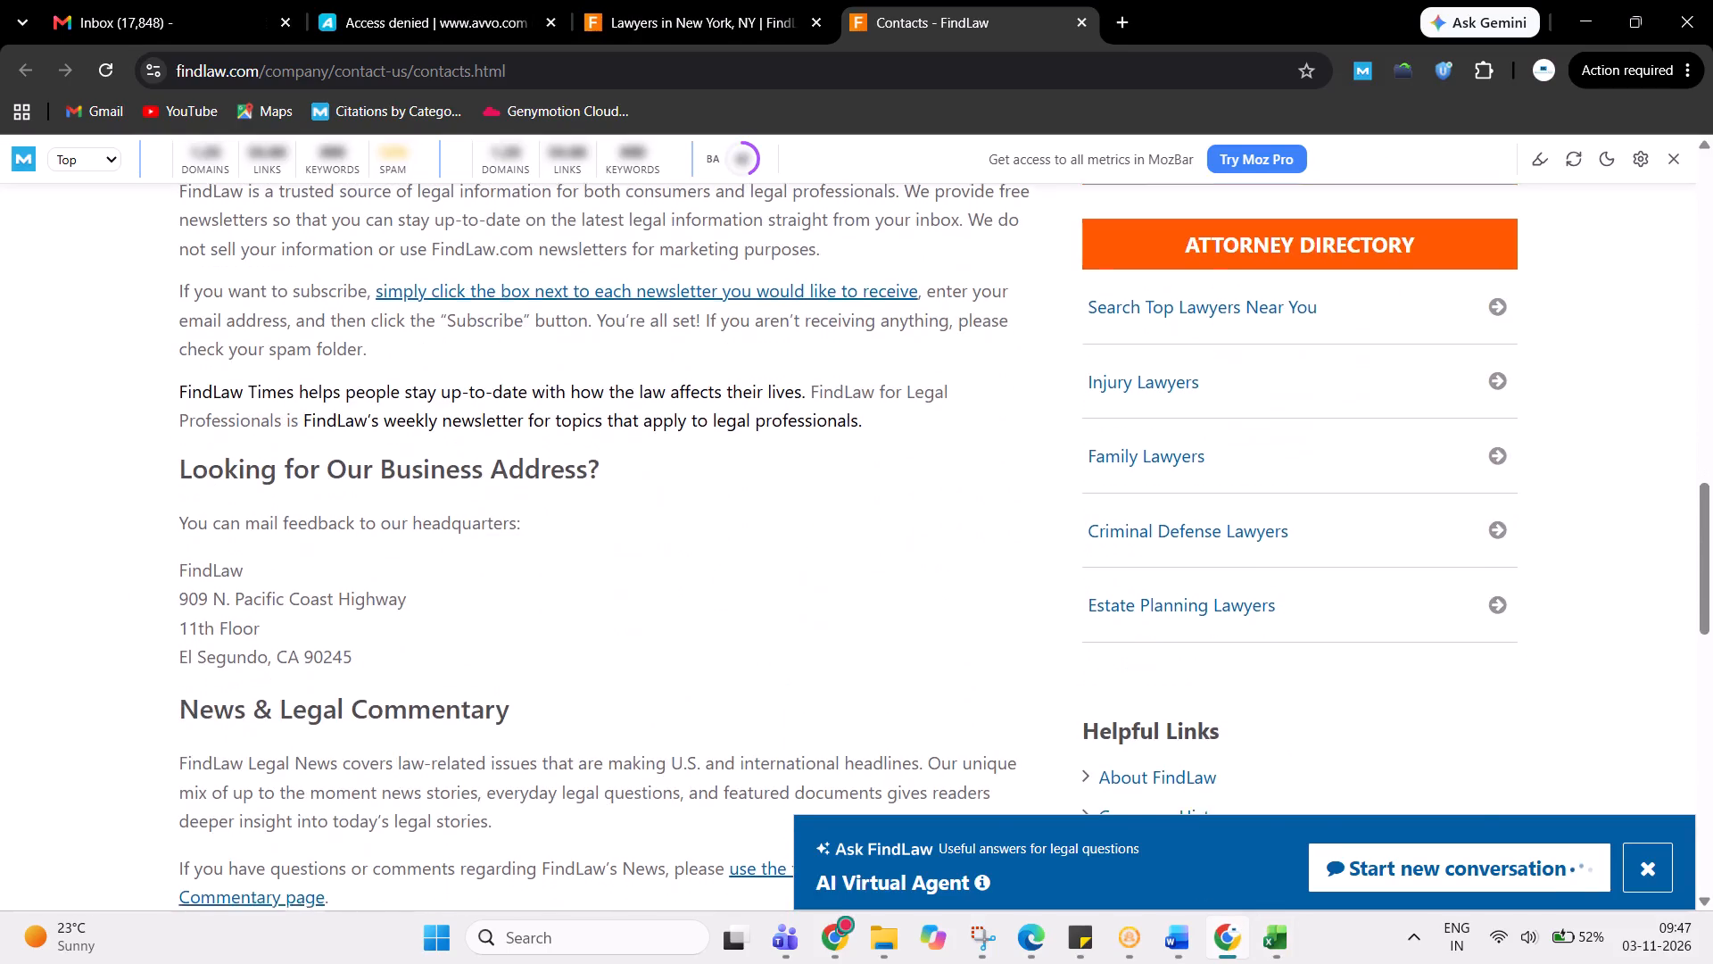
scroll(494, 431, down, 4)
scroll(496, 435, up, 7)
click(702, 0)
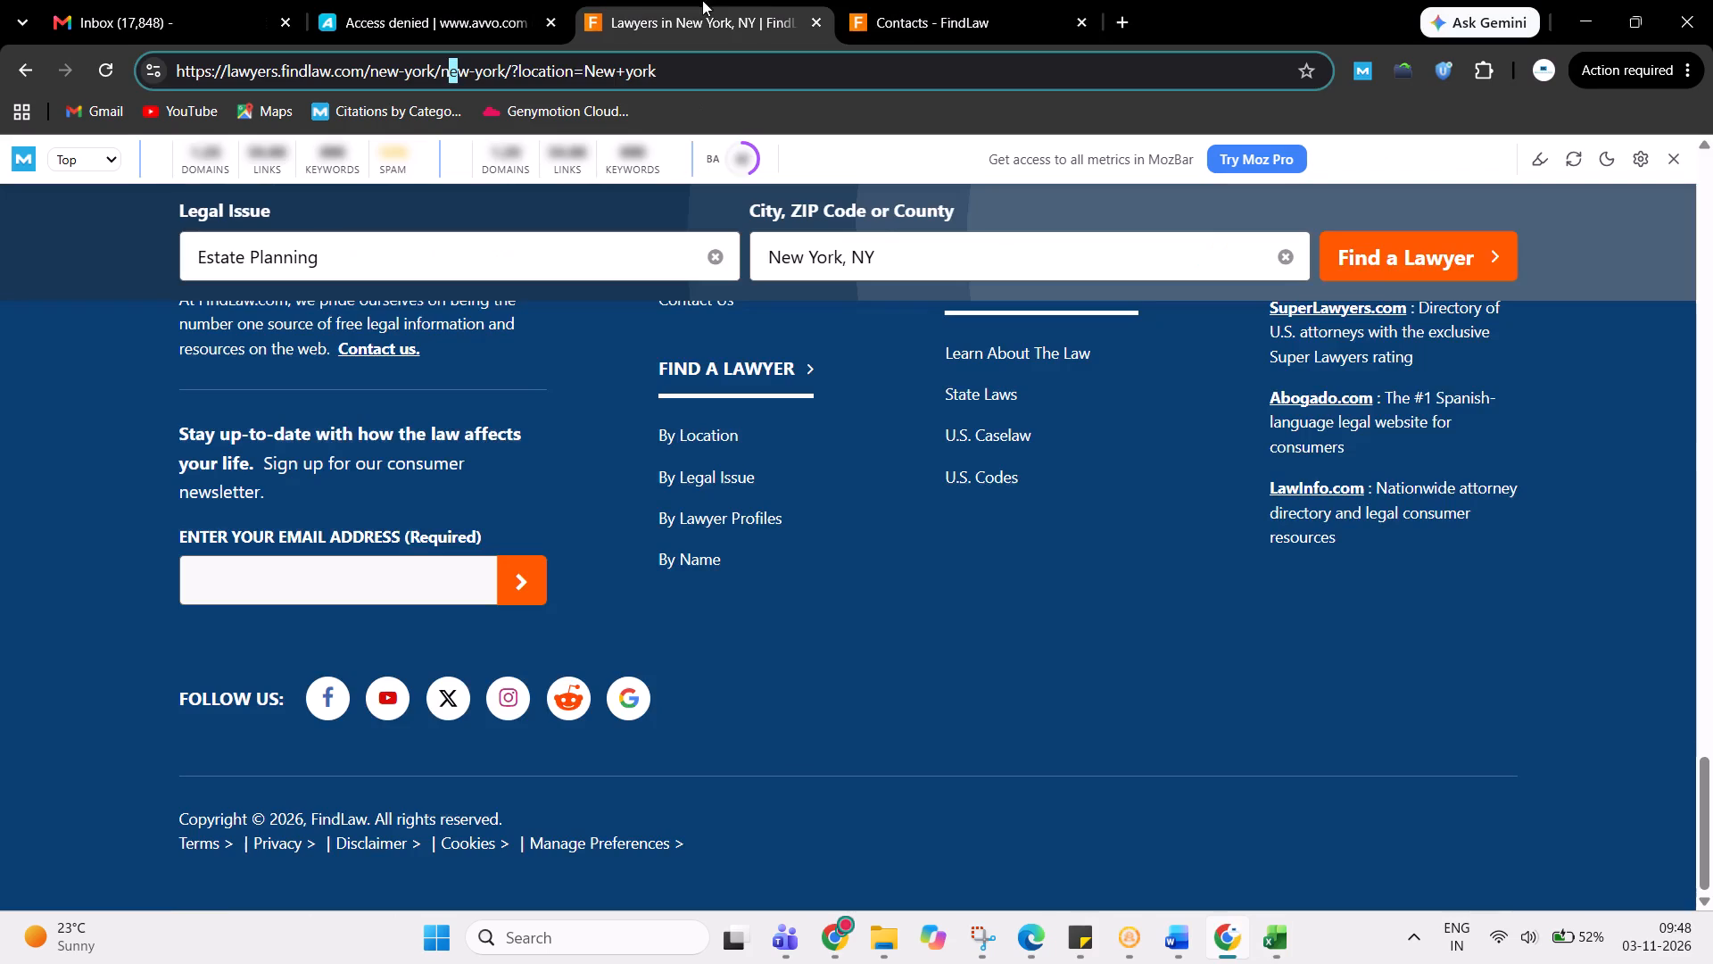
click(964, 0)
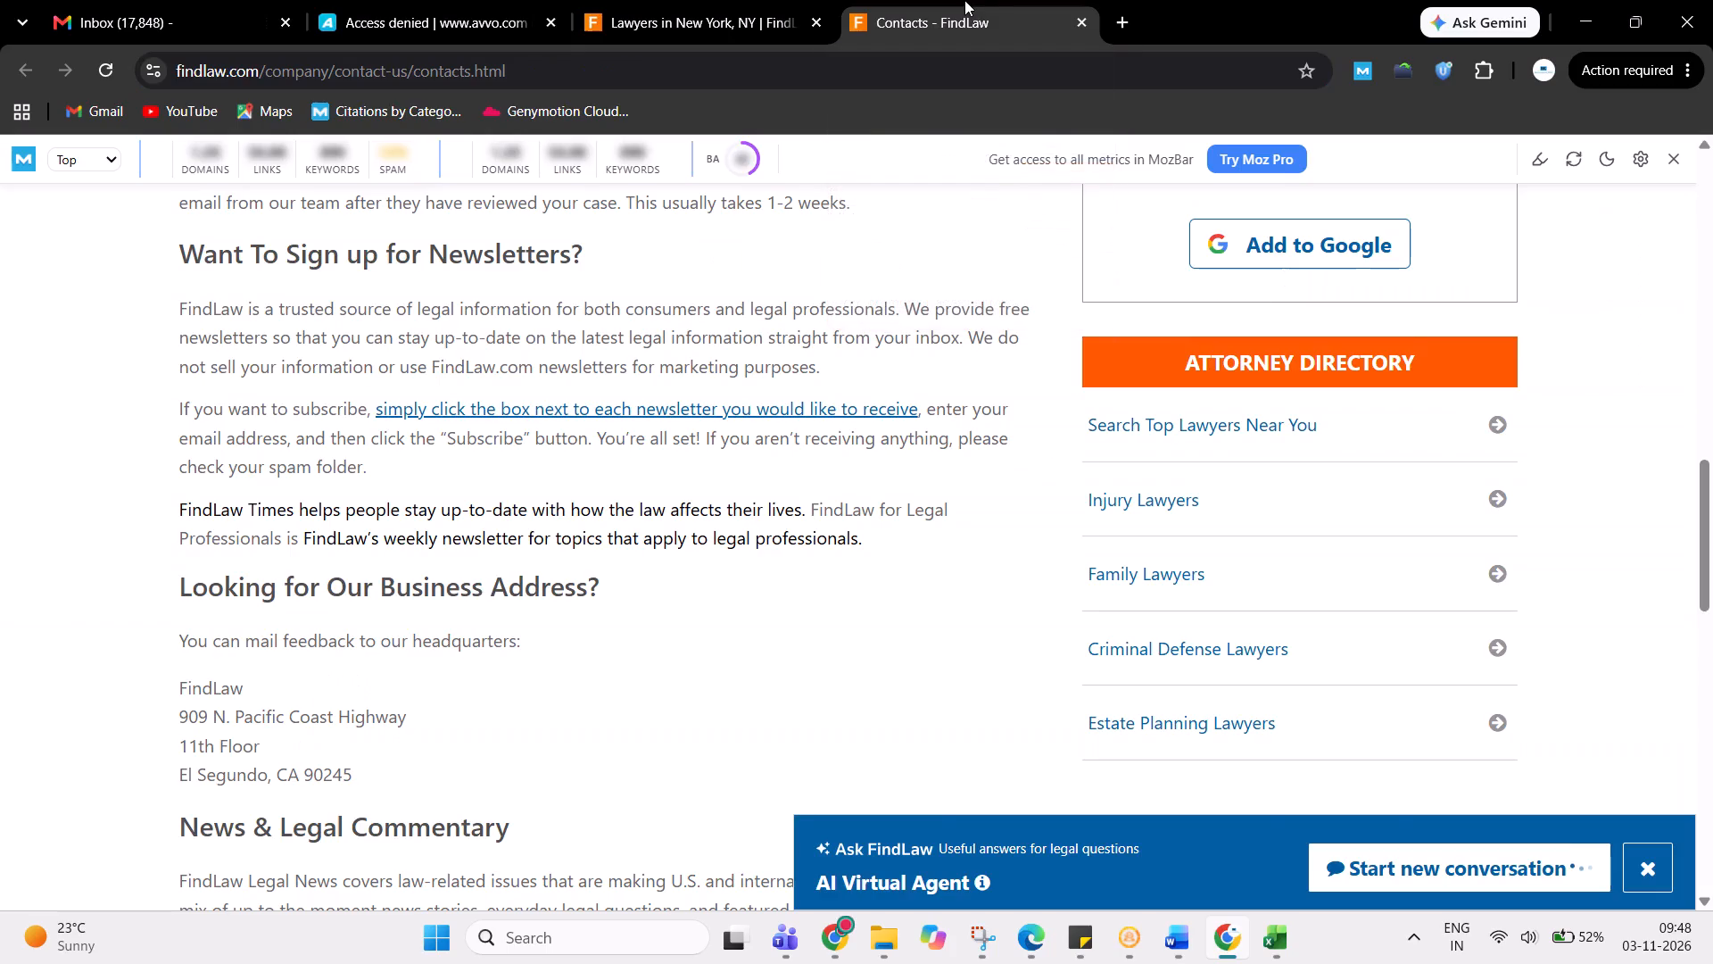
click(712, 0)
click(447, 0)
click(767, 0)
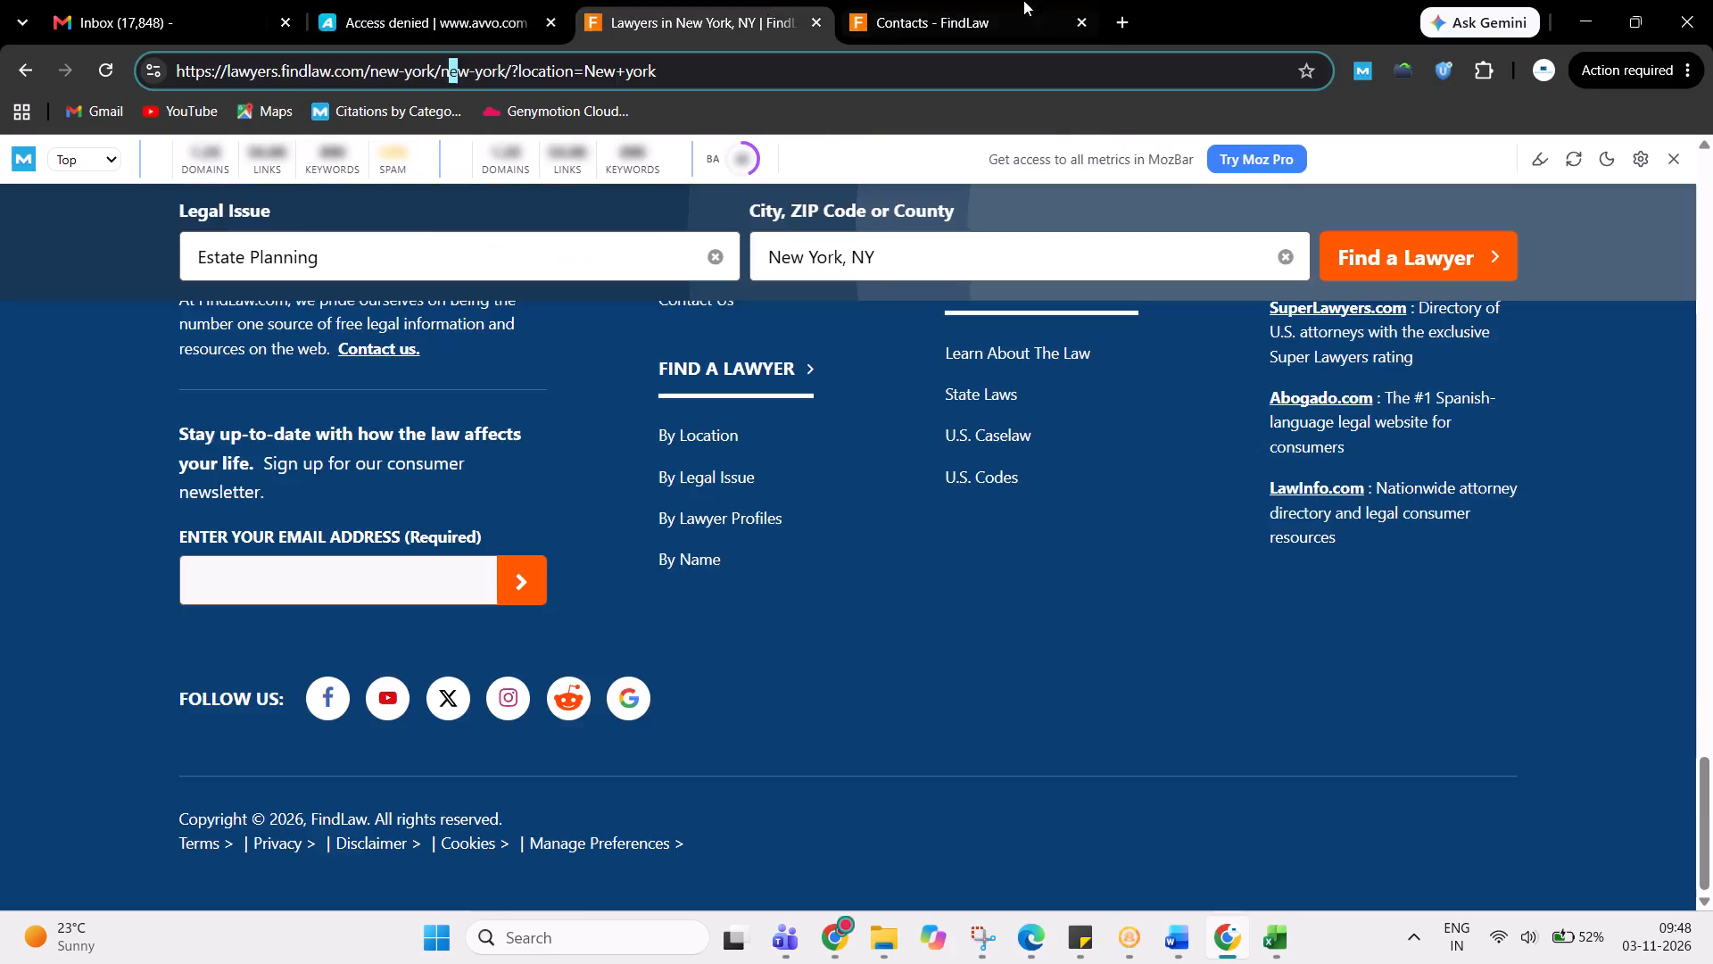
click(1023, 0)
scroll(1021, 580, down, 2)
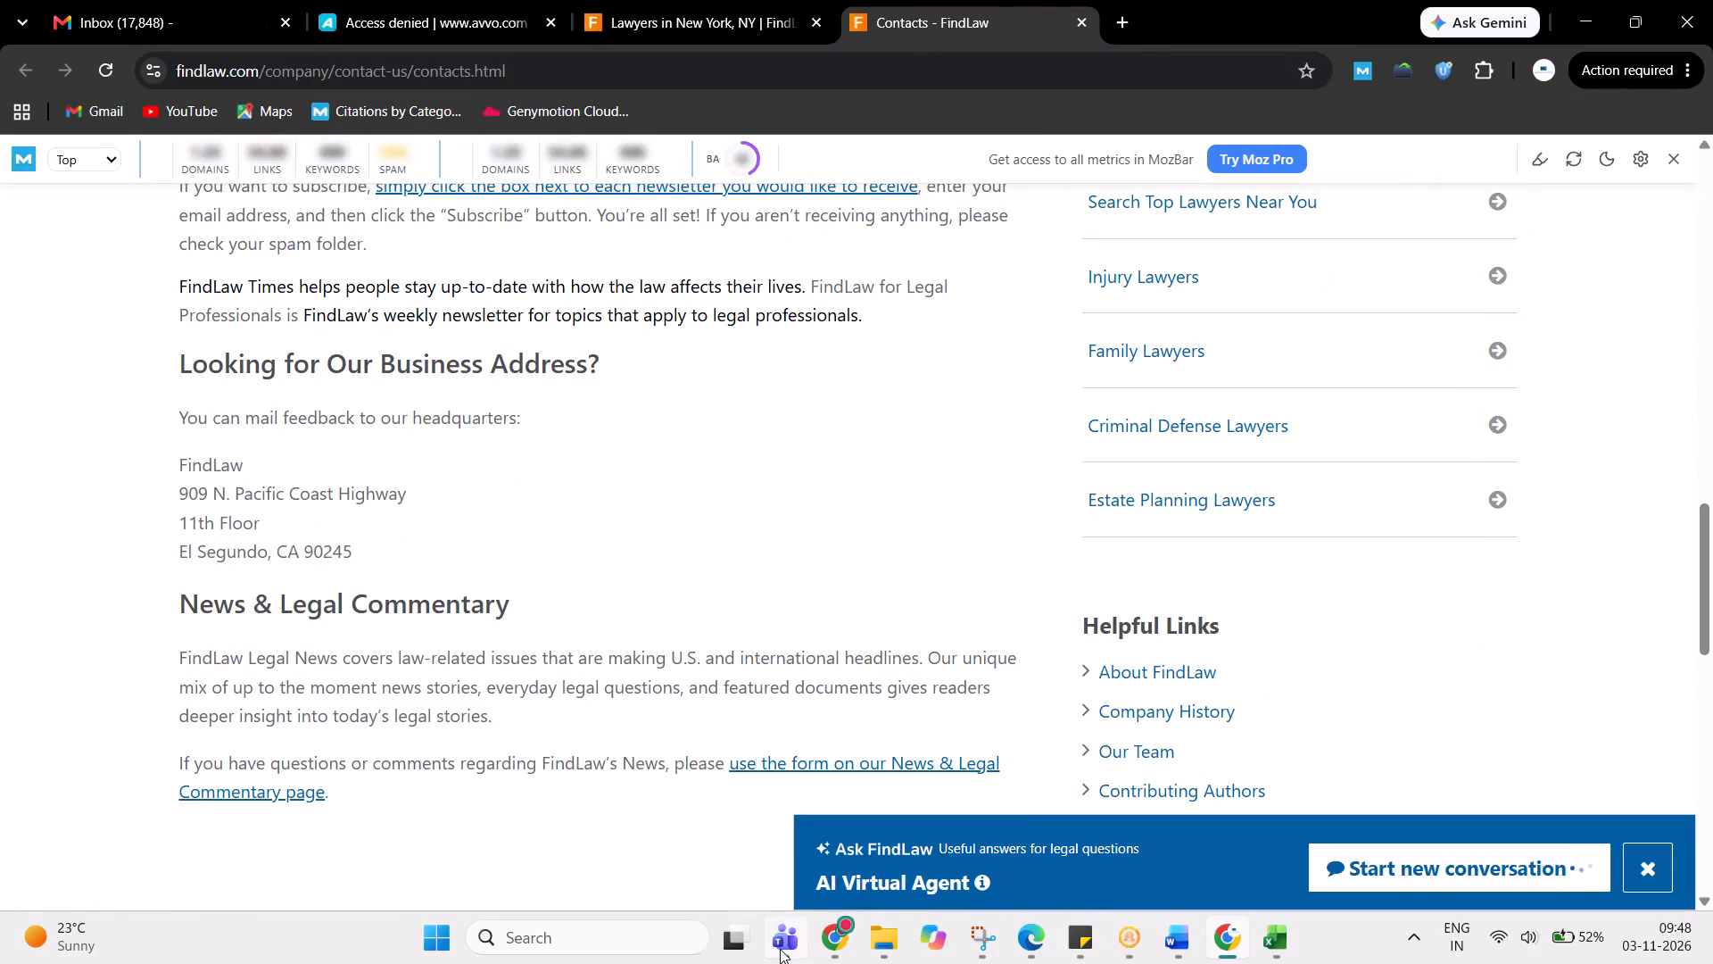
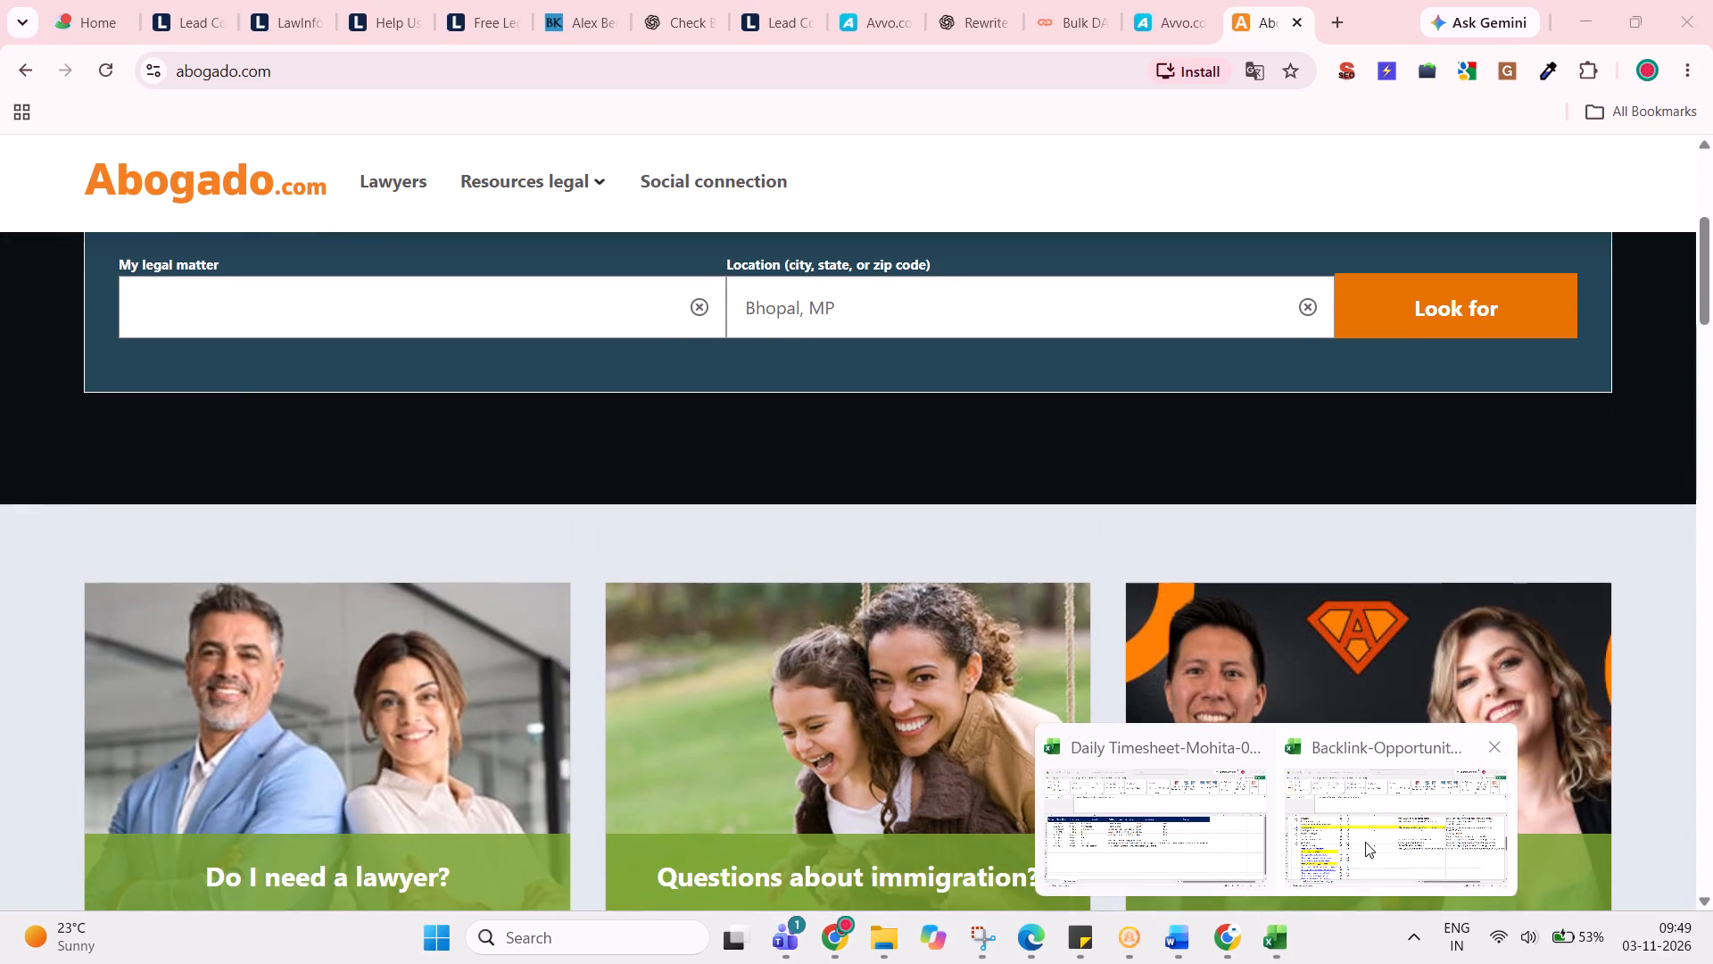
Switch to the Backlink-Opportunities workbook in Excel and review the site rows from abogado.com down through the unnumbered links.
click(1370, 839)
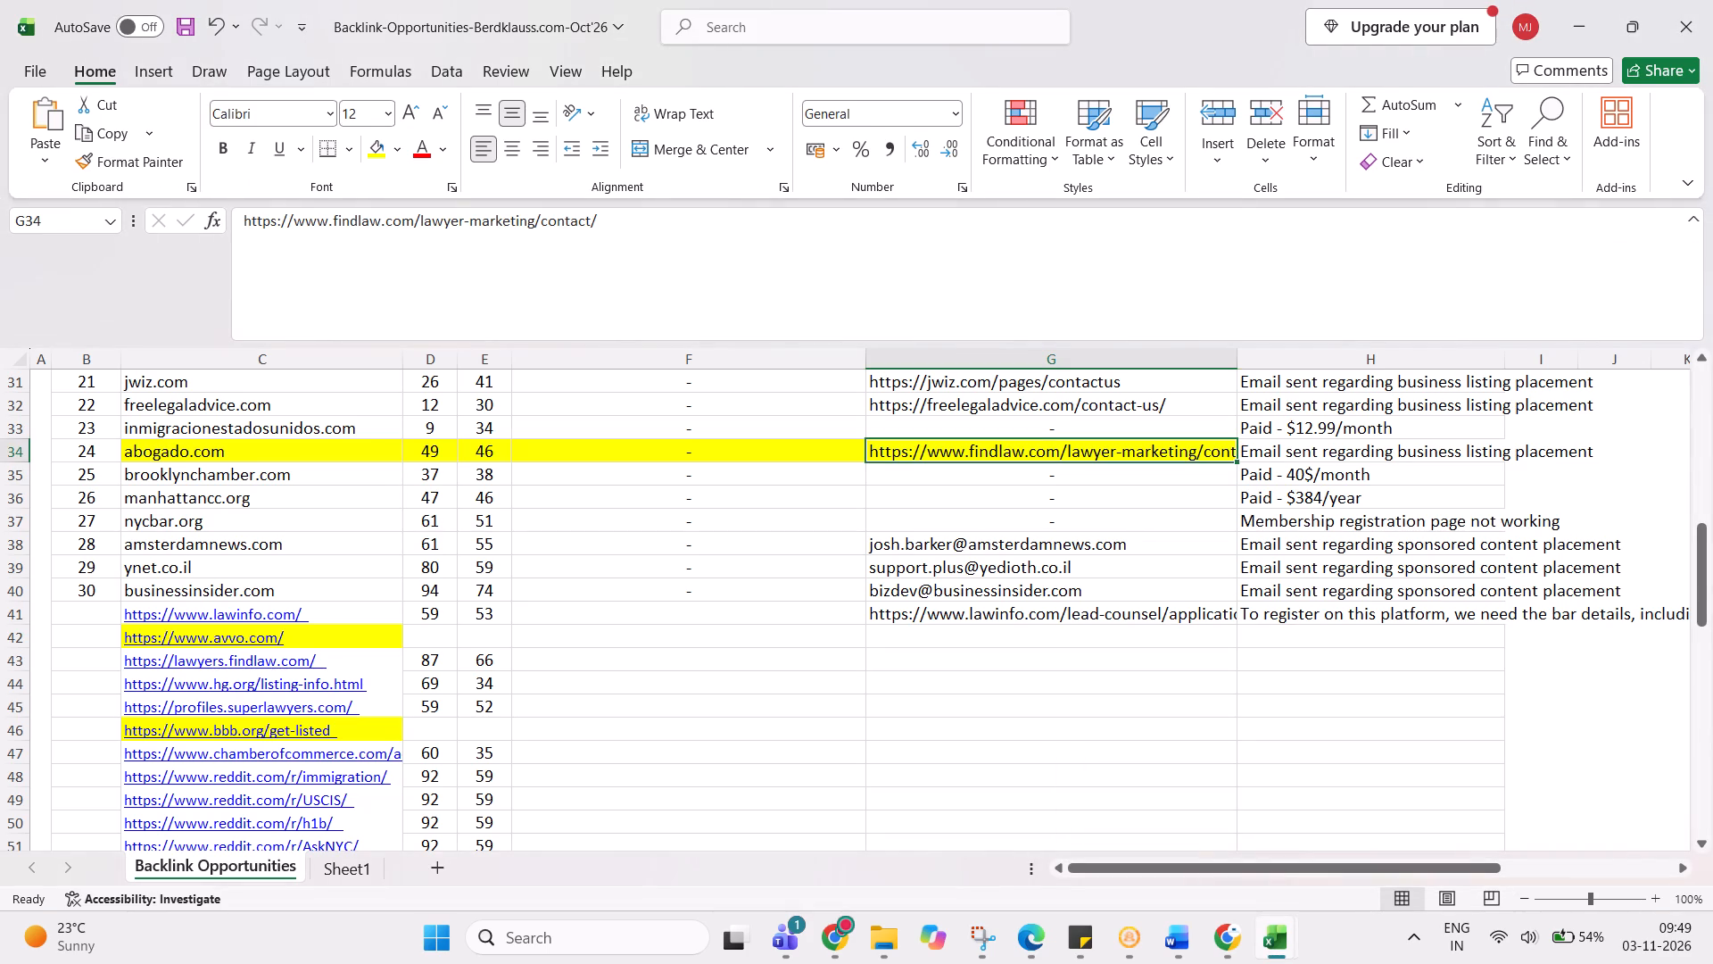
scroll(328, 759, down, 3)
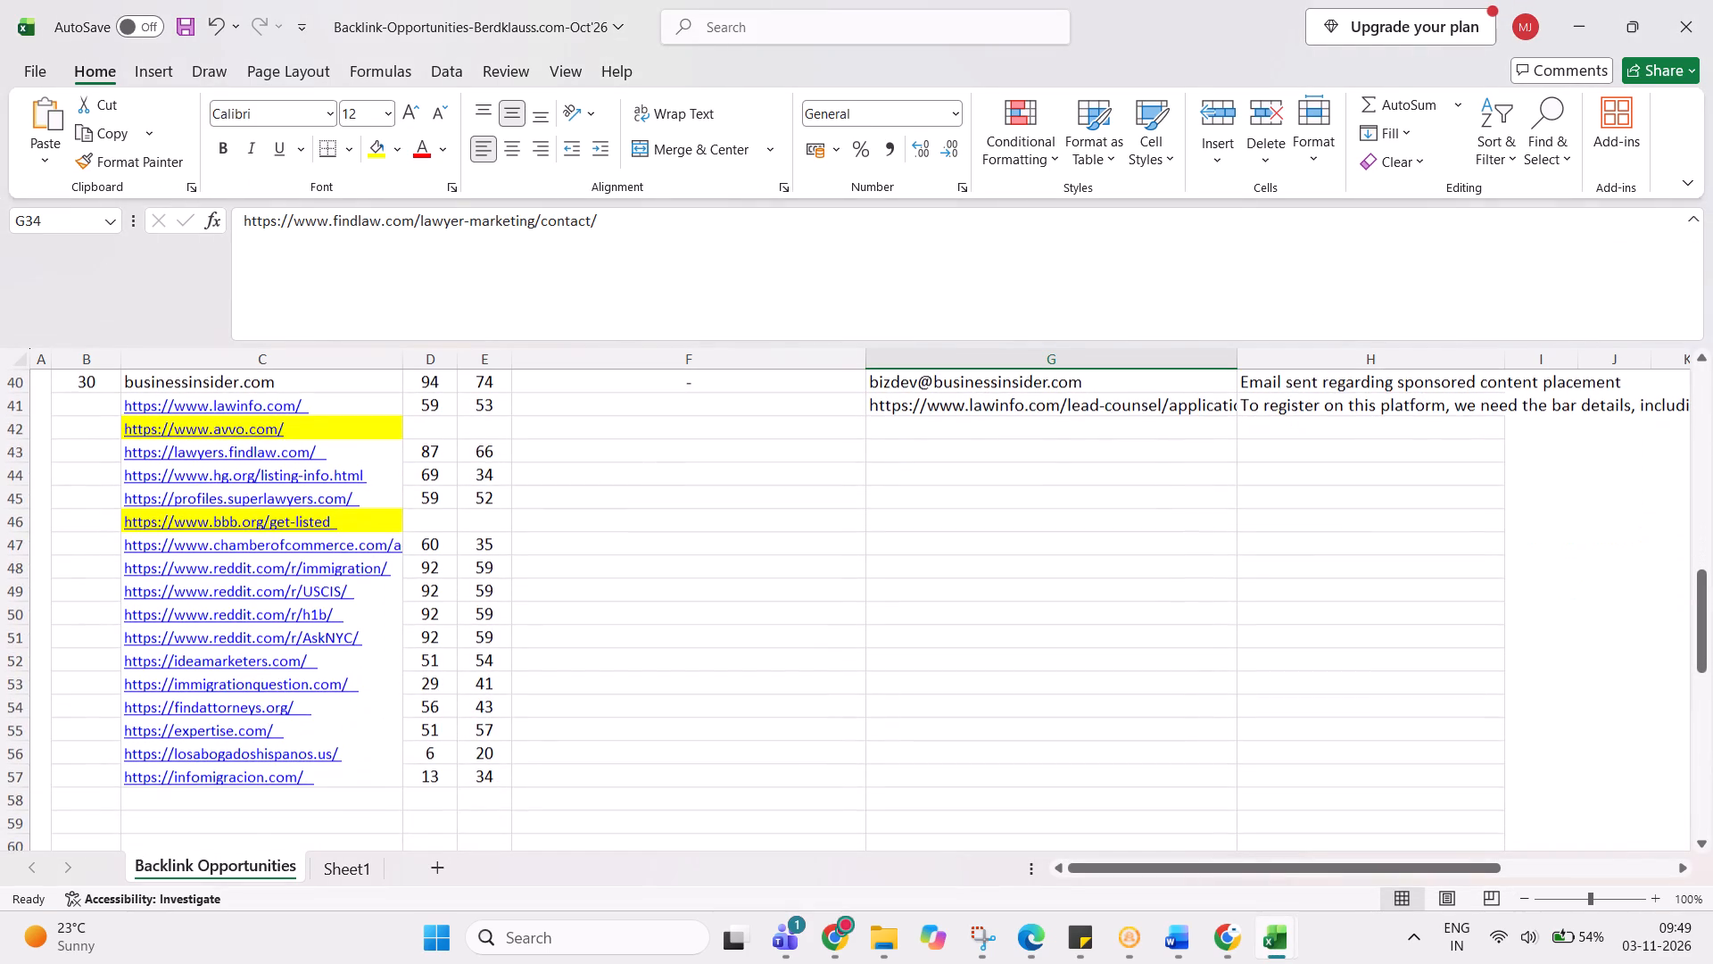
scroll(328, 759, up, 2)
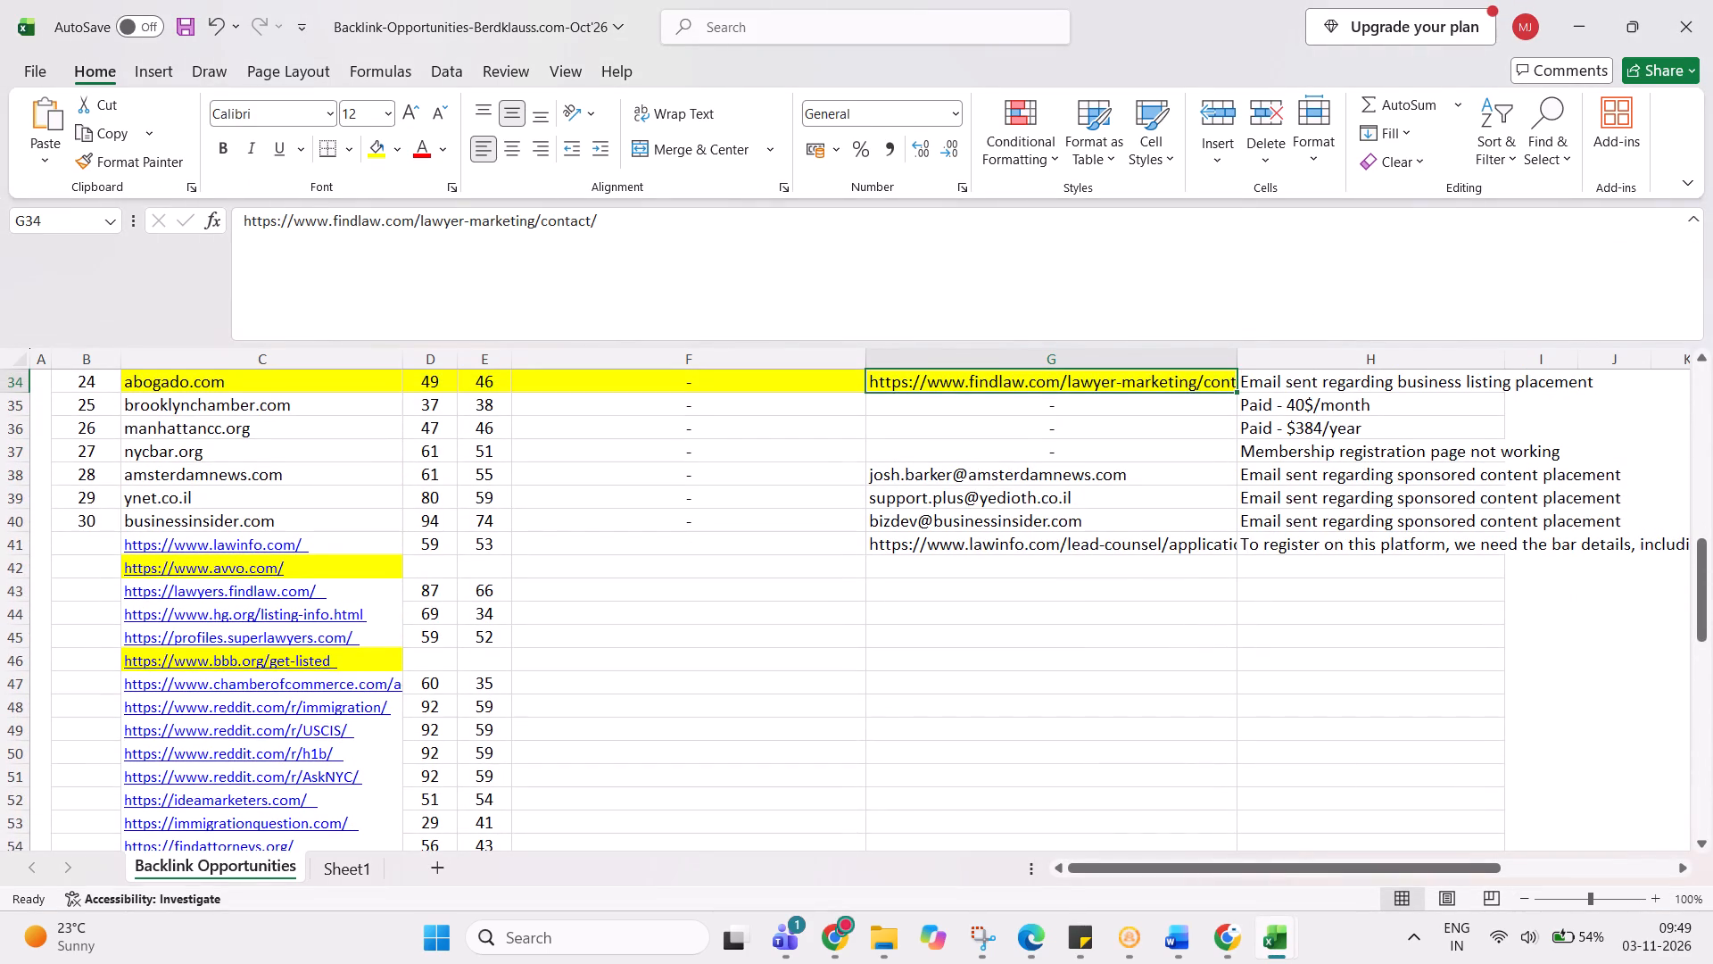
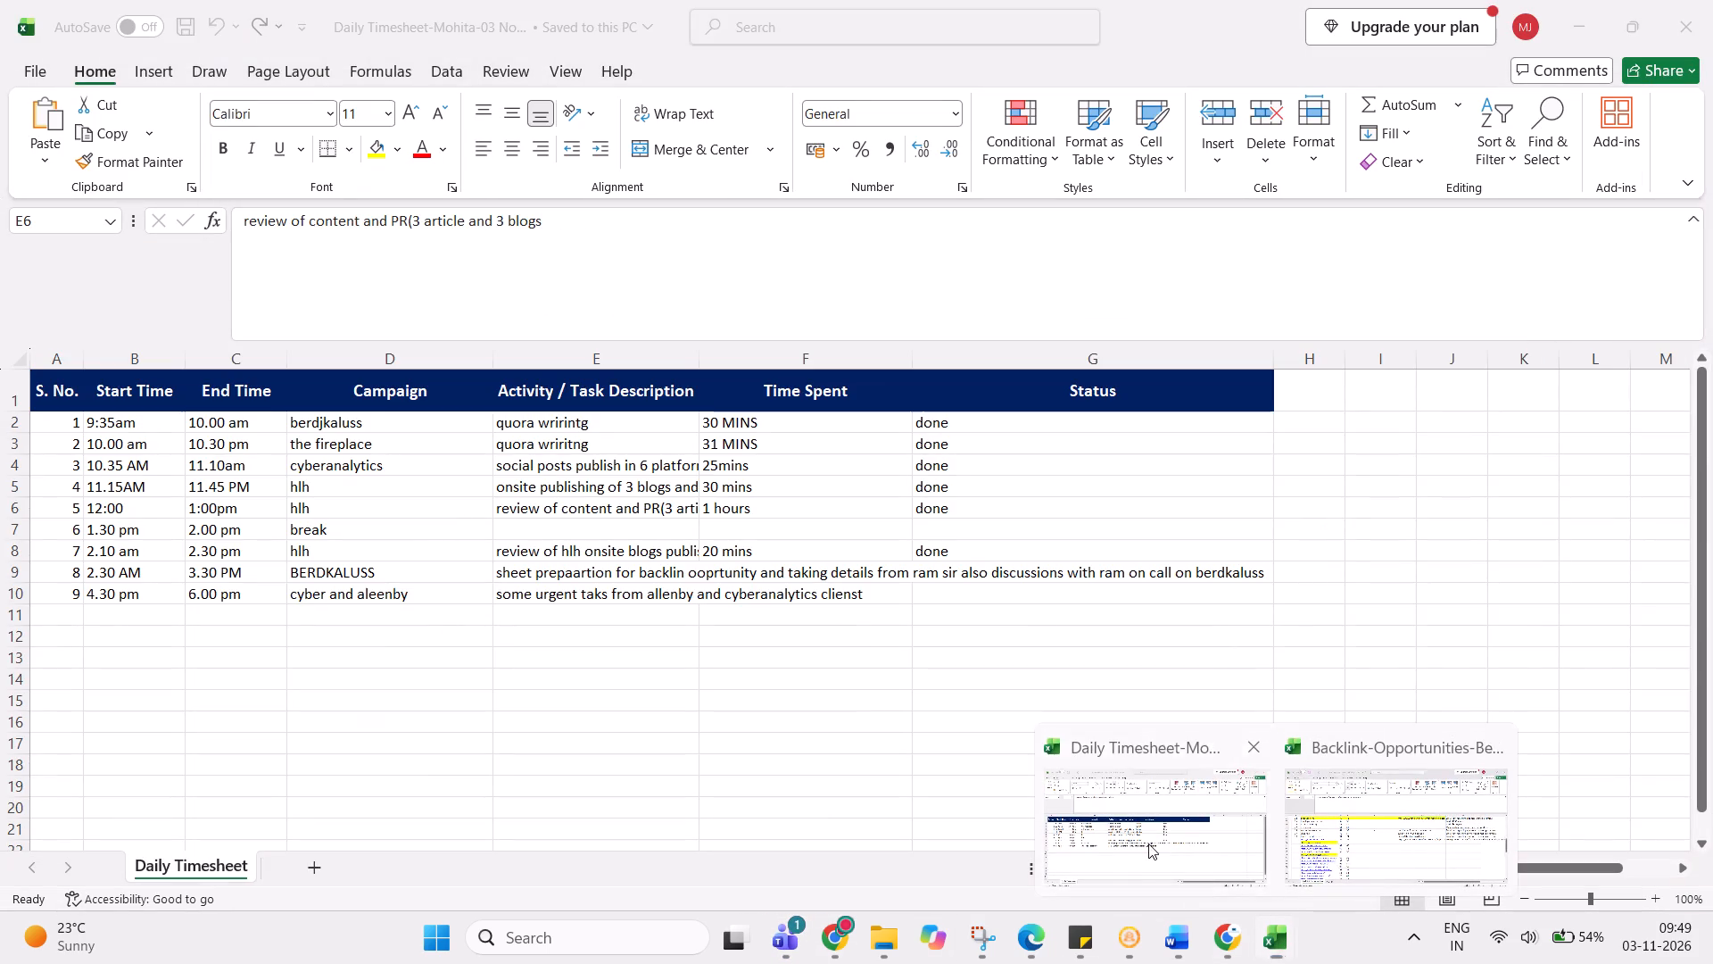
Set the first timesheet row's start time to 9:30am and its end time to 9.49 am.
double_click(103, 421)
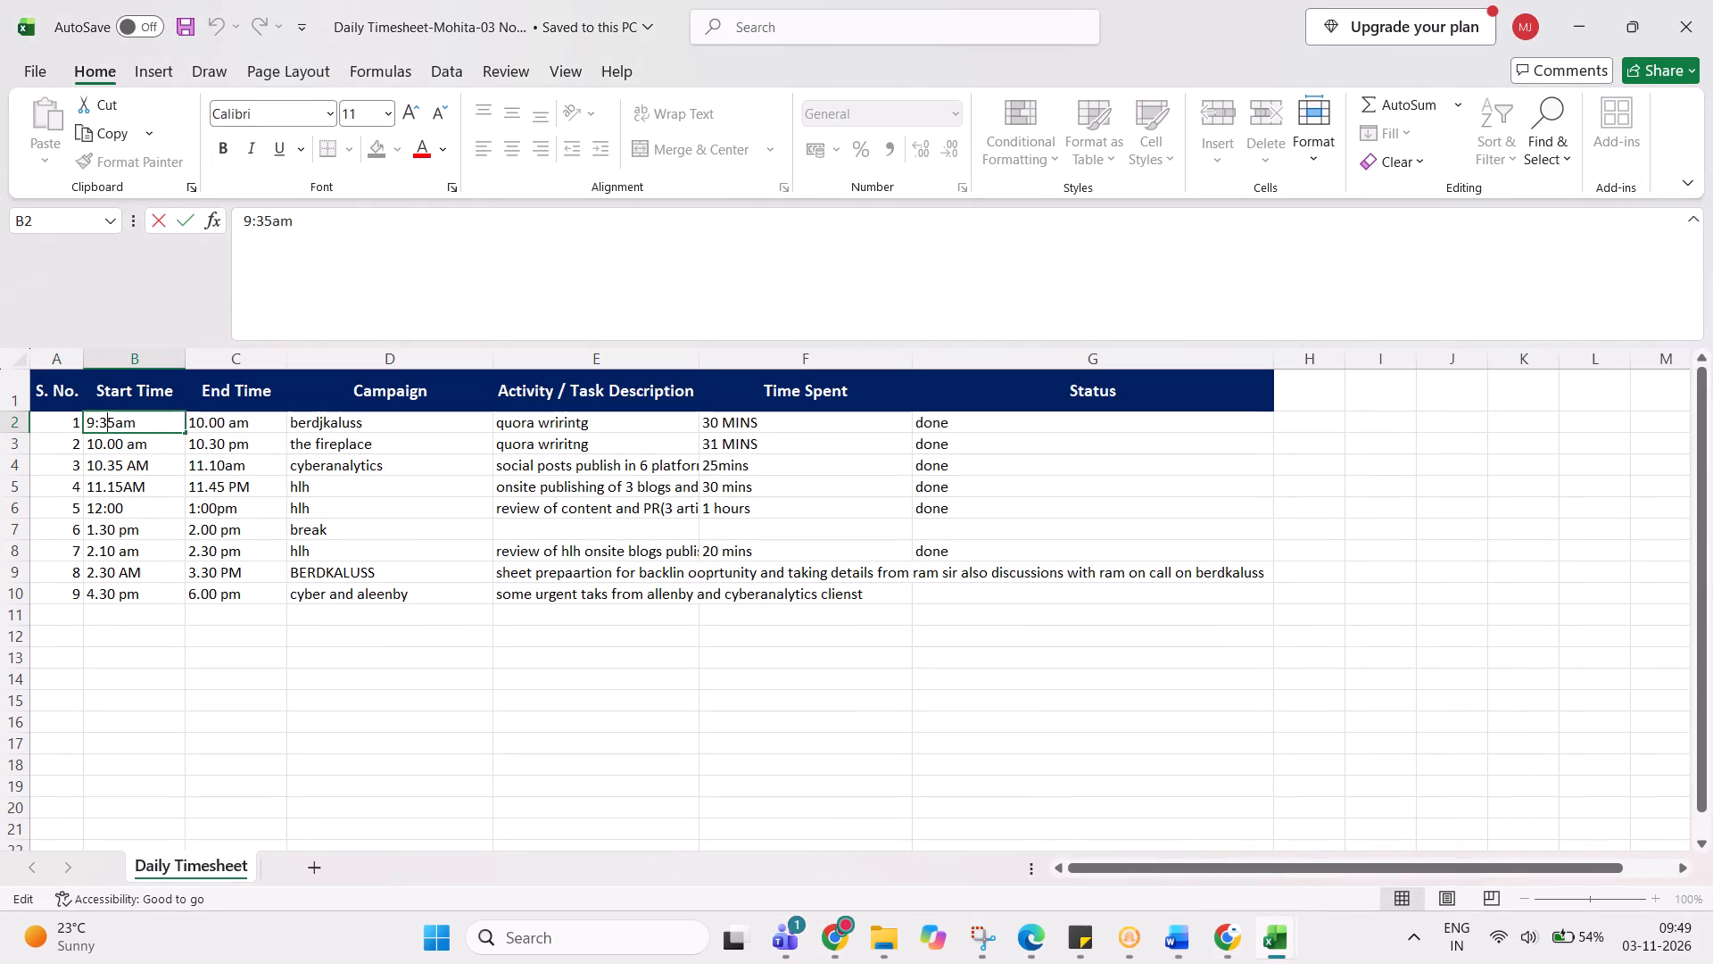
key(Delete)
key(0)
click(228, 420)
double_click(219, 421)
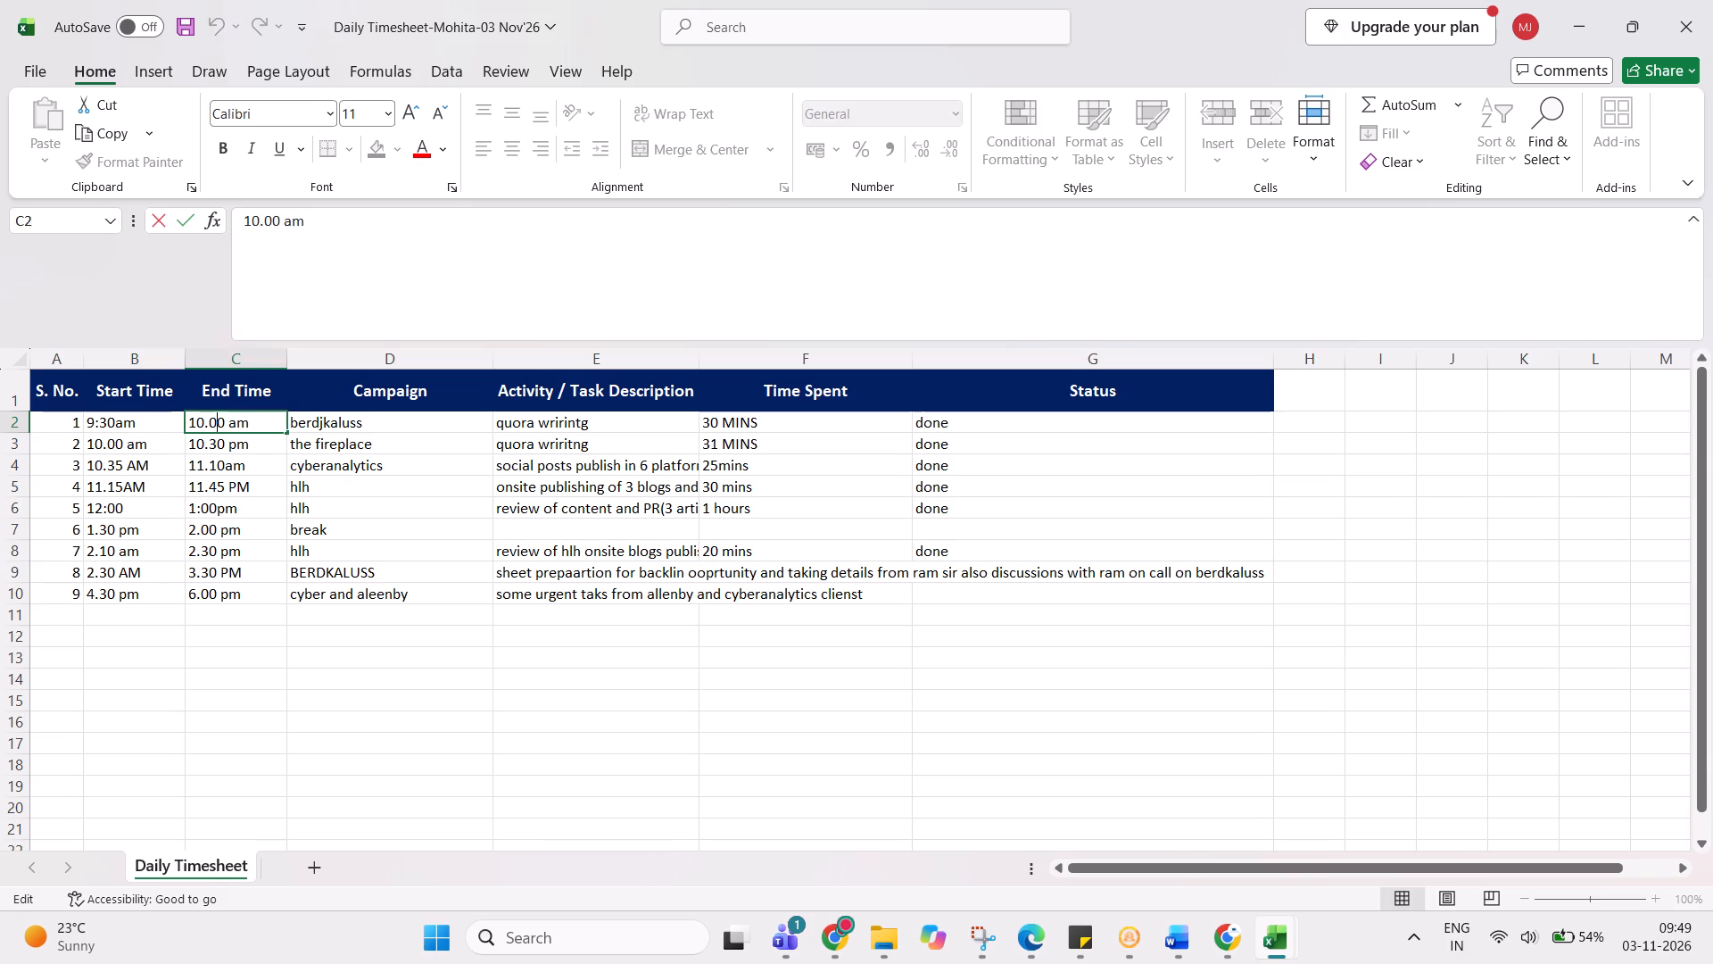
drag(225, 420, 172, 421)
text(9.49)
click(377, 420)
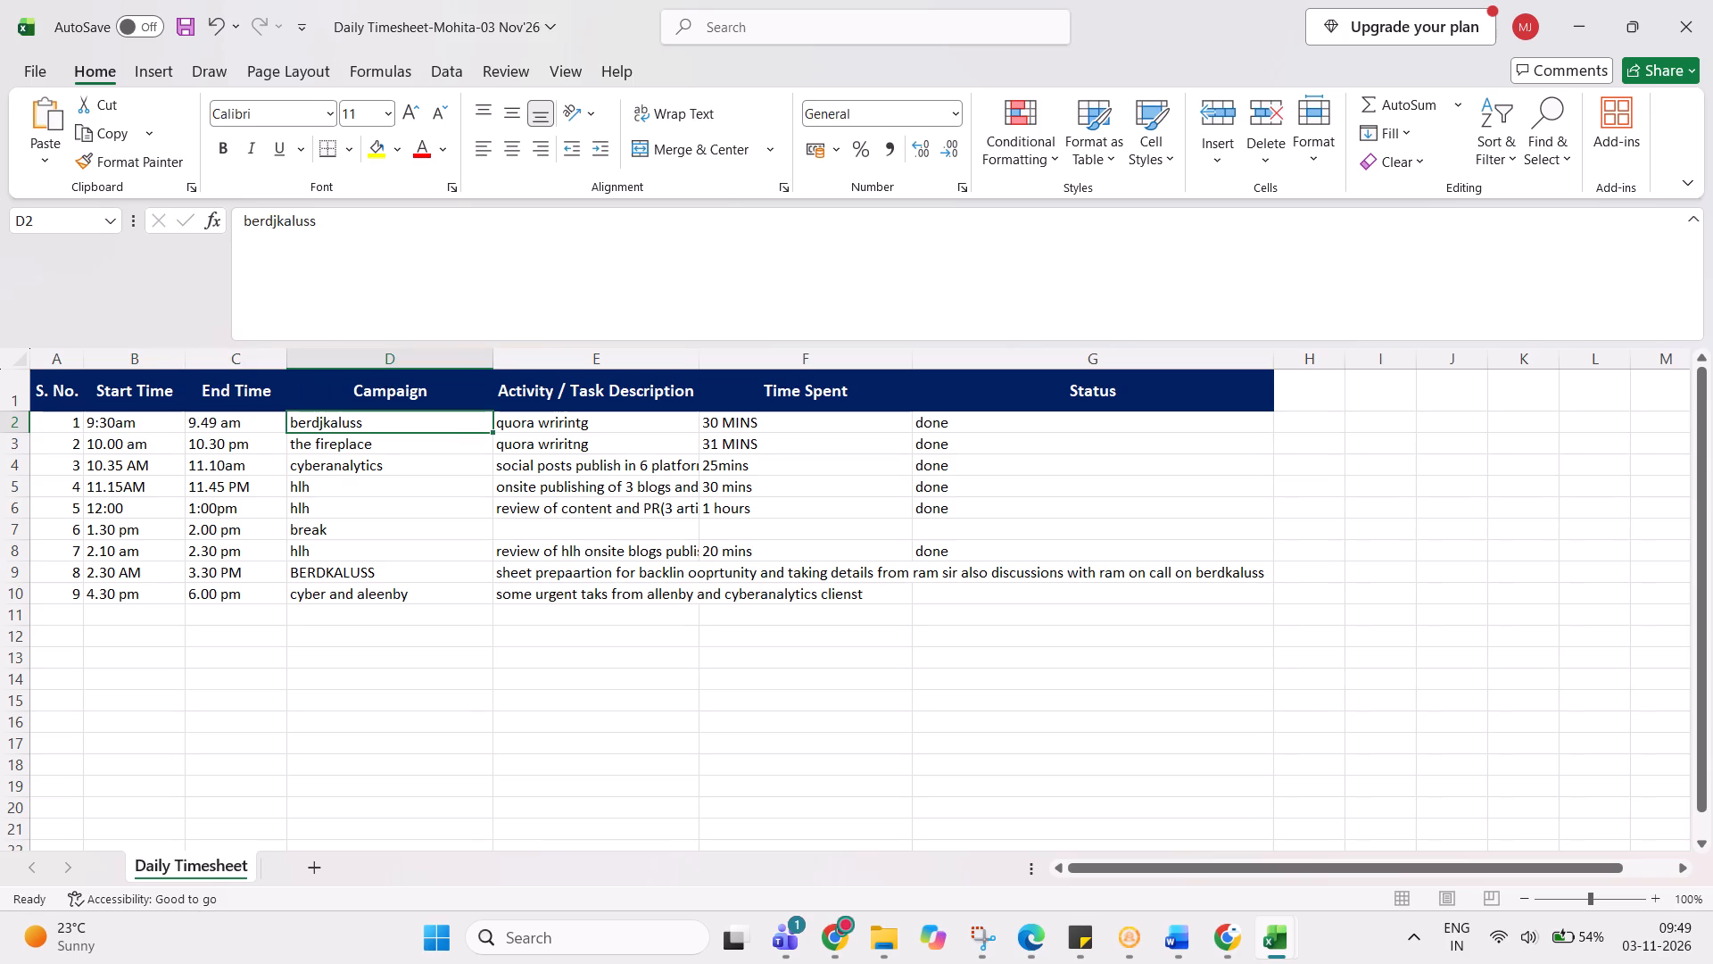
Clear the old campaign, activity, time spent and status entries from all nine timesheet rows.
drag(476, 424, 1048, 591)
click(455, 563)
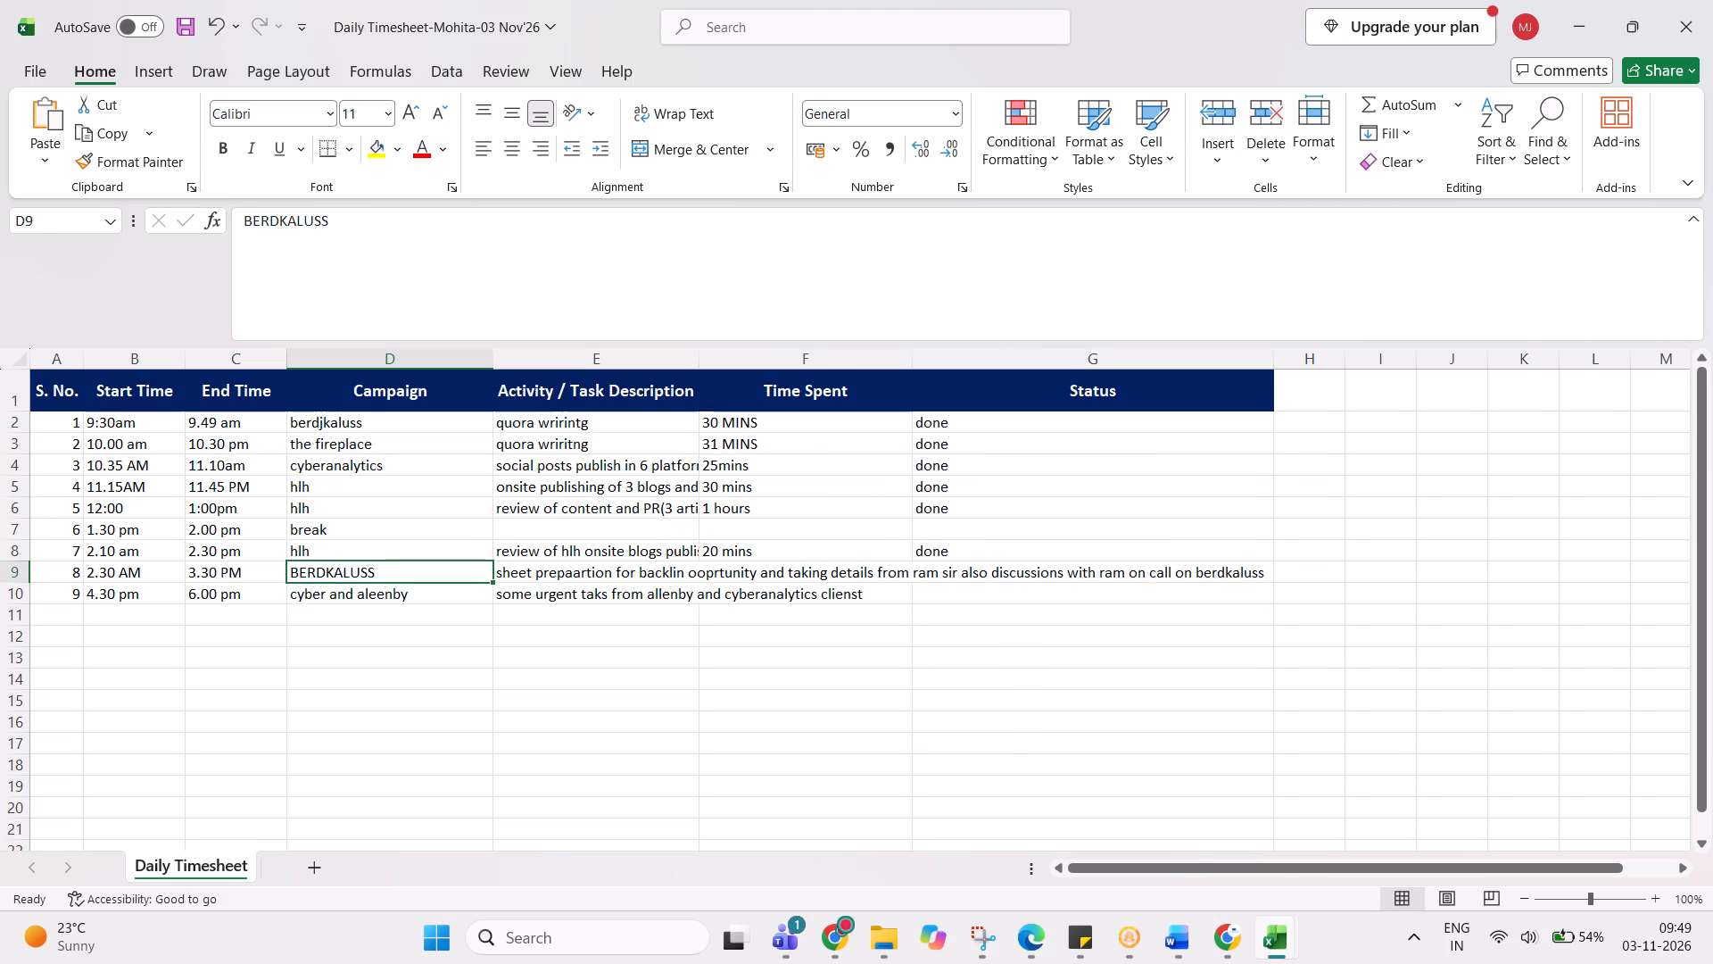
drag(346, 422, 968, 597)
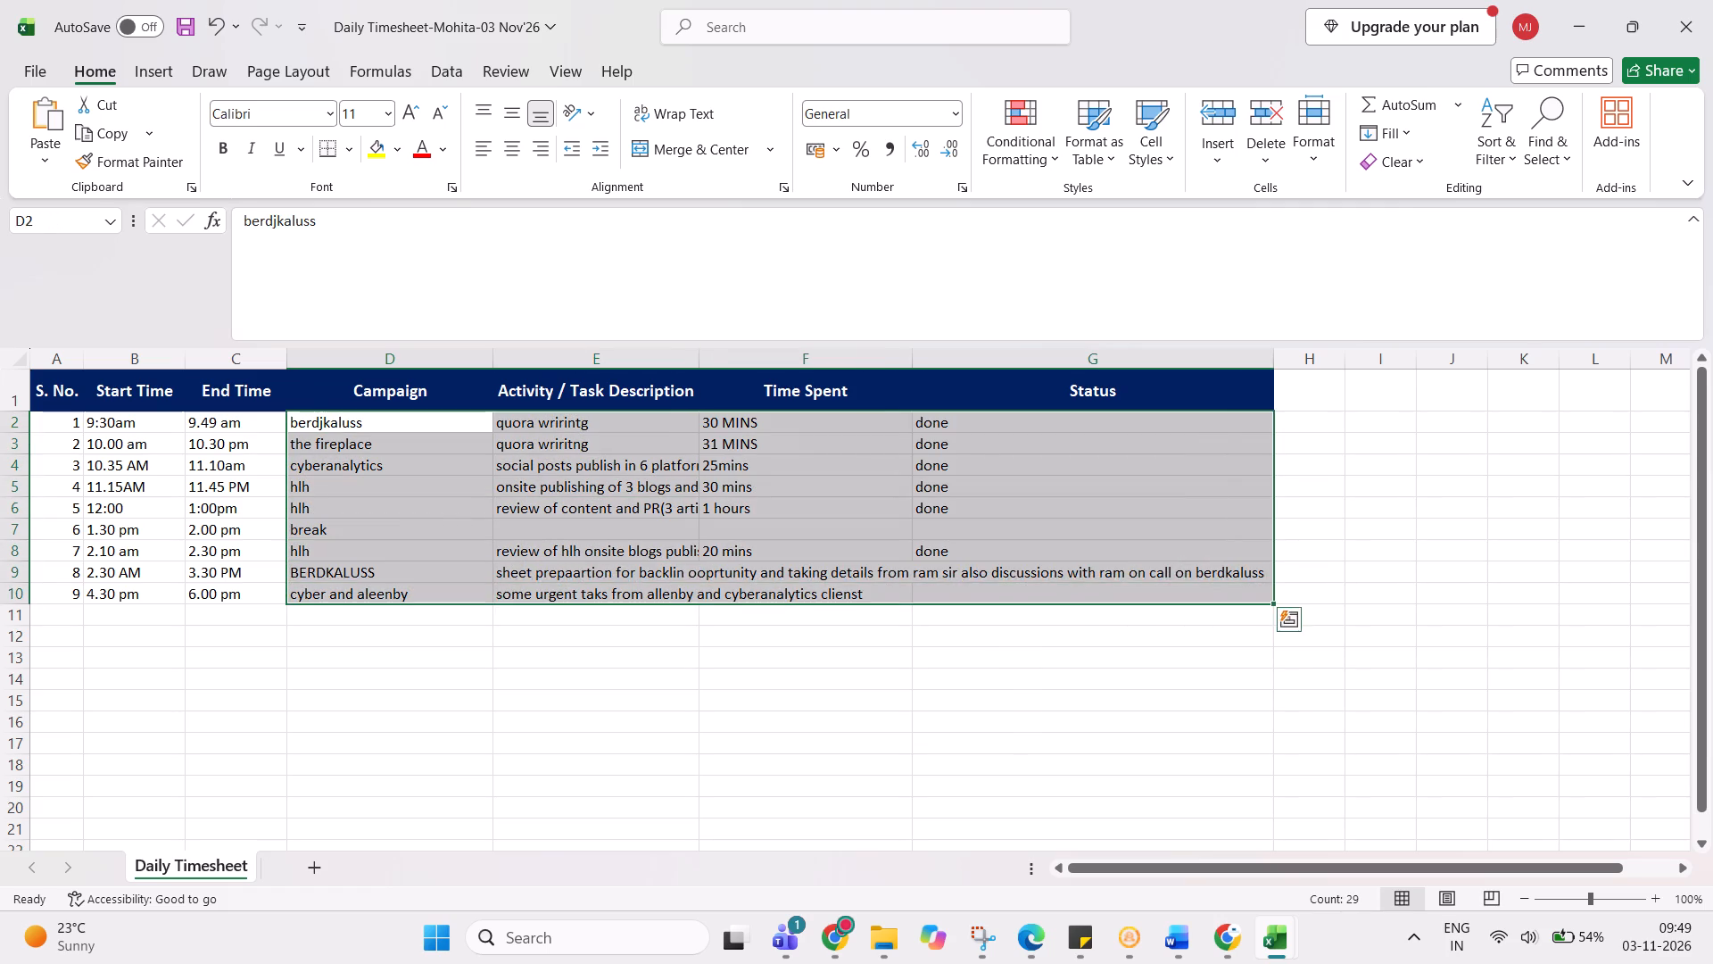
key(Delete)
Enter "discussions on teams with ram and atul" as the first row's activity description and save the timesheet.
click(593, 416)
click(582, 429)
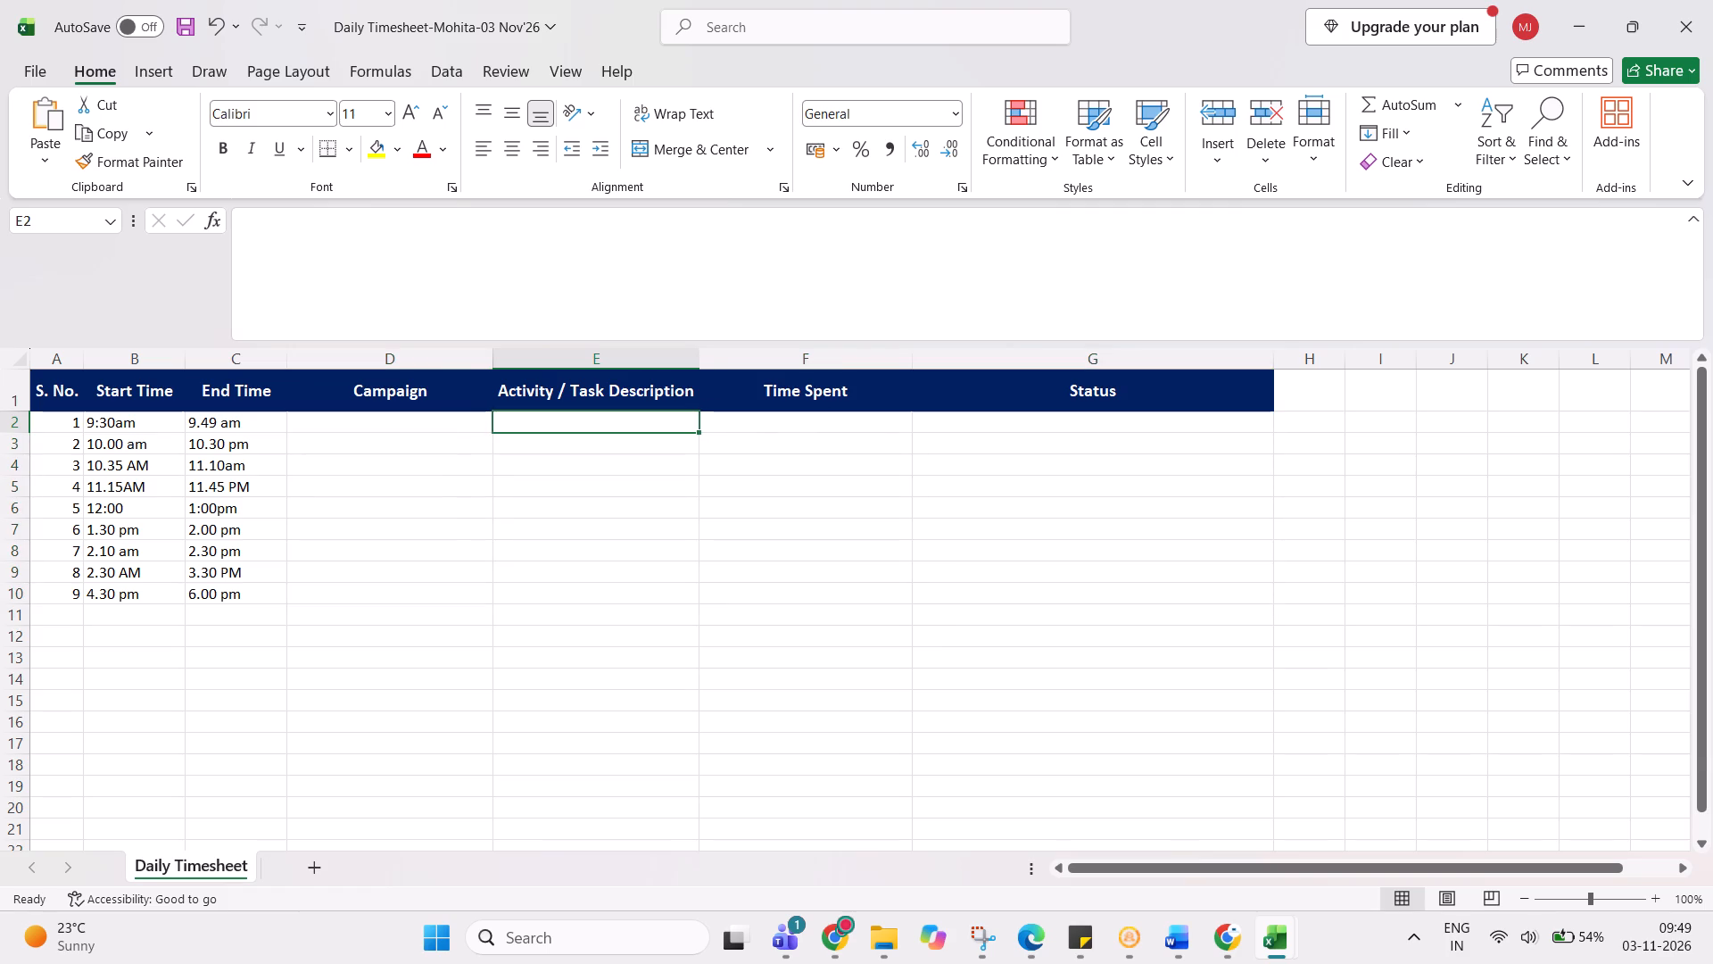
double_click(583, 420)
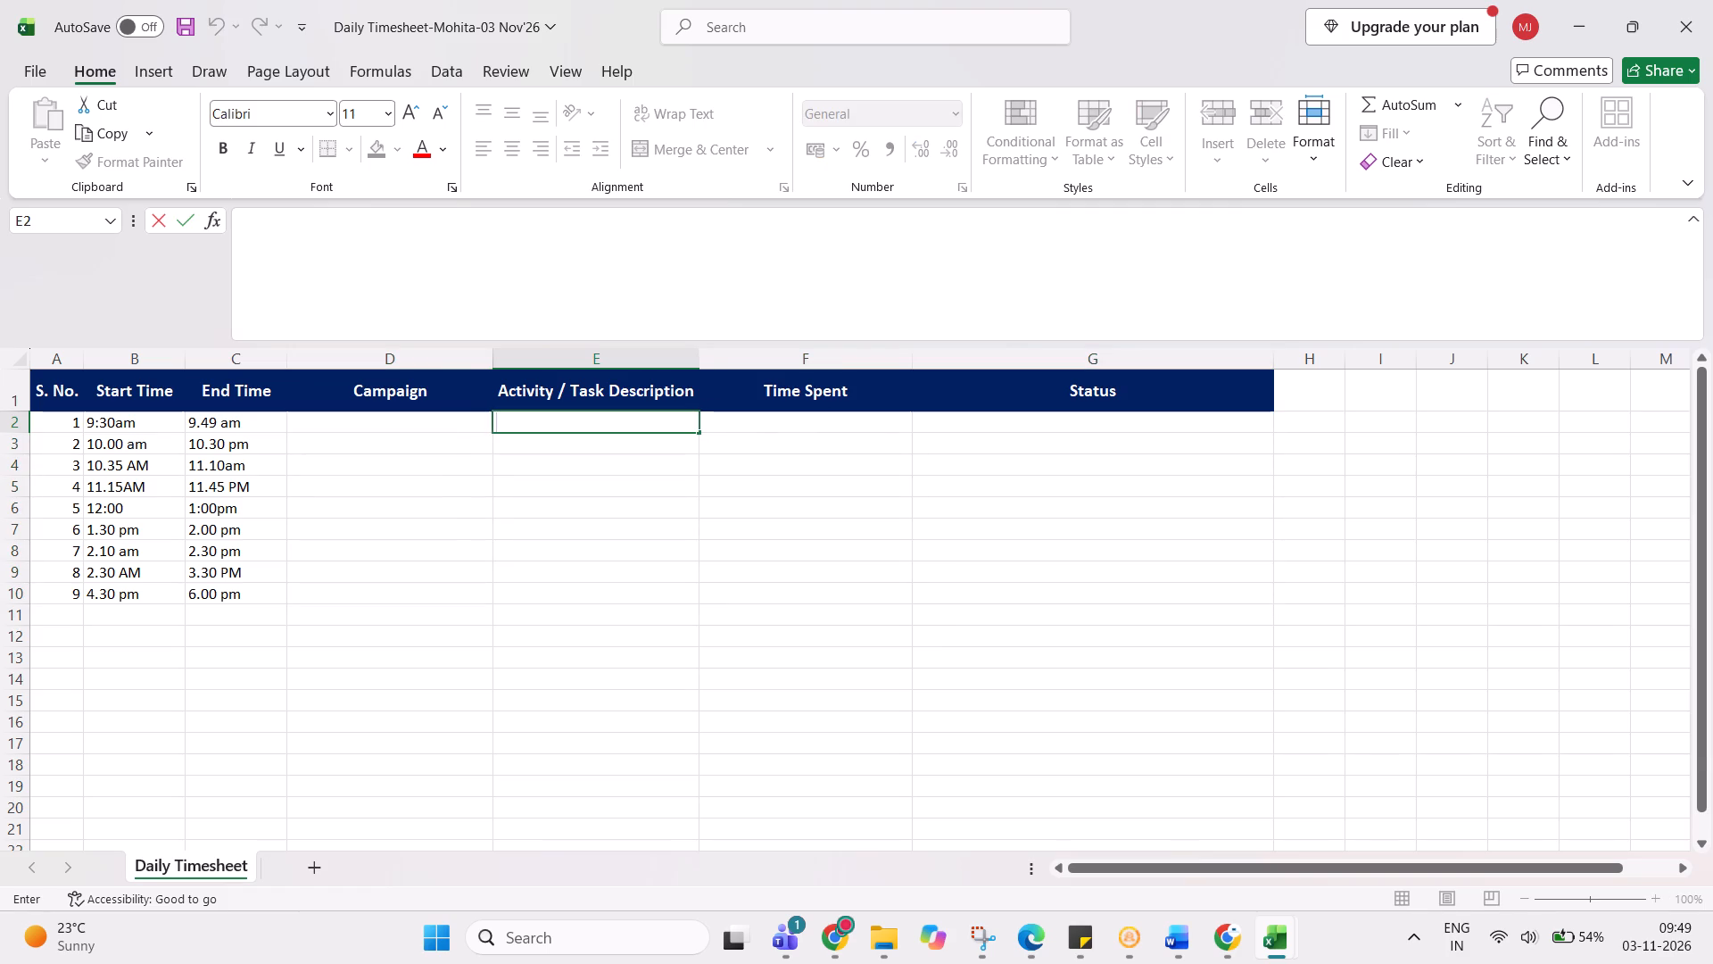
text(tem)
key(BackSpace)
key(BackSpace)
key(BackSpace)
text(discussions on temas with ram a)
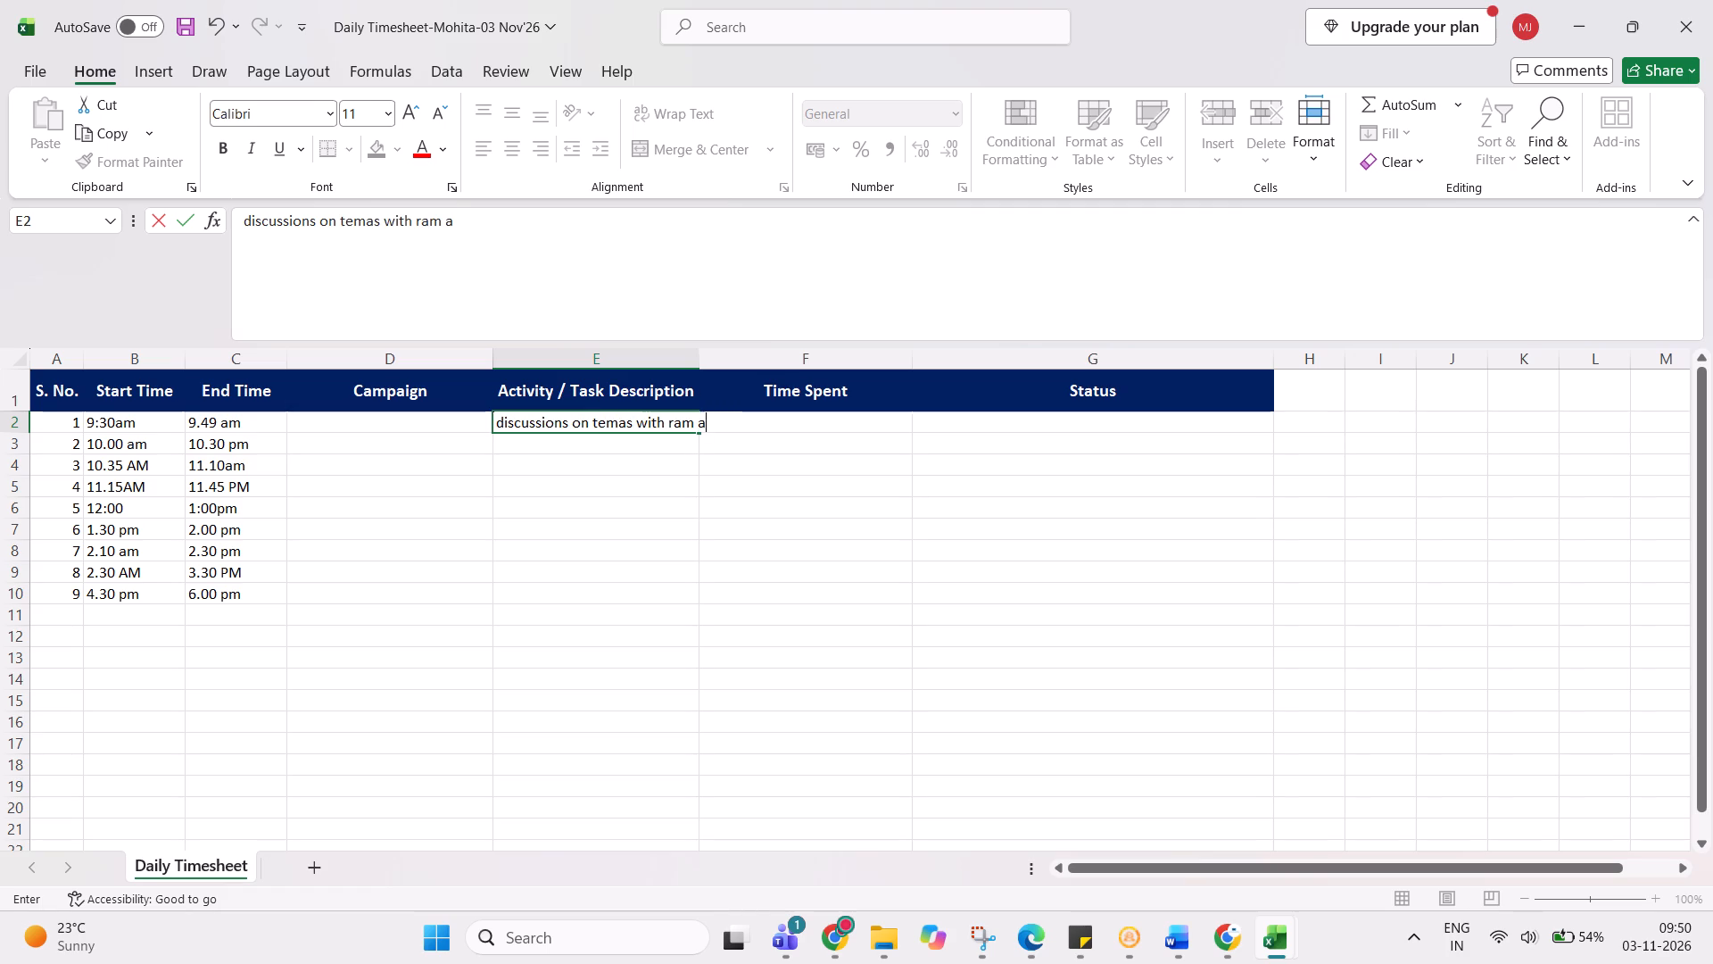
text(nd atul)
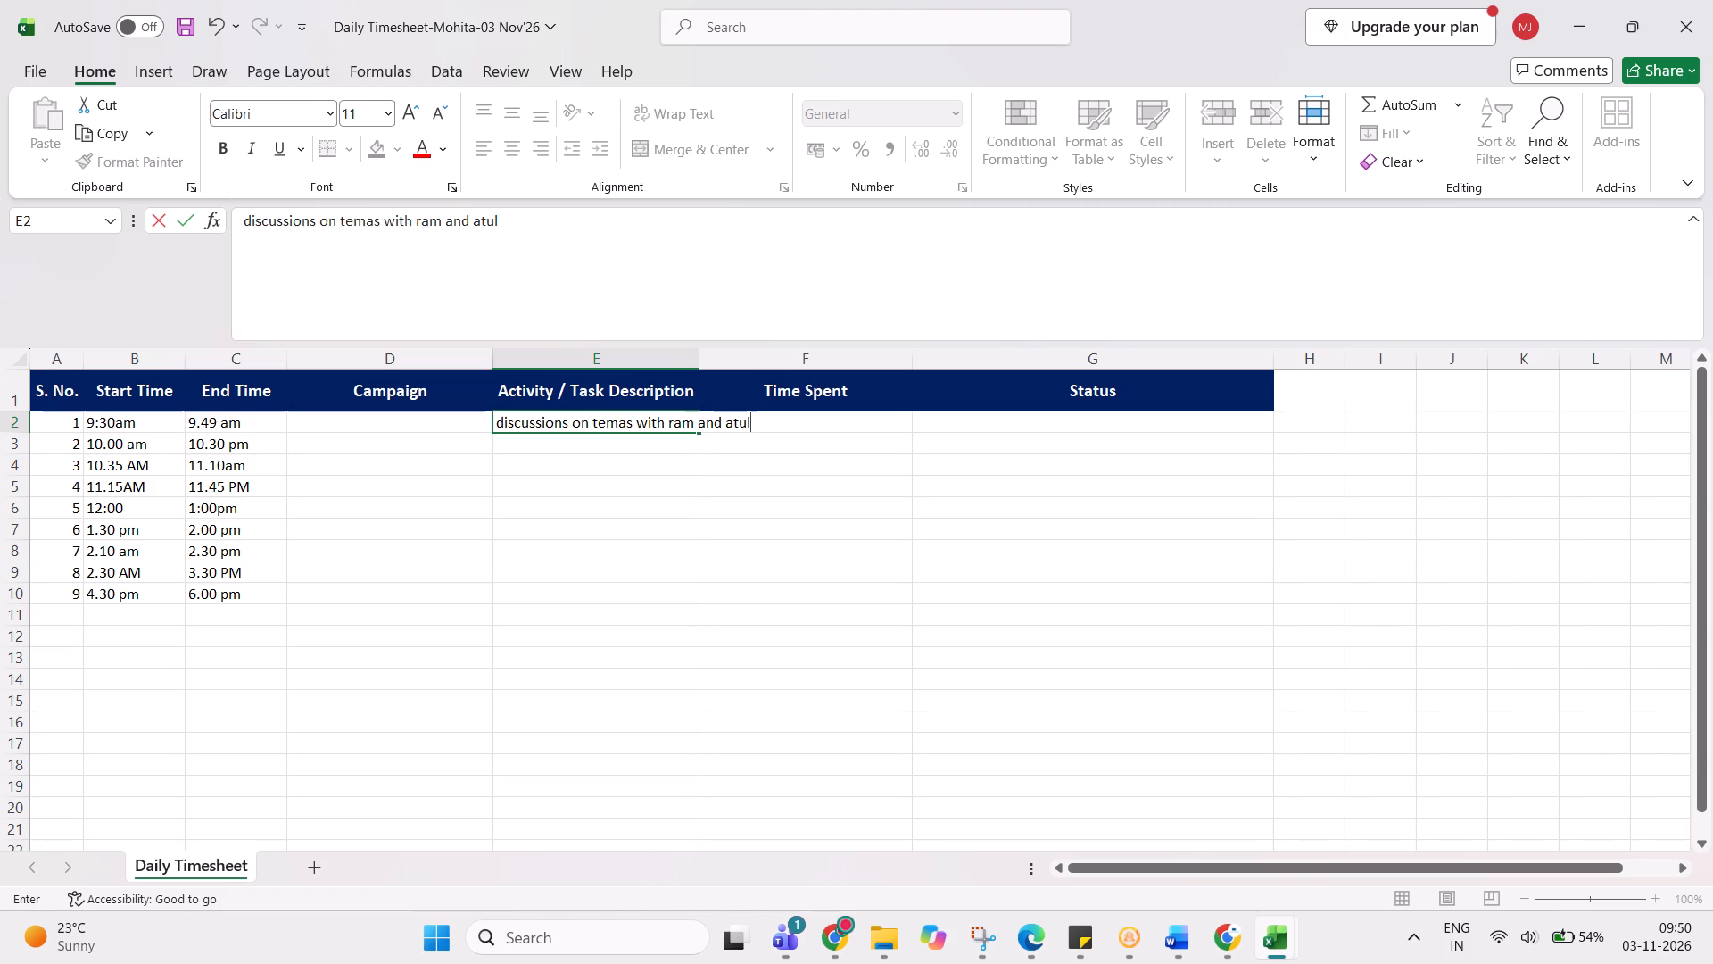
click(516, 536)
click(616, 423)
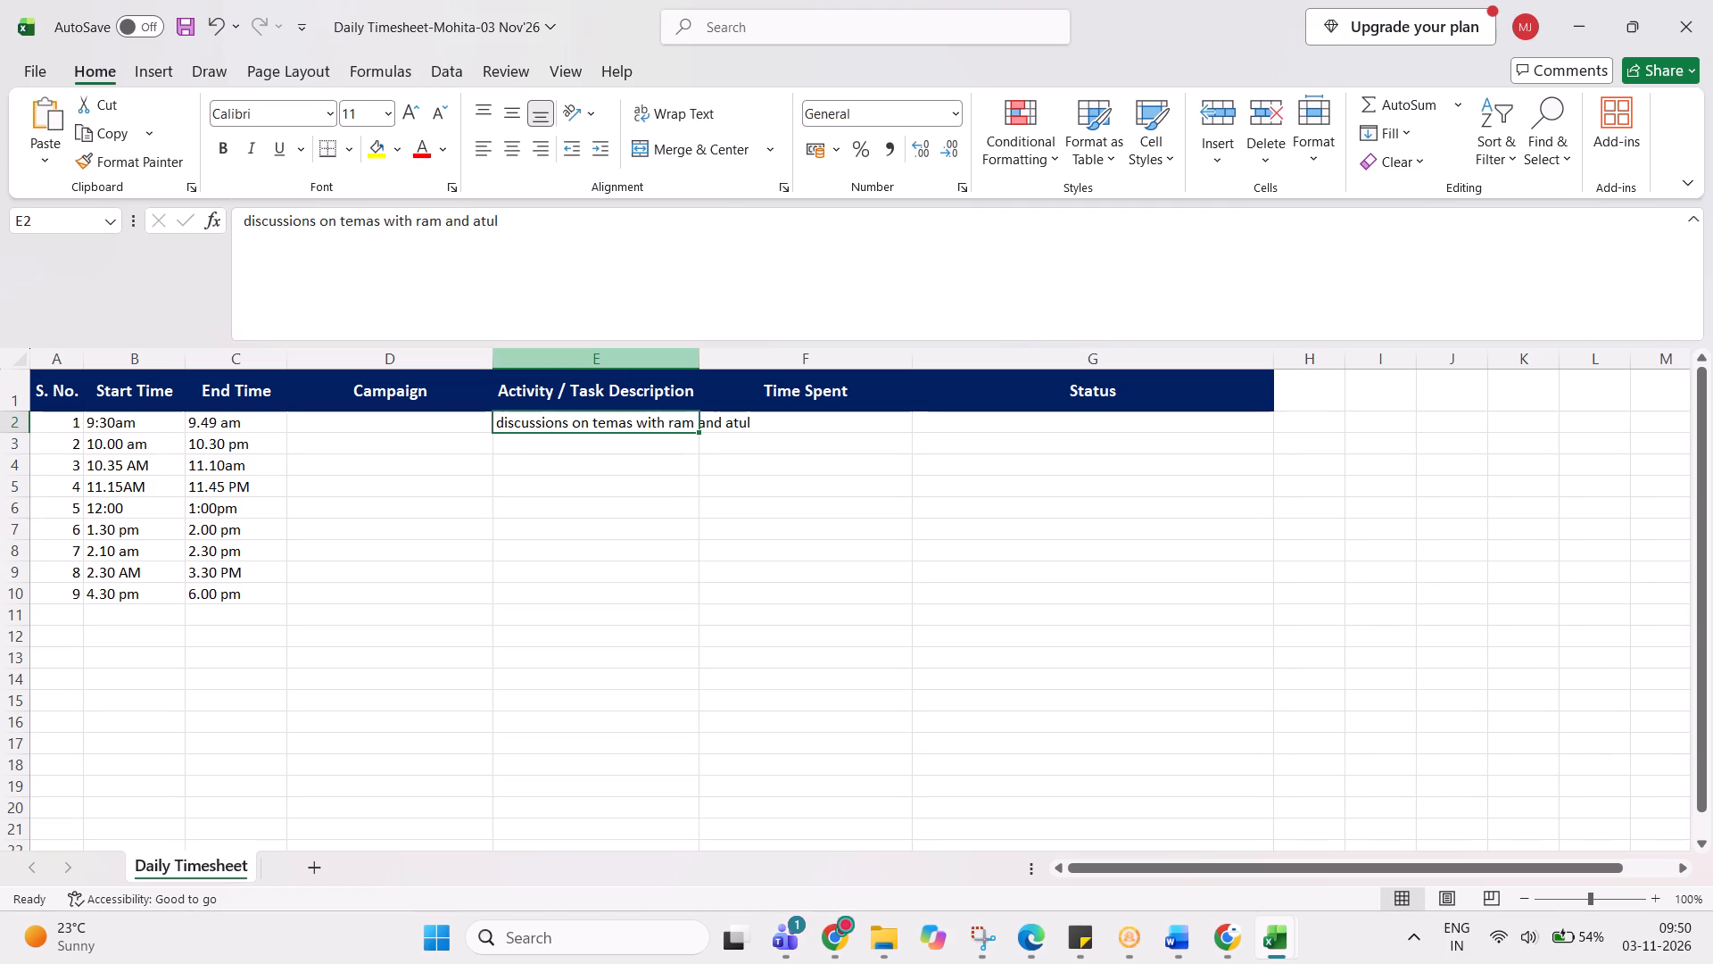
click(365, 225)
key(BackSpace)
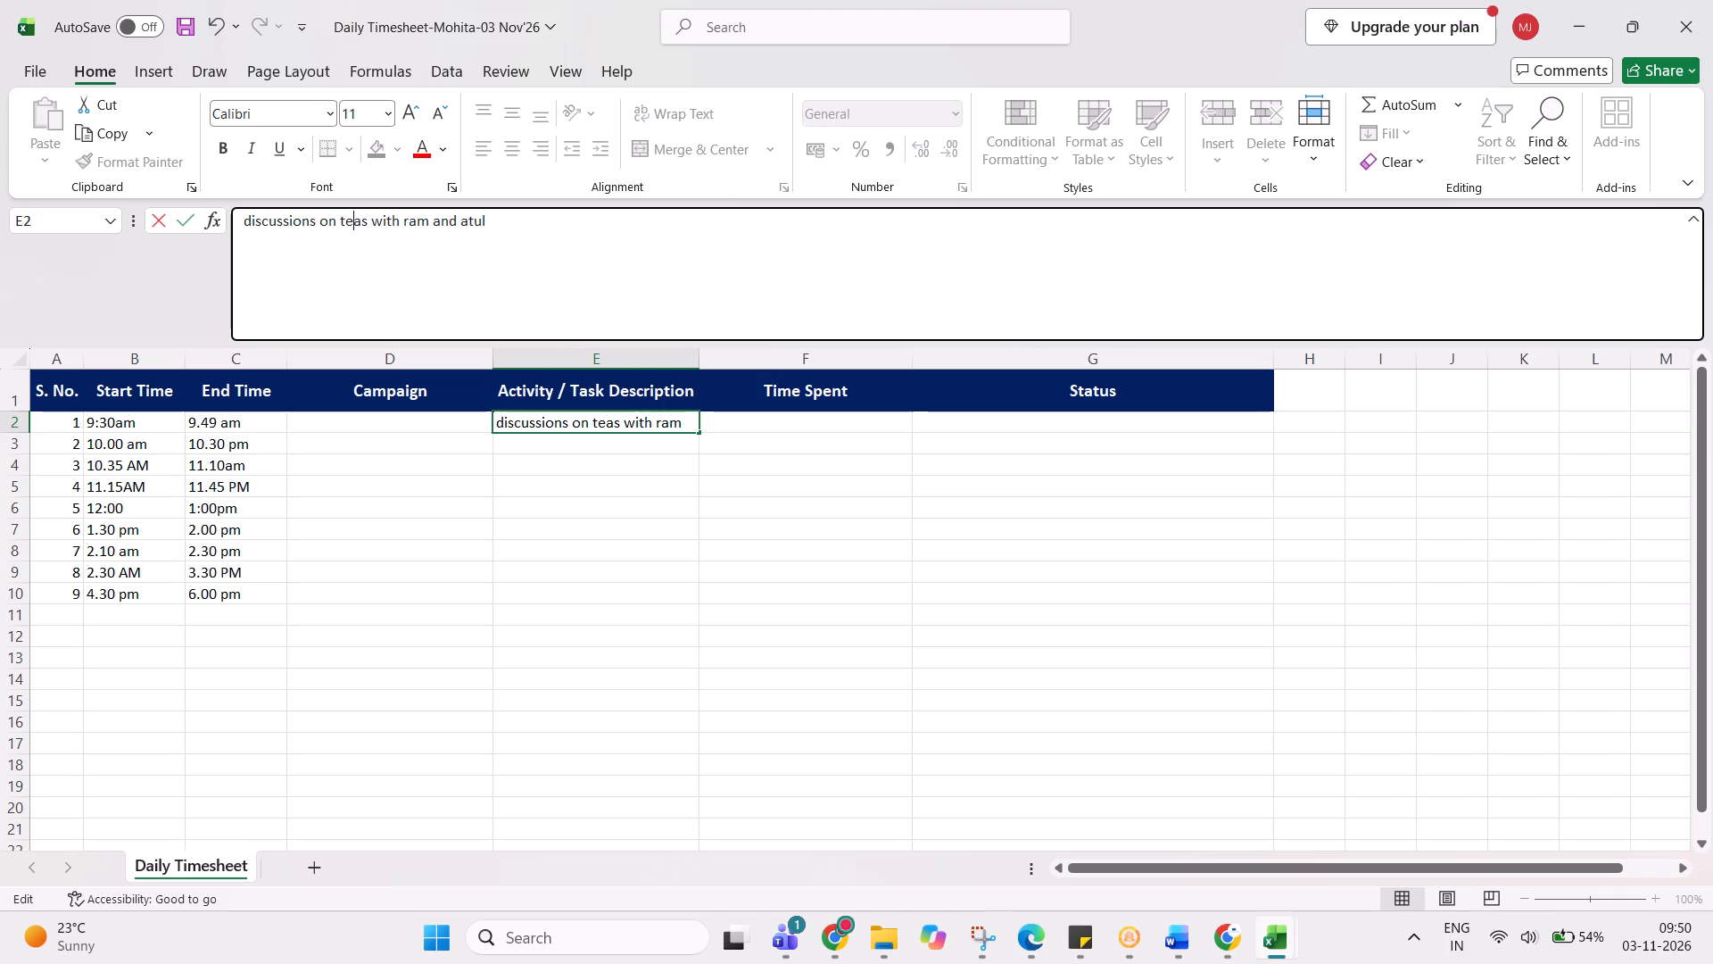
key(Right)
key(m)
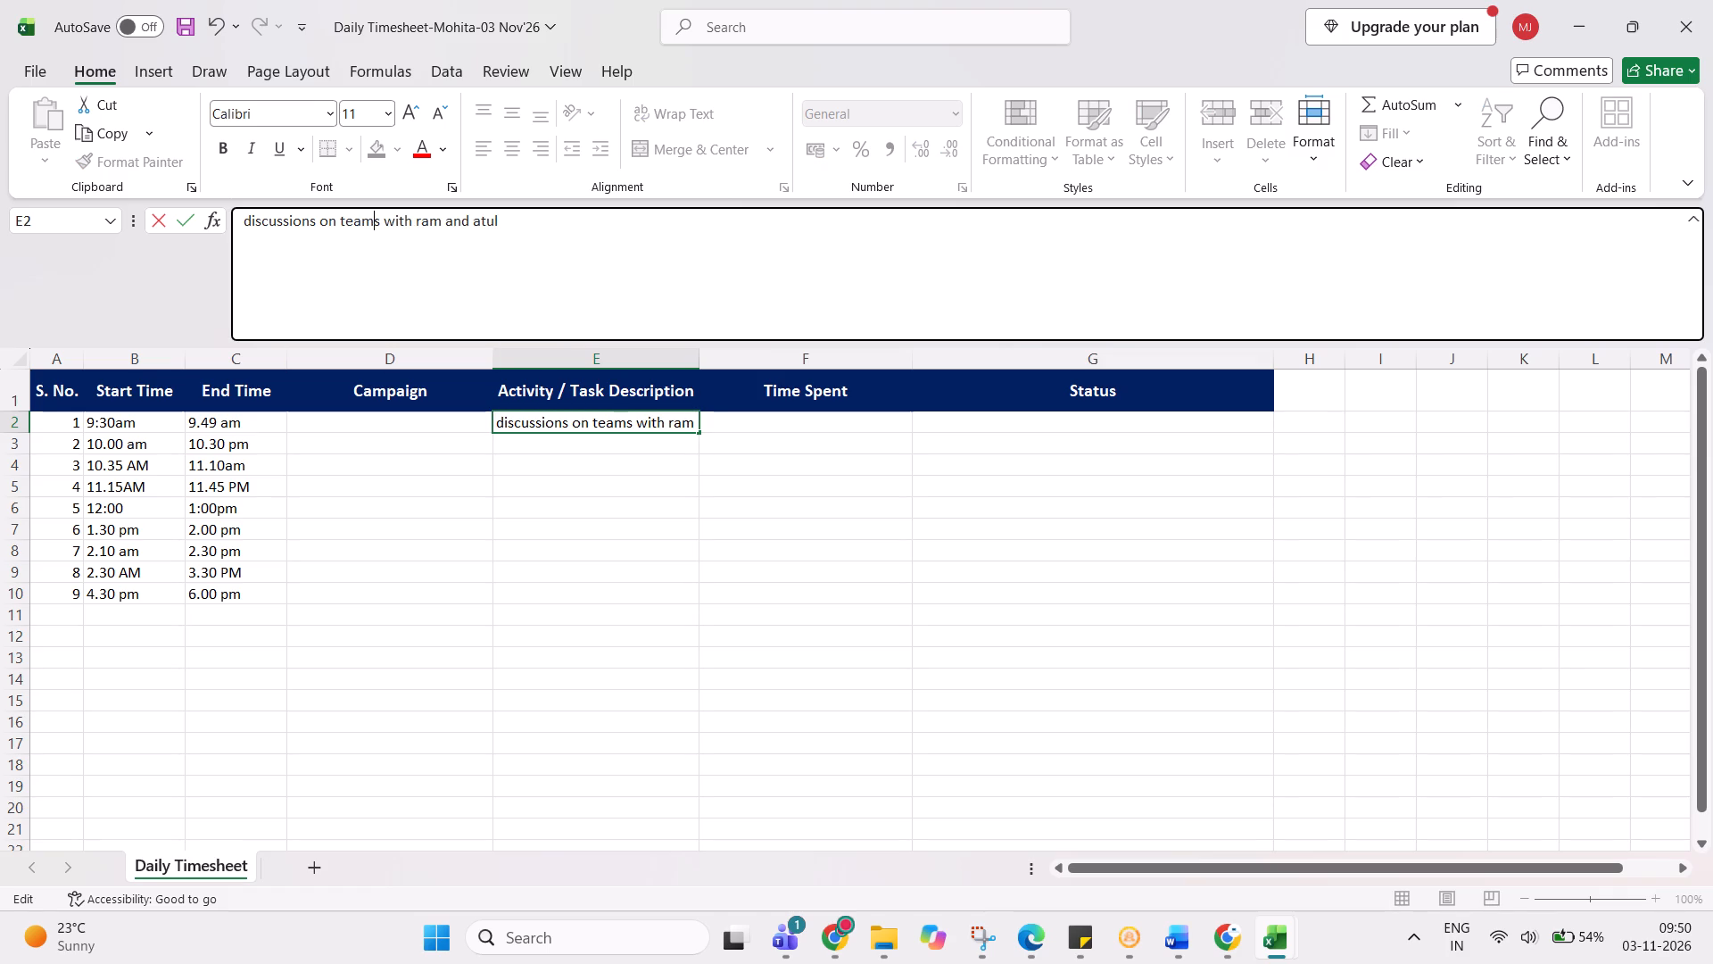
click(550, 478)
key(ctrl+s)
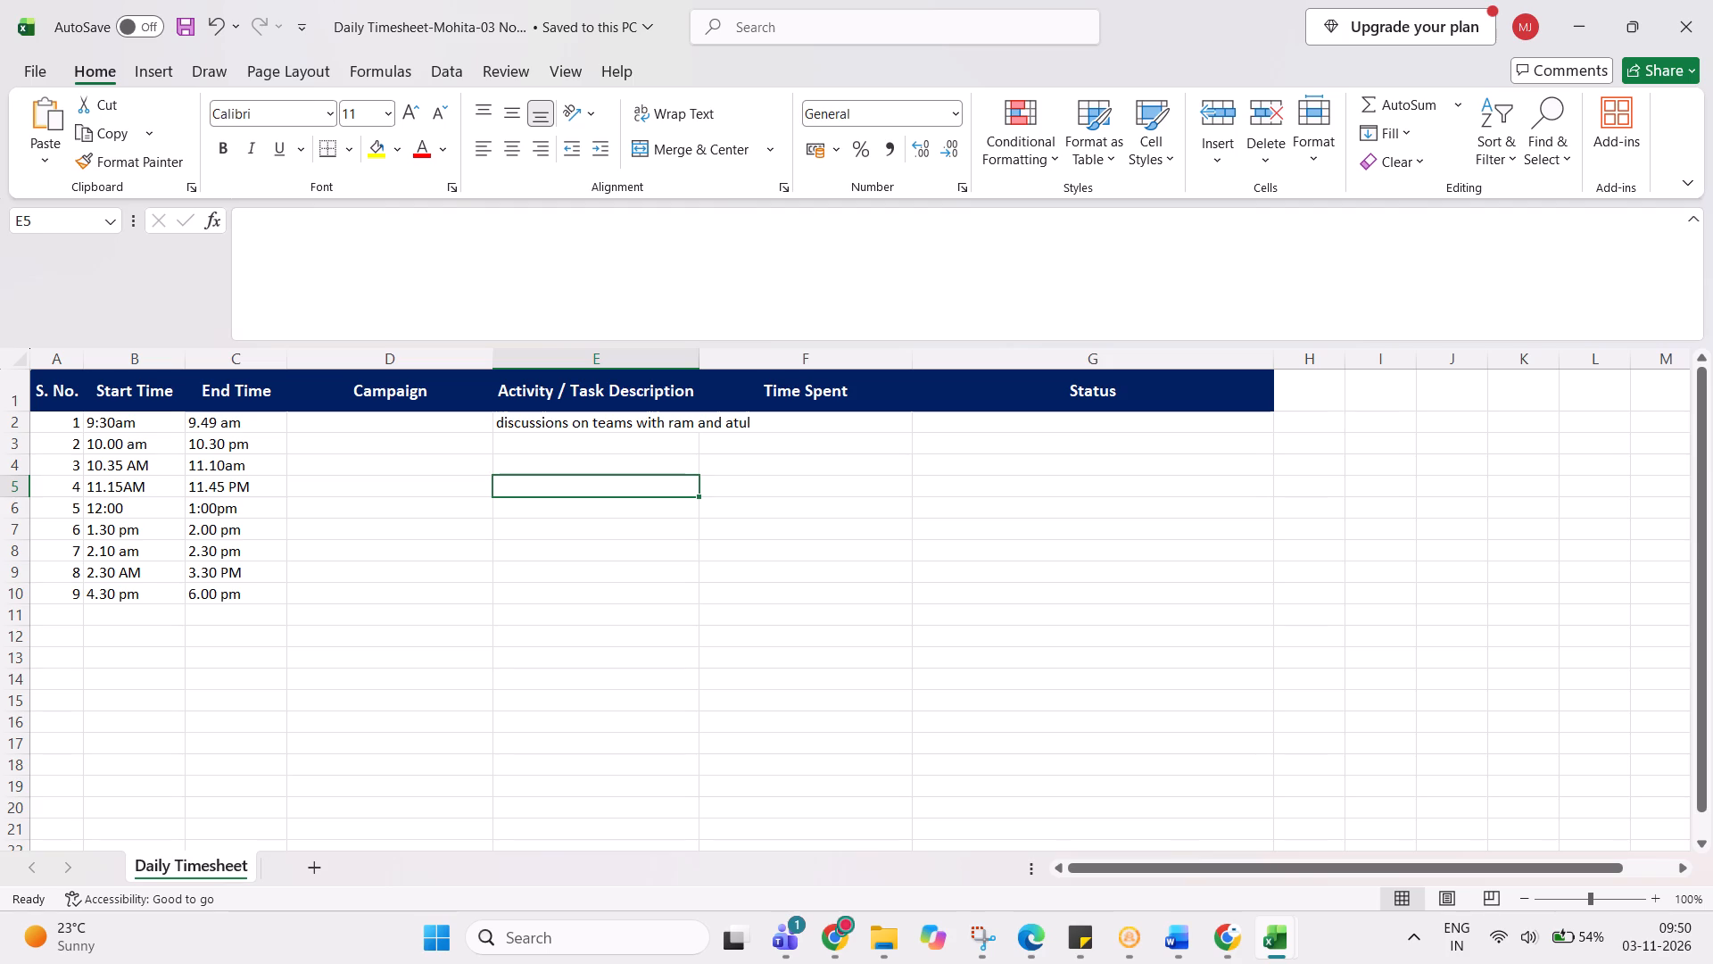
Fill the second row with campaign "berdkaluss" and activity "backlink opprtunity", and save the timesheet.
click(459, 446)
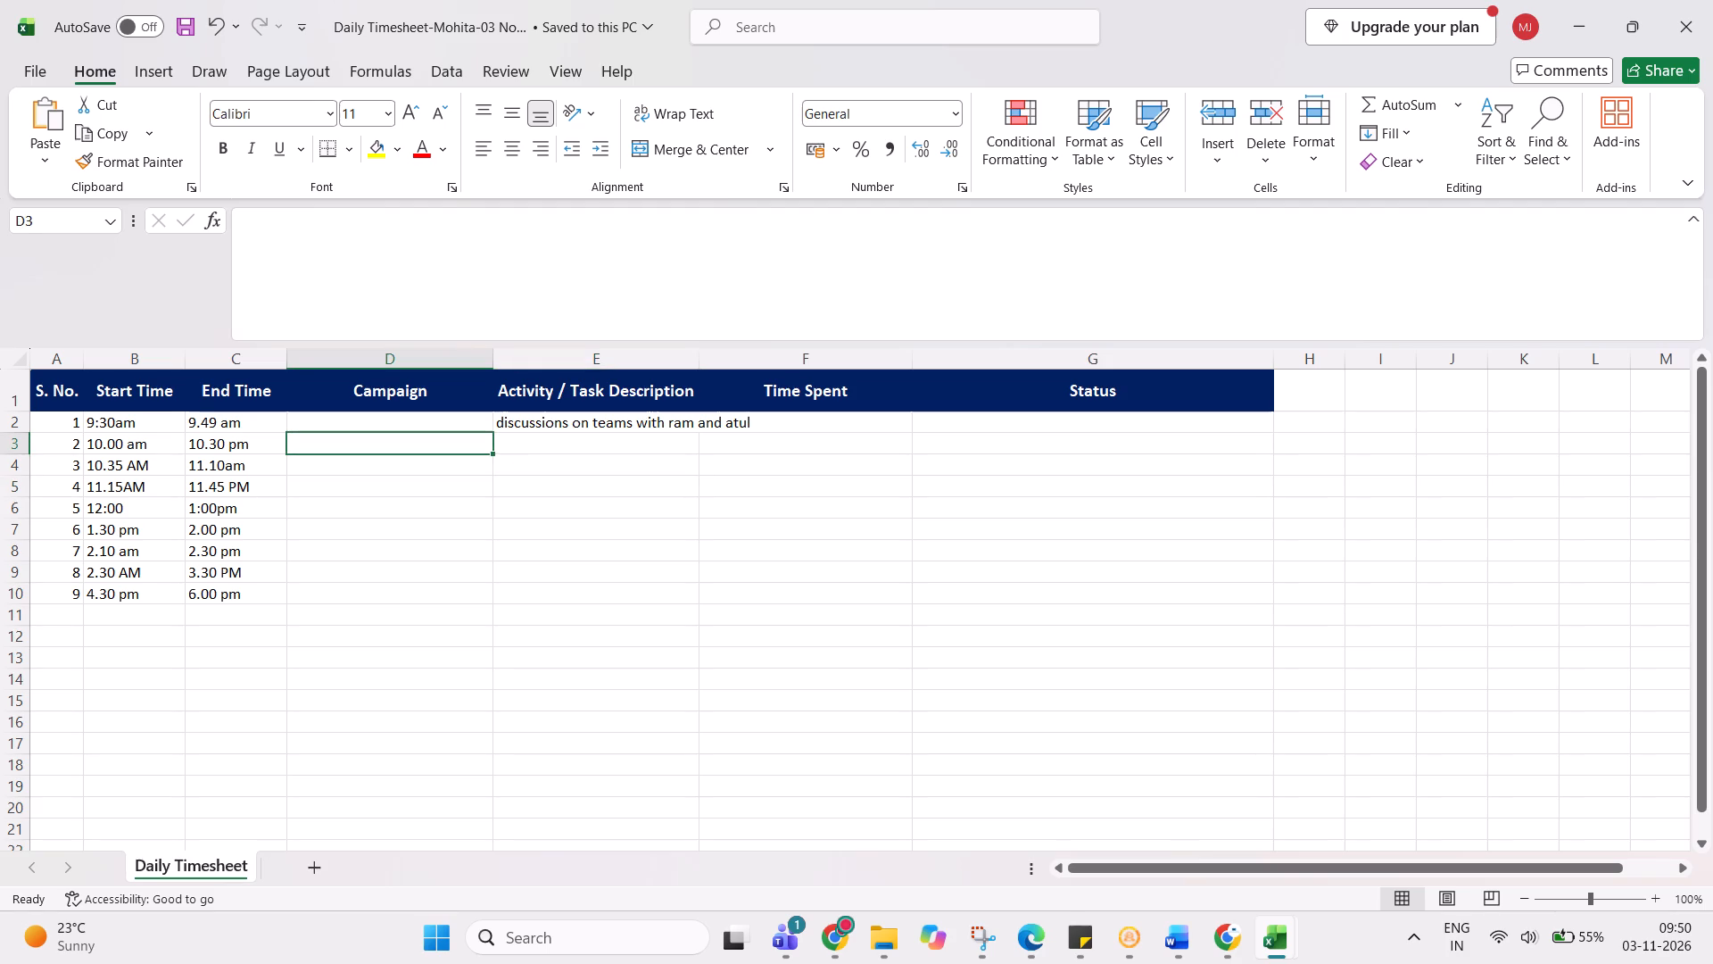
double_click(360, 442)
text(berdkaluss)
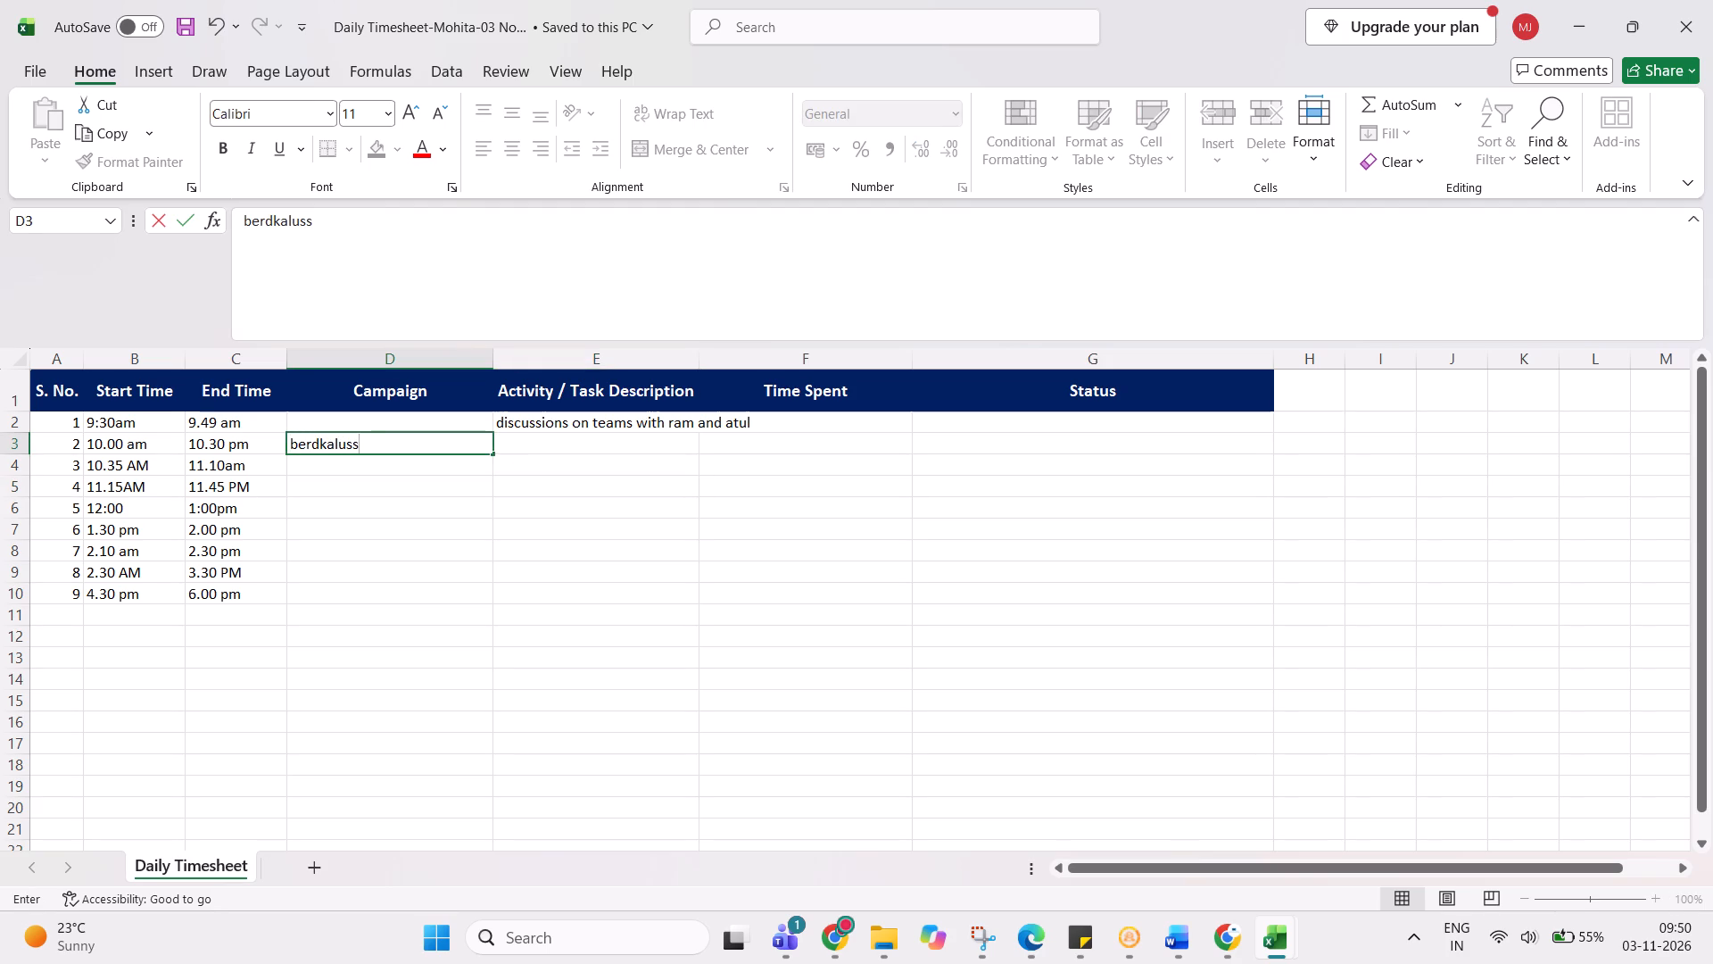
click(594, 445)
text(backlink opprtunity)
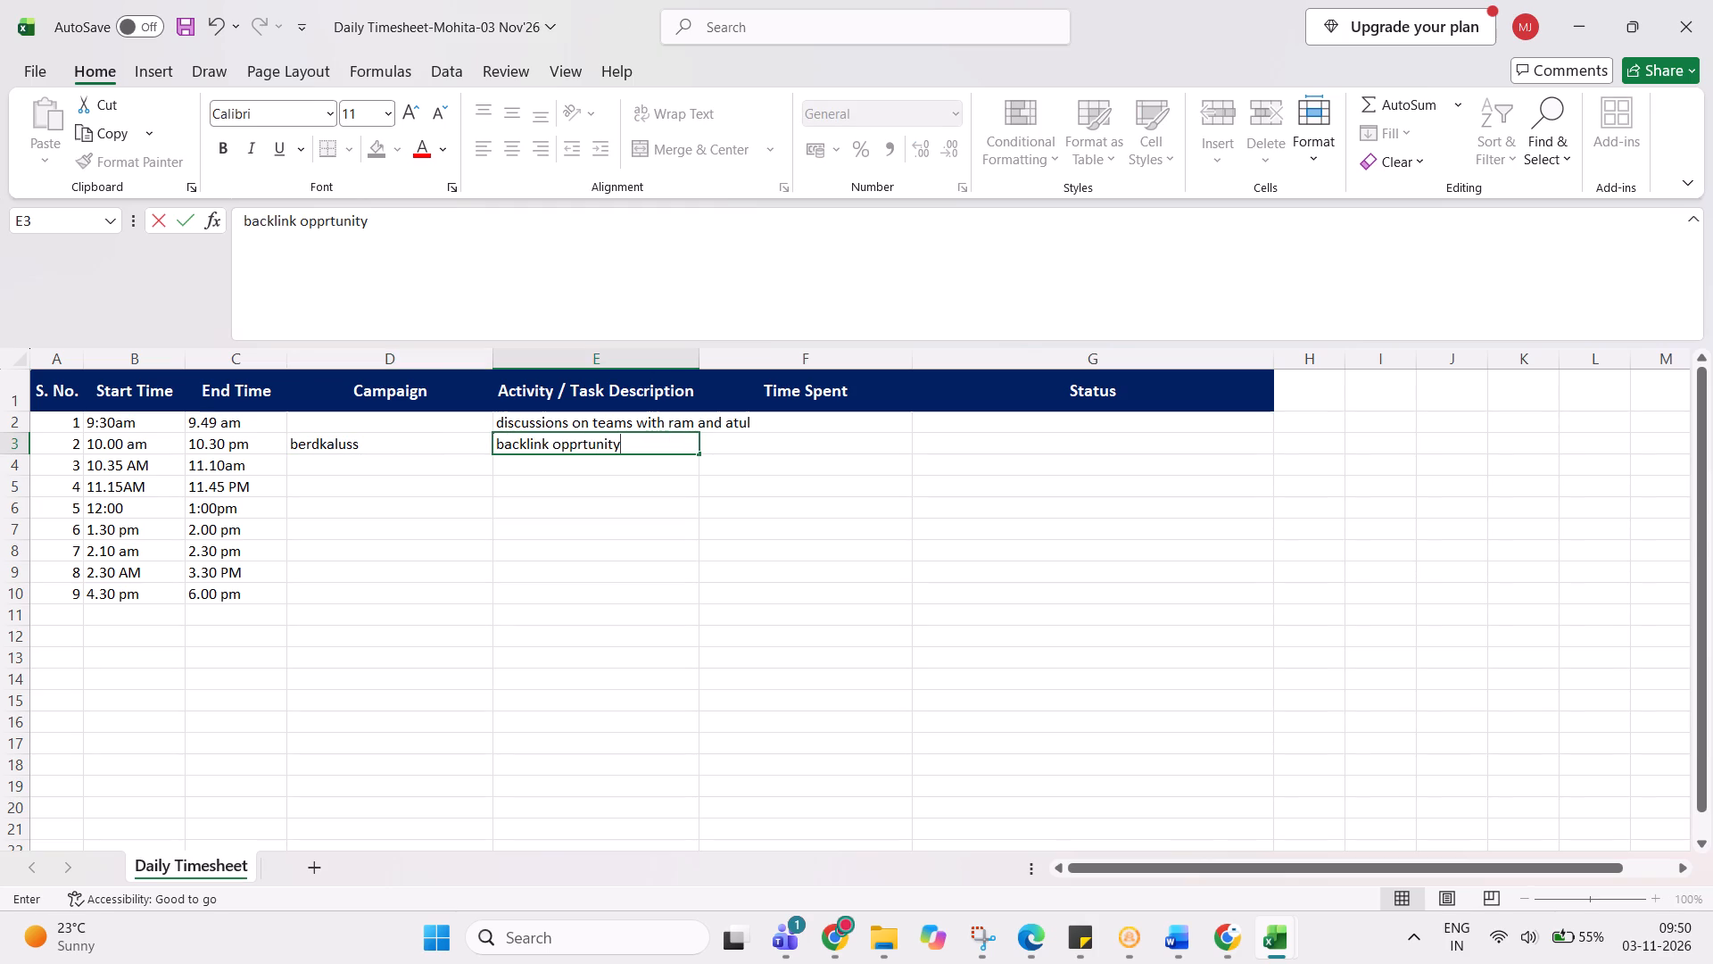
click(818, 446)
key(ctrl+s)
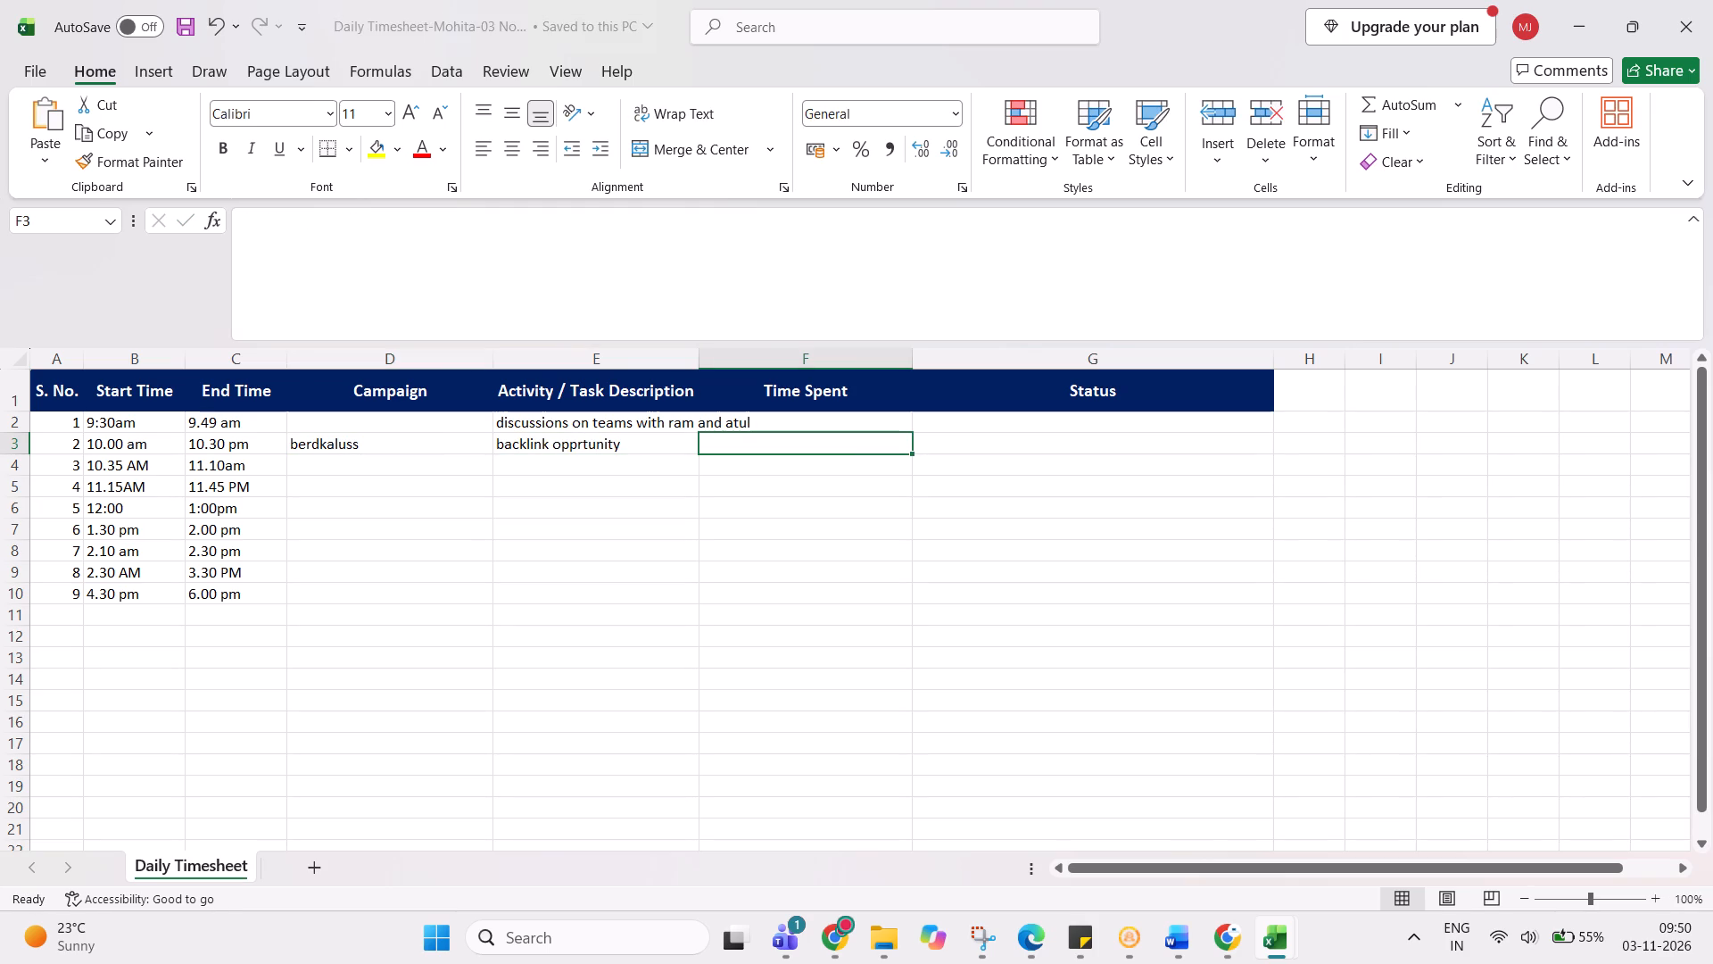
Switch to the FindLaw contacts page in Chrome and look through its newsletter, business address and directory customer sections.
click(1234, 943)
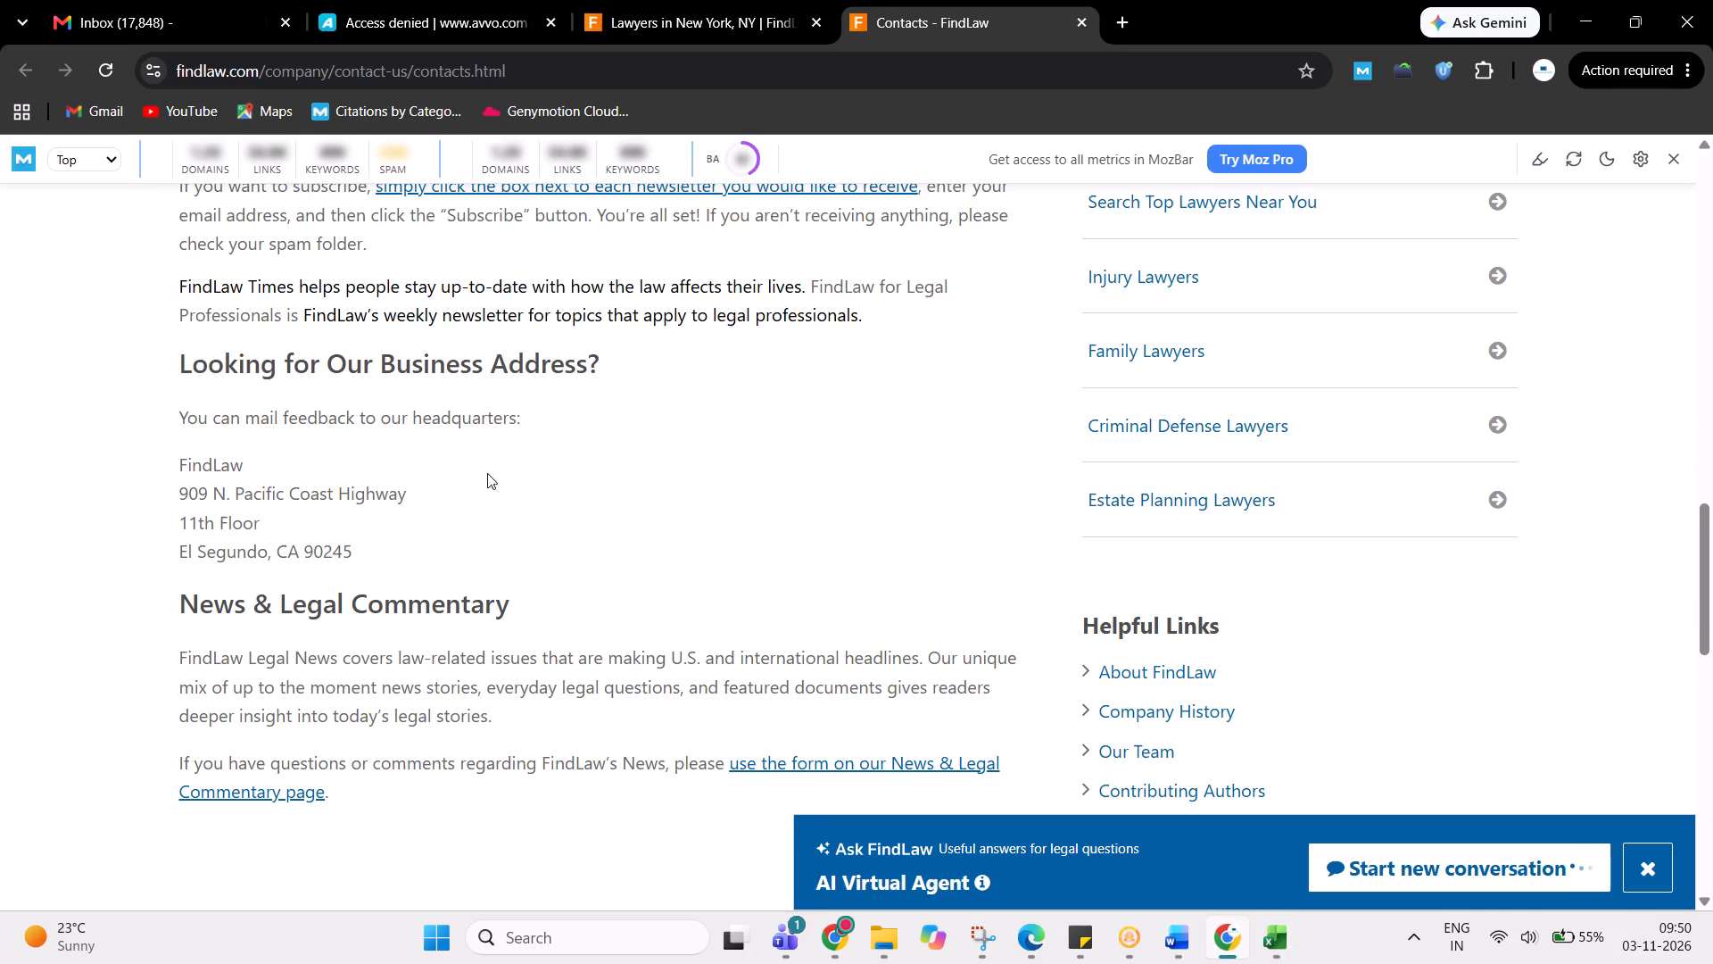
scroll(487, 478, down, 8)
scroll(484, 485, up, 10)
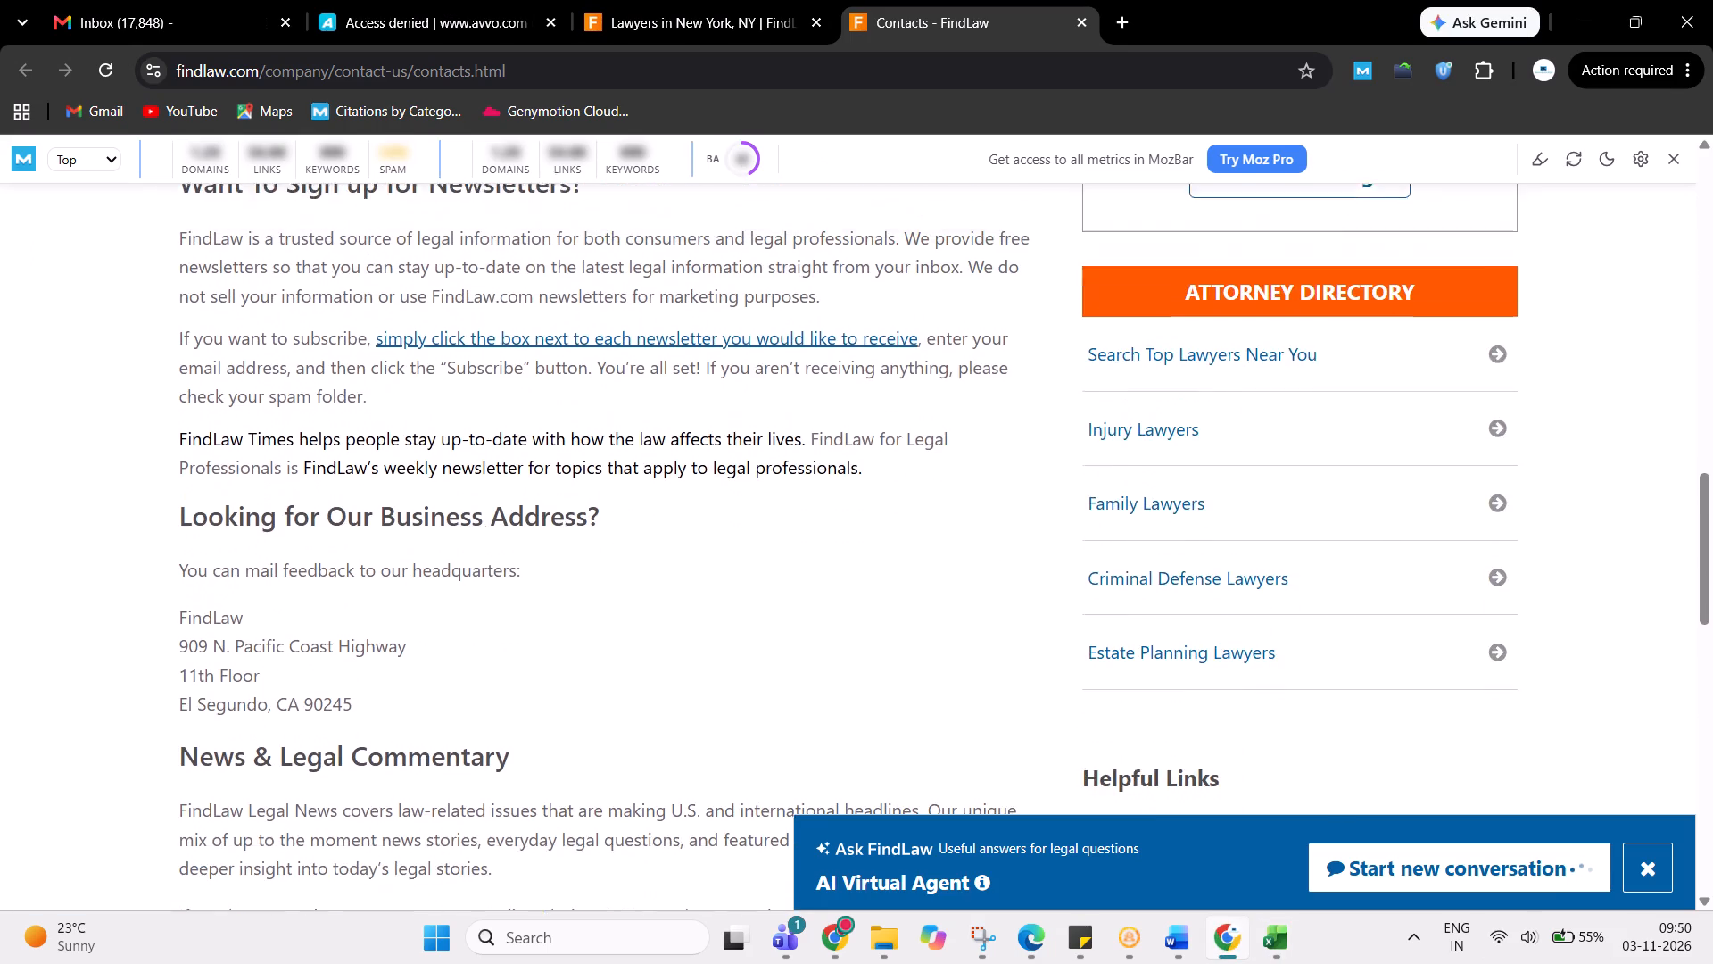
scroll(484, 484, up, 5)
click(718, 0)
click(997, 0)
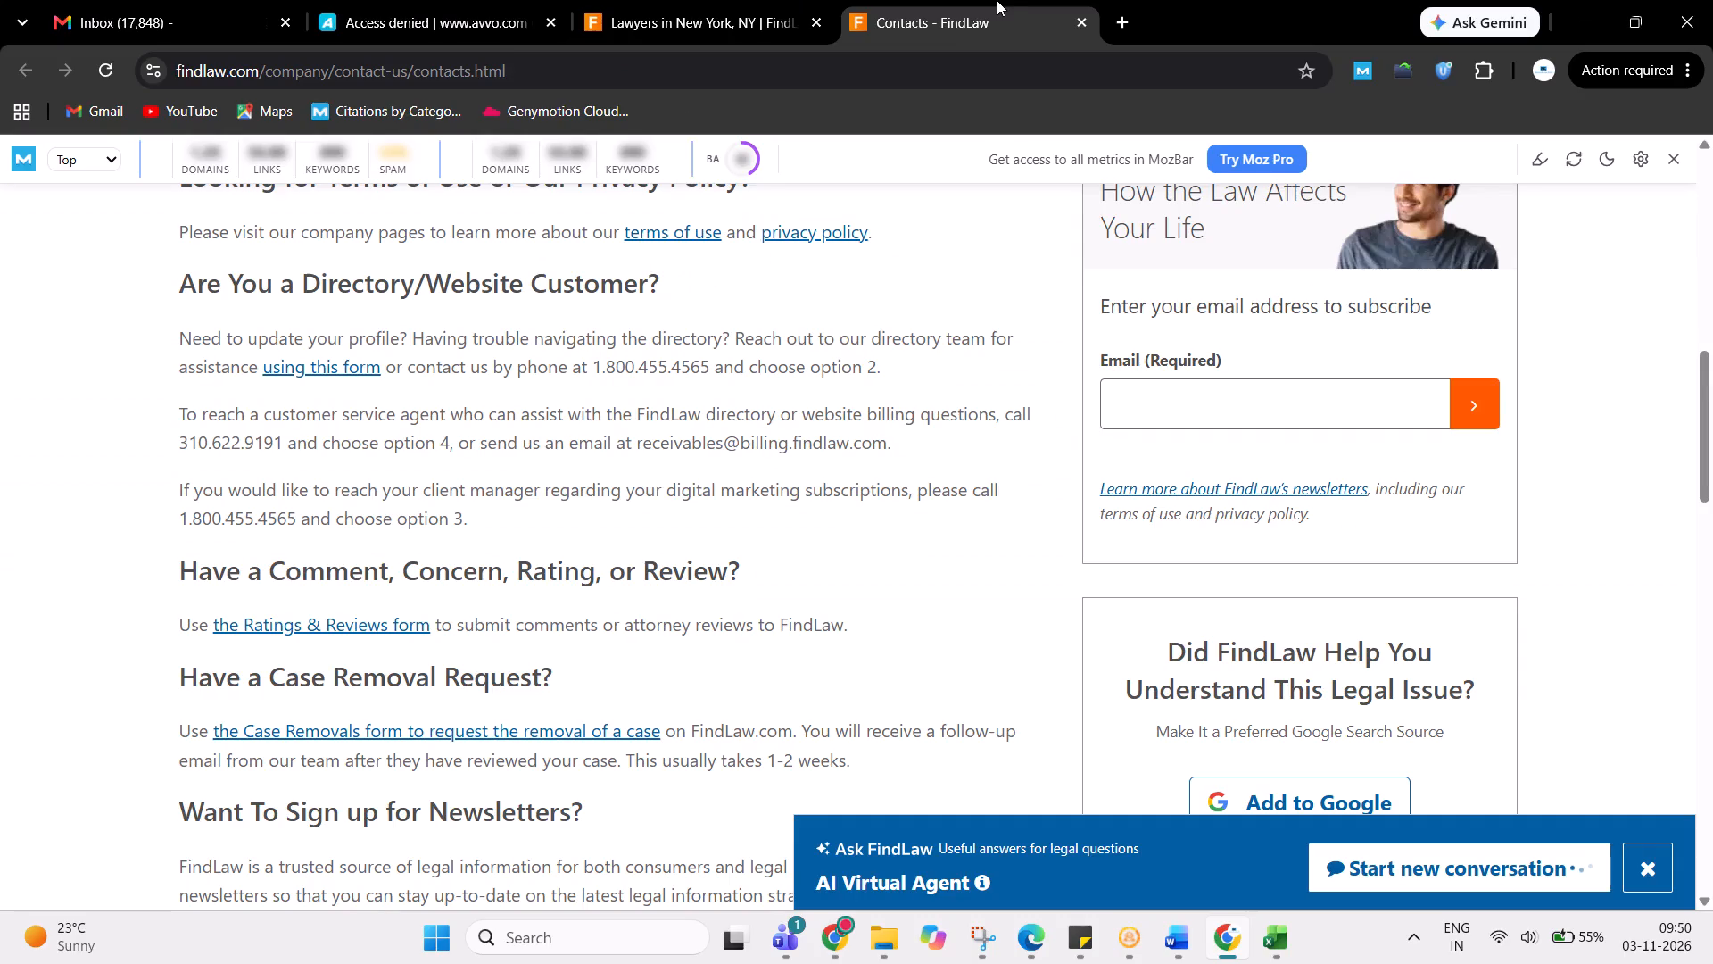
scroll(575, 421, up, 6)
Switch to the Backlink-Opportunities workbook in Excel to check the abogado.com row.
click(1280, 945)
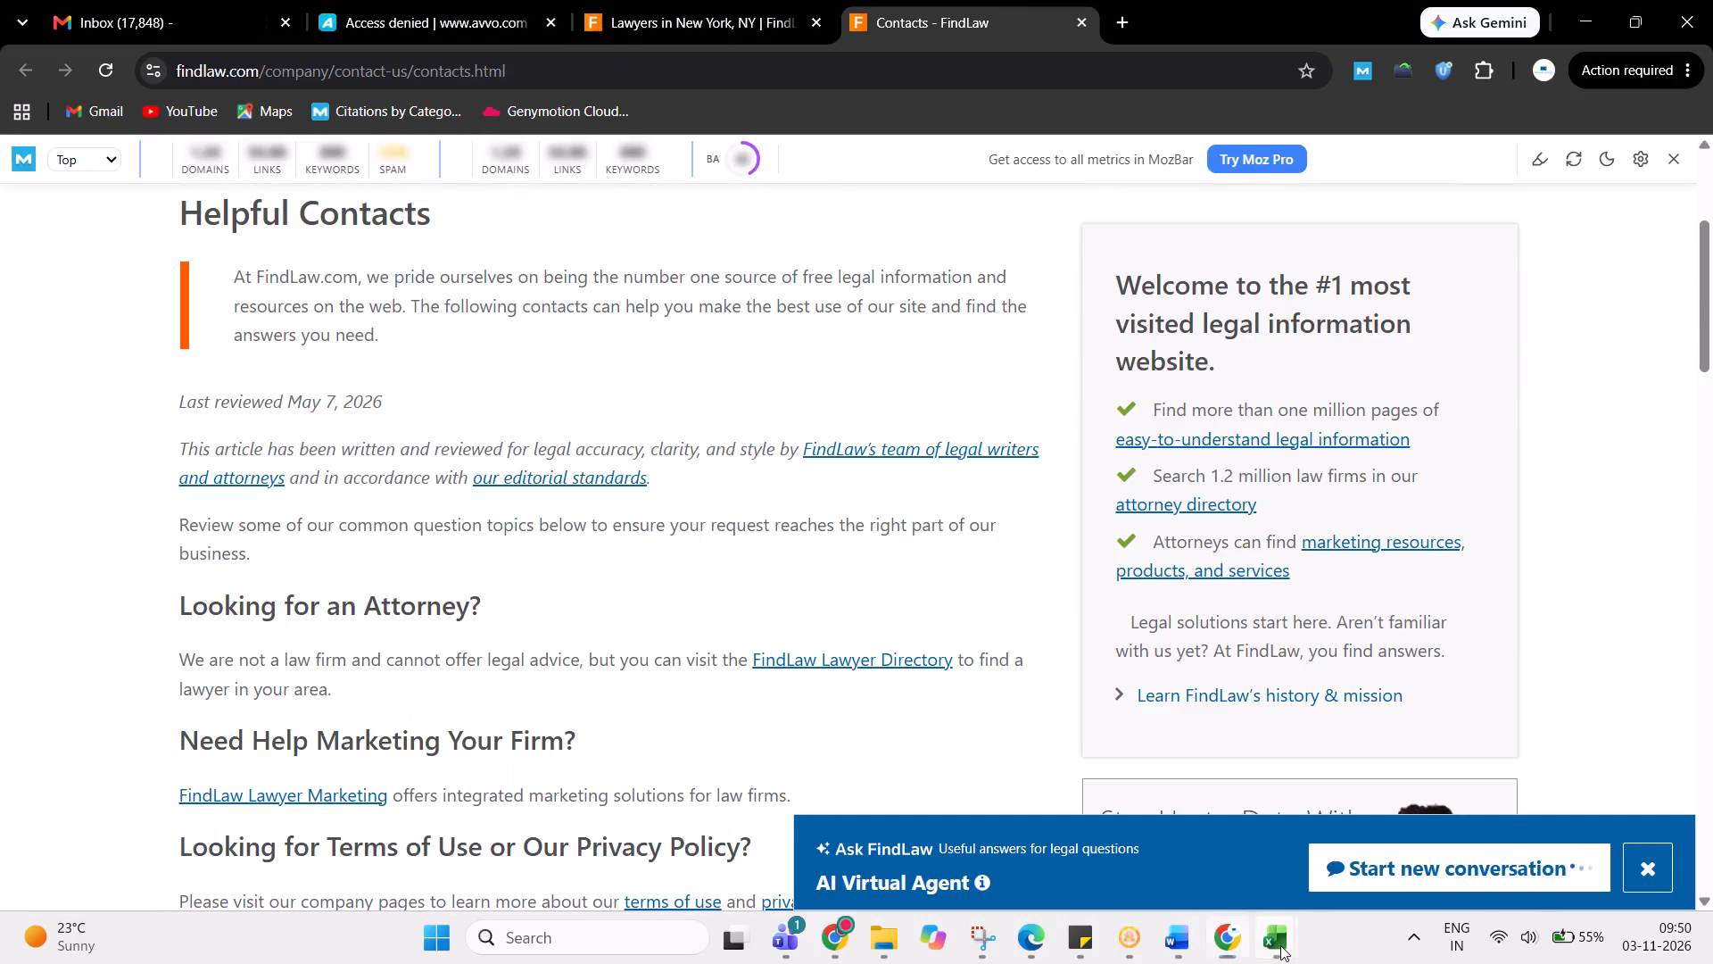
click(1371, 808)
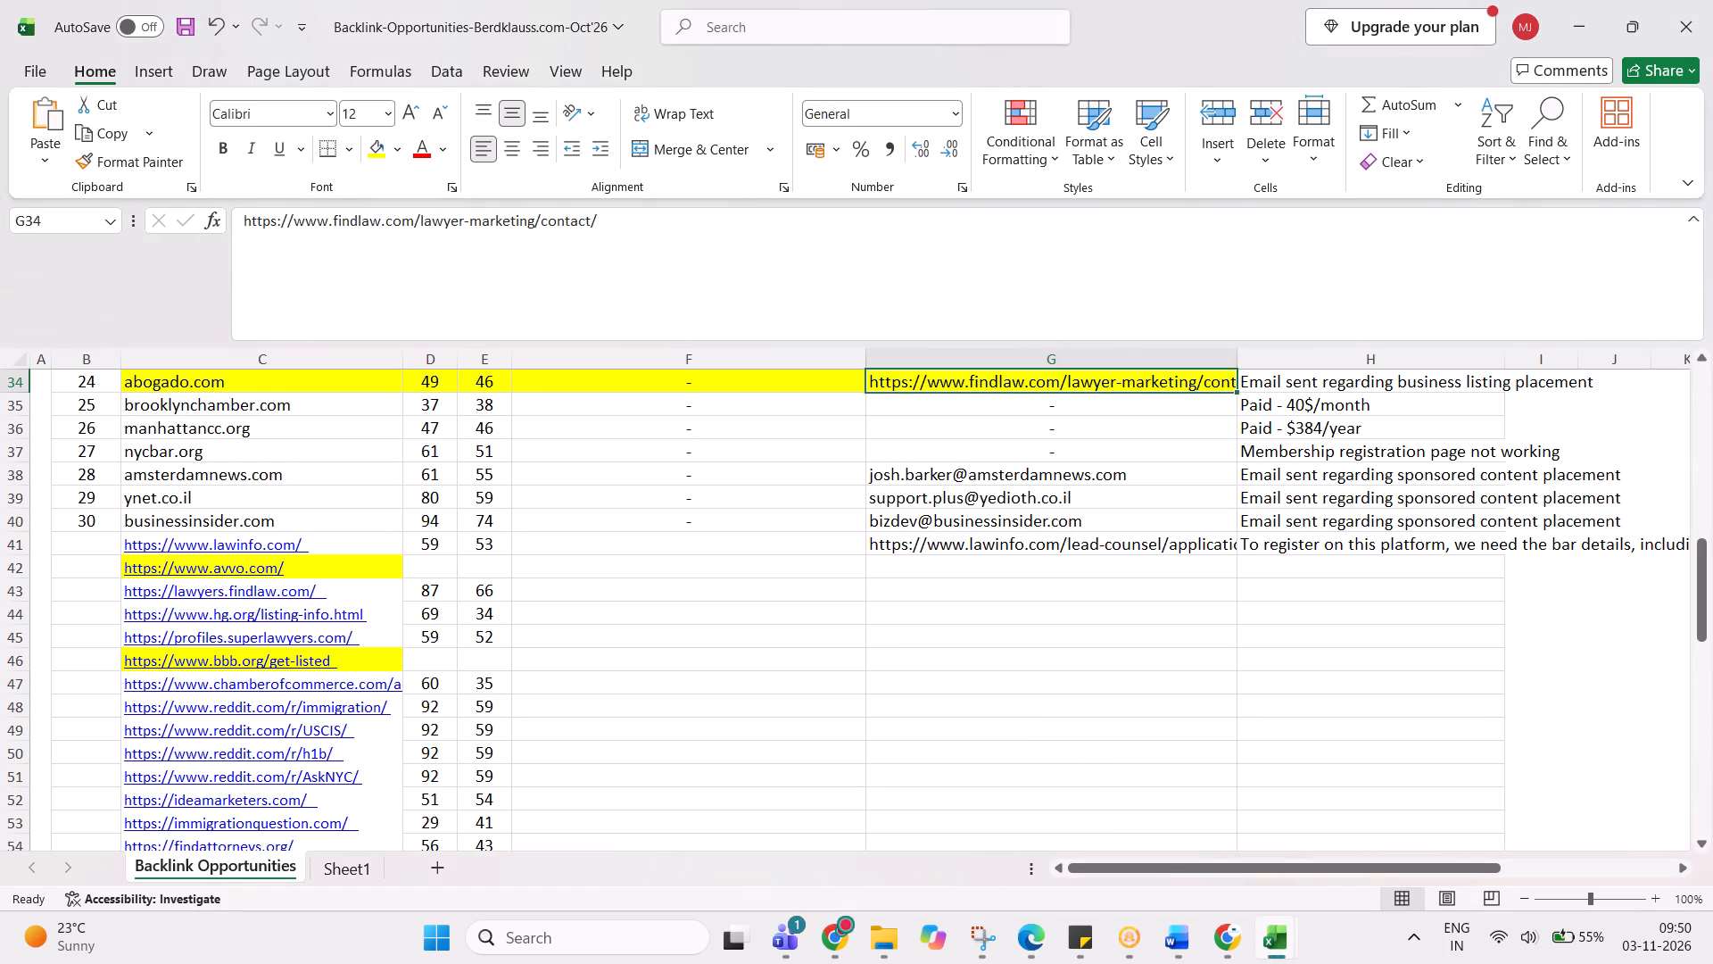
Return to FindLaw's Helpful Contacts page in Chrome and read it through to the footer for contact and listing options.
click(840, 959)
click(1231, 949)
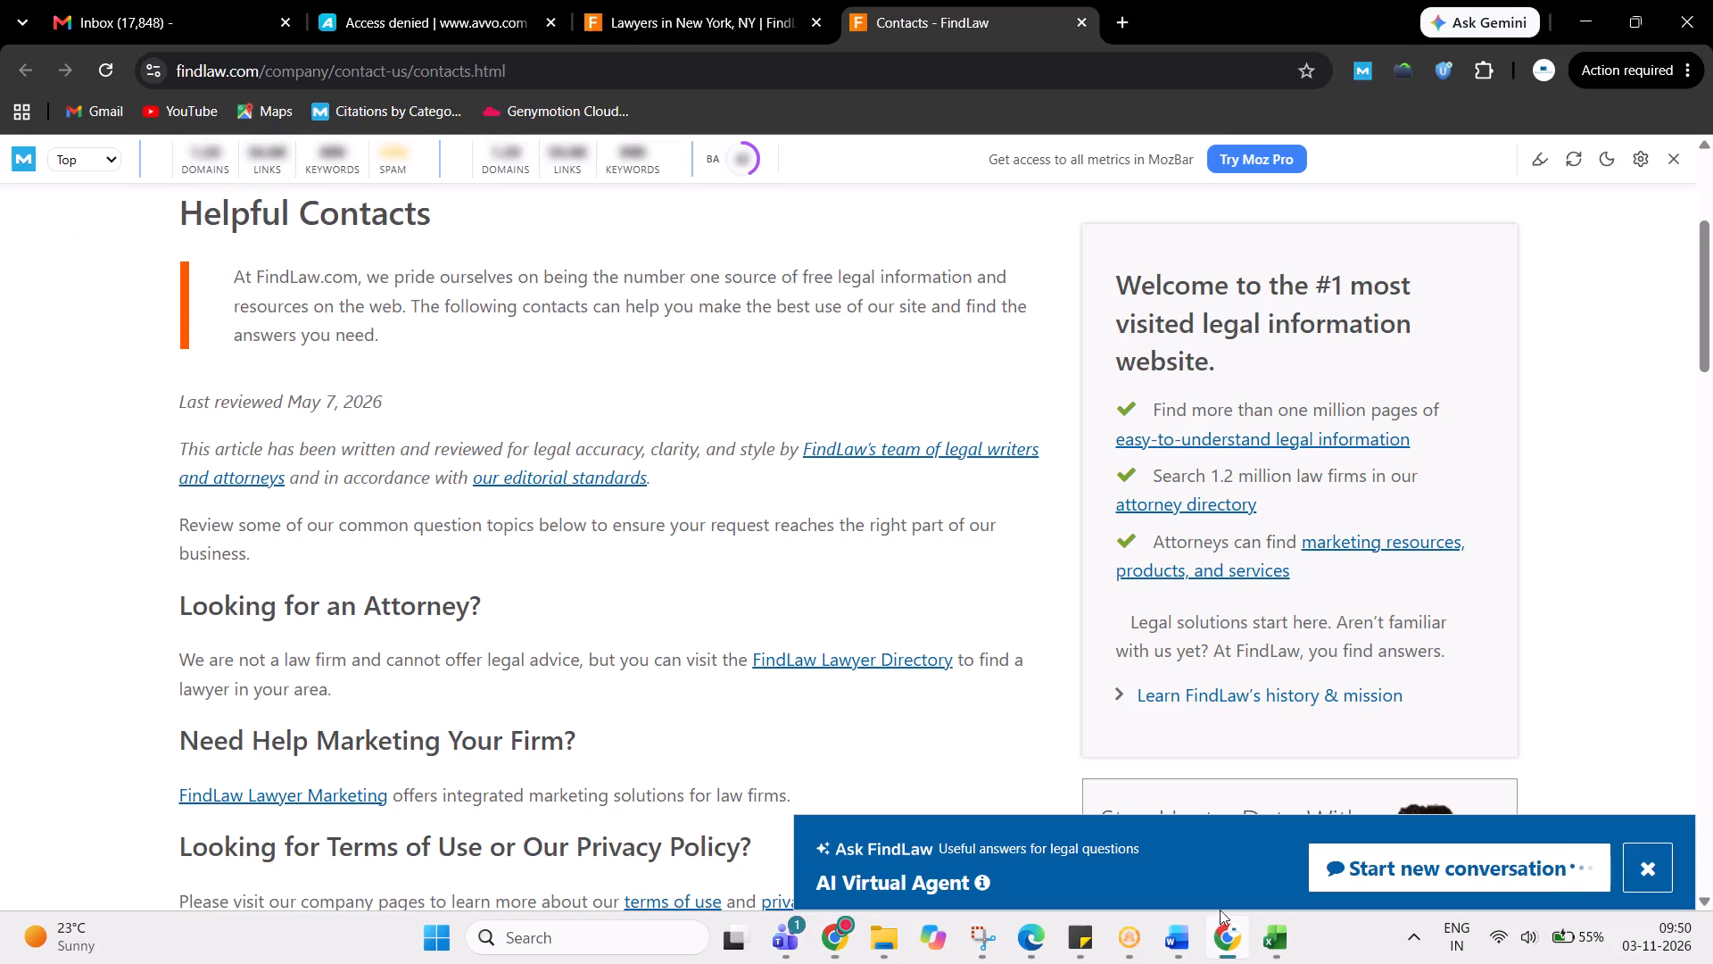
scroll(538, 154, up, 3)
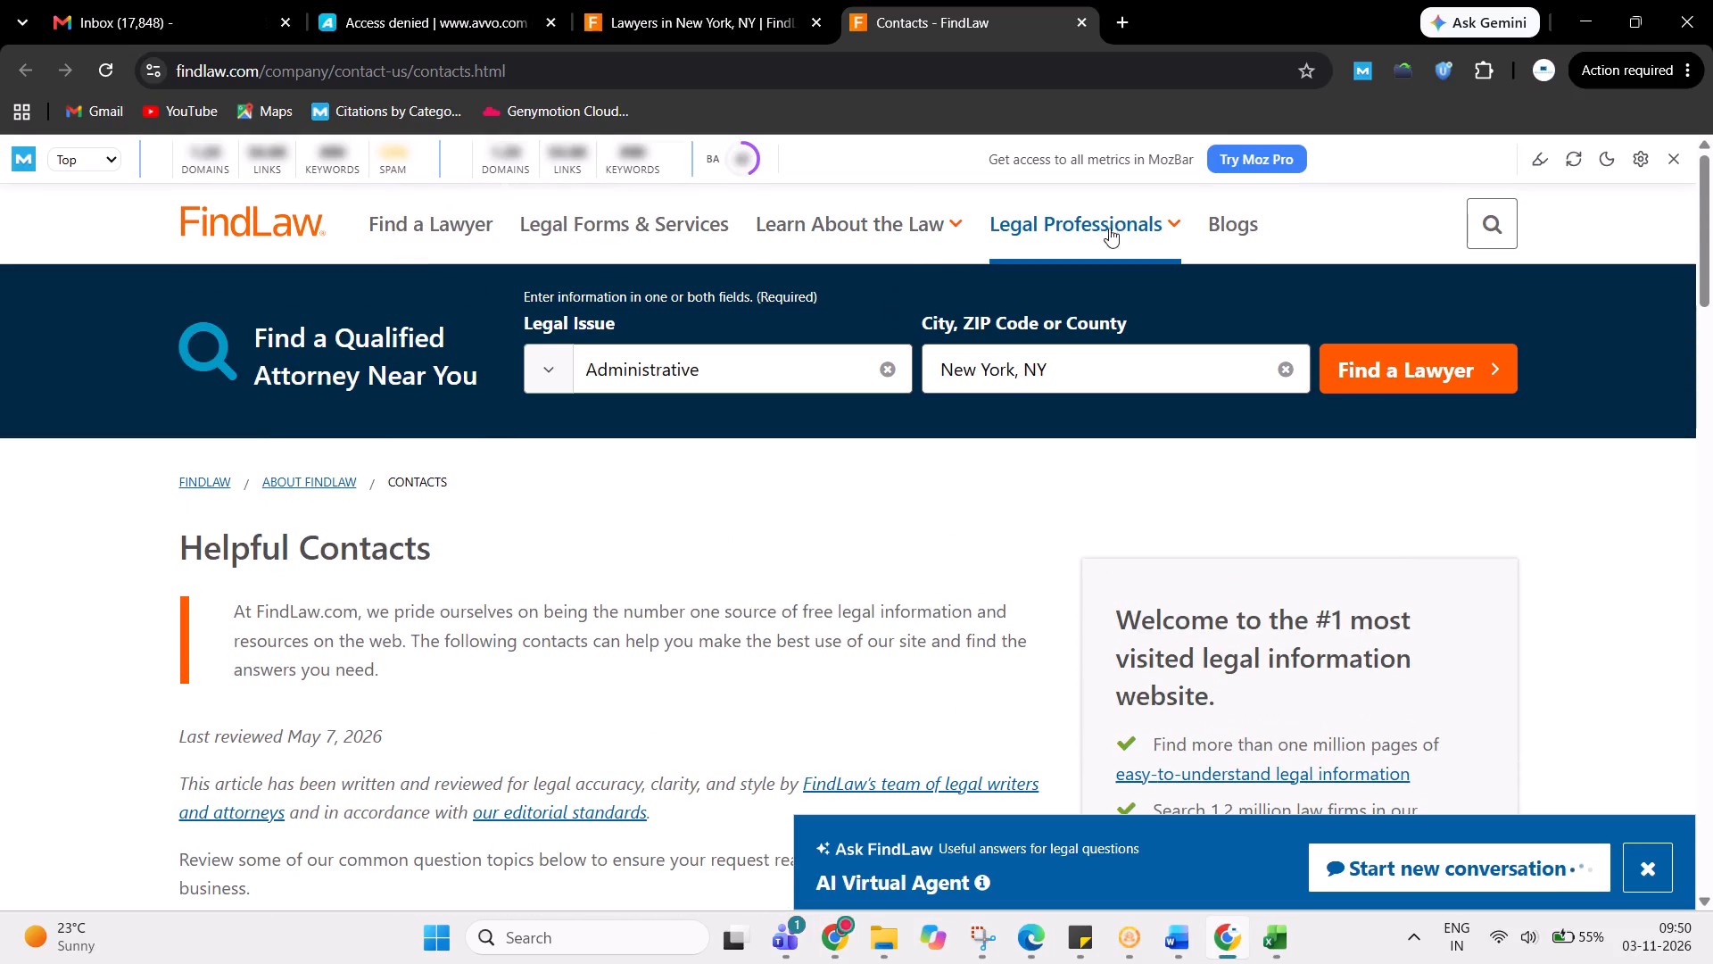
scroll(902, 611, down, 14)
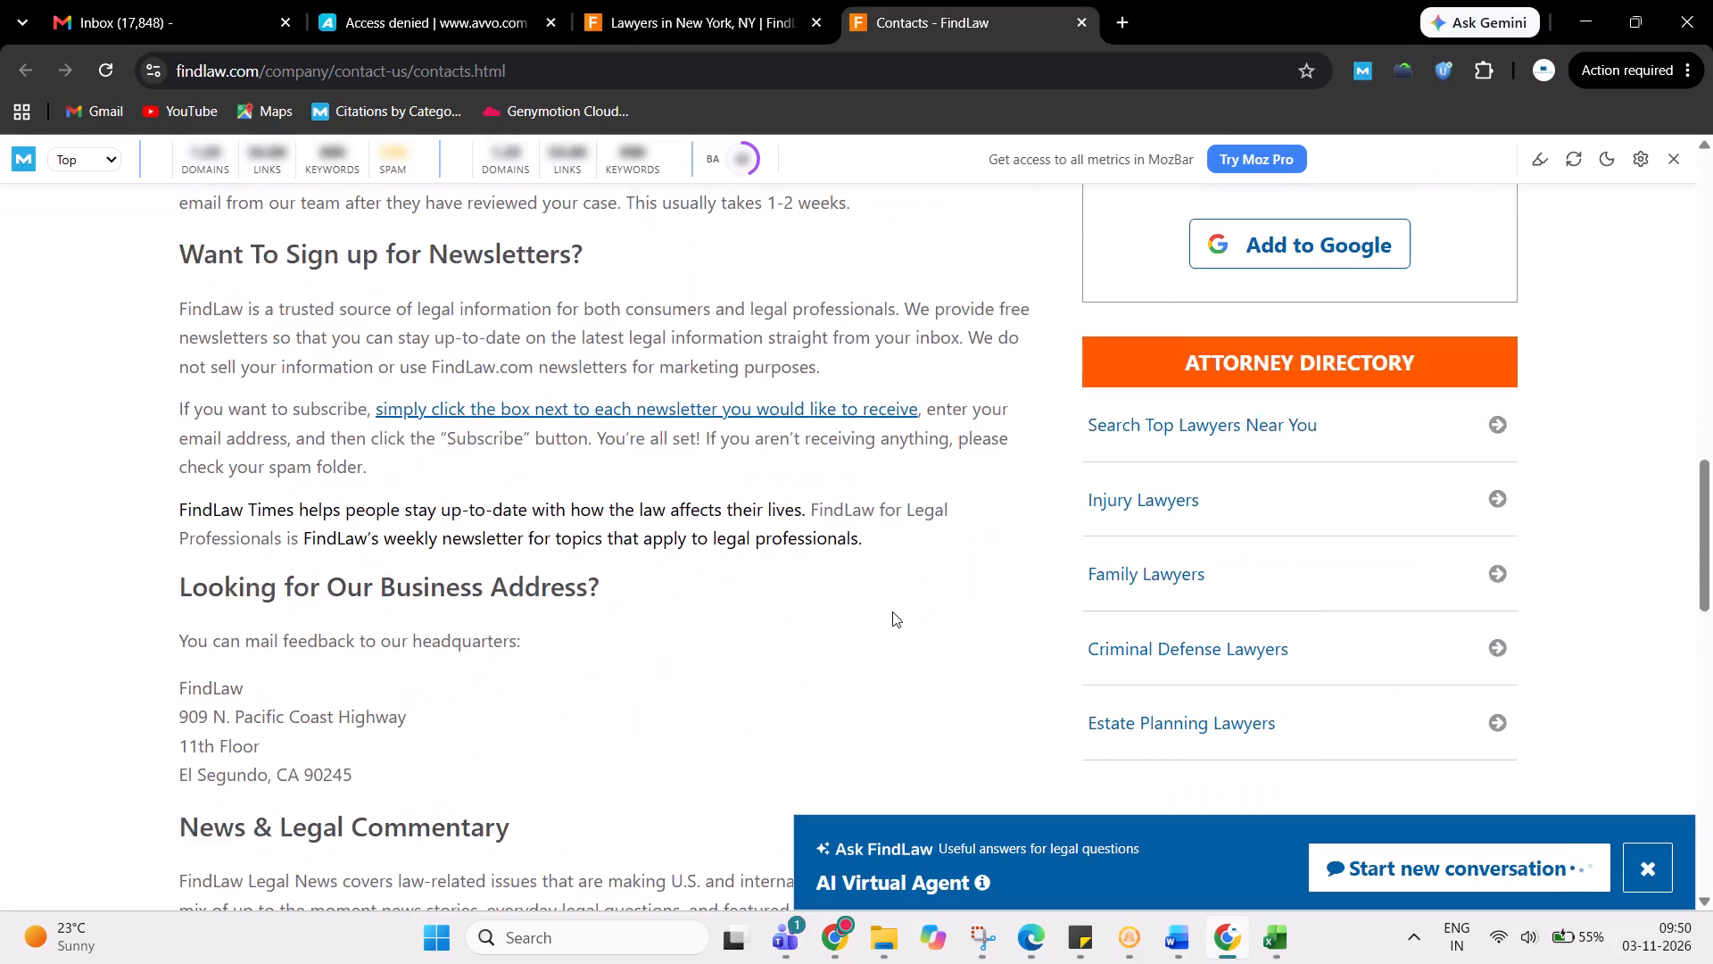
scroll(888, 611, down, 13)
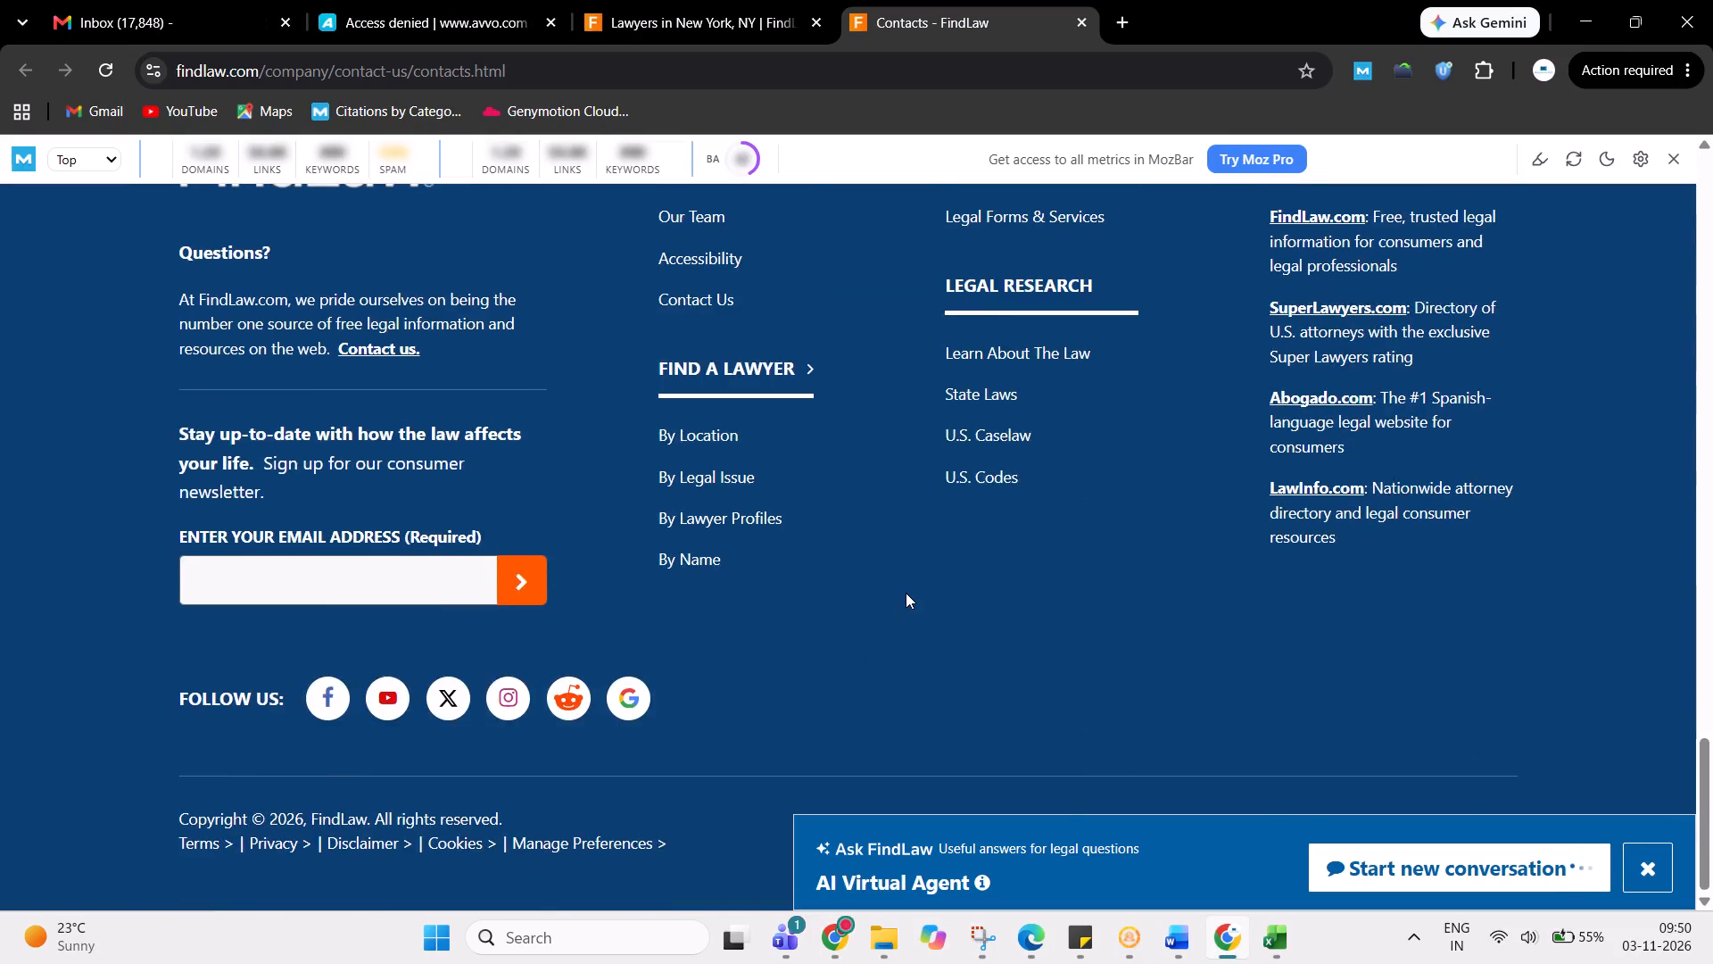
scroll(906, 593, up, 2)
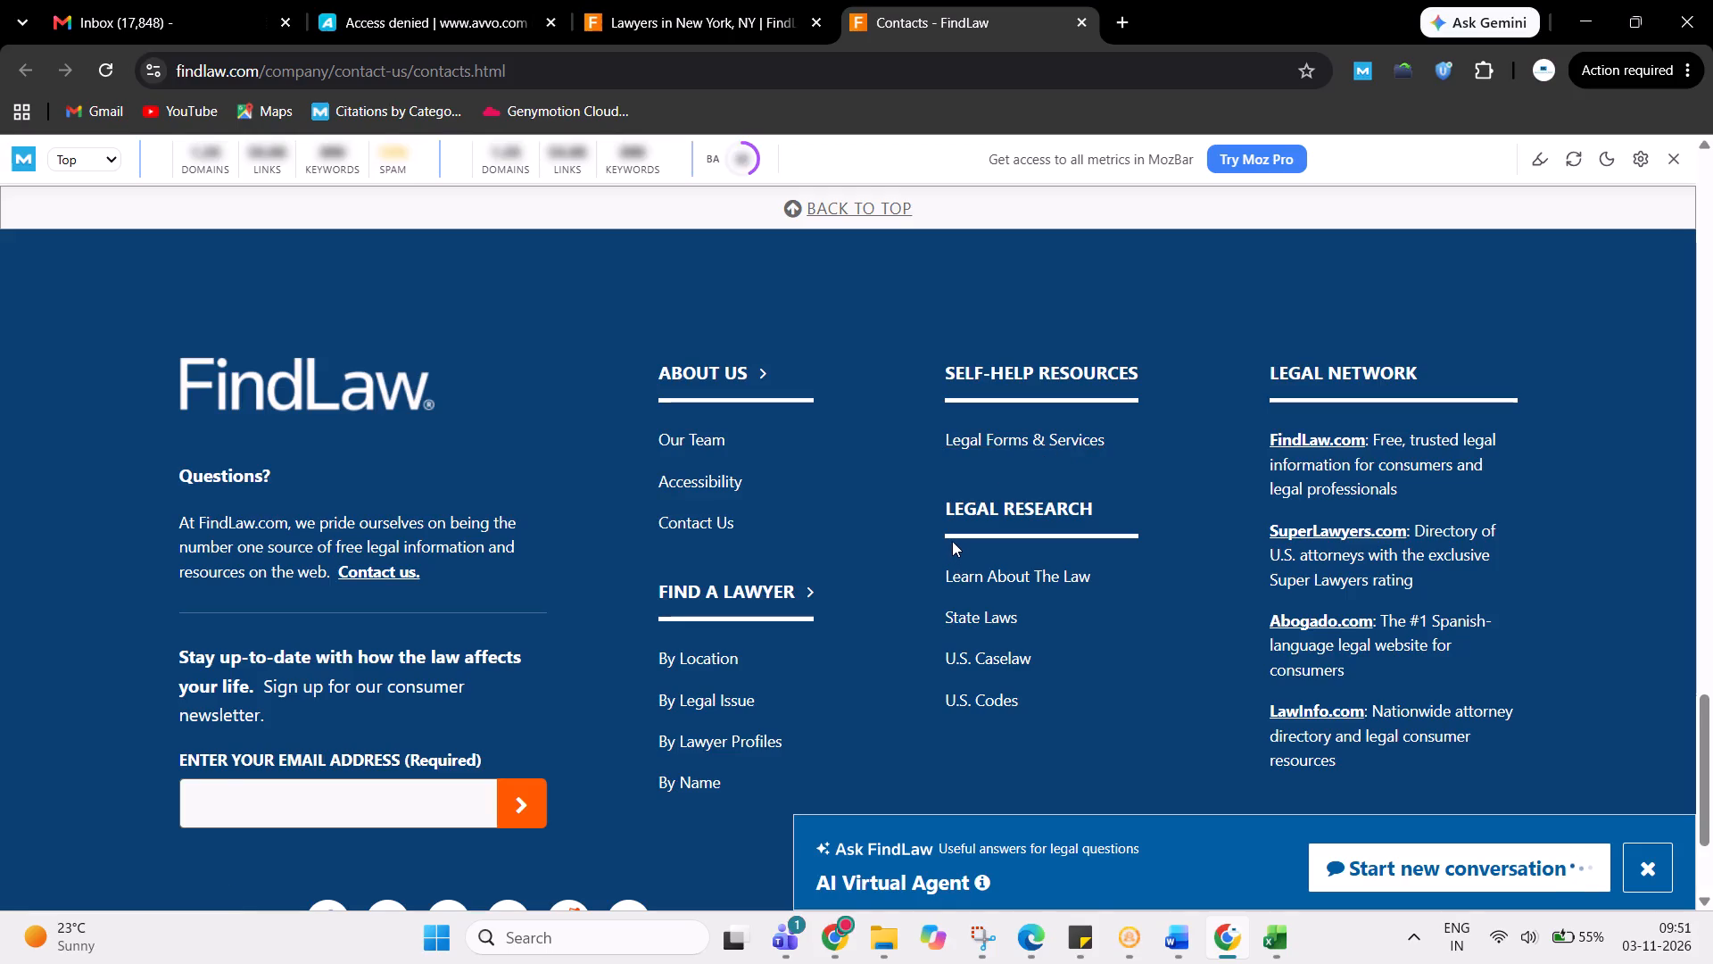
scroll(944, 495, up, 3)
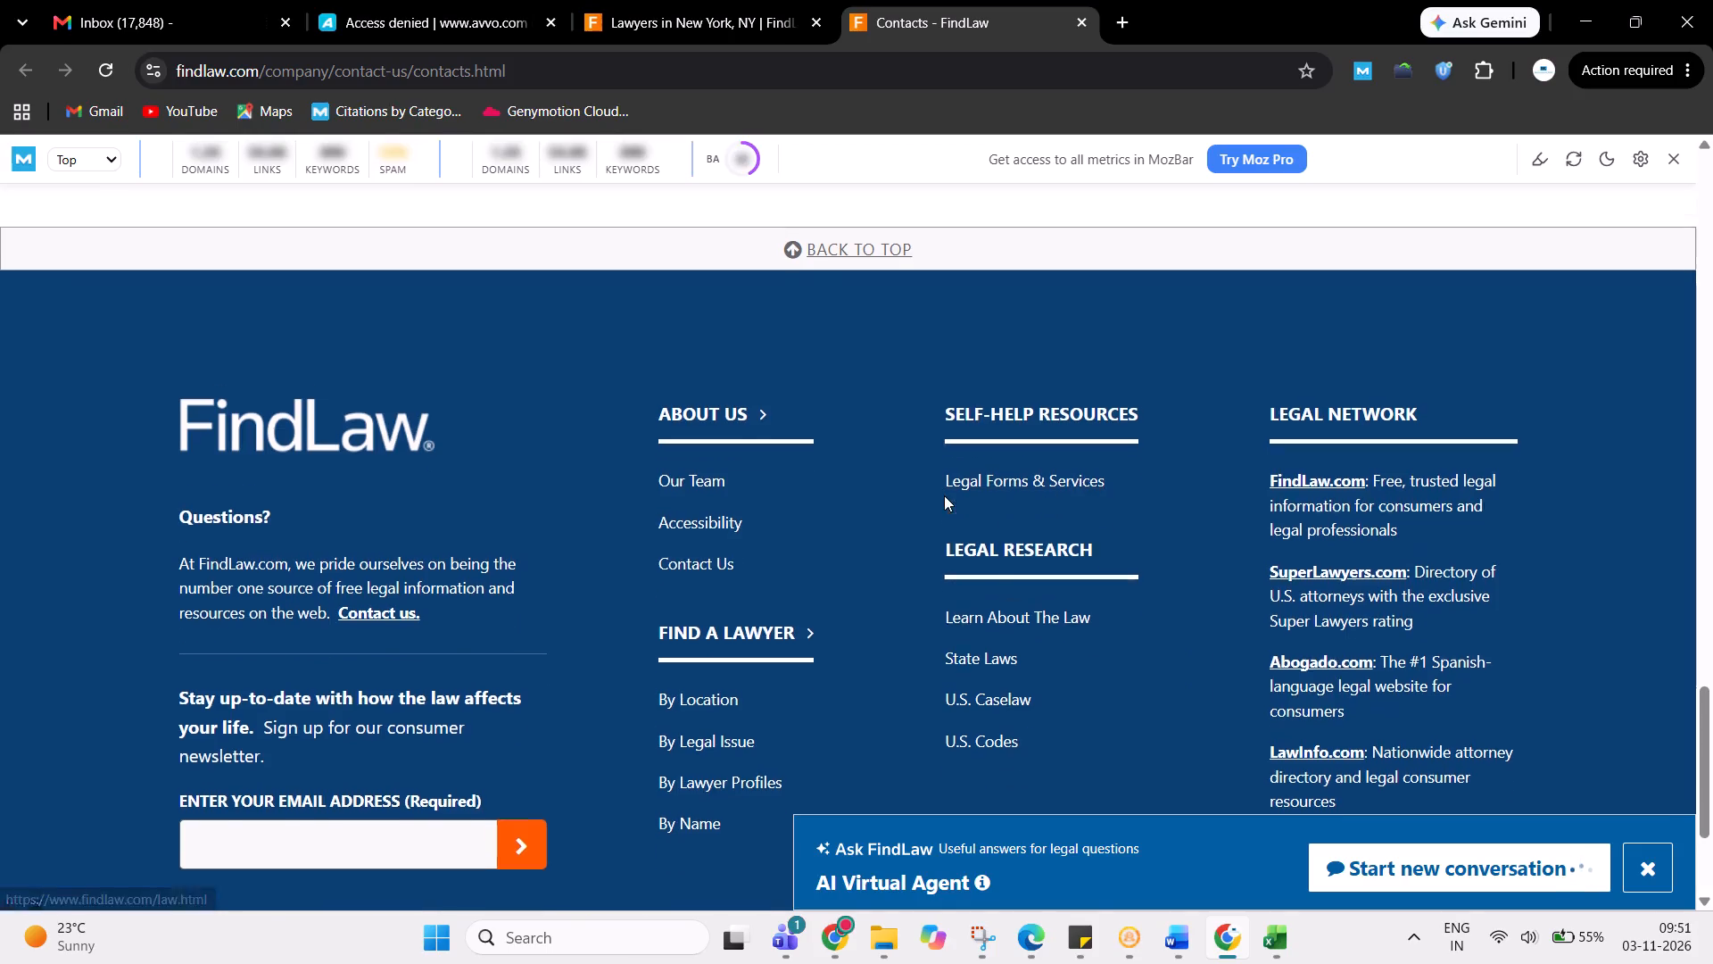
scroll(944, 495, up, 2)
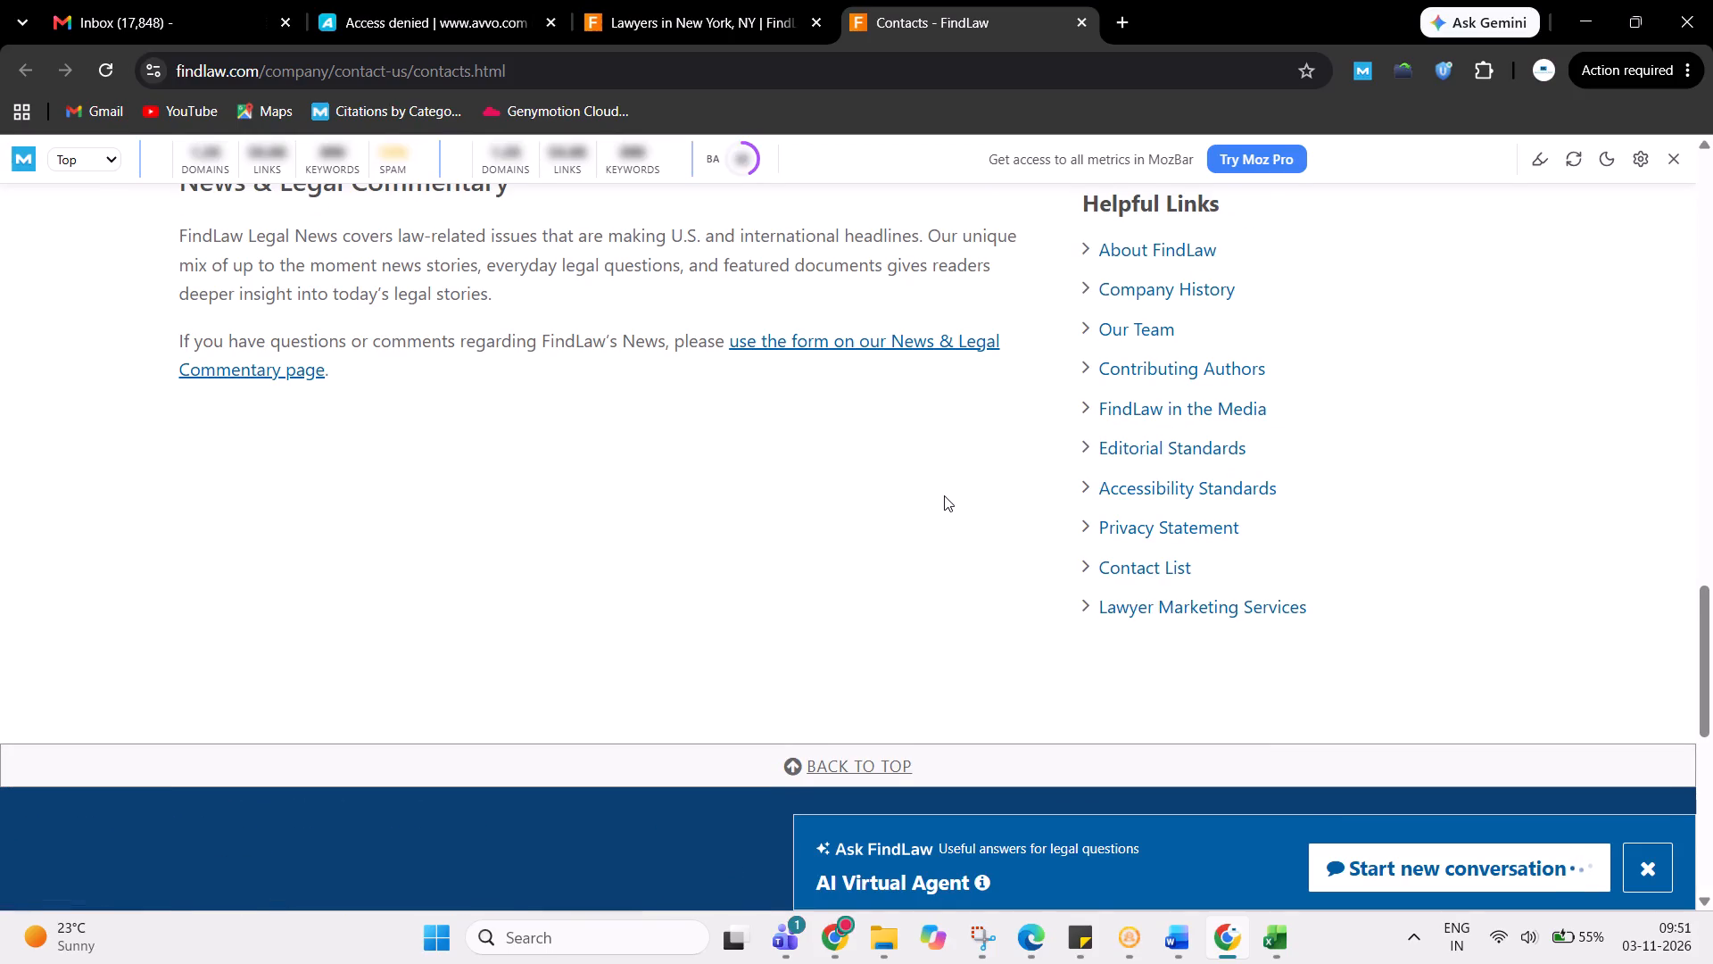
scroll(944, 495, up, 15)
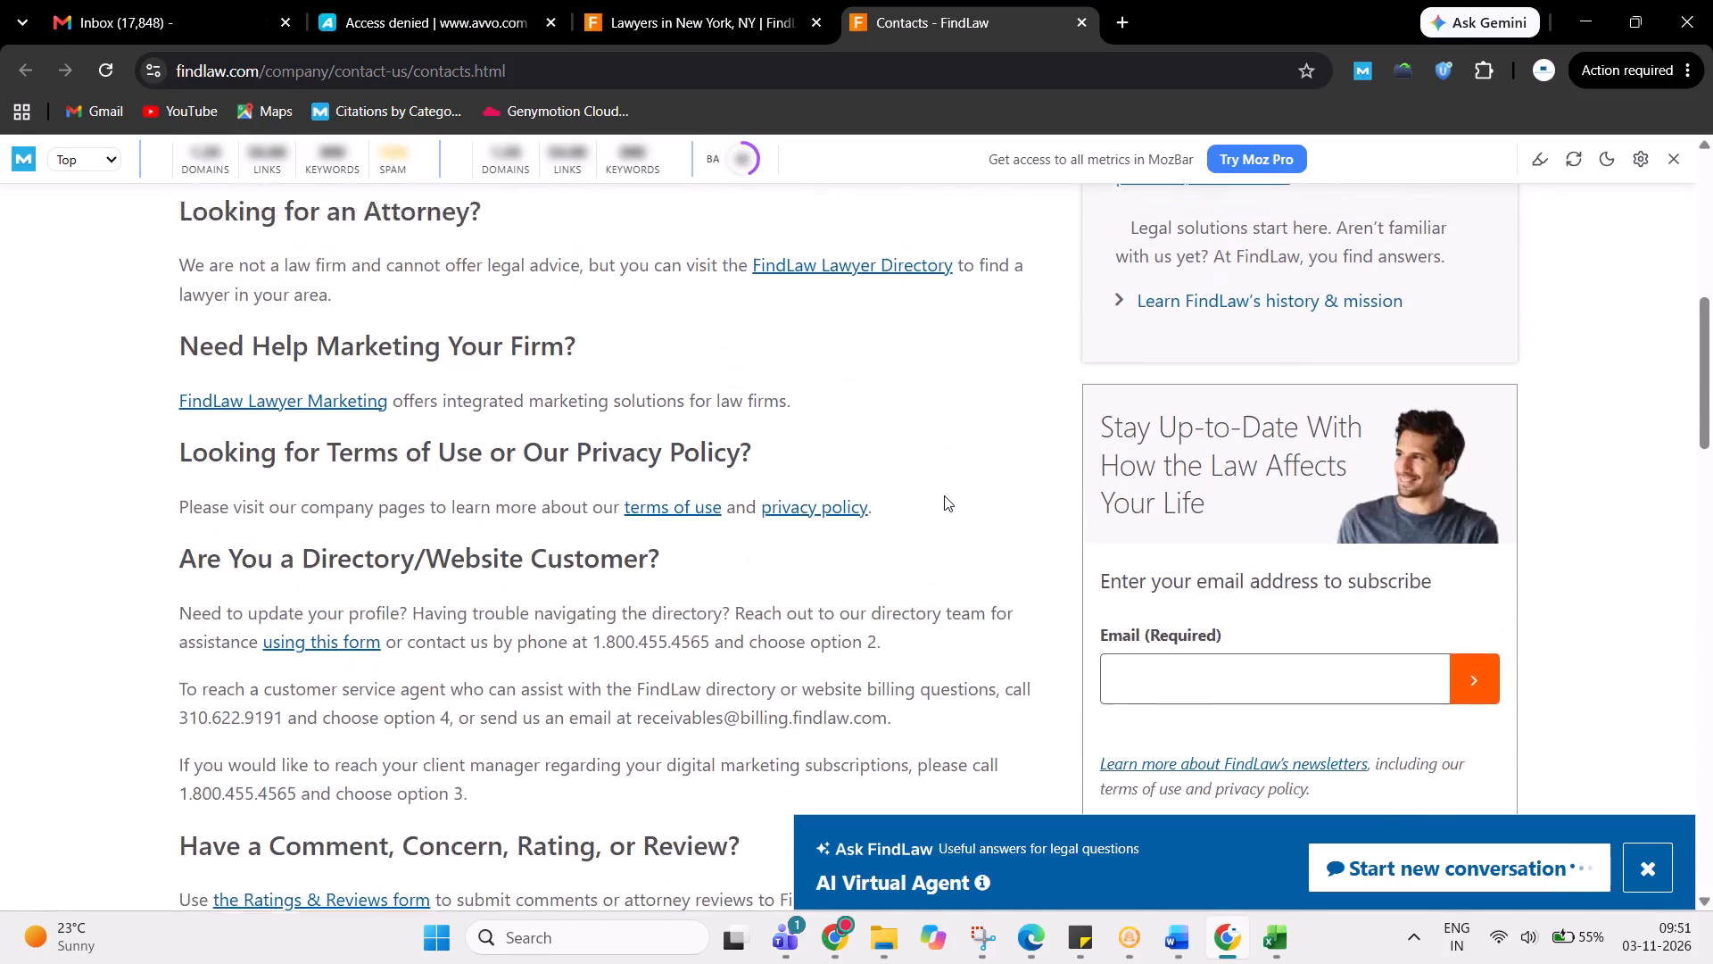
scroll(944, 495, up, 3)
scroll(944, 495, down, 3)
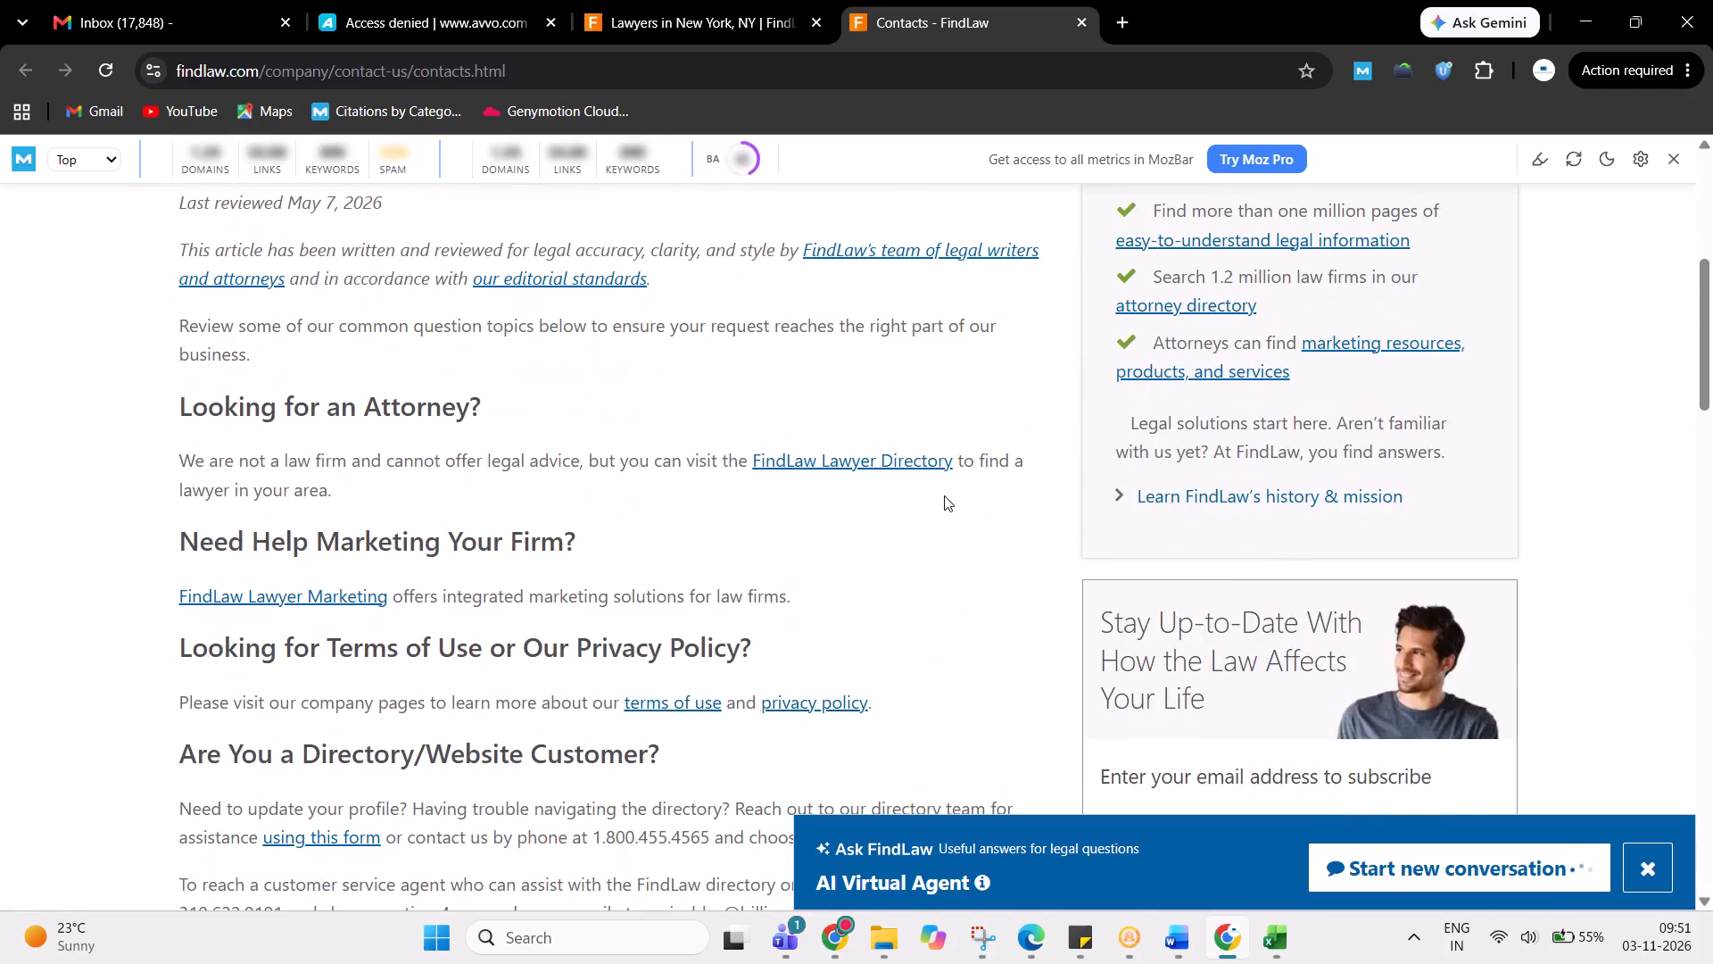
scroll(944, 495, up, 11)
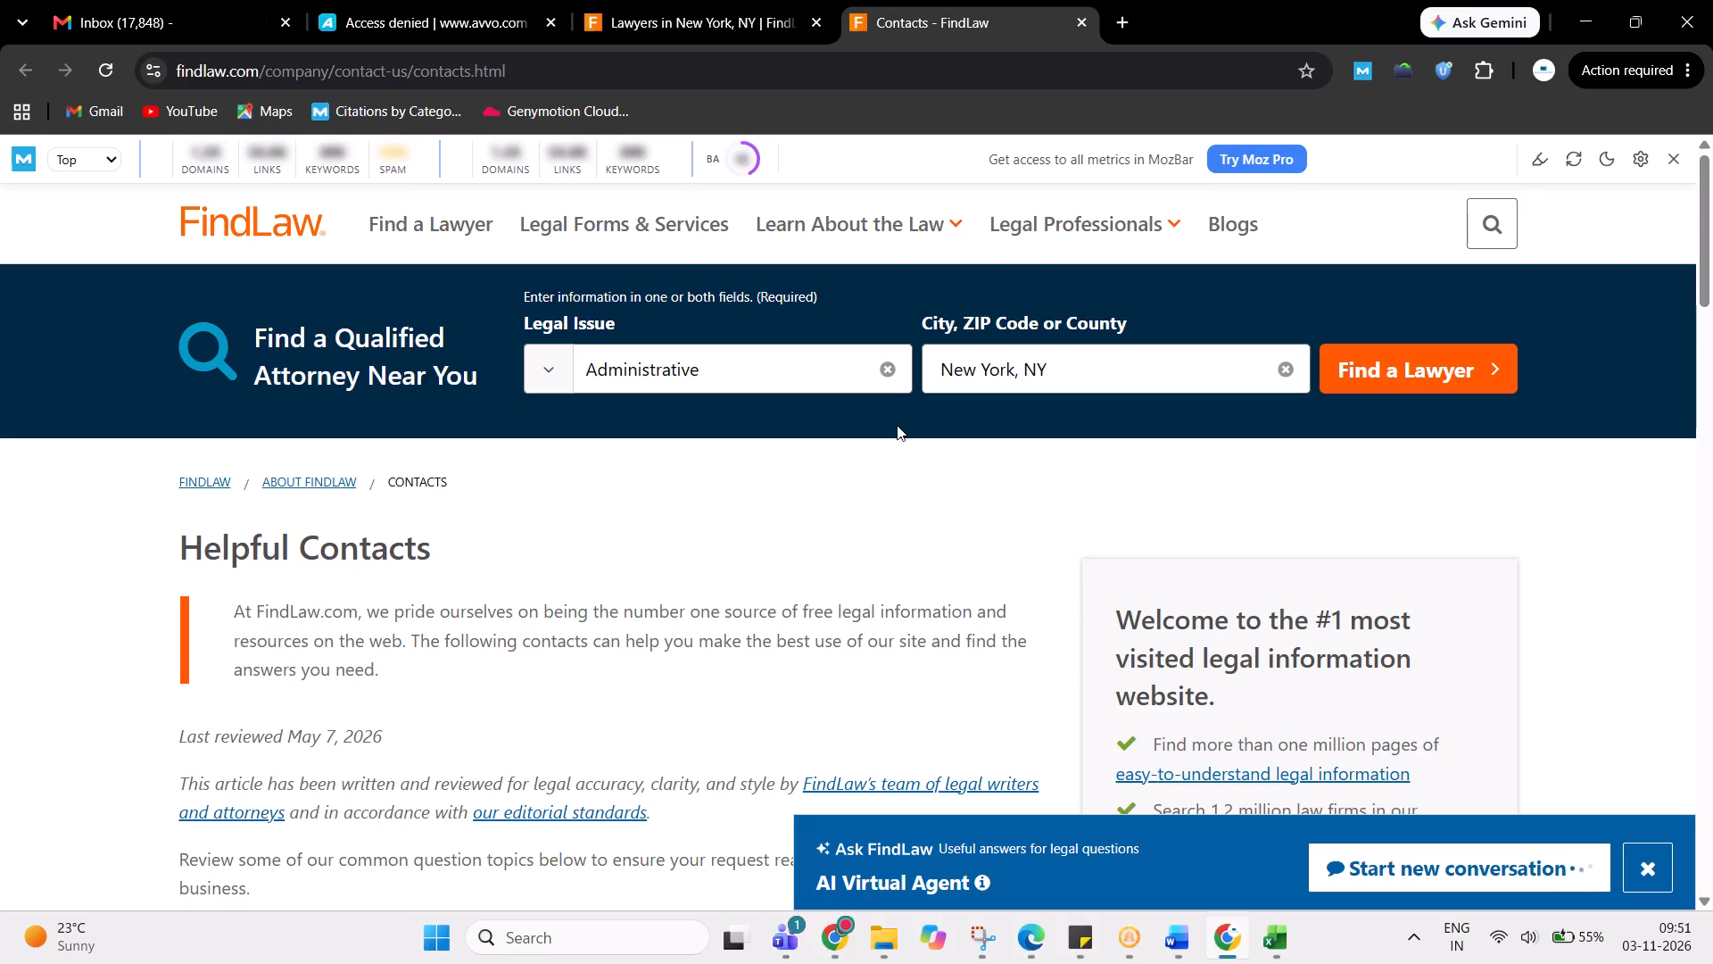
scroll(955, 503, down, 7)
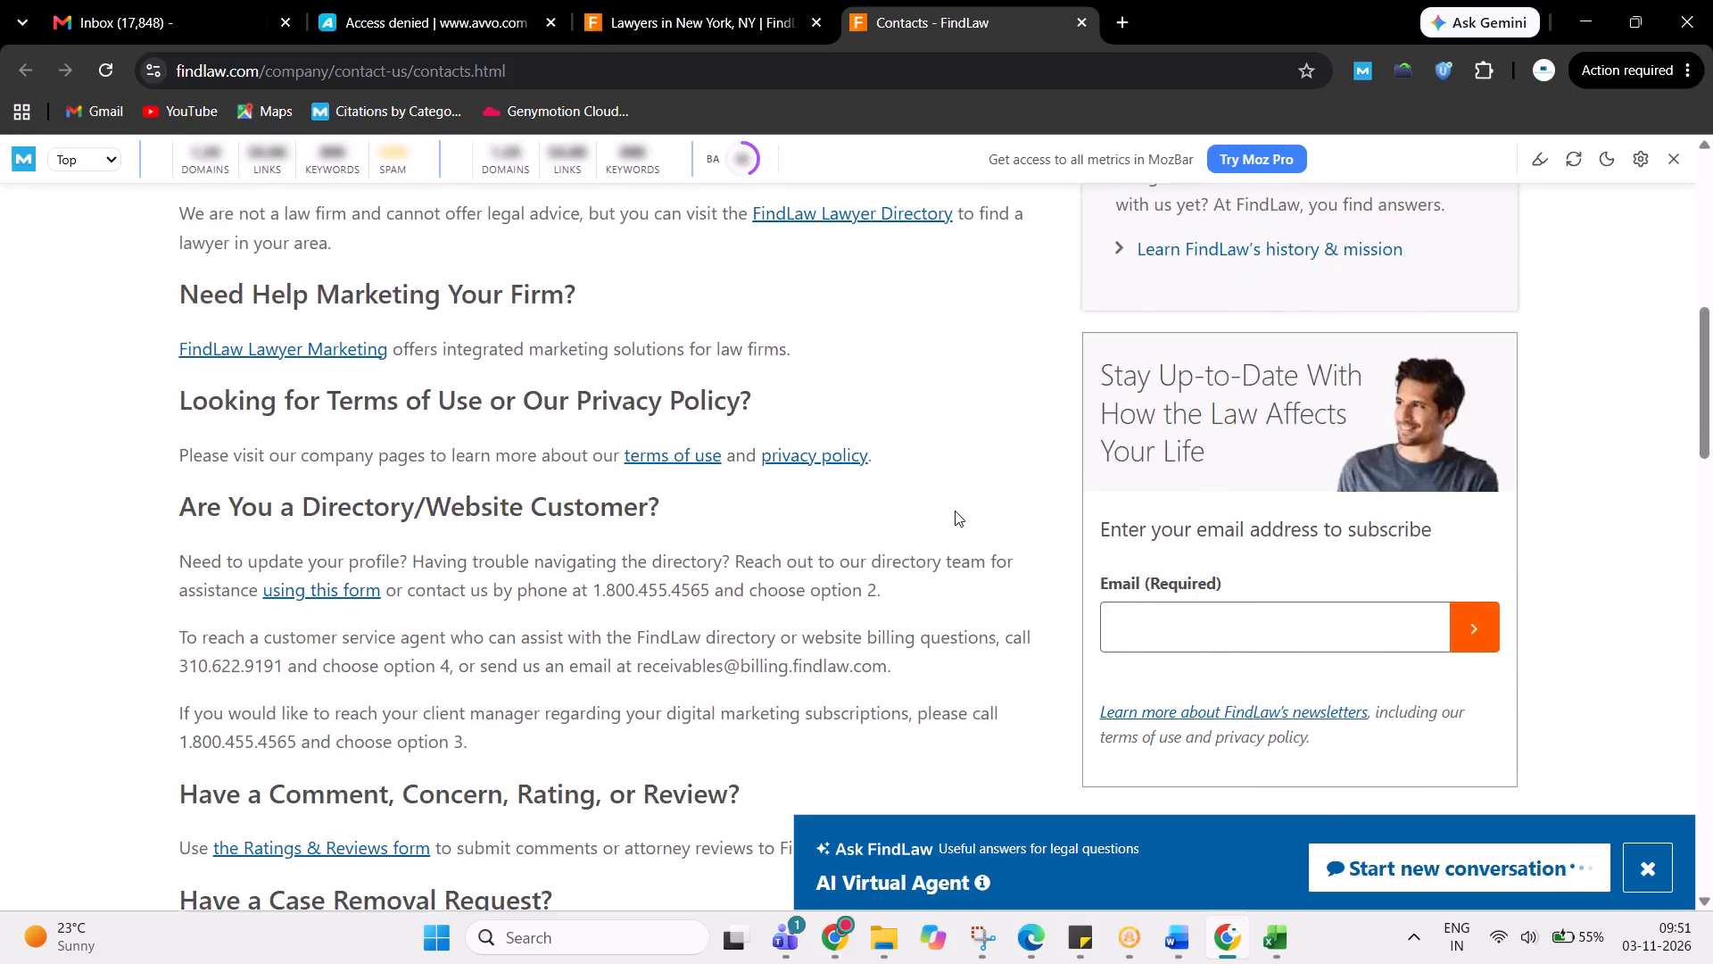
Reread FindLaw's Contacts page for directory, business address and helpful link sections, glancing at the New York lawyers listing for comparison.
scroll(955, 511, down, 5)
scroll(953, 510, up, 9)
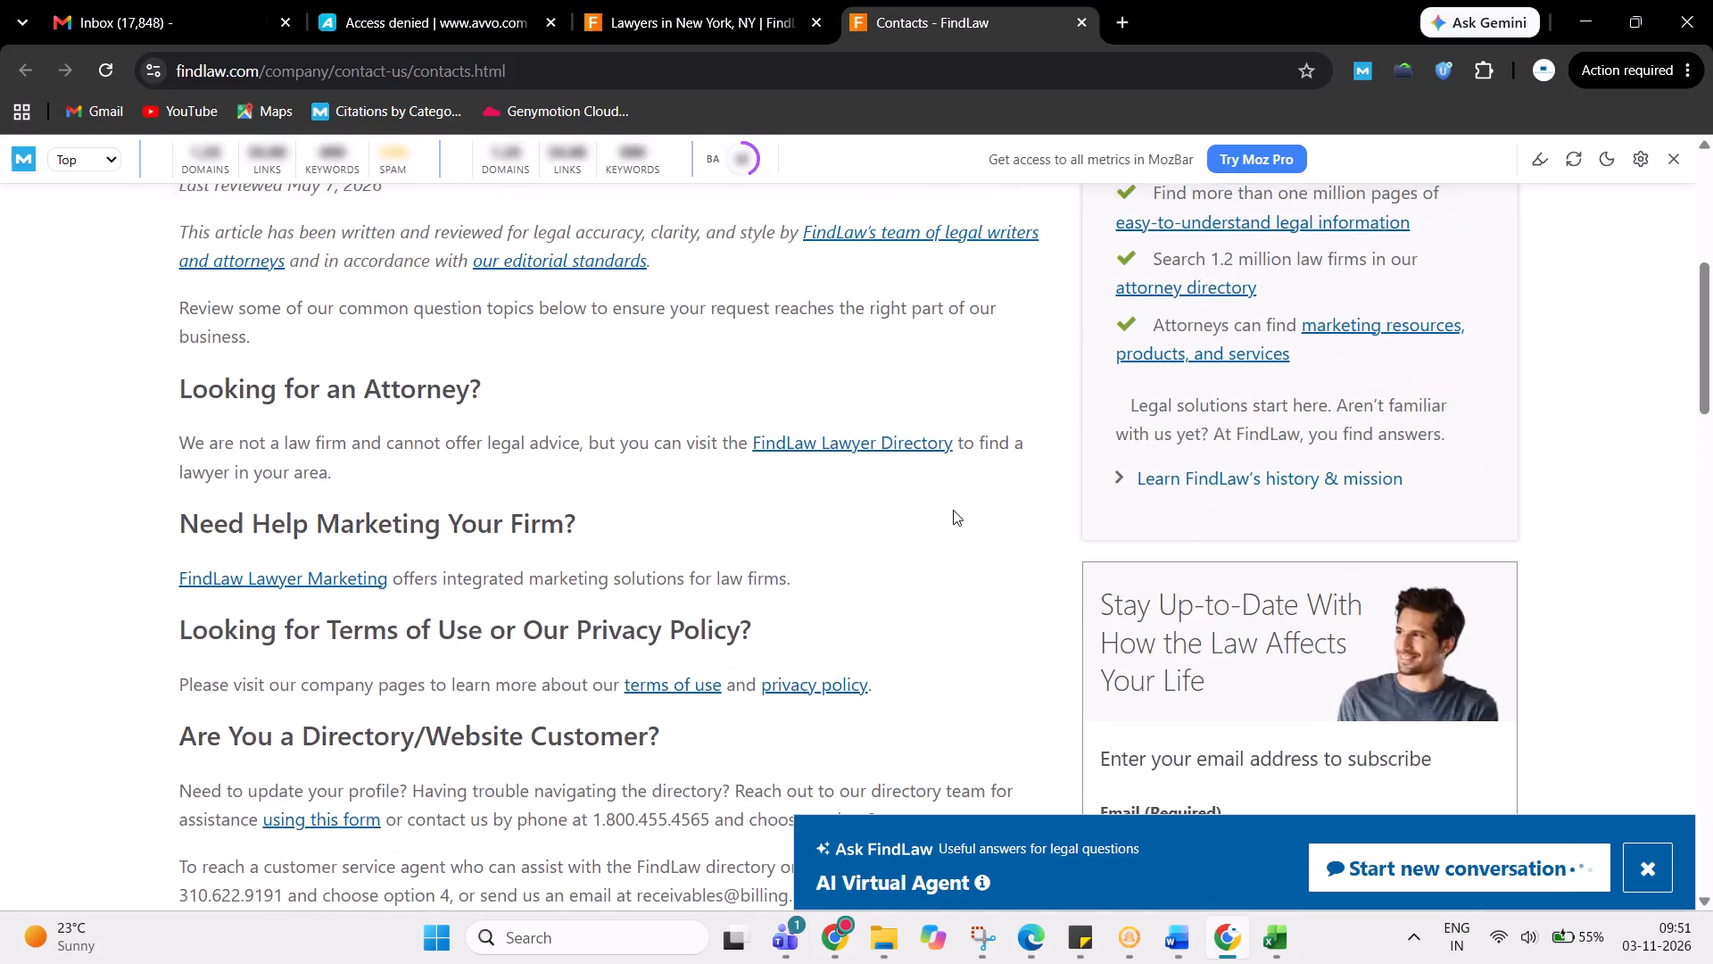
scroll(953, 510, up, 4)
click(682, 0)
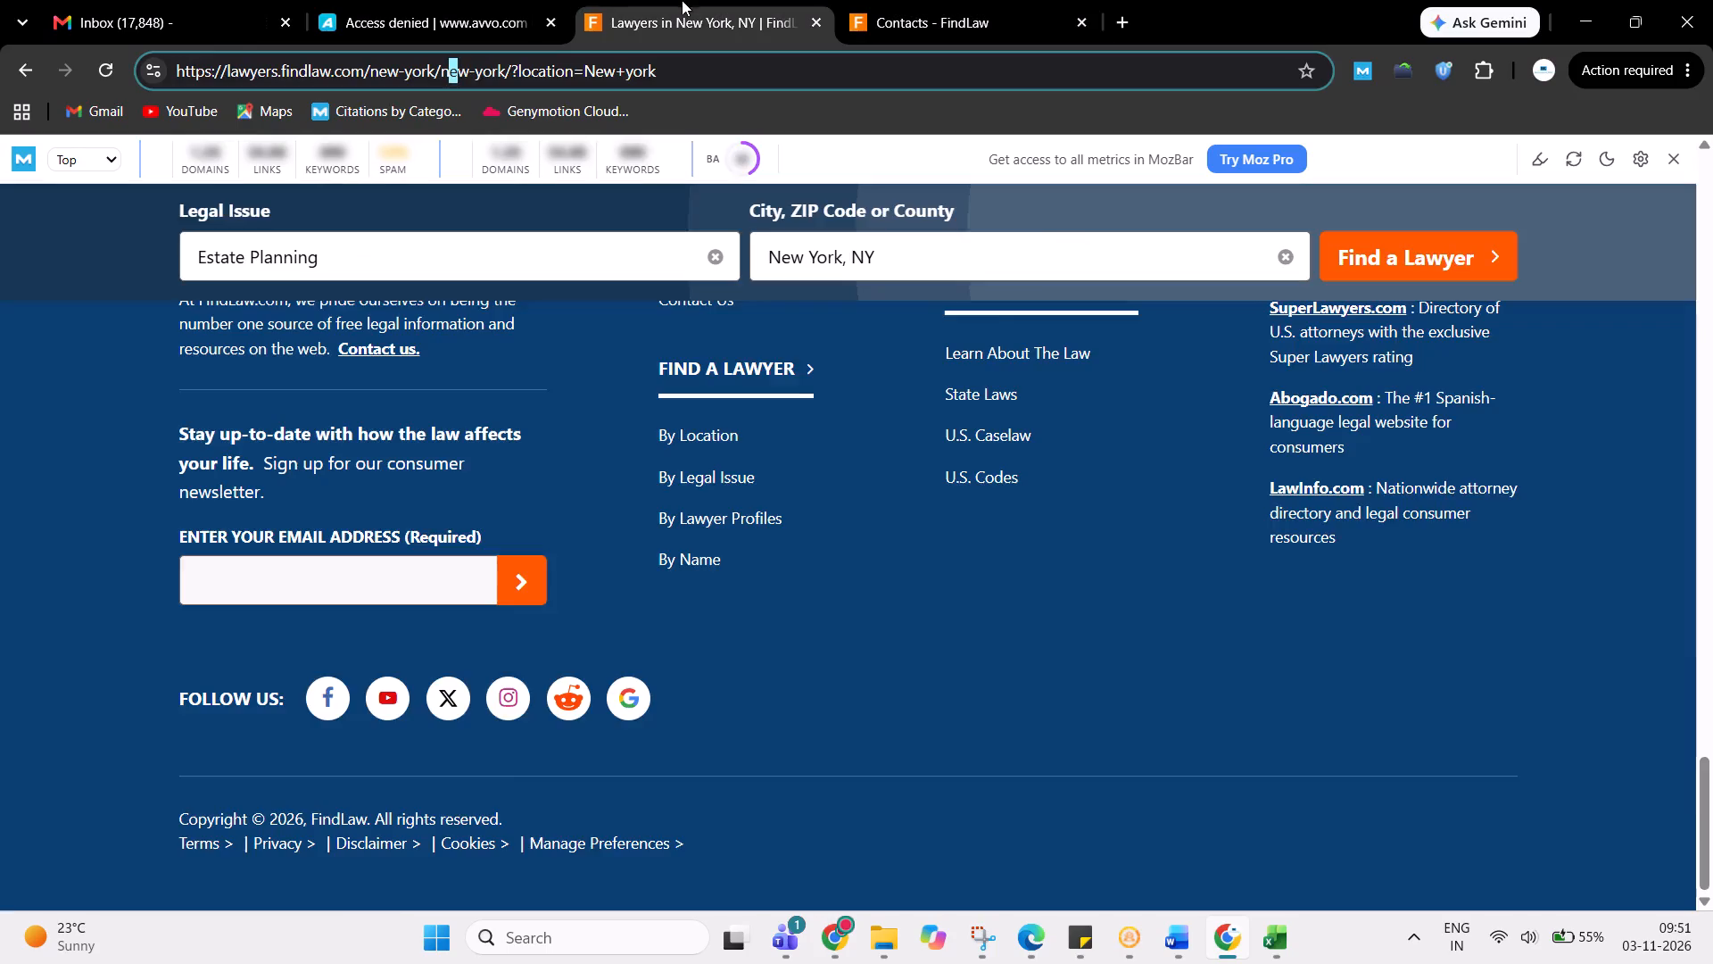
click(972, 0)
scroll(819, 531, down, 13)
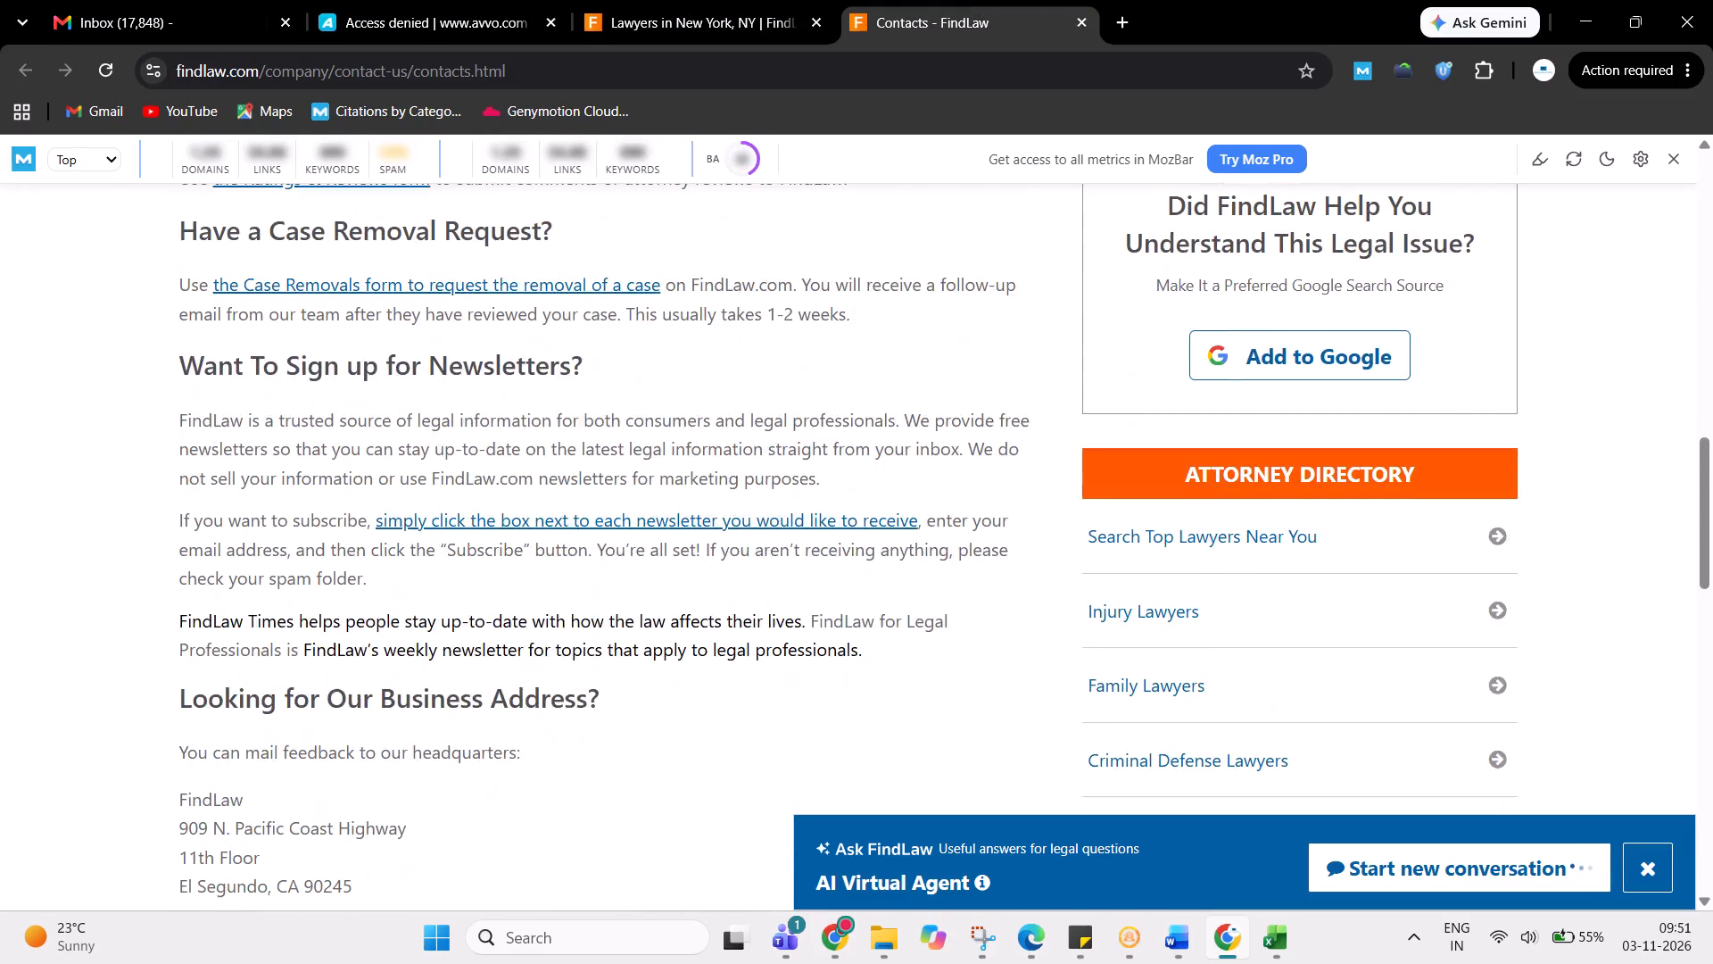
scroll(818, 552, down, 14)
scroll(826, 571, up, 7)
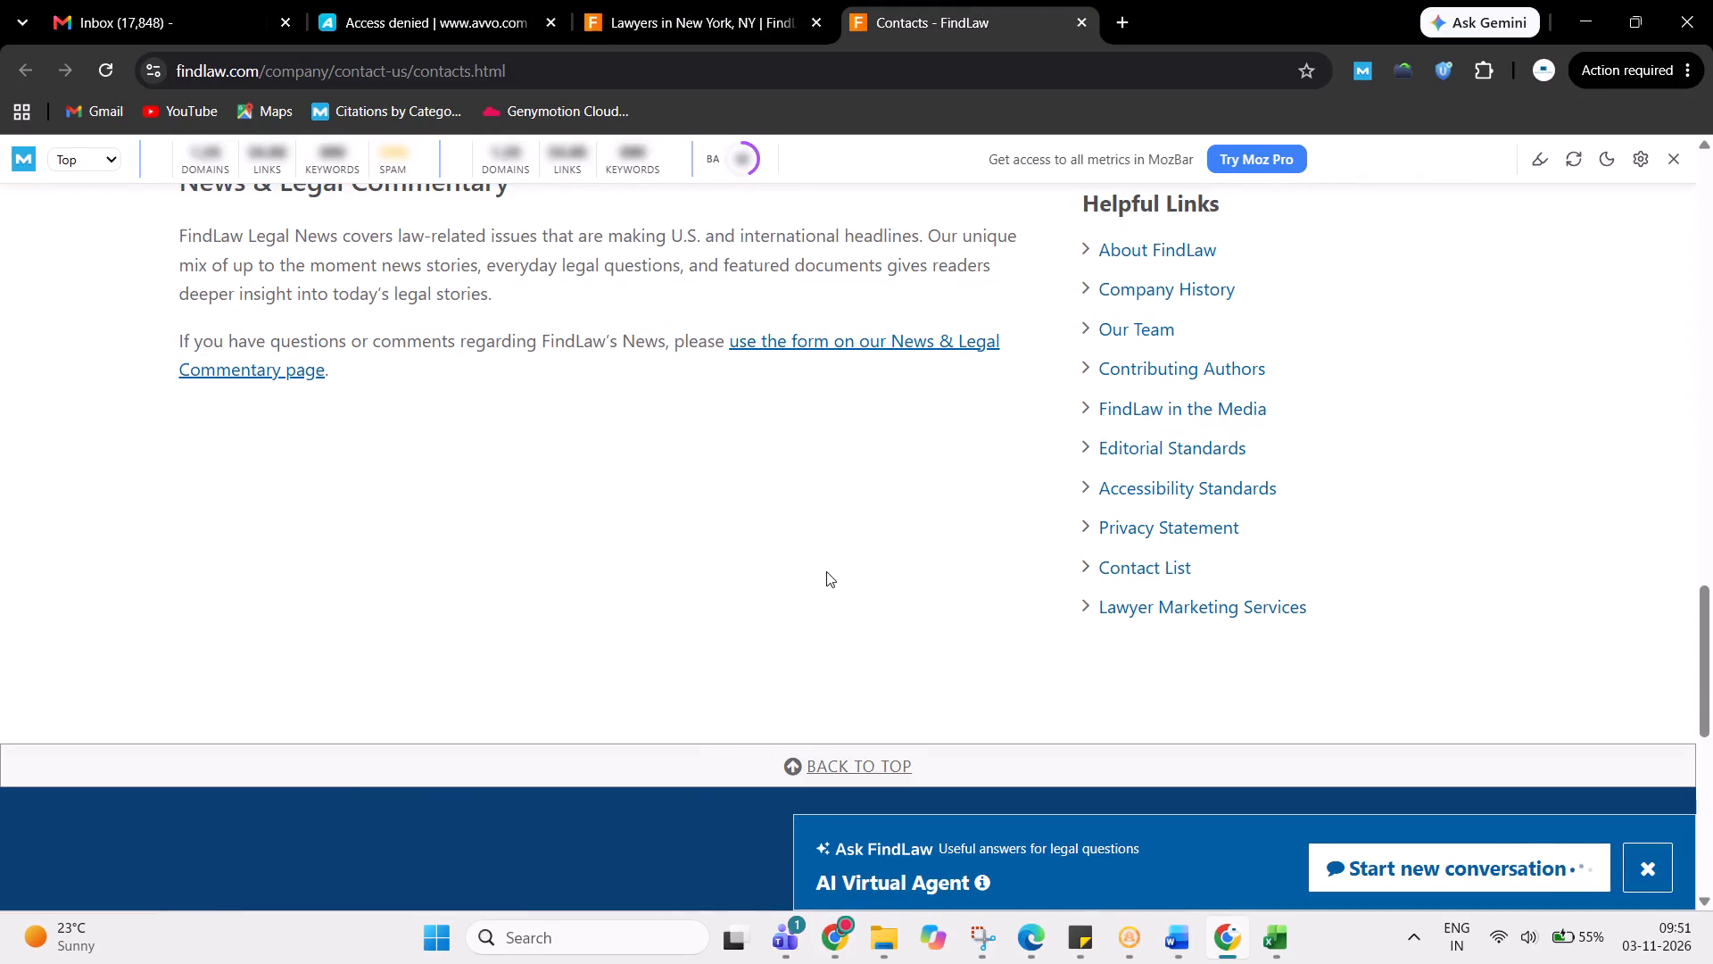
scroll(826, 571, up, 2)
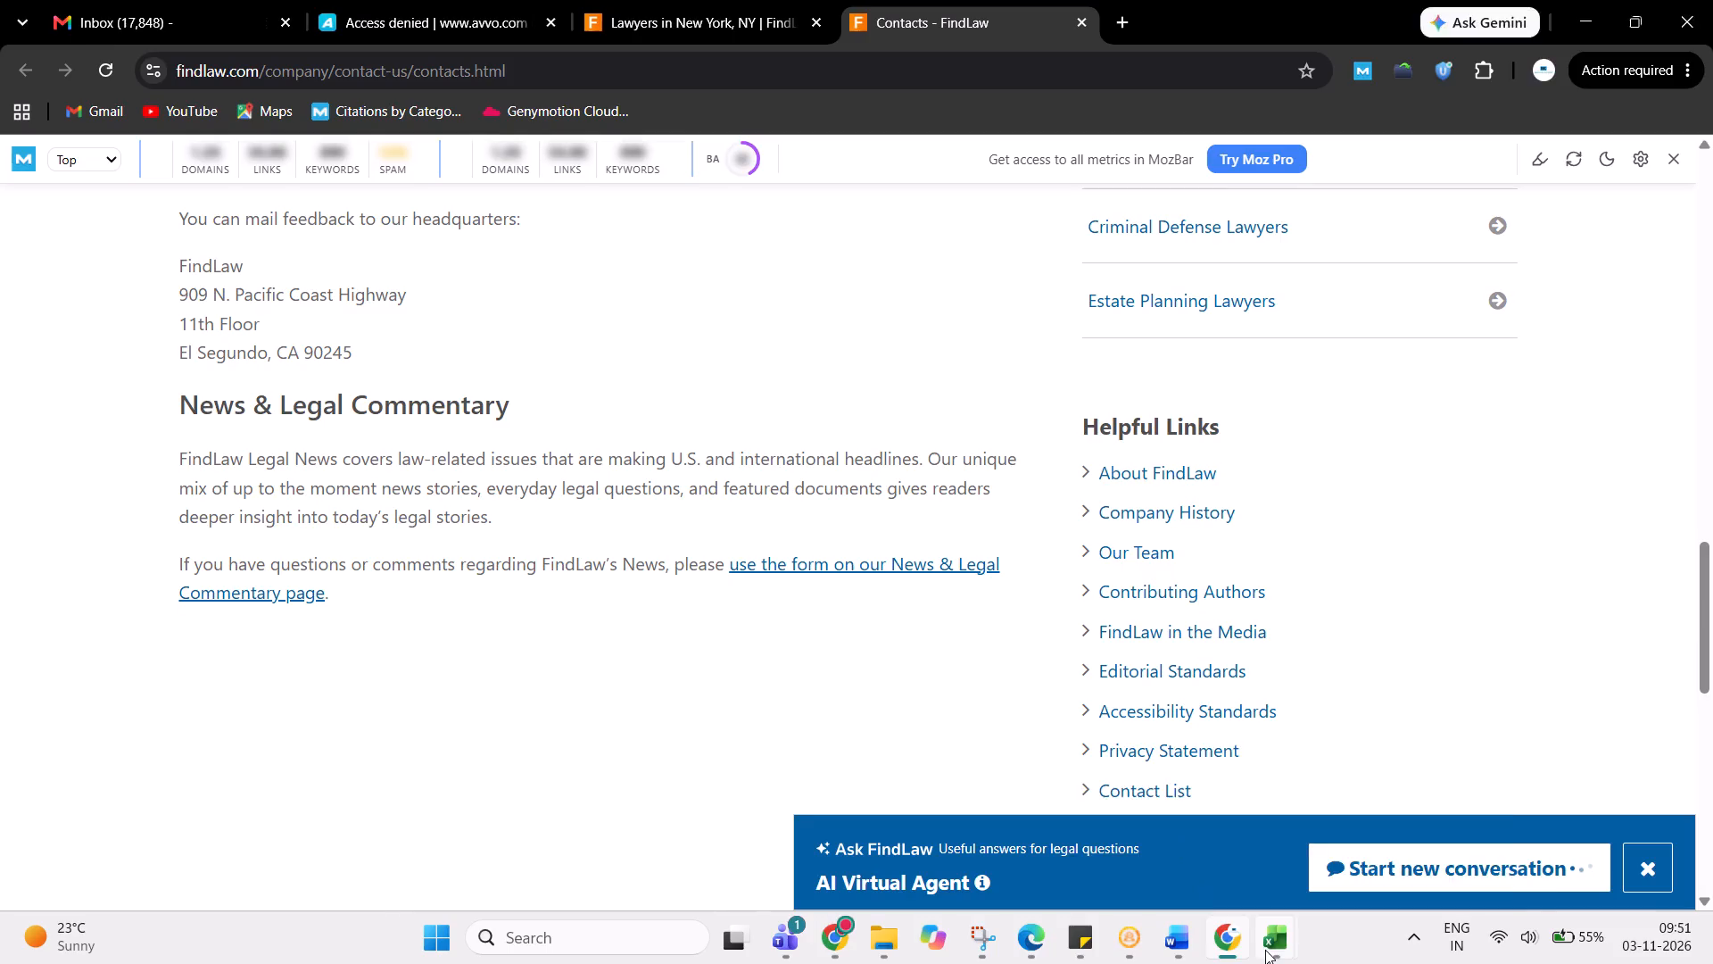
Switch to the Daily Timesheet workbook in Excel and check the activity entry in the second task row.
click(1265, 950)
click(1186, 794)
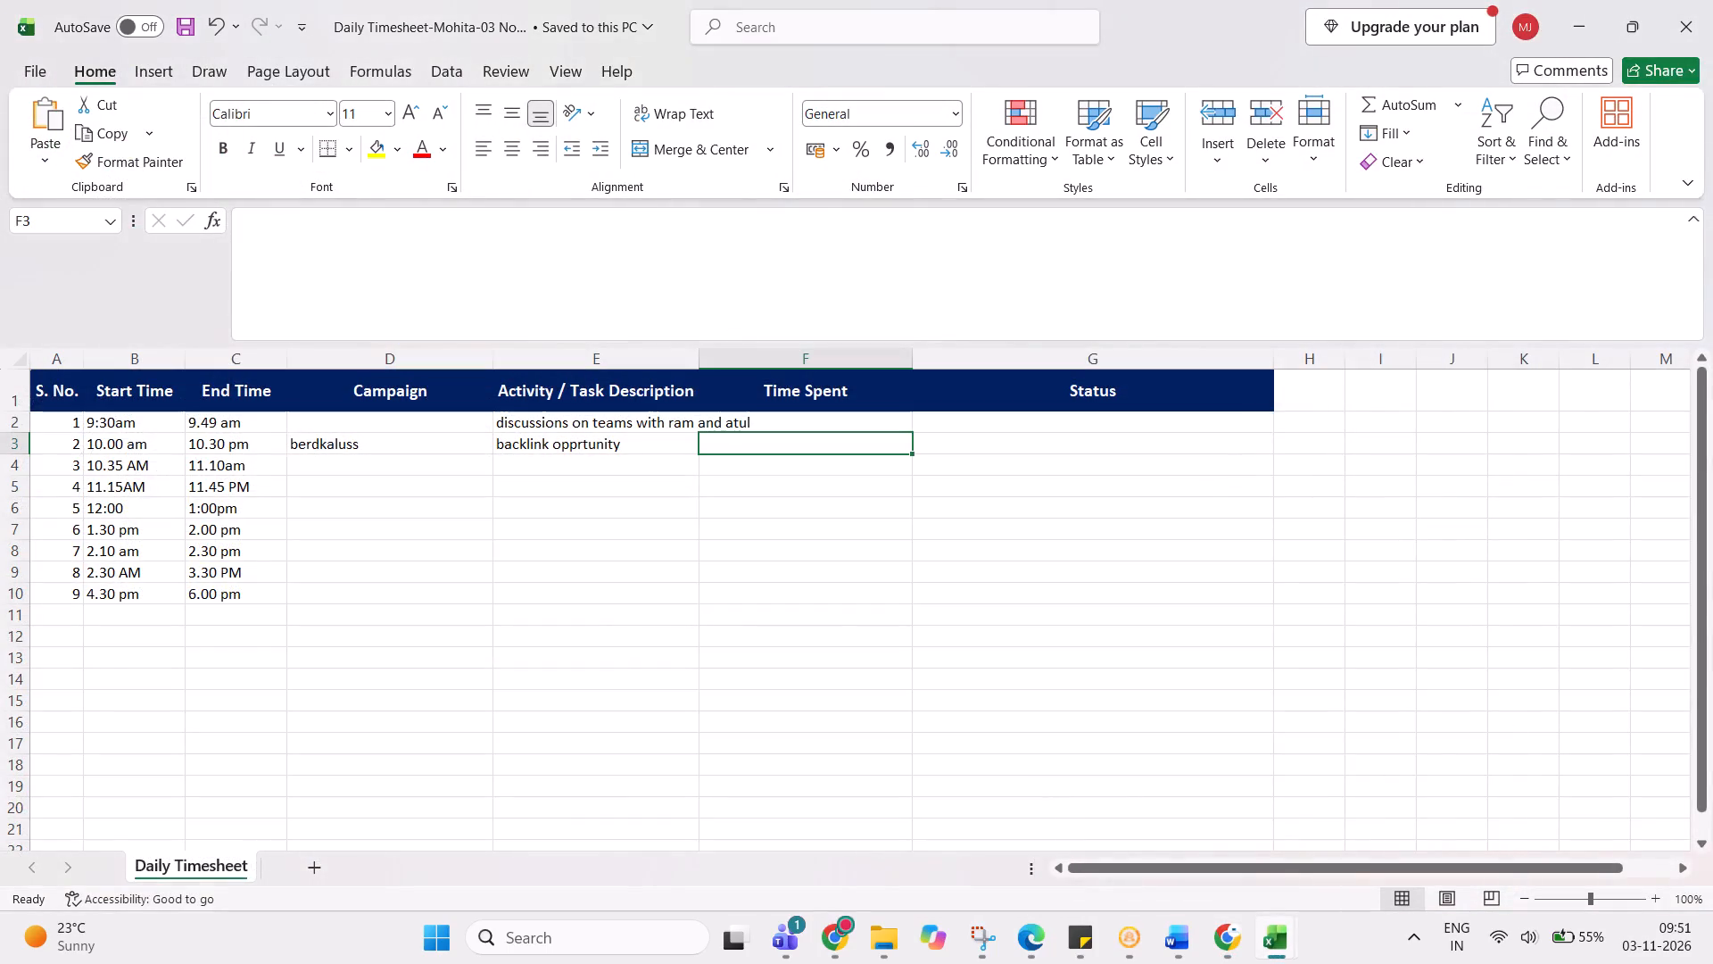
click(590, 445)
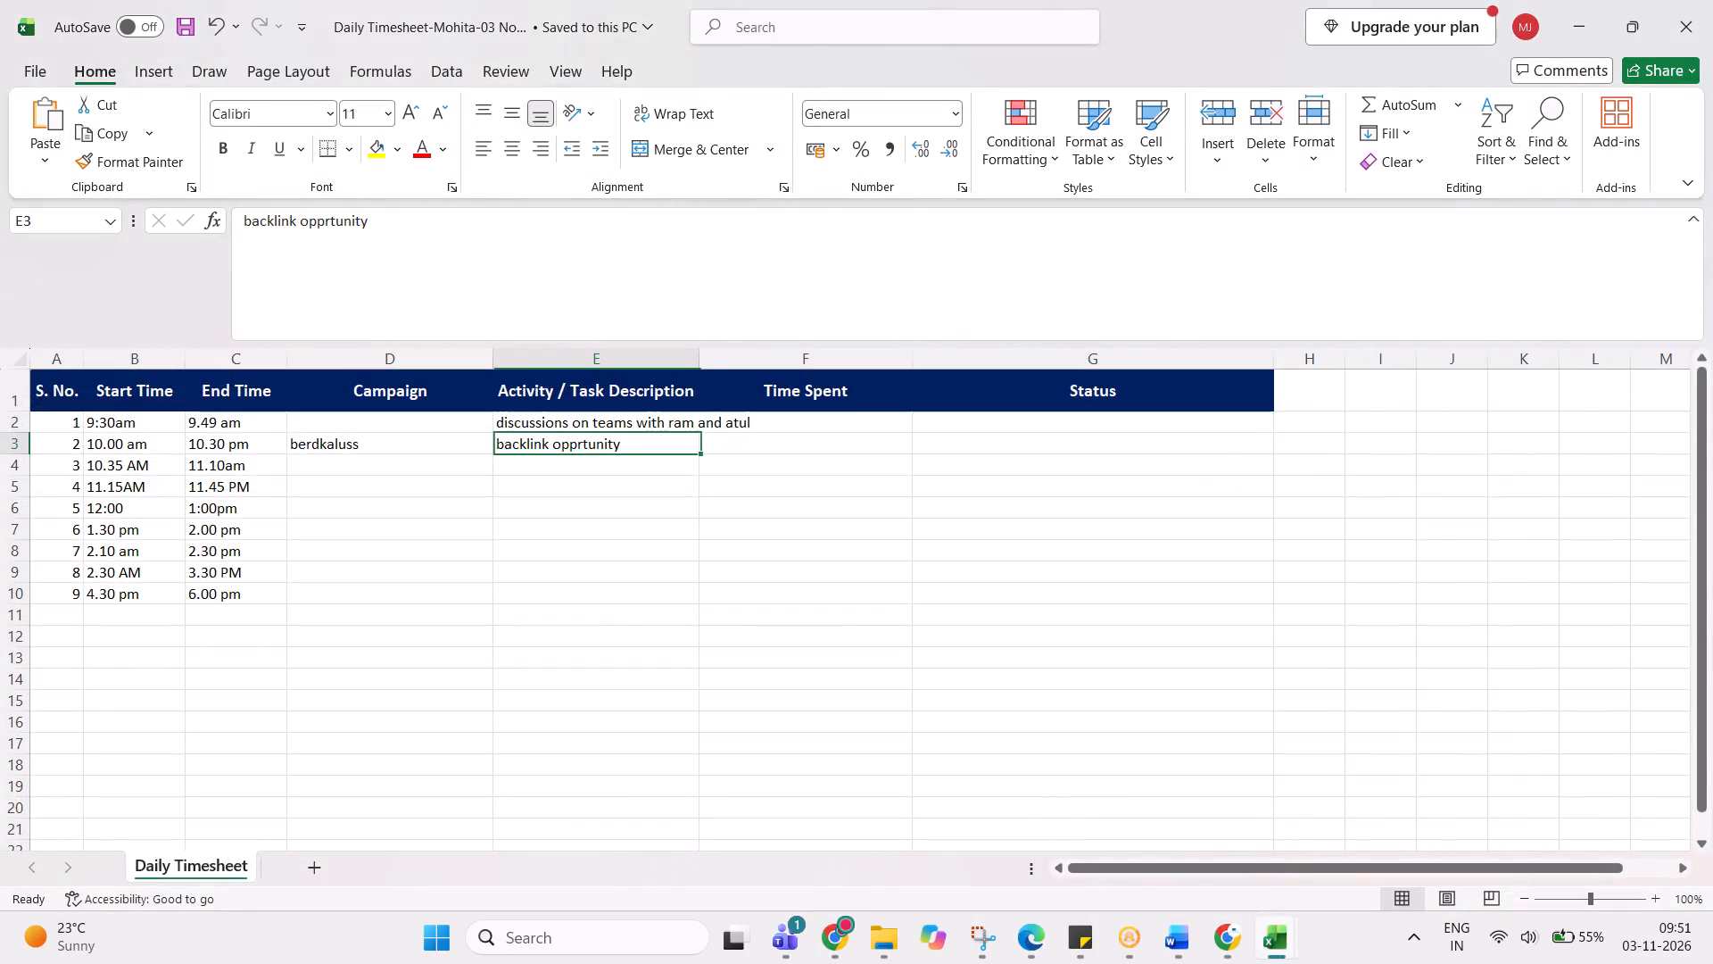
Switch to the other Chrome window and look over the Abogado homepage and the Avvo attorney-claim page.
click(838, 949)
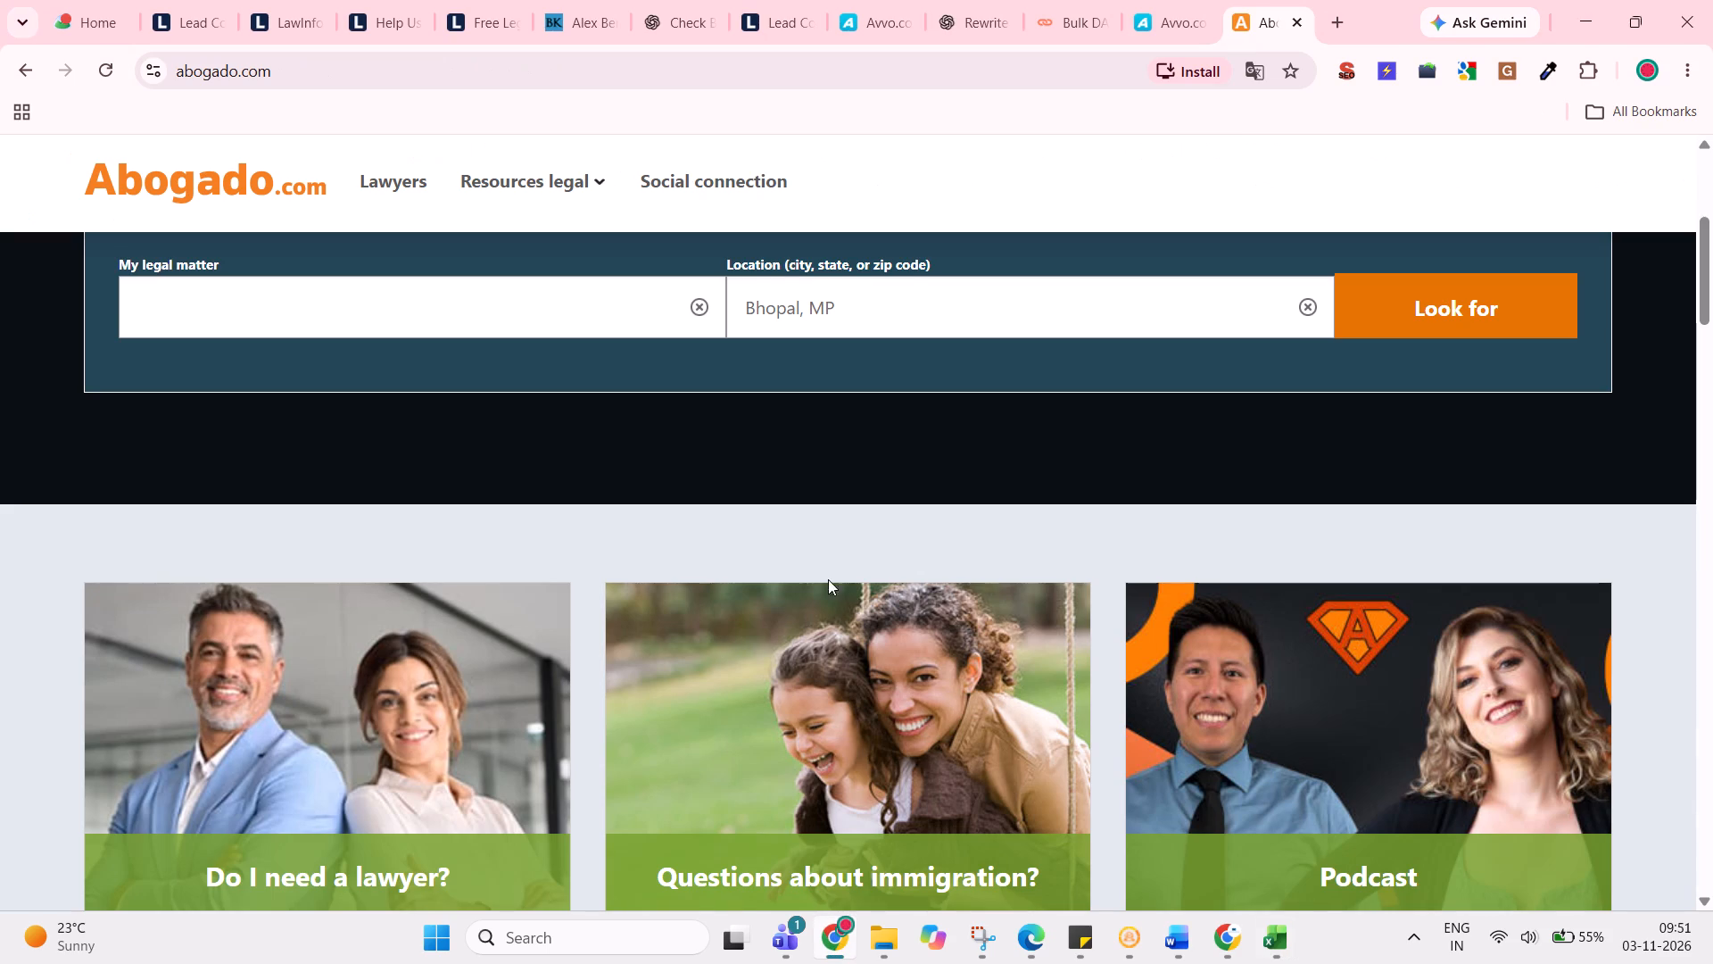
scroll(786, 509, up, 11)
click(1164, 0)
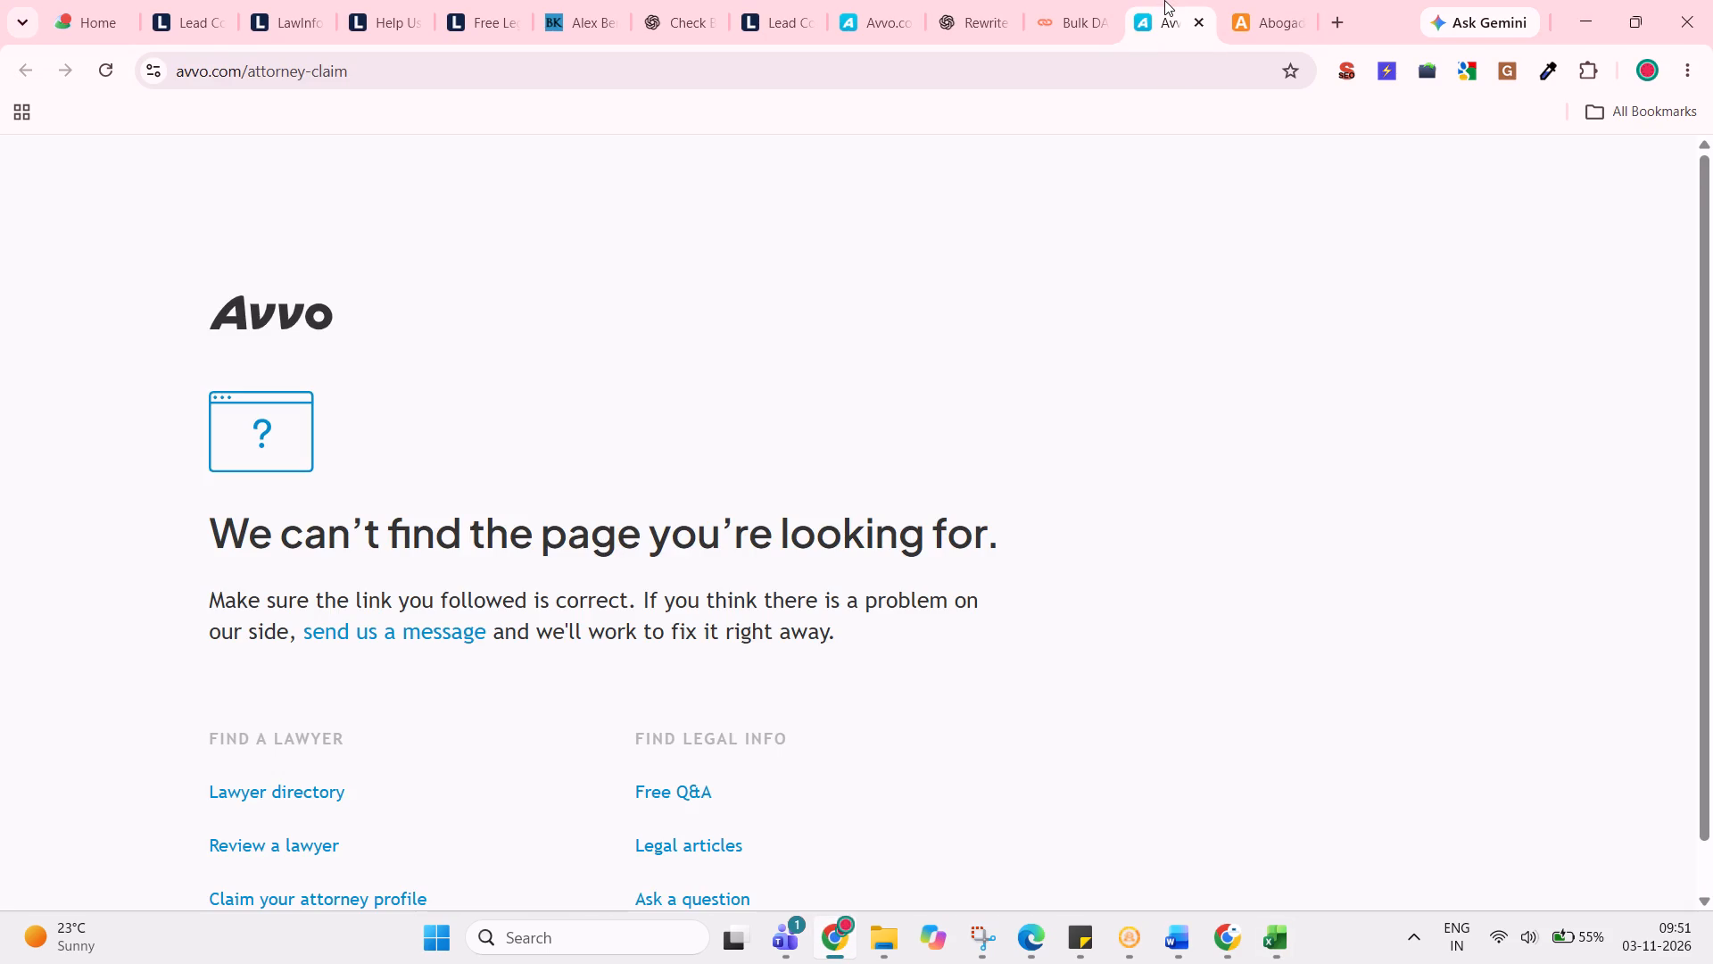
In Excel's Backlink-Opportunities workbook, copy the abogado.com row's FindLaw contact URL into G43 of the lawyers.findlaw.com row and save.
click(1265, 958)
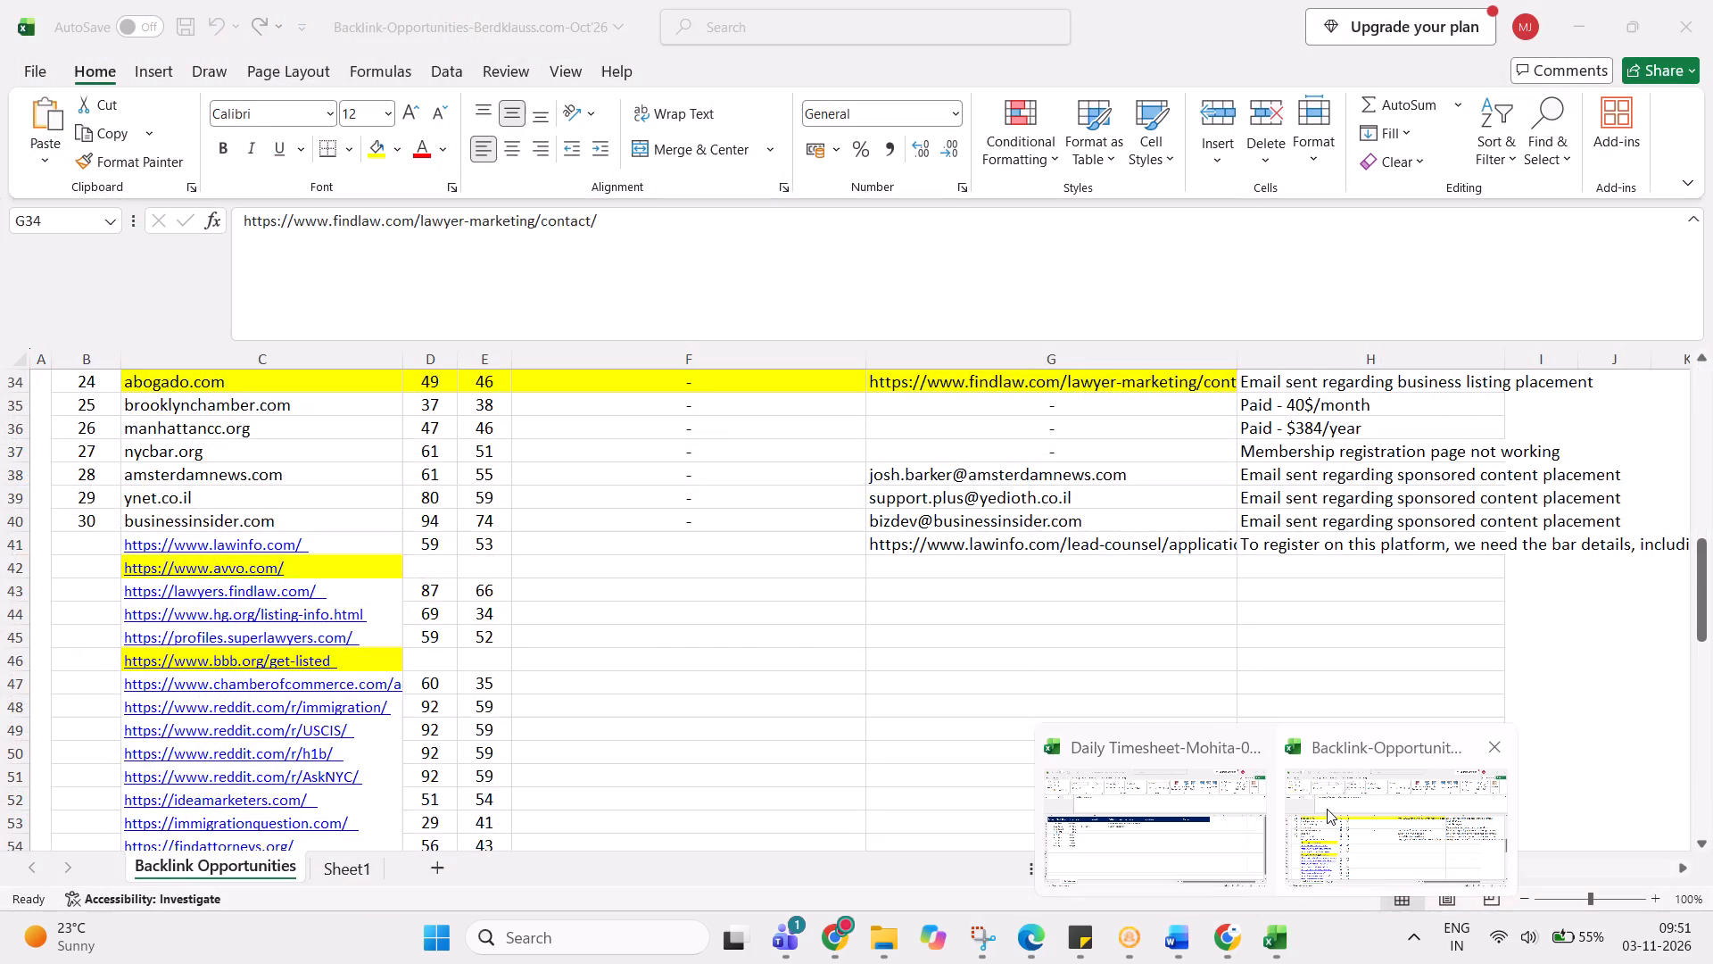
click(1327, 808)
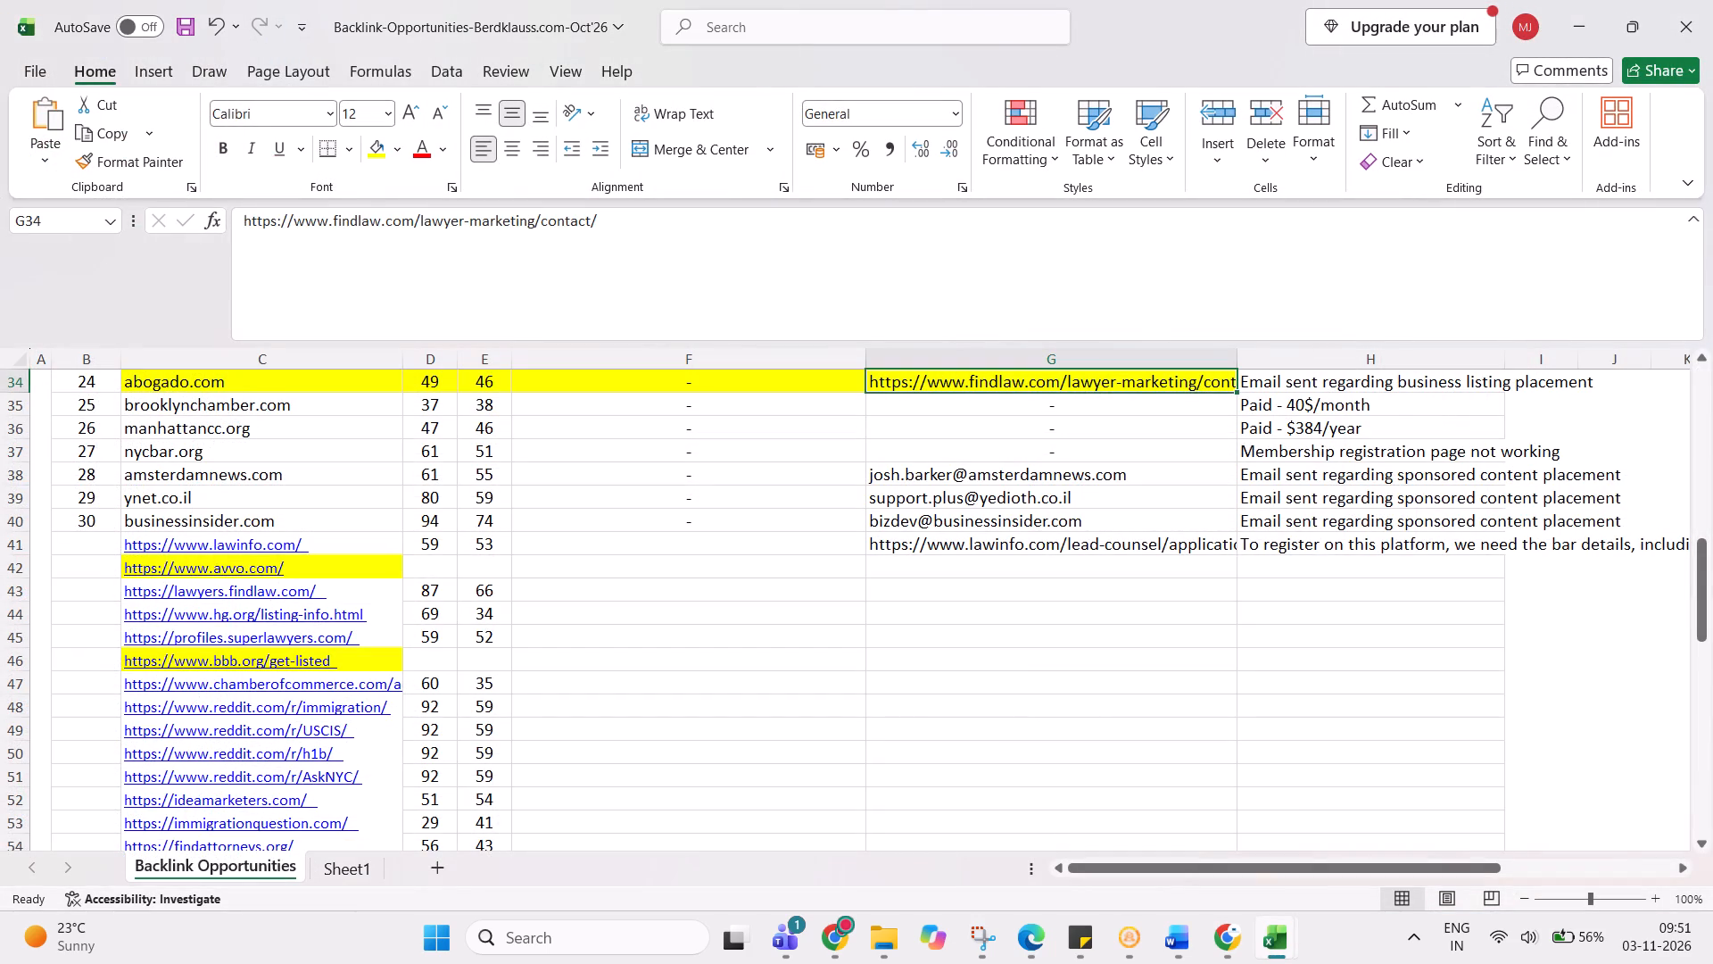
key(ctrl+c)
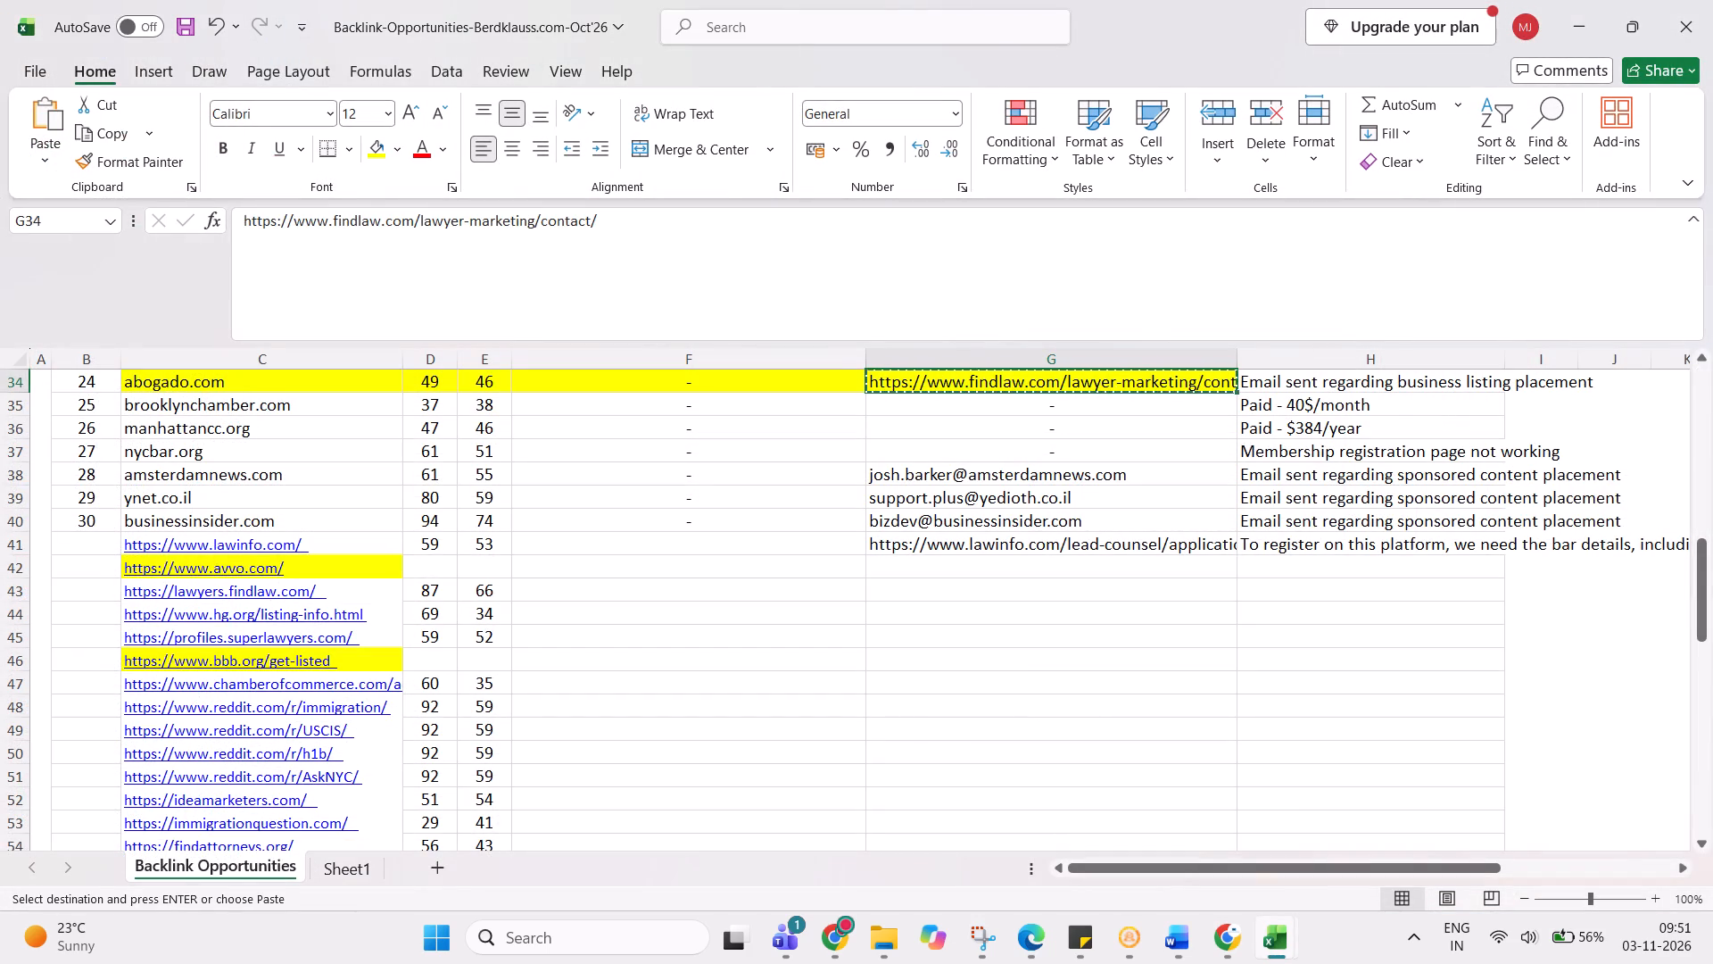
click(908, 592)
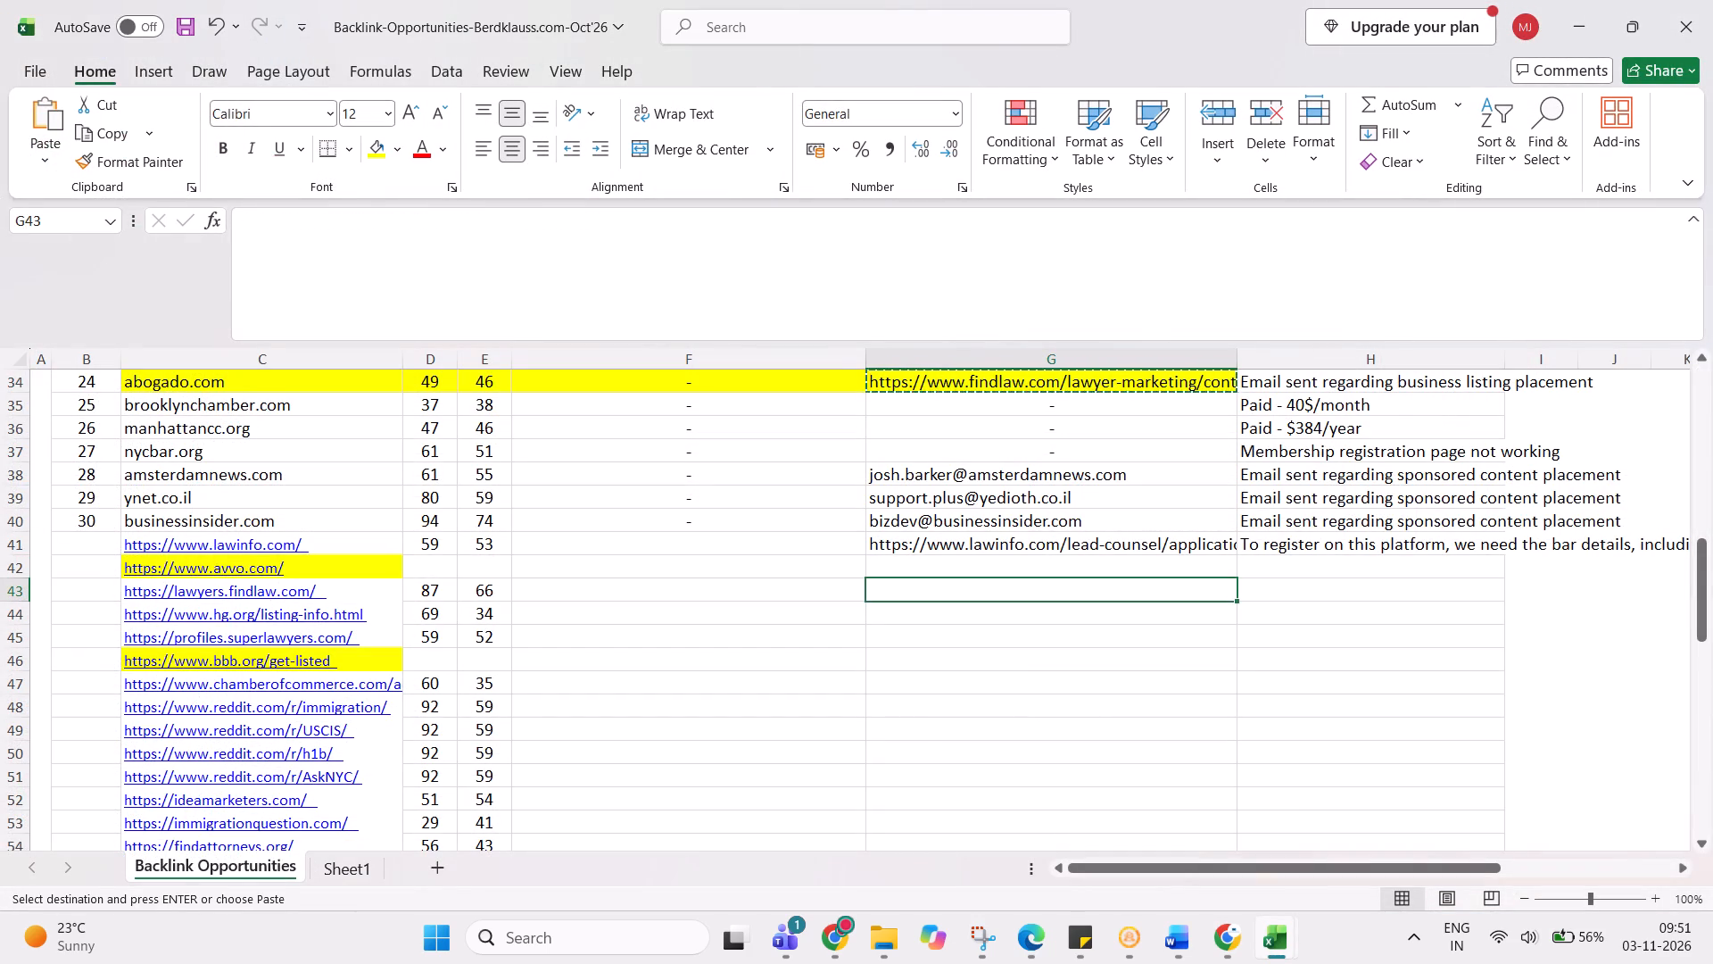
click(497, 595)
click(923, 596)
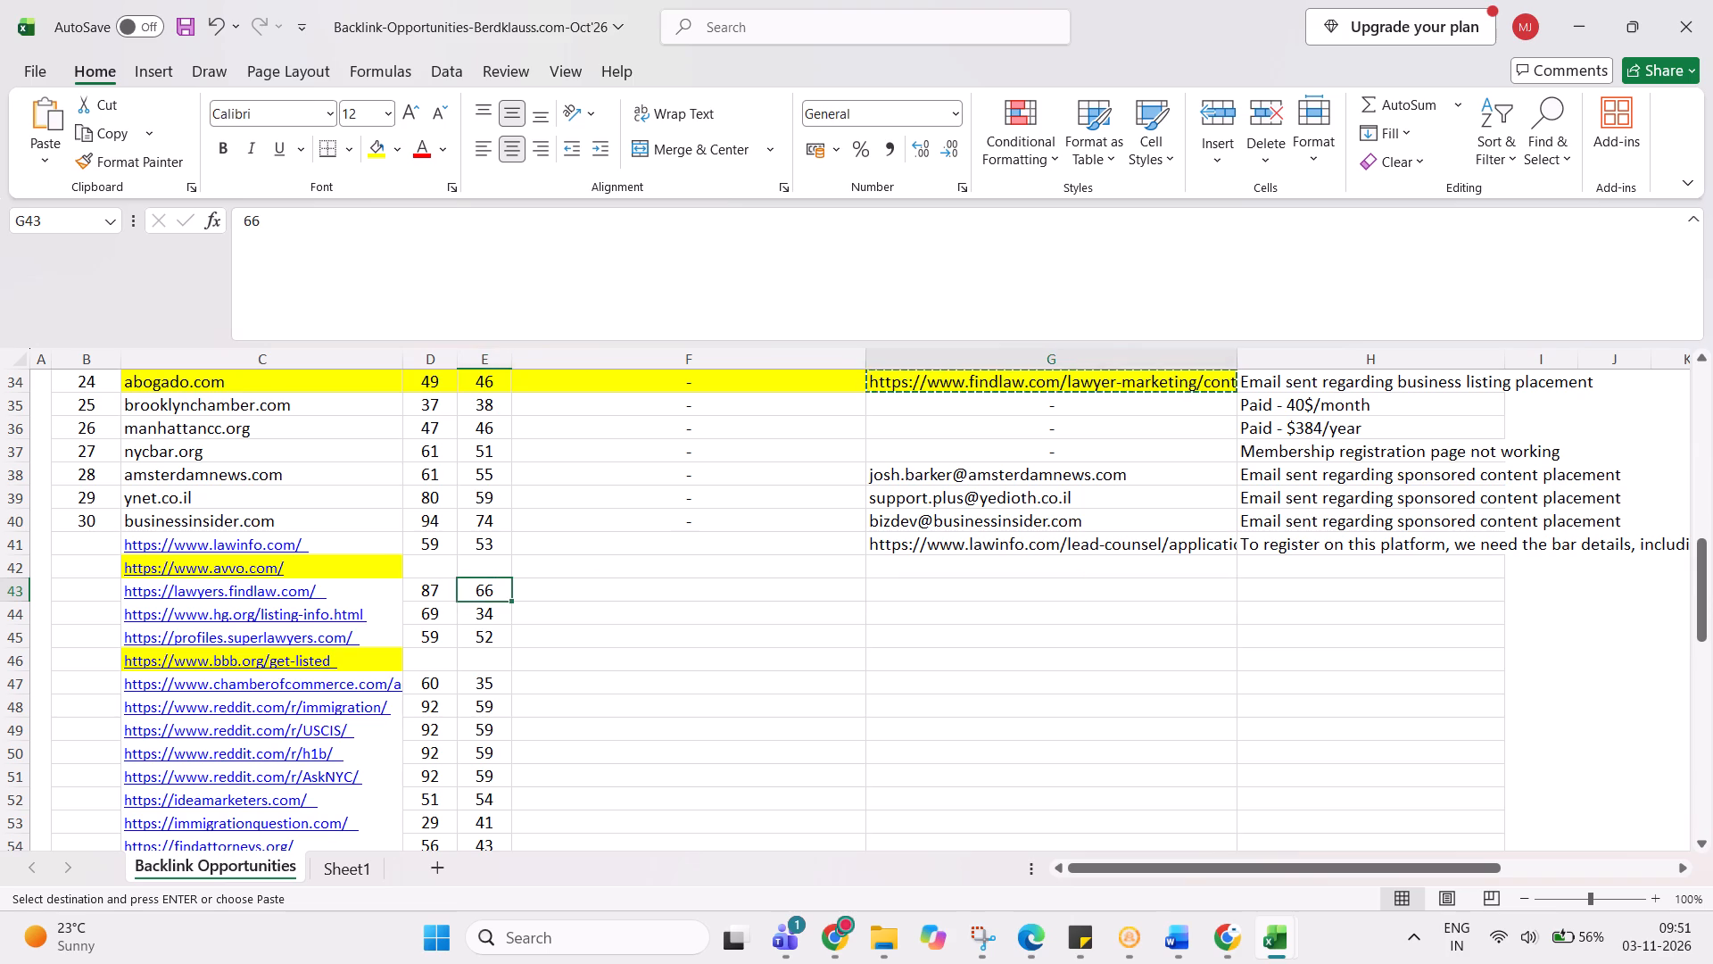
key(ctrl+v)
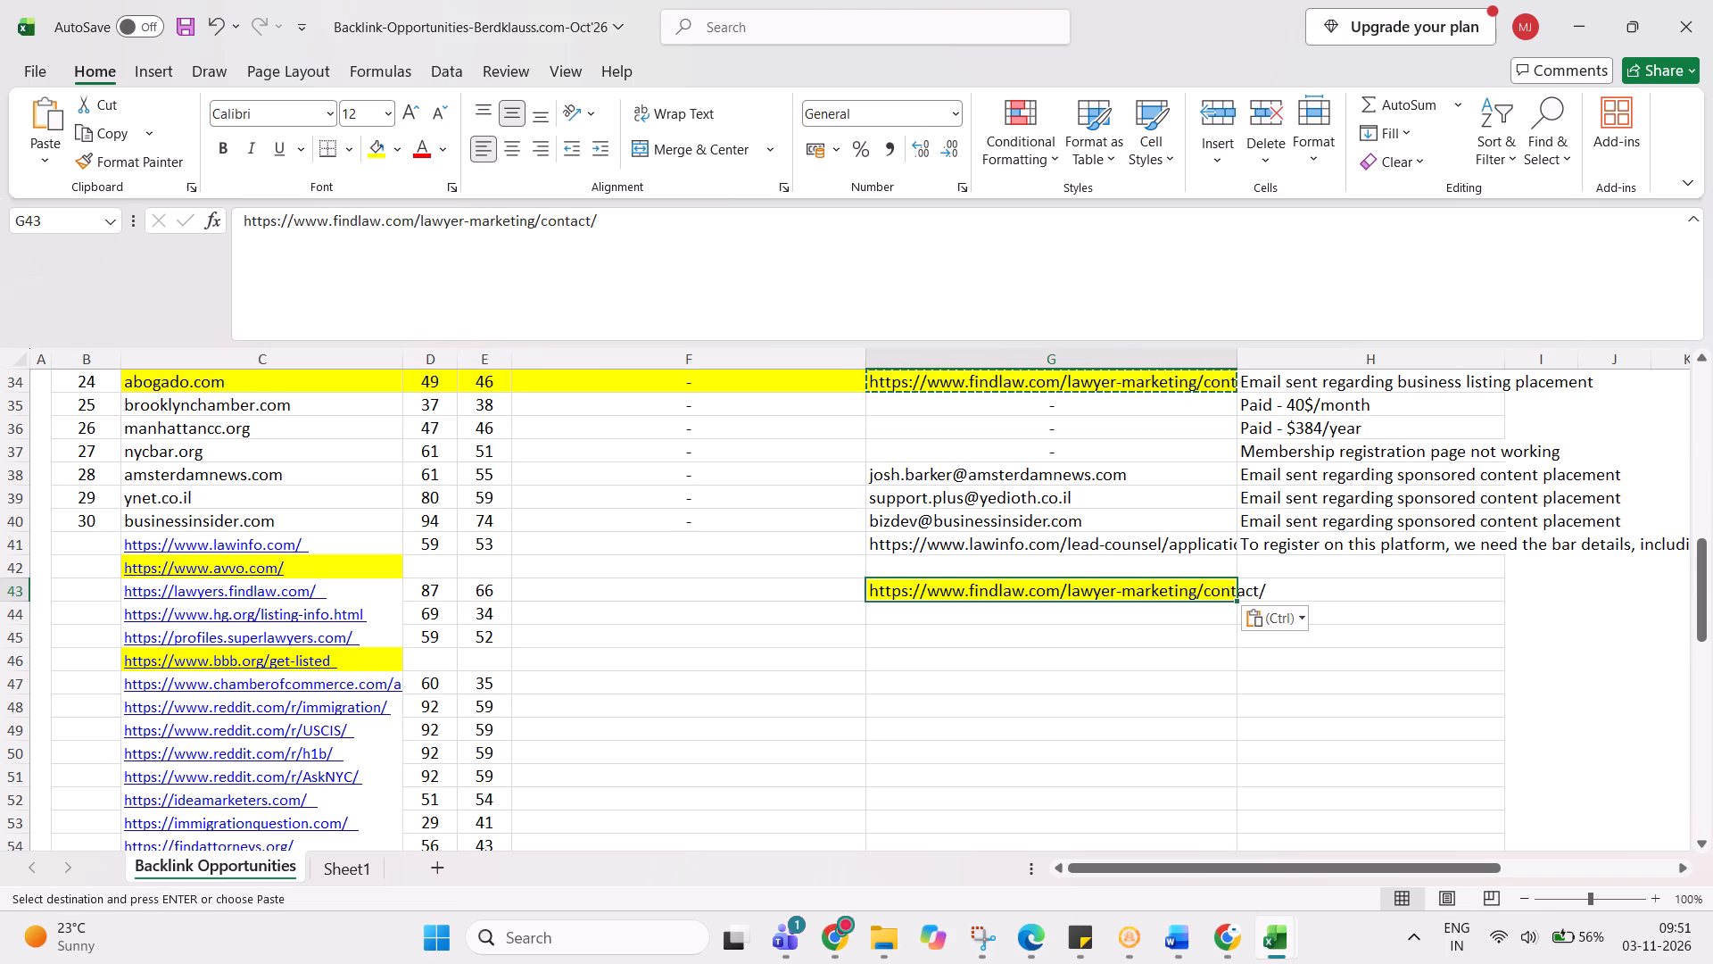
key(ctrl+s)
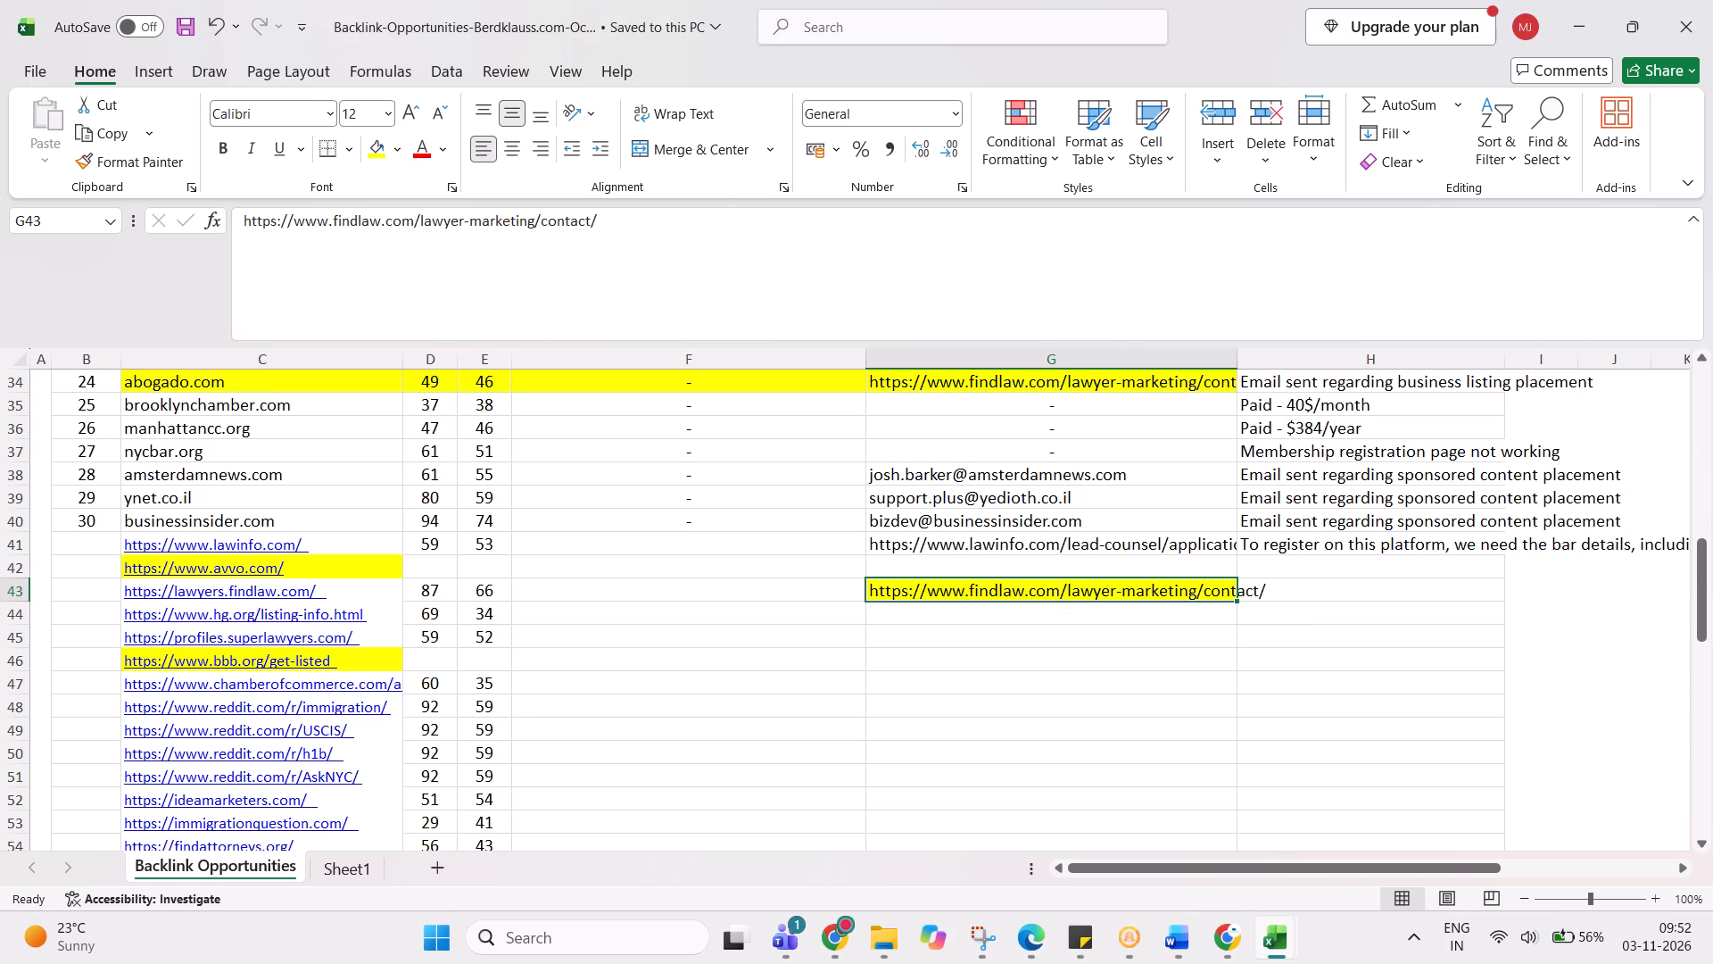
Enter a remark starting "mail already" in column H of the lawyers.findlaw.com row, using the abogado.com row as reference.
click(1209, 380)
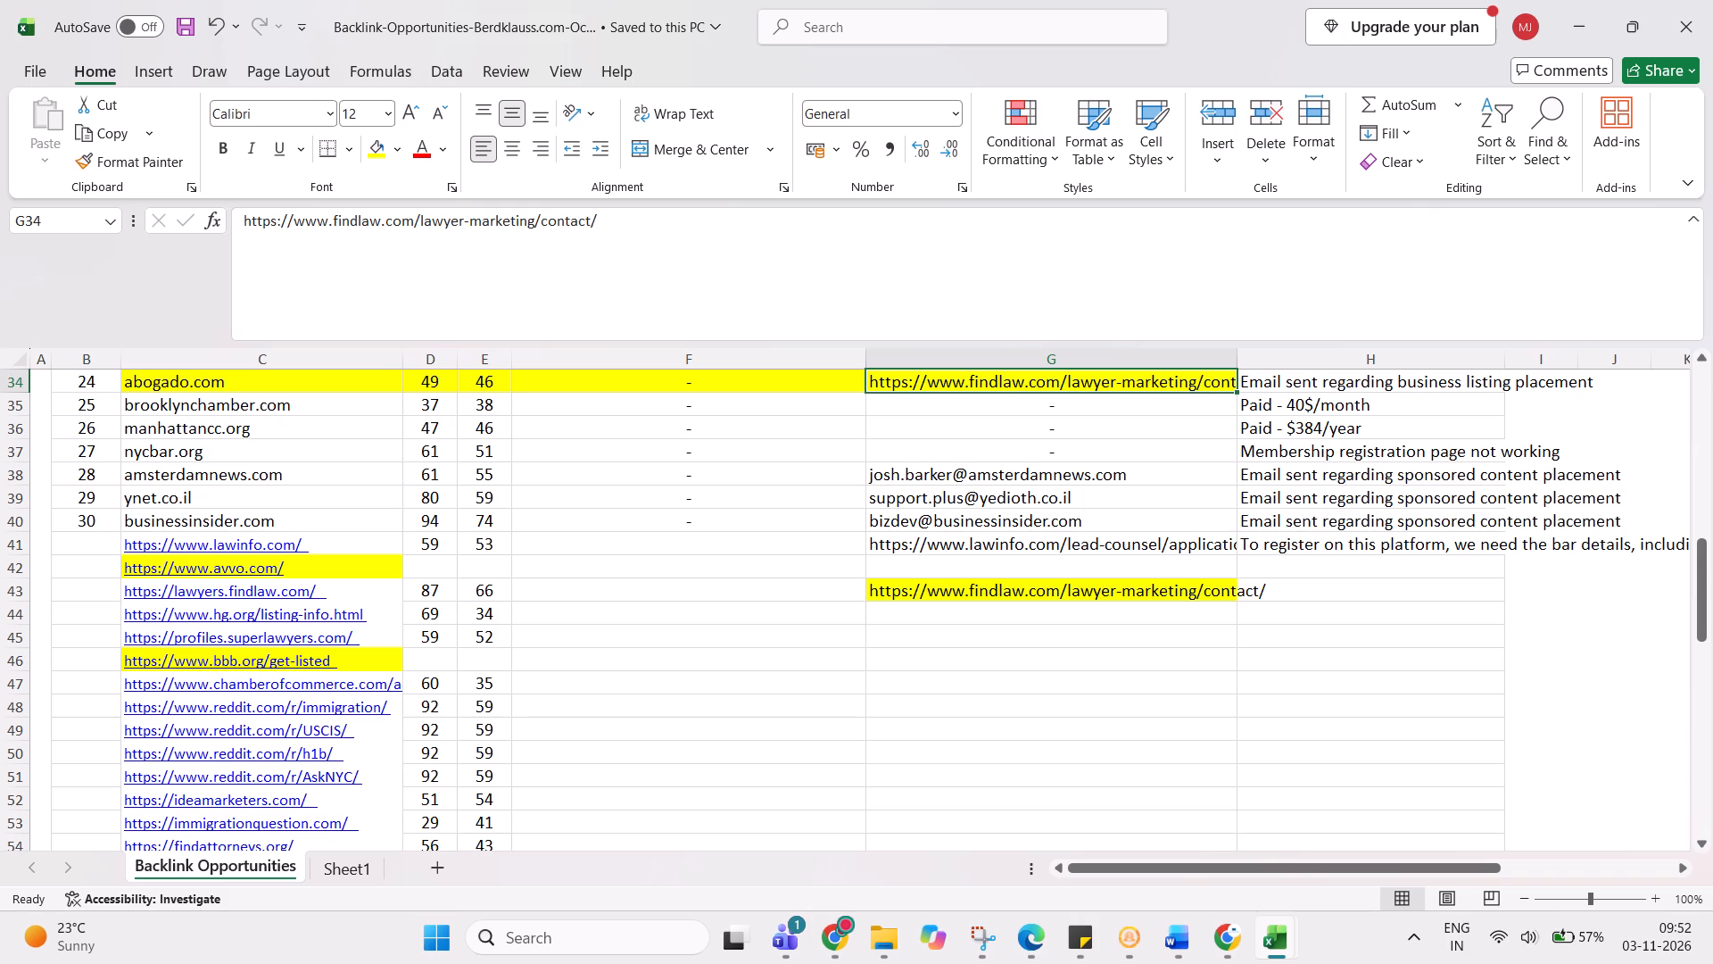
scroll(402, 553, up, 3)
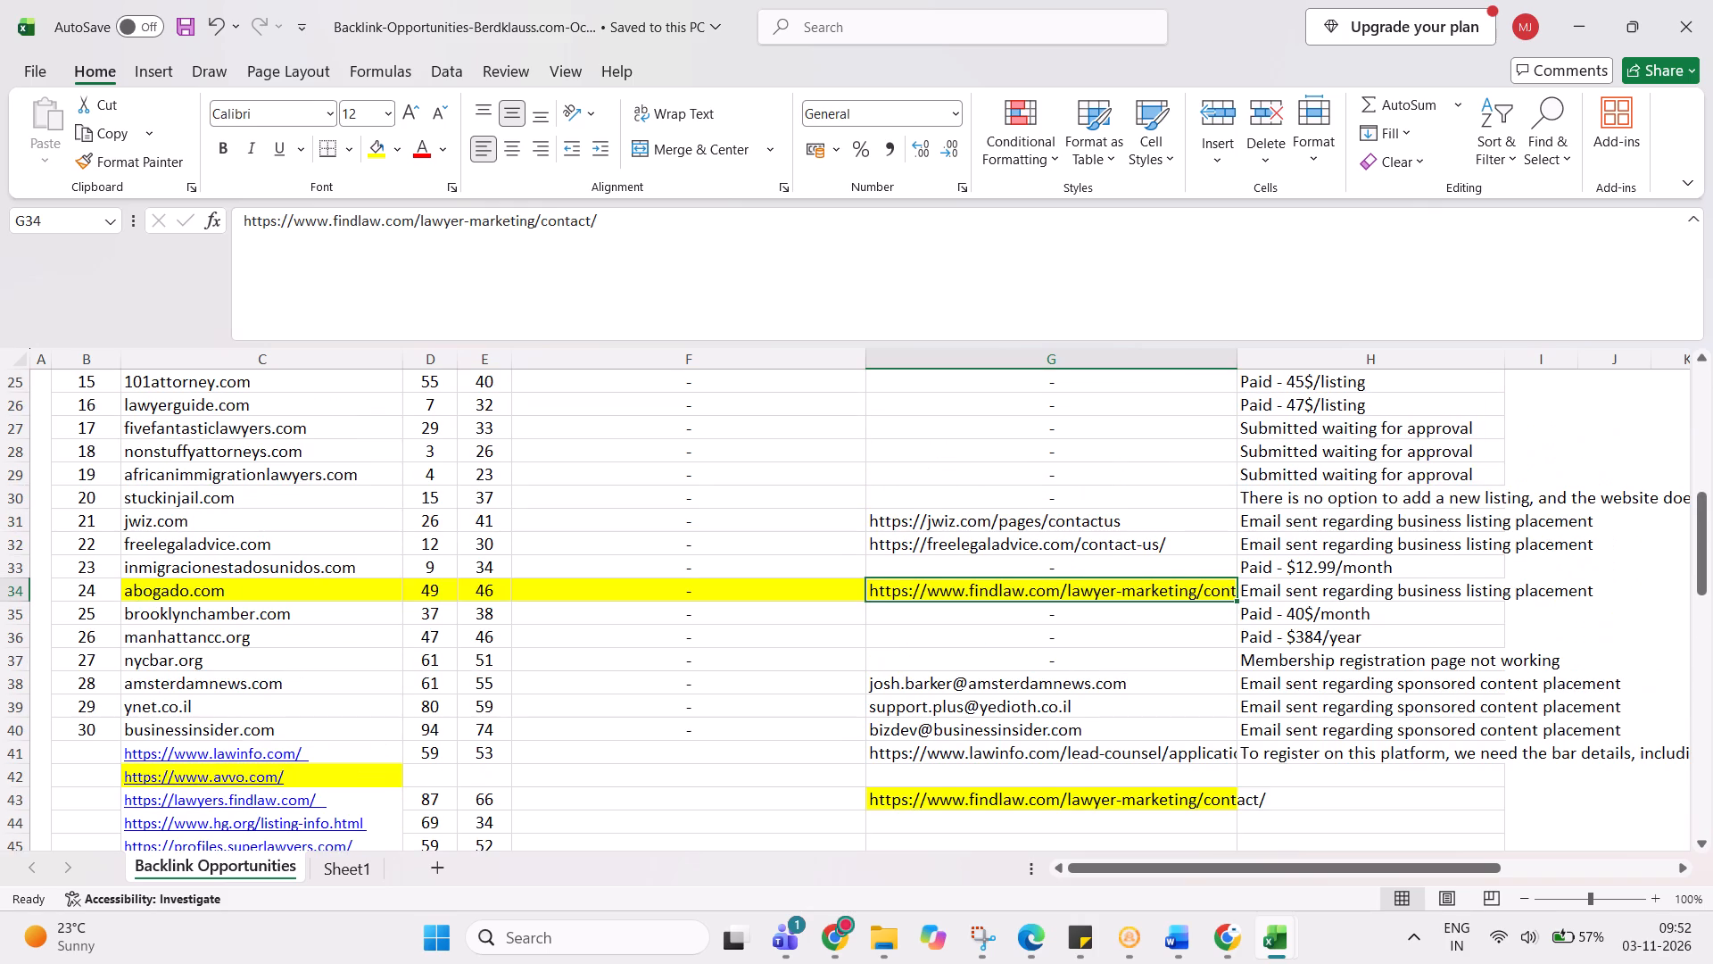
scroll(398, 563, down, 1)
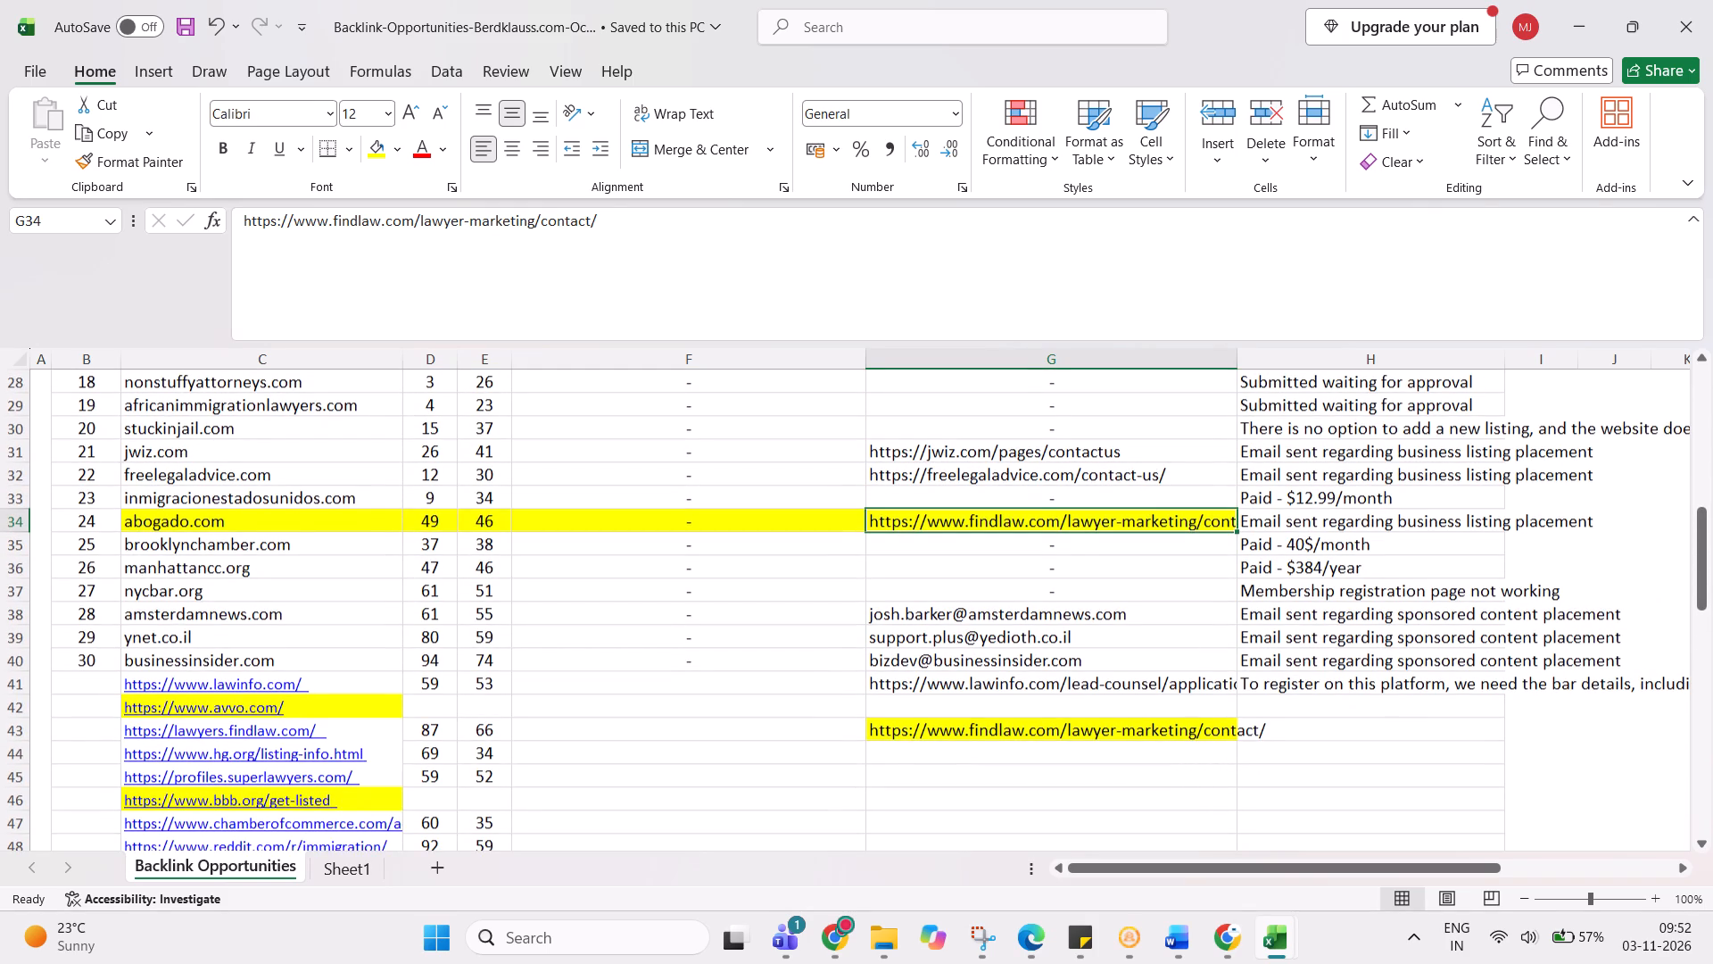
click(604, 735)
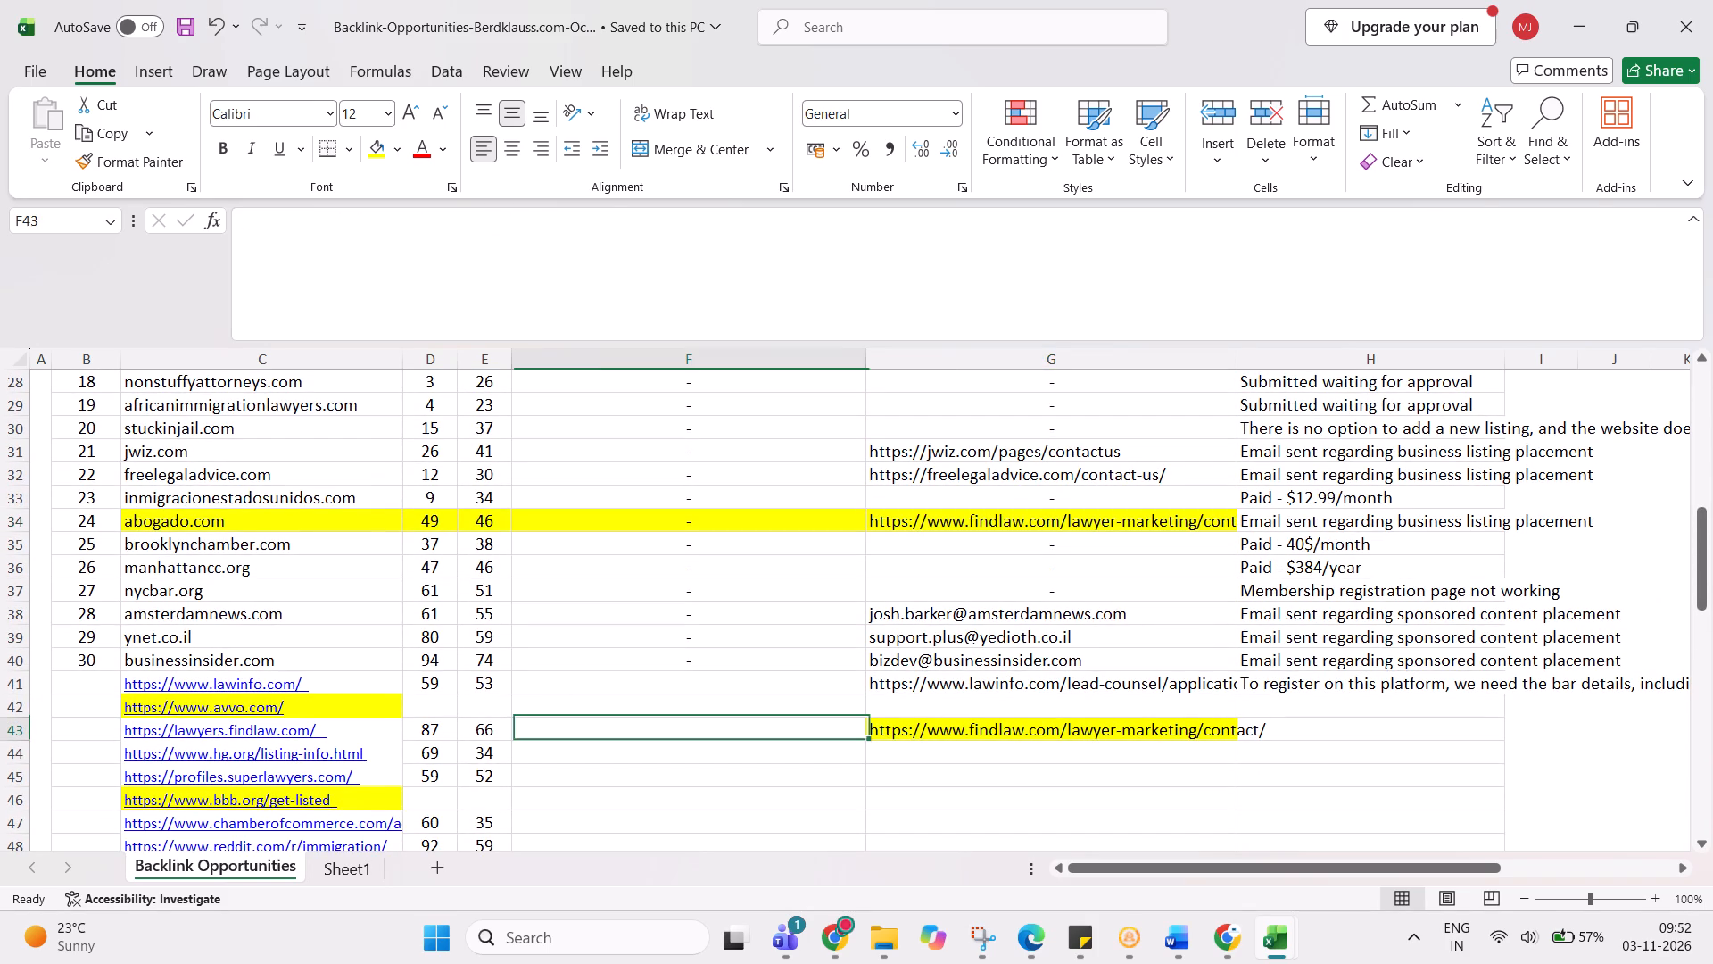
click(1299, 730)
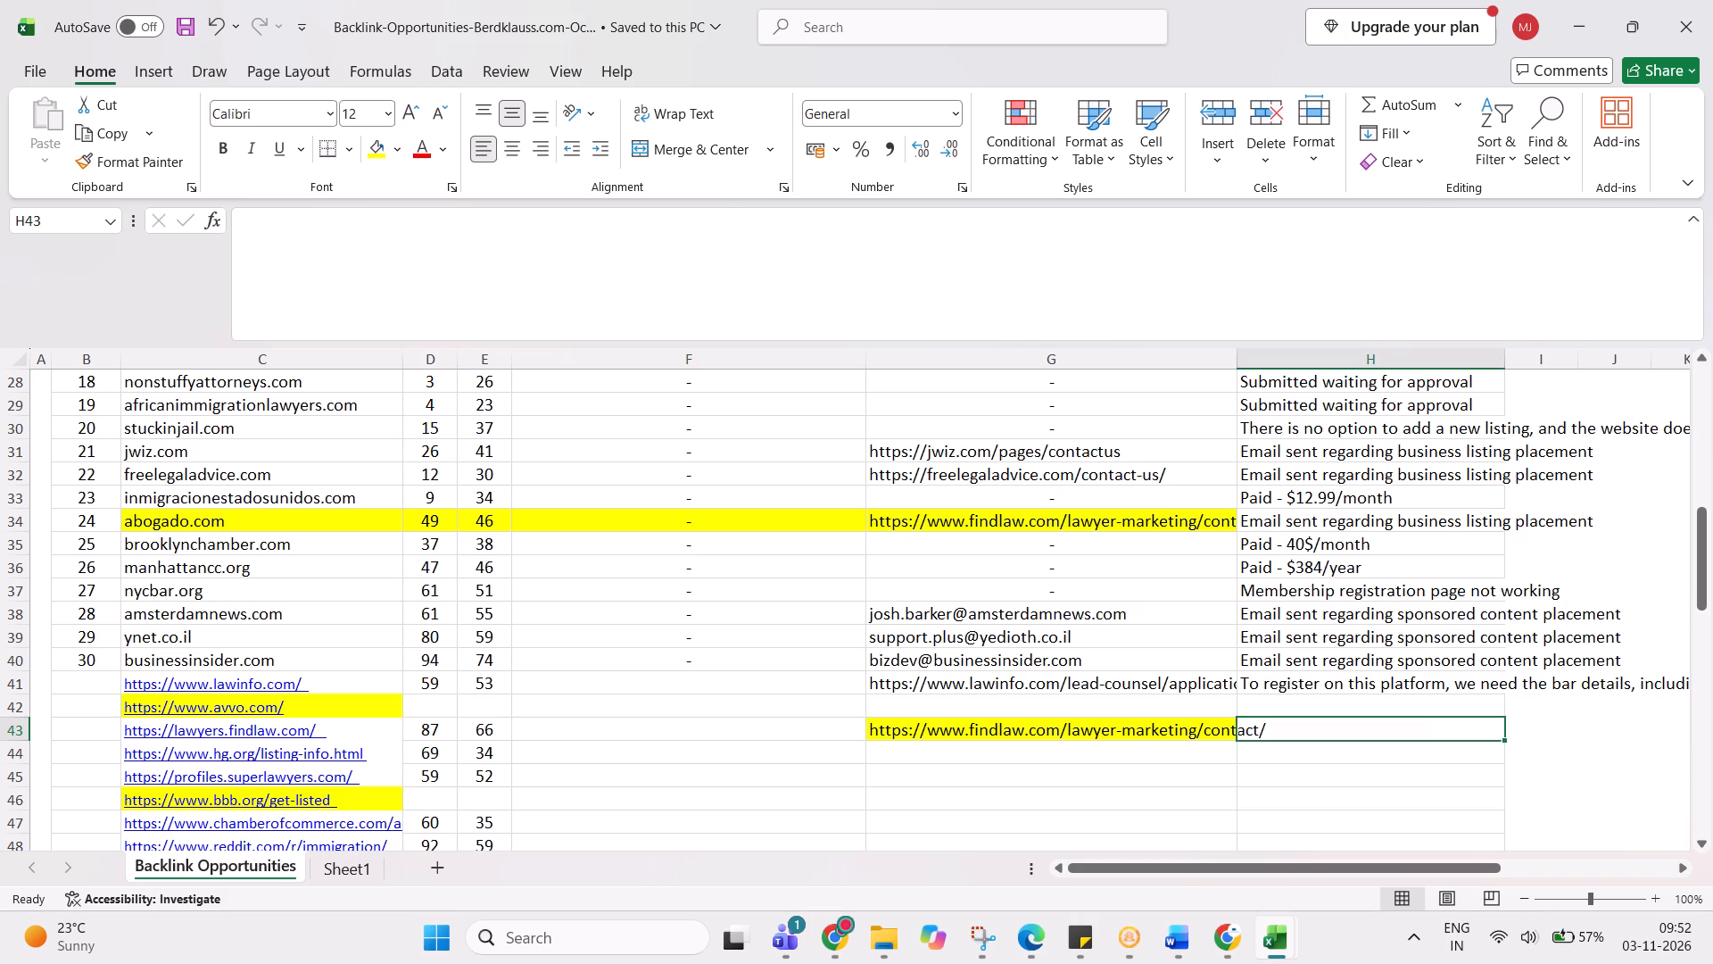
text(mail already)
key(space)
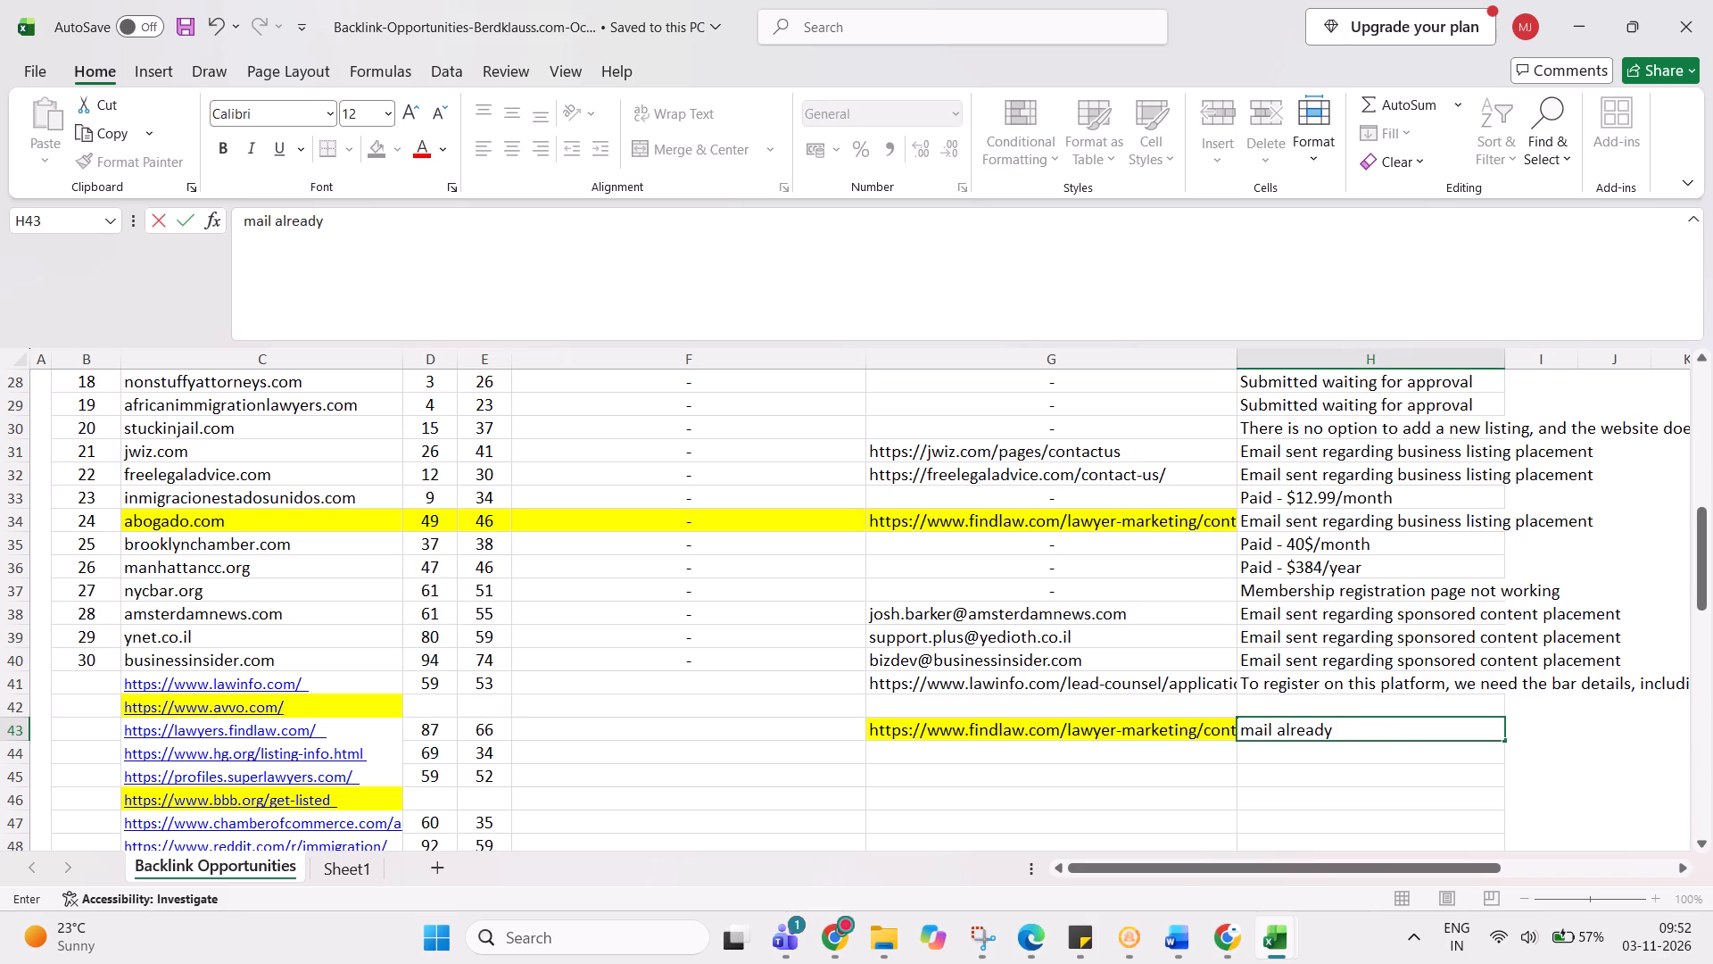
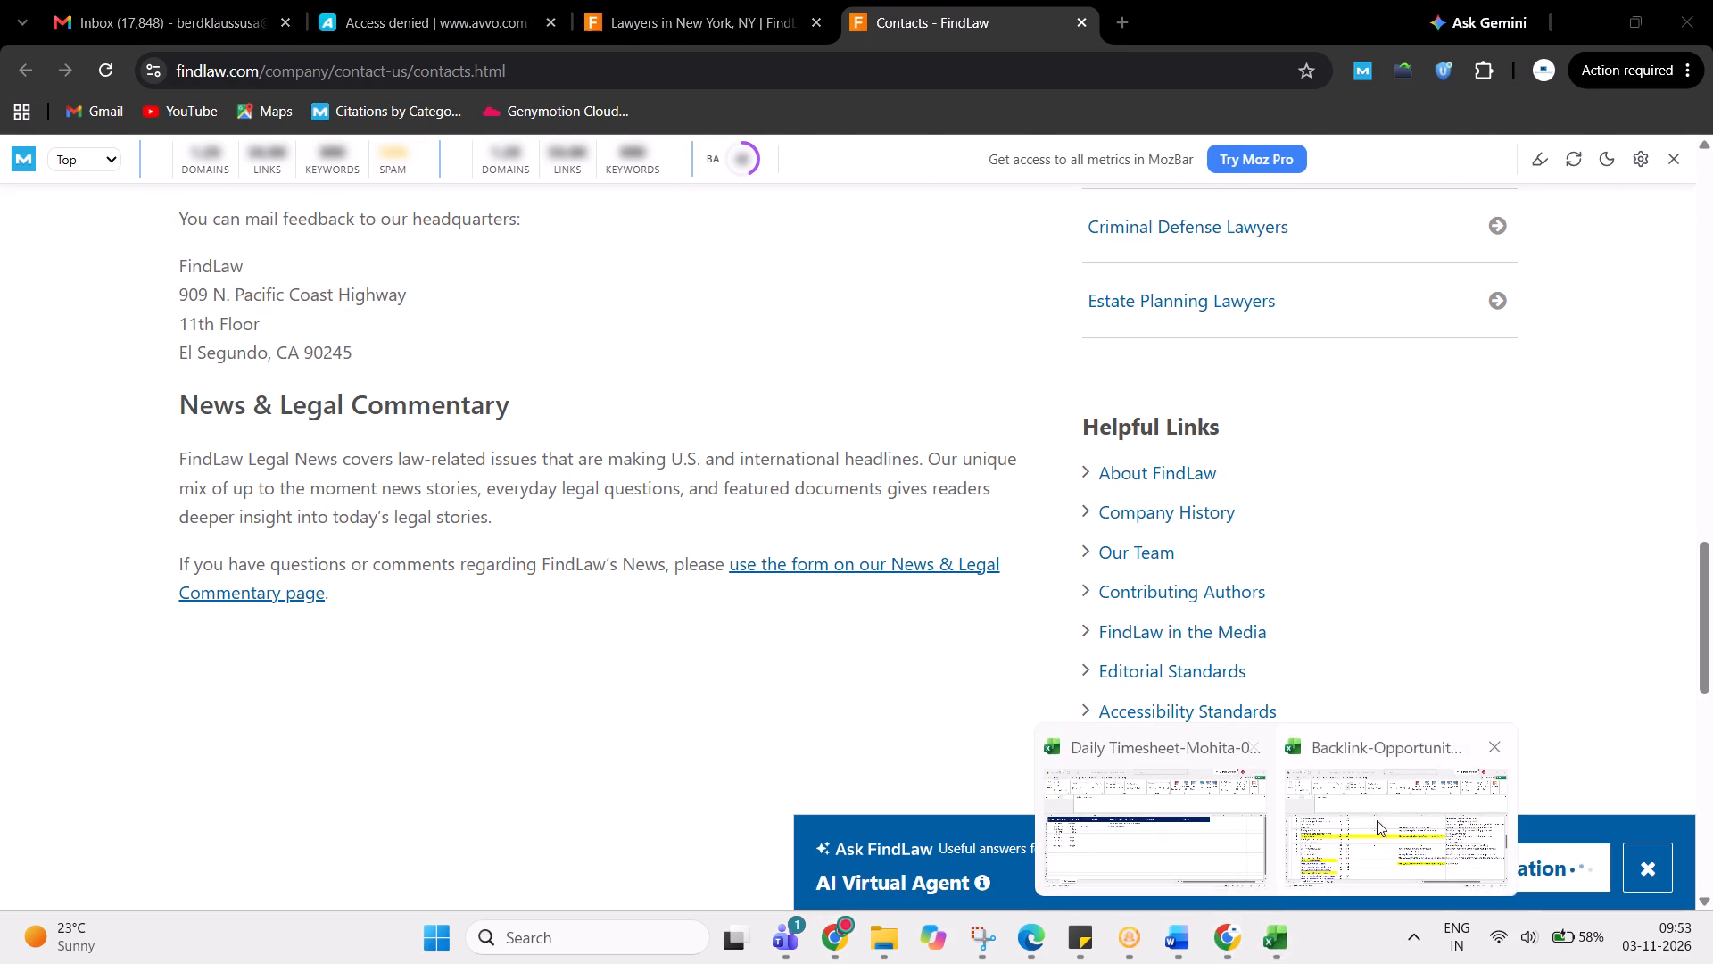
In Excel's Backlink-Opportunities workbook, extend the "mail already" remark in H43 of the lawyers.findlaw.com row so it reads "mail already sen…".
click(1386, 816)
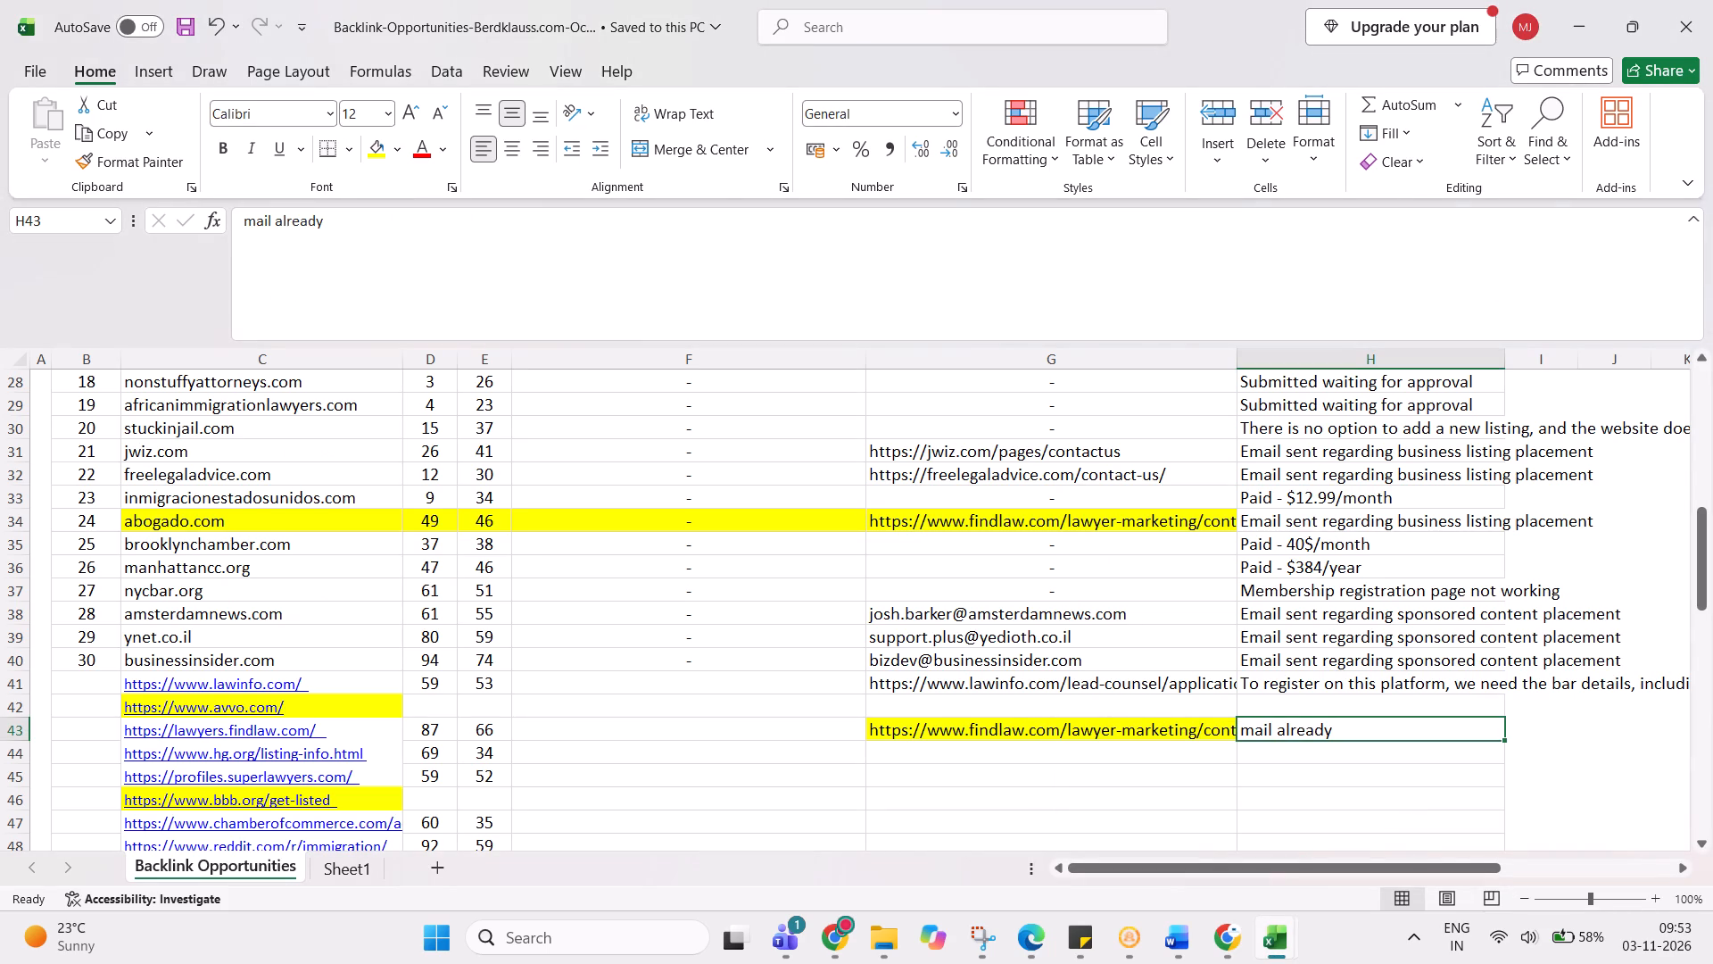
double_click(1358, 728)
text(sen)
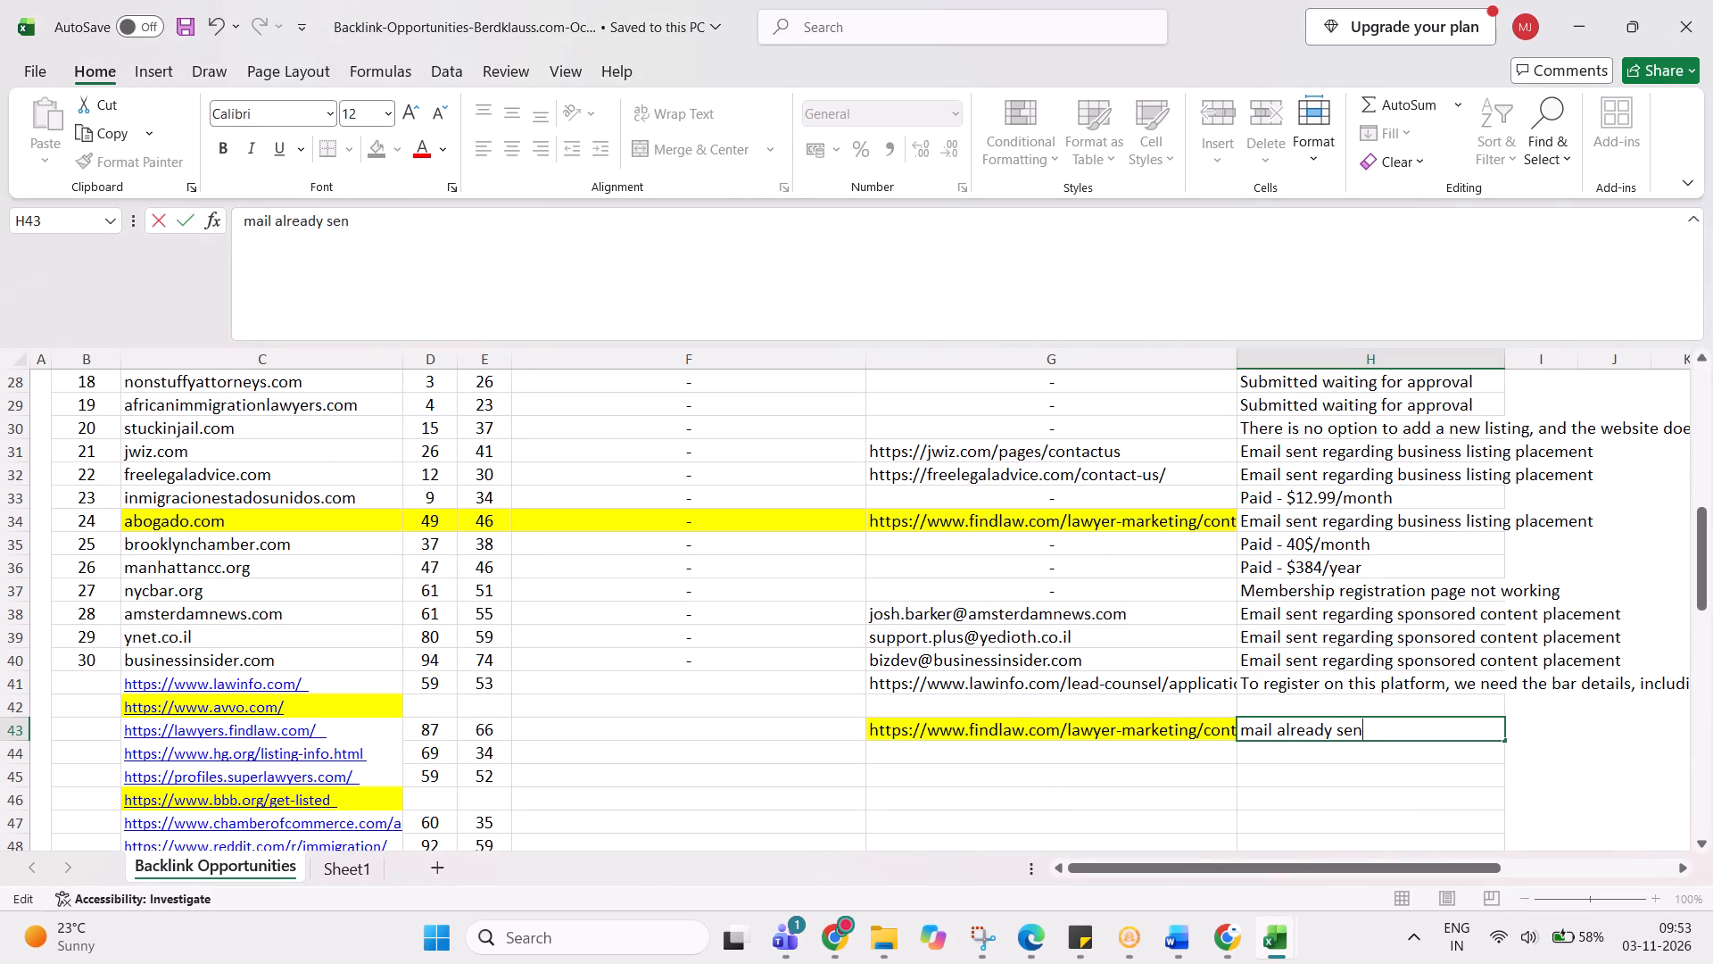
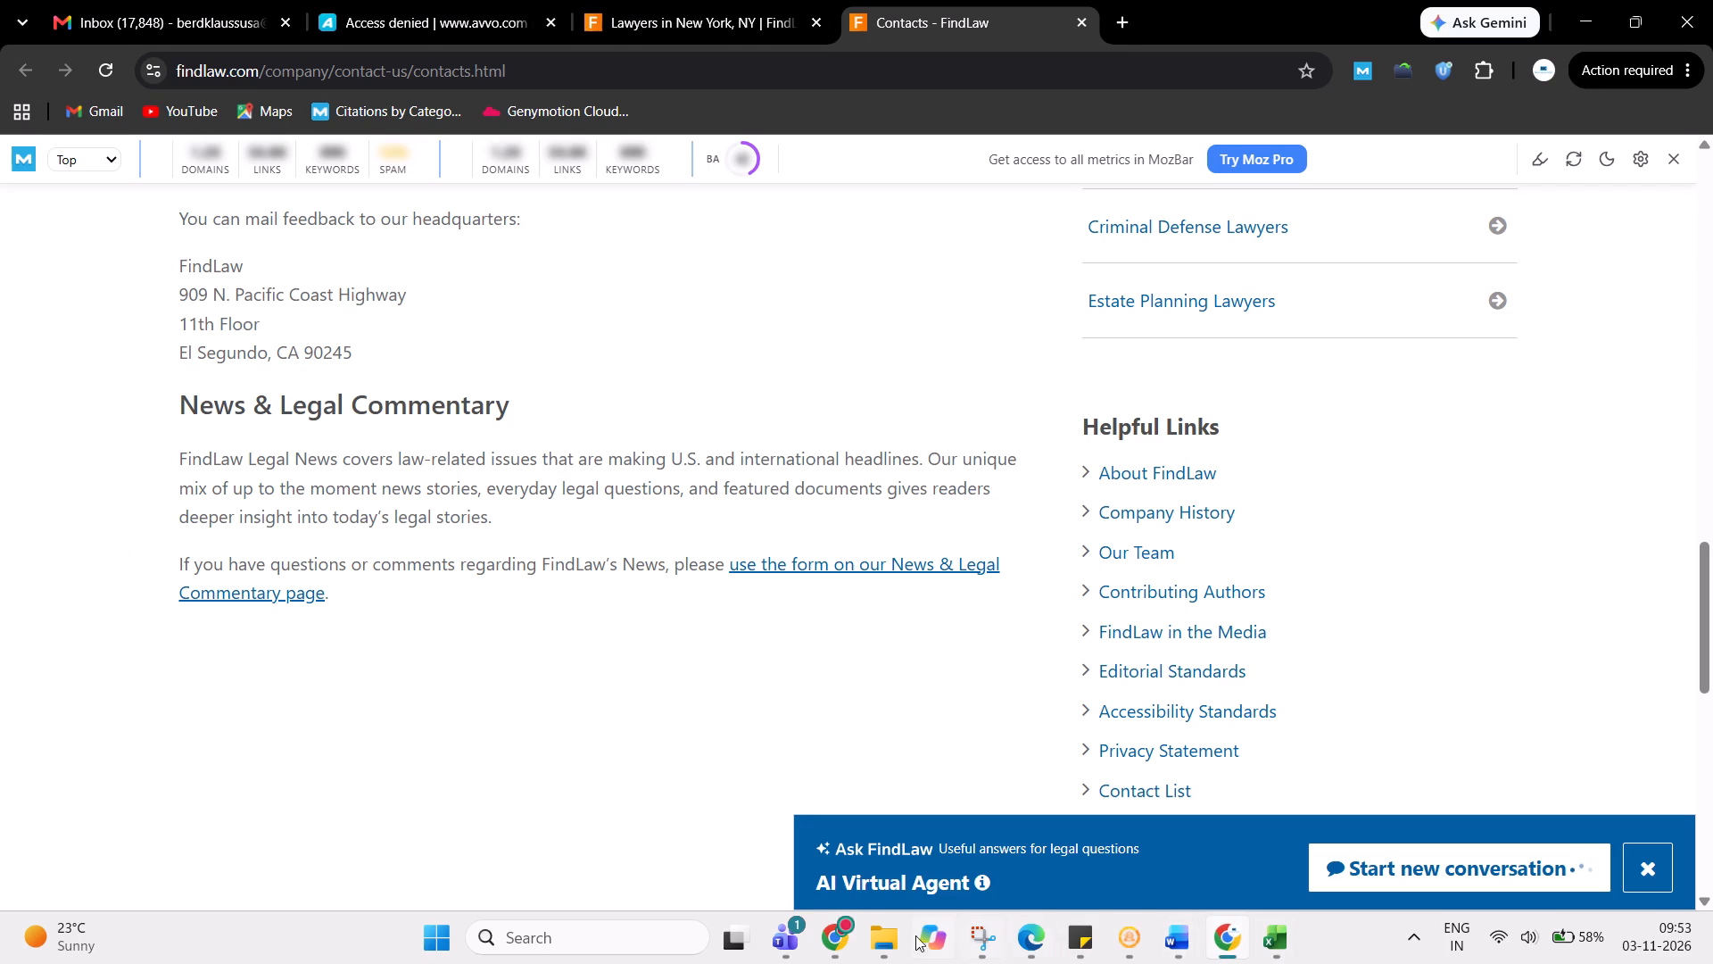
Switch to File Explorer and bring up the Backlinks folder of the Berdklauss campaign.
click(857, 935)
click(875, 933)
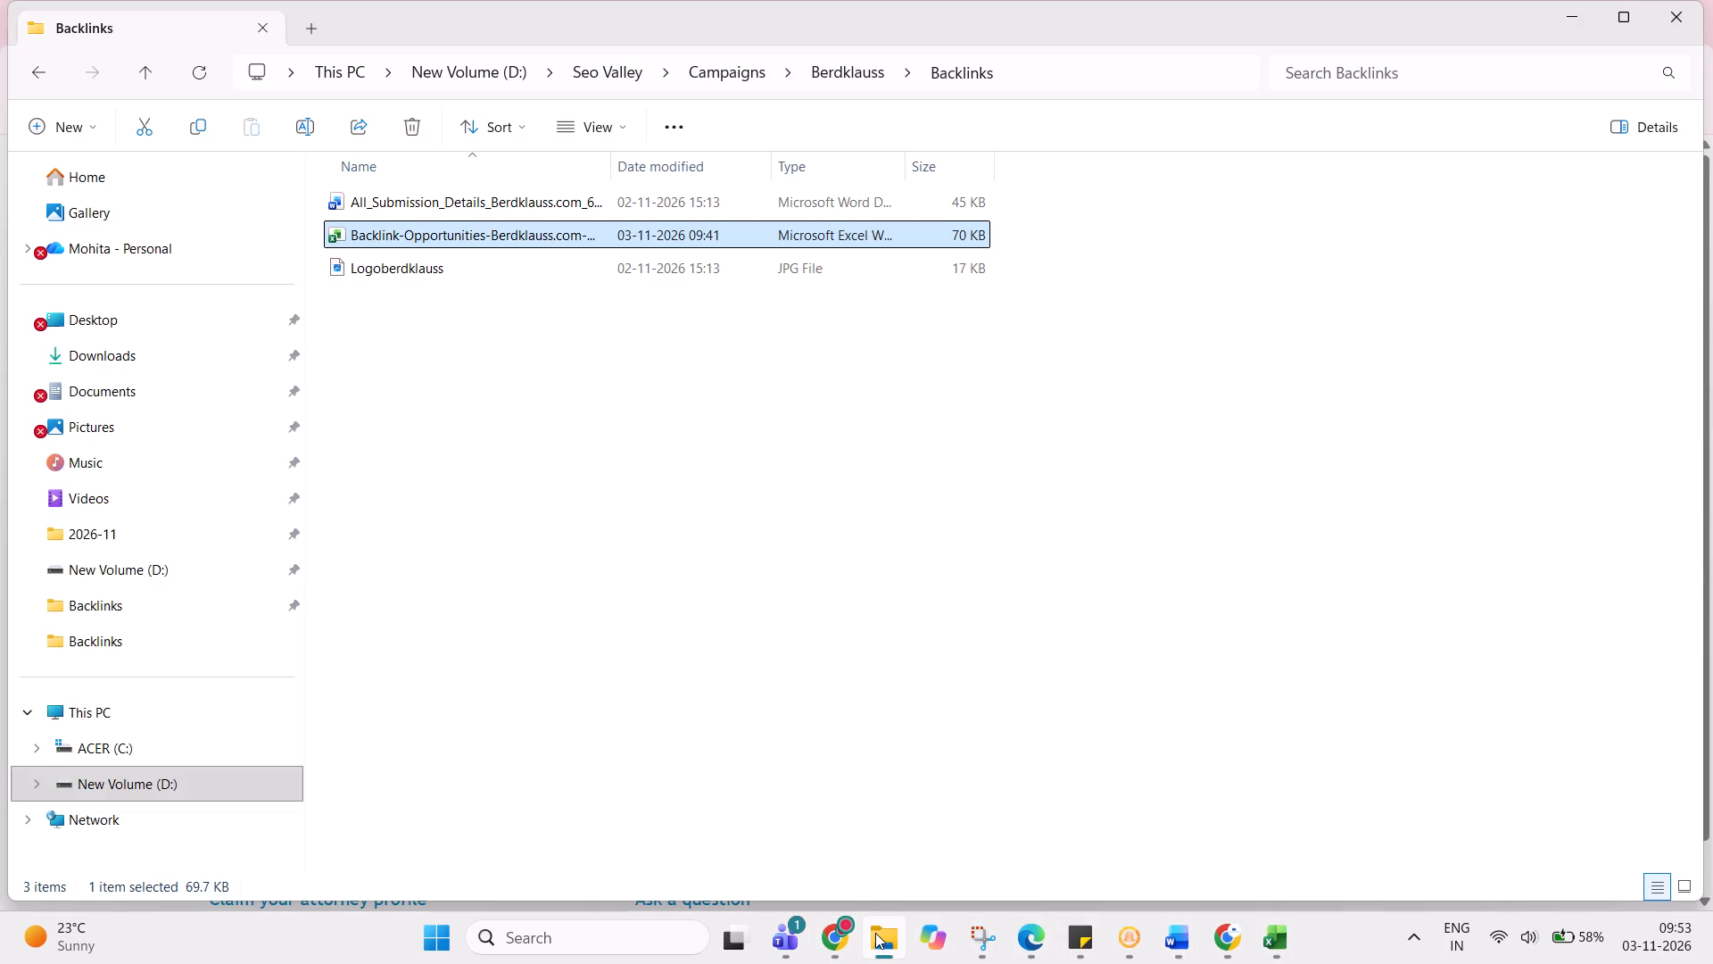
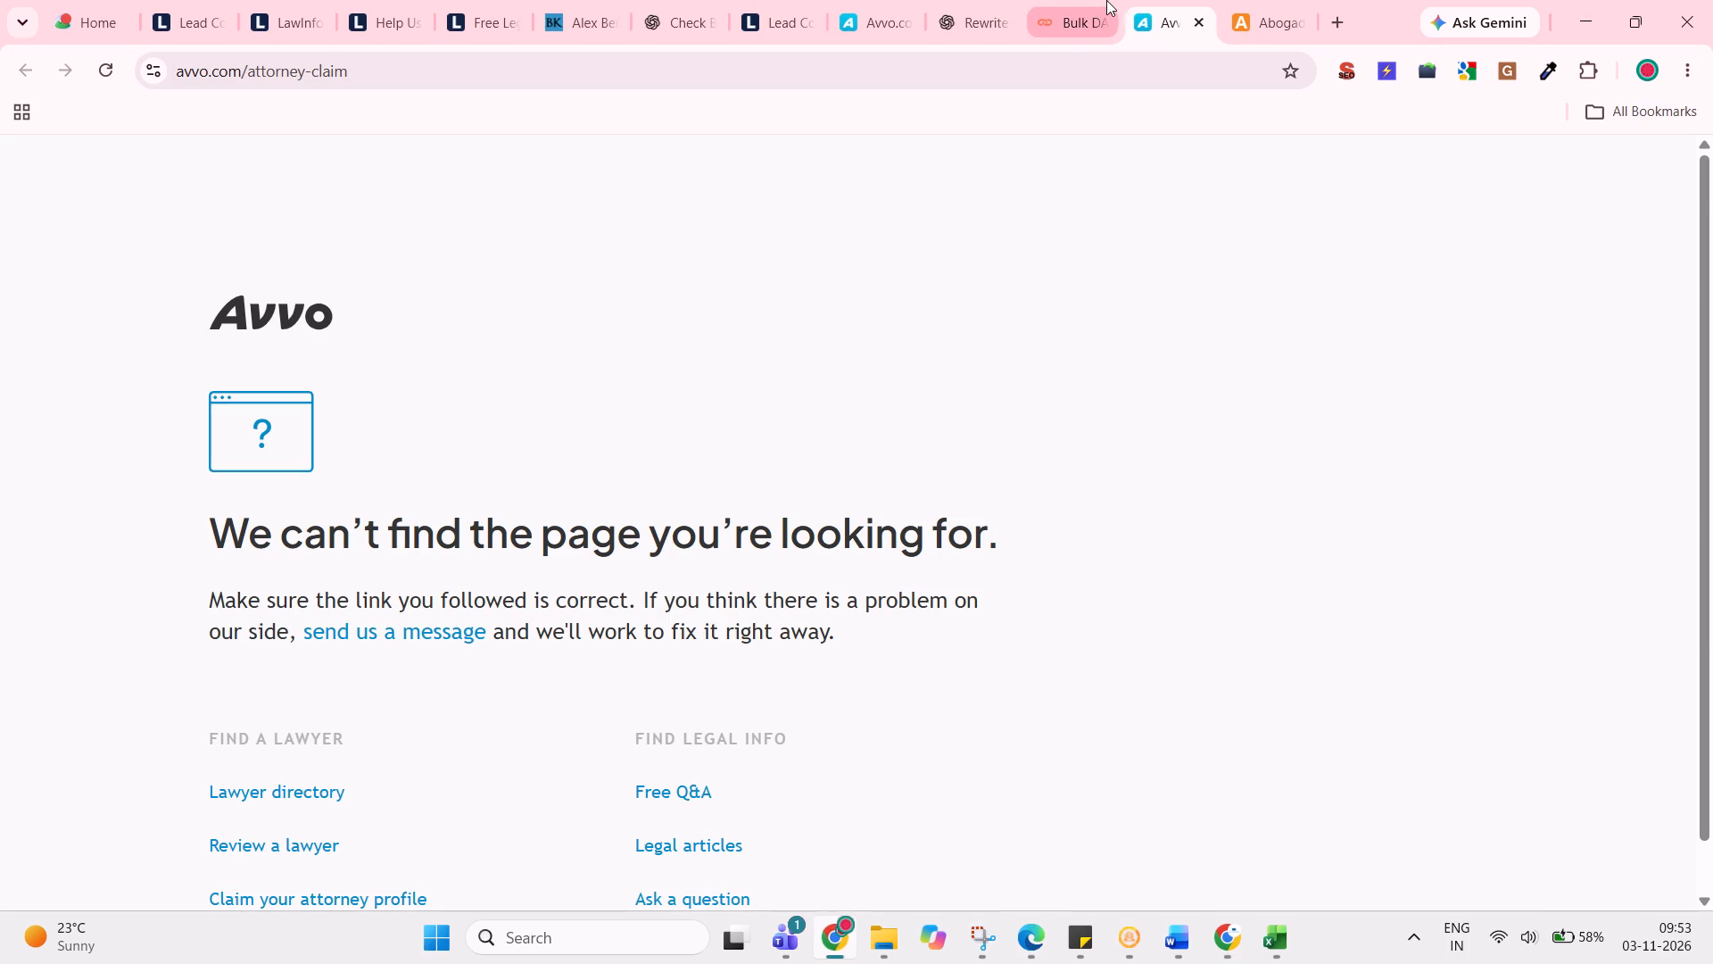
Review the bulk DA/PA checker results for the candidate sites, then return to the Abogado.com page.
click(1105, 0)
scroll(1039, 480, down, 14)
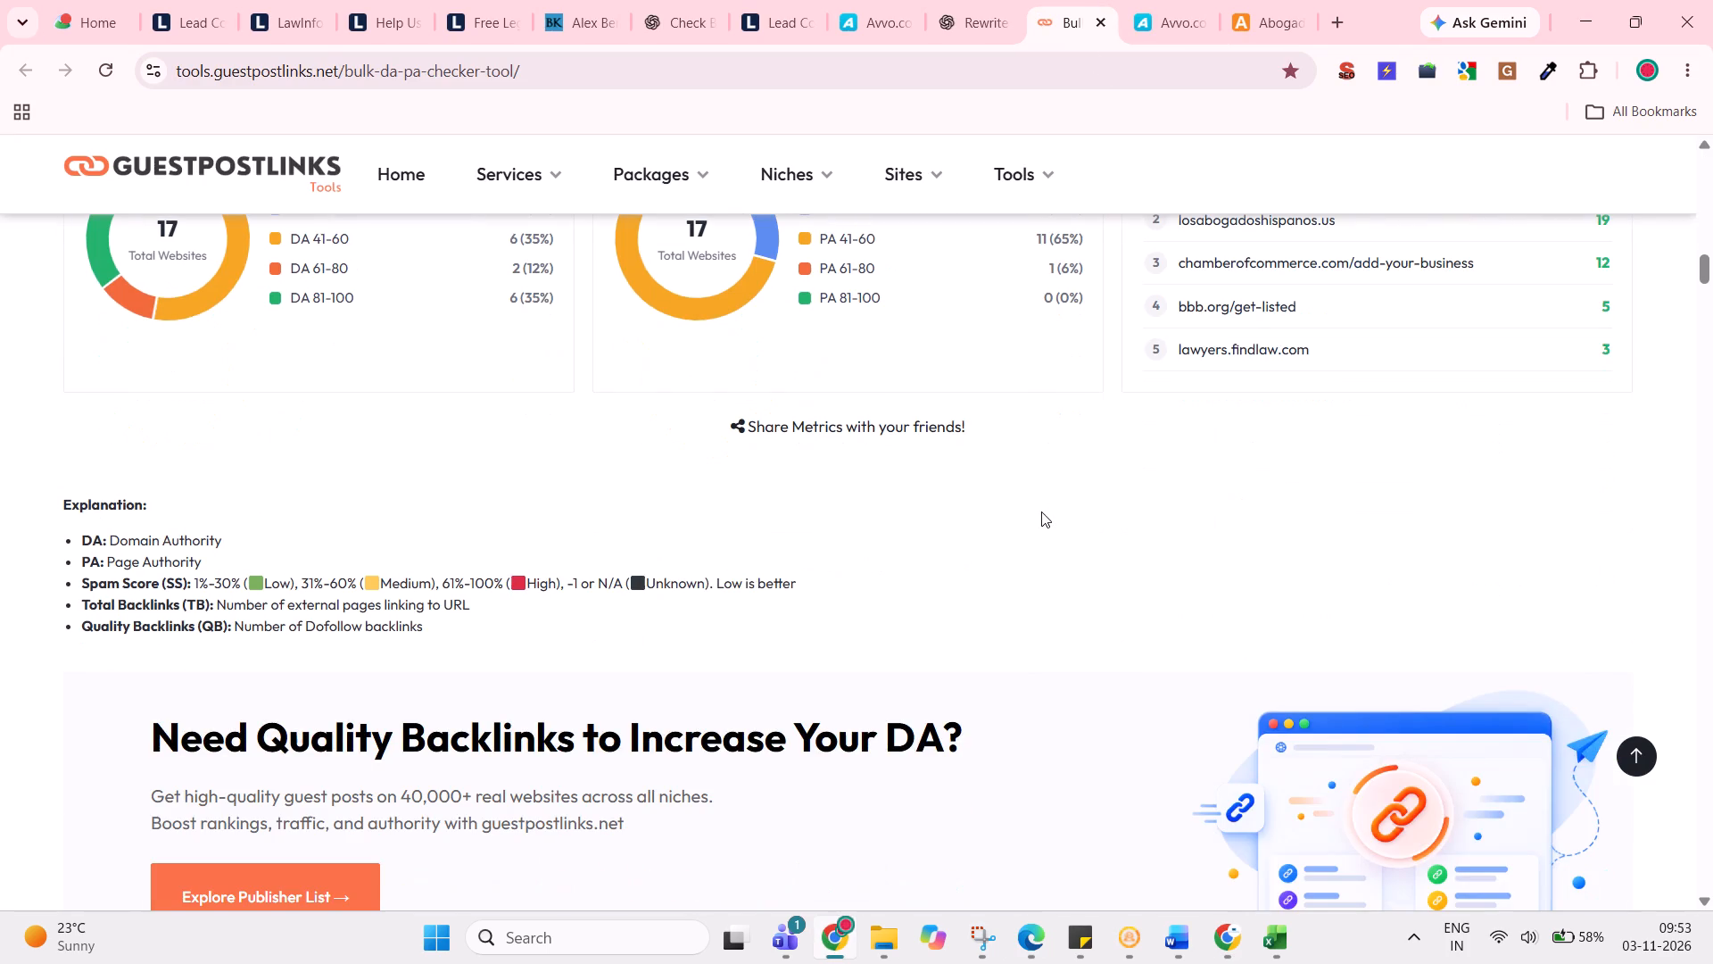
scroll(1045, 522, up, 5)
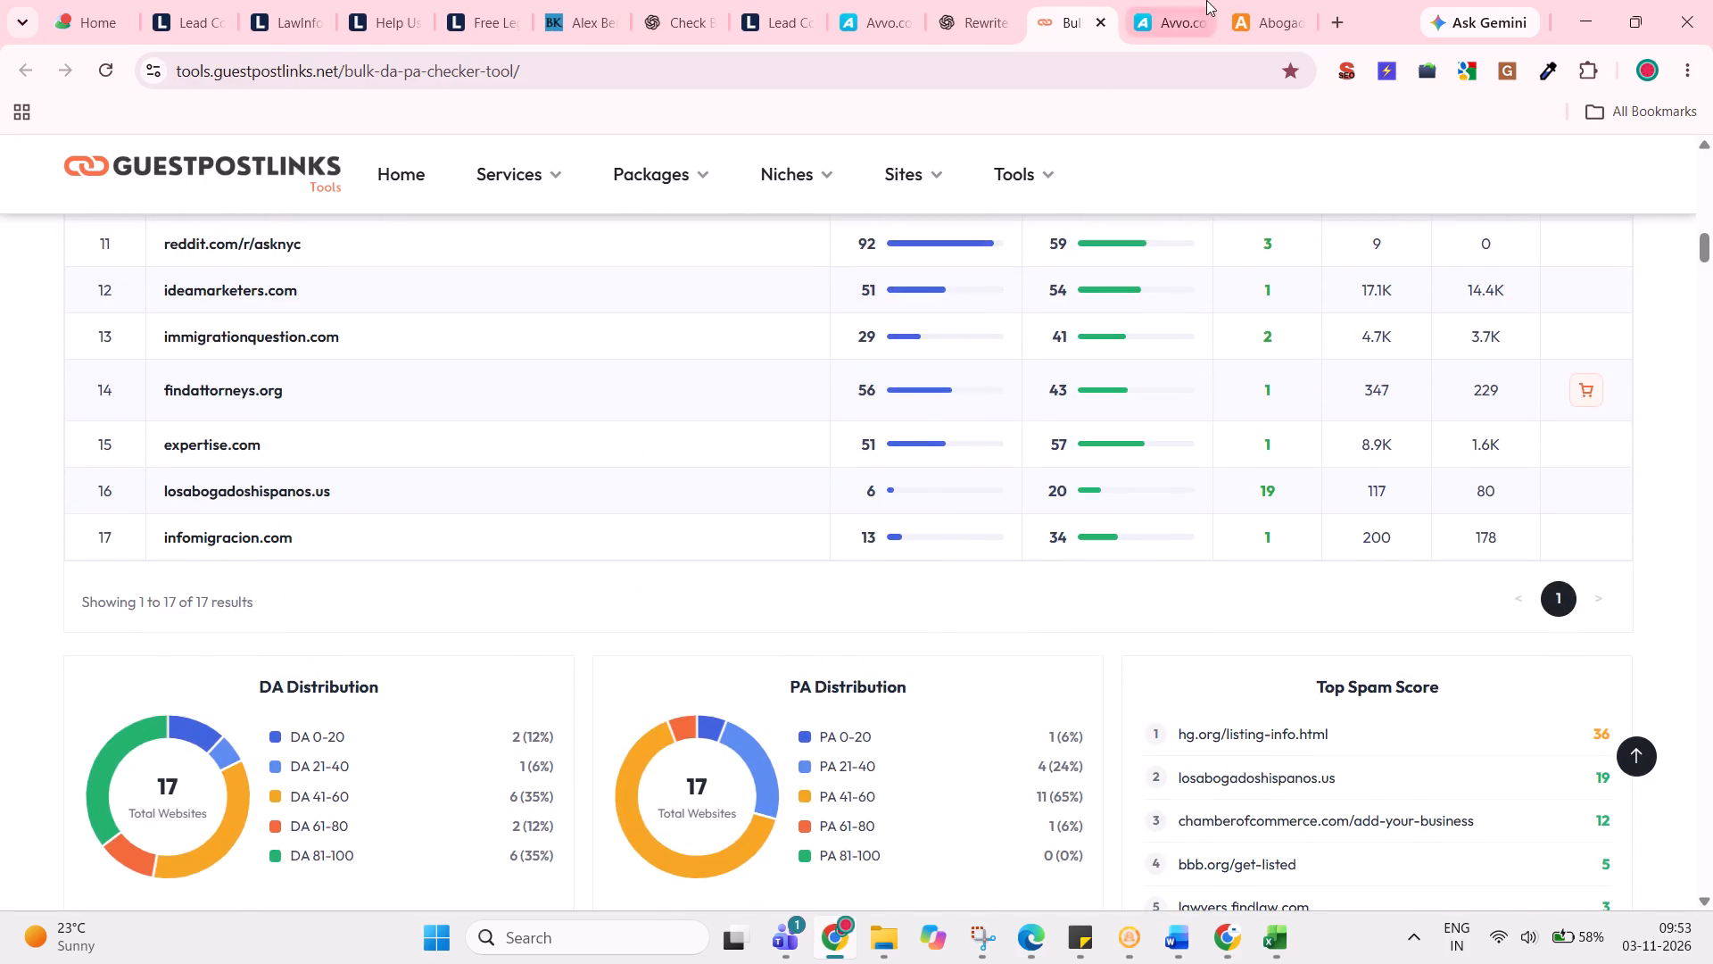
click(1204, 0)
click(1265, 0)
Switch to the Berdklauss backlink opportunities workbook in Excel and select cell D44 in the hg.org listing row.
click(1285, 934)
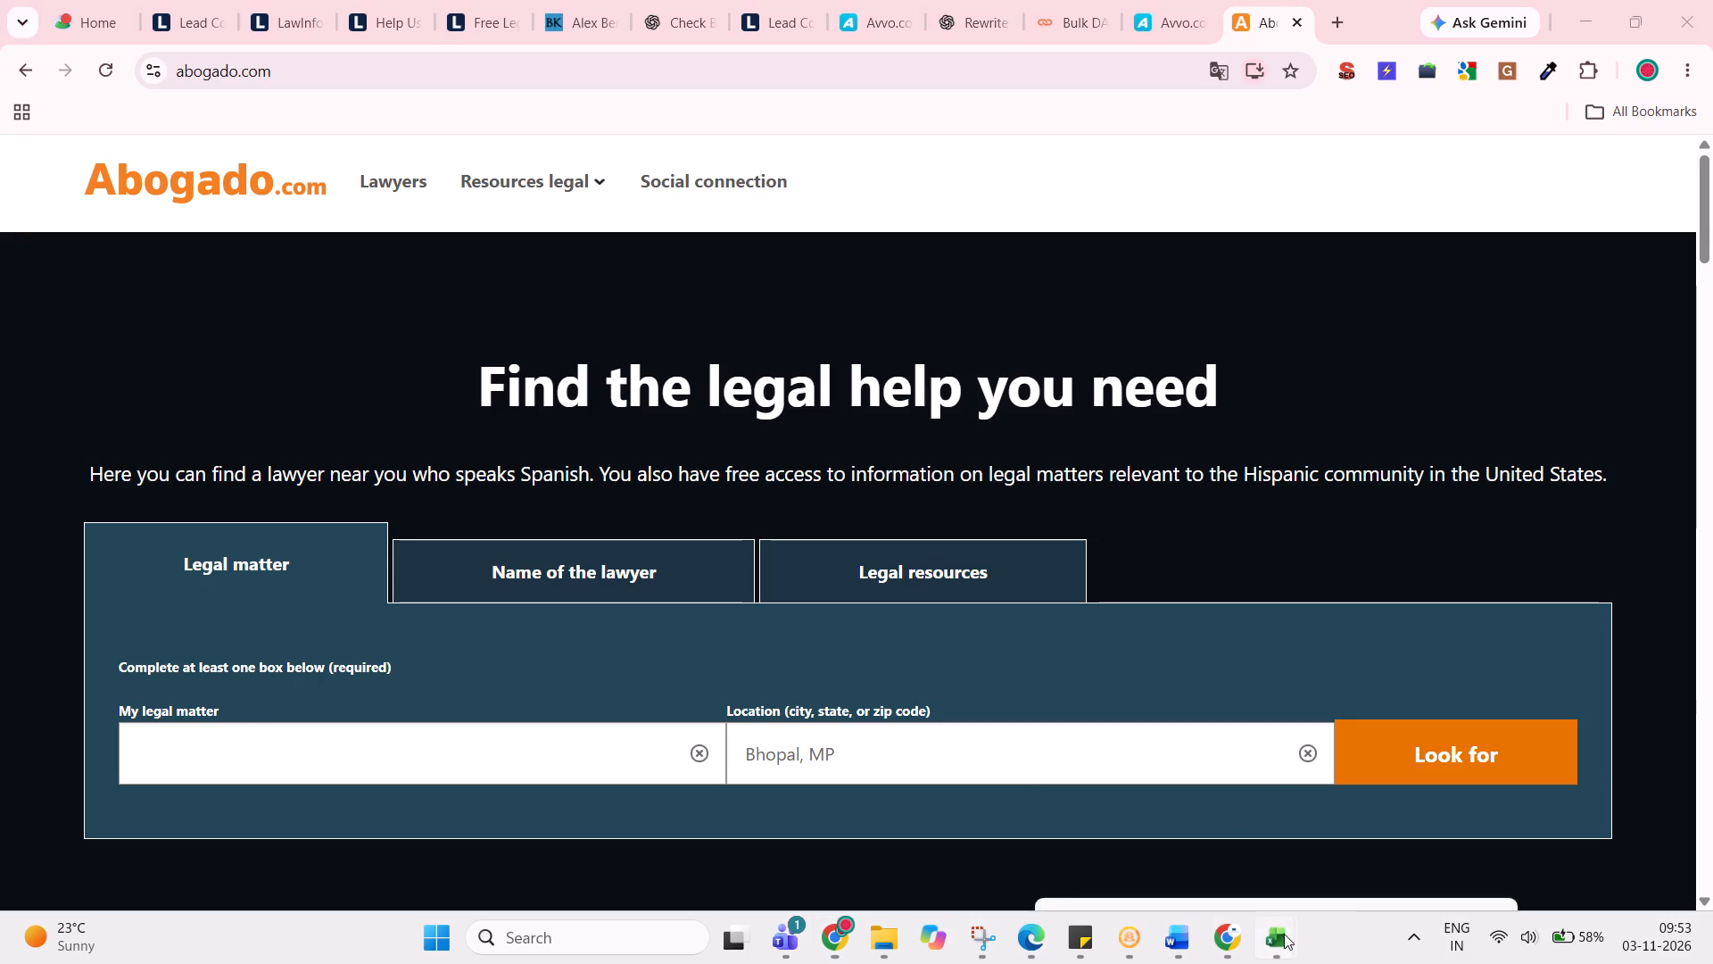
click(1338, 790)
scroll(484, 708, down, 2)
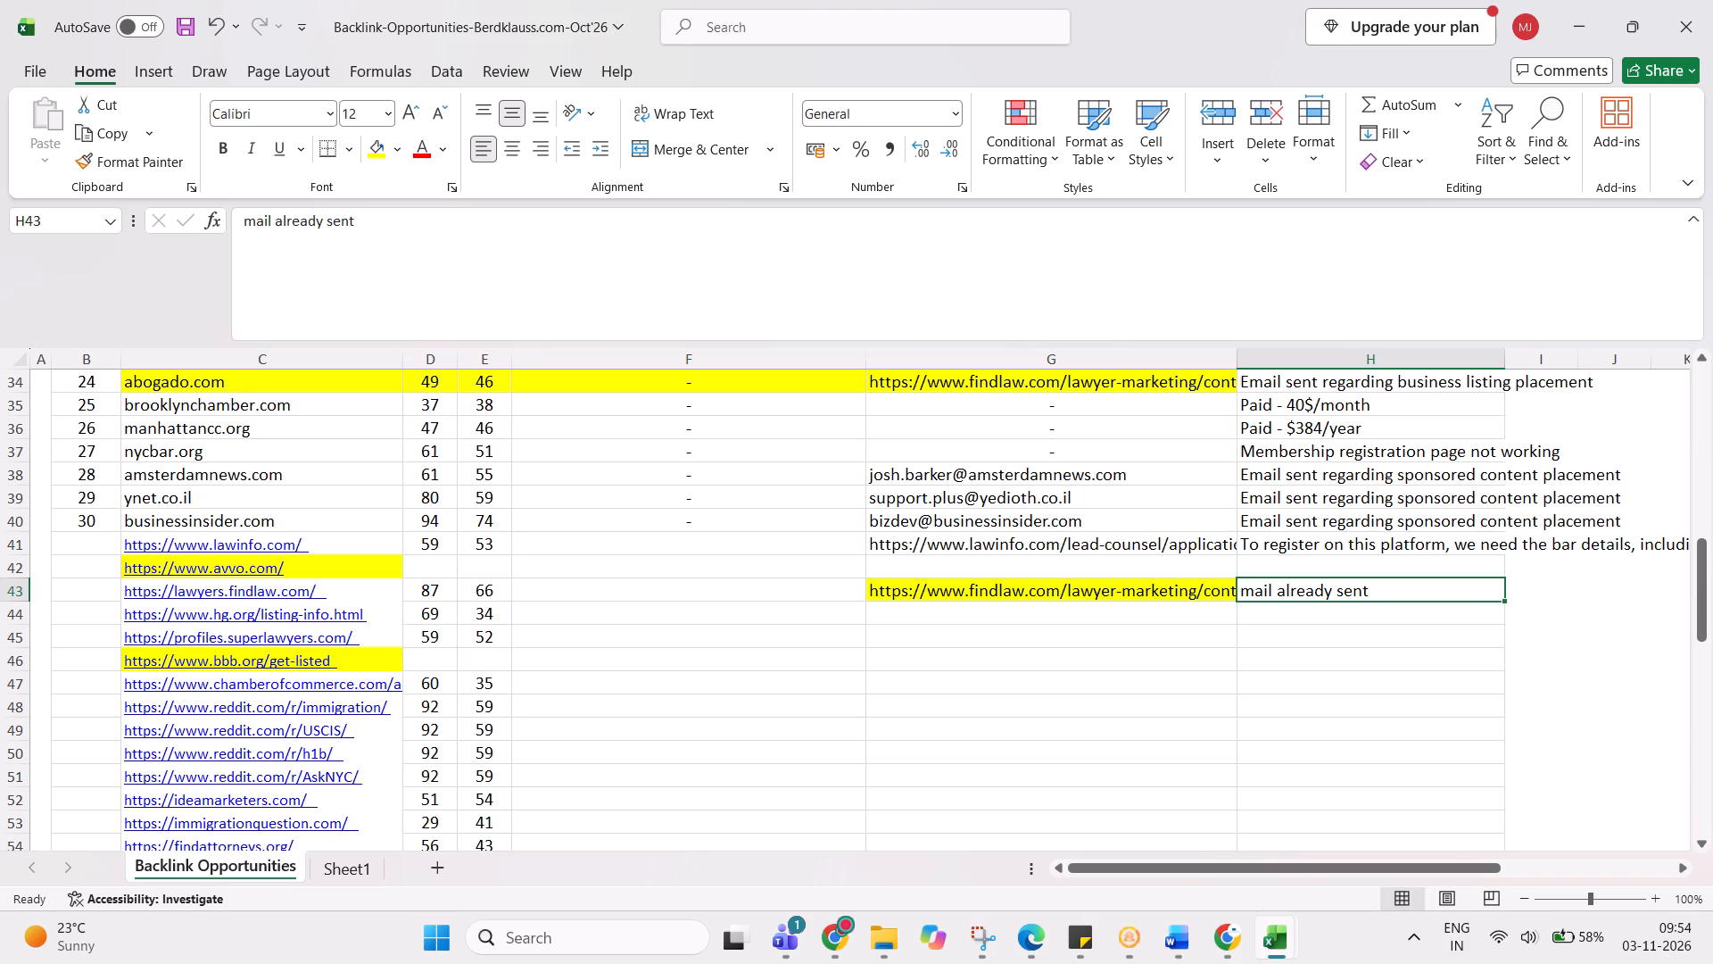
click(434, 619)
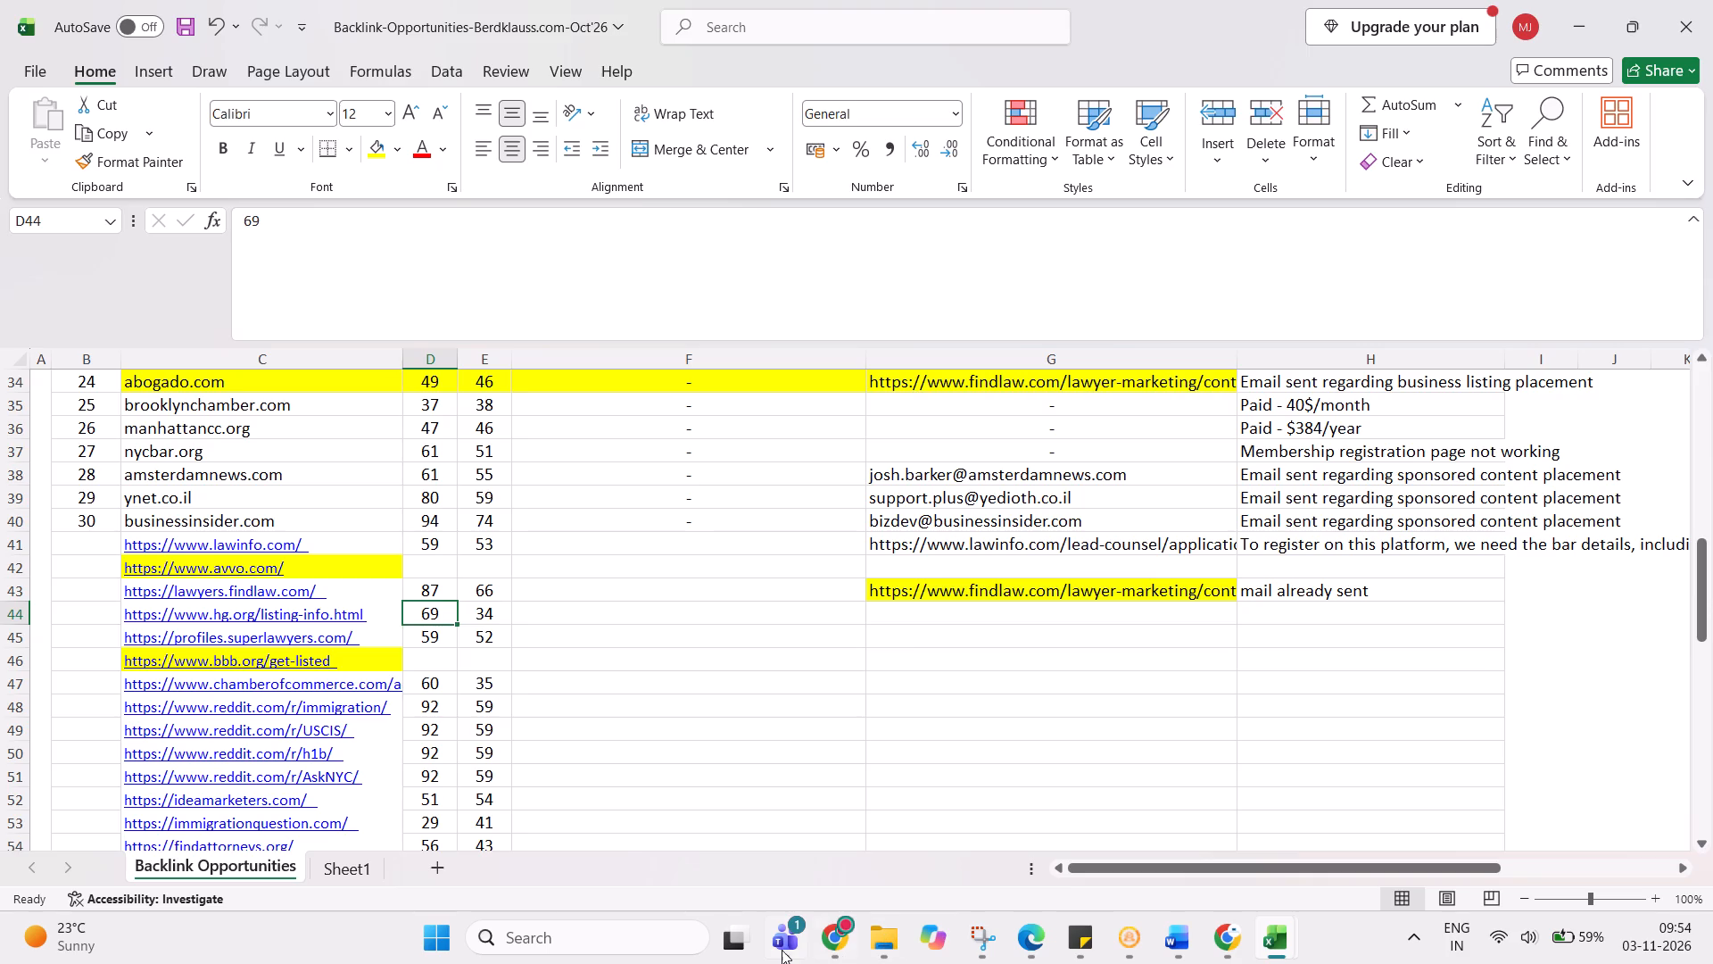
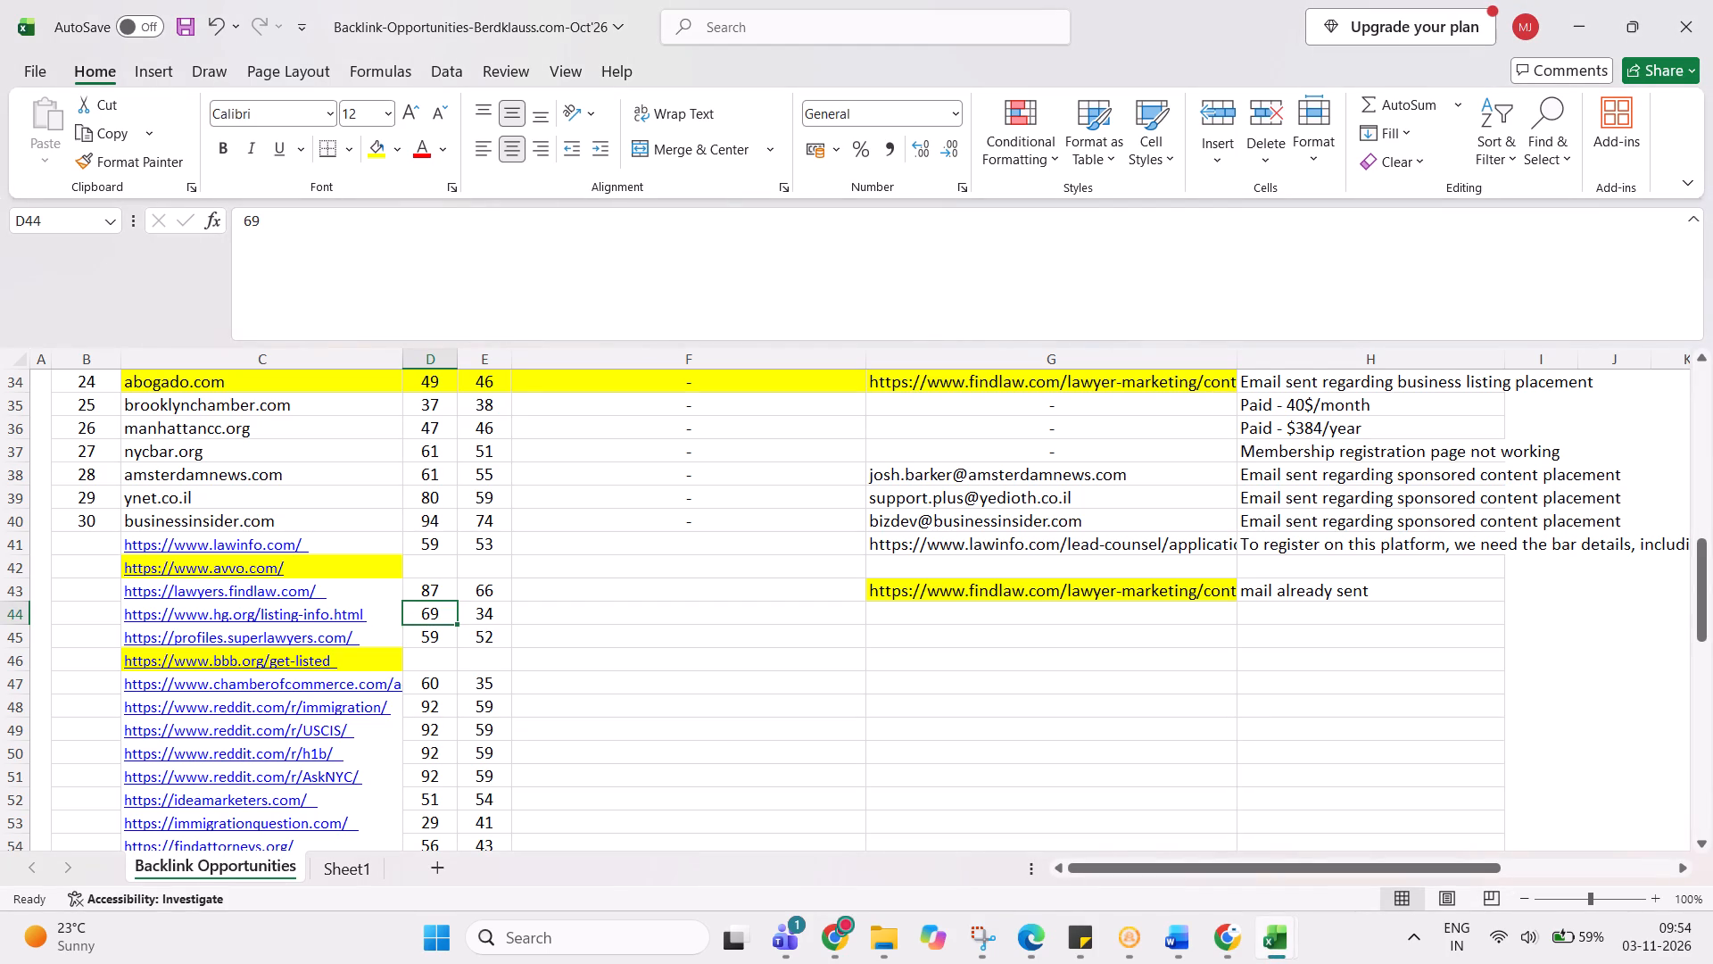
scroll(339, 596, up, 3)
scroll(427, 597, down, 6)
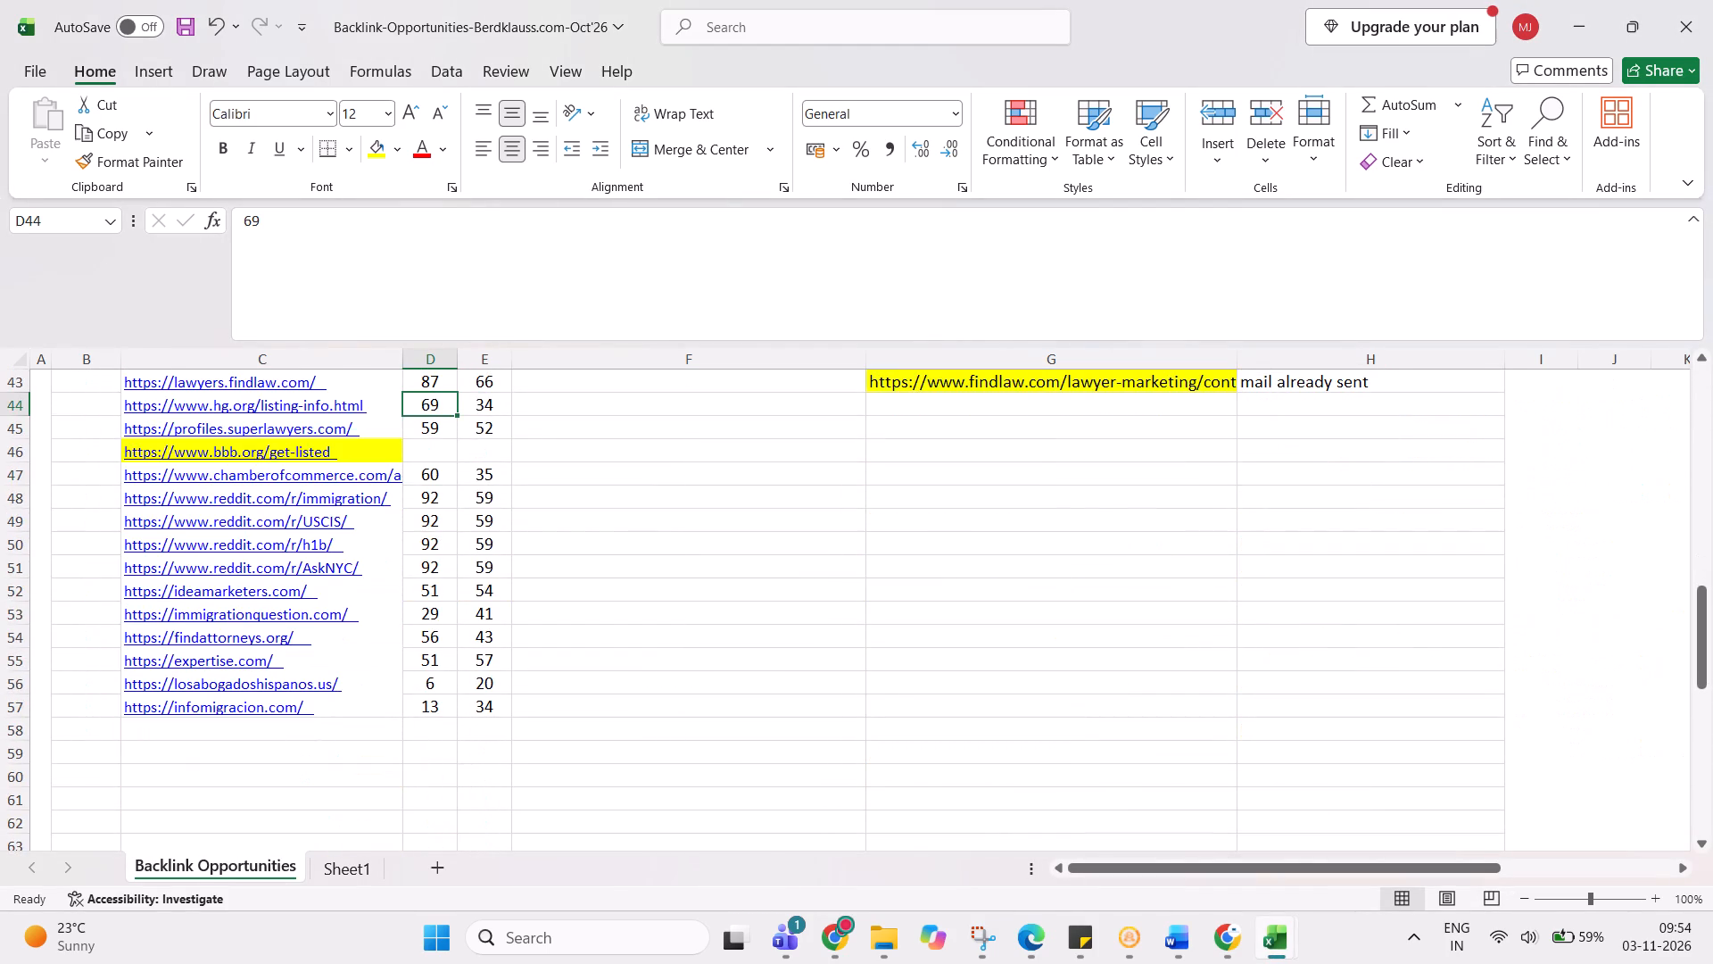
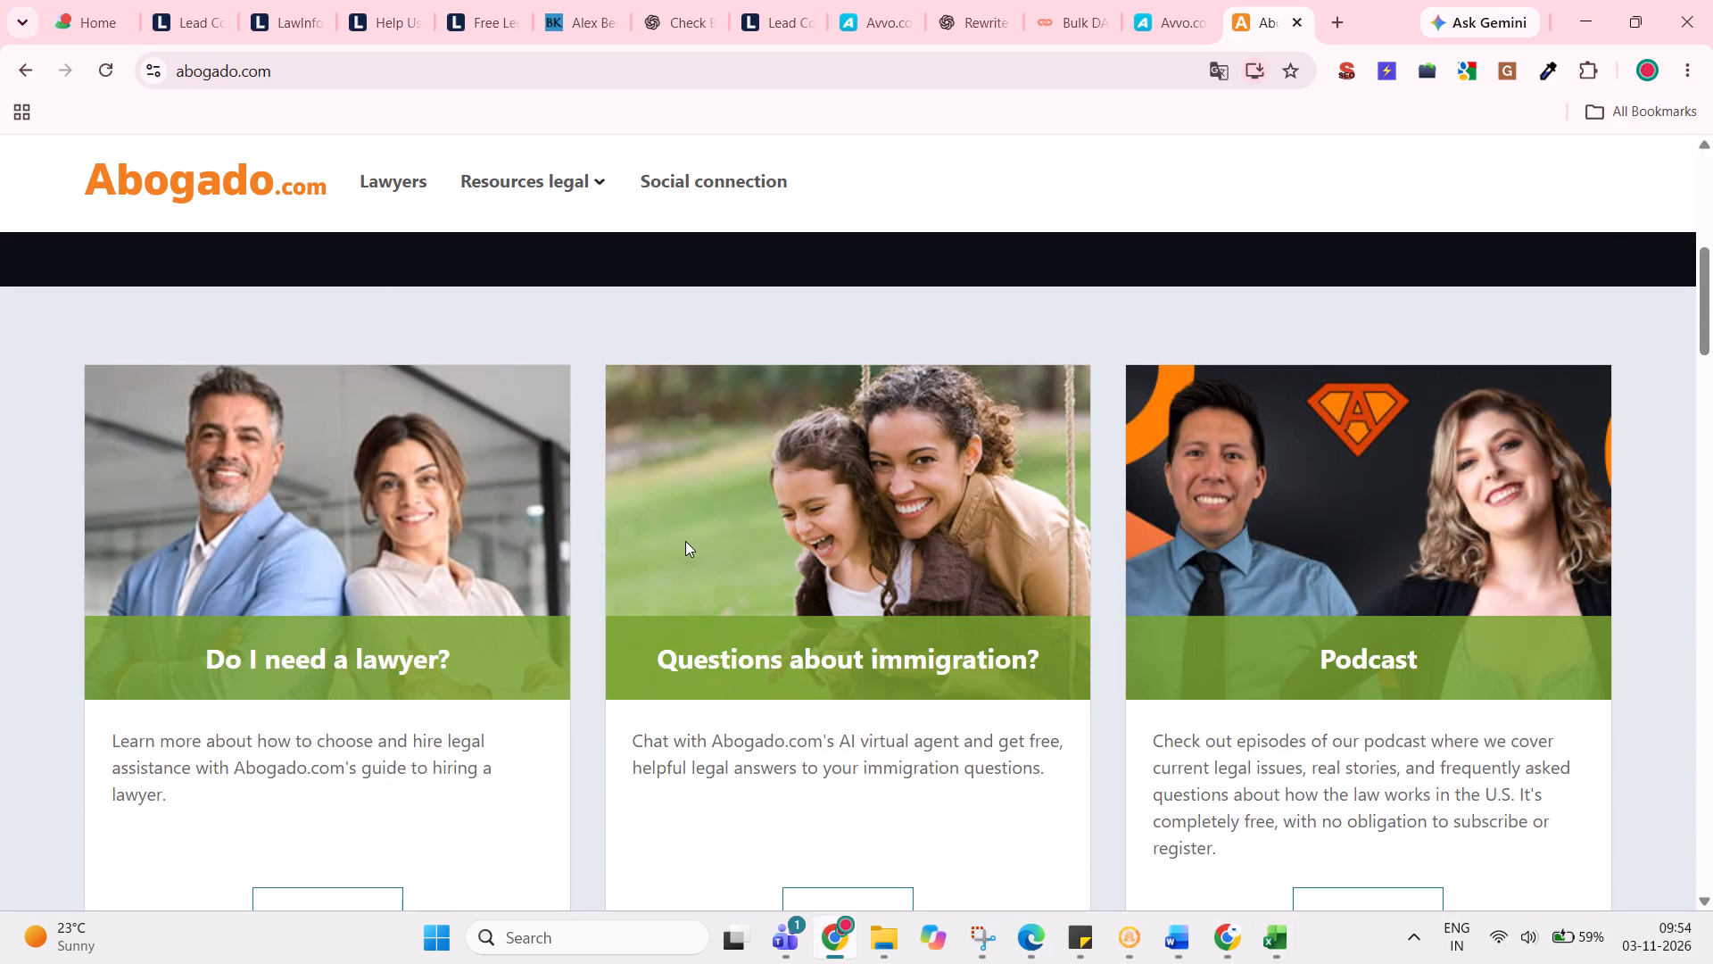
Look through the Abogado.com homepage, examining its sections and legal resources for contact or listing options.
scroll(685, 541, up, 3)
scroll(685, 541, down, 4)
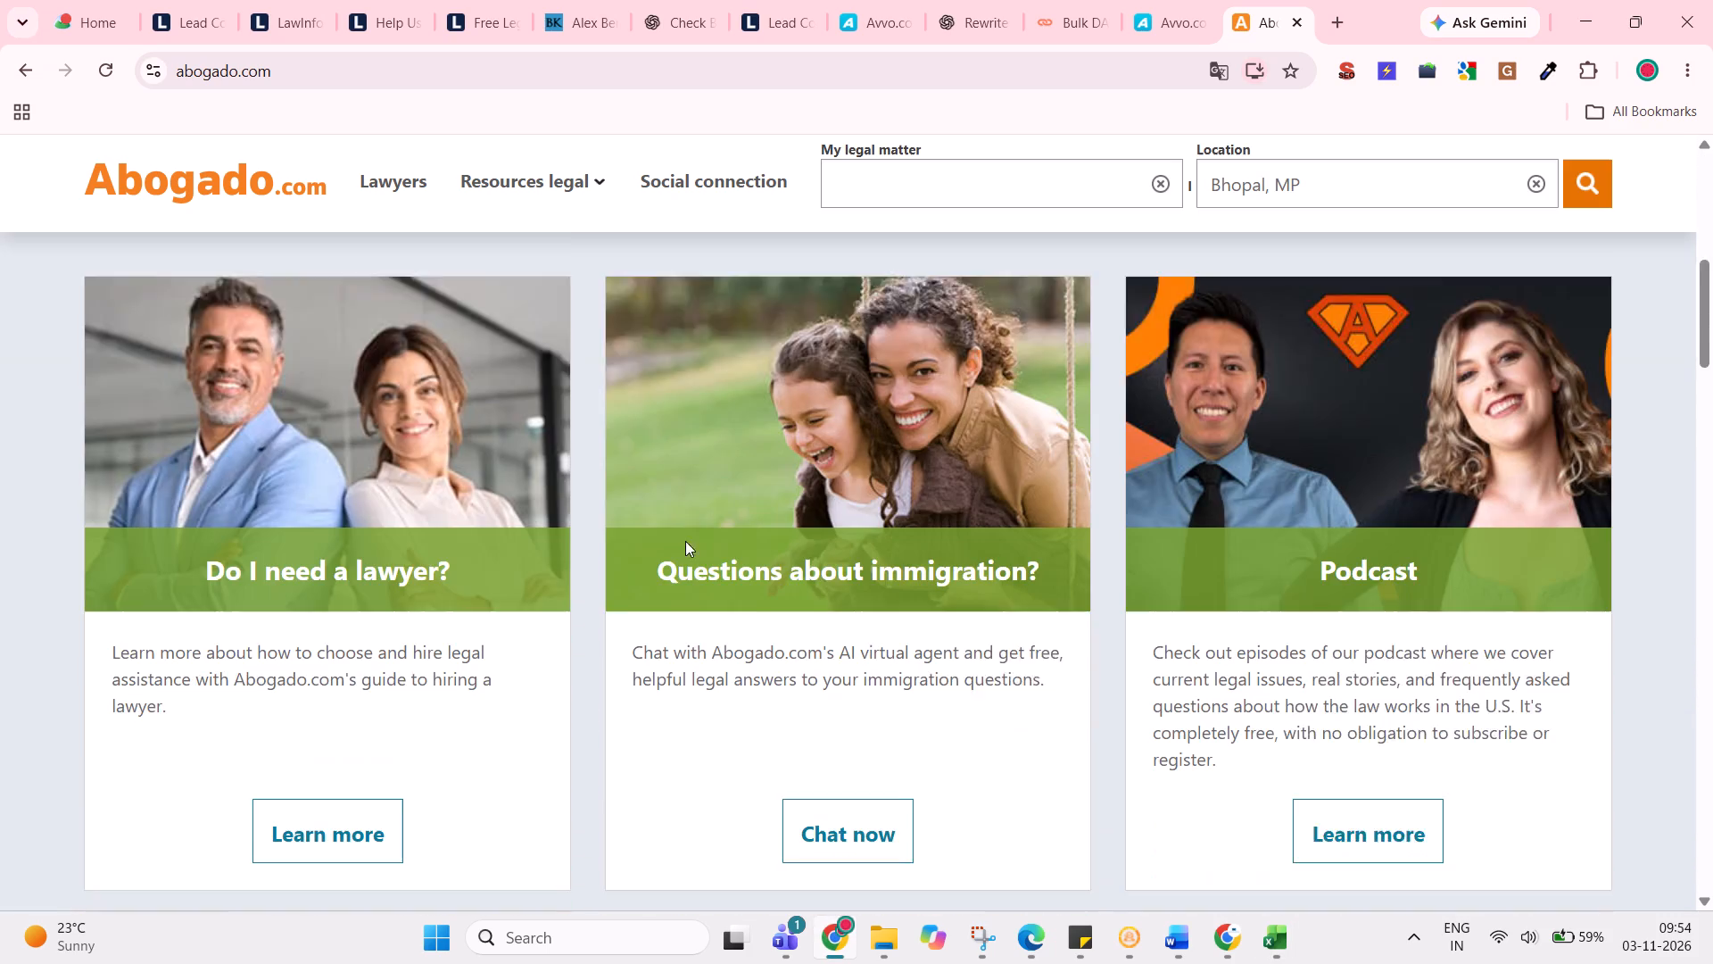
scroll(685, 541, down, 15)
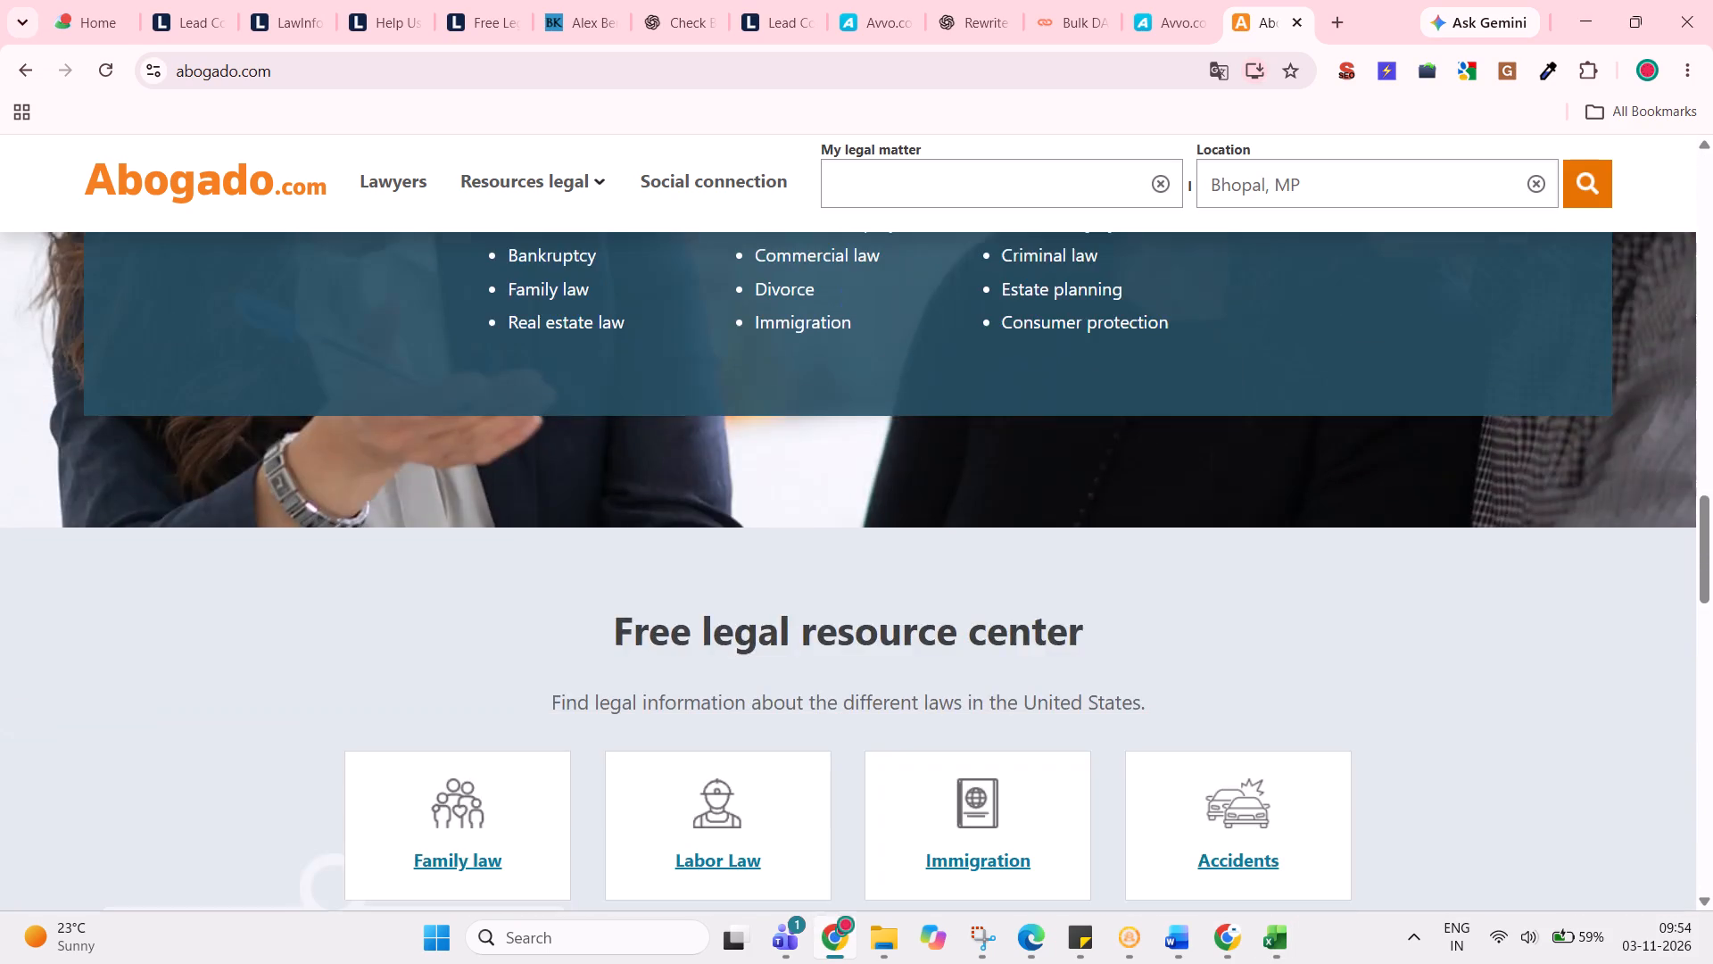
scroll(685, 541, down, 8)
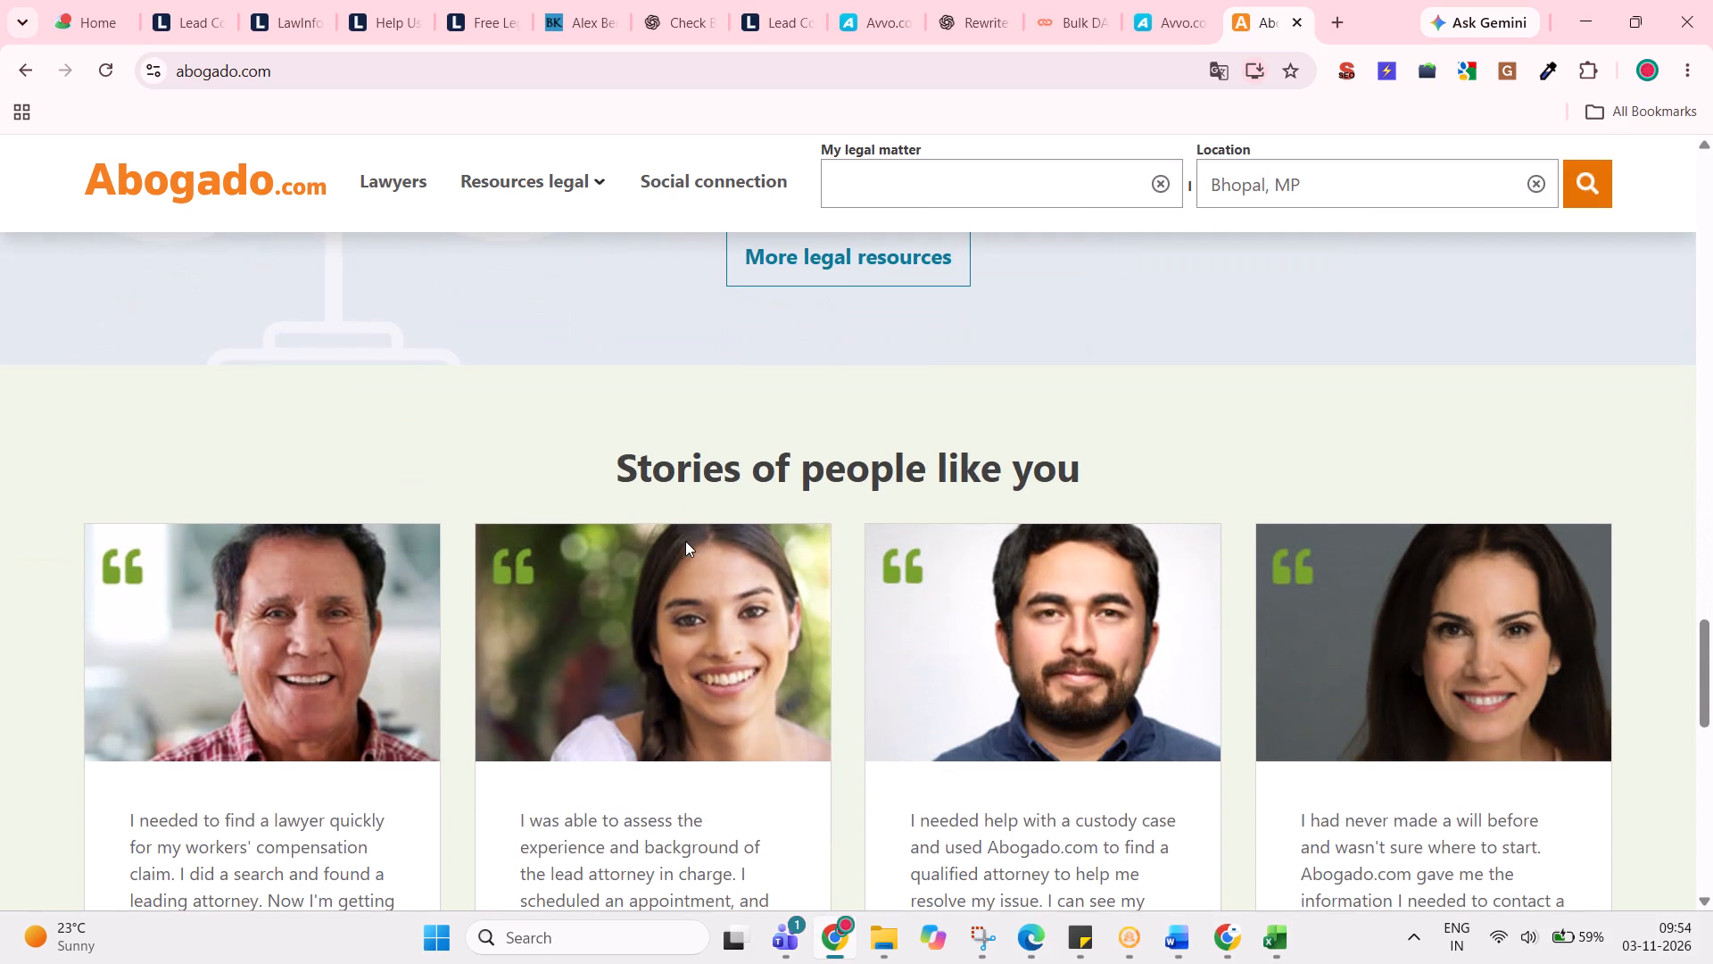
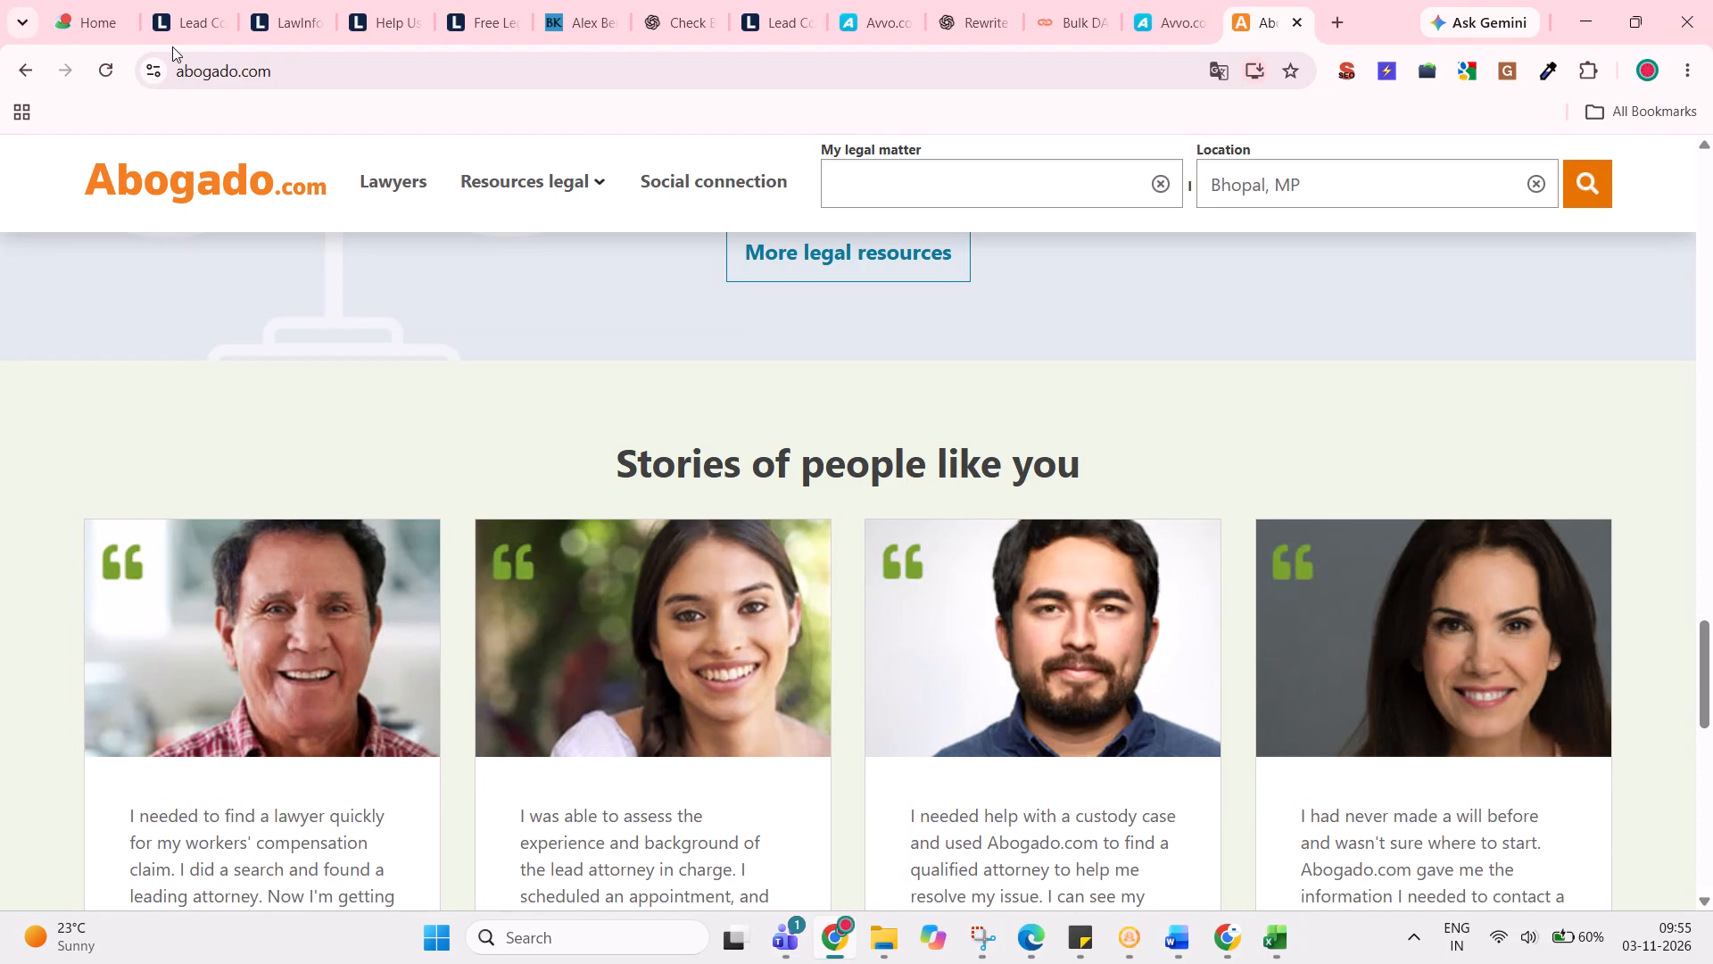
Review the rest of the Abogado.com homepage, including client stories, footer links and service sections, for contact or listing options.
scroll(893, 558, down, 8)
scroll(894, 560, up, 1)
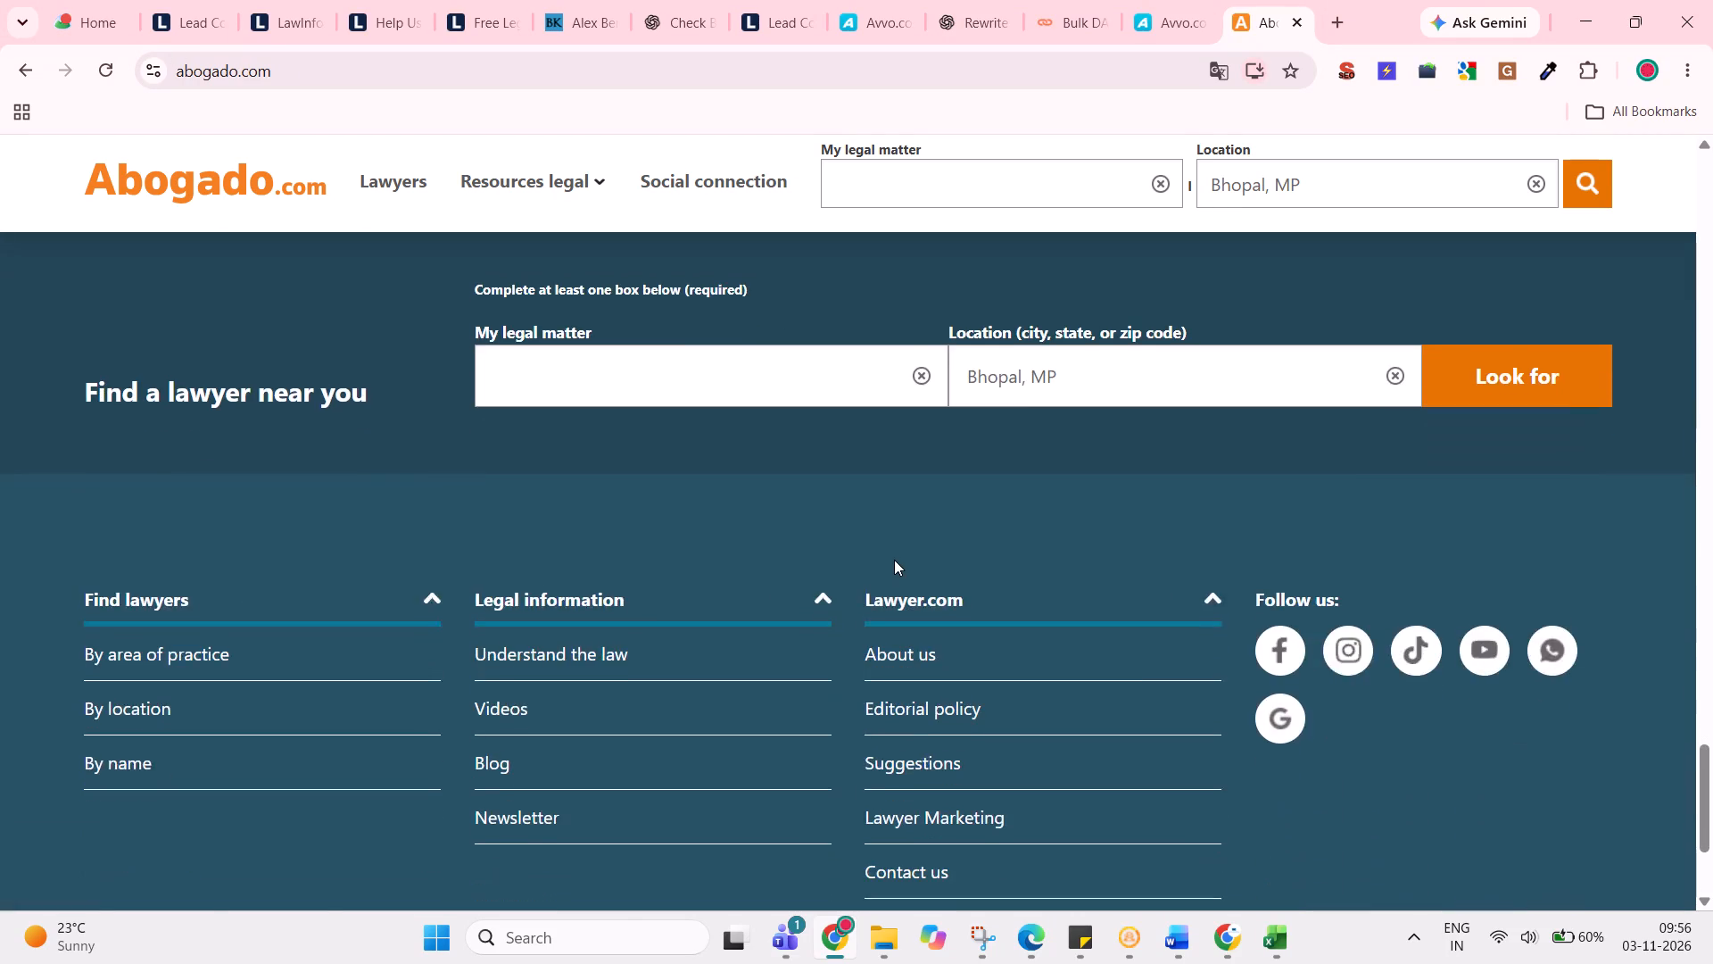
scroll(894, 560, up, 9)
scroll(865, 526, down, 4)
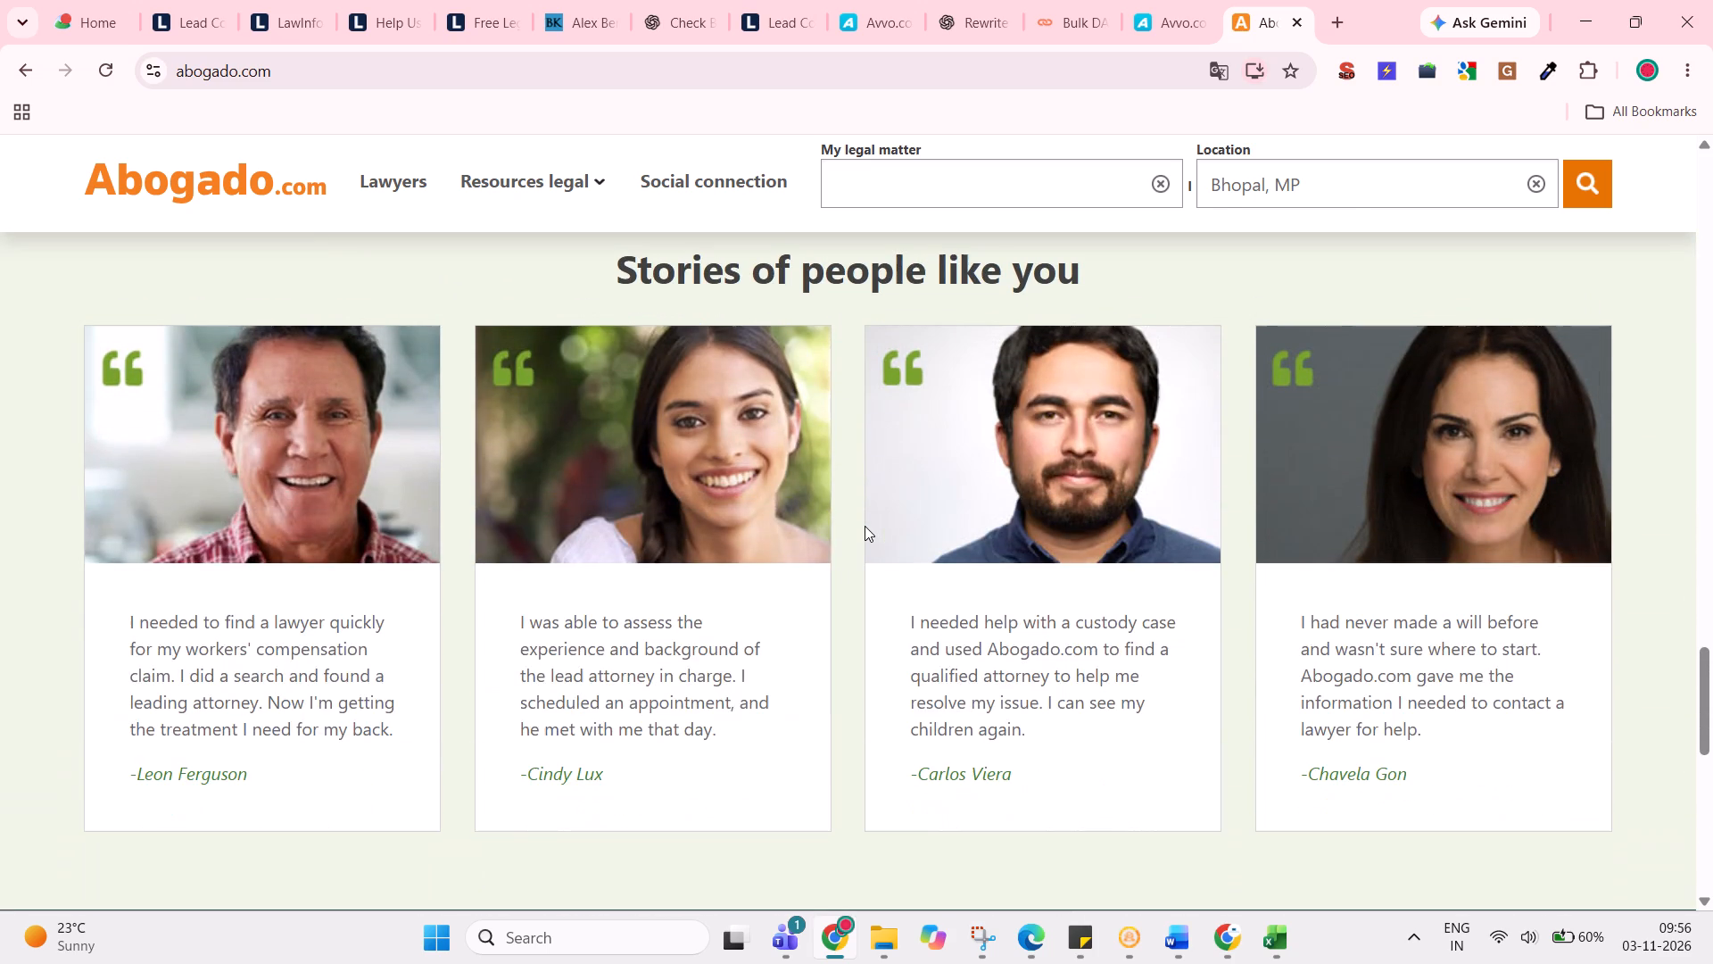
scroll(865, 526, up, 19)
click(1212, 0)
click(1261, 0)
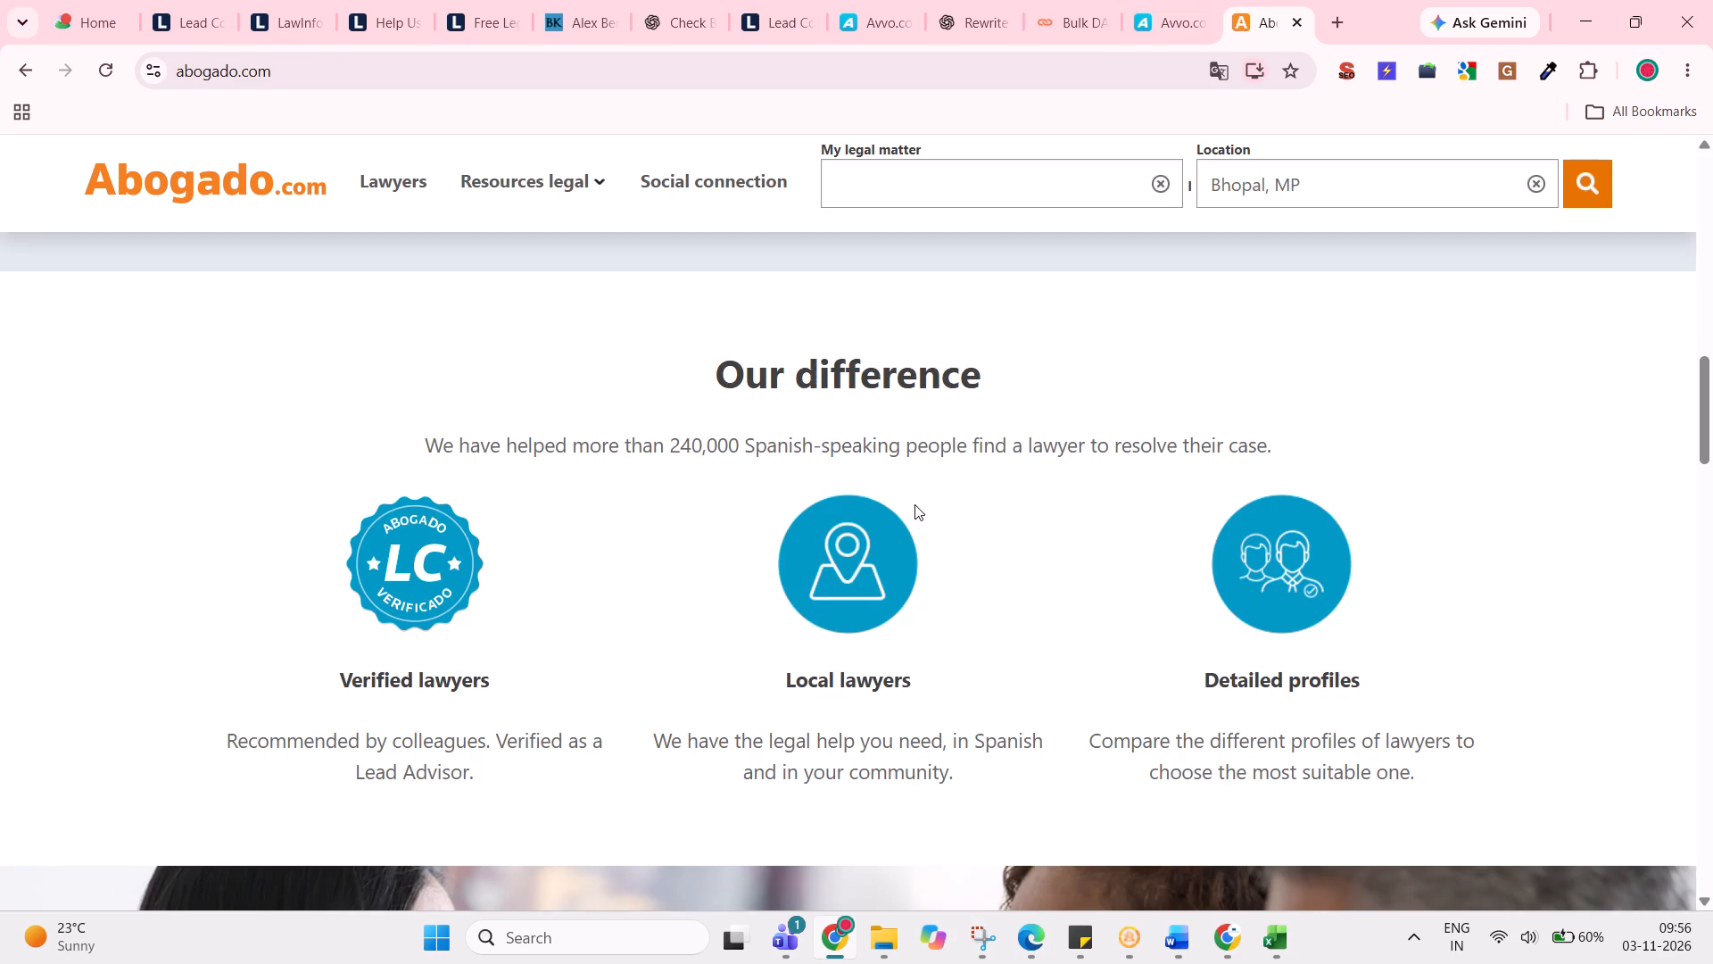
scroll(914, 517, down, 4)
Switch to the backlink opportunities workbook in Excel.
click(1273, 944)
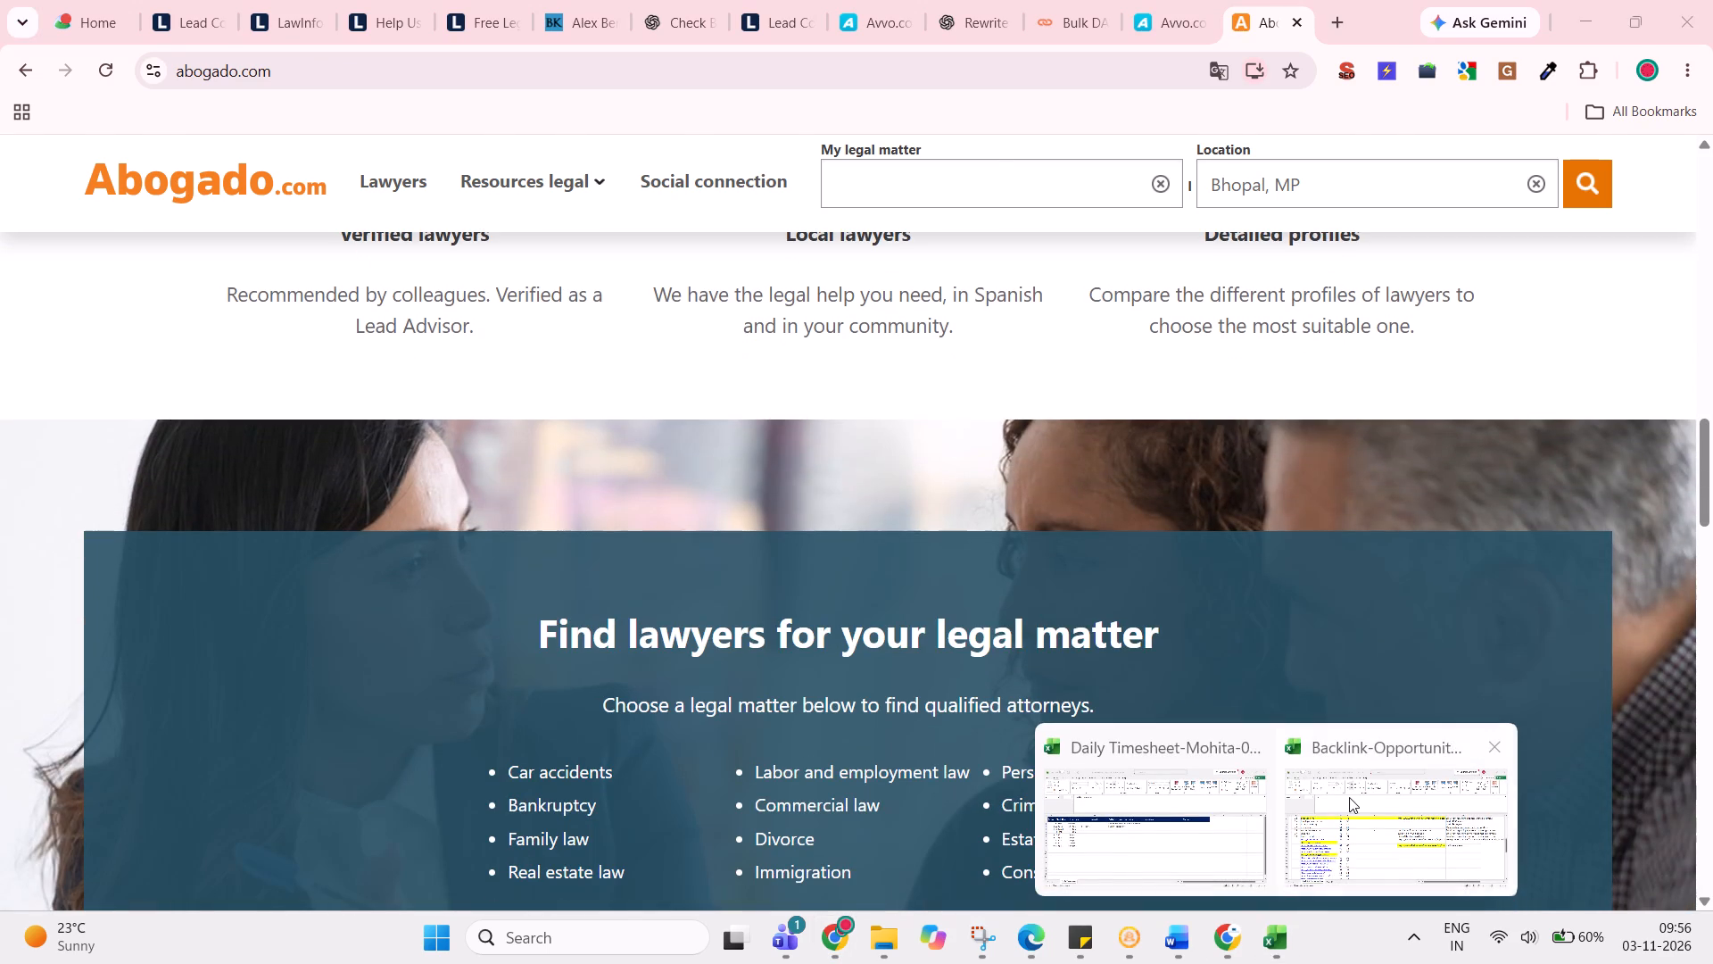
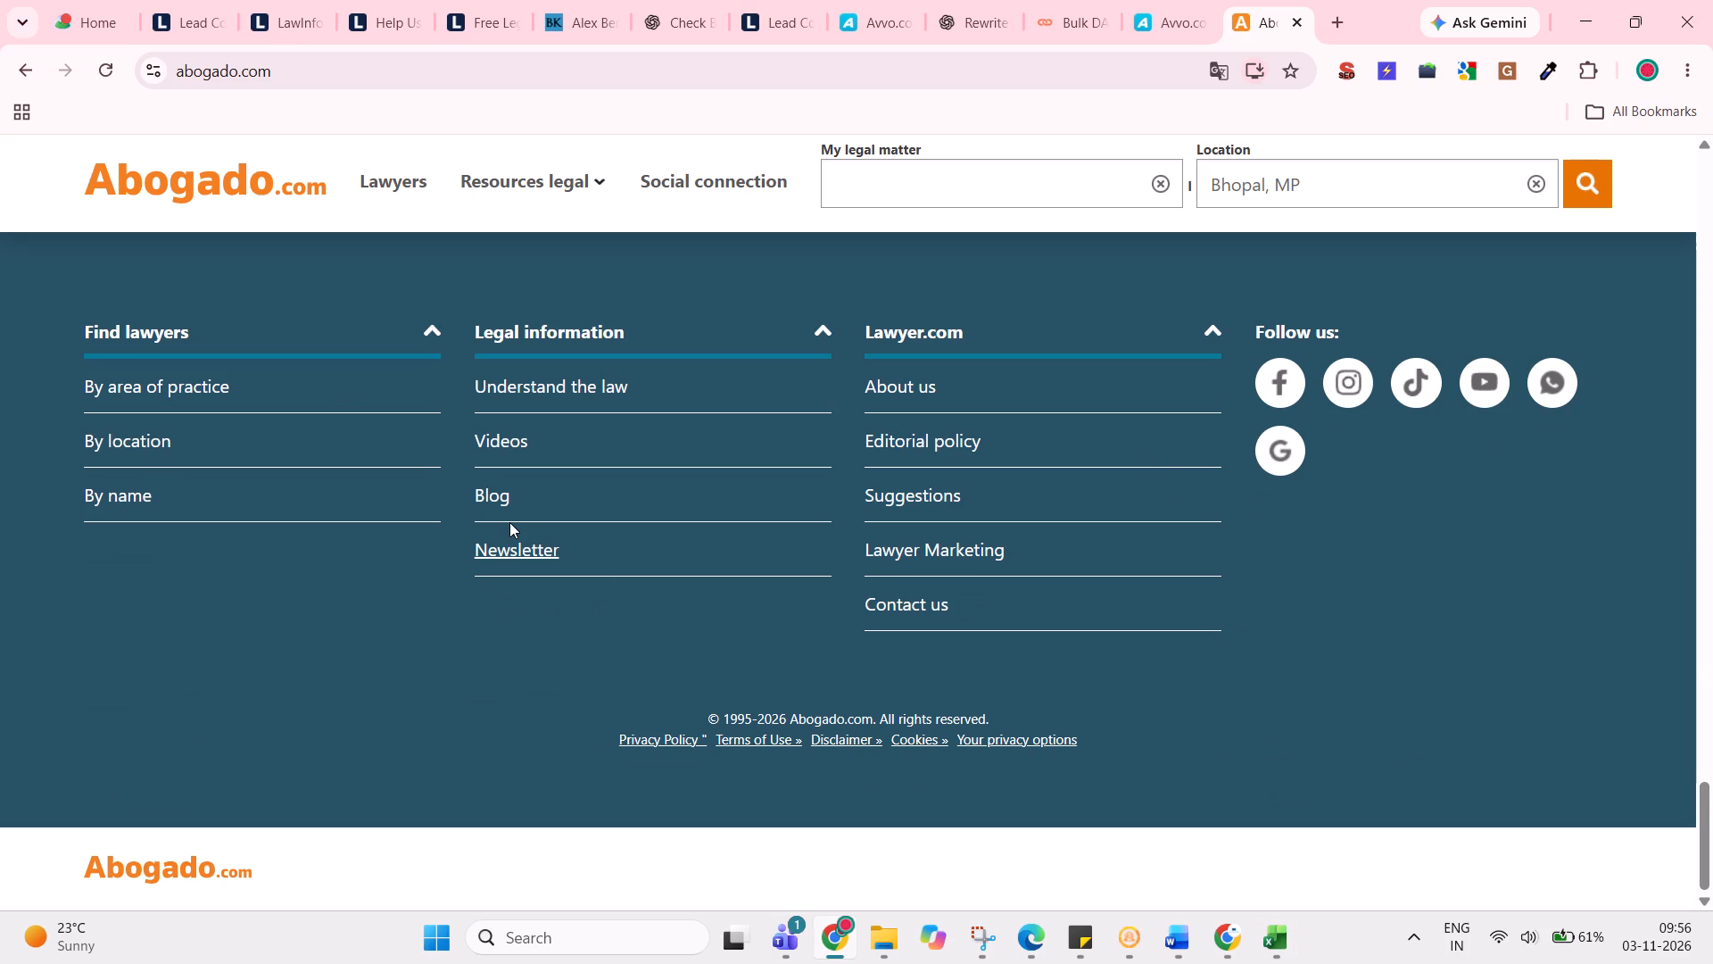
Close the Abogado.com page and the Avvo attorney-claim page.
click(1301, 23)
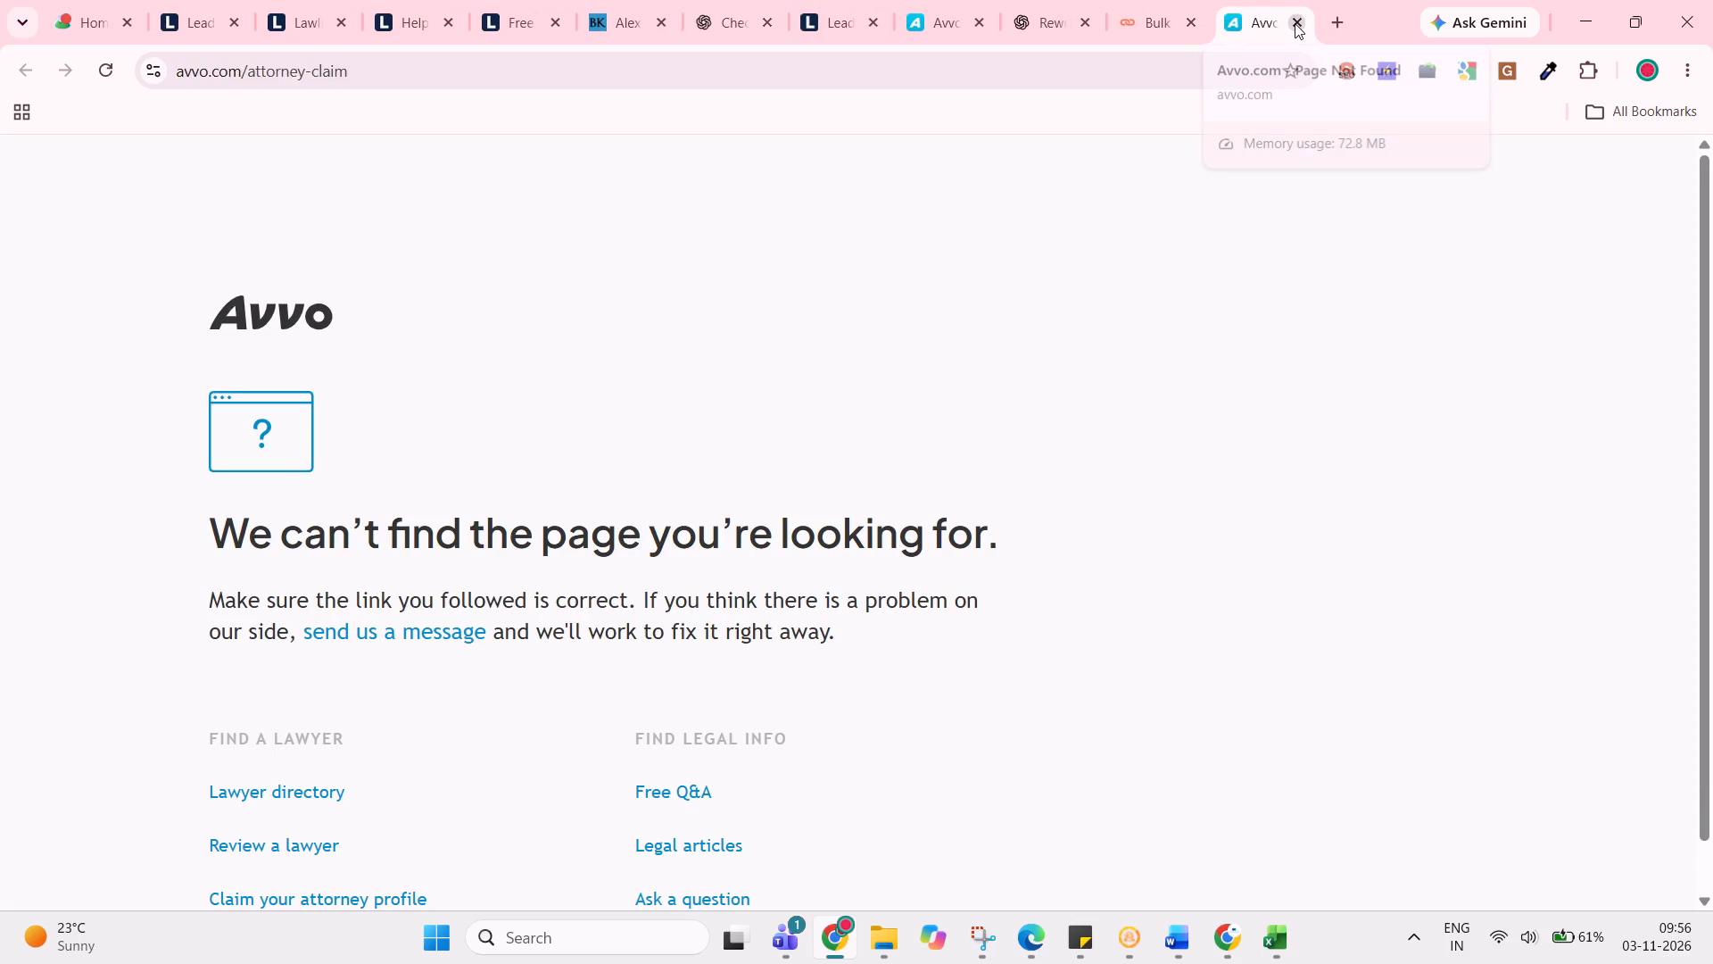
click(1295, 23)
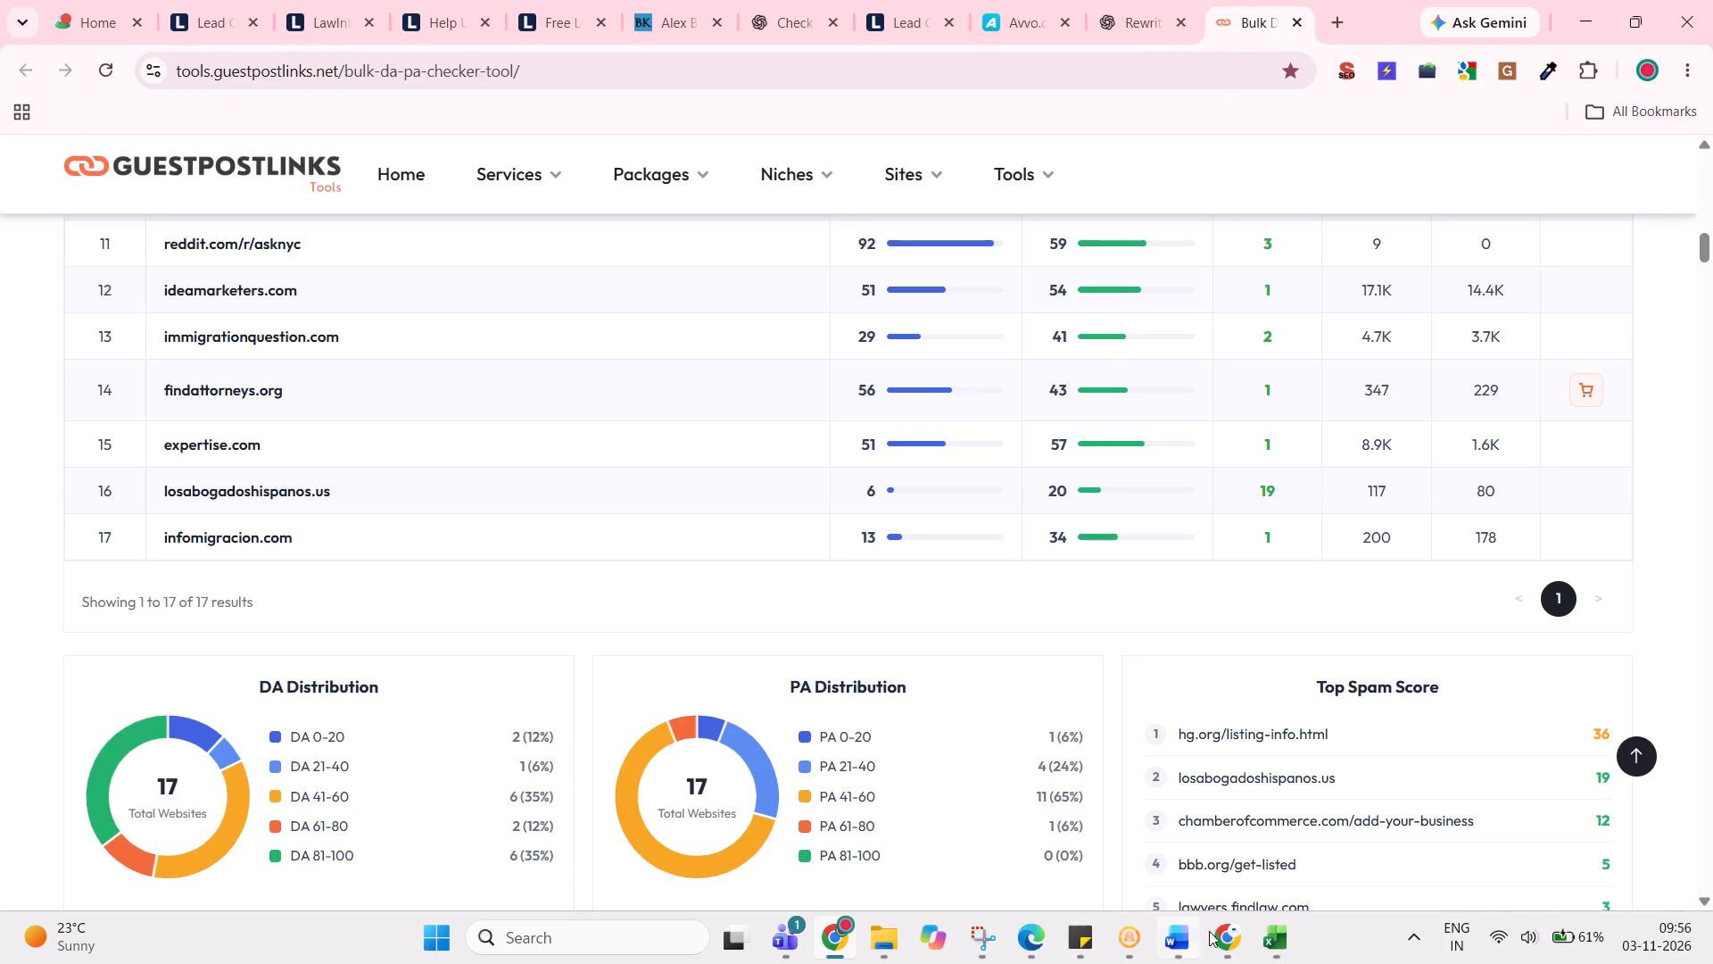
Switch to the backlink opportunities workbook in Excel, check the HG.org listing-info link in the browser, and close its page.
click(1279, 927)
click(1347, 809)
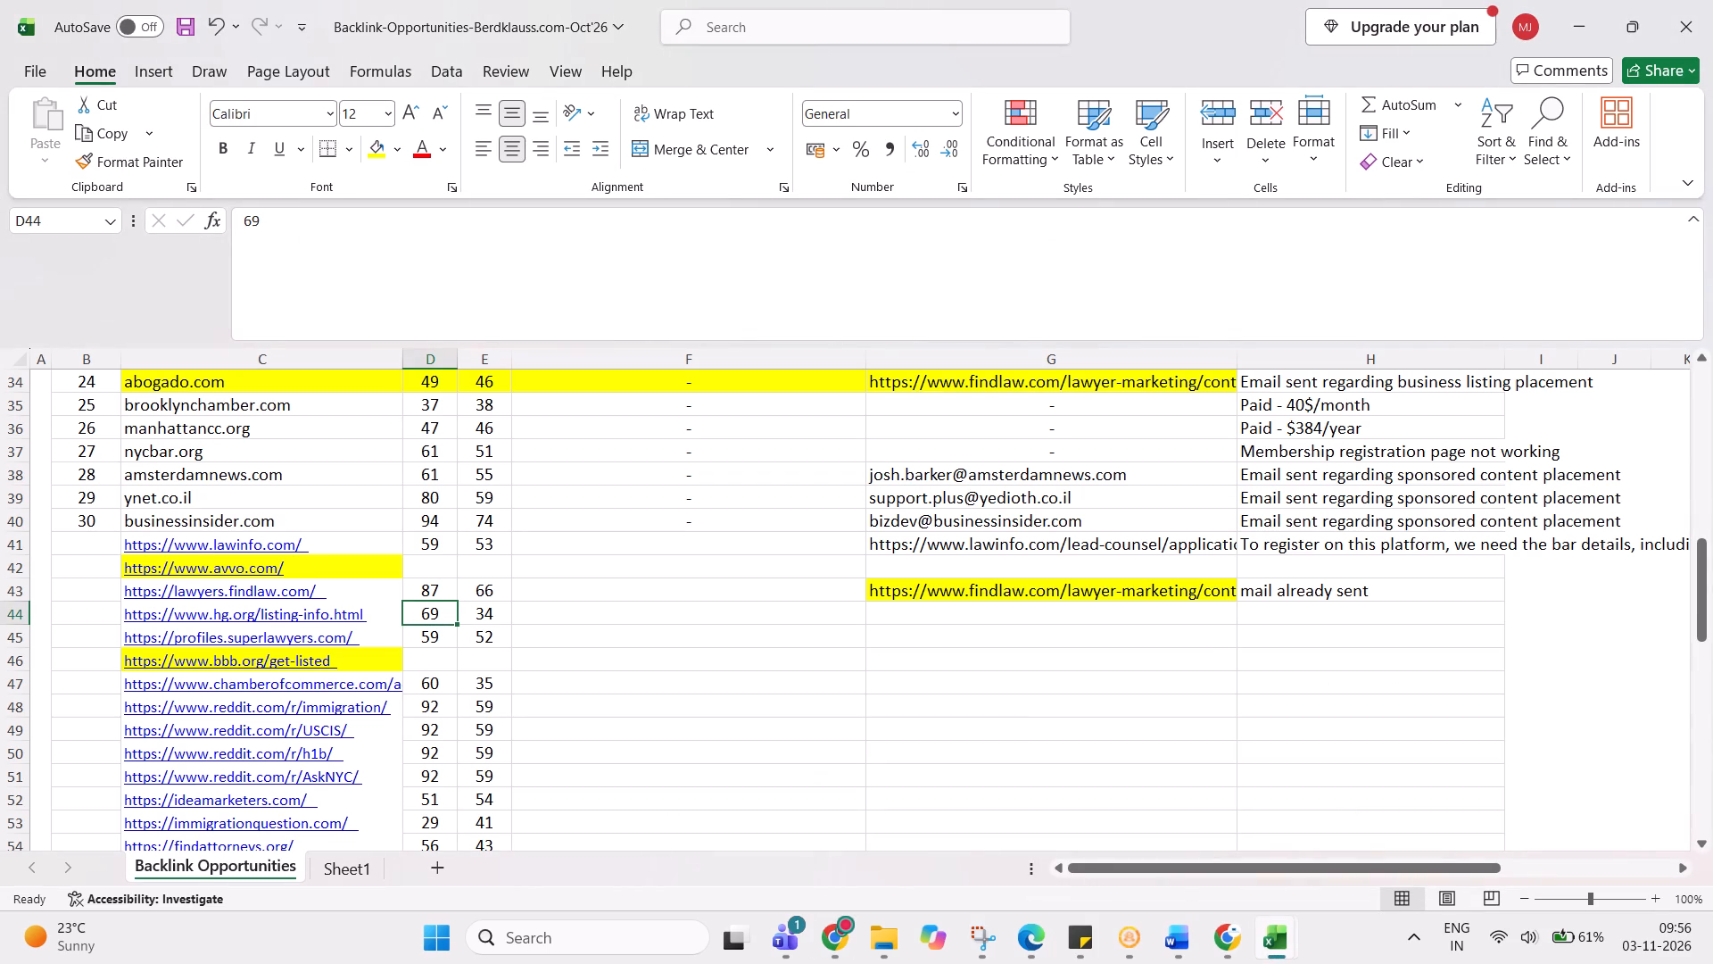
click(1349, 587)
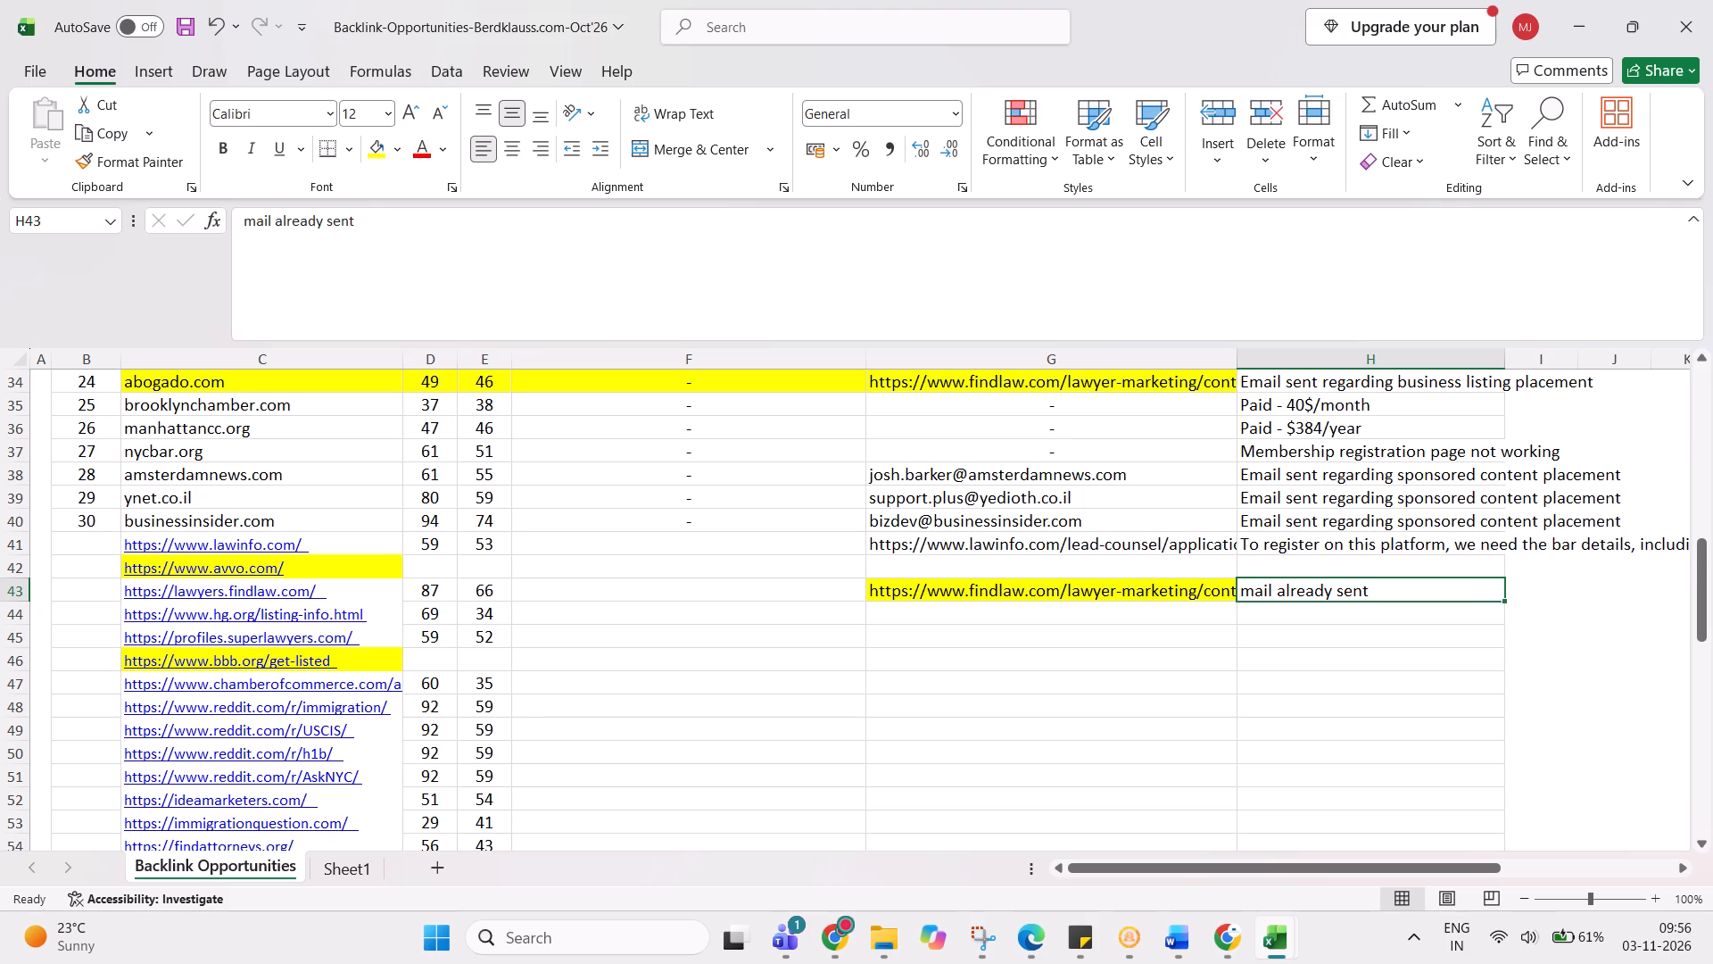
click(287, 612)
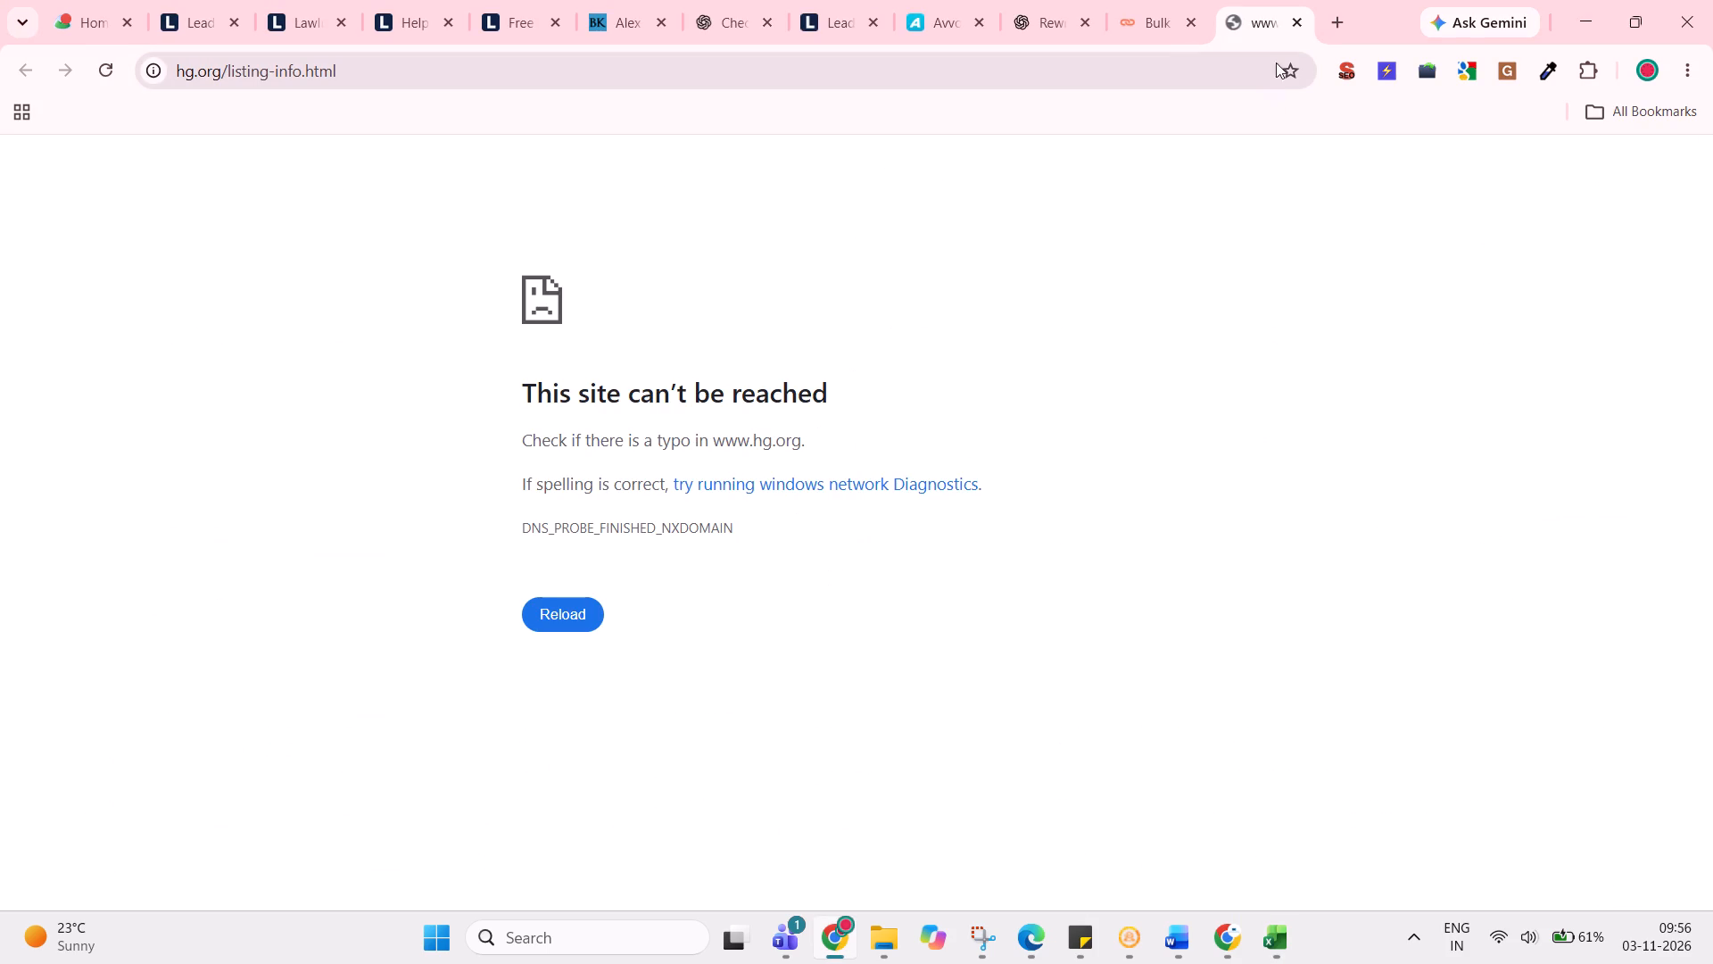
click(1292, 22)
Copy the HG.org listing-info and profiles.superlawyers.com links from the Excel workbook into the URL list of Chrome's bulk URL opener.
click(1274, 941)
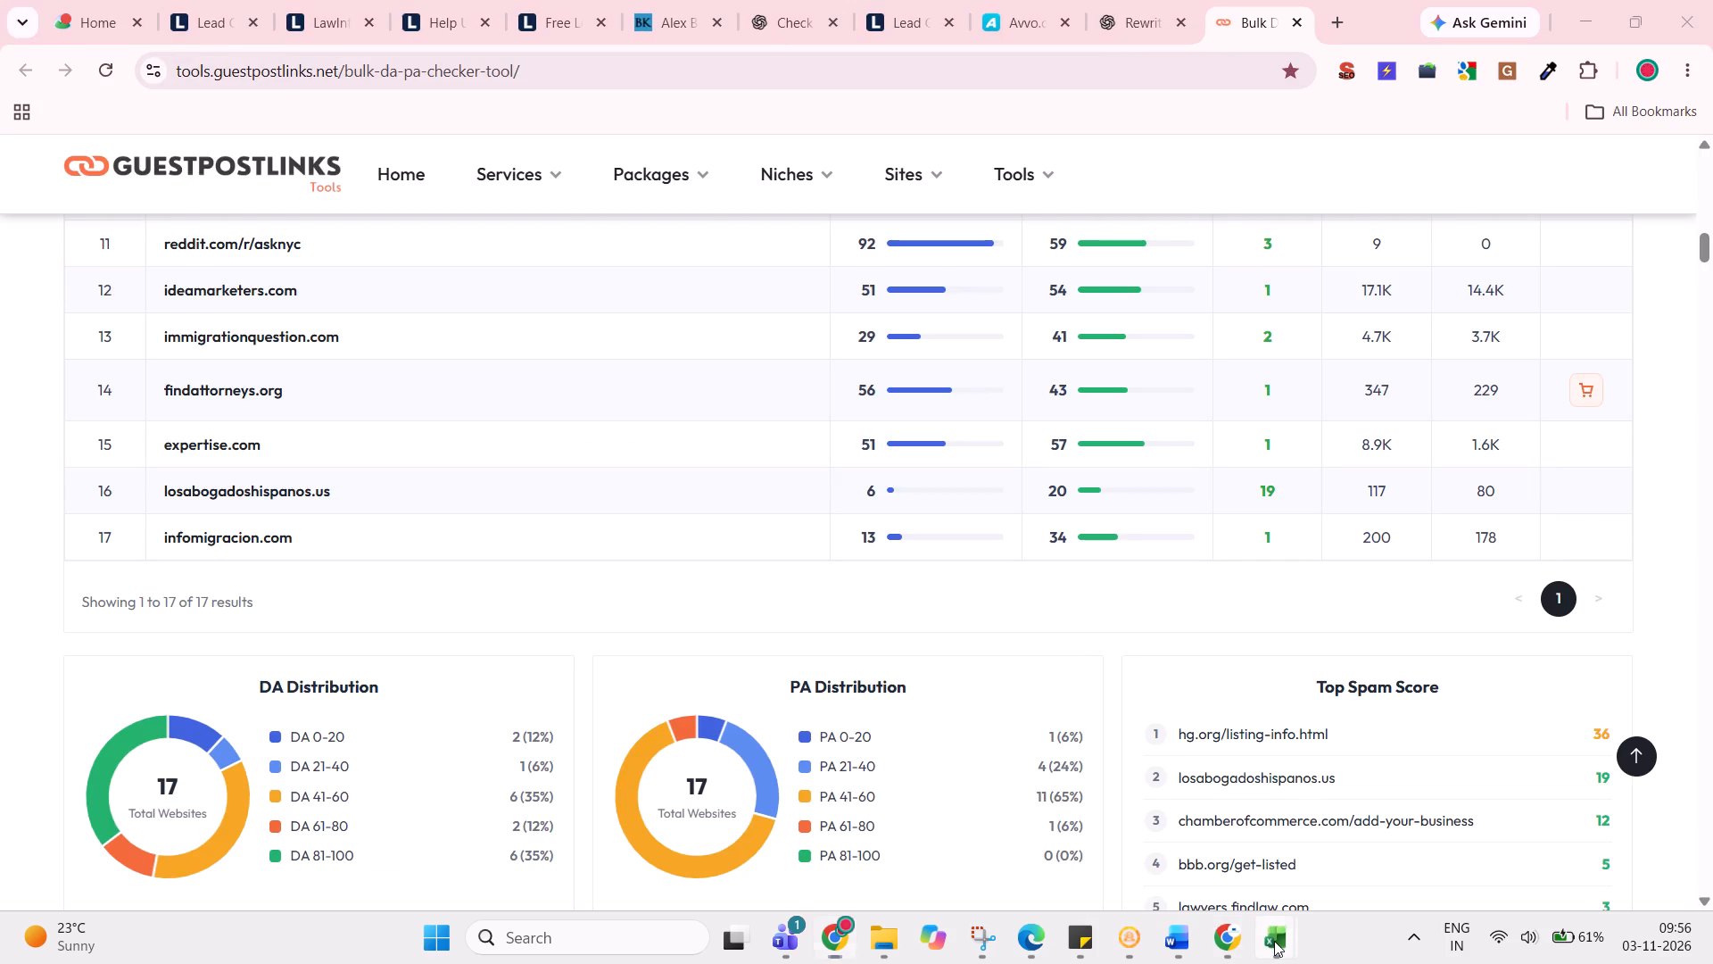
click(1339, 779)
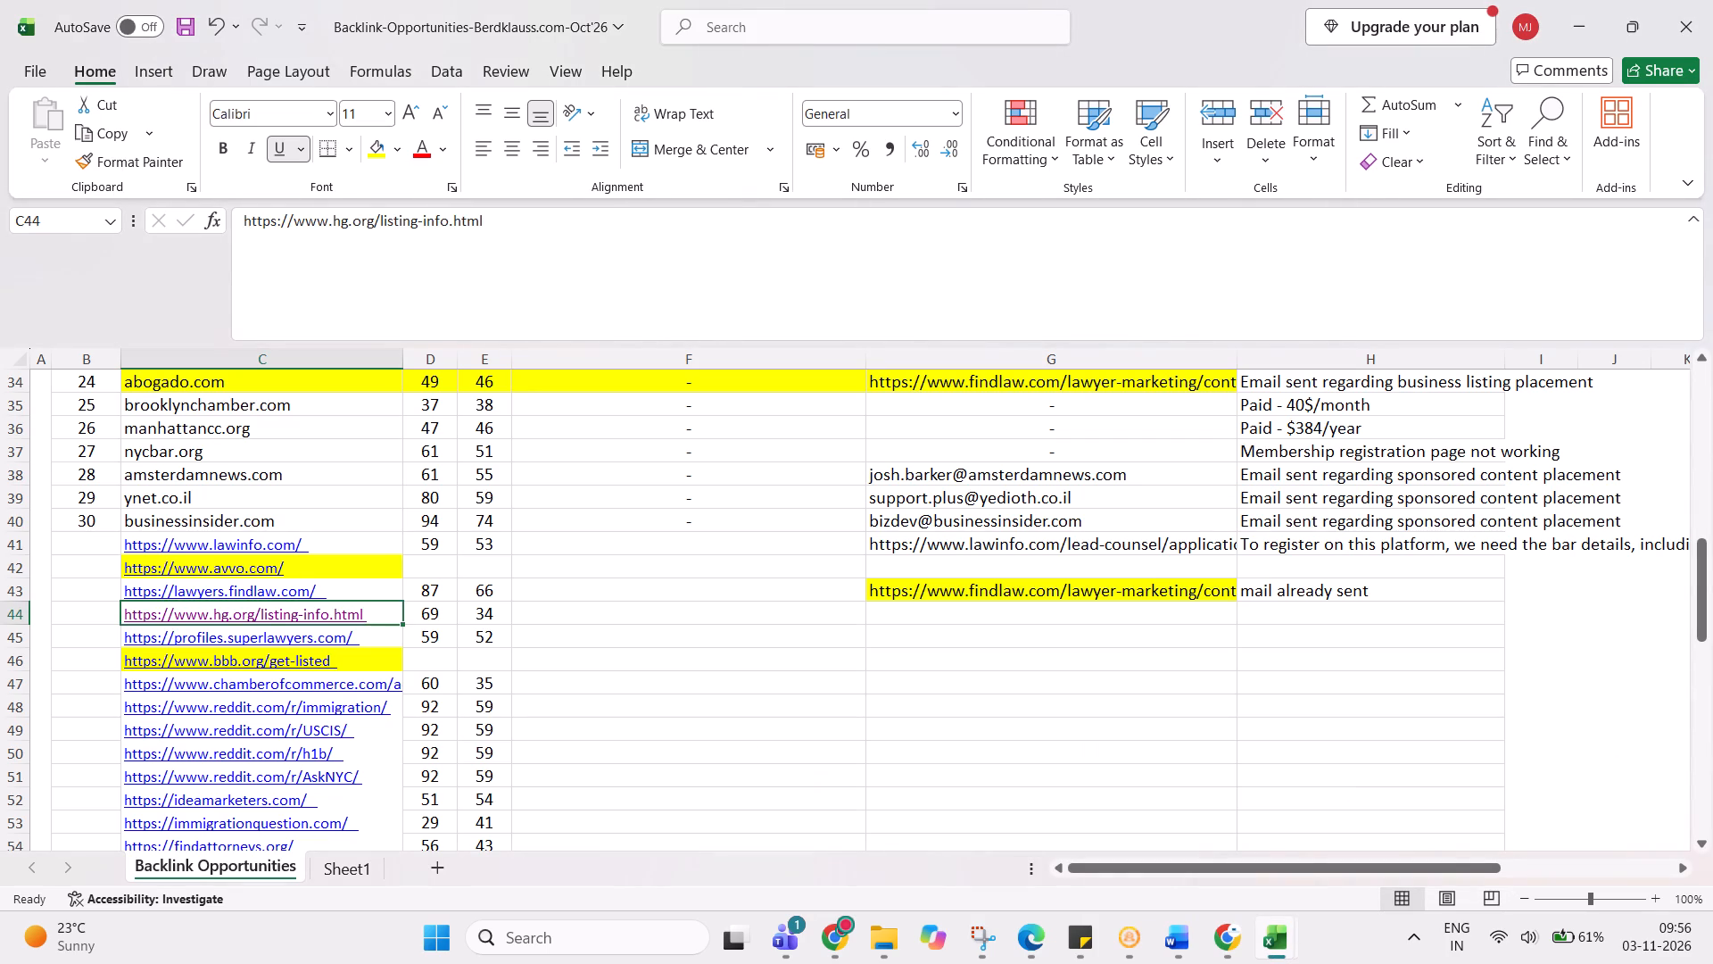
drag(378, 604, 377, 628)
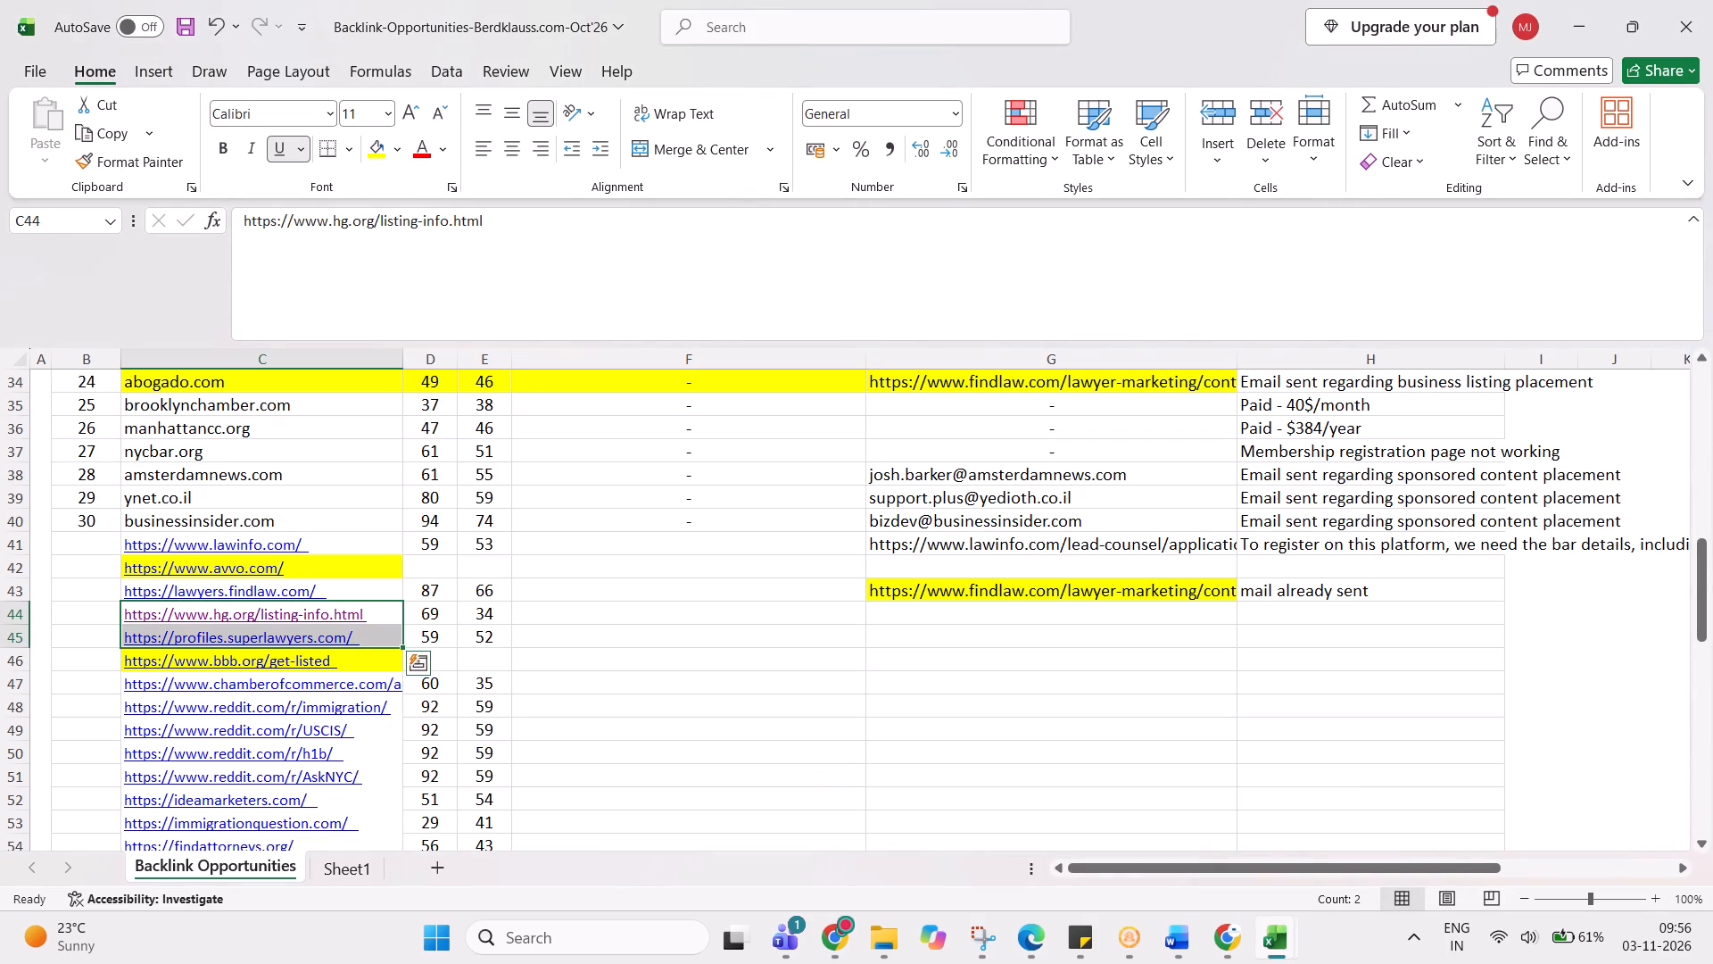
key(ctrl+c)
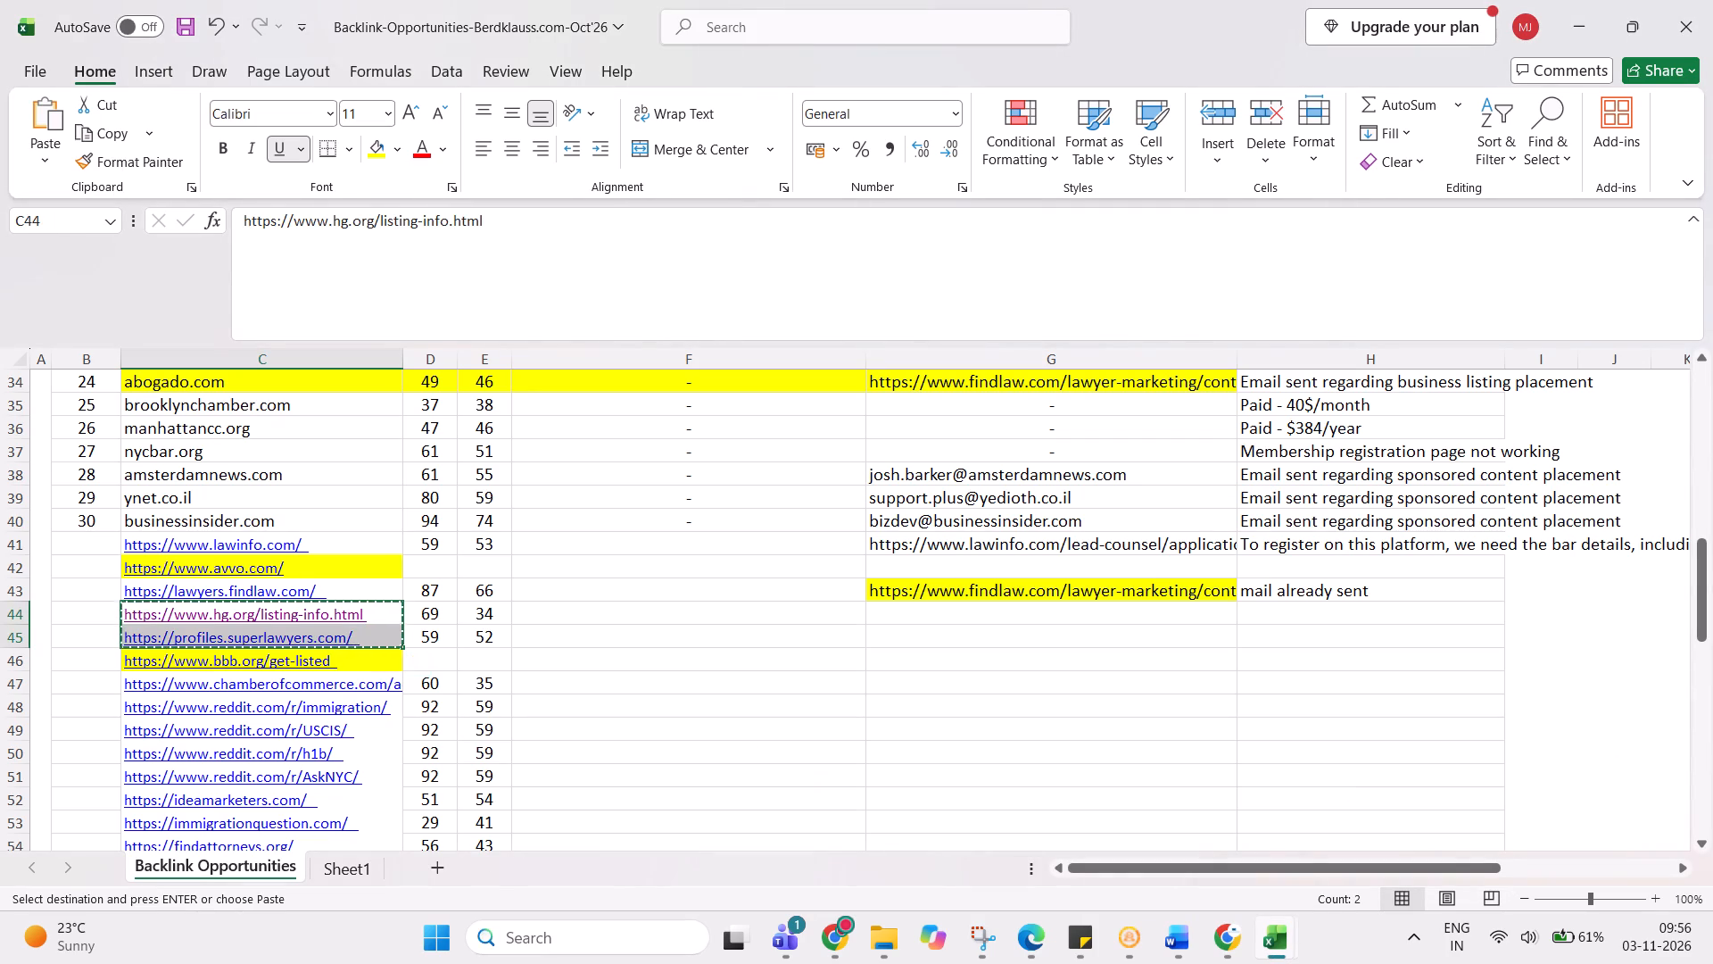
click(840, 938)
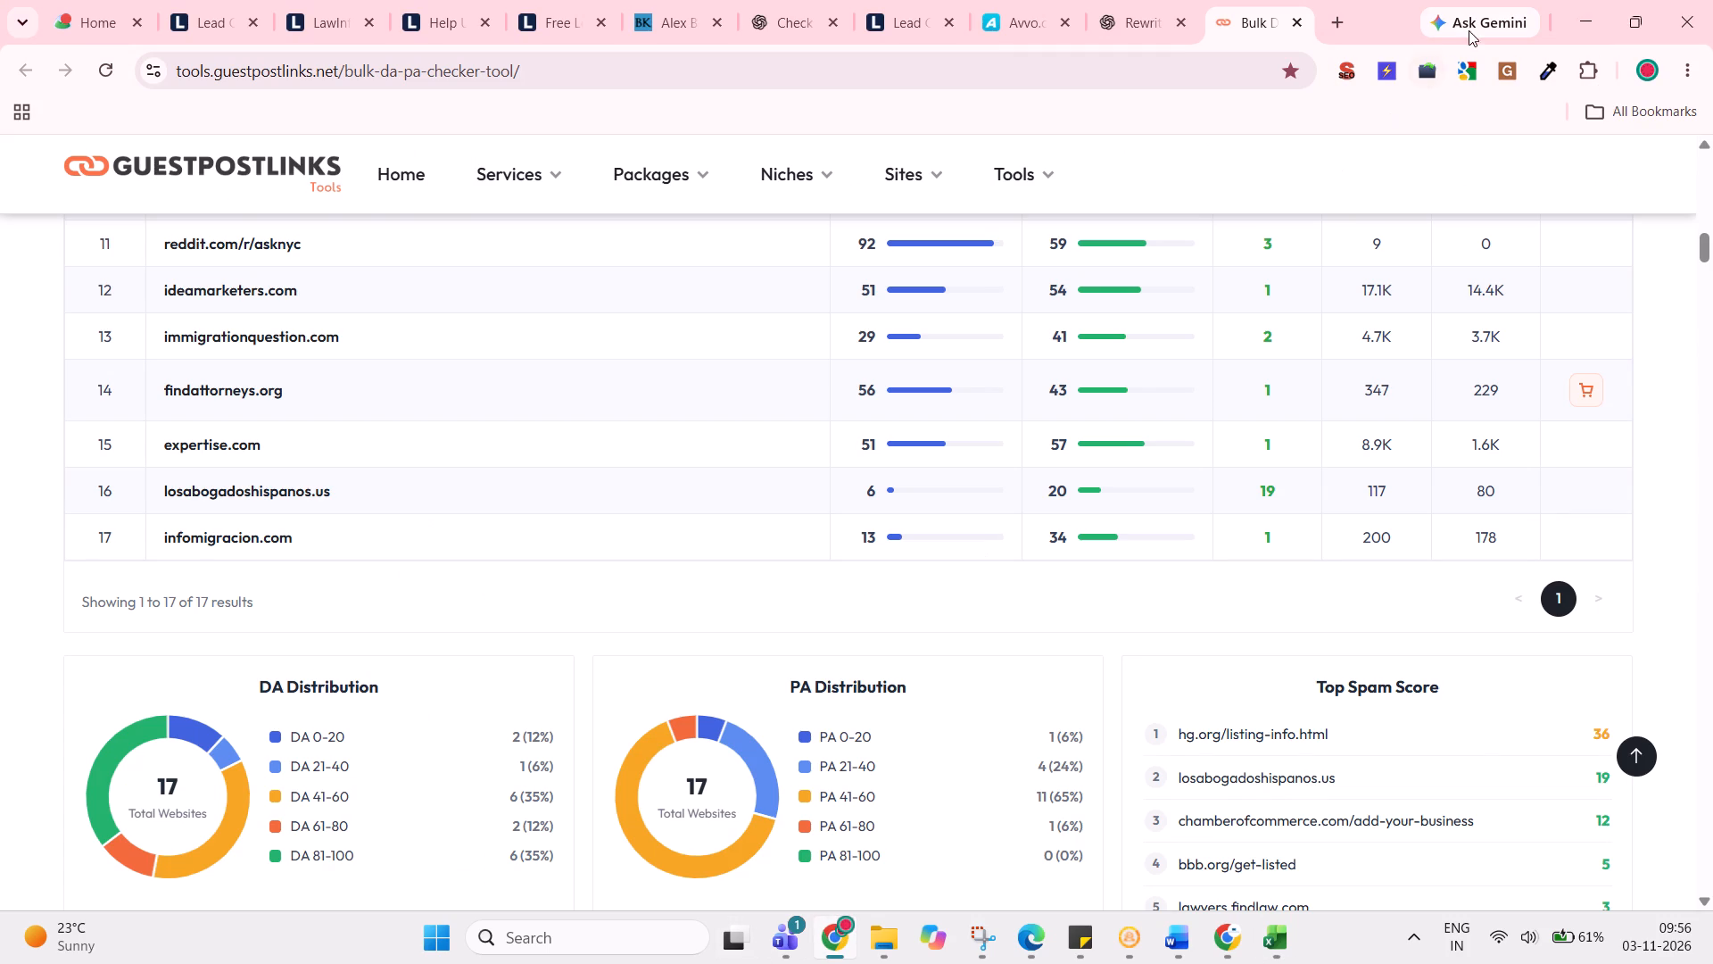
click(1416, 72)
key(ctrl+v)
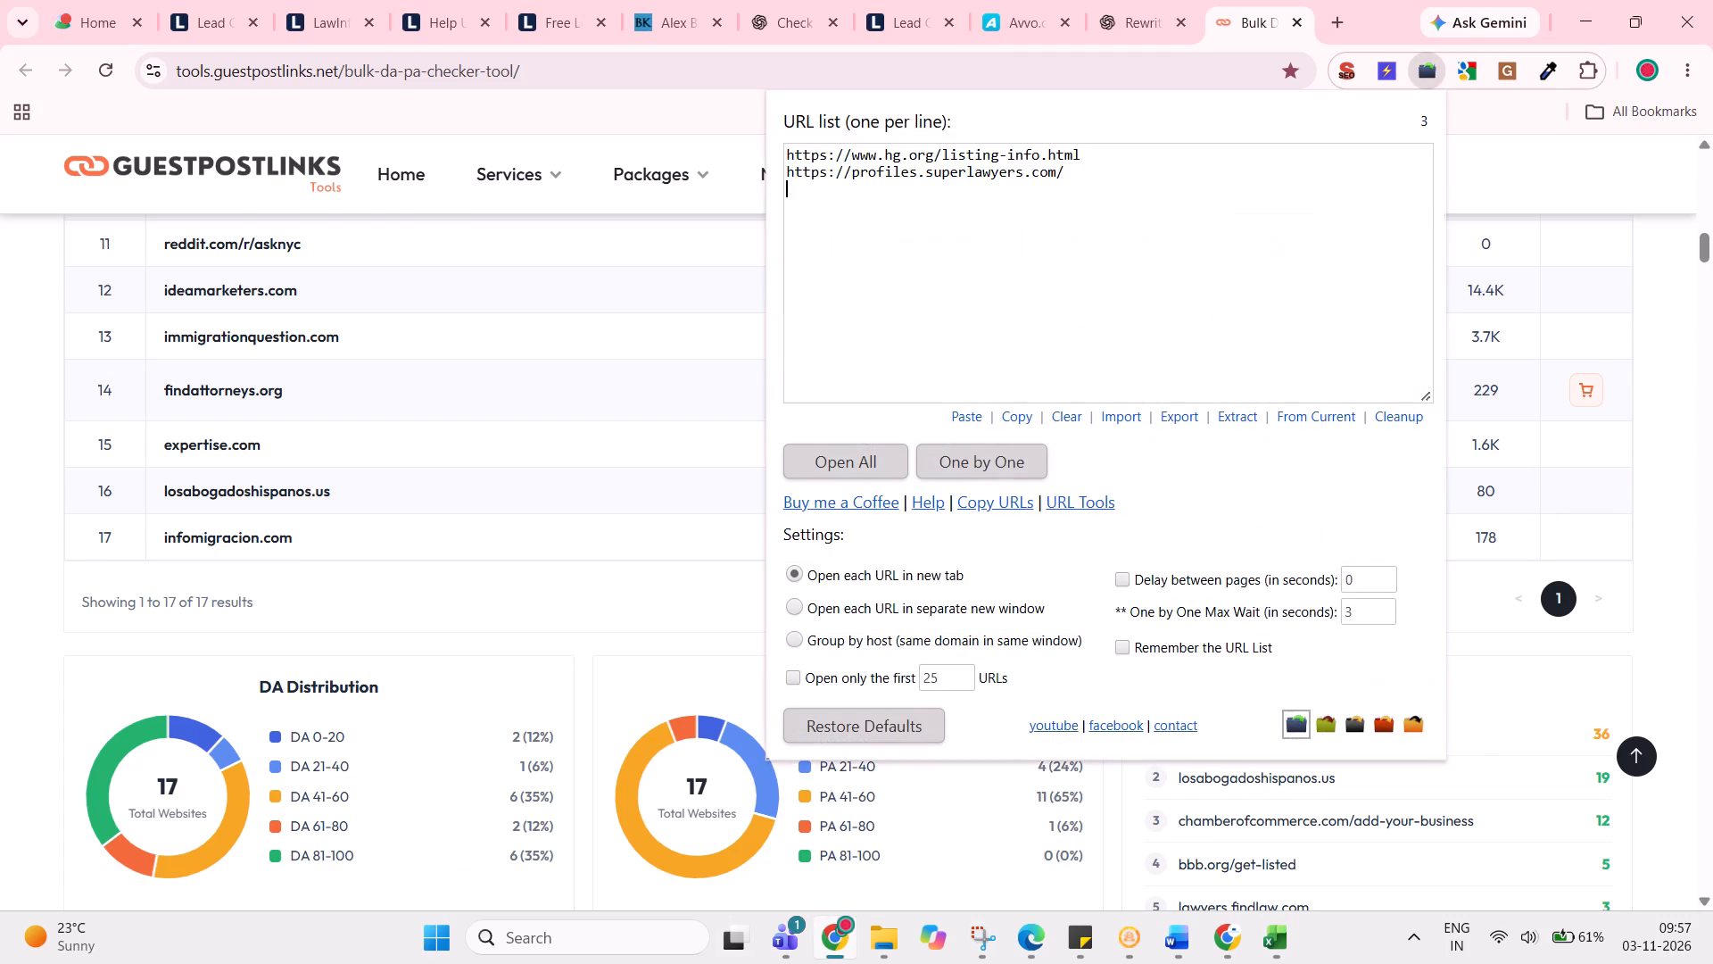
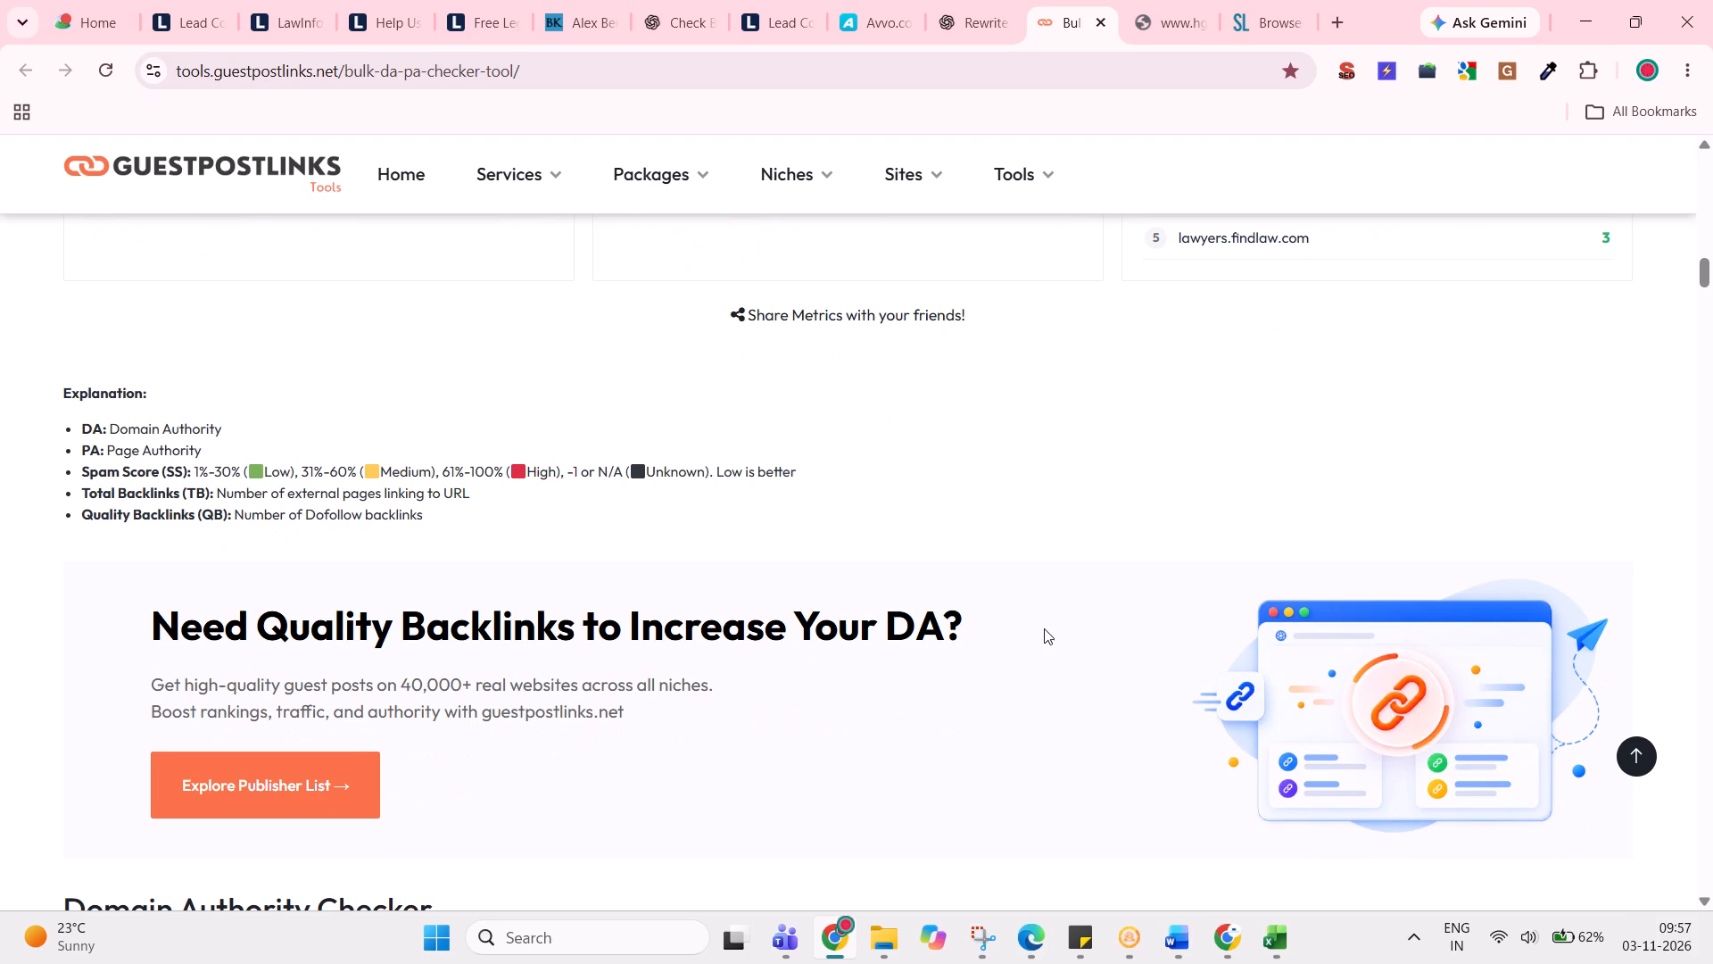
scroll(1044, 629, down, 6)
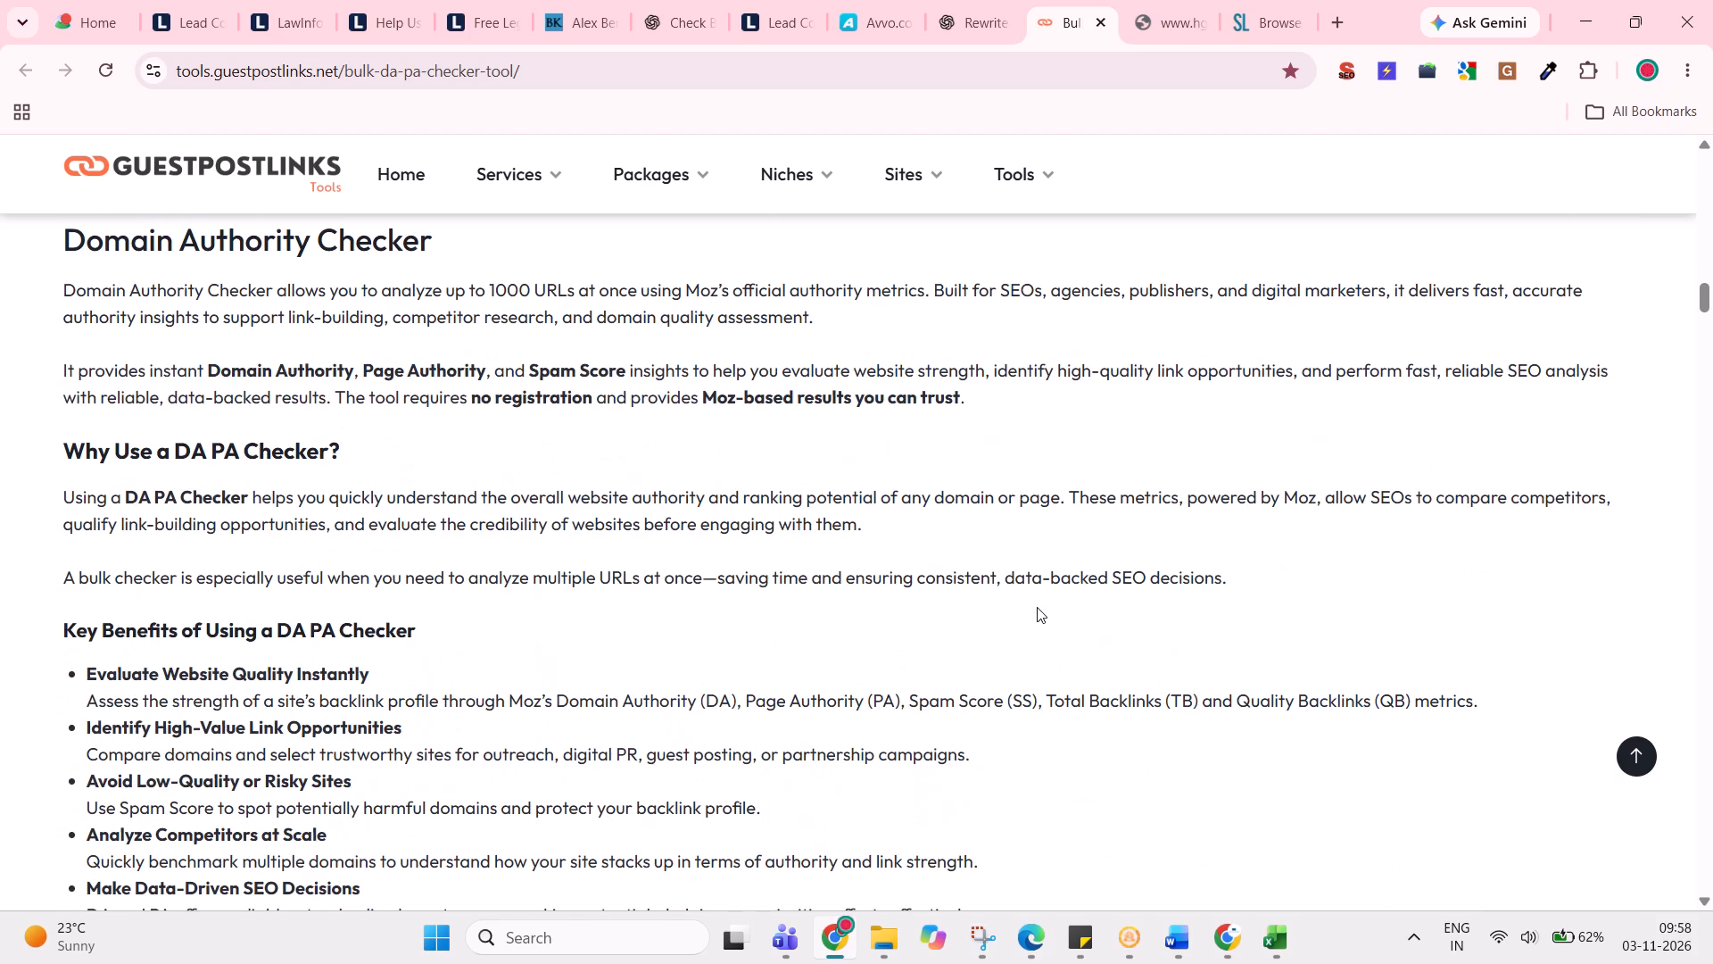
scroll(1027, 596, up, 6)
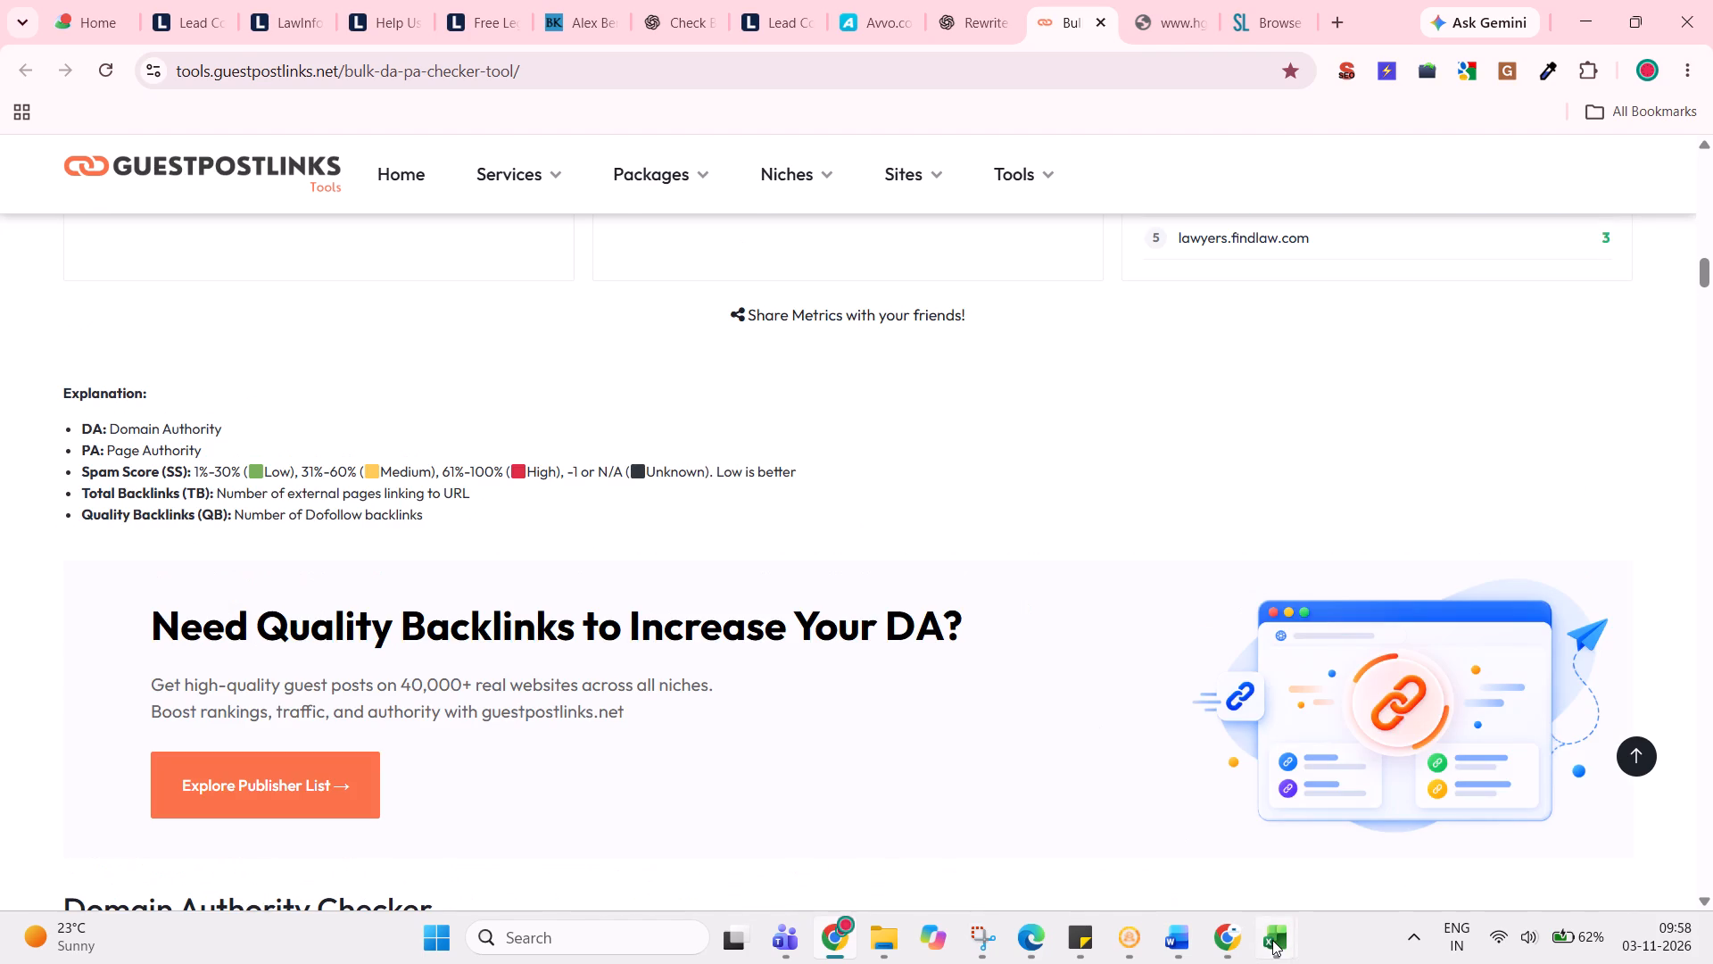
Copy the HG.org listing-info and profiles.superlawyers.com links from the Excel backlink workbook and bulk-open them in the Chrome window showing FindLaw contacts.
click(1272, 940)
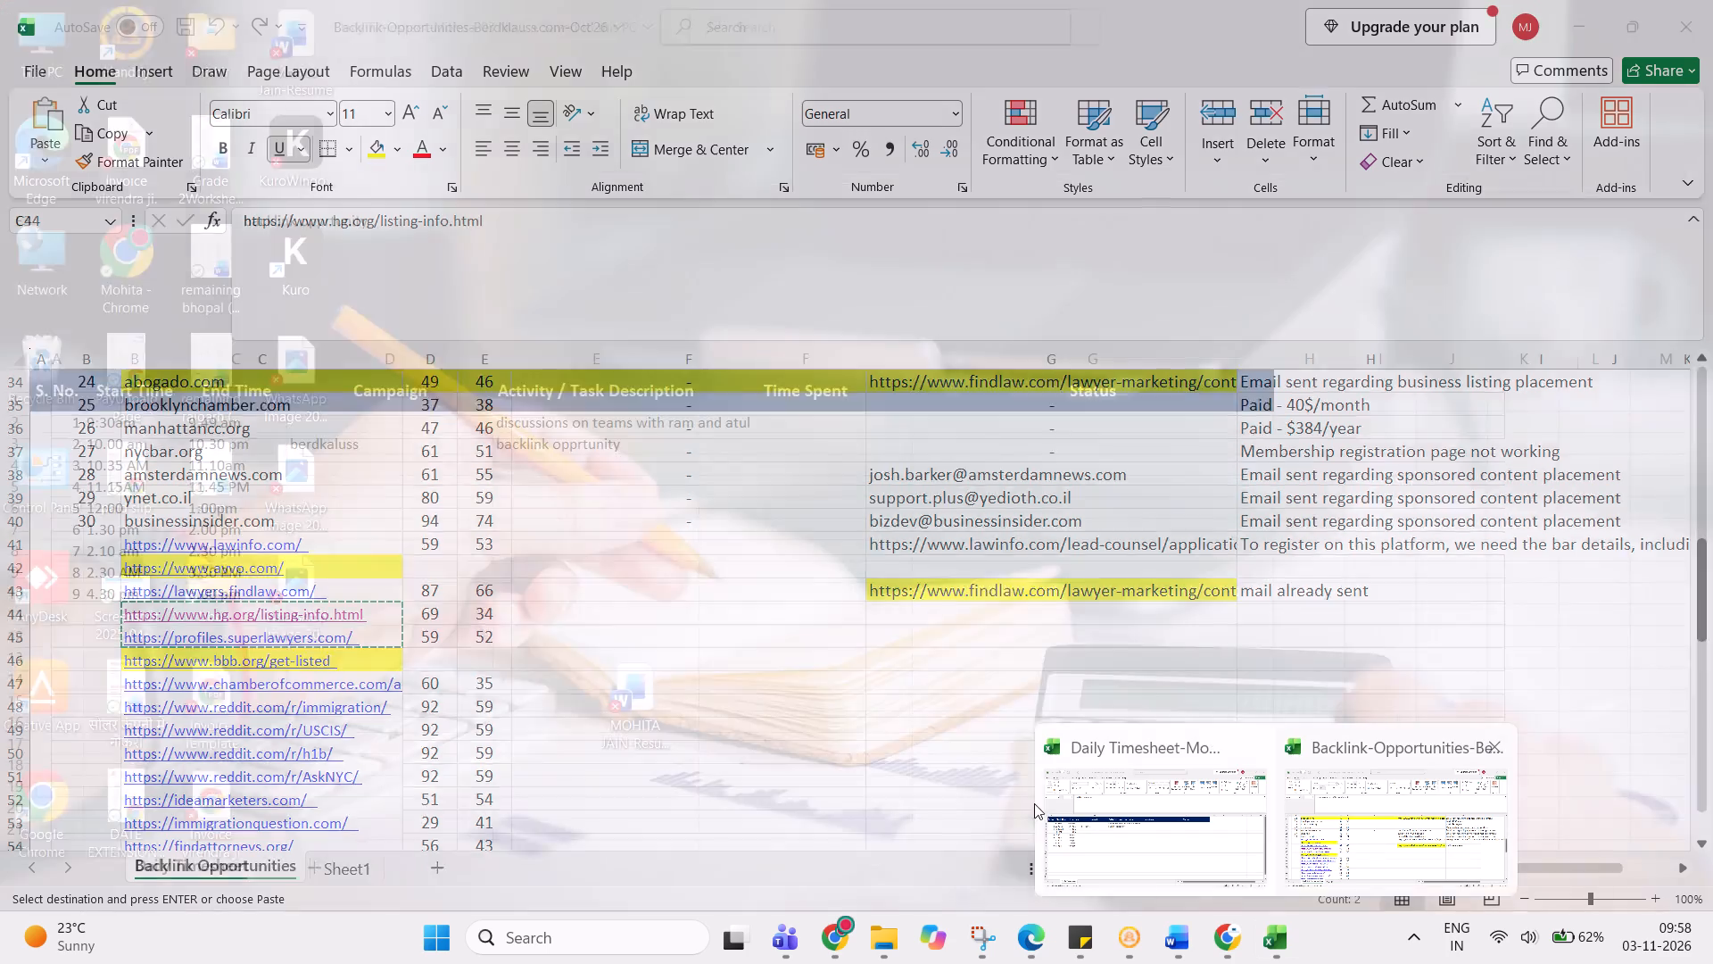
click(1347, 816)
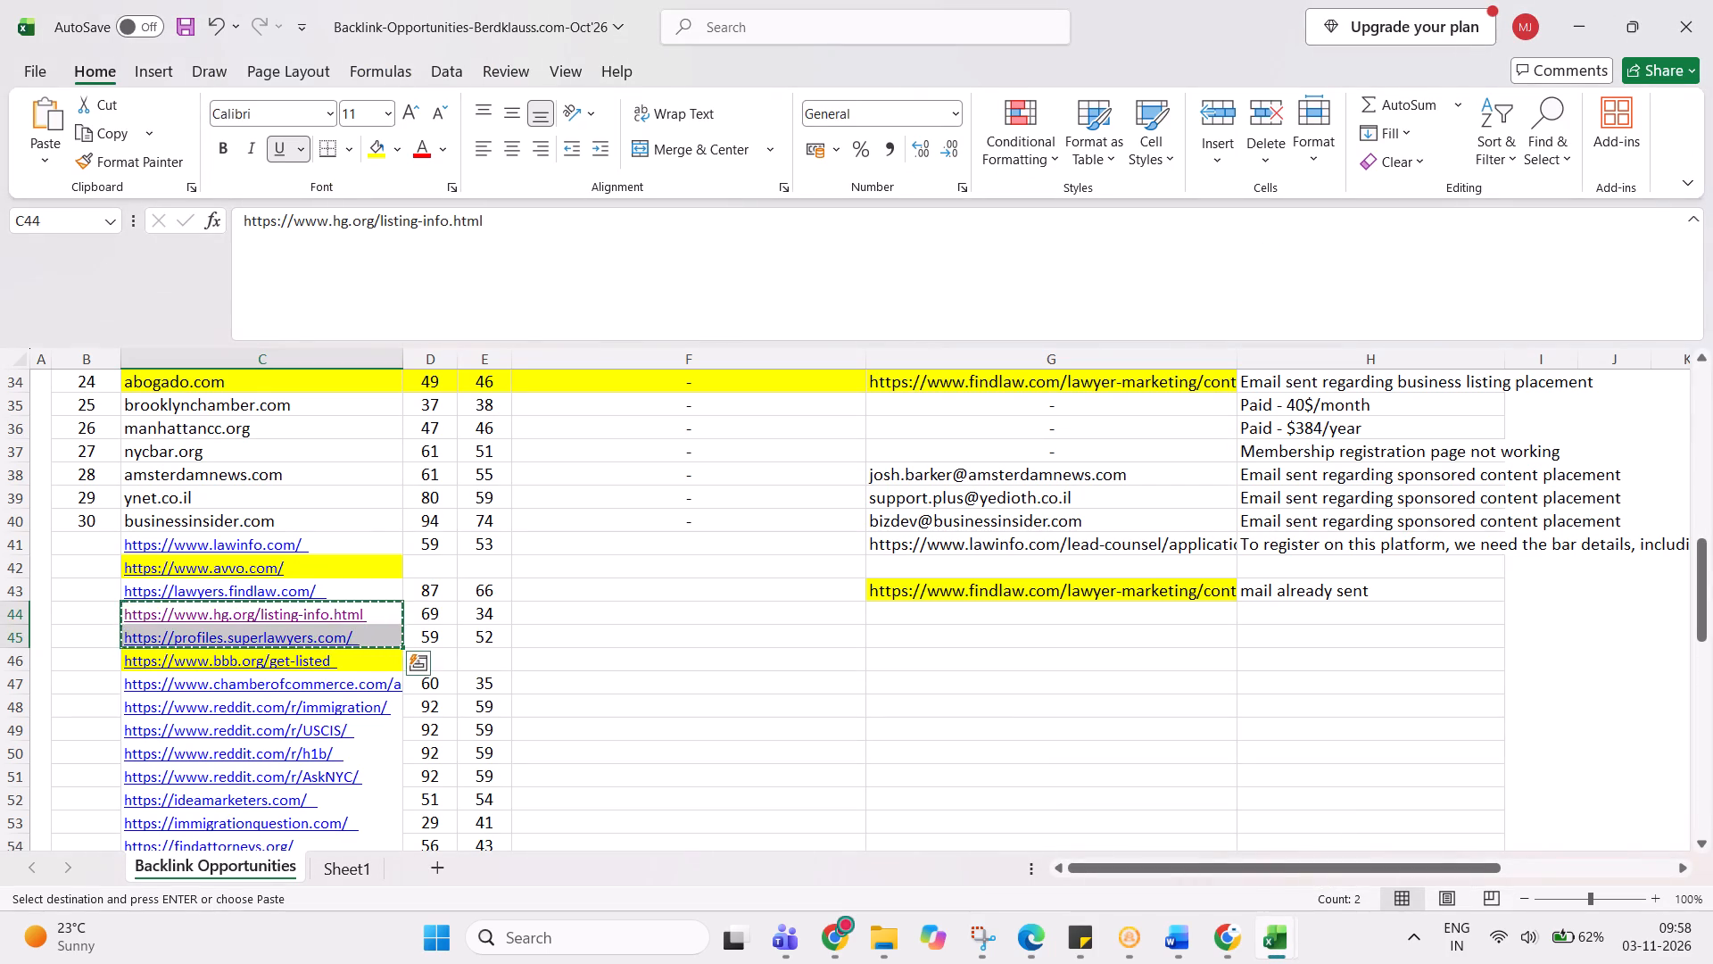
key(ctrl+c)
click(1225, 938)
click(1406, 63)
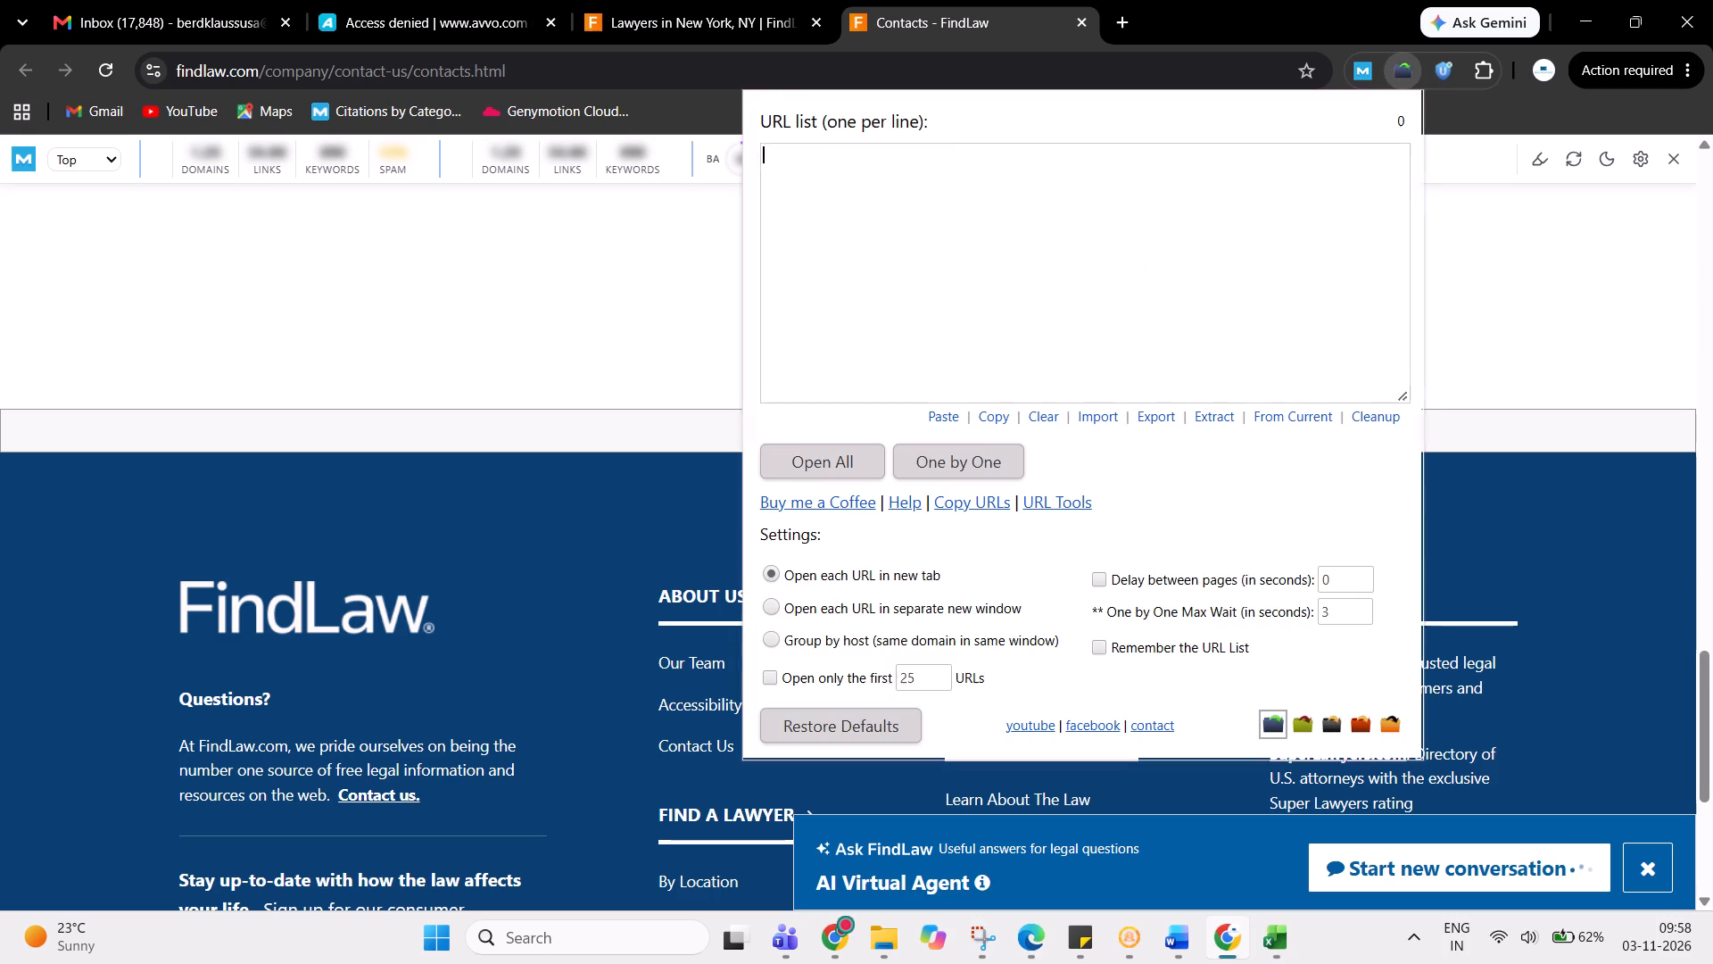
key(ctrl+v)
click(839, 469)
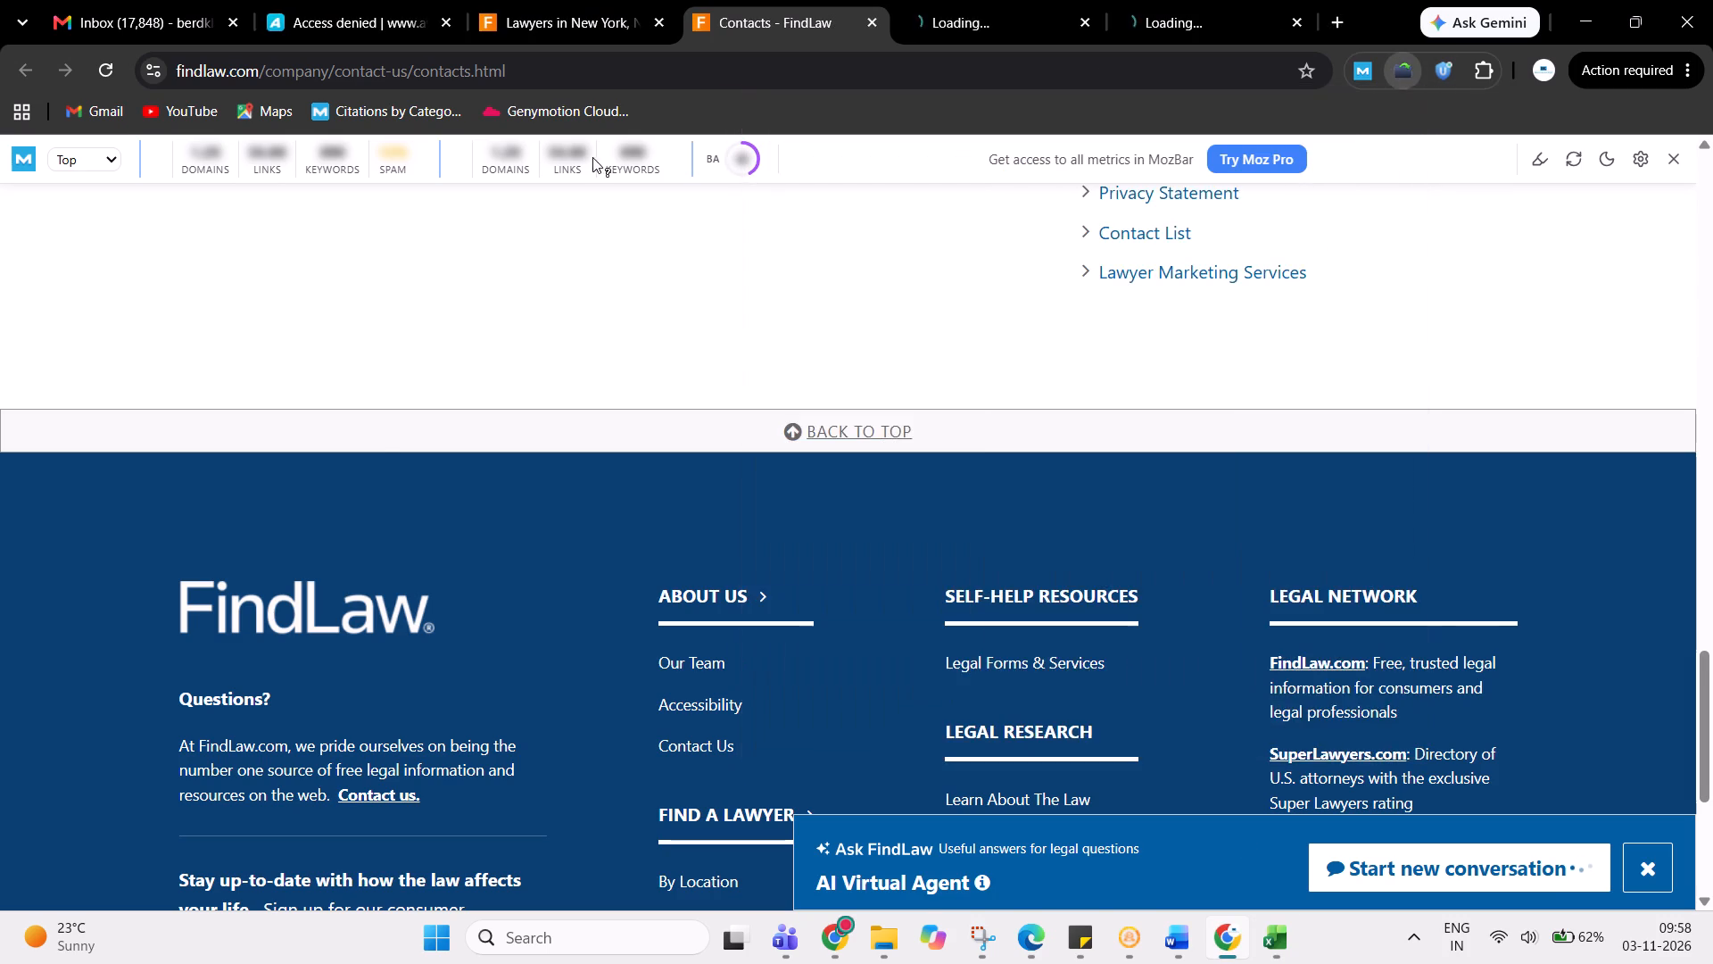
Close the Avvo access-denied page, the FindLaw New York lawyers page and the FindLaw Contacts page, leaving the HG.org page open.
click(386, 0)
click(451, 13)
click(448, 19)
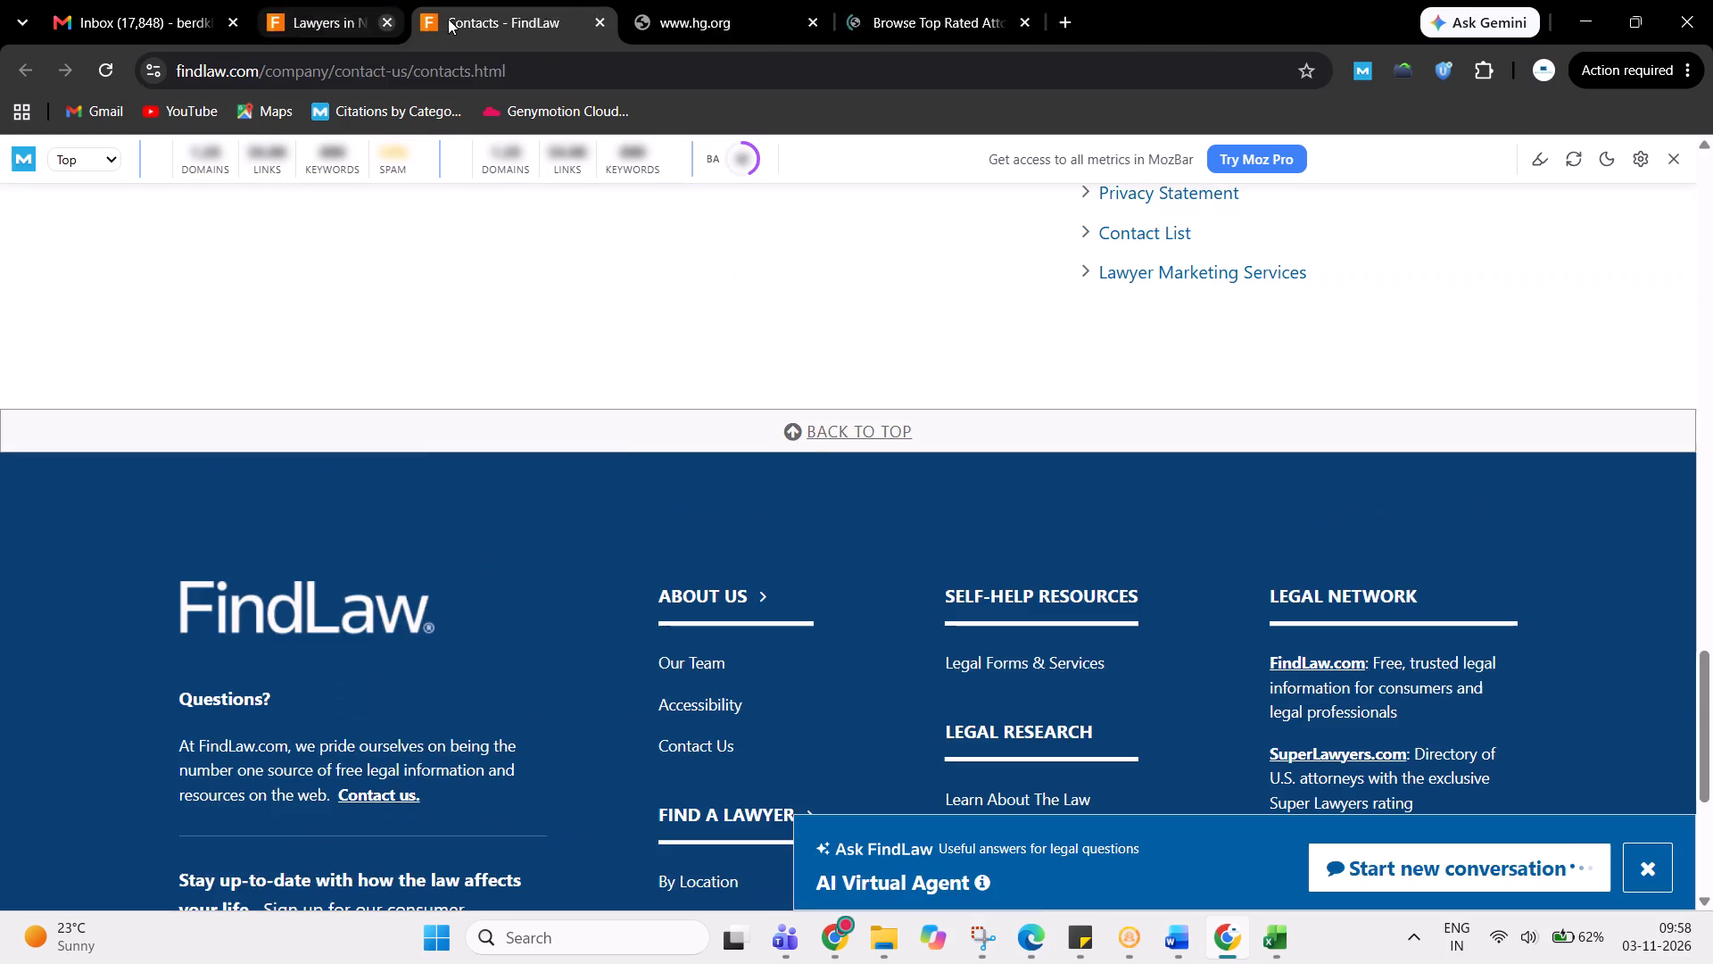
click(448, 19)
click(390, 10)
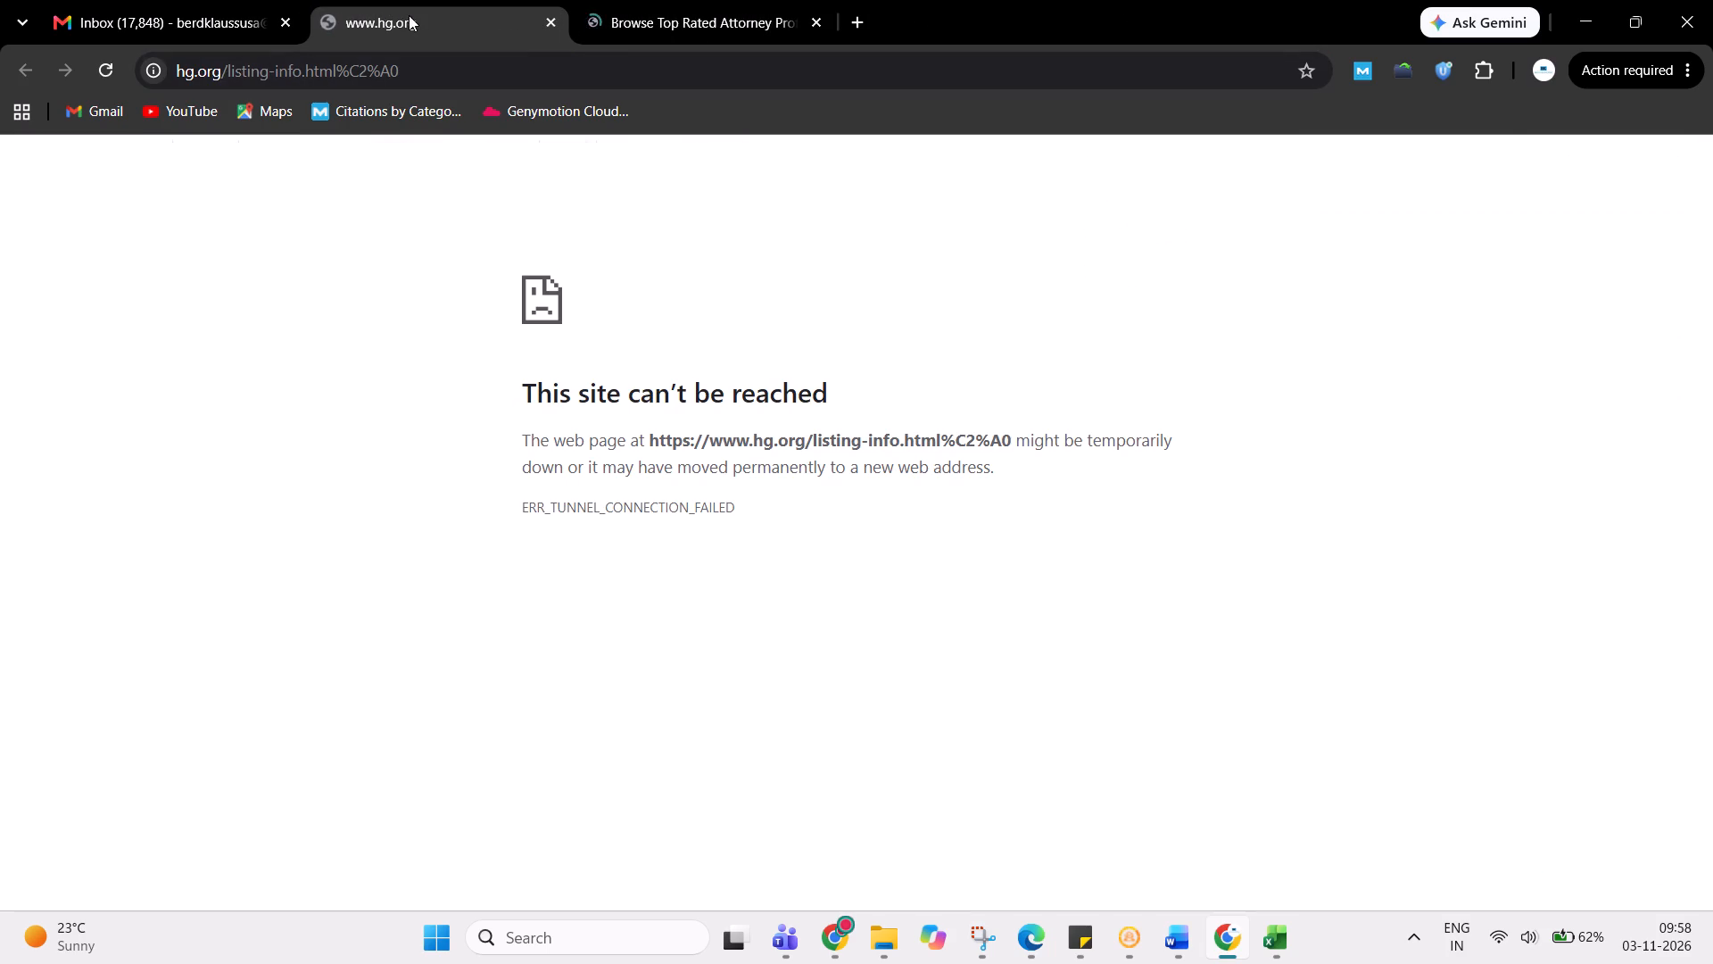
Change the Urban VPN server location from United Kingdom to another country.
click(1437, 68)
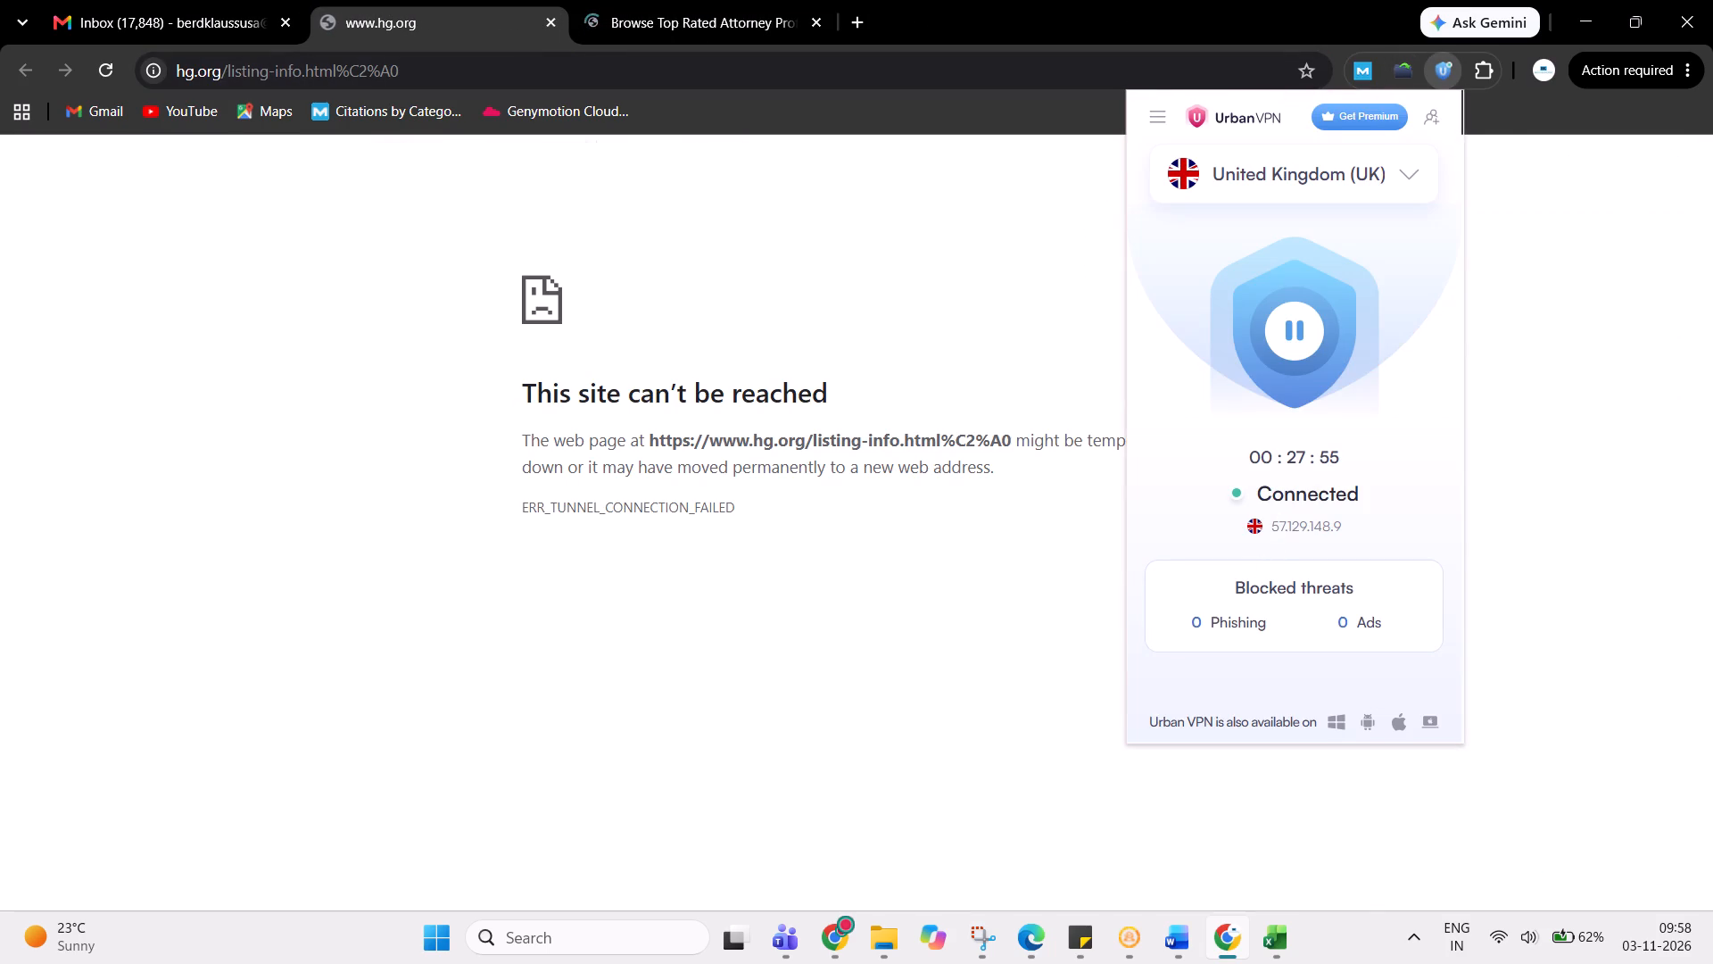
click(1349, 169)
click(1268, 411)
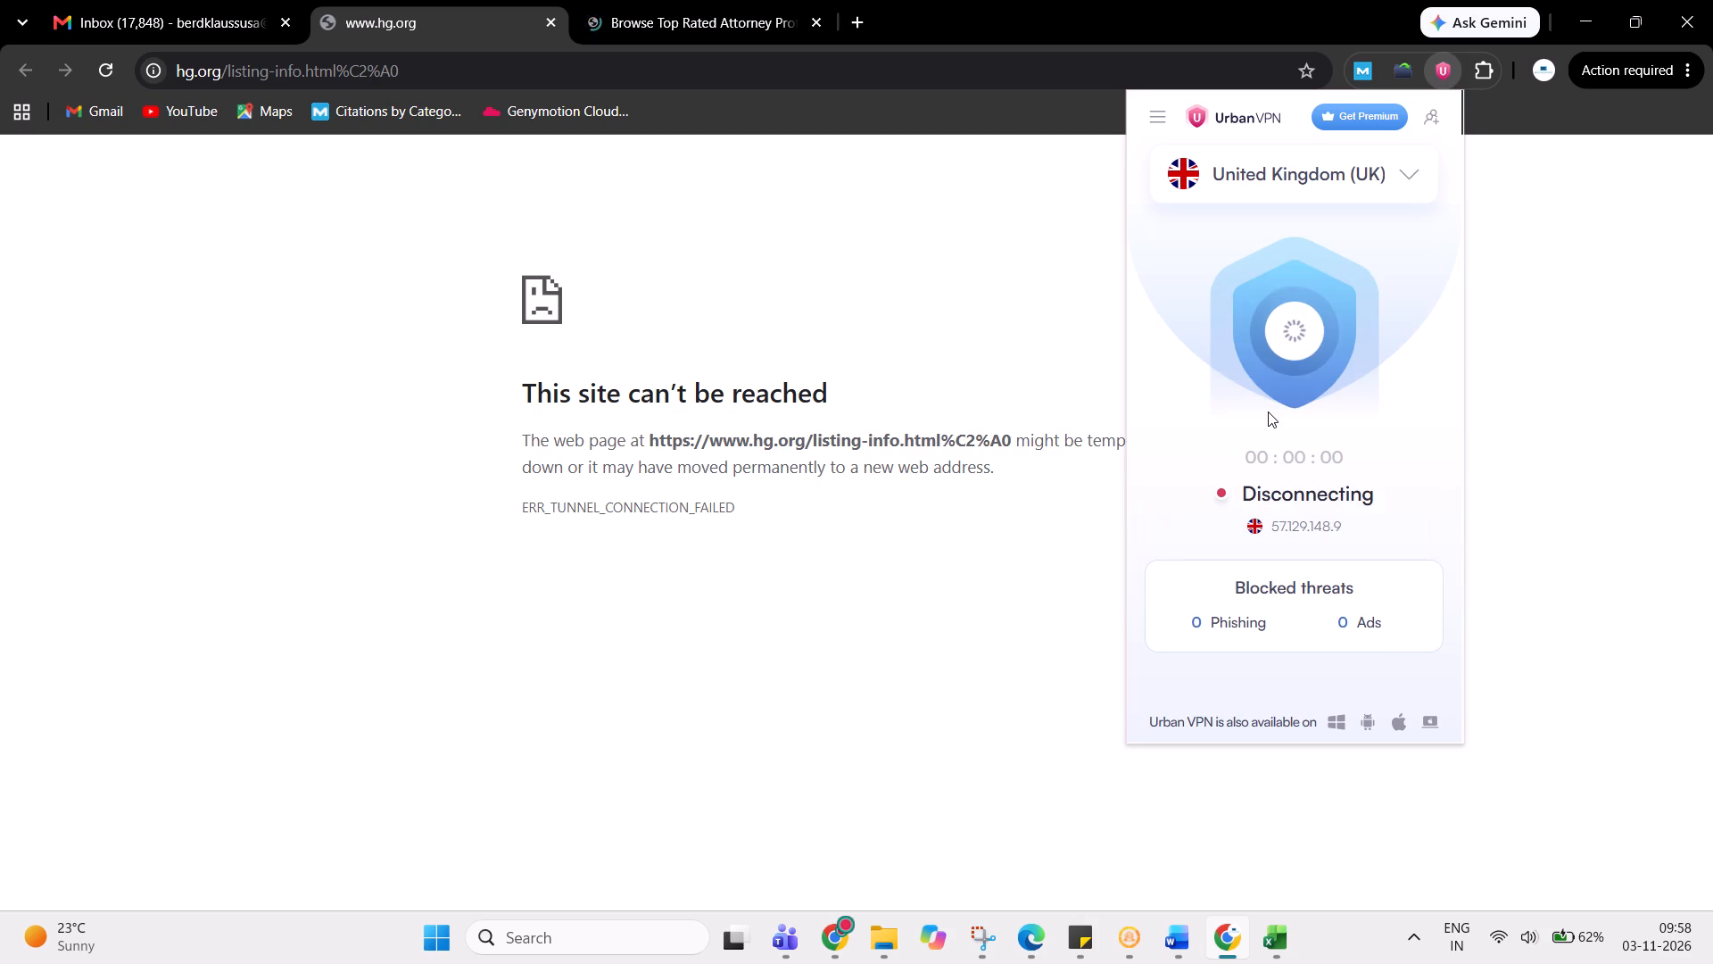
Check the Super Lawyers page and try loading HG.org from its root address, without the listing-info.html path.
click(716, 0)
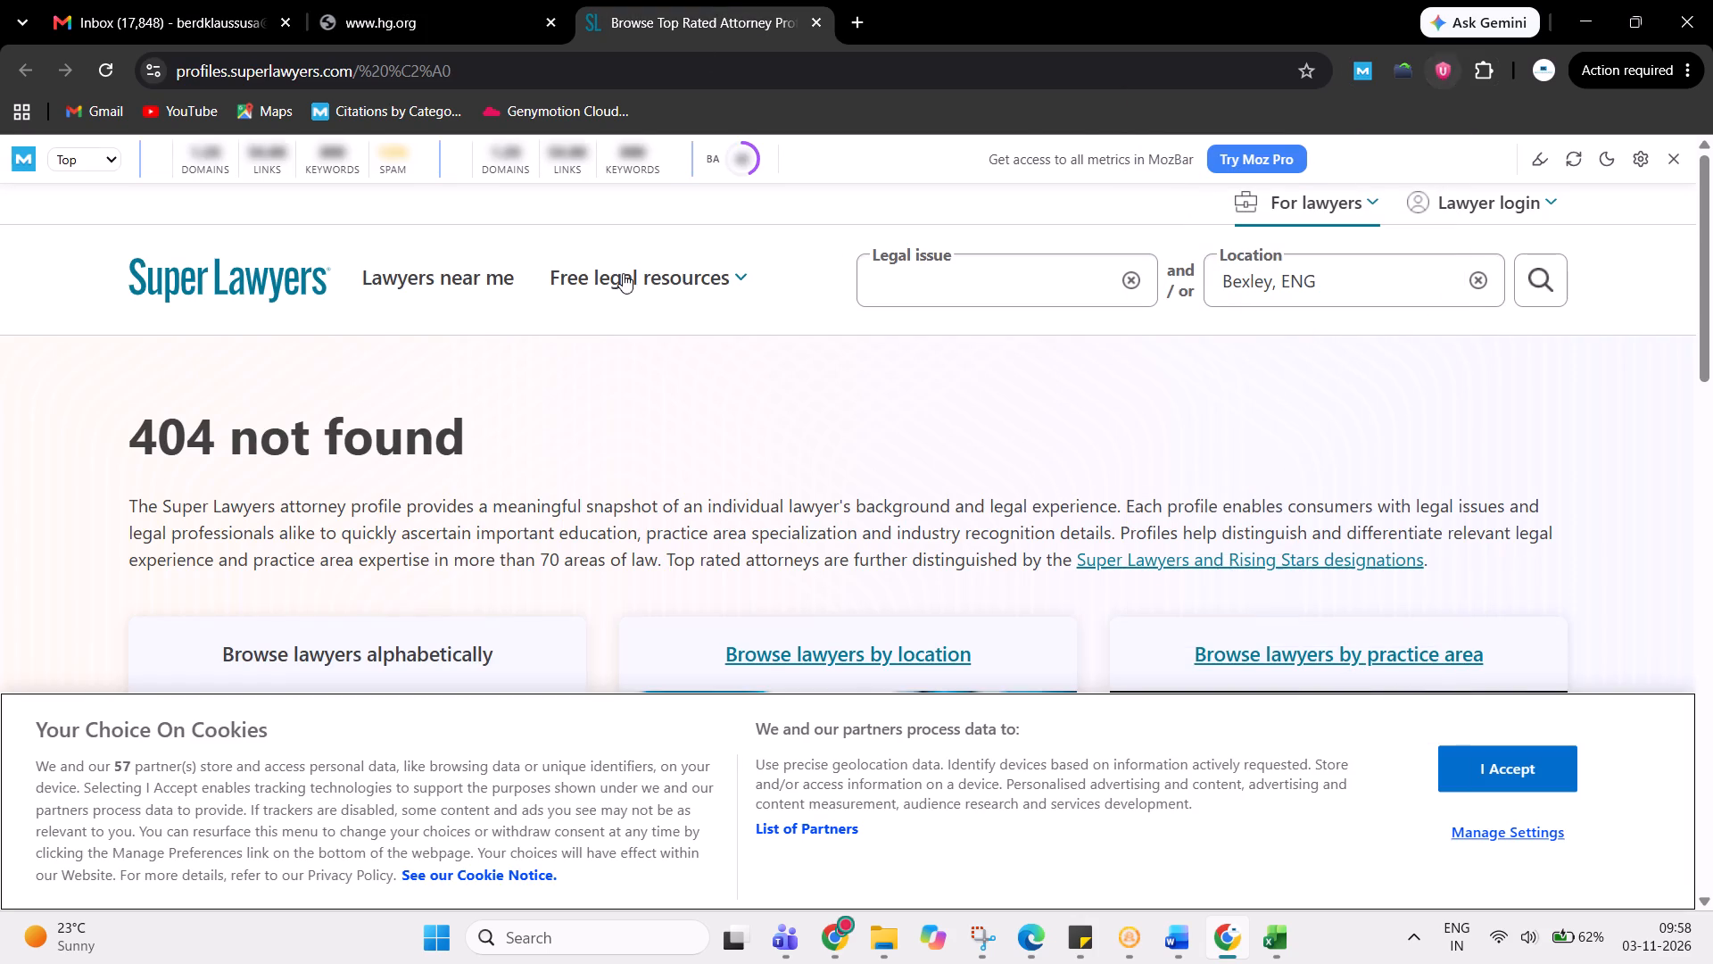
click(328, 0)
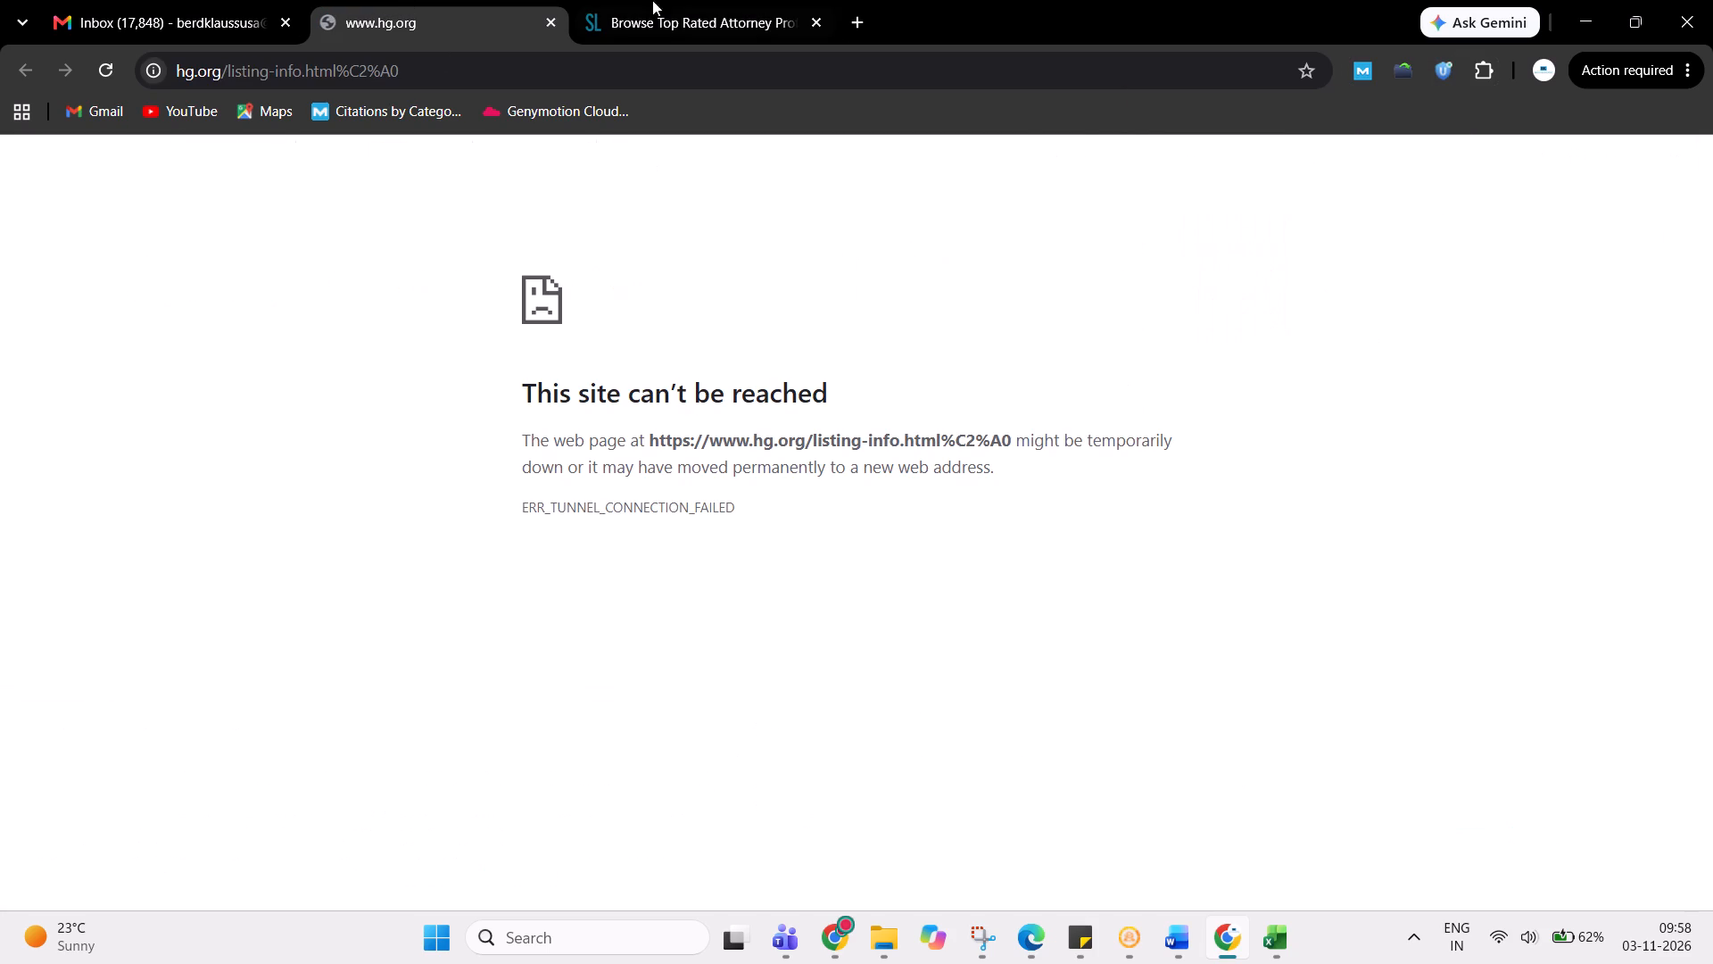
click(353, 68)
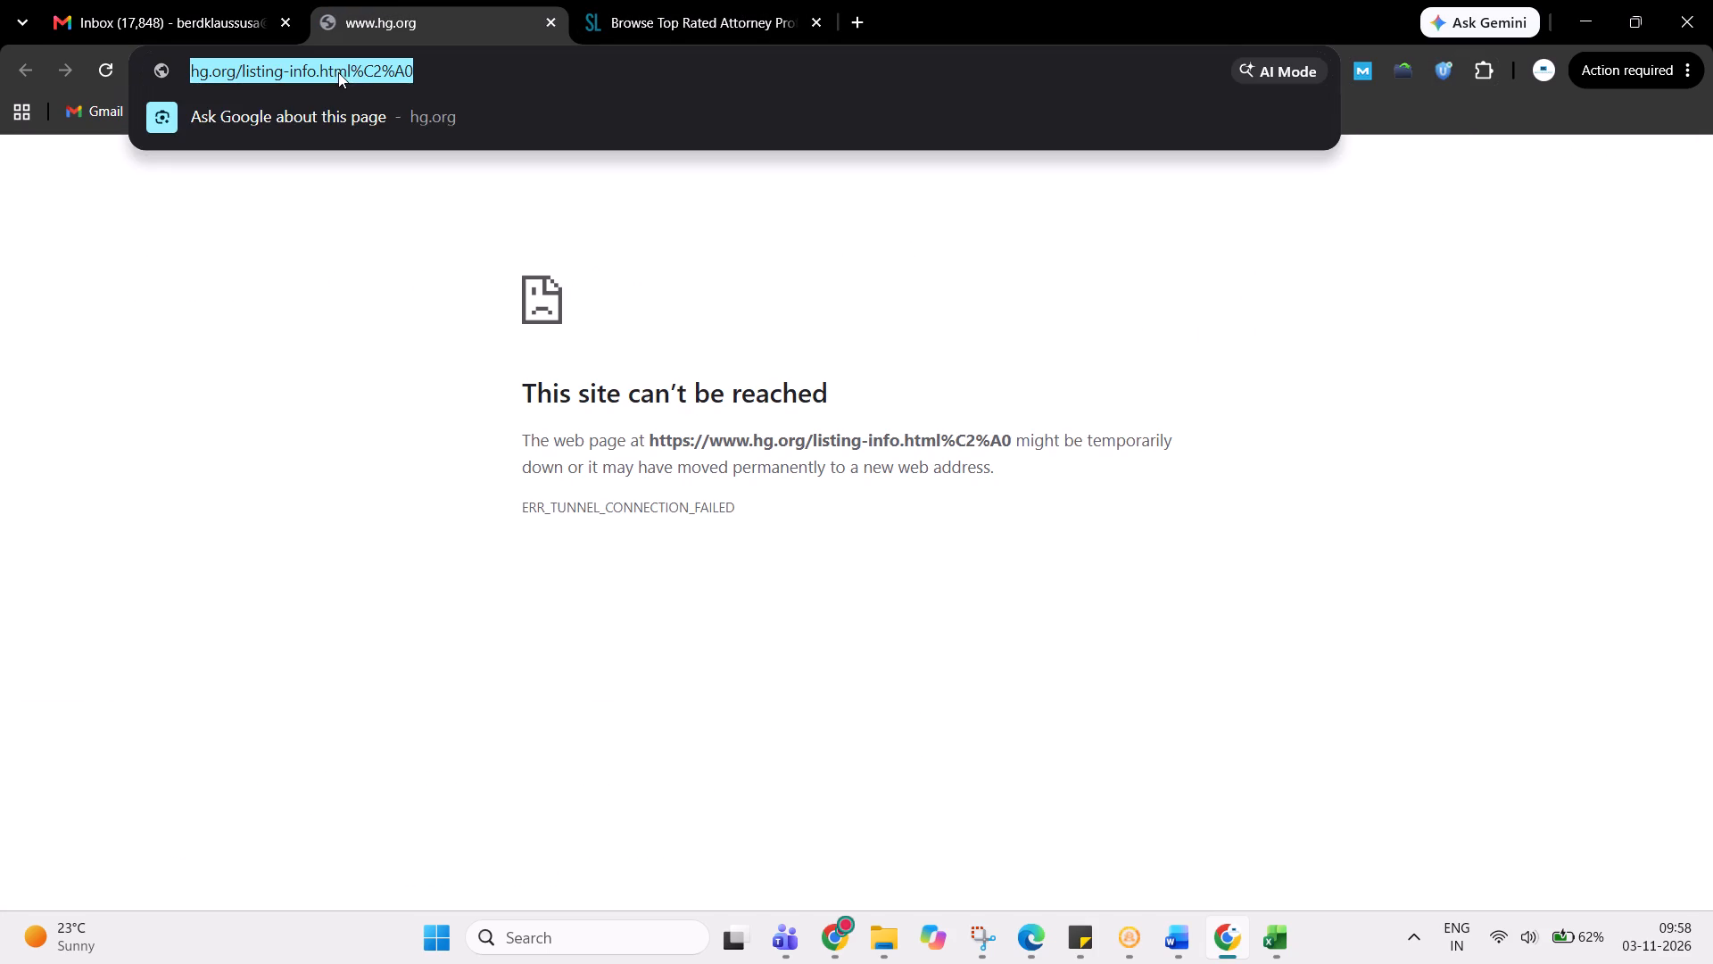
click(338, 72)
drag(328, 74, 714, 95)
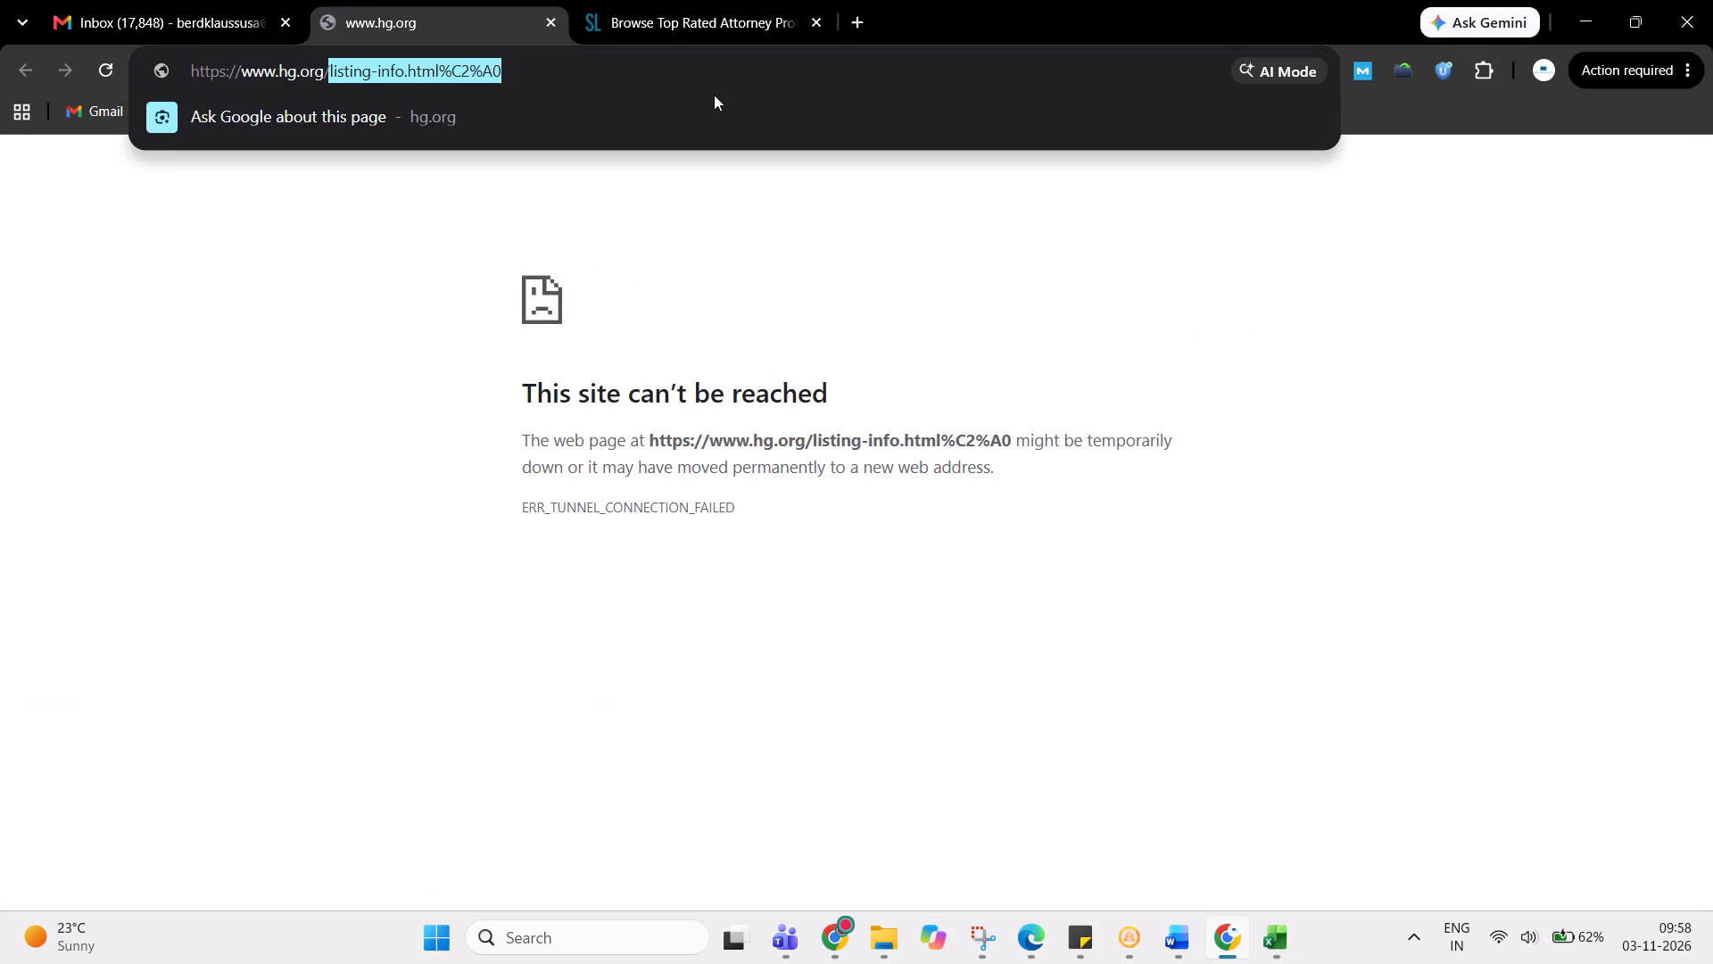
key(BackSpace)
key(Return)
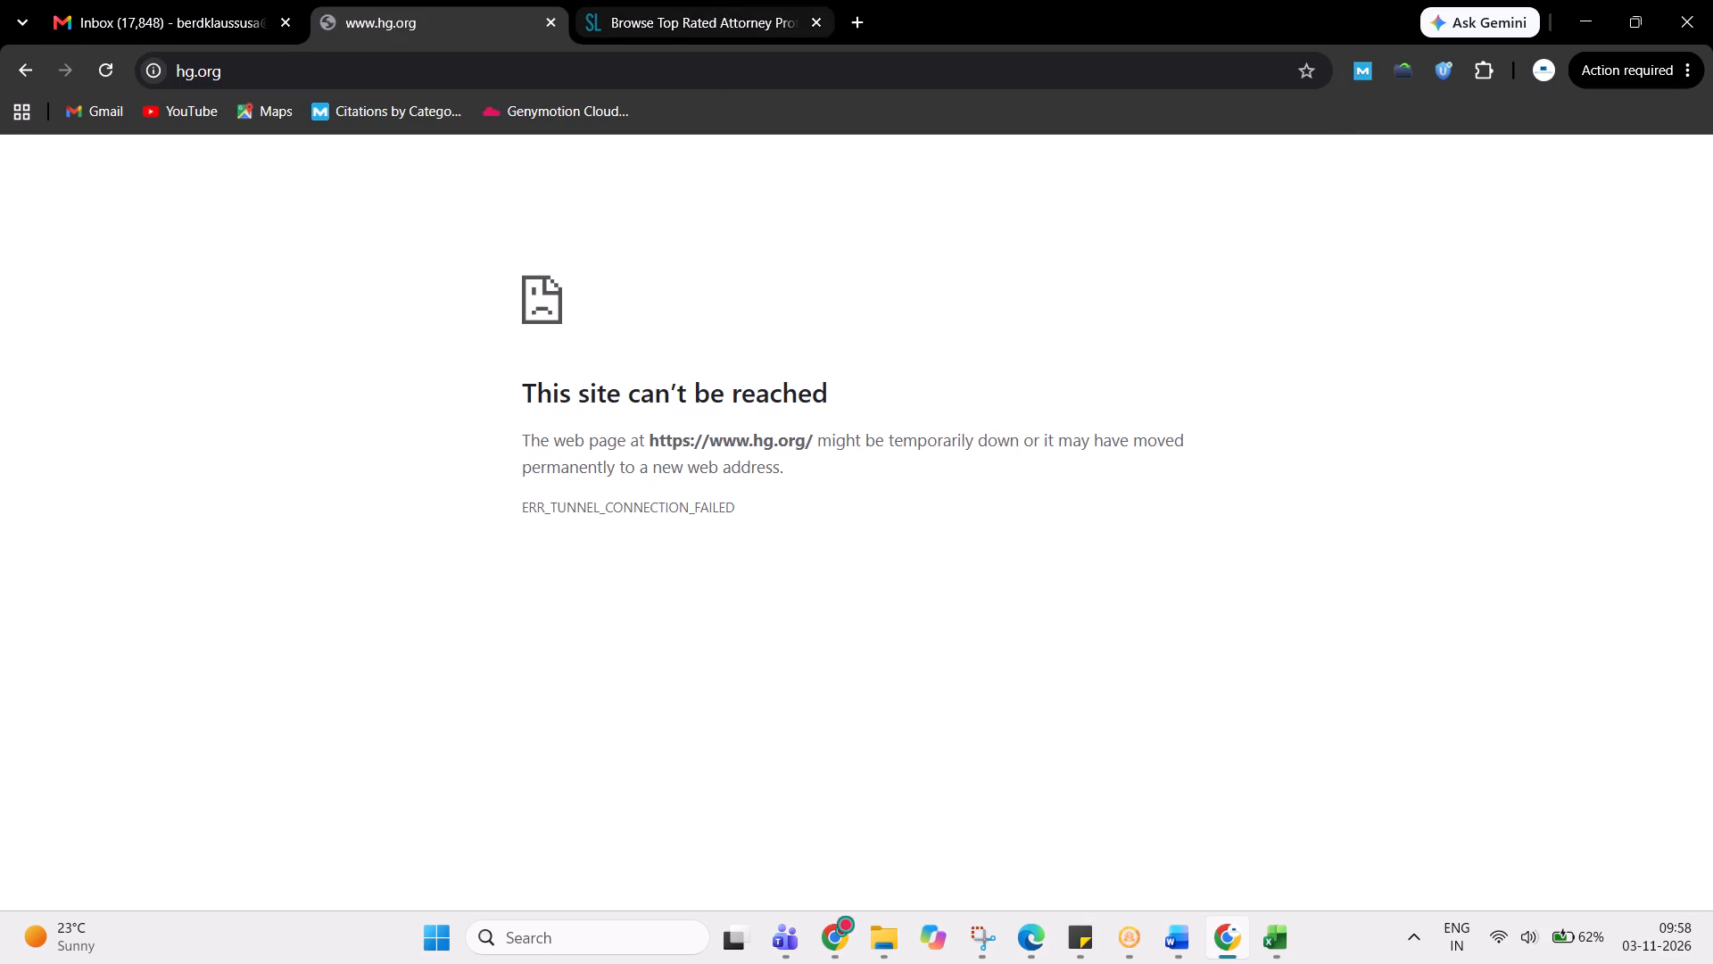
click(244, 68)
click(349, 80)
click(368, 73)
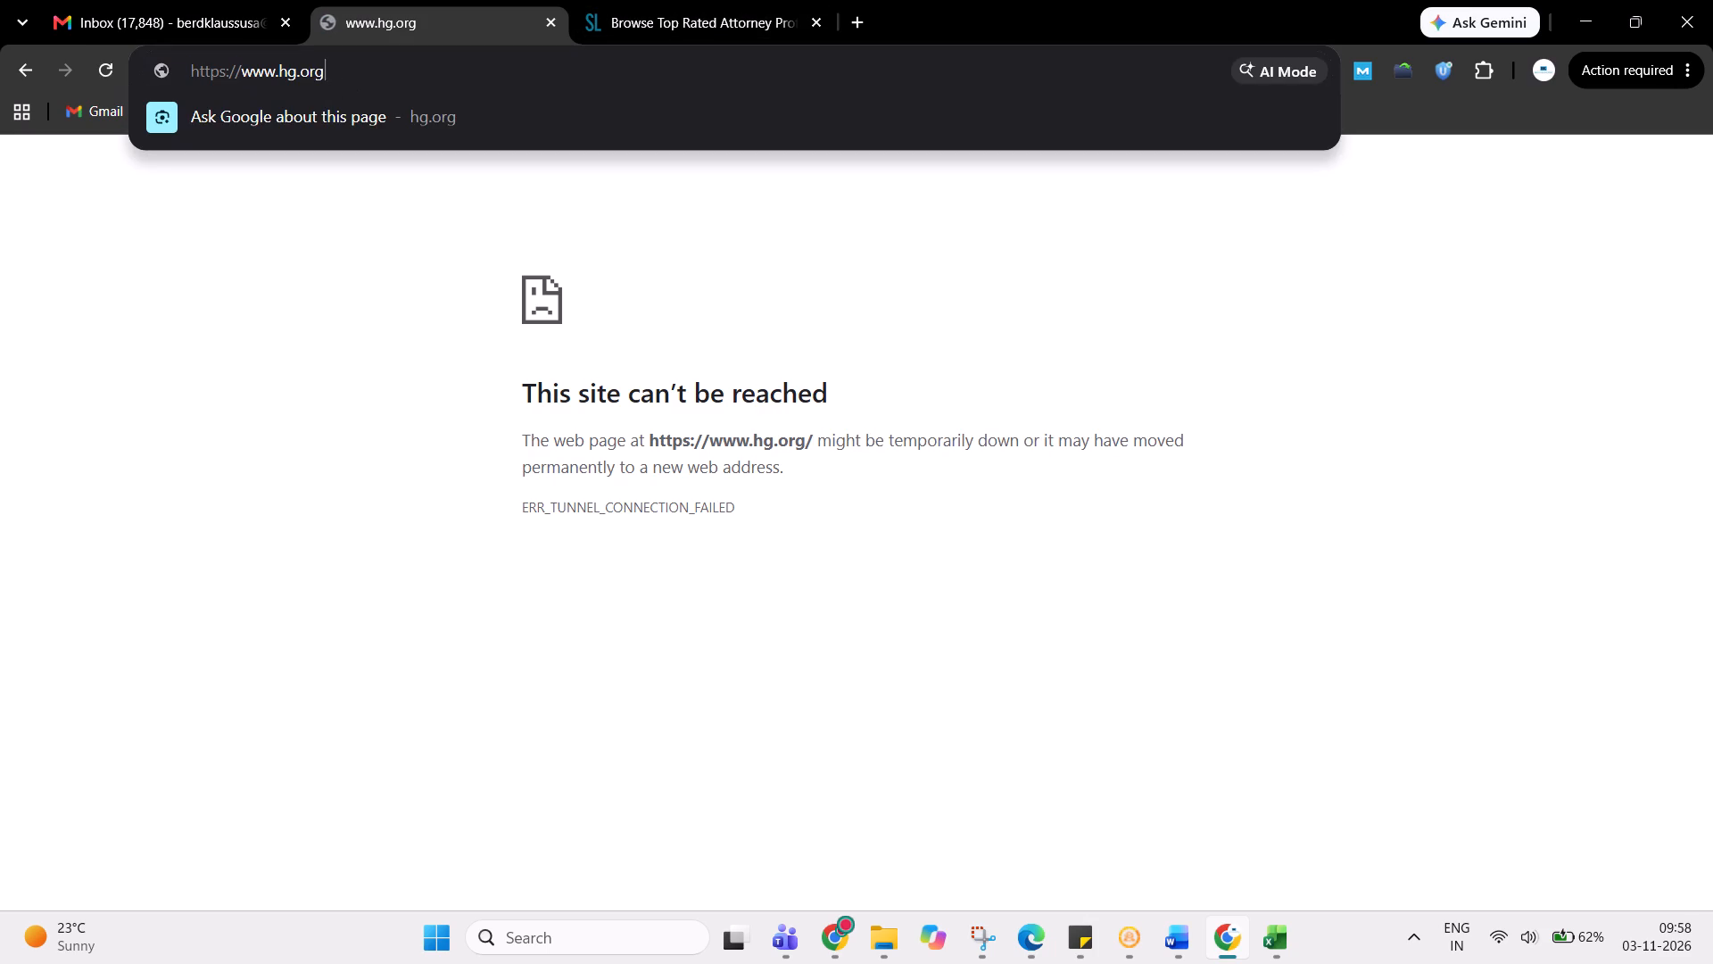
key(slash)
key(Return)
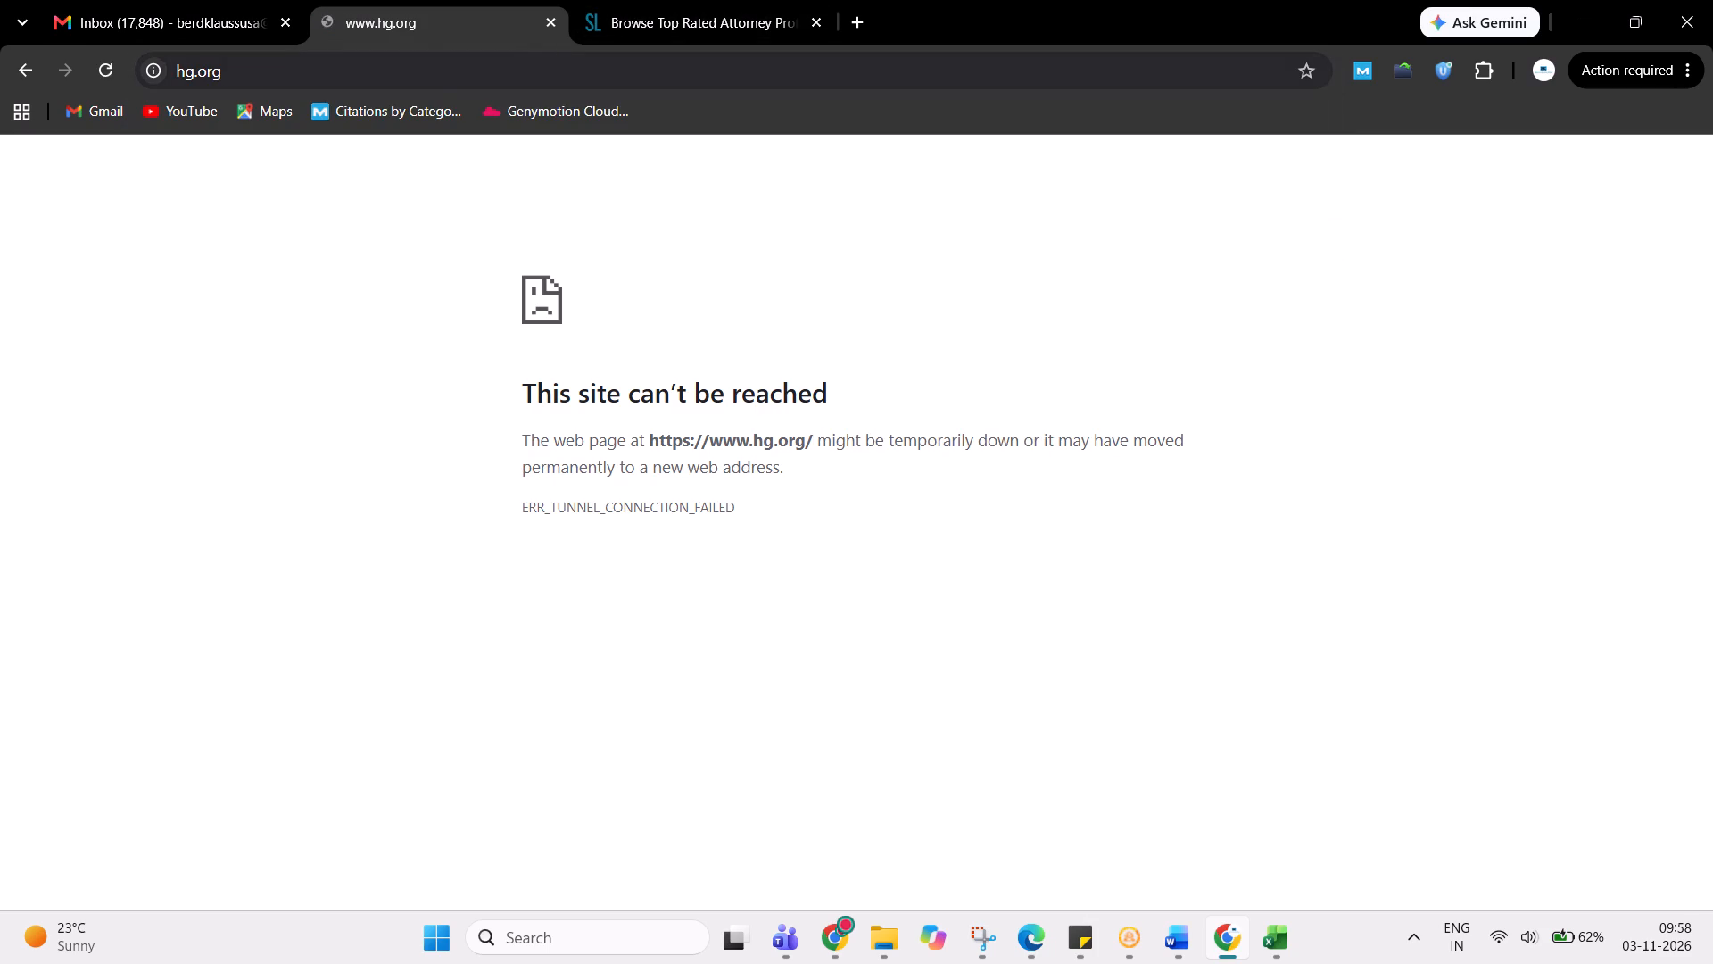
click(658, 0)
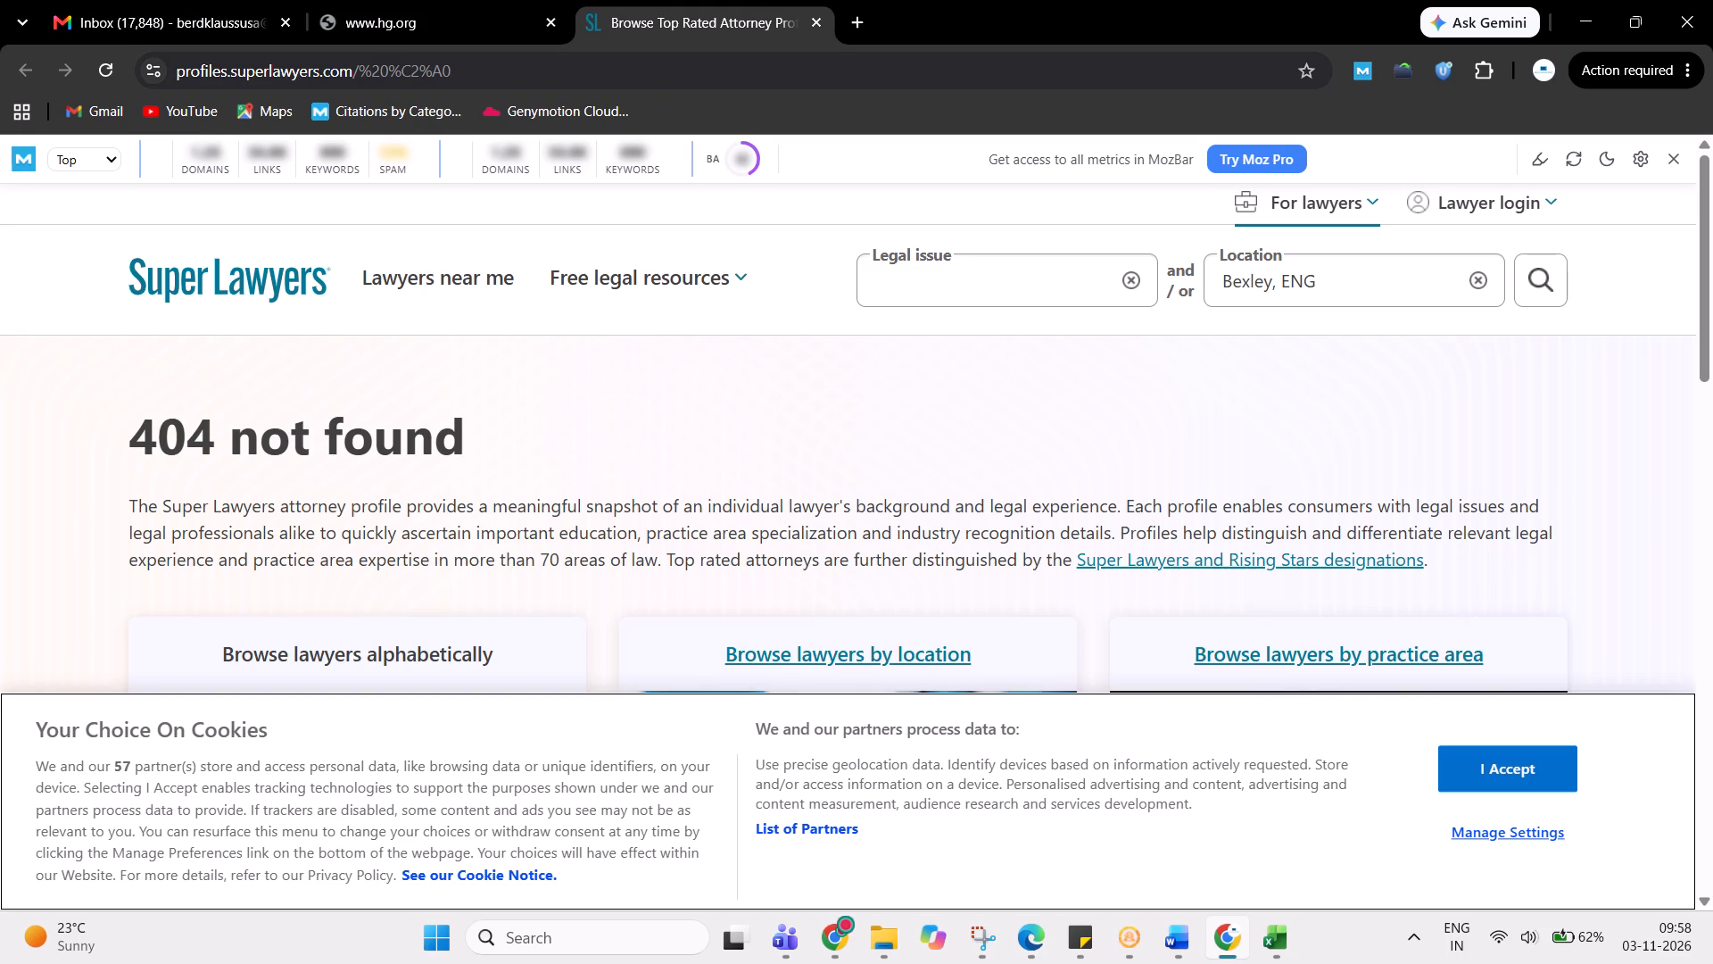
Switch to the Chrome window with the bulk DA PA checker and bulk-open the copied HG.org and Super Lawyers links there.
click(832, 946)
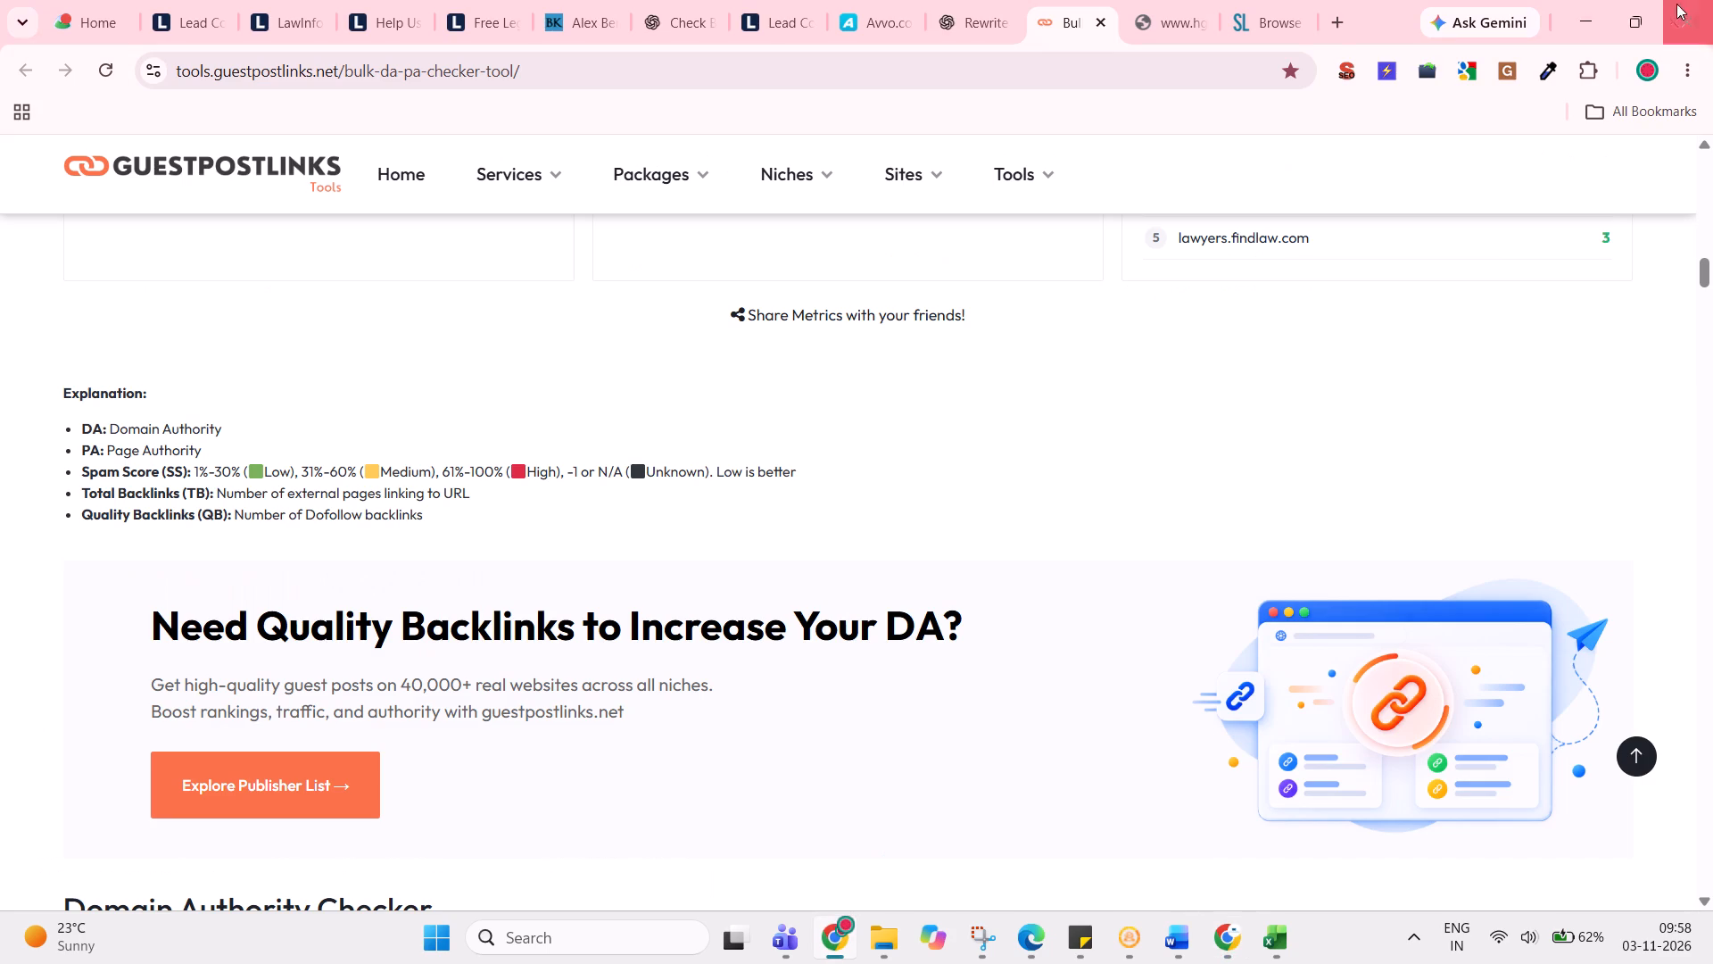
click(1428, 72)
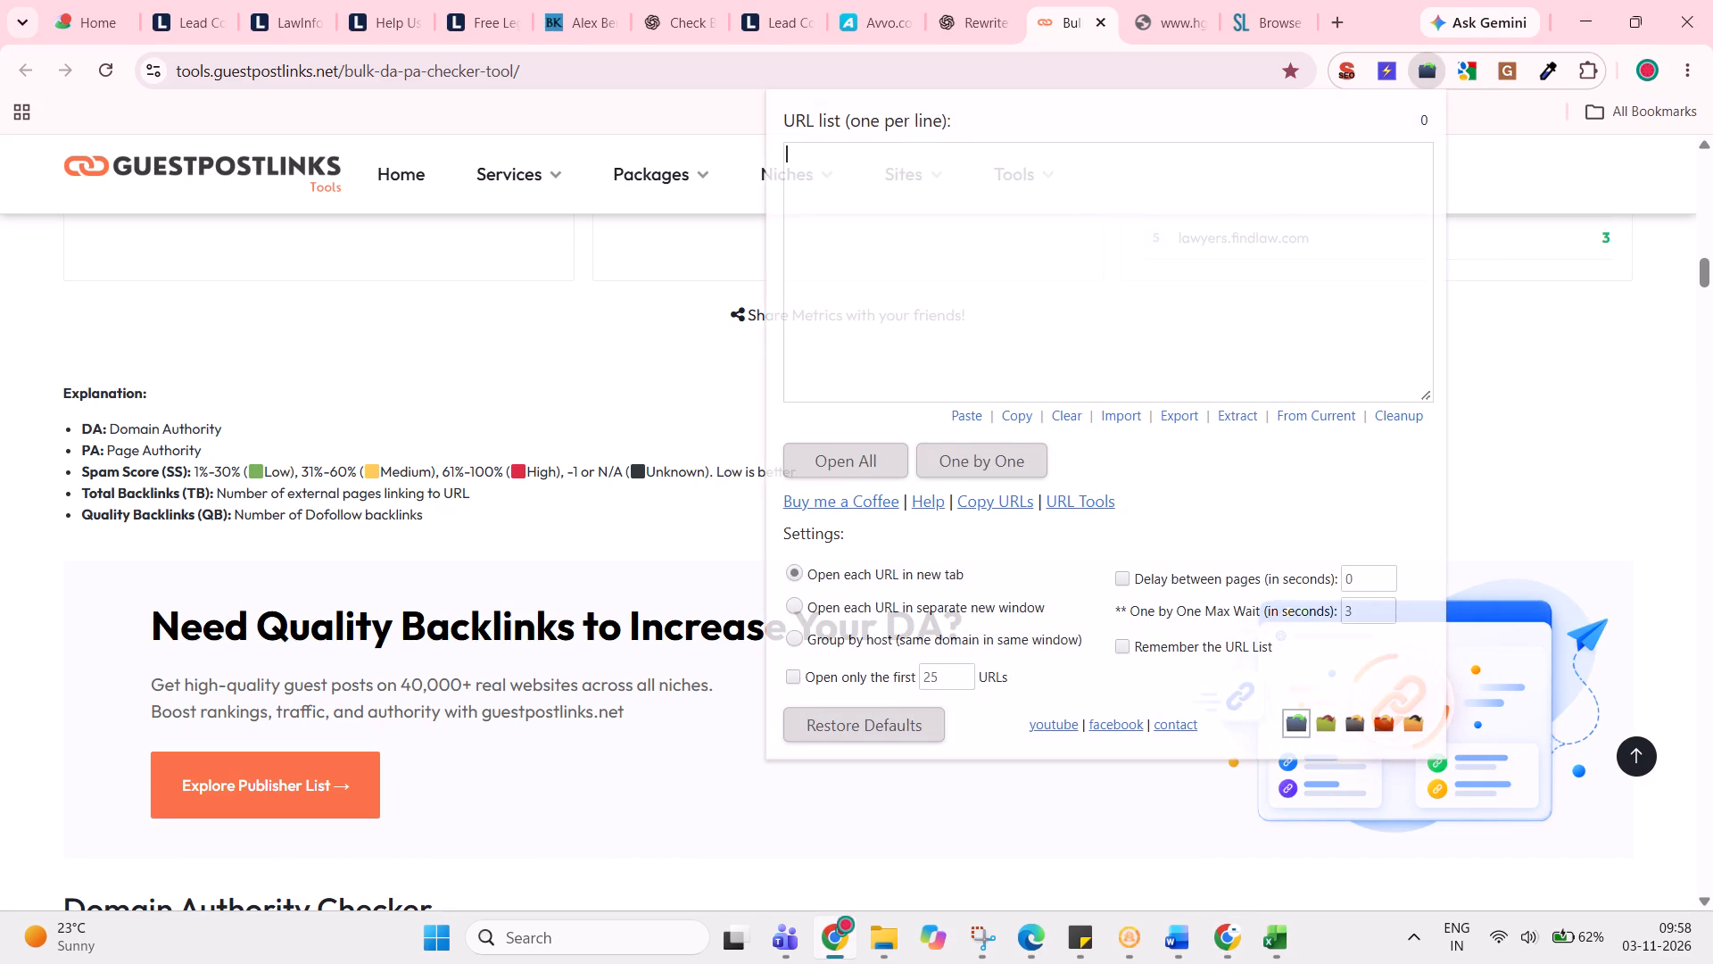
key(ctrl+v)
click(872, 459)
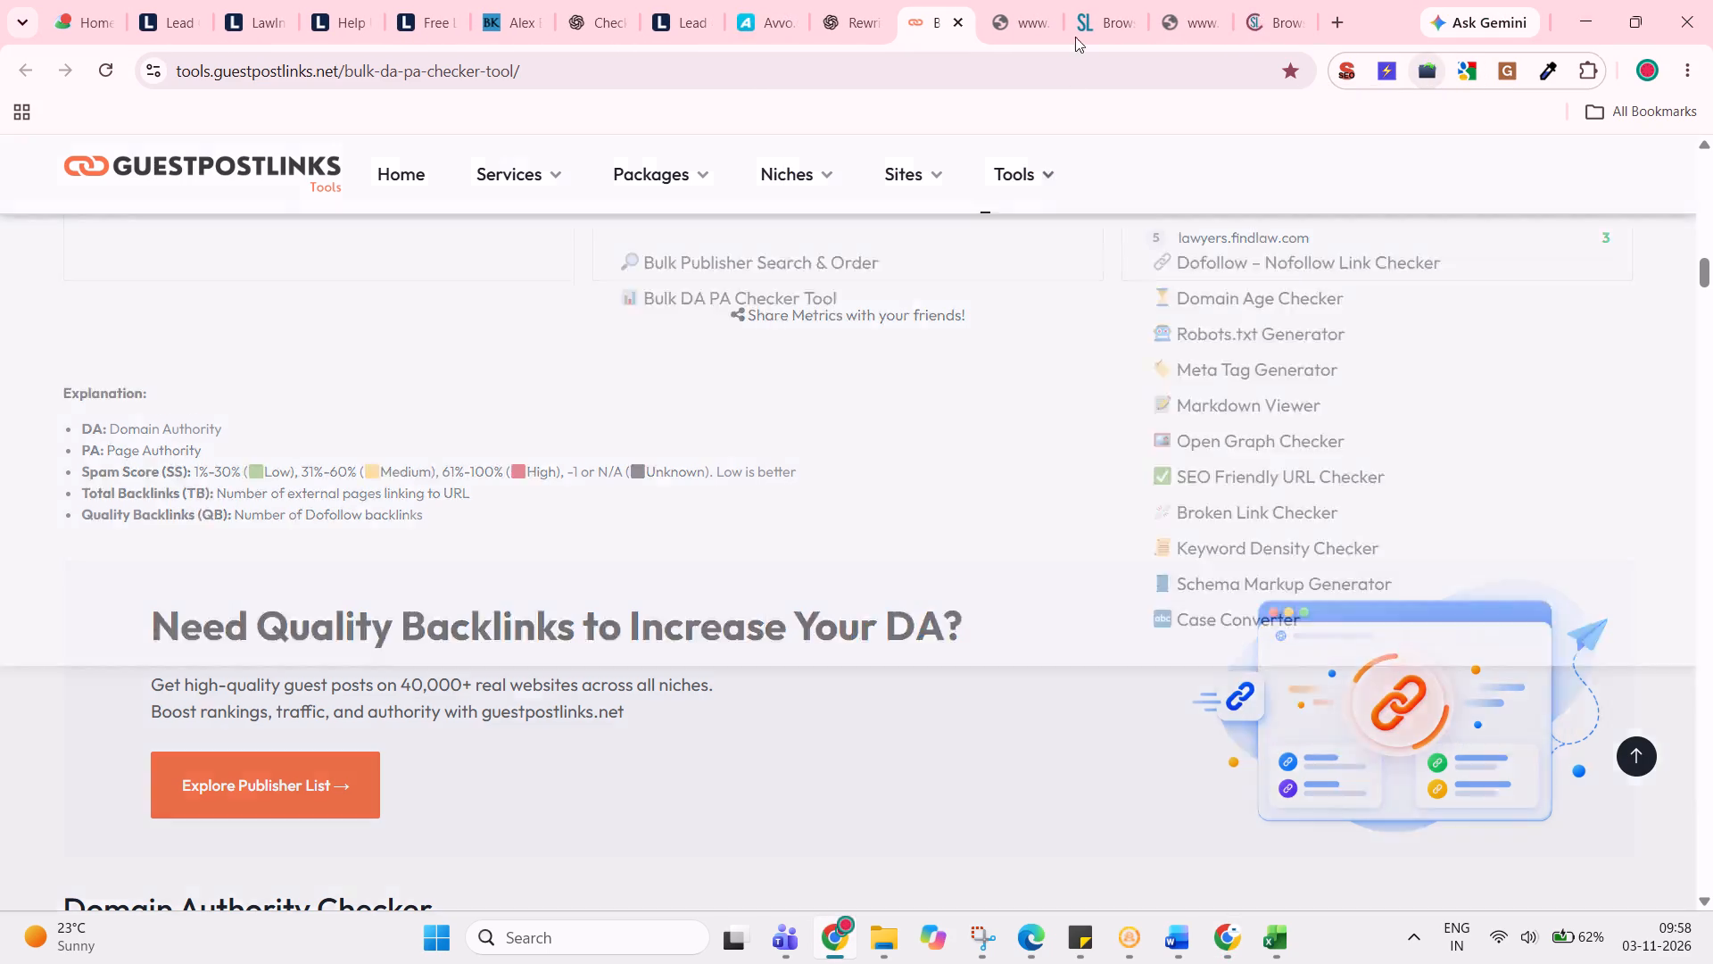
Remove the trailing %C2%A0 from the HG.org listing-info address and try loading the page again.
click(1186, 0)
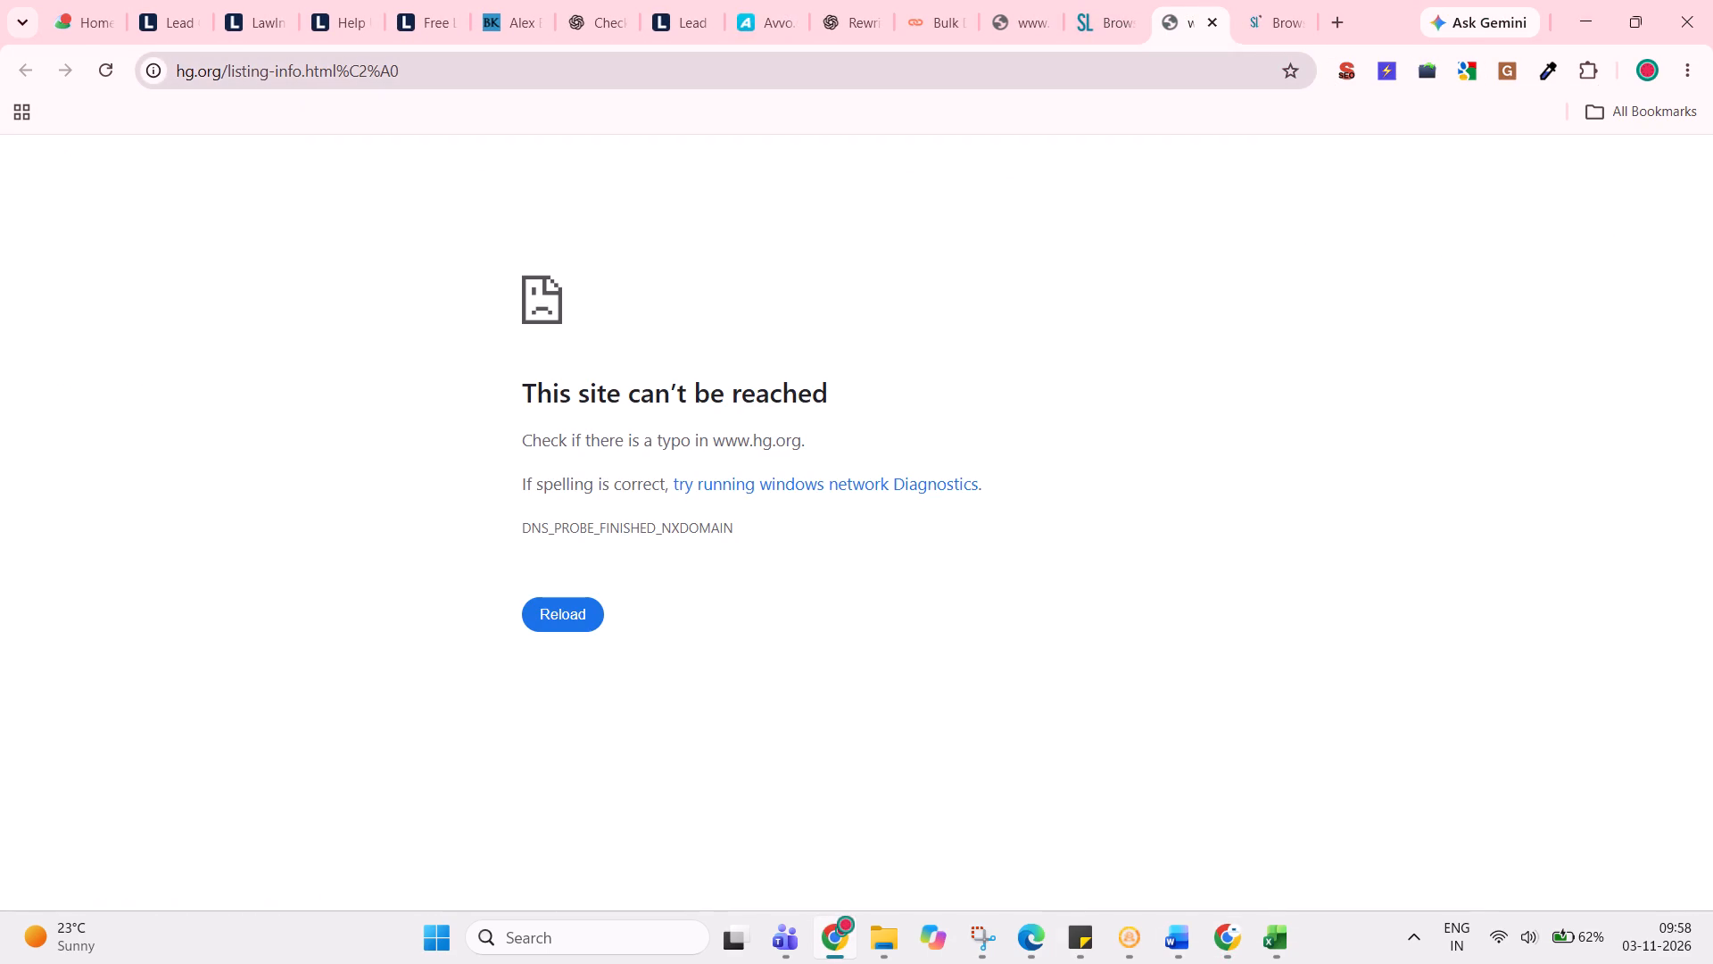
drag(439, 66, 336, 73)
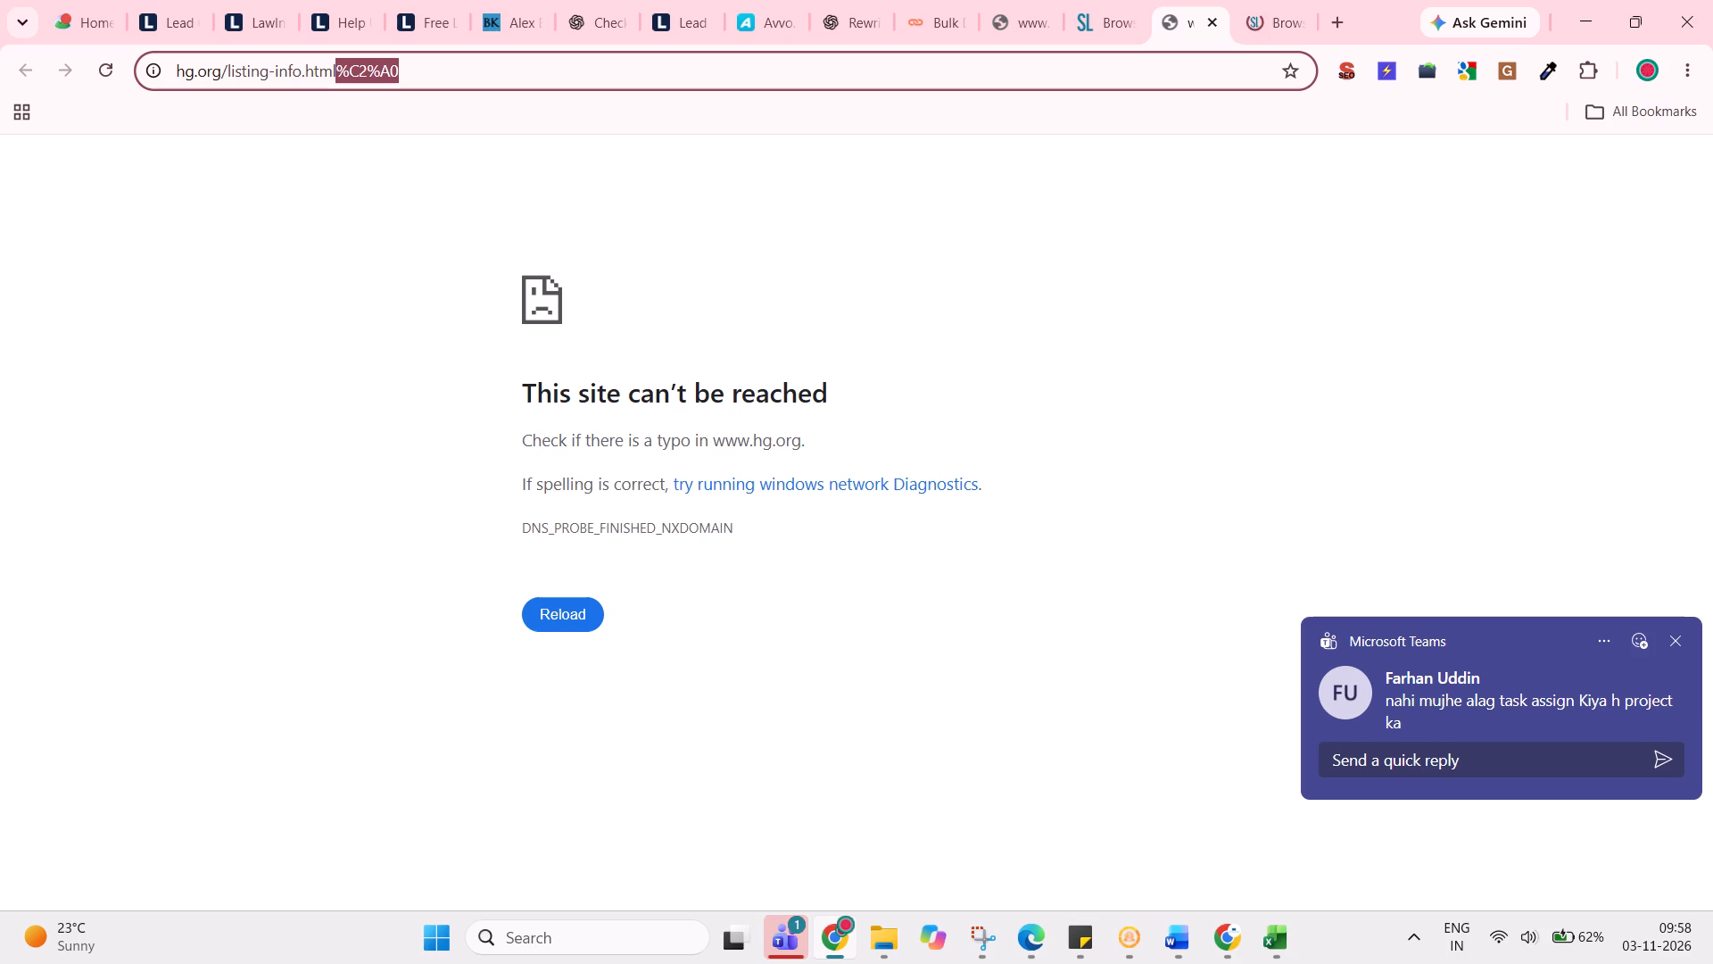
drag(336, 73, 338, 73)
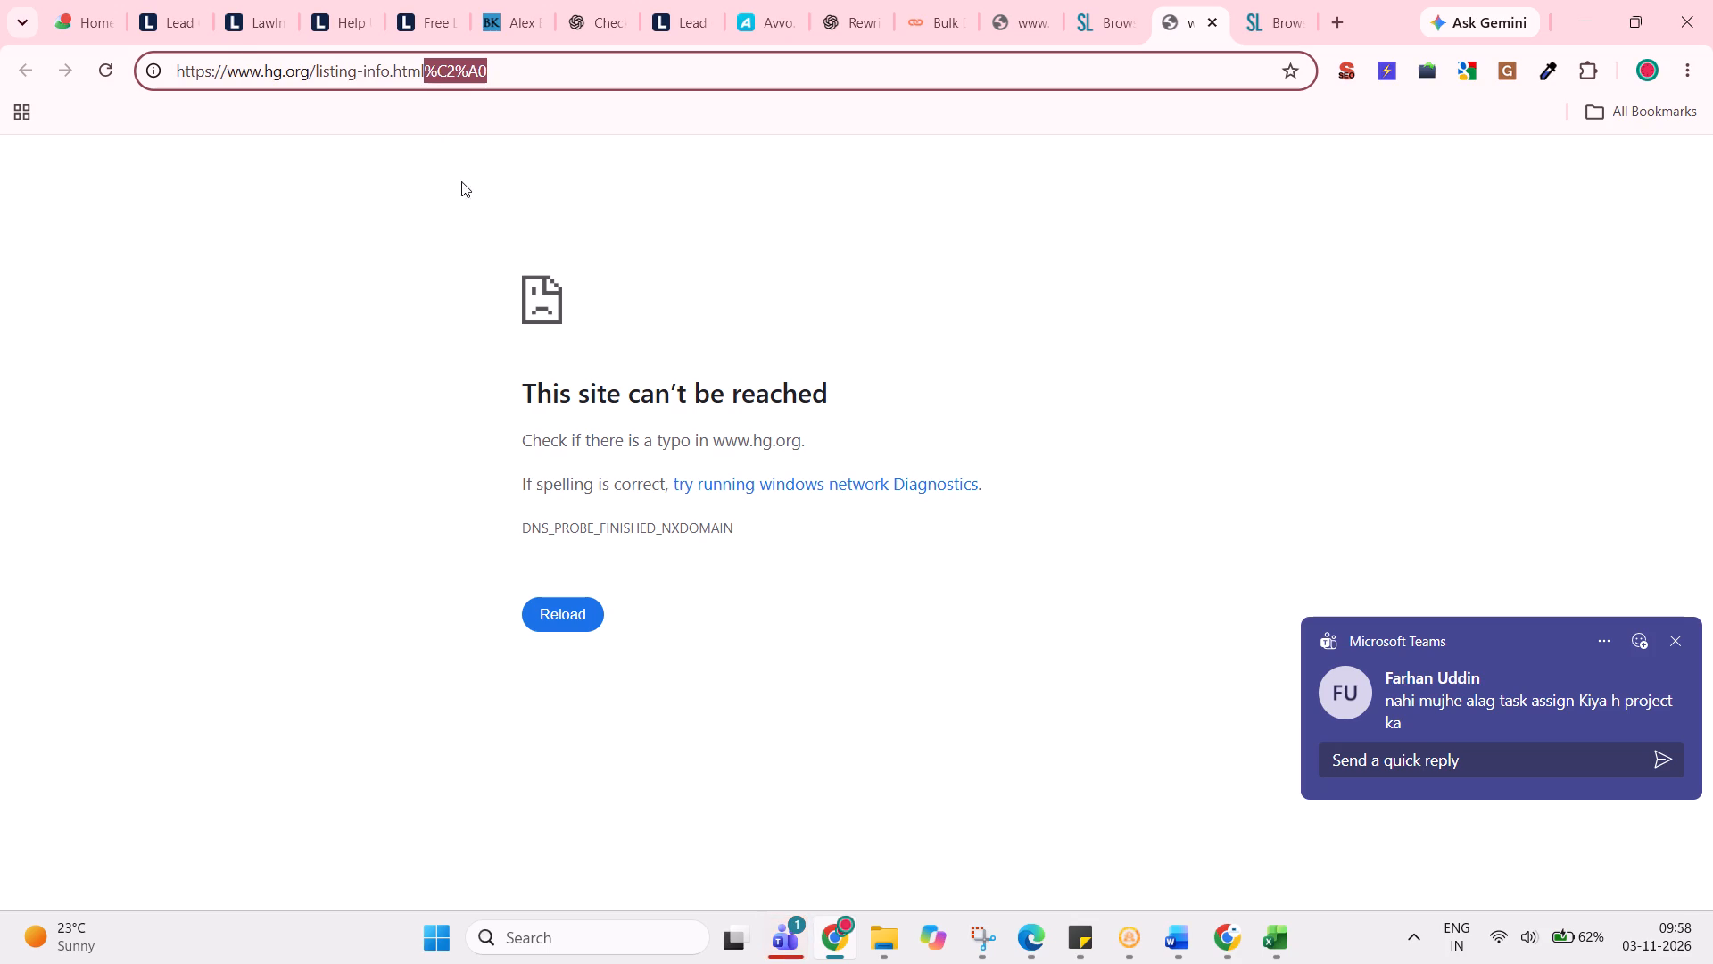
key(BackSpace)
key(Return)
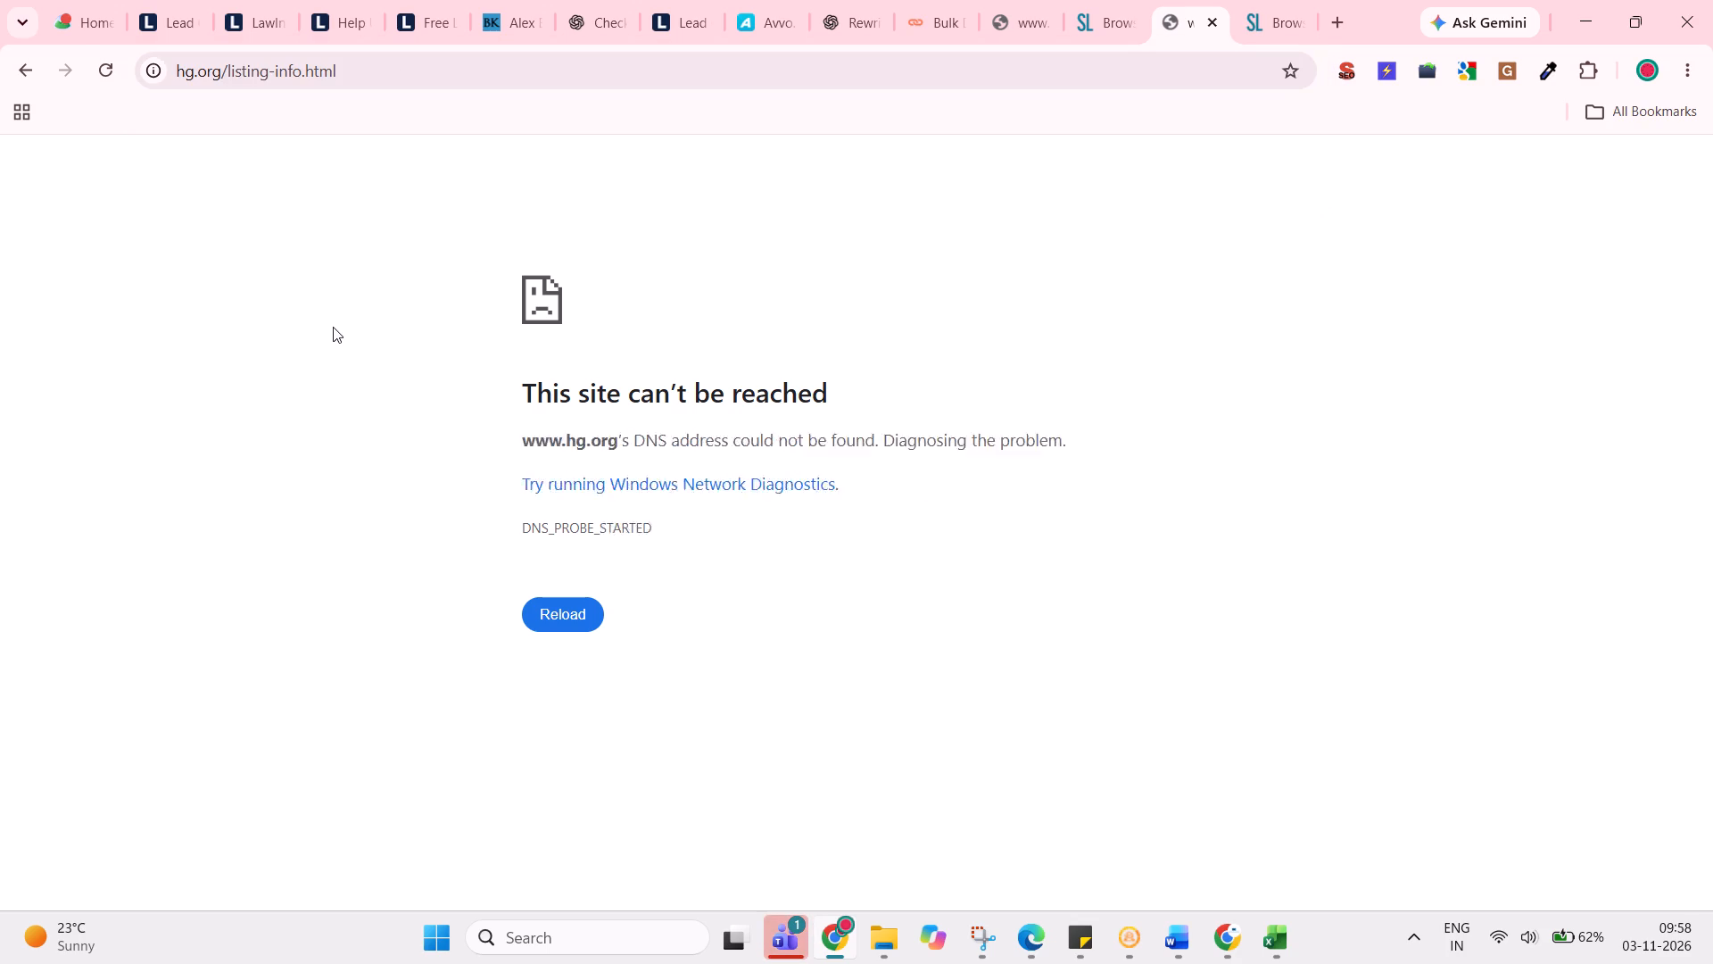
Remove the trailing %20%C2%A0 from the Super Lawyers address and load profiles.superlawyers.com.
click(1300, 0)
drag(358, 77, 422, 71)
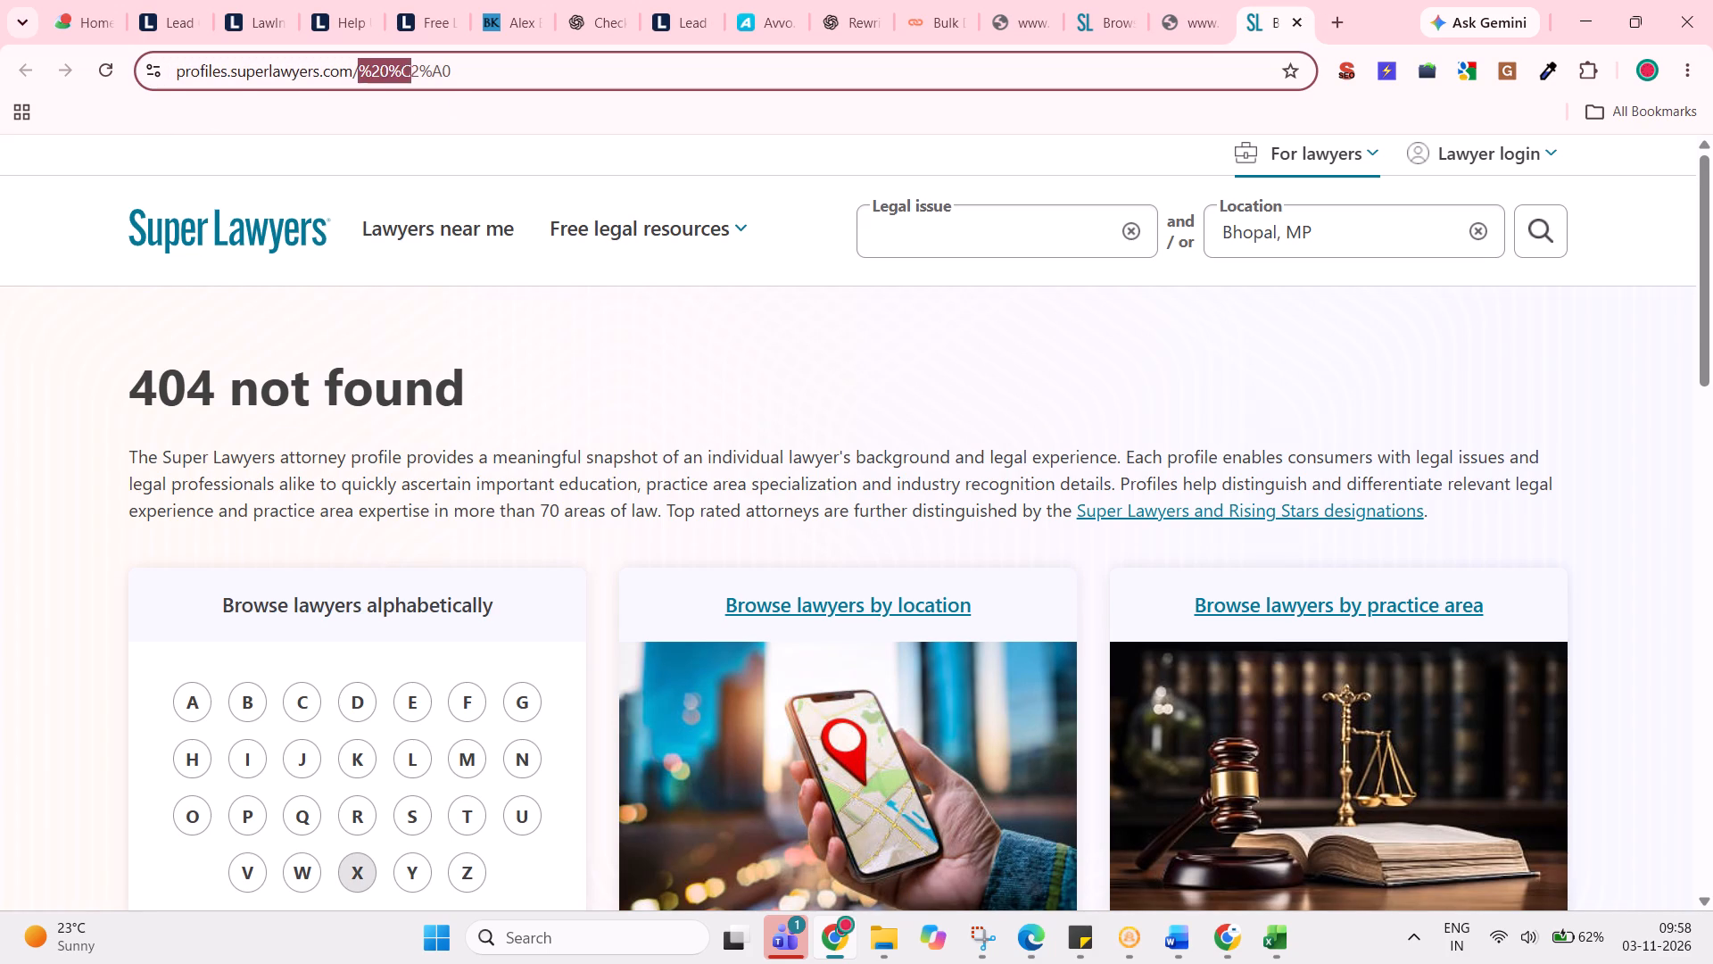
drag(422, 71, 479, 67)
key(BackSpace)
key(Return)
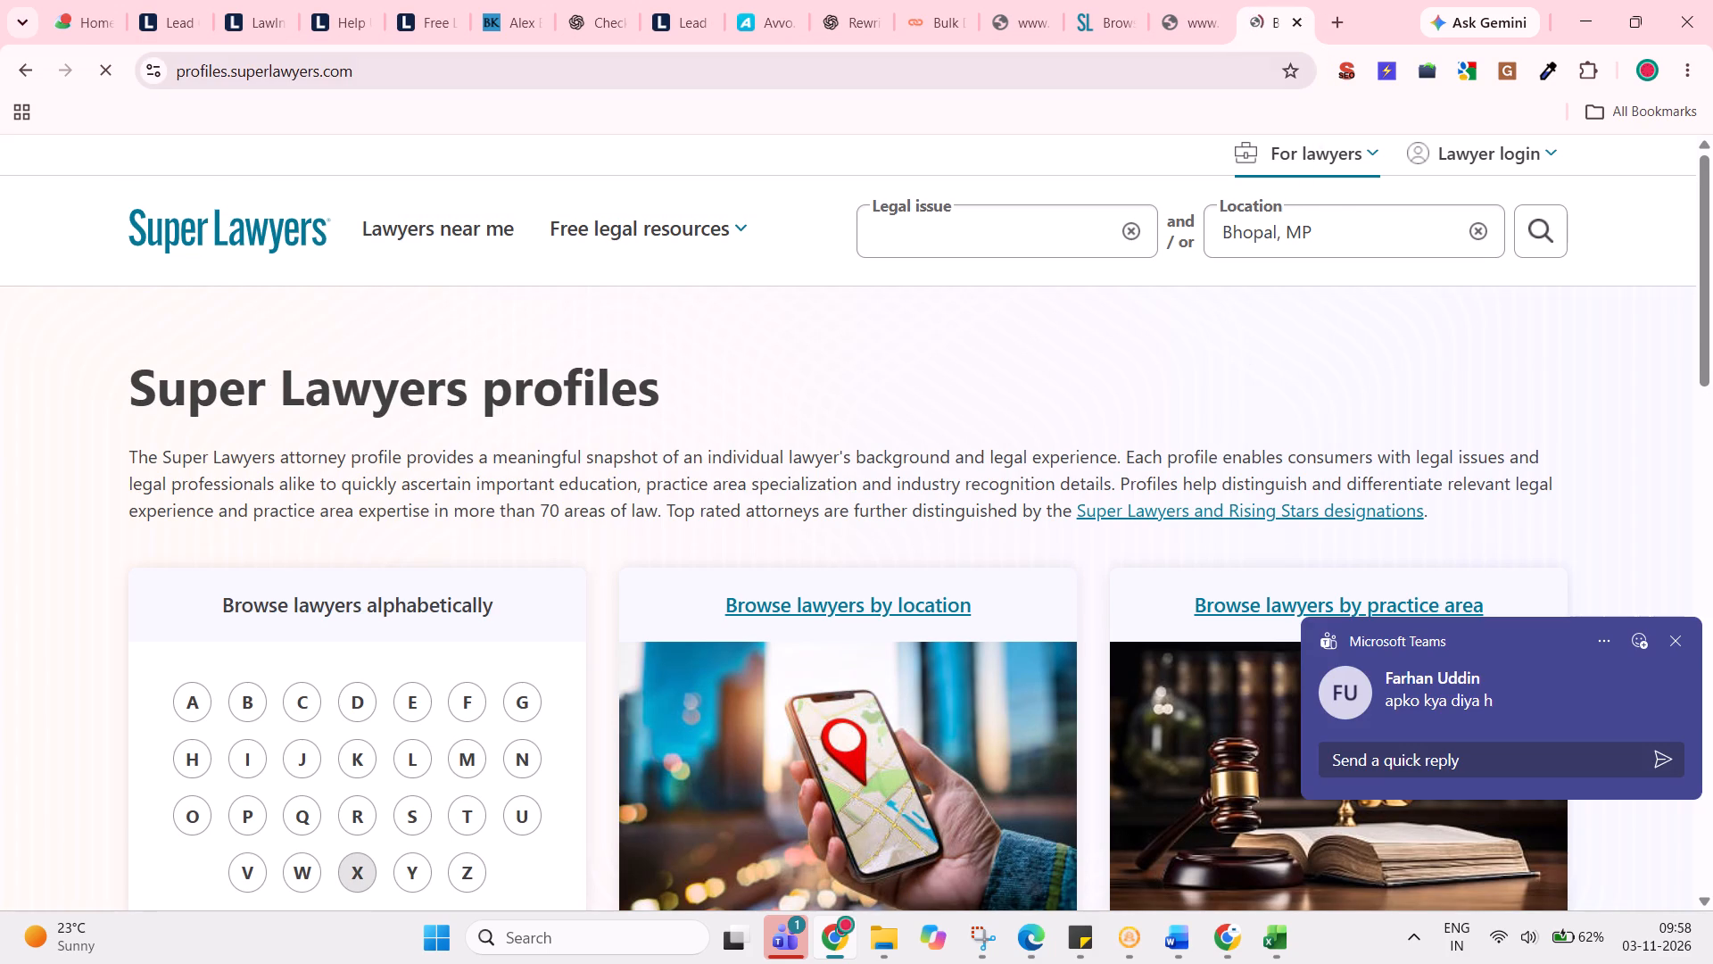
Examine the Super Lawyers profiles page and its footer for lawyer listing, marketing or contact options.
scroll(484, 443, down, 18)
scroll(484, 443, down, 6)
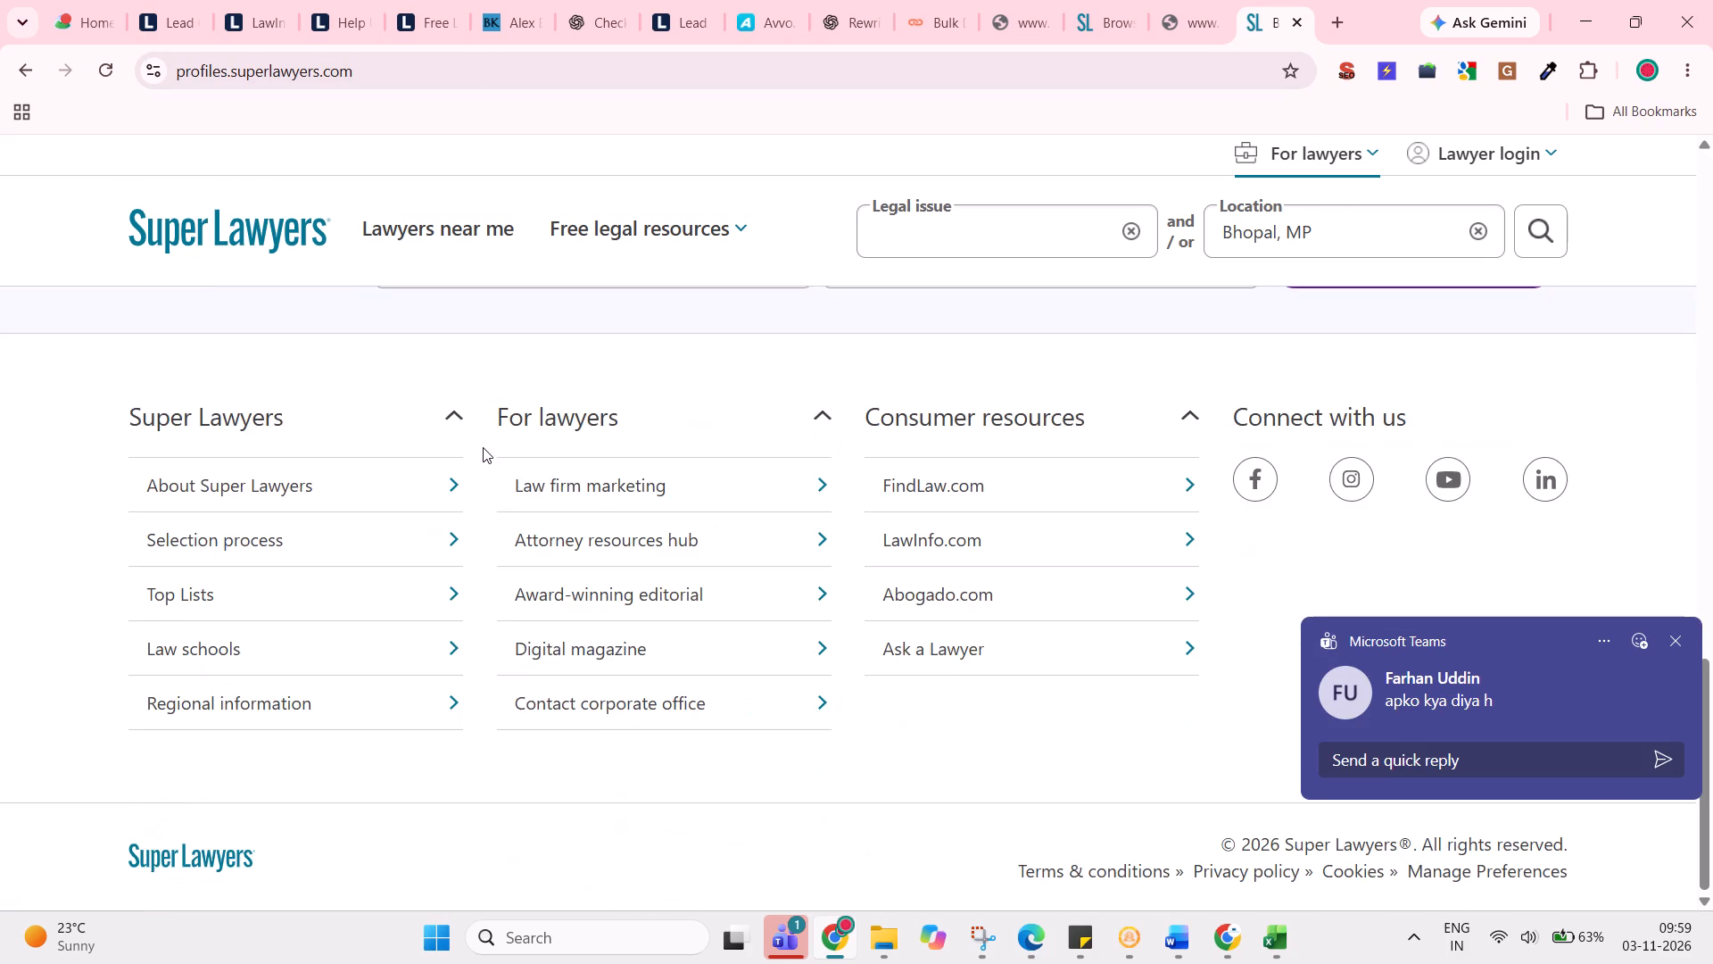
scroll(483, 447, down, 3)
scroll(482, 447, up, 18)
scroll(463, 417, up, 5)
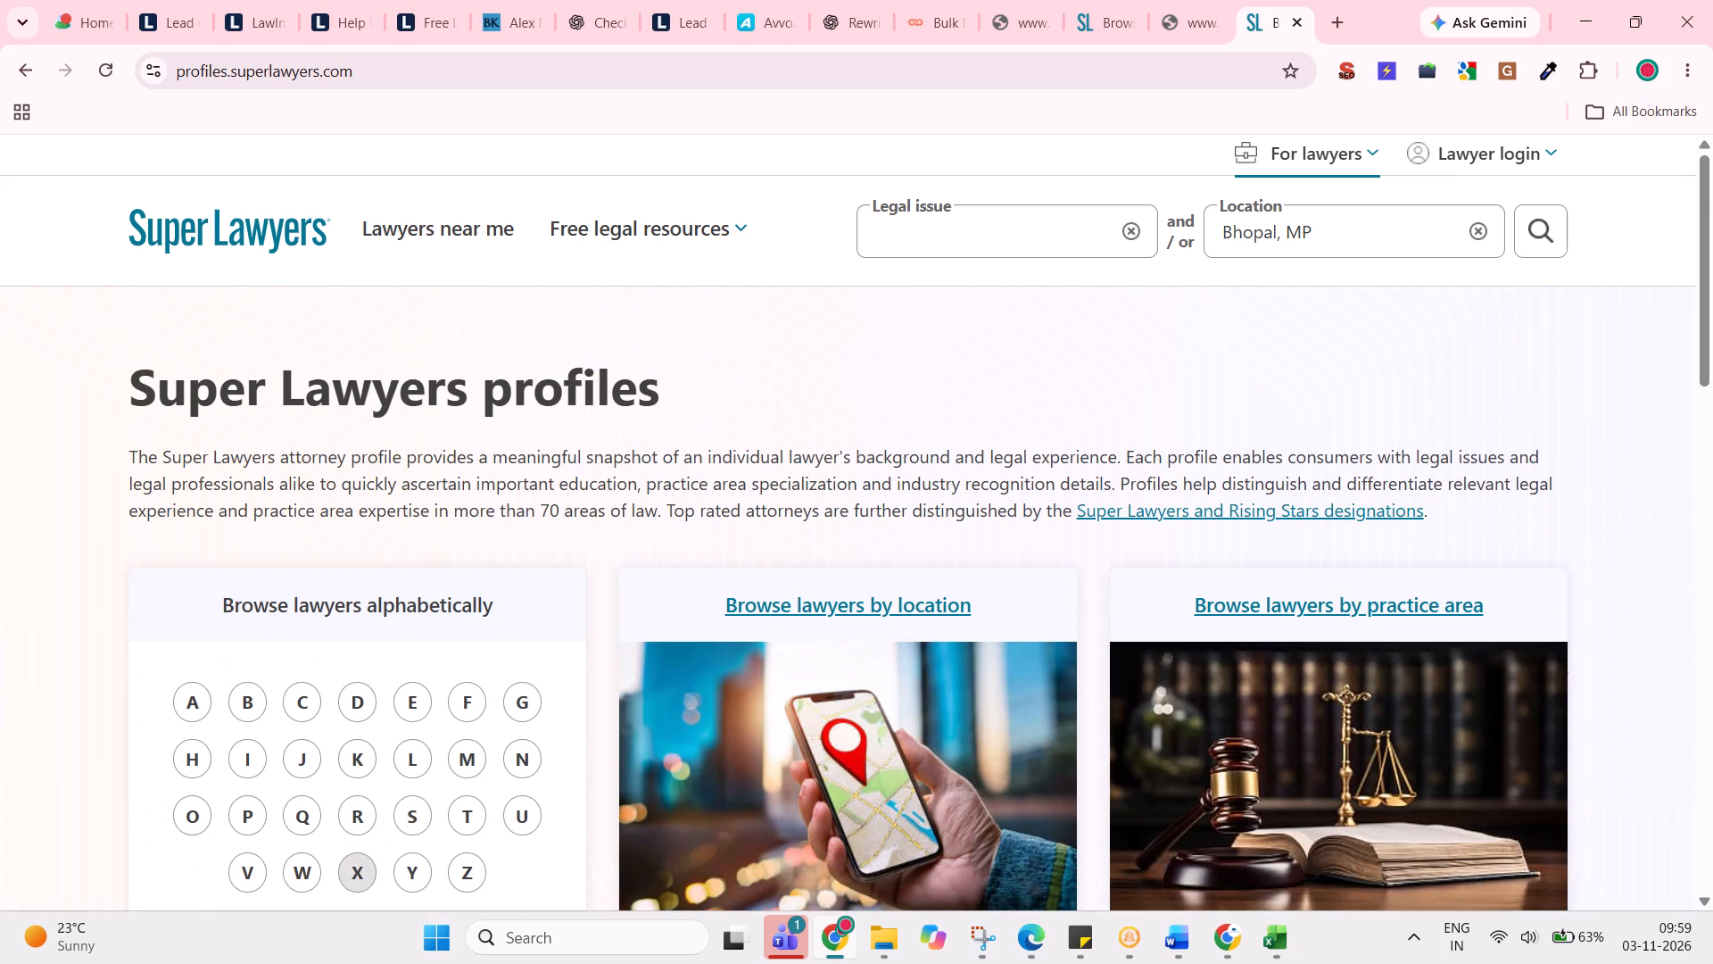
scroll(449, 386, down, 18)
scroll(443, 407, up, 6)
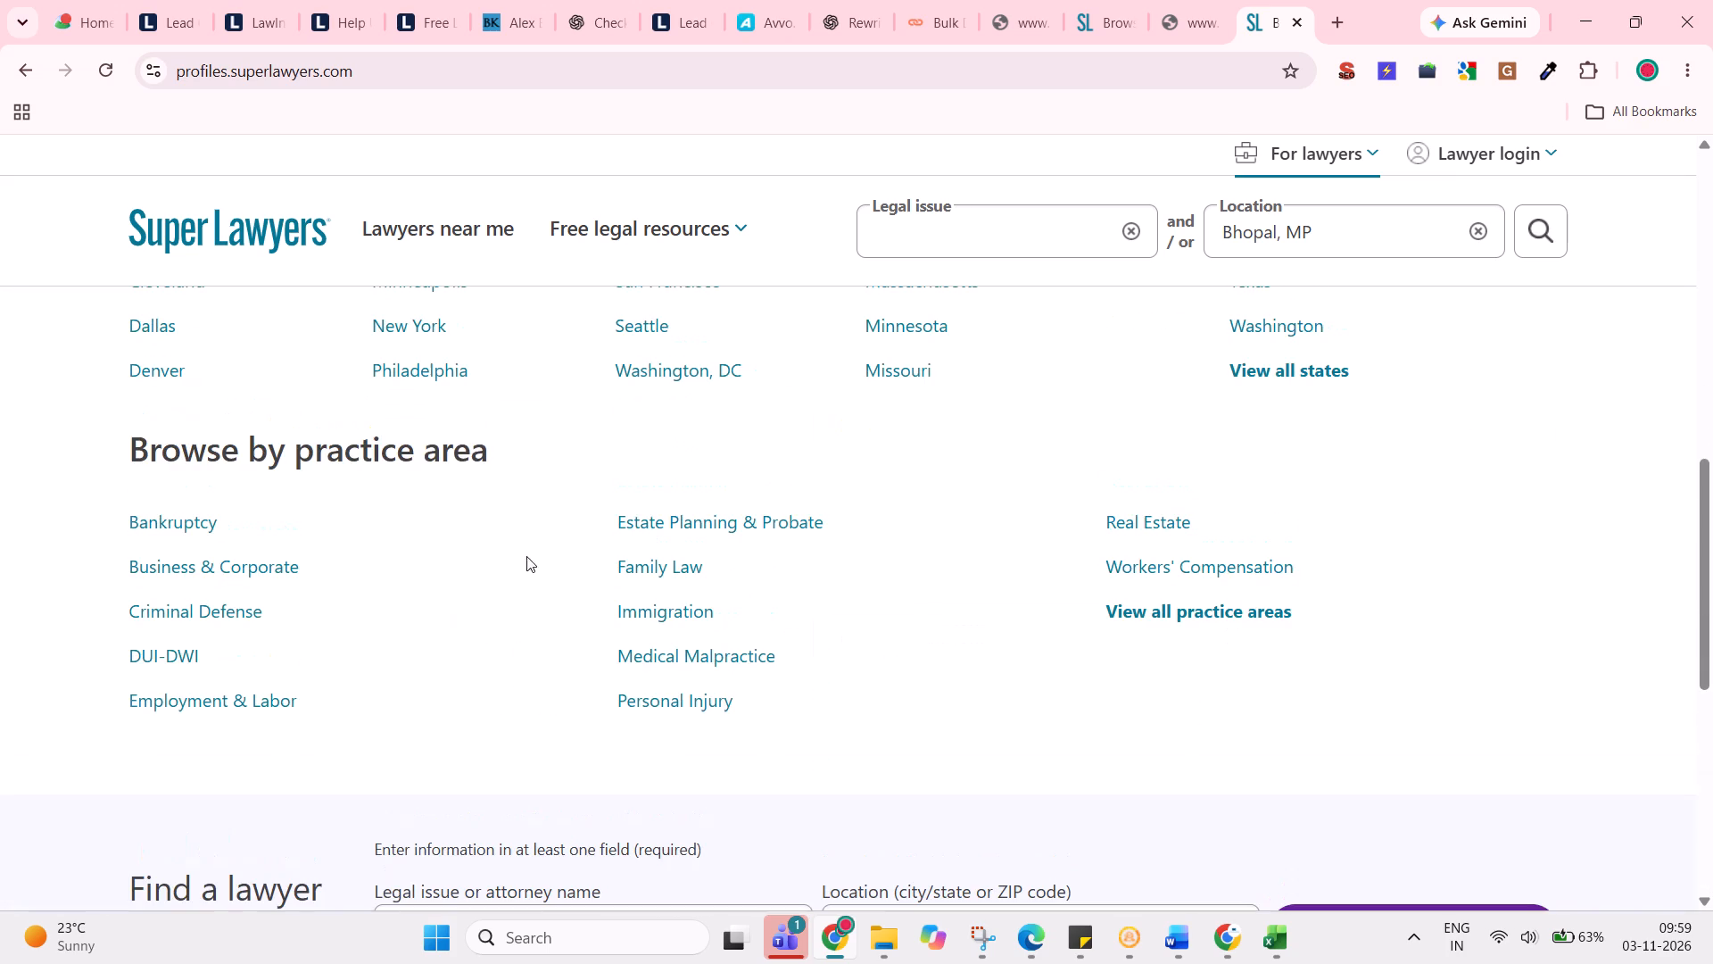
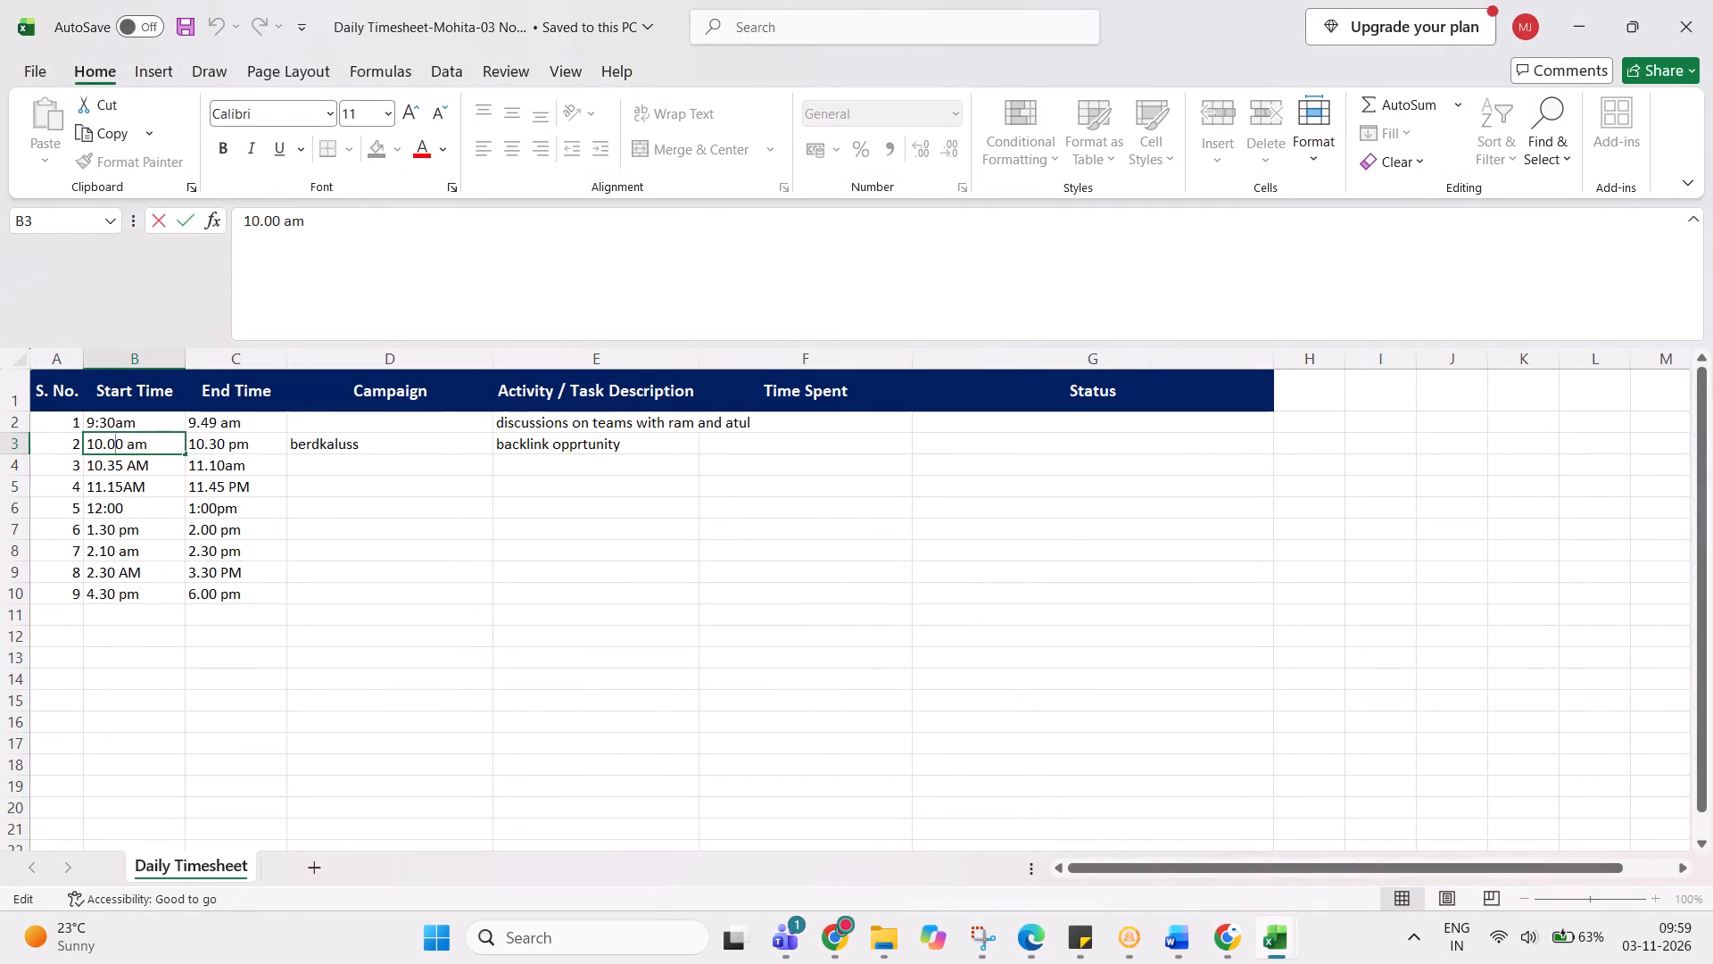
Set the berdkaluss backlink entry's start time to 9.50 am and its end time to 10.00 pm in the daily timesheet.
drag(127, 444, 64, 440)
text(9.50)
key(space)
click(203, 445)
triple_click(224, 447)
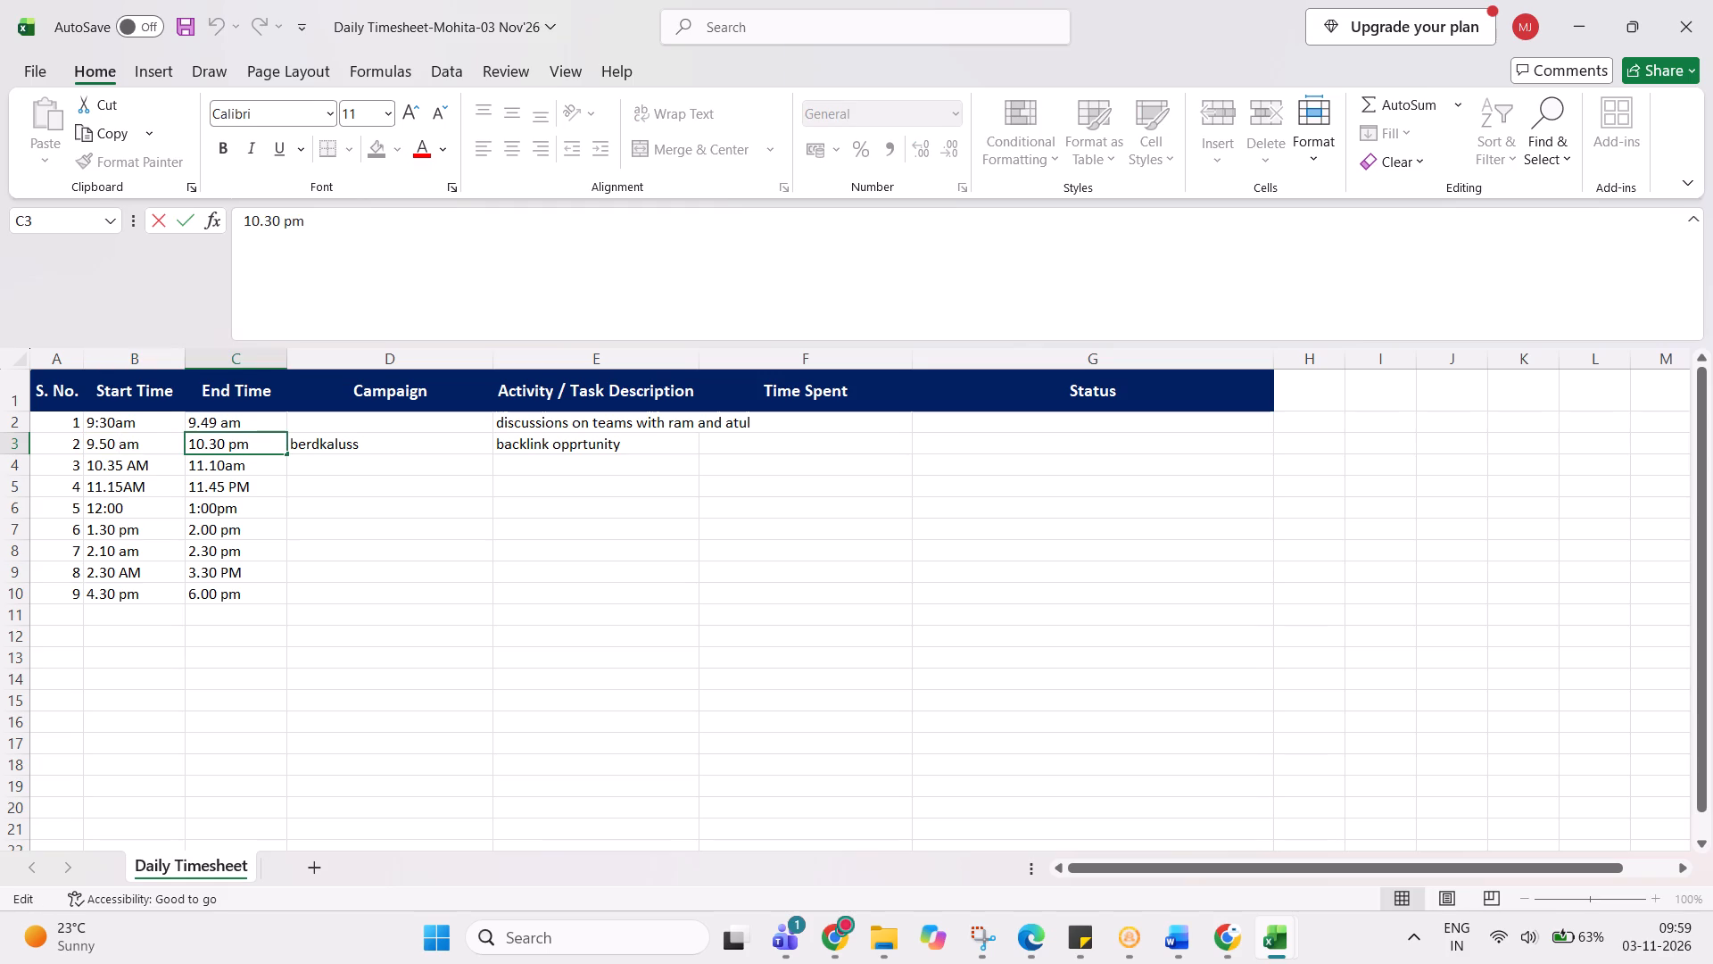
drag(412, 446, 528, 448)
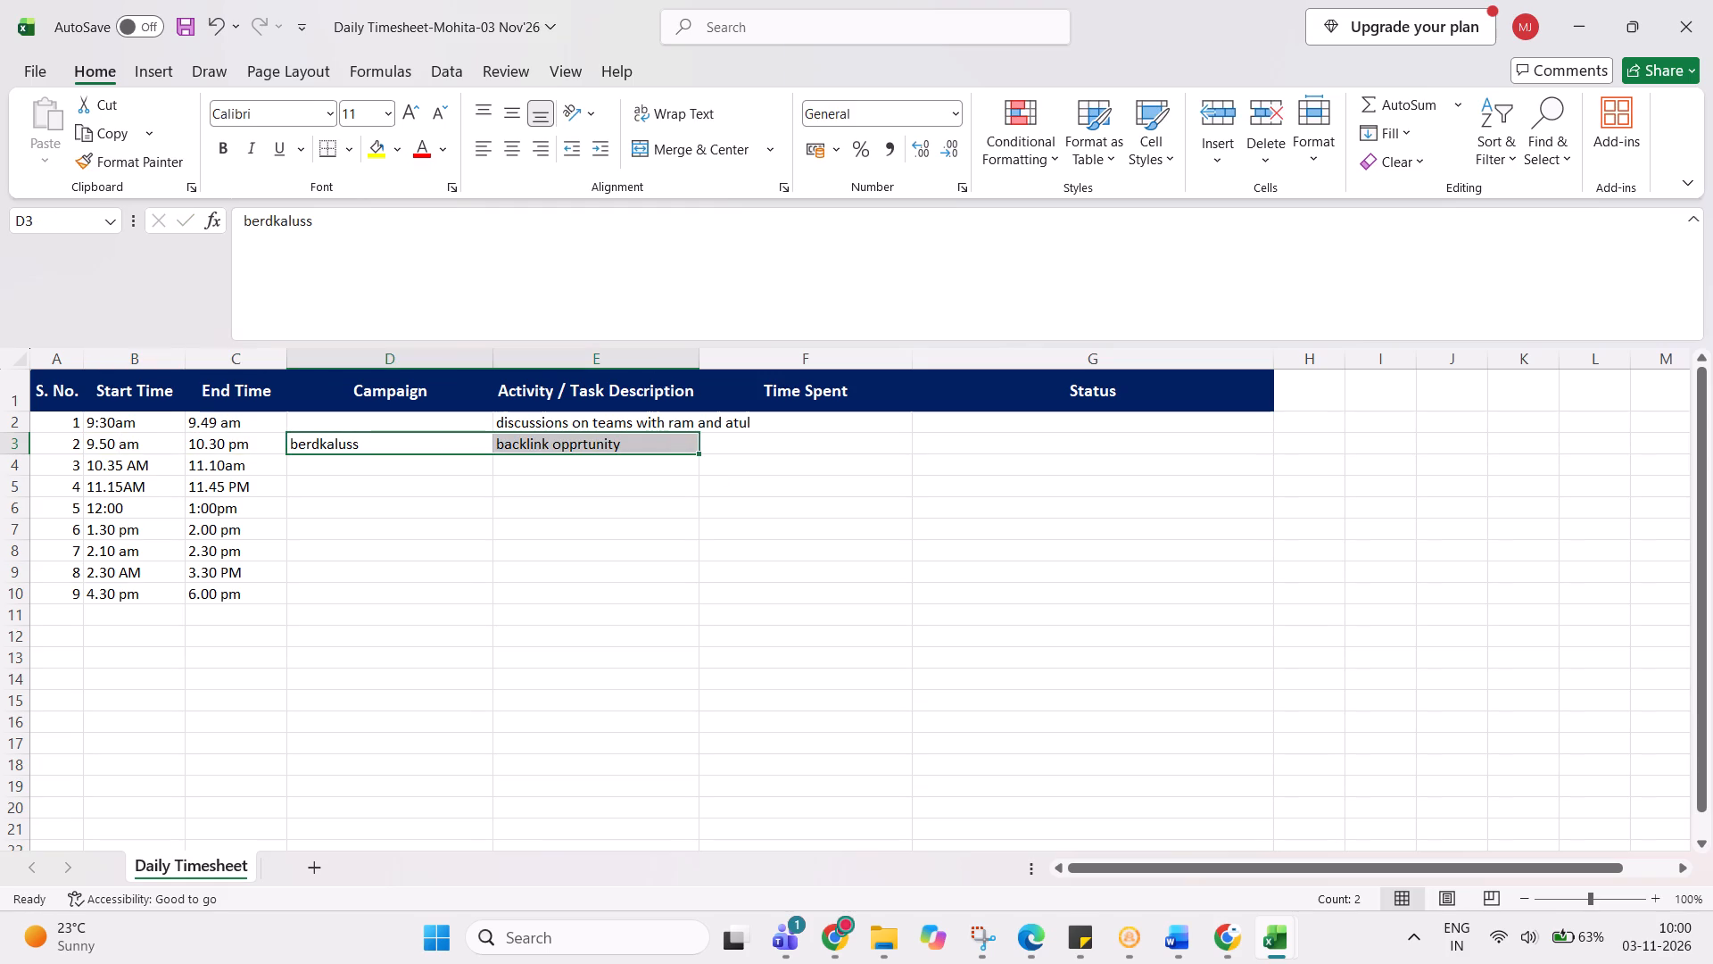
click(252, 444)
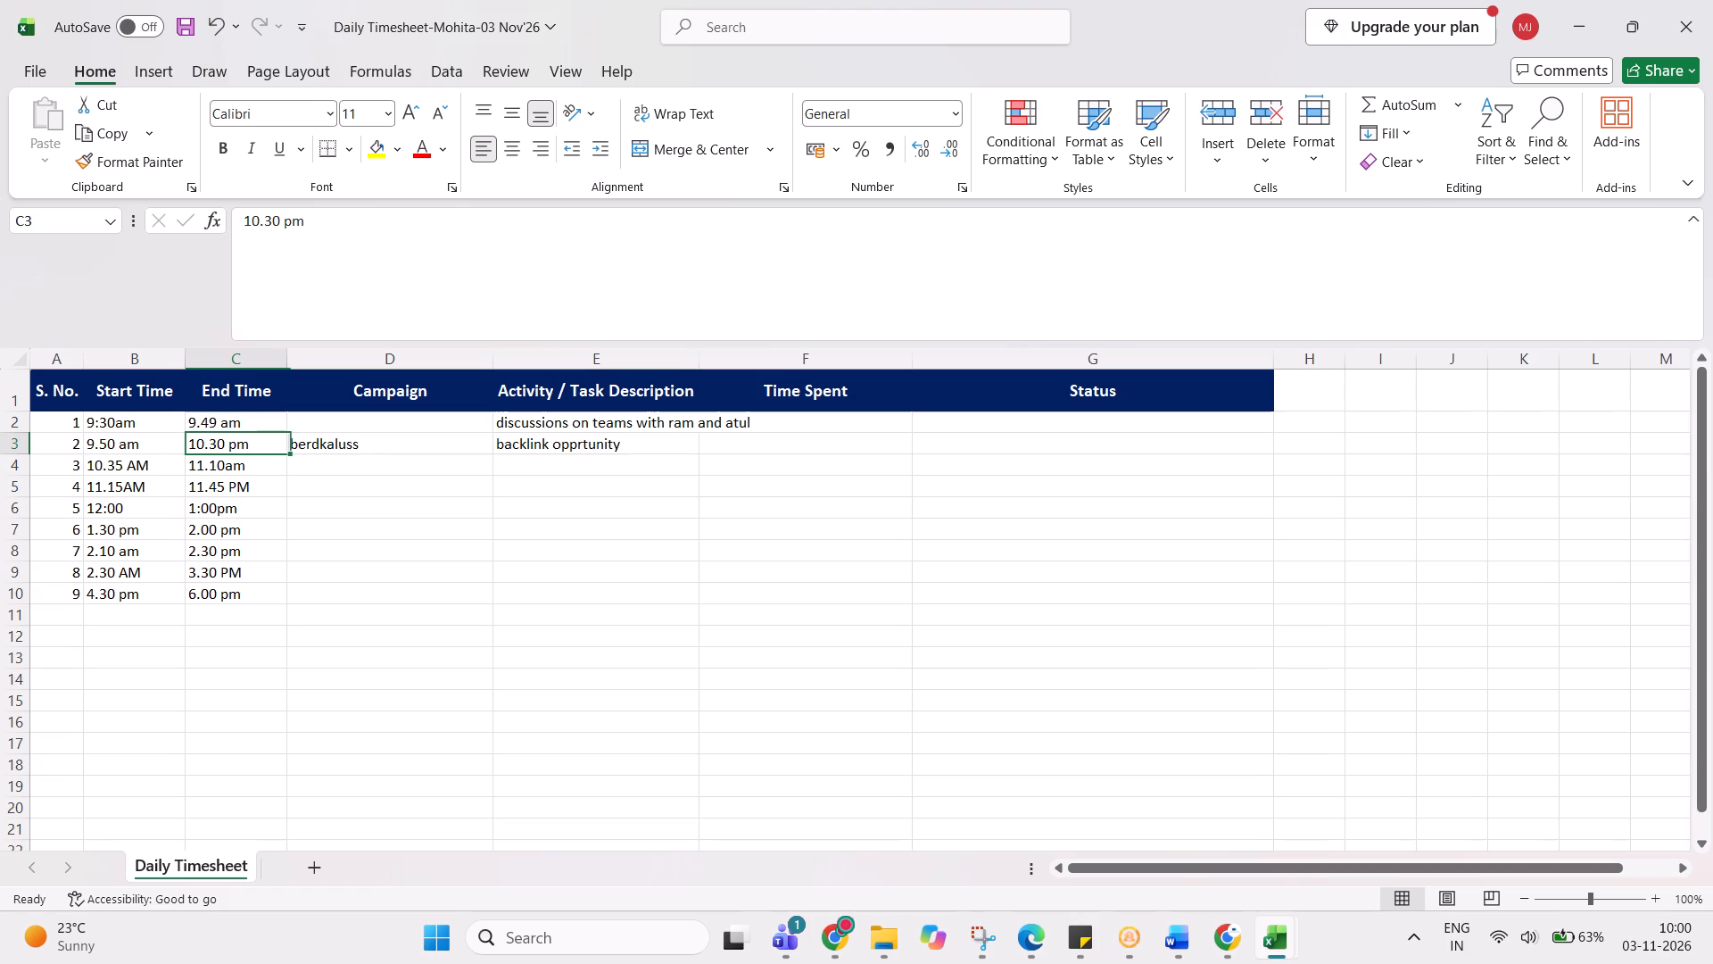
double_click(222, 442)
drag(223, 446, 209, 449)
text(00)
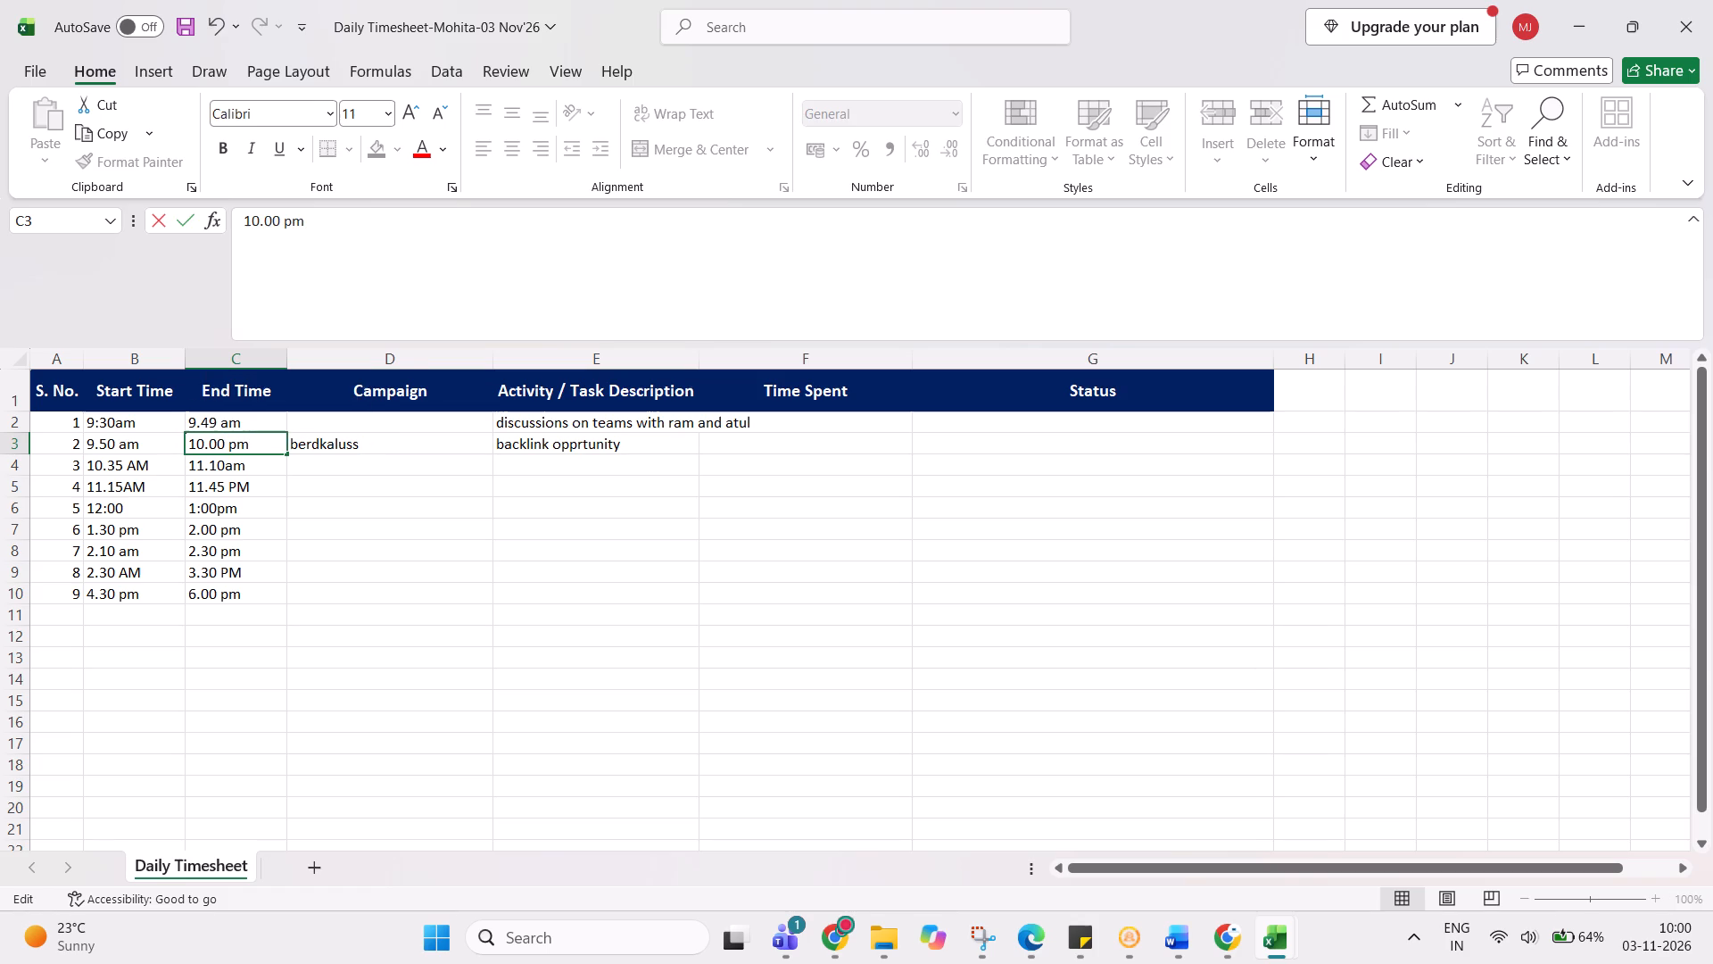
Set the start time of timesheet entry 3 to 10.00 AM and save the workbook.
click(127, 467)
double_click(122, 464)
drag(121, 466, 120, 466)
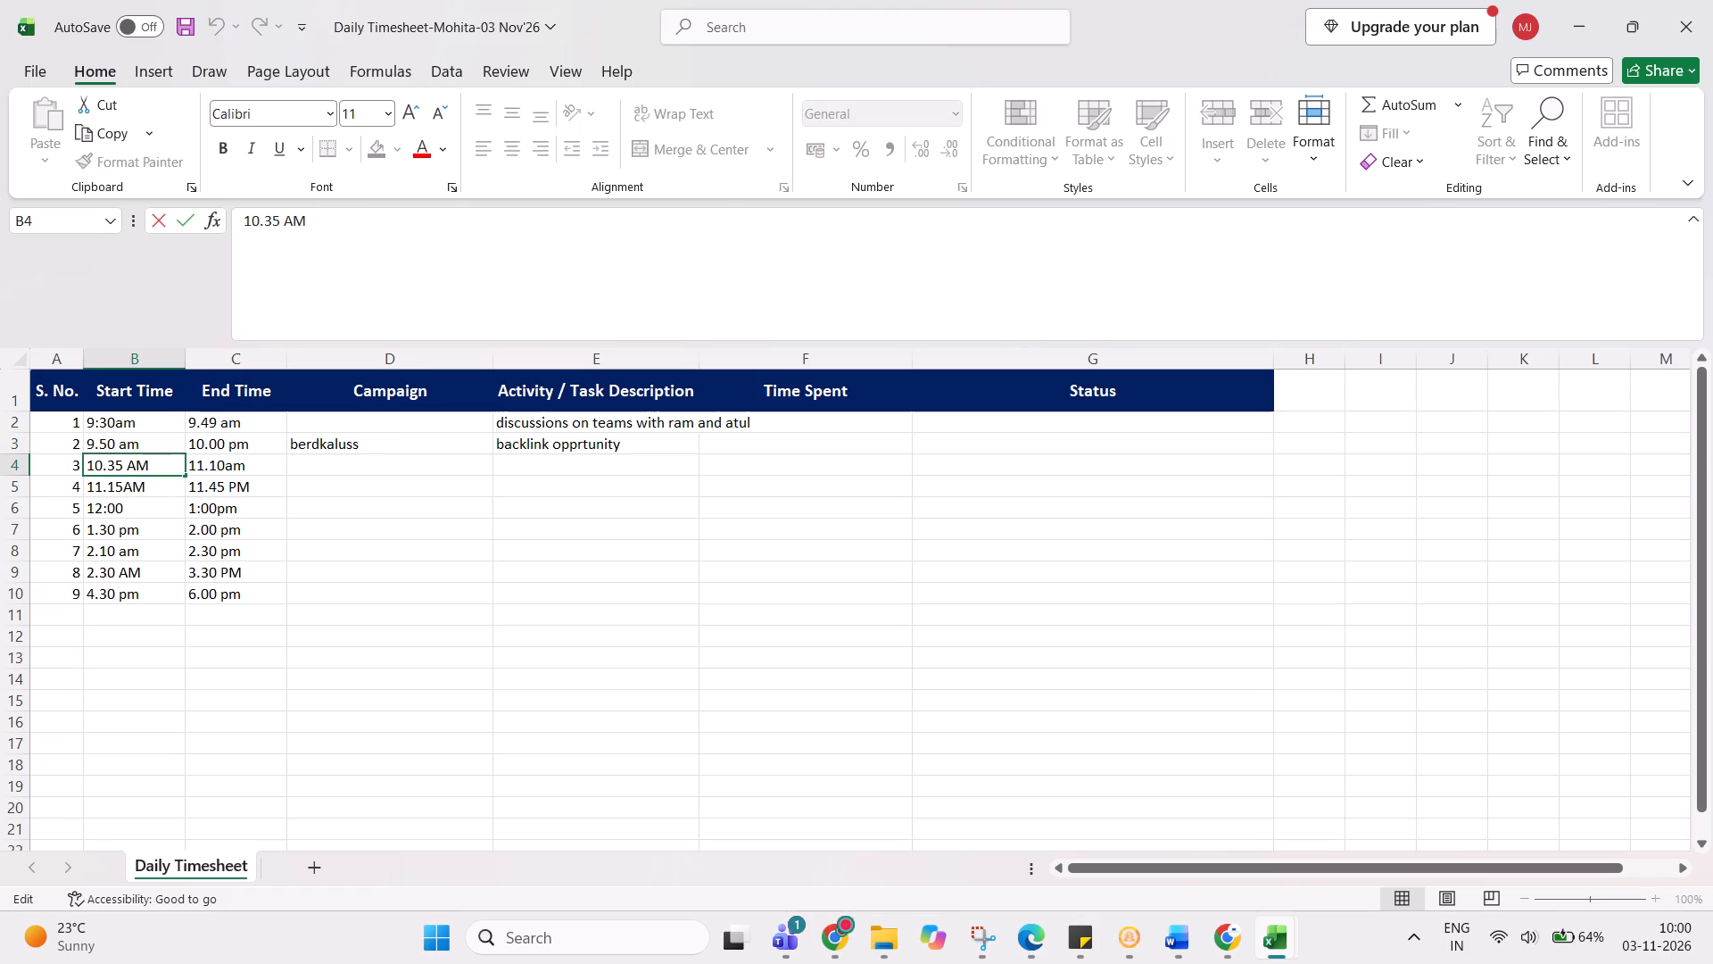
drag(120, 466, 85, 470)
text(10.00)
click(313, 469)
key(ctrl+s)
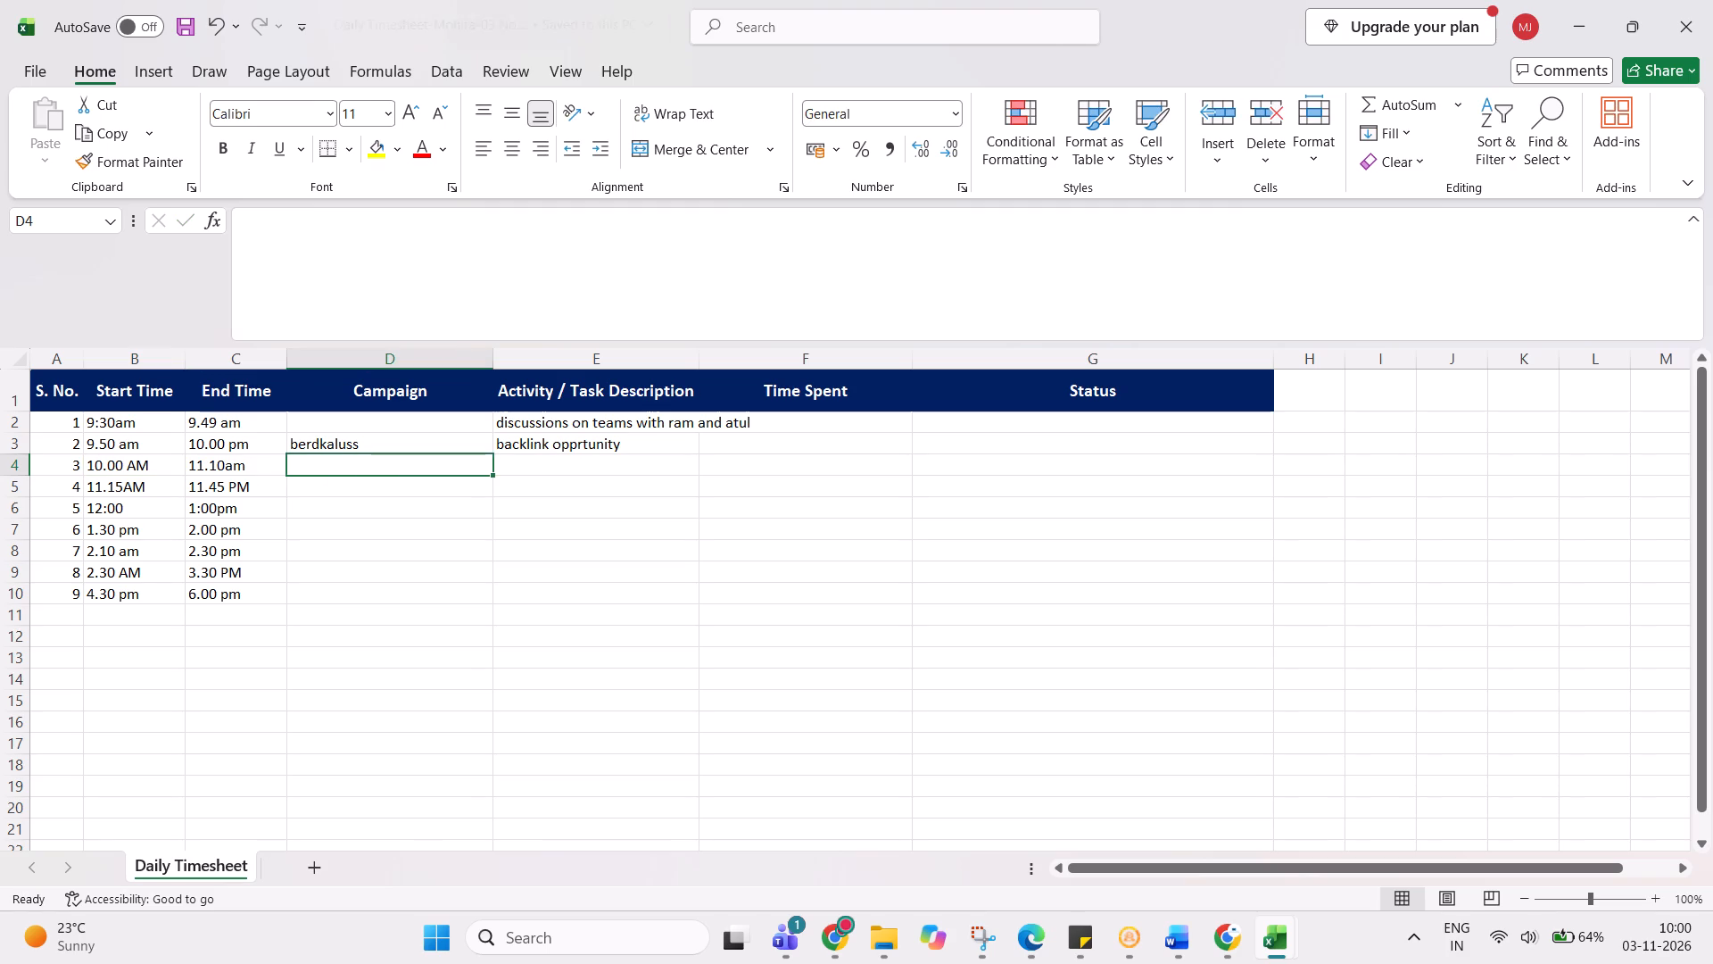
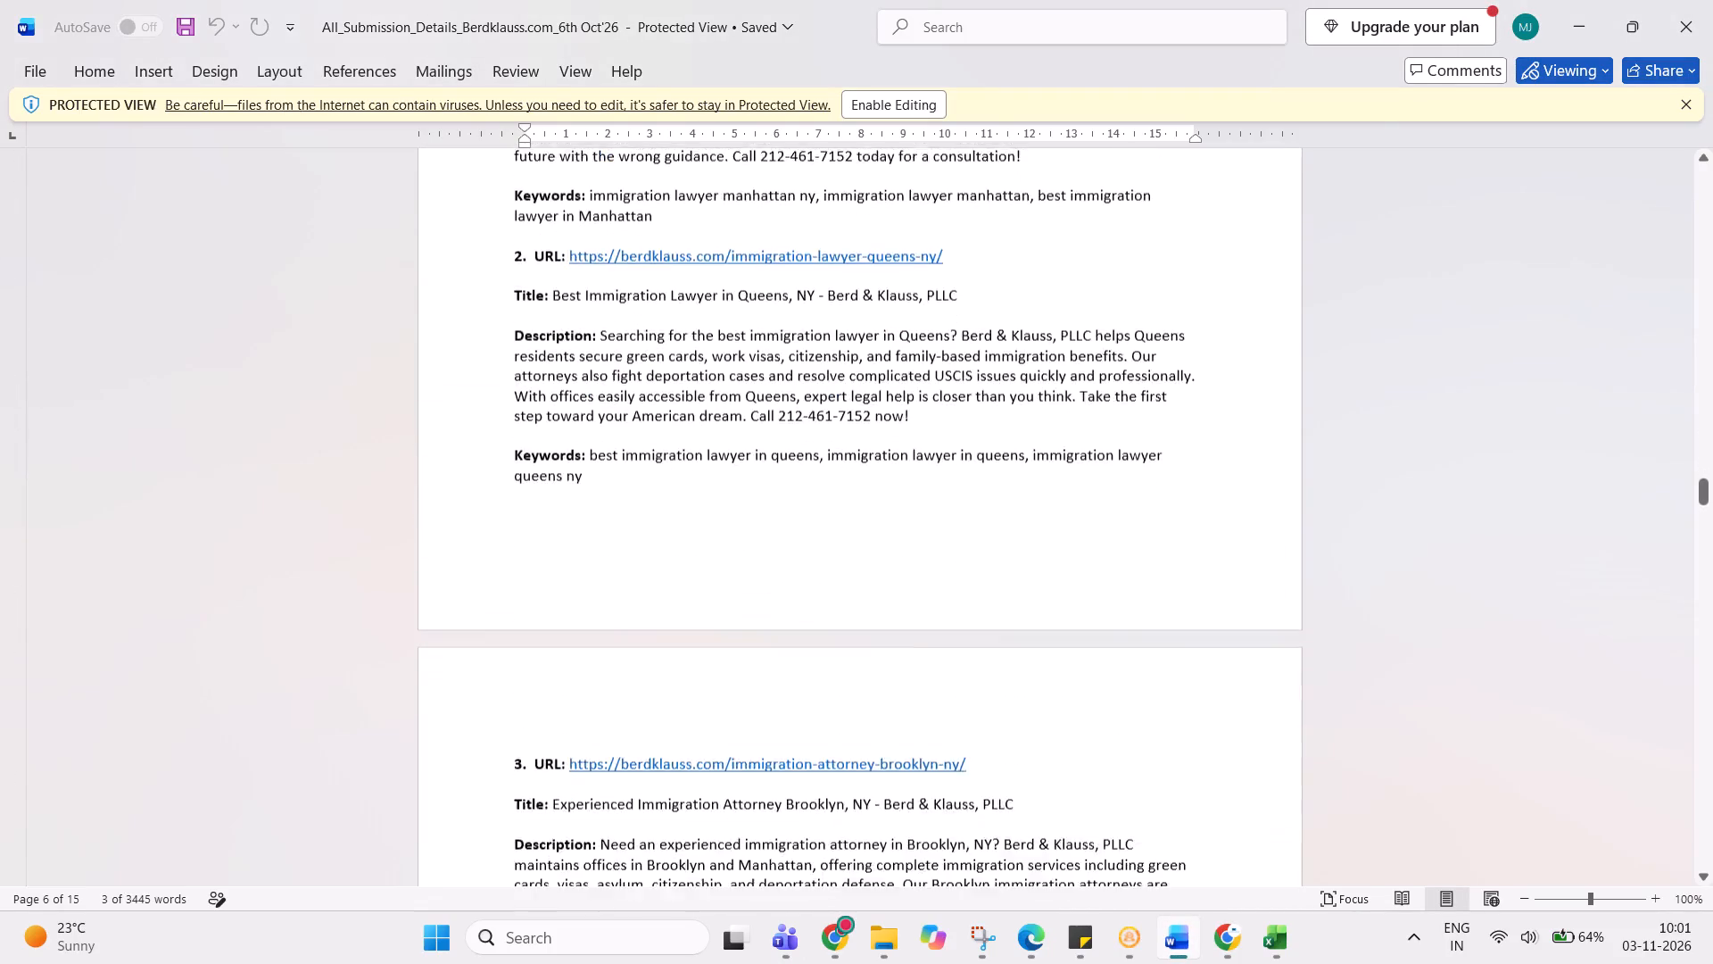
Look through the Berdklauss submission details document, from the page URL, title and keyword entries to the end of the Image Promotions section.
scroll(848, 693, down, 14)
scroll(848, 693, down, 14)
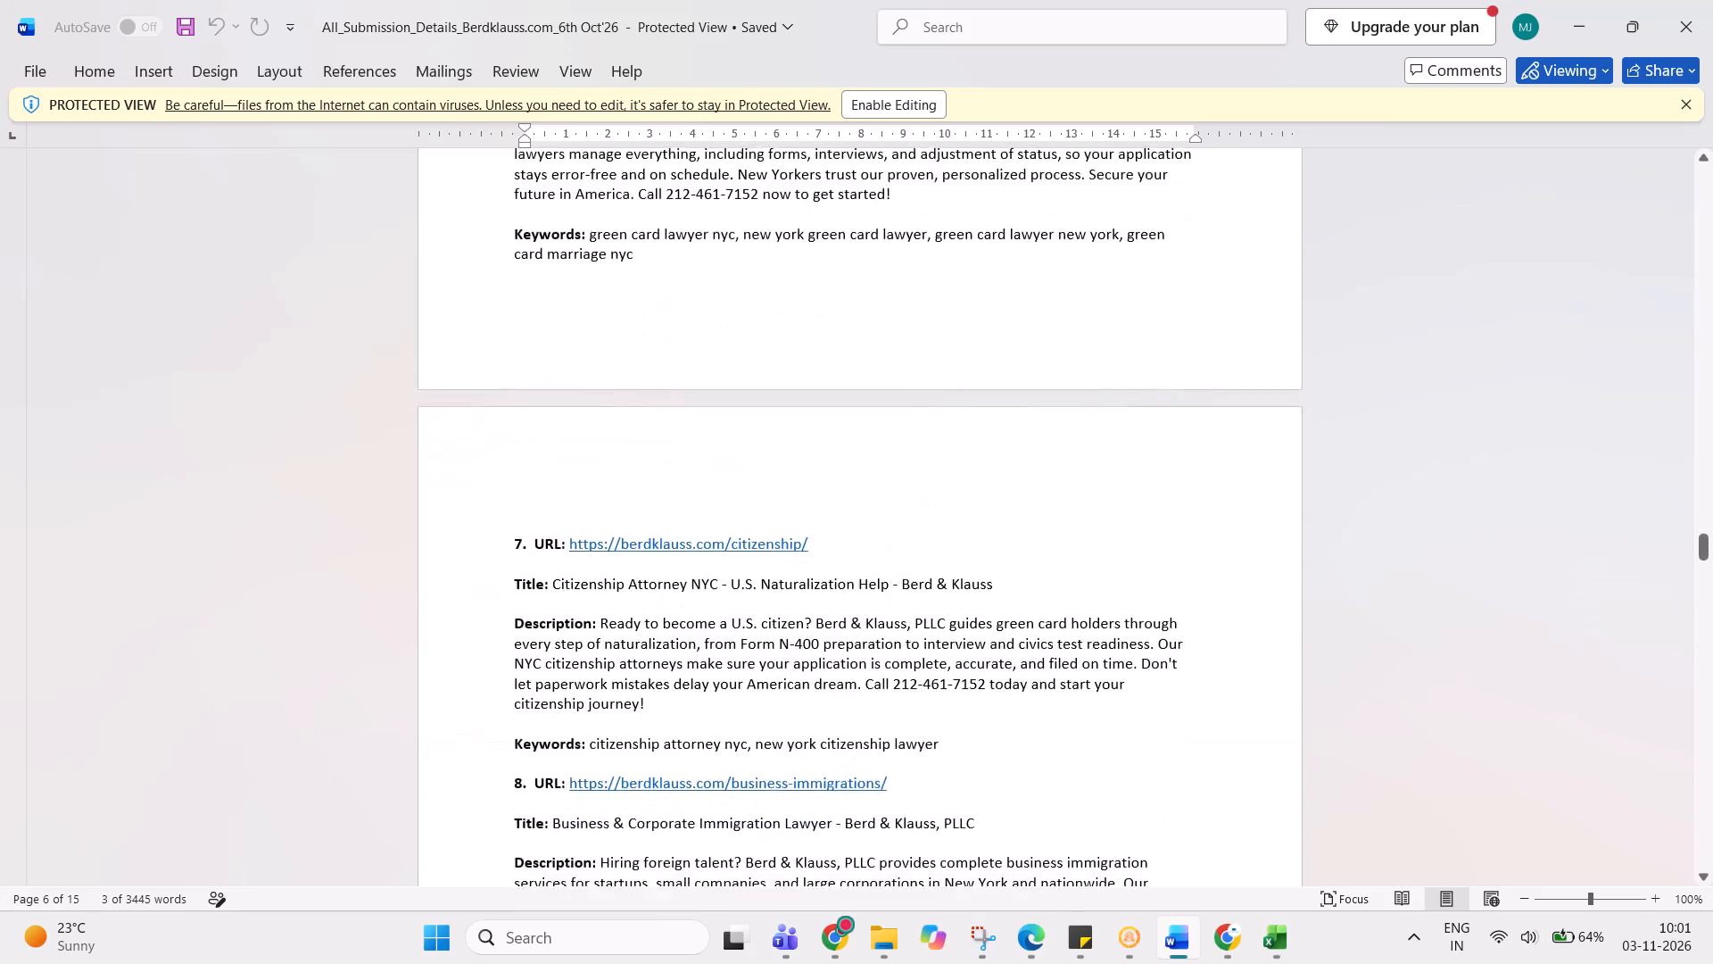
scroll(848, 693, down, 20)
scroll(848, 693, down, 14)
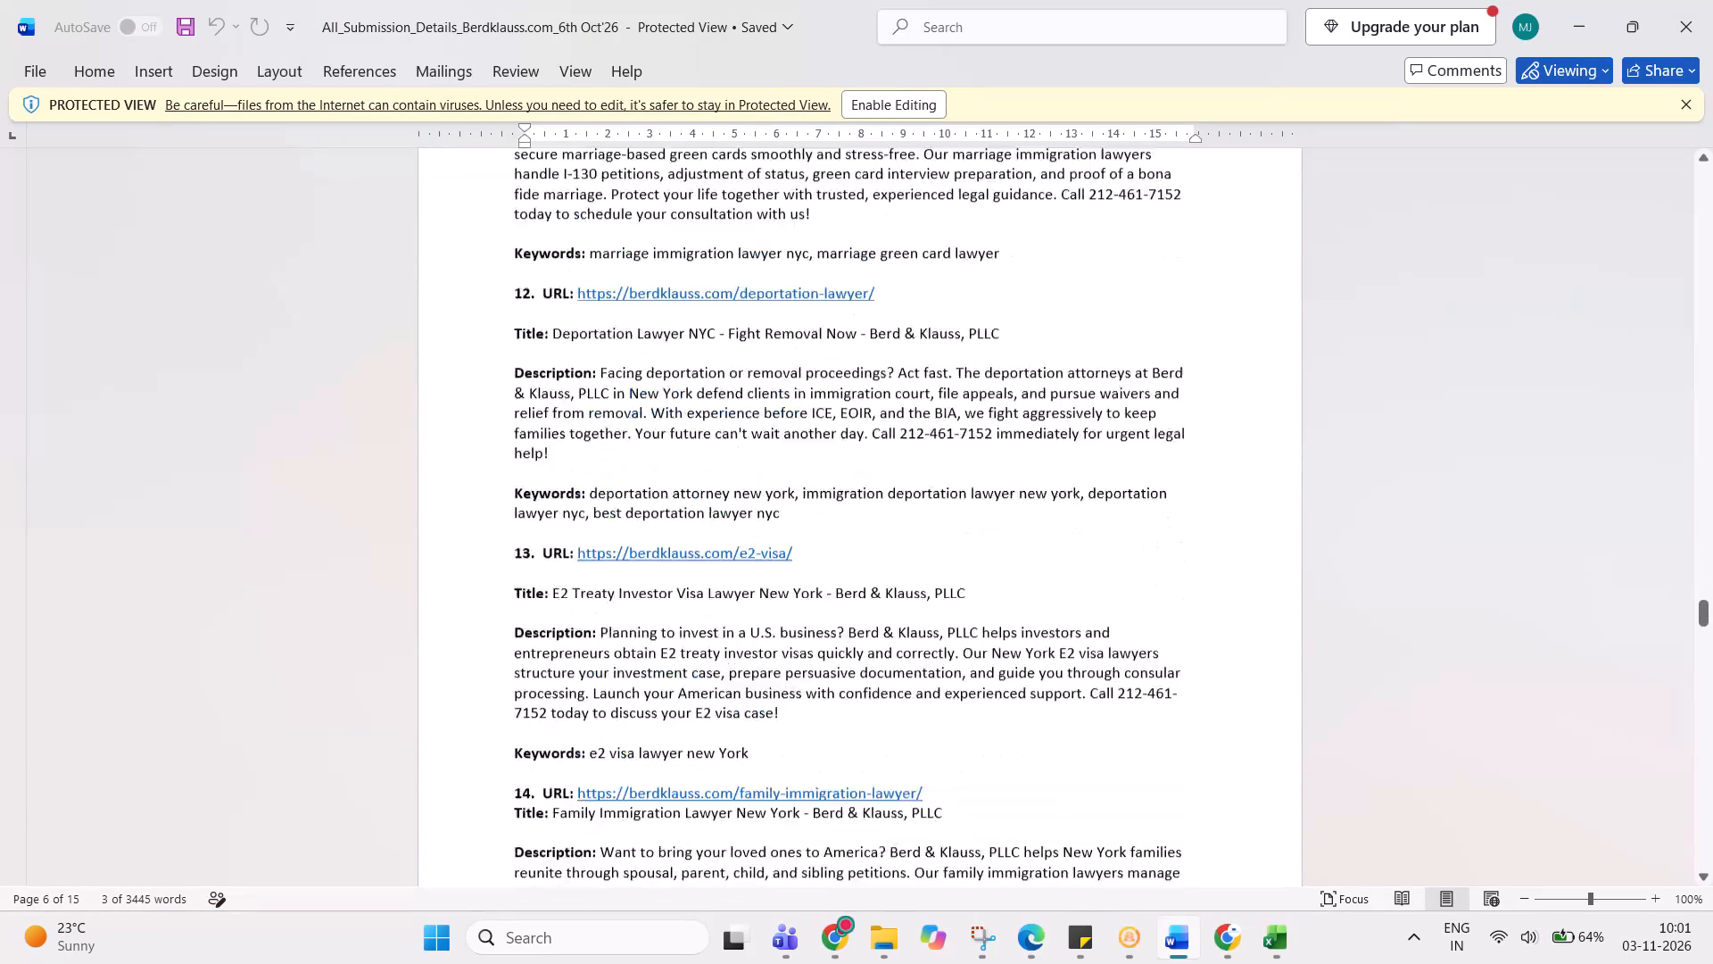
scroll(848, 693, down, 14)
scroll(848, 693, down, 14)
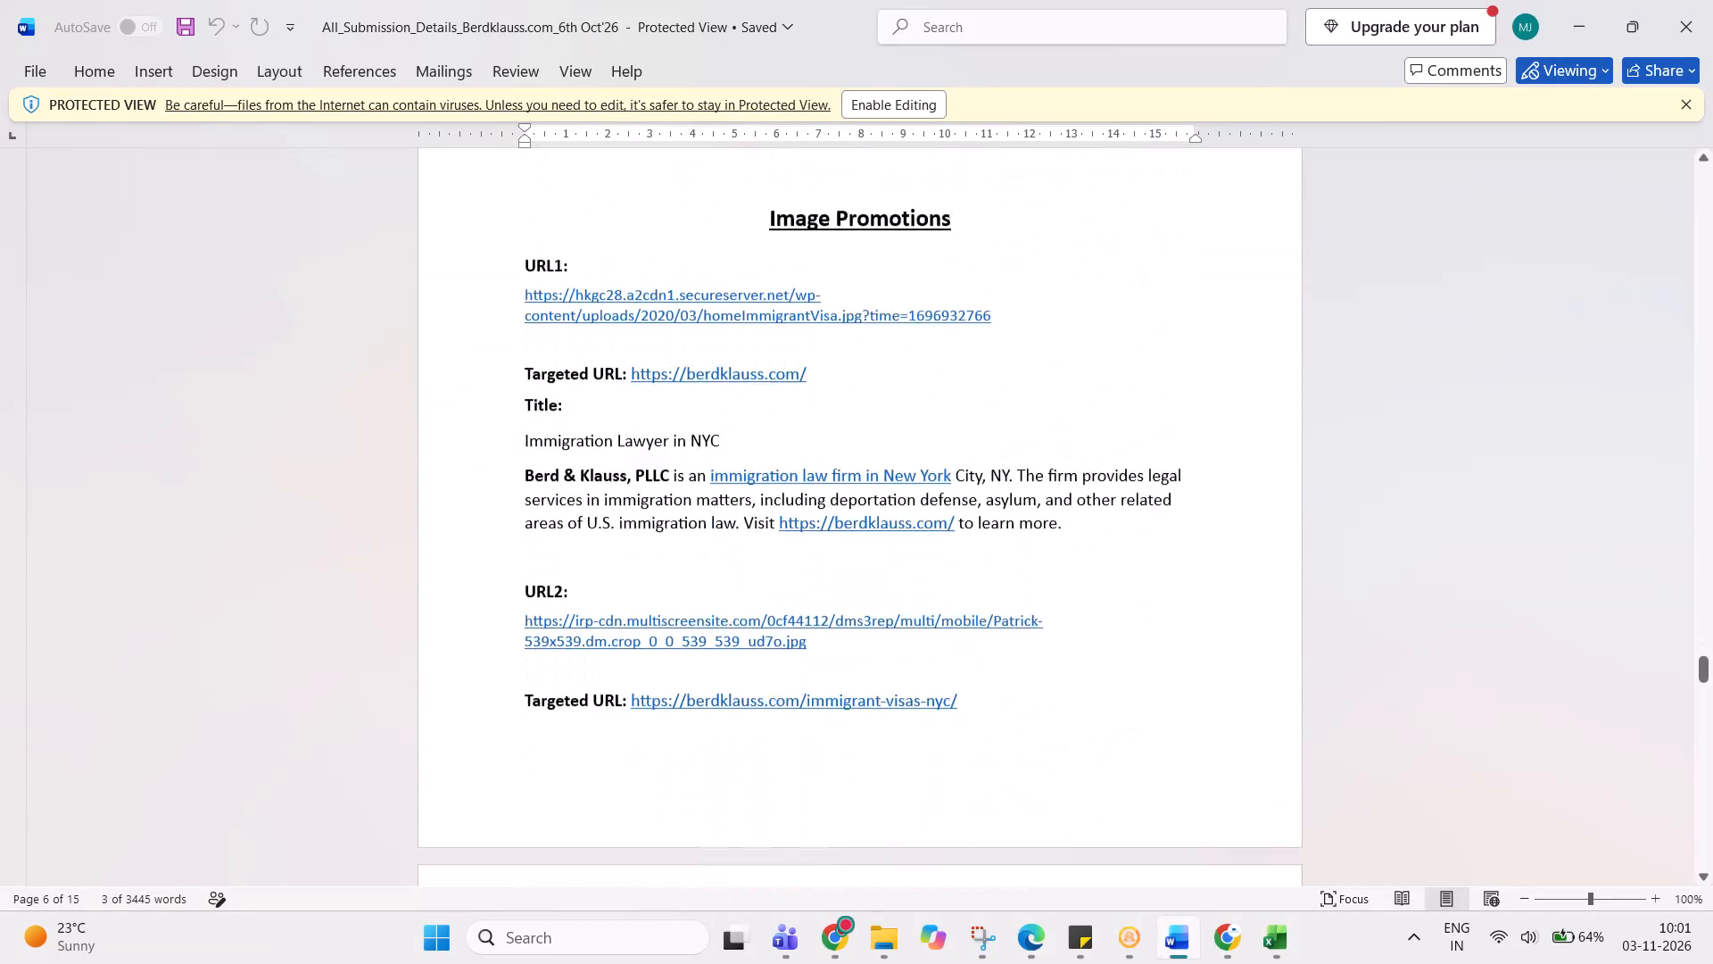
scroll(848, 693, down, 19)
scroll(846, 753, down, 4)
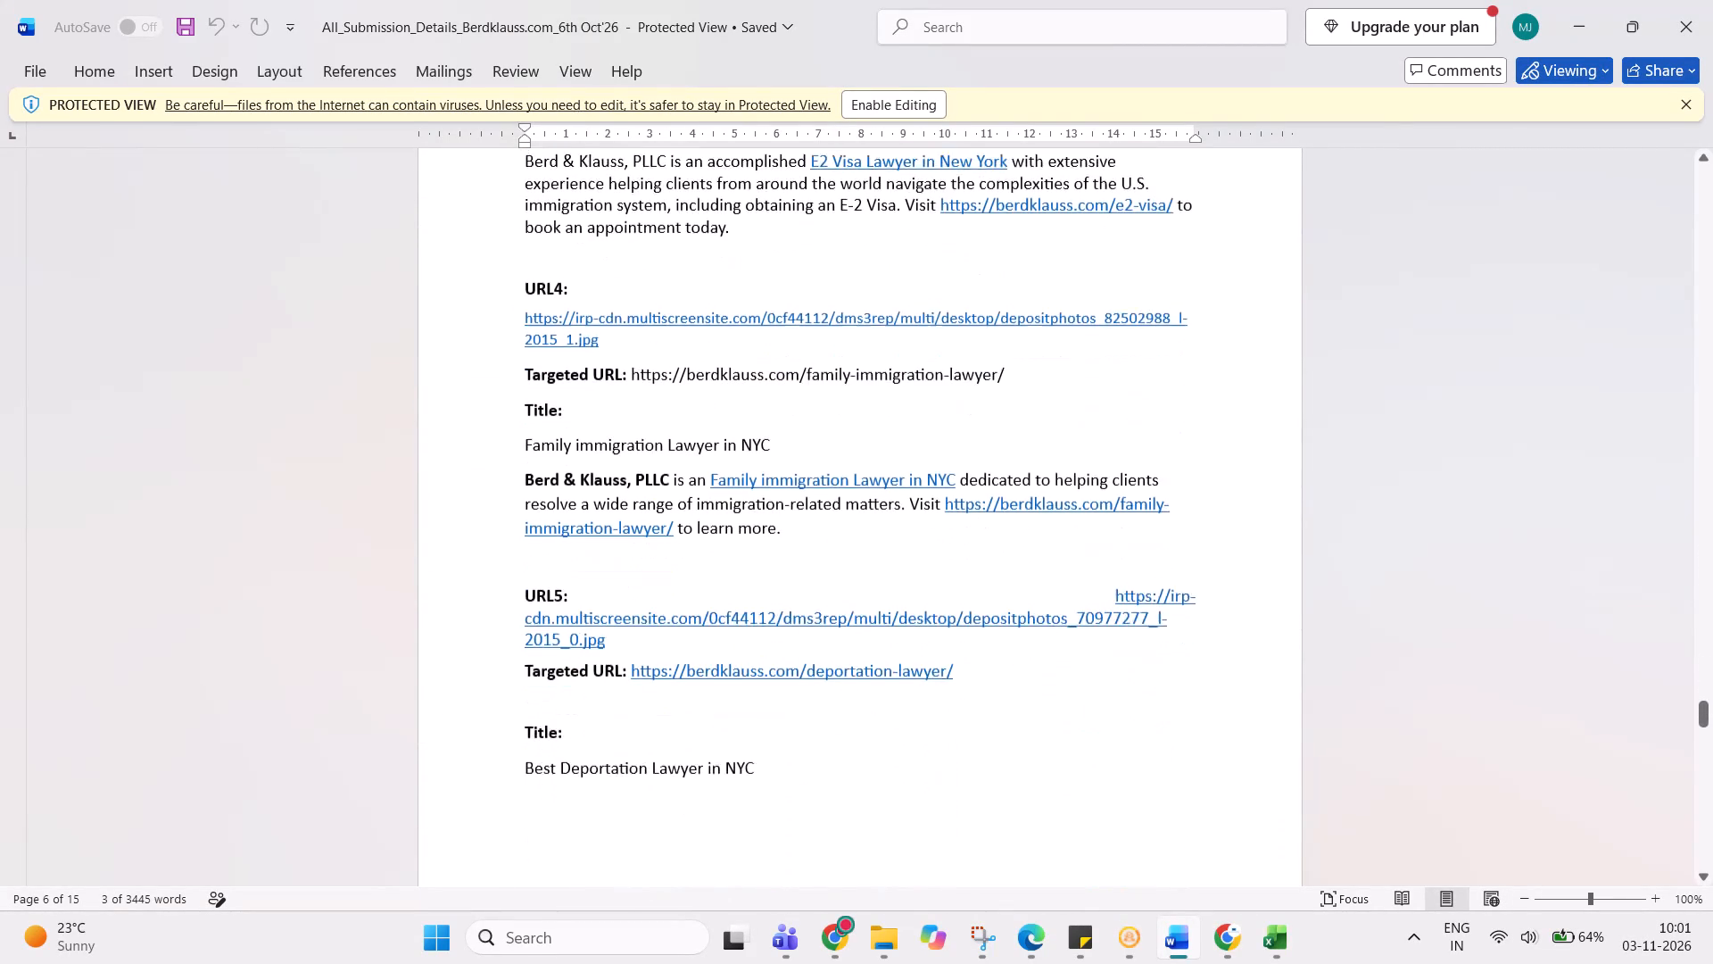
scroll(847, 757, down, 17)
scroll(840, 800, down, 7)
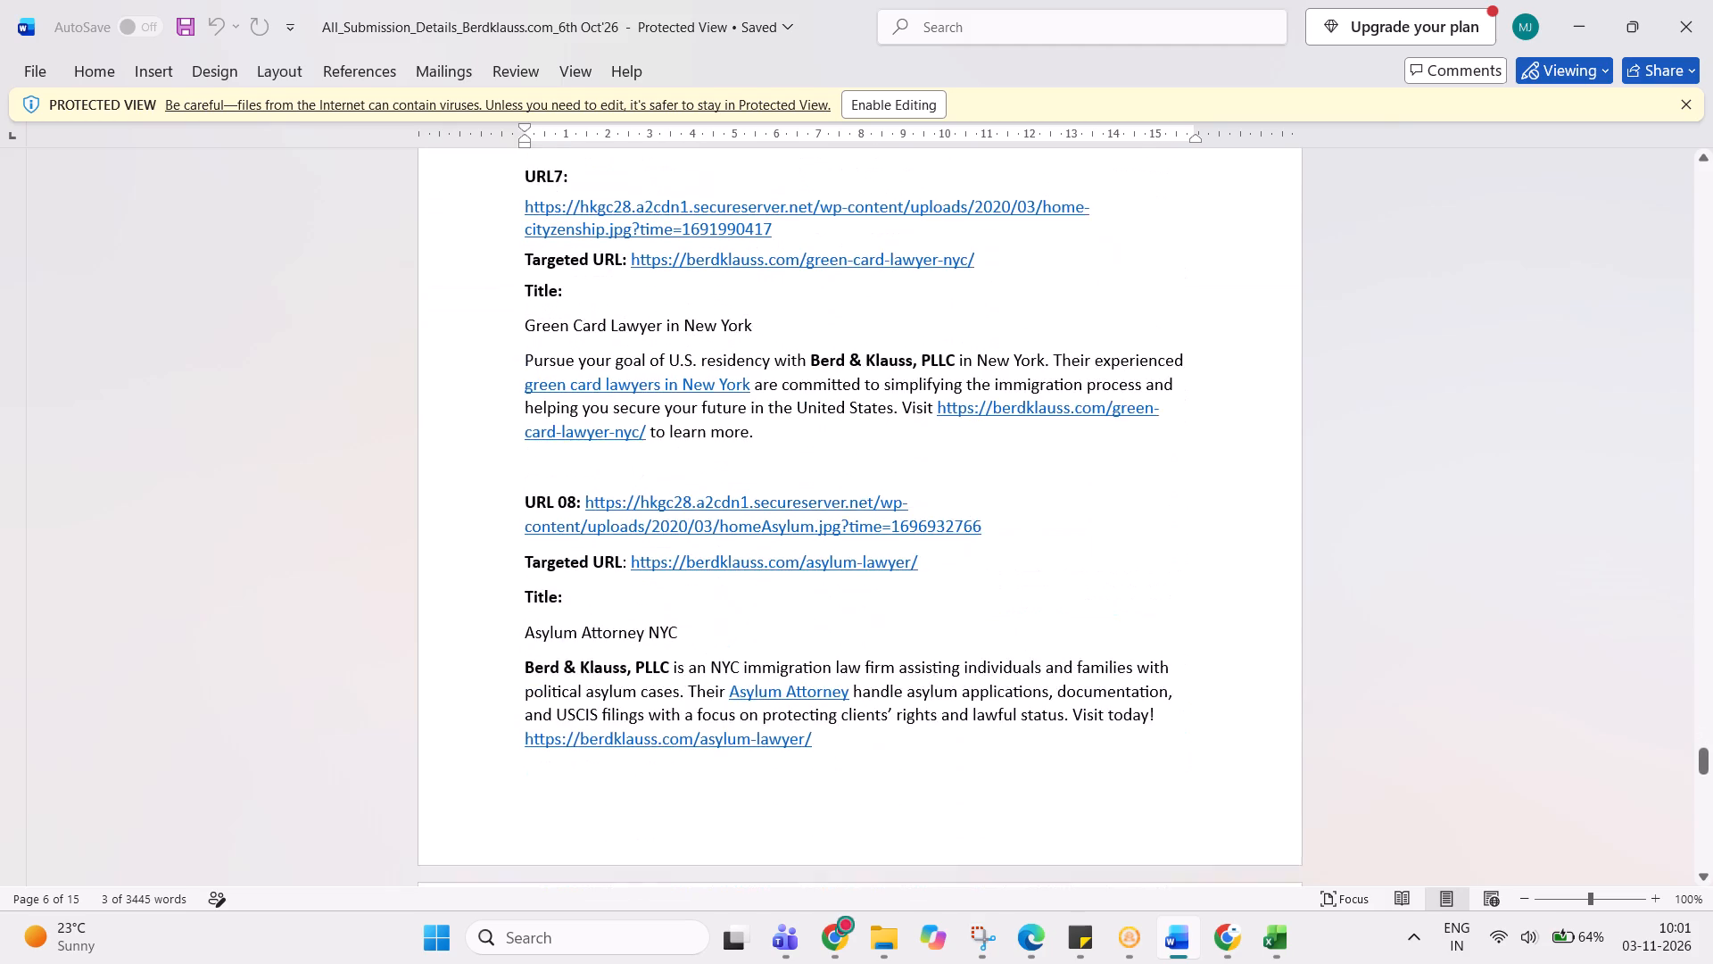
scroll(840, 806, down, 18)
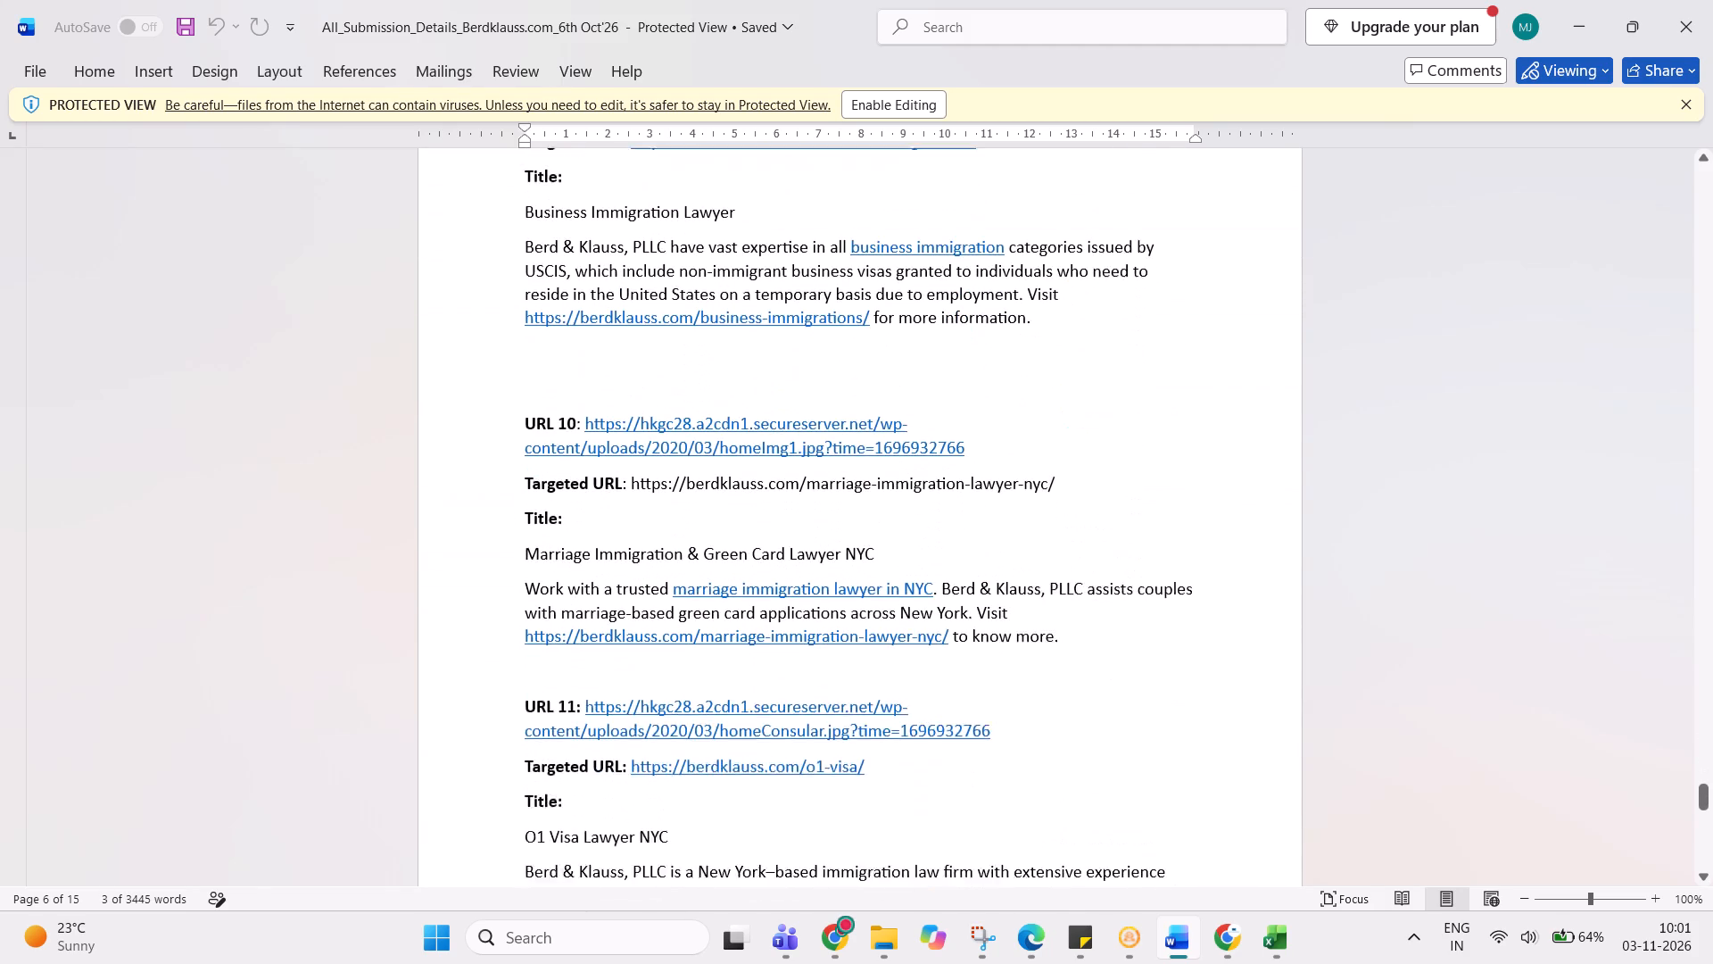
scroll(920, 741, down, 15)
scroll(919, 783, down, 6)
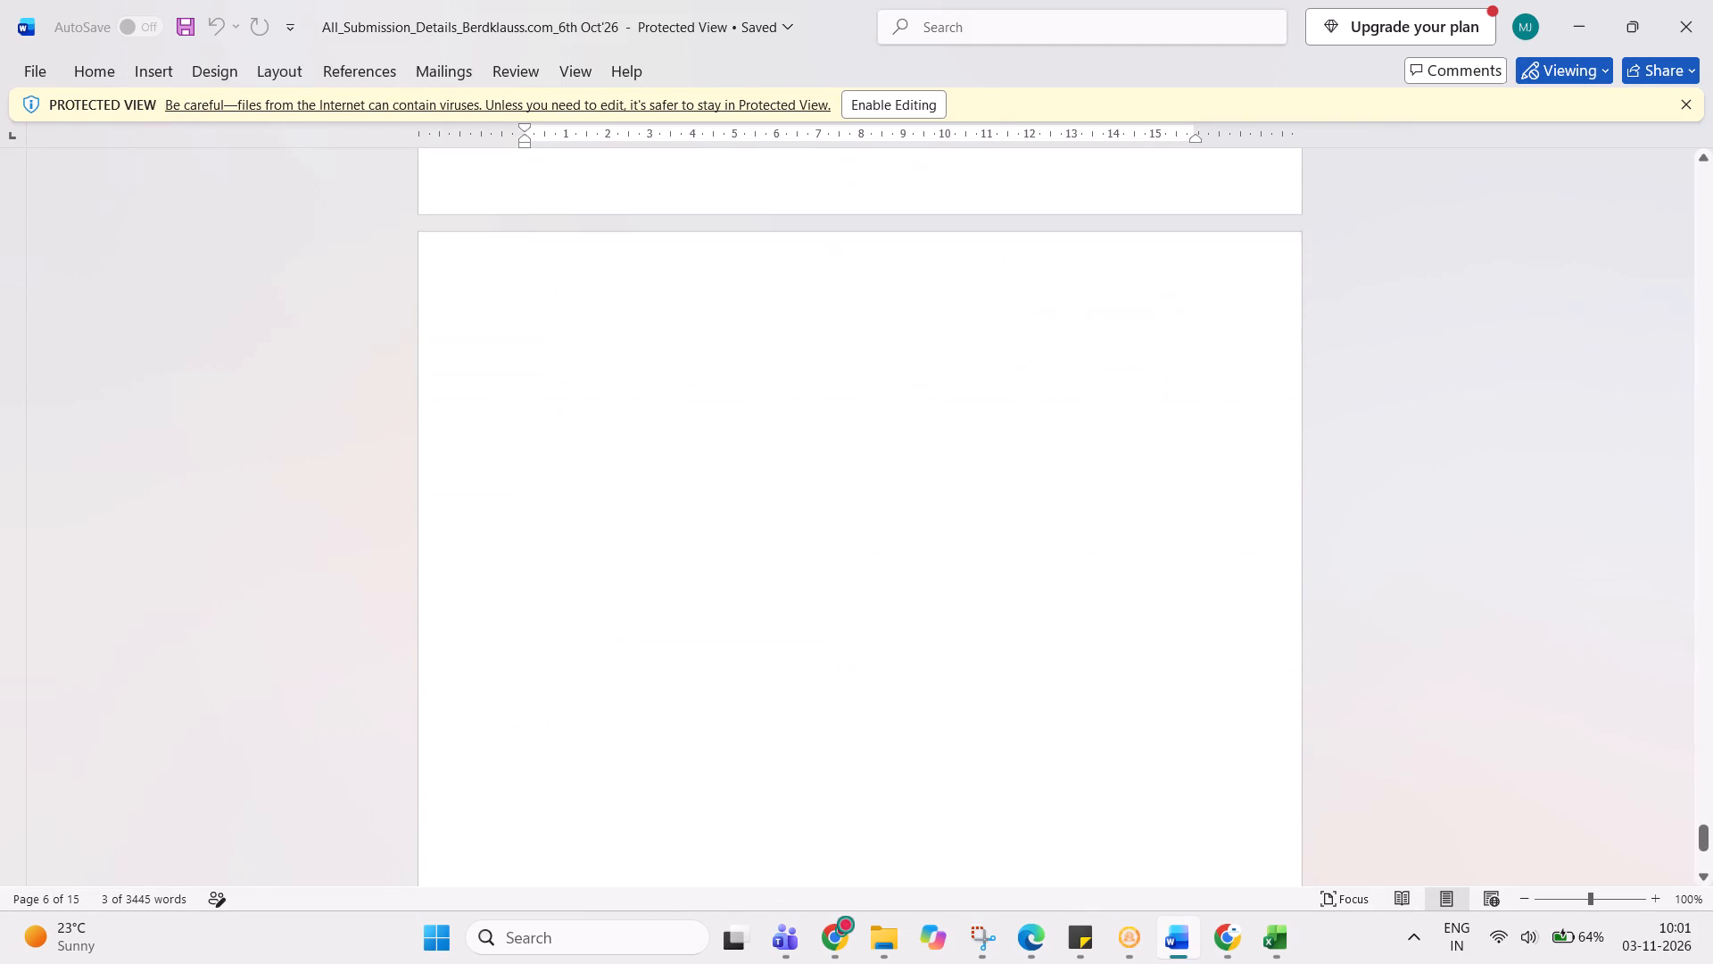
scroll(919, 783, down, 5)
Switch to the Backlink-Opportunities workbook in Excel to view the directory list.
click(1290, 939)
click(1385, 822)
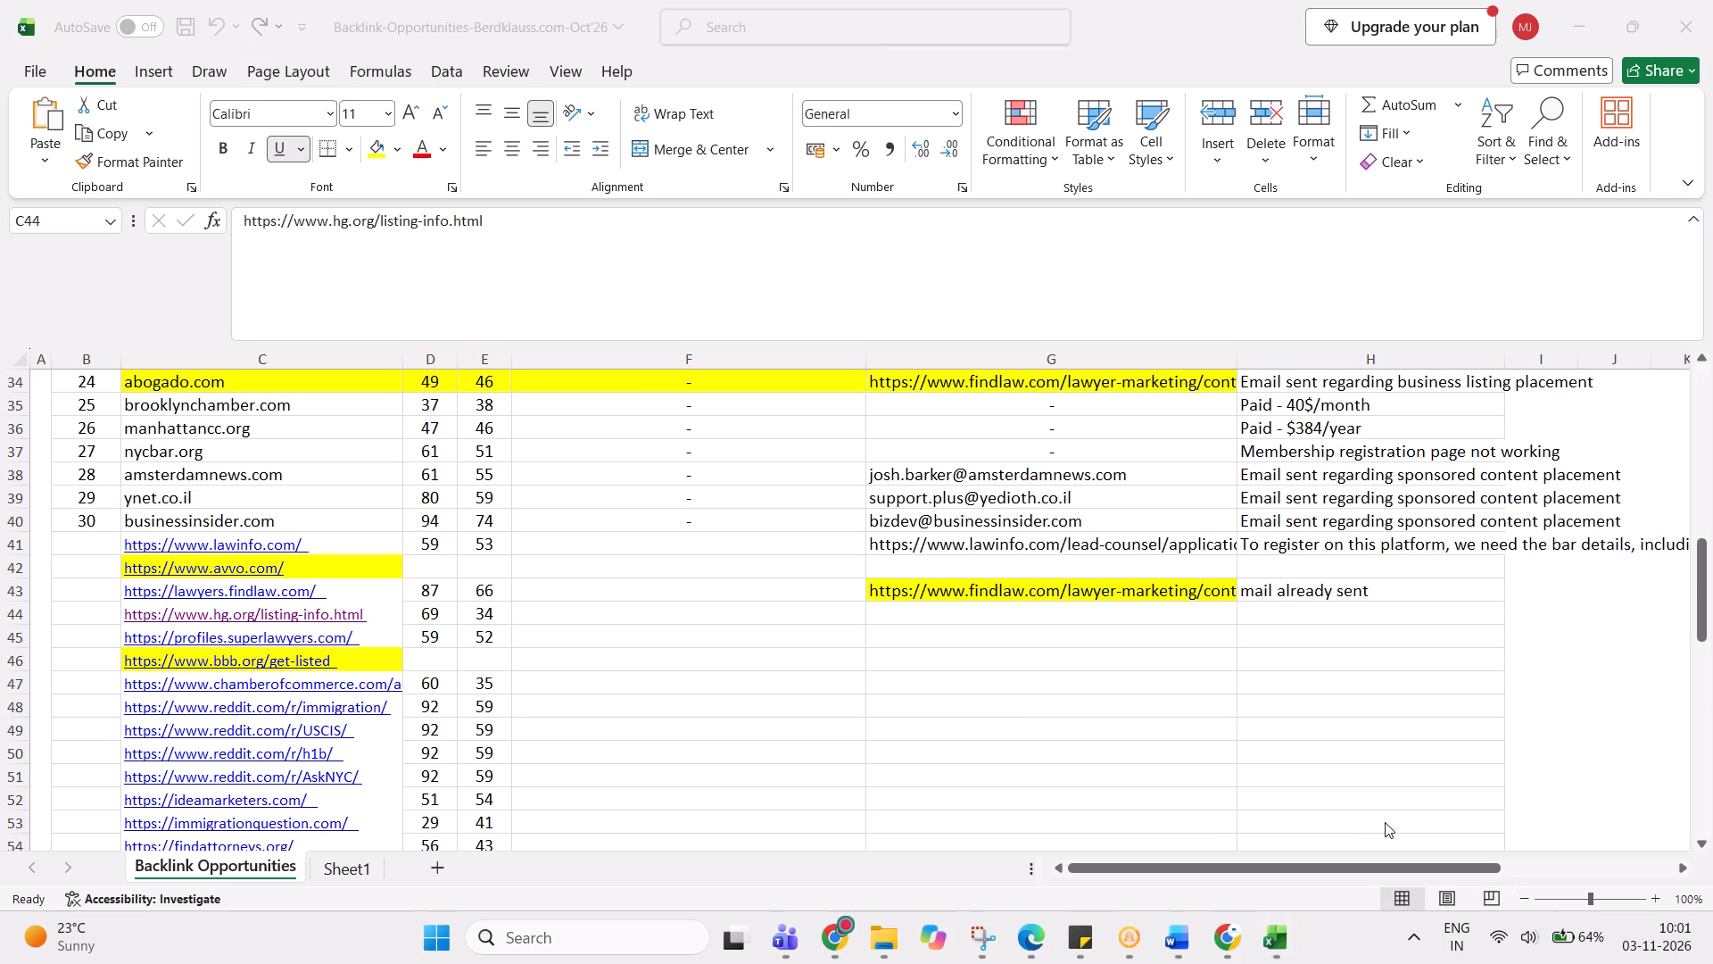
click(835, 943)
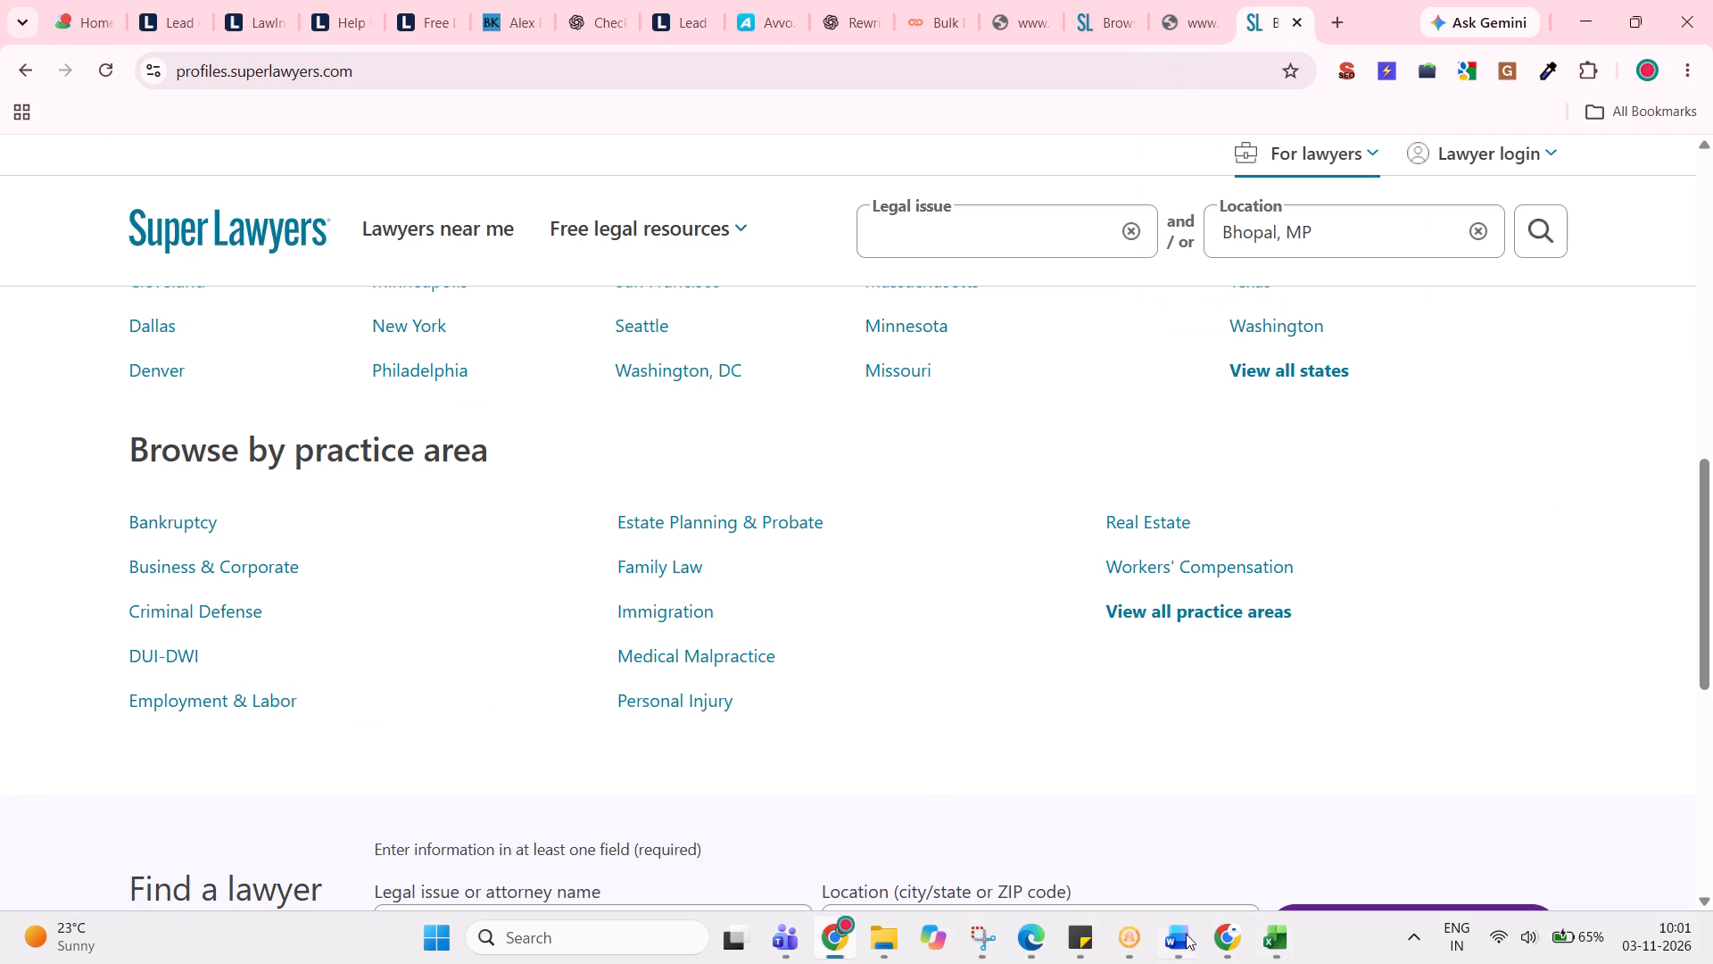
click(1231, 933)
scroll(633, 598, down, 7)
scroll(627, 607, up, 7)
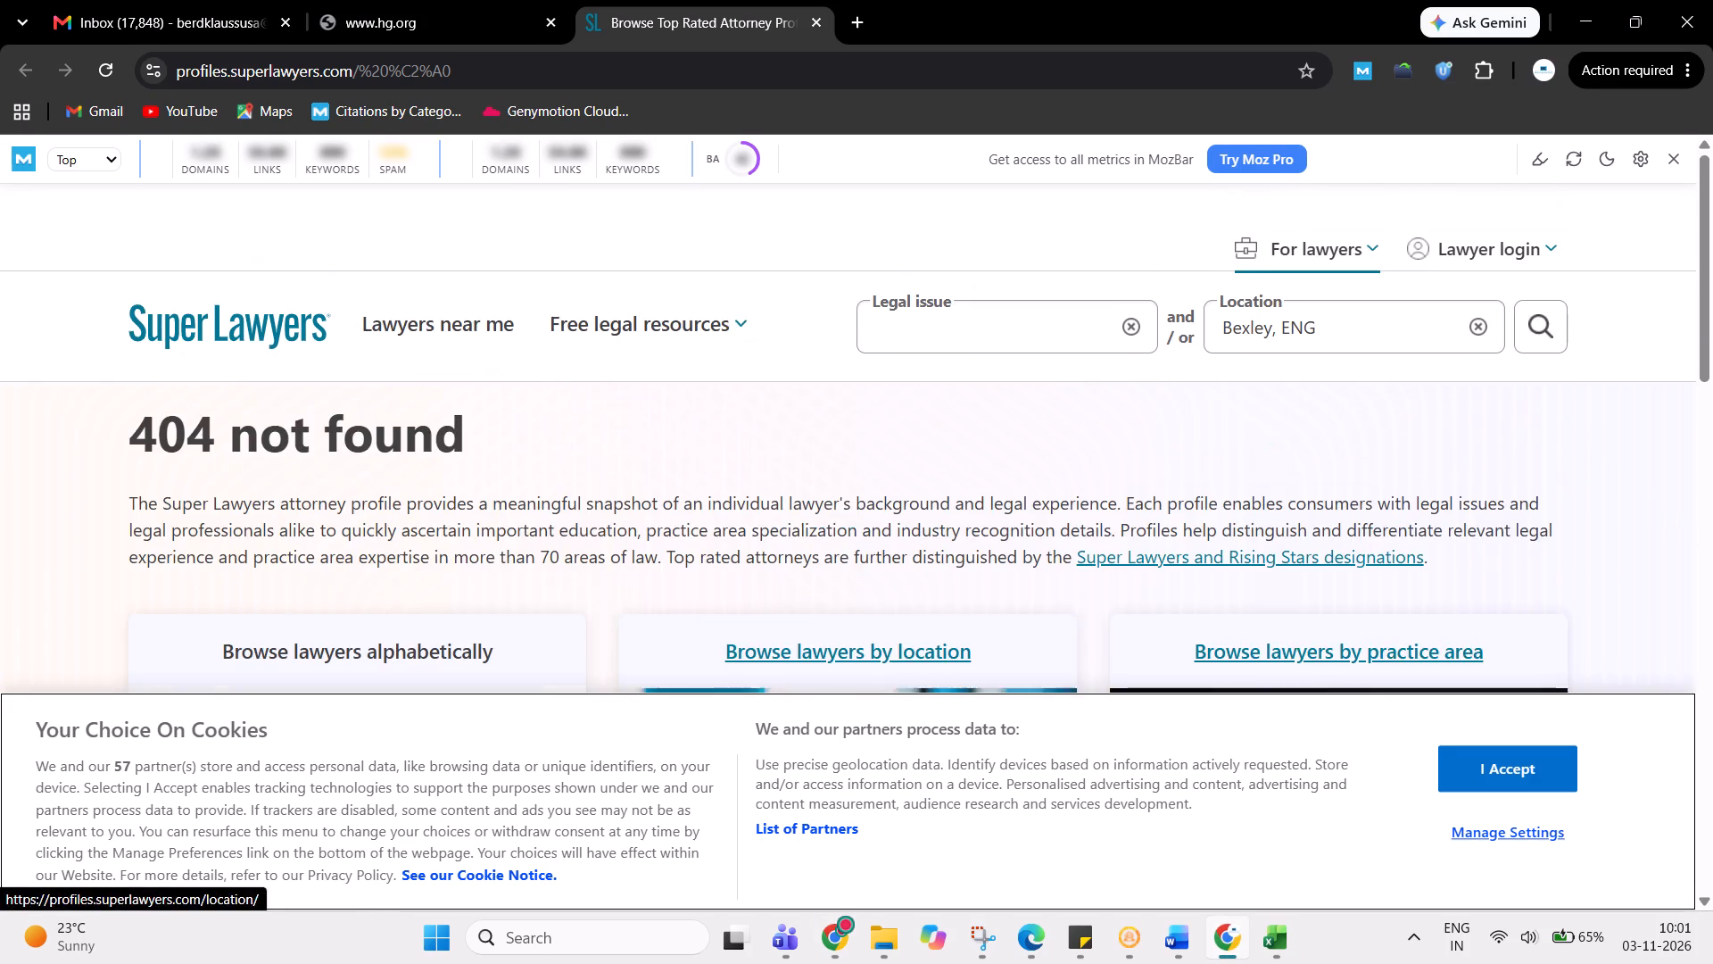
scroll(623, 567, up, 4)
click(525, 0)
click(552, 17)
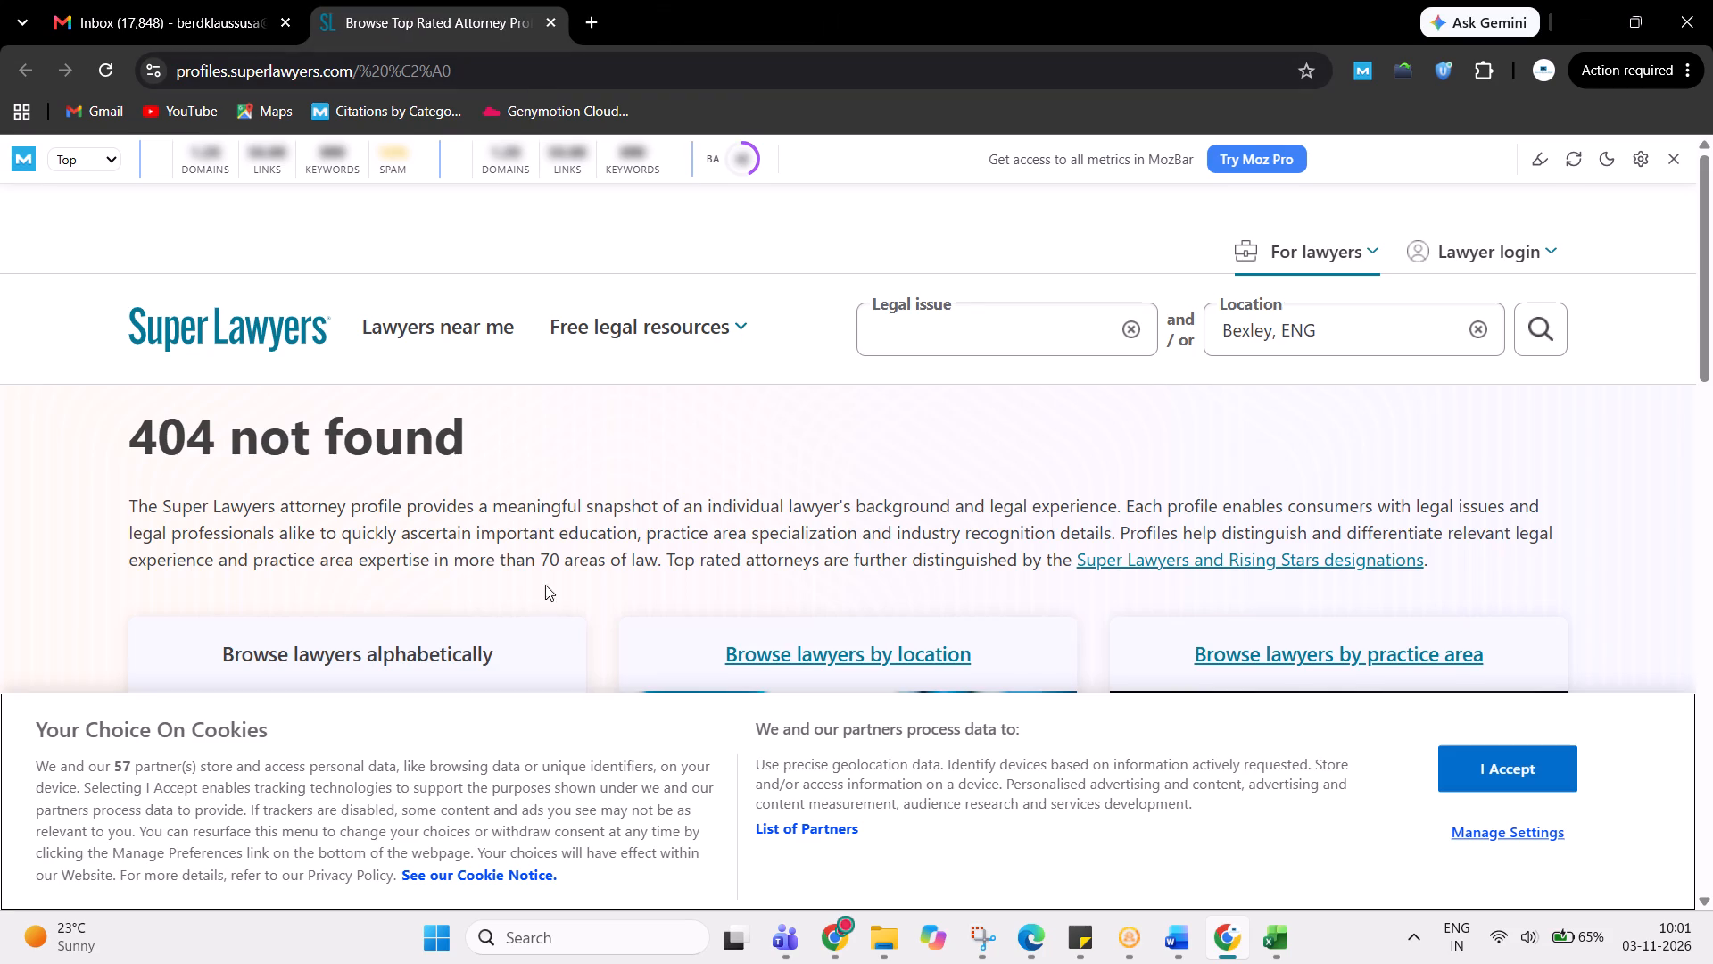
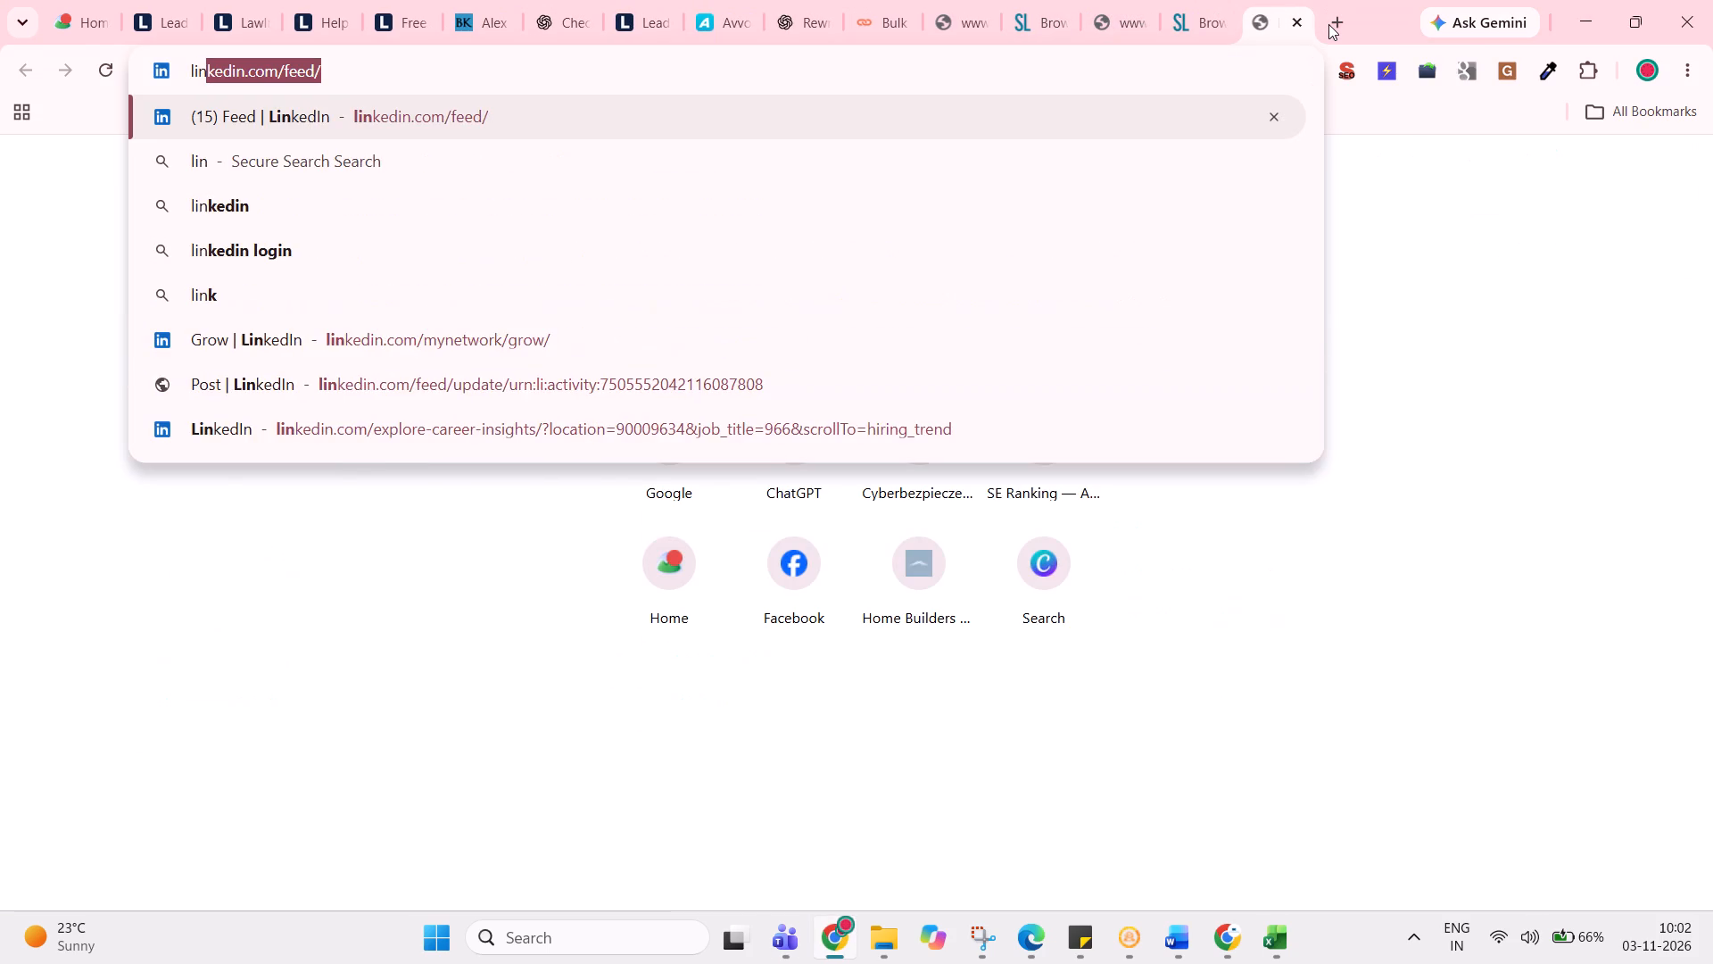
Load the LinkedIn feed page at linkedin.com/feed/ in the current browser tab.
key(Return)
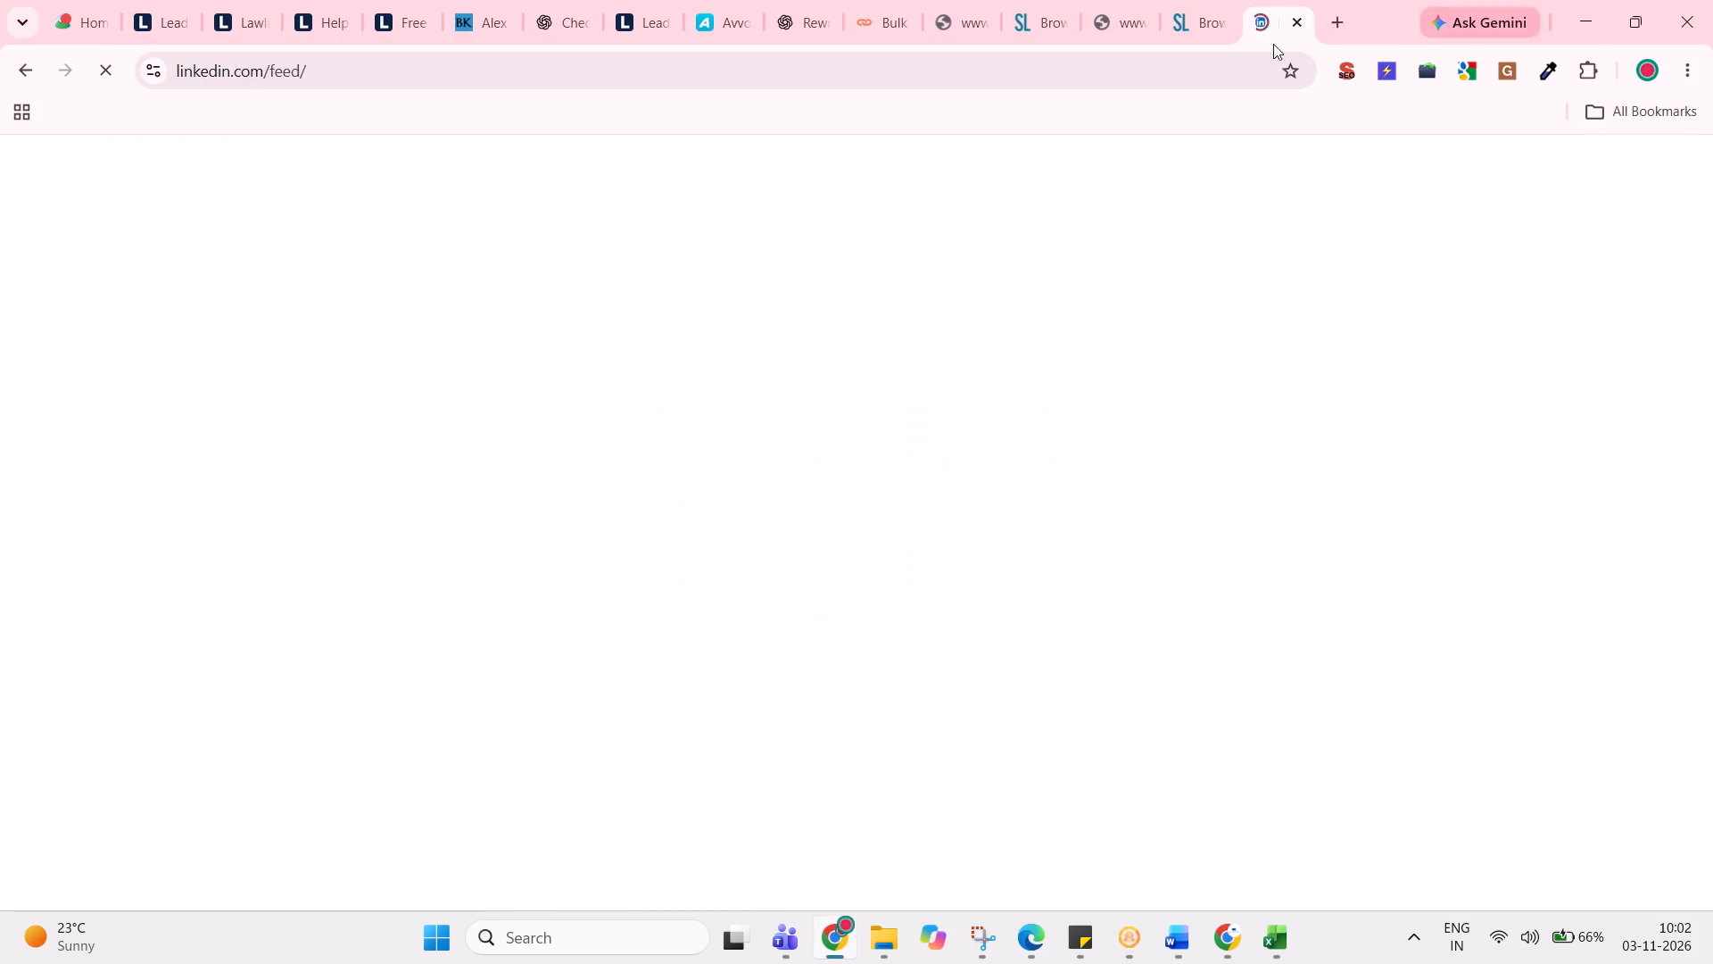
Open the Google homepage in a new browser tab, keeping the LinkedIn feed open.
click(1329, 24)
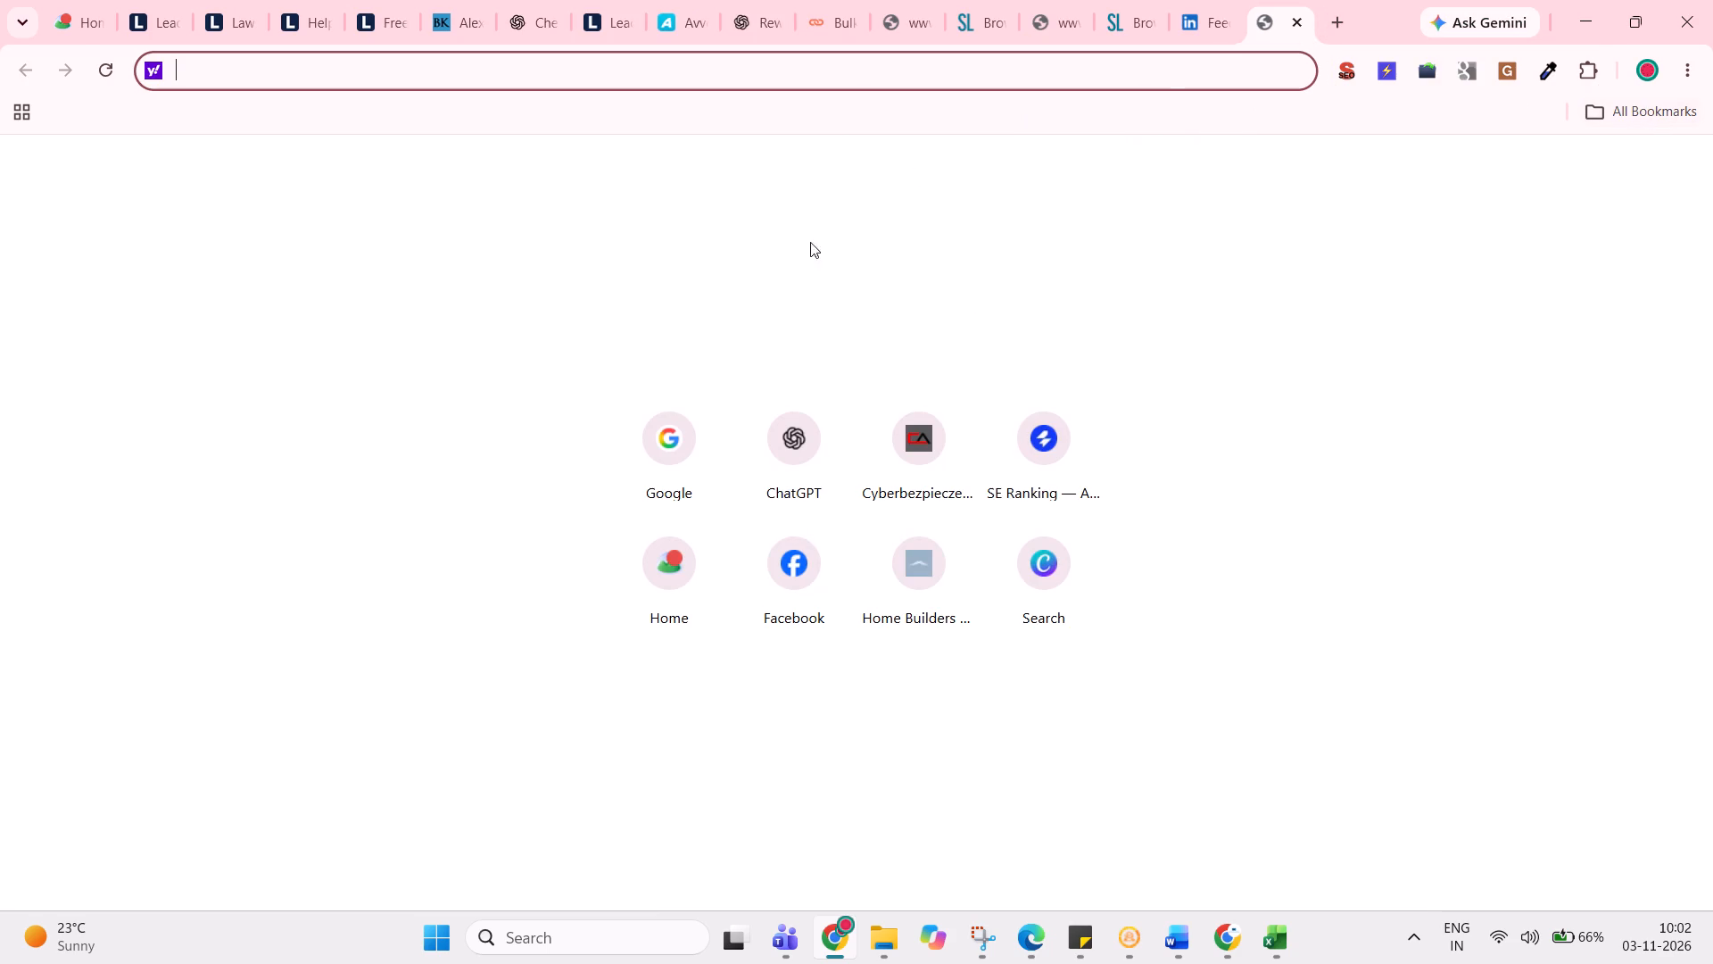
click(677, 467)
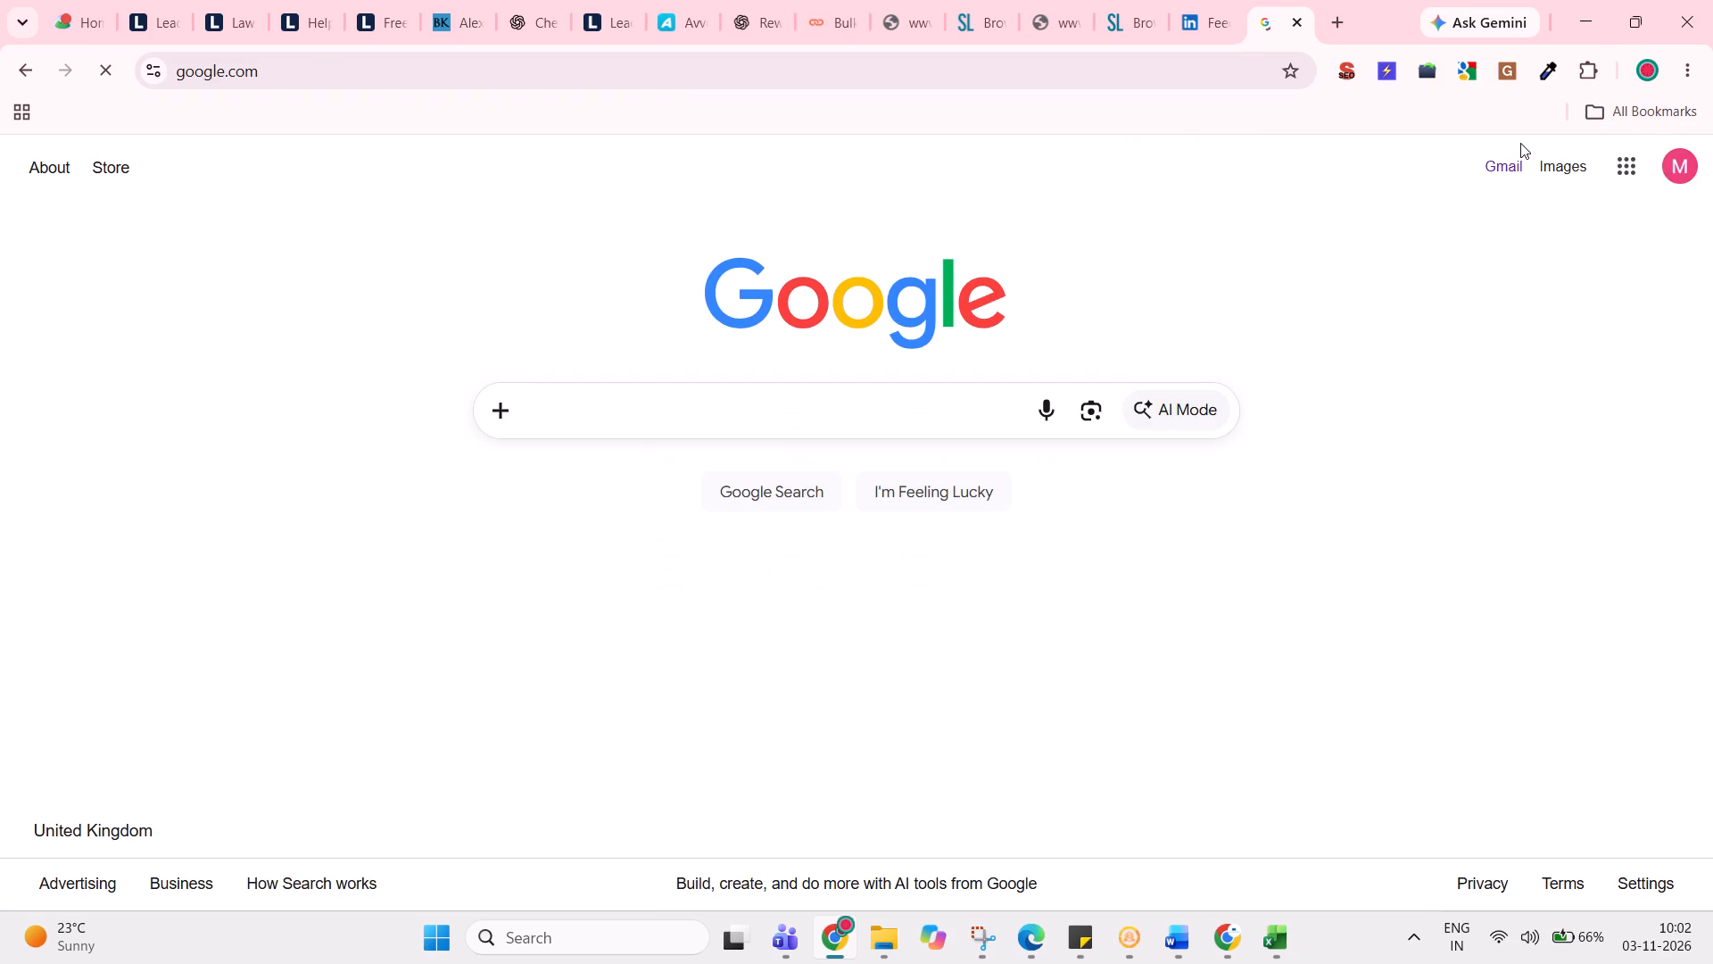
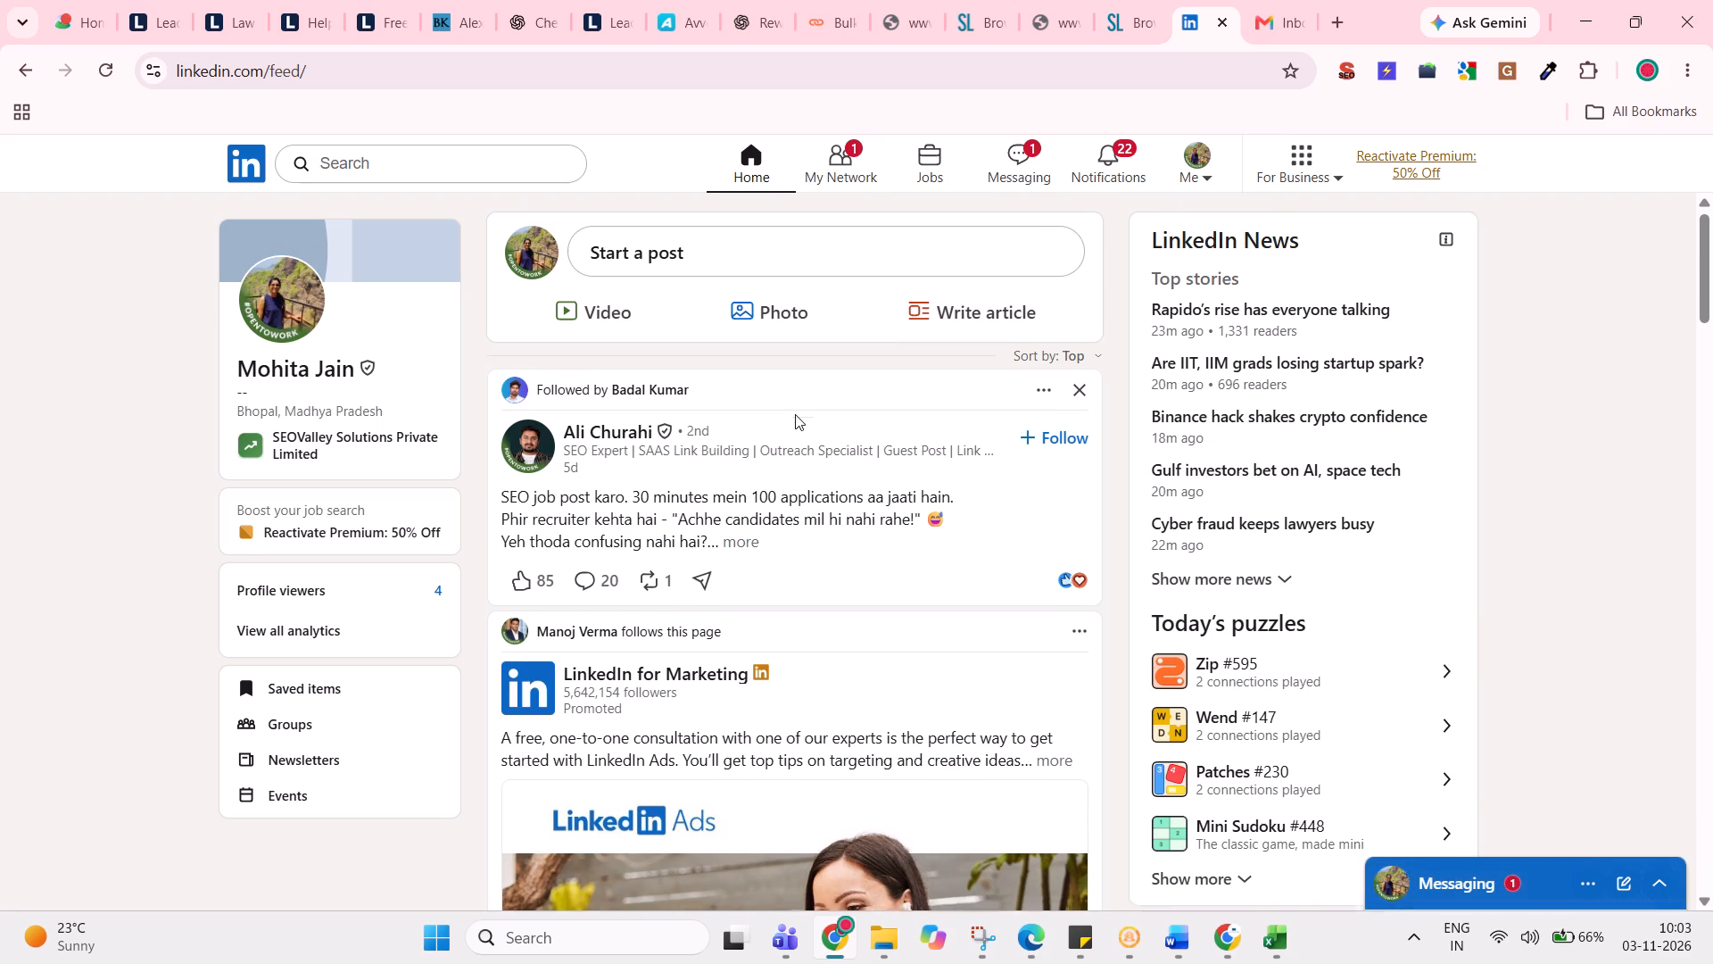
Open the signed-in account's own LinkedIn profile page from the home feed to view its details.
scroll(795, 414, down, 2)
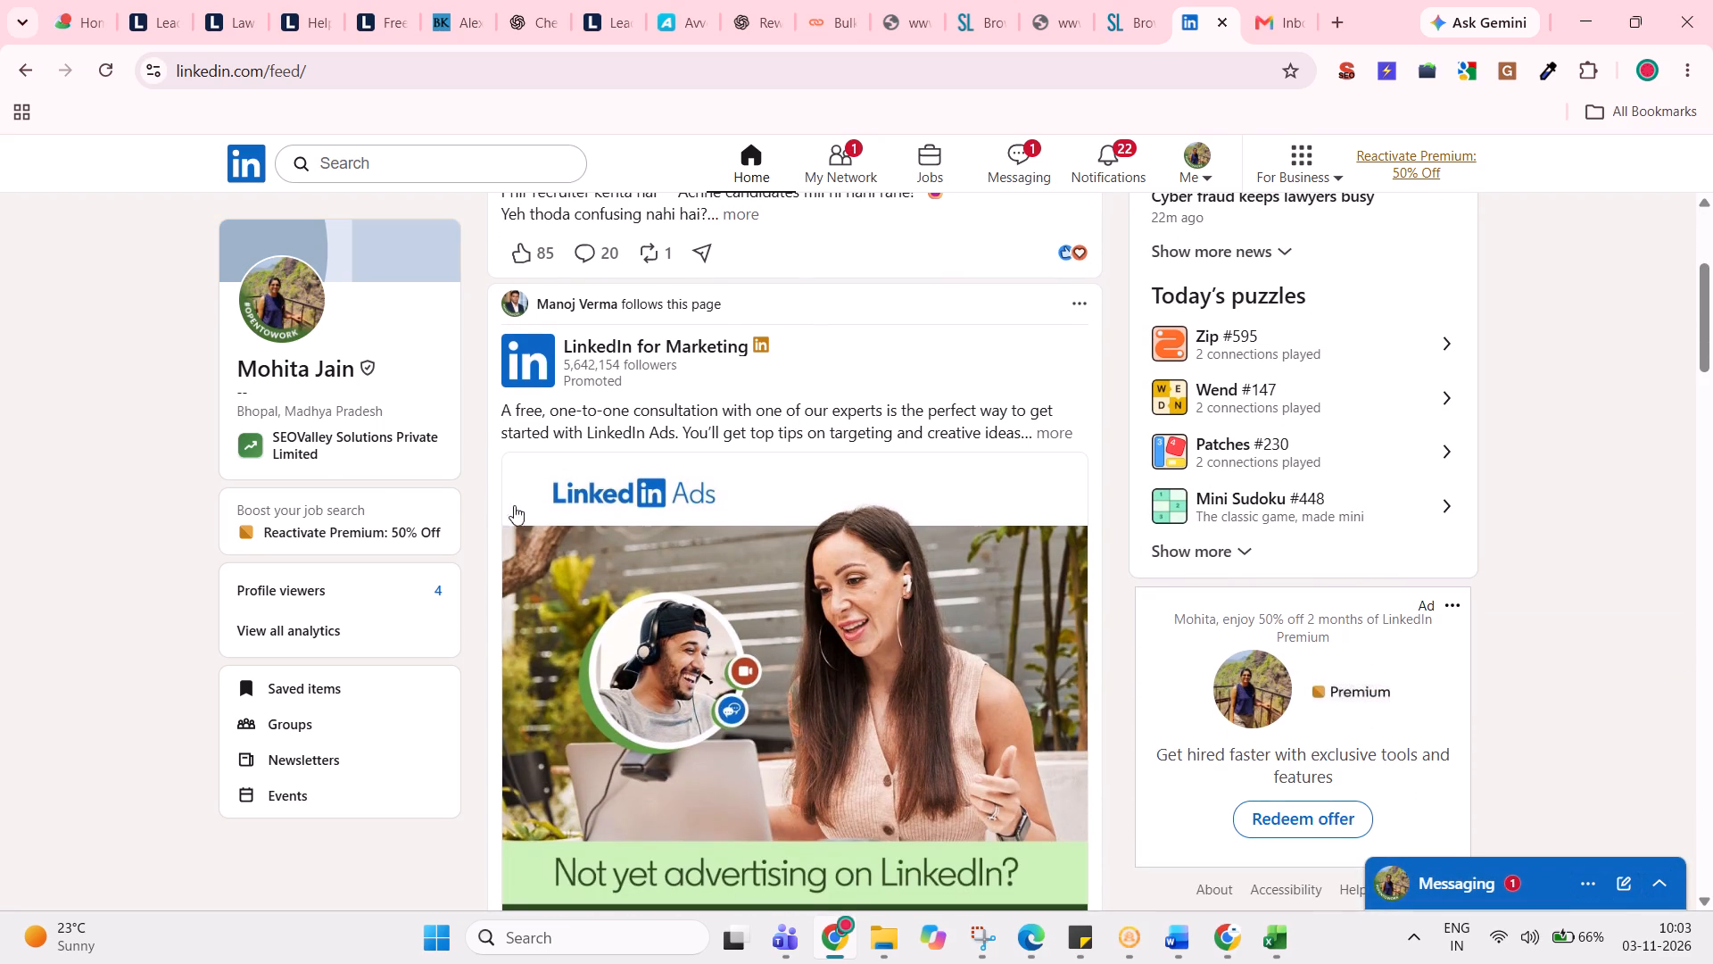
click(302, 454)
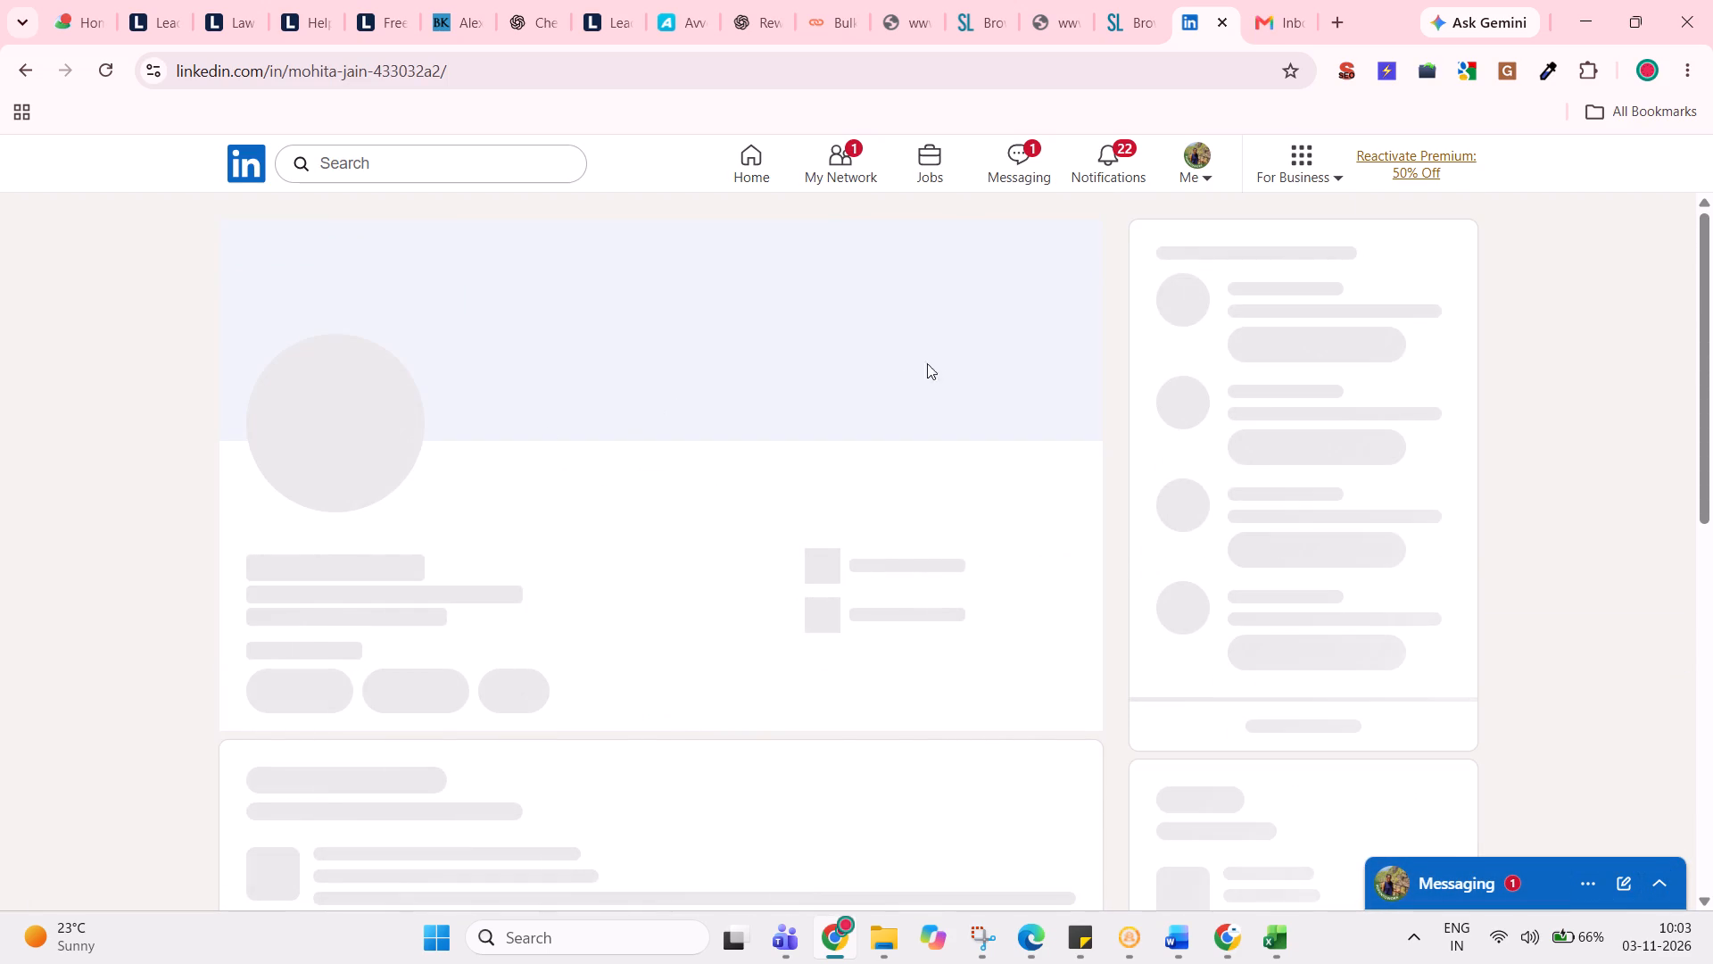
scroll(160, 499, down, 3)
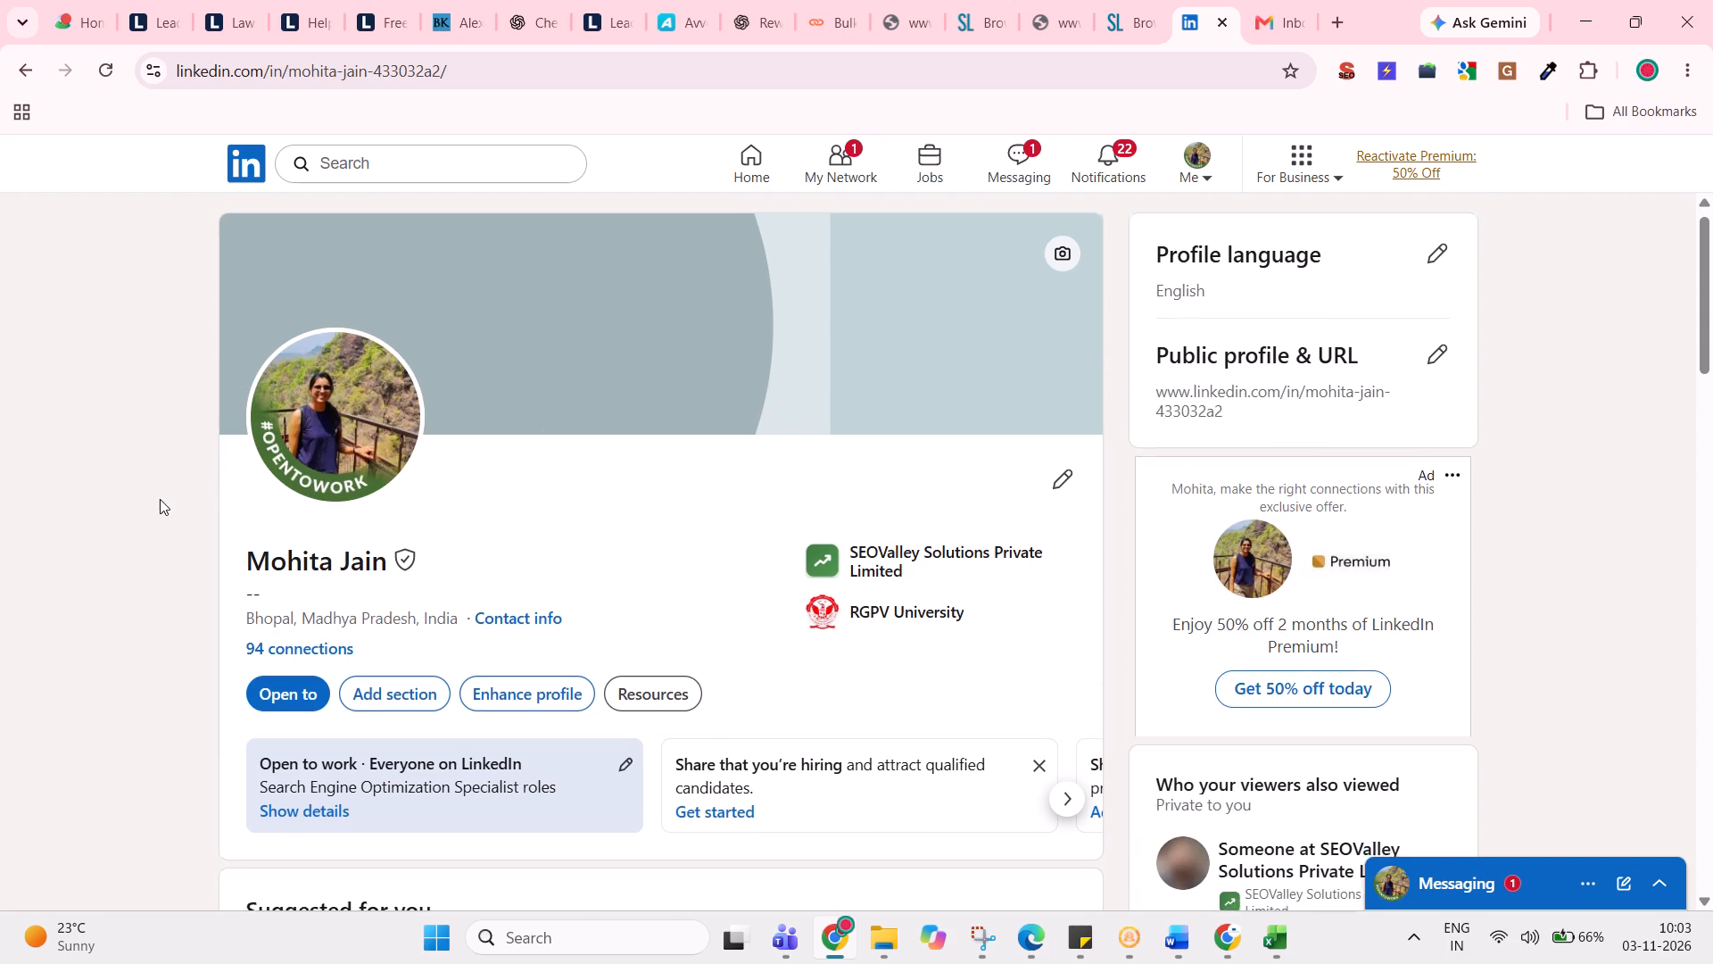
Look through the LinkedIn profile's analytics, activity, experience and education sections.
scroll(160, 499, down, 5)
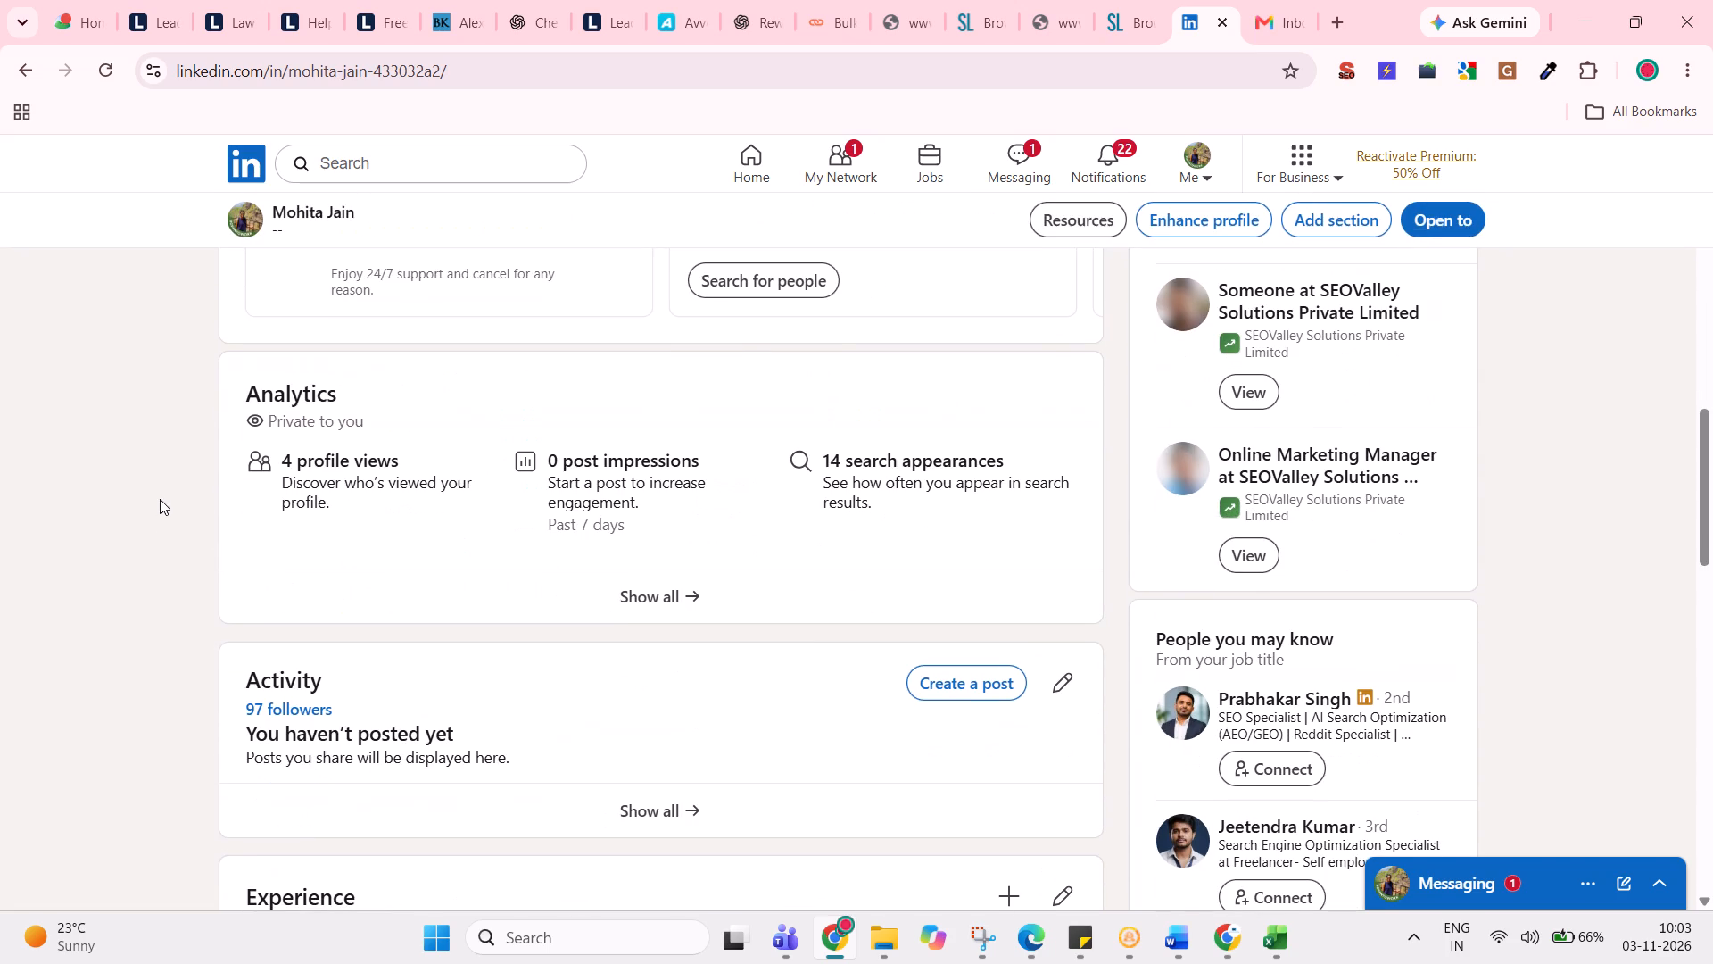
scroll(160, 499, down, 4)
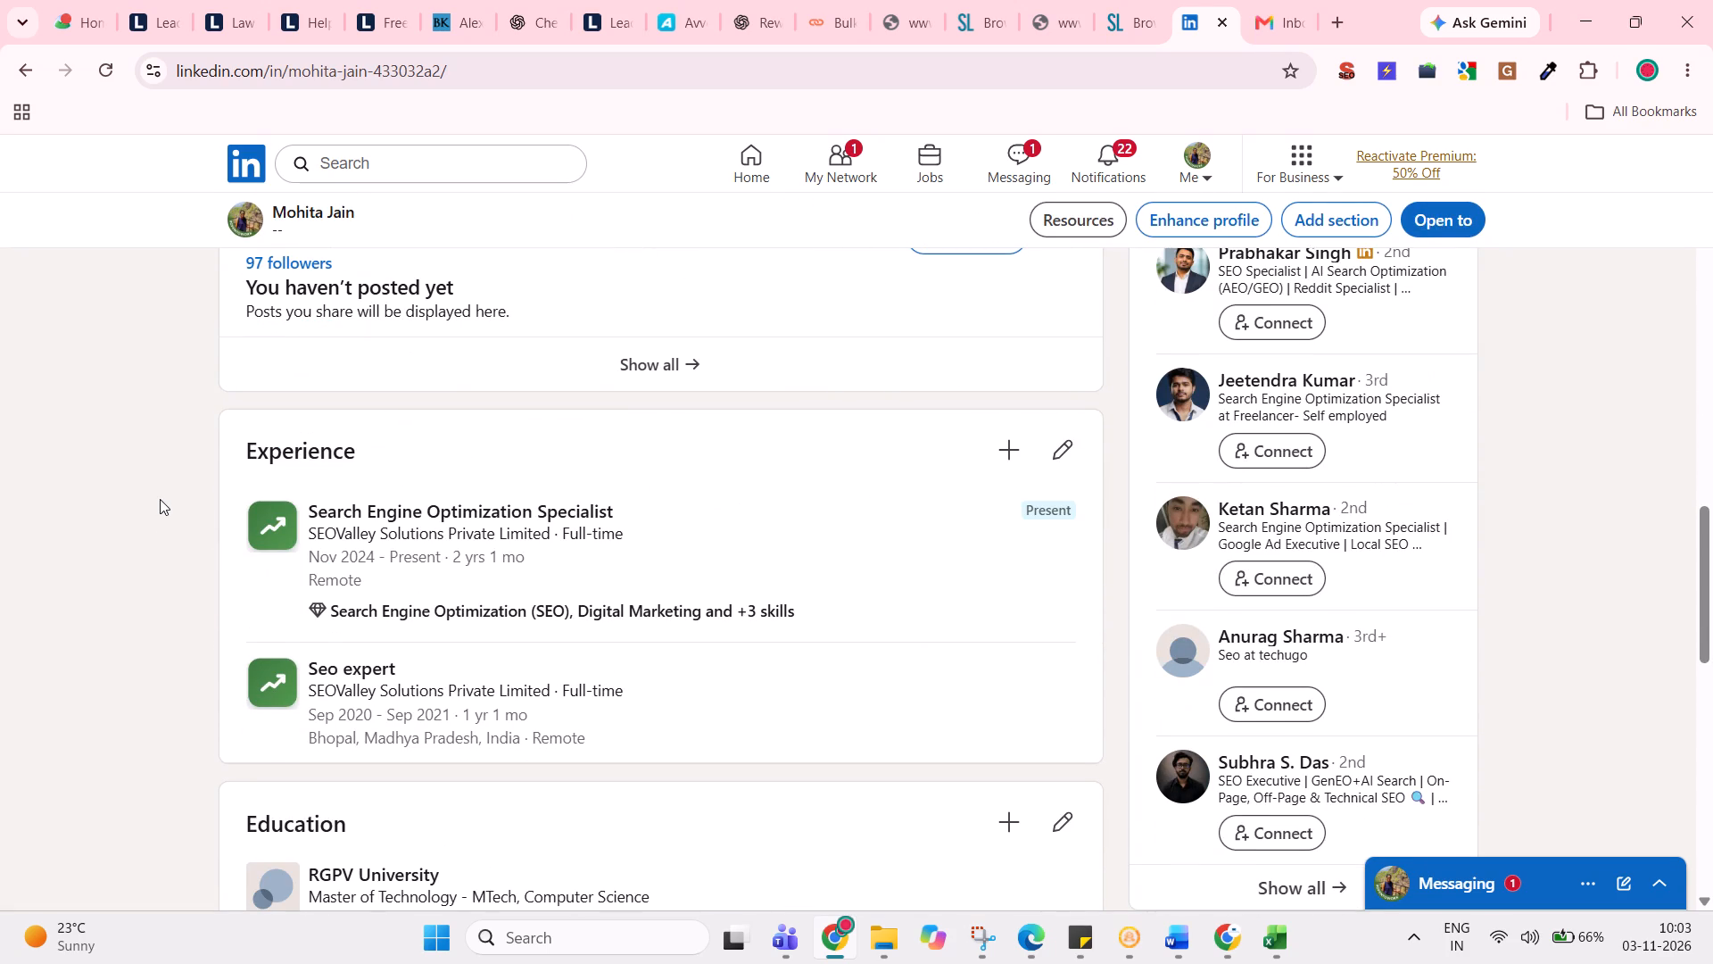
scroll(160, 499, down, 1)
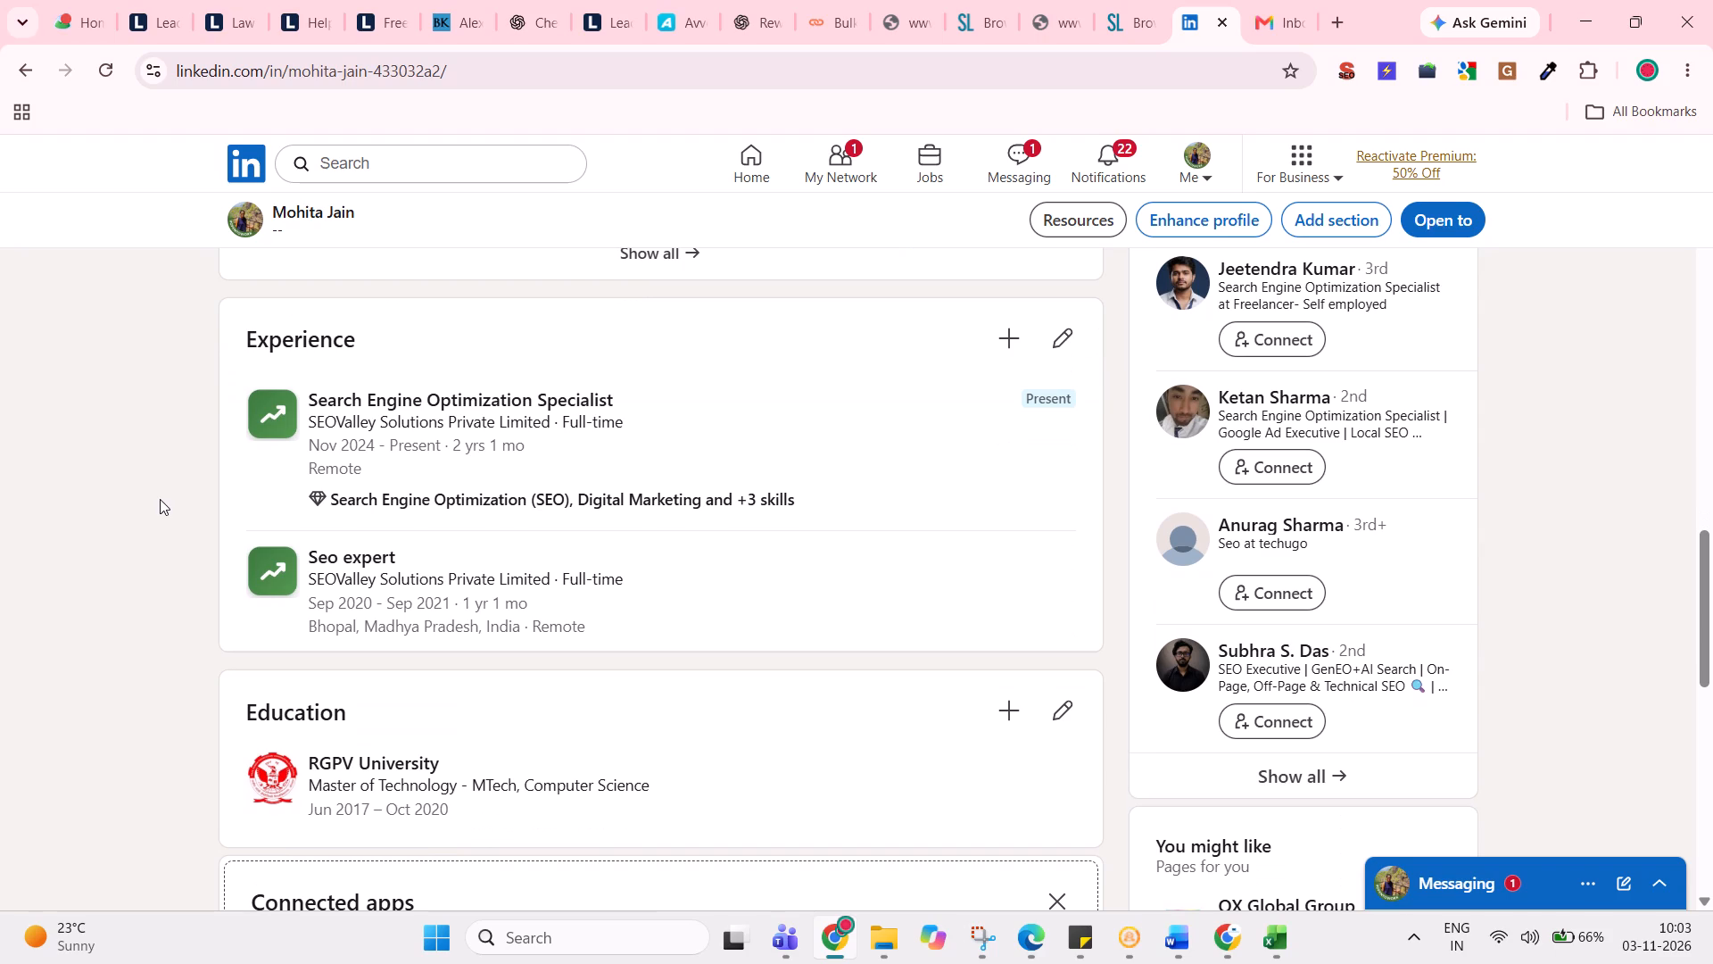
scroll(160, 499, up, 14)
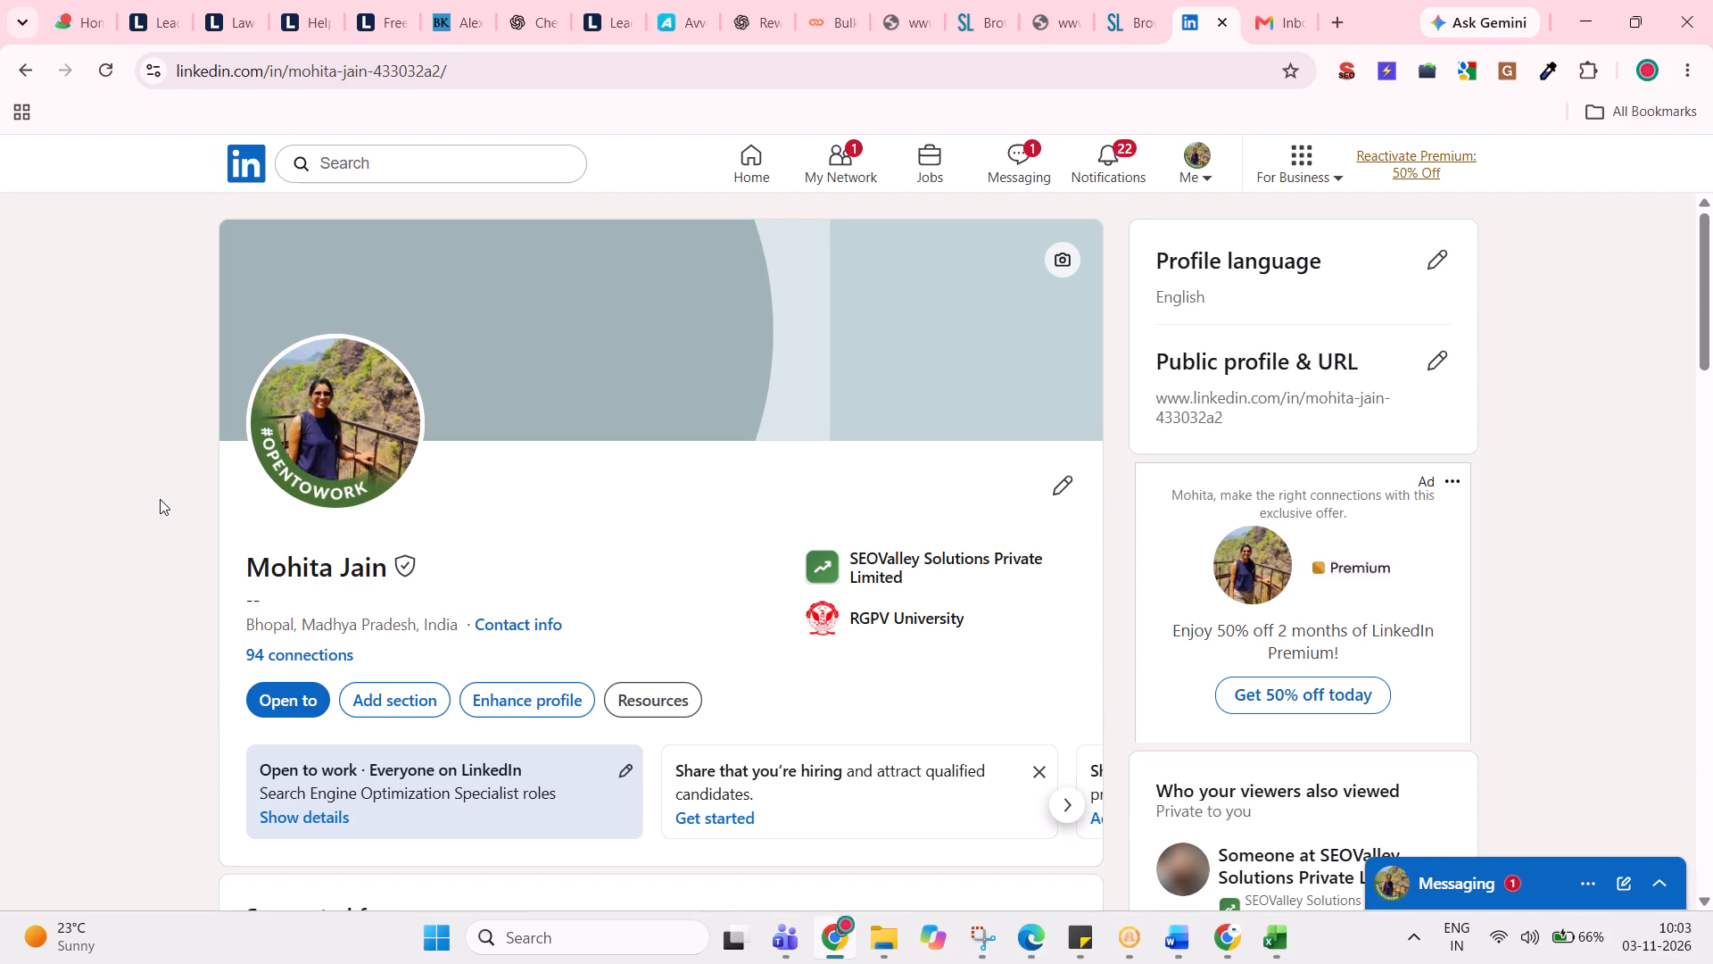
scroll(160, 499, up, 7)
Browse the LinkedIn home feed and glance at the account options.
click(771, 170)
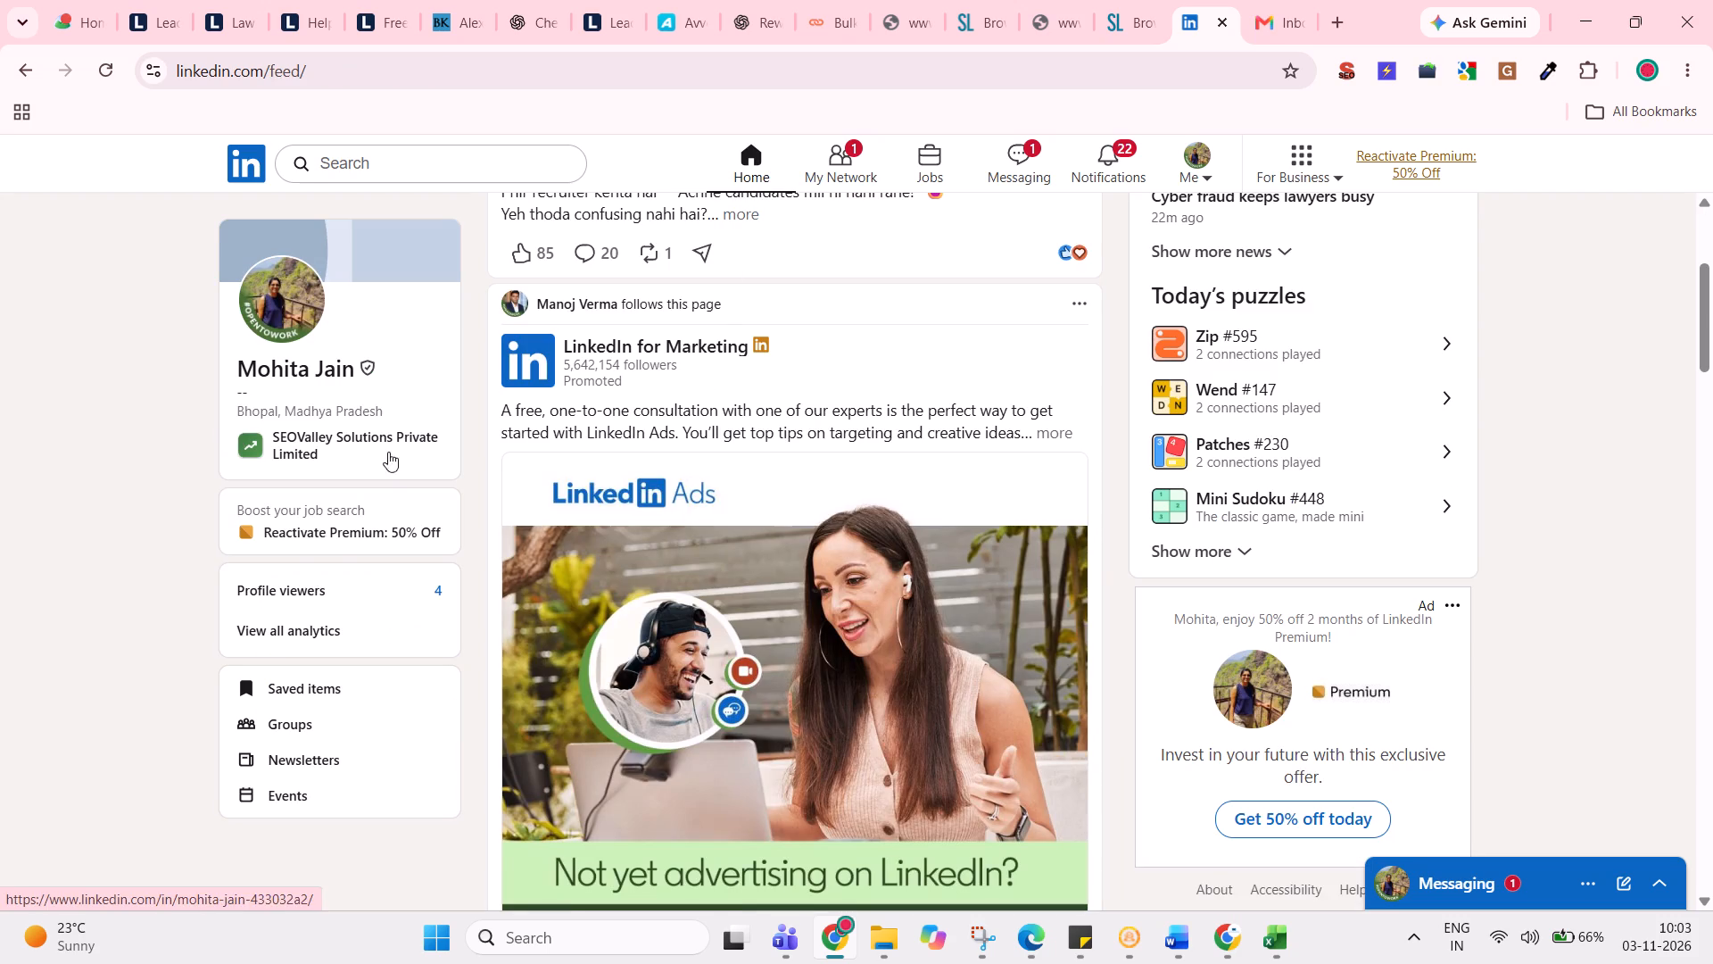
scroll(312, 560, down, 1)
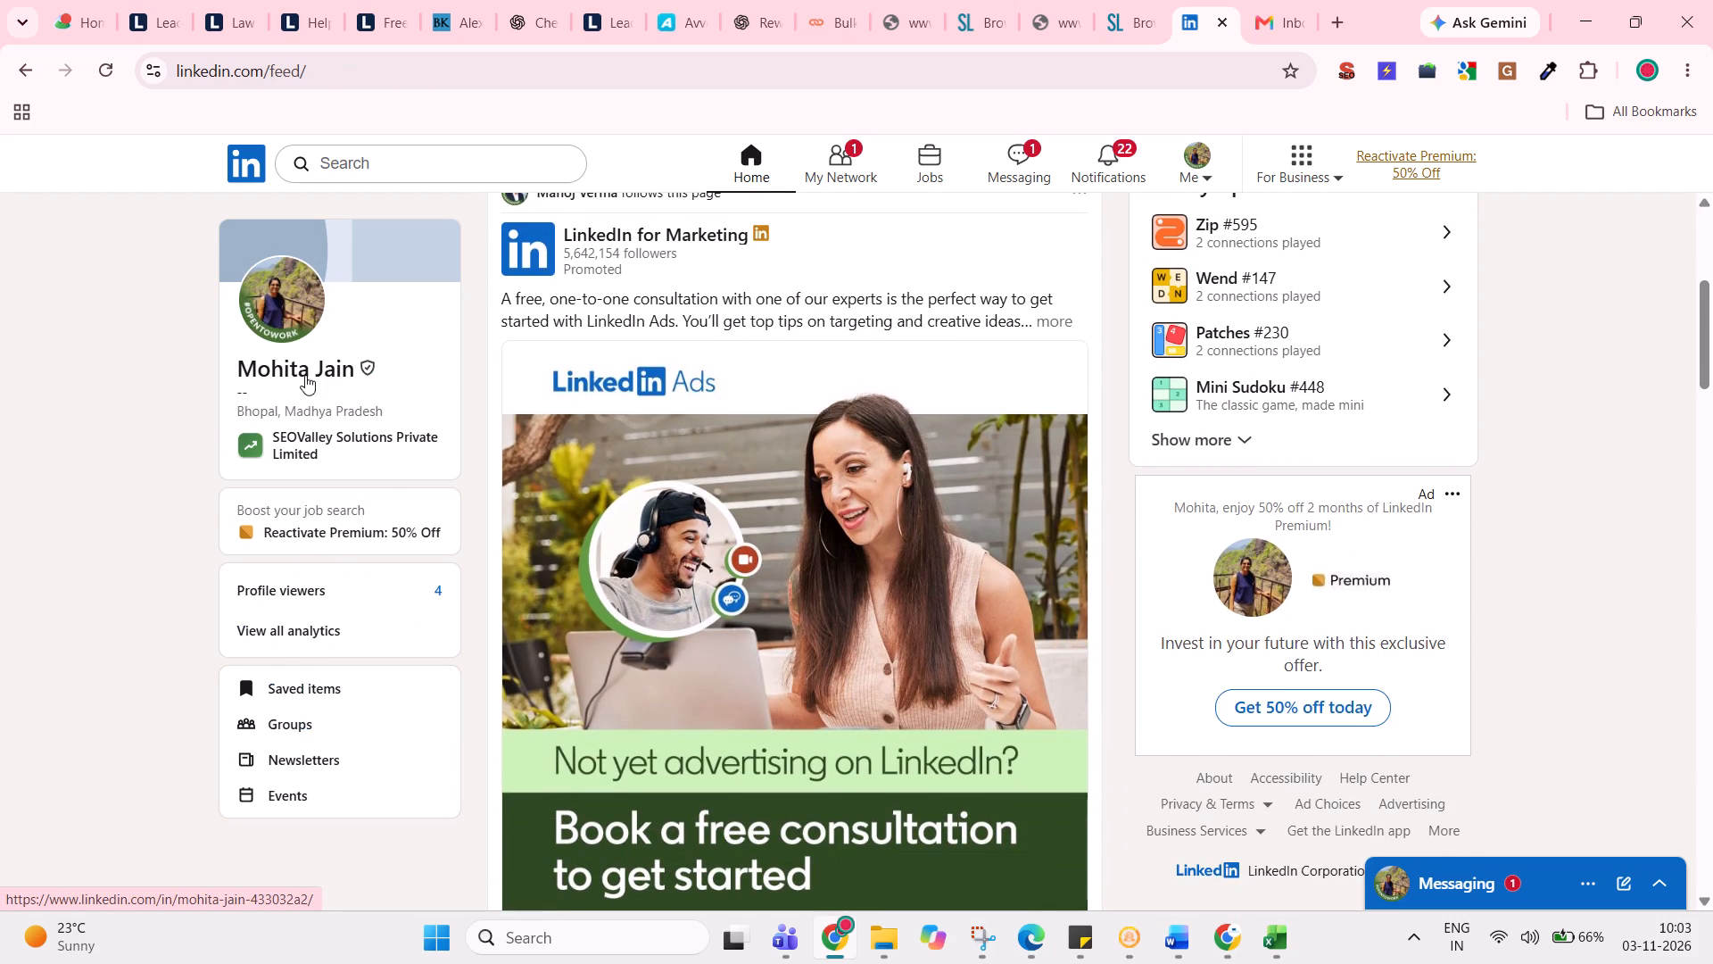
scroll(901, 289, up, 3)
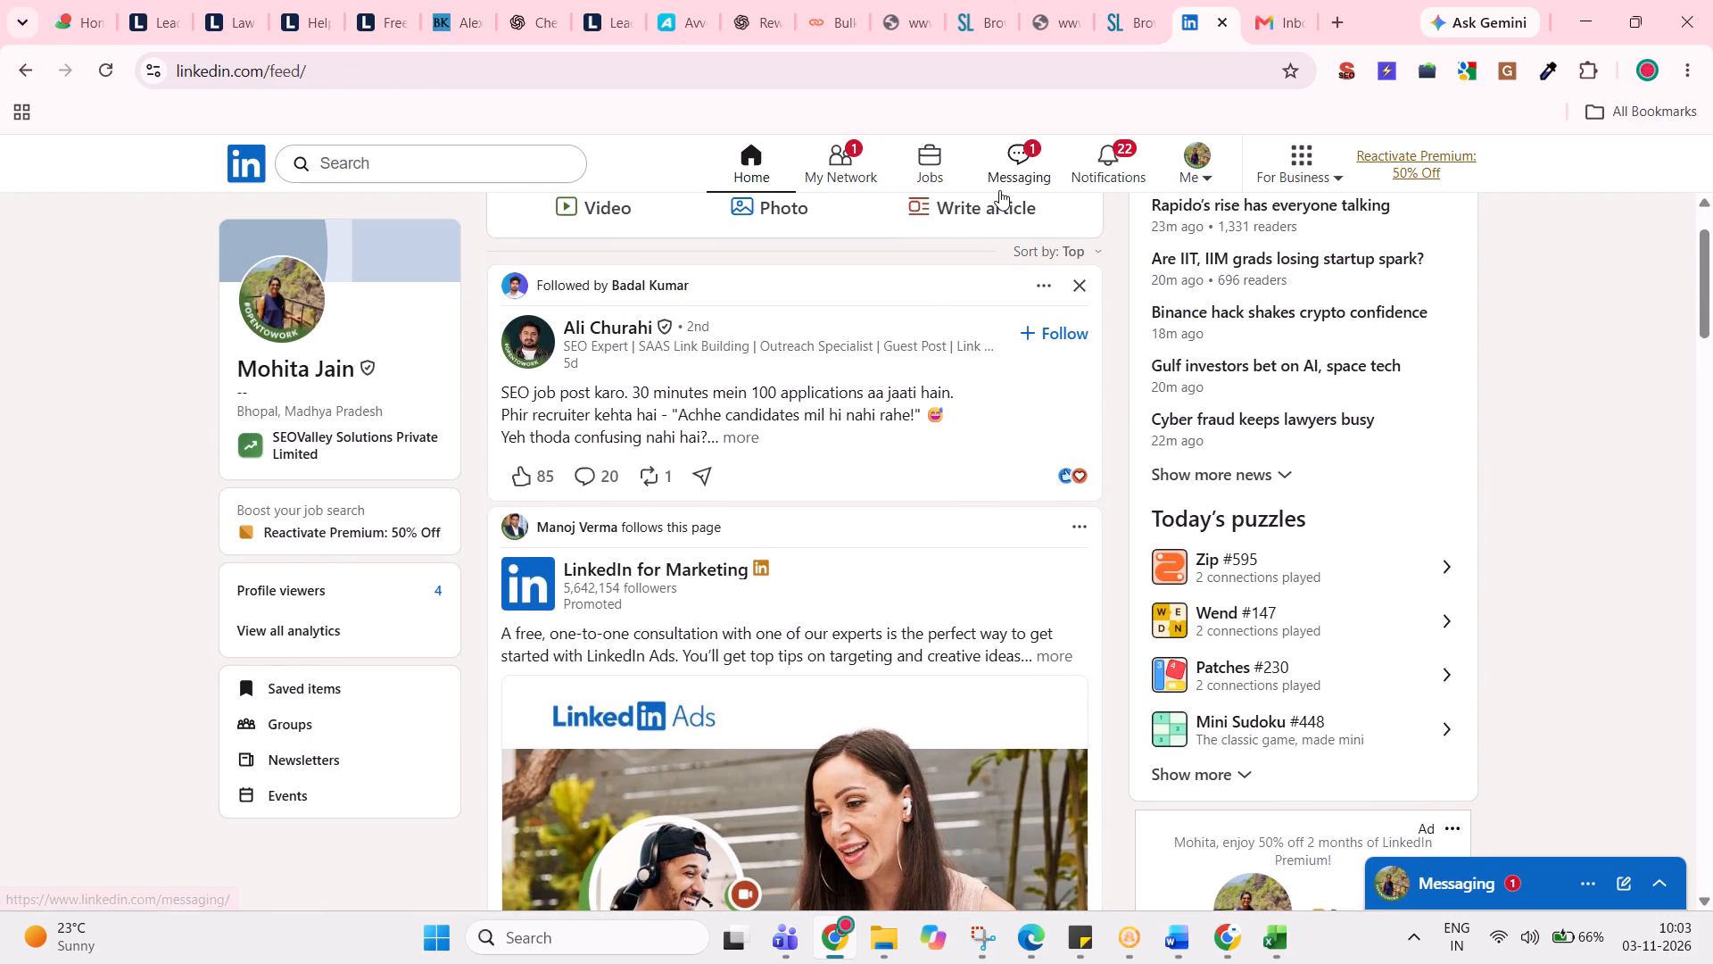
scroll(862, 423, up, 9)
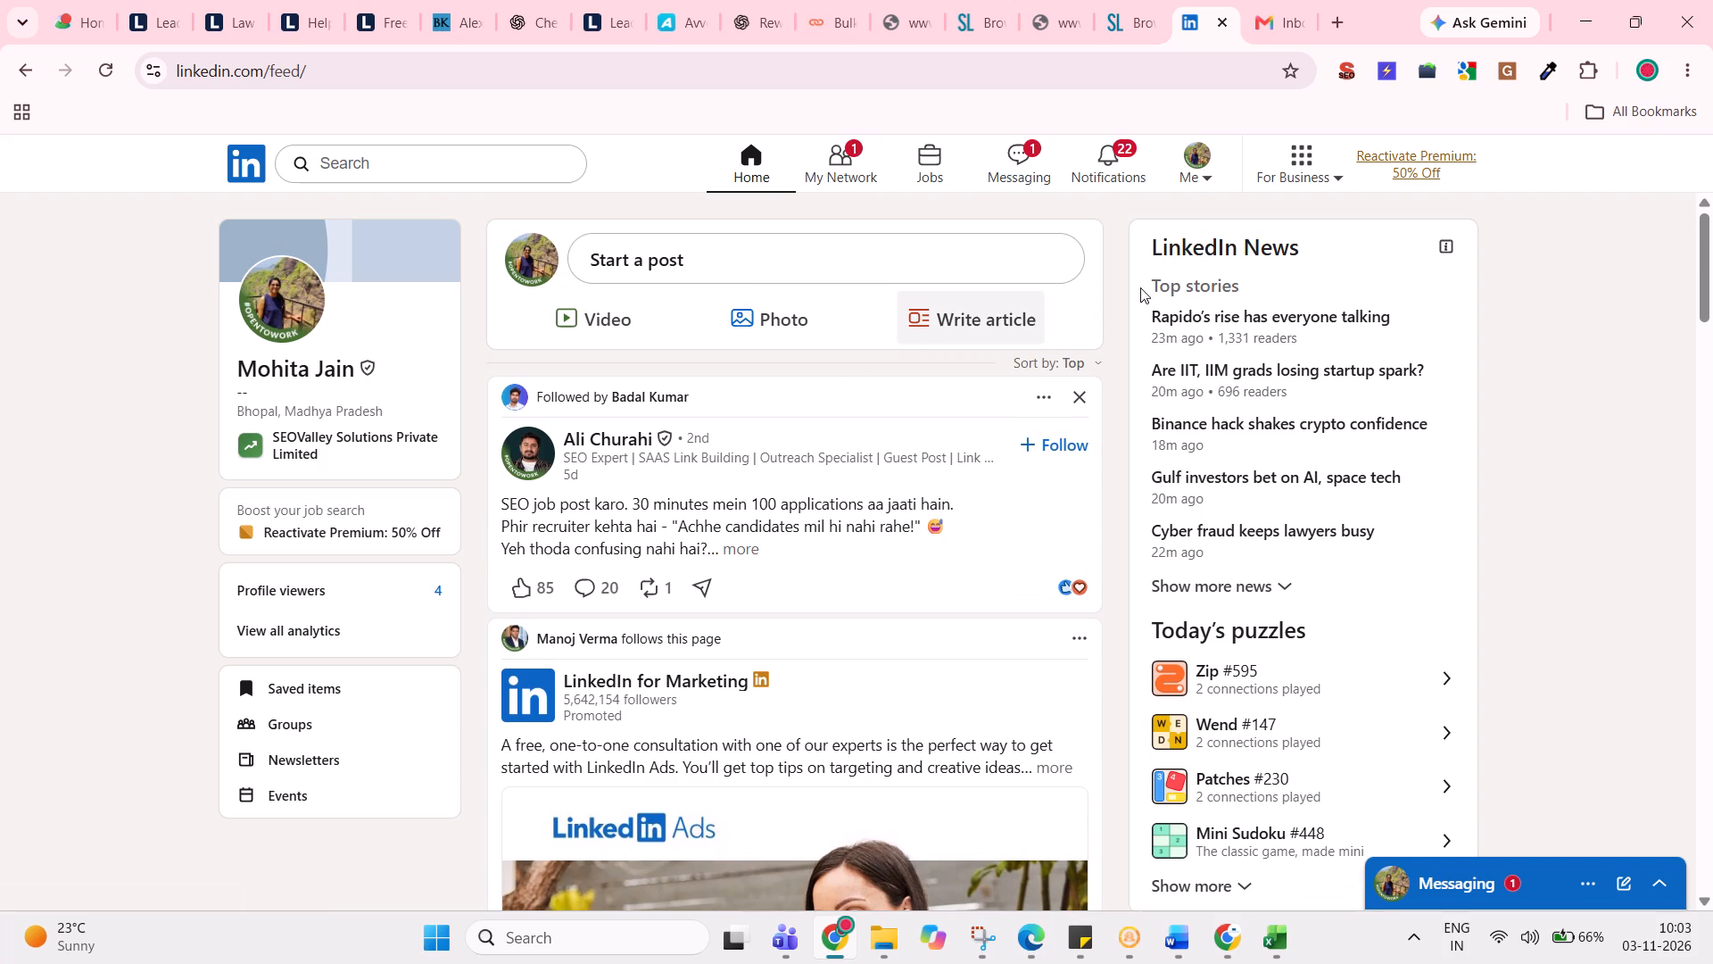
click(1204, 151)
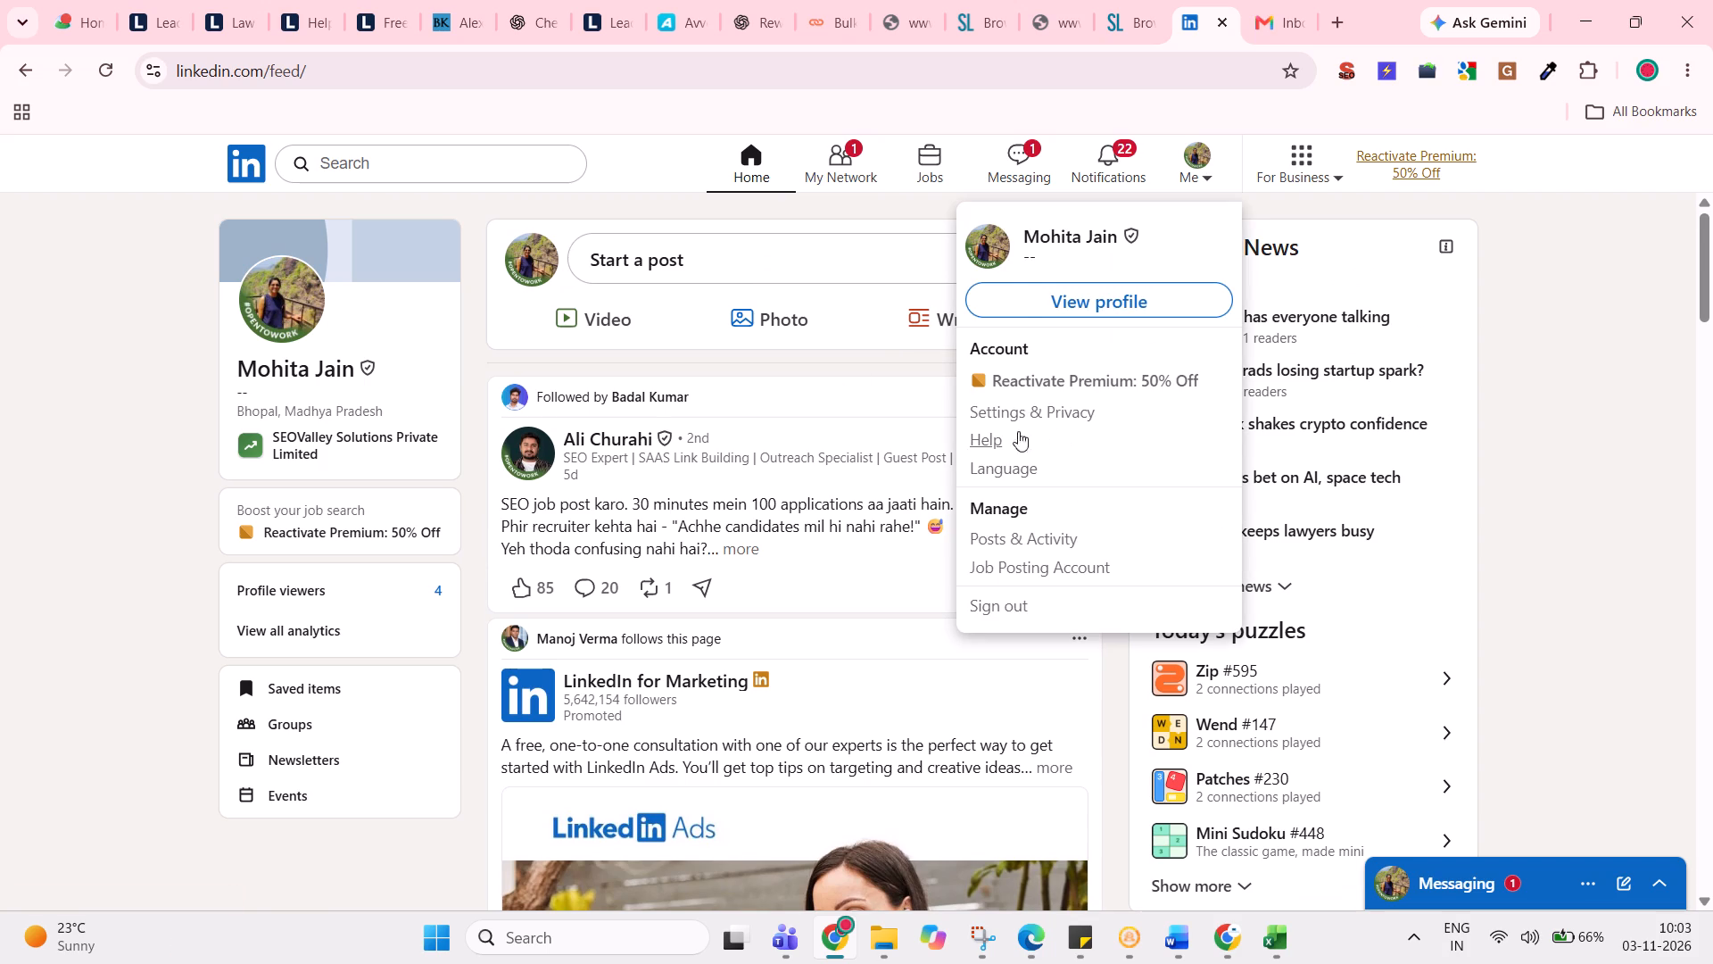
click(199, 428)
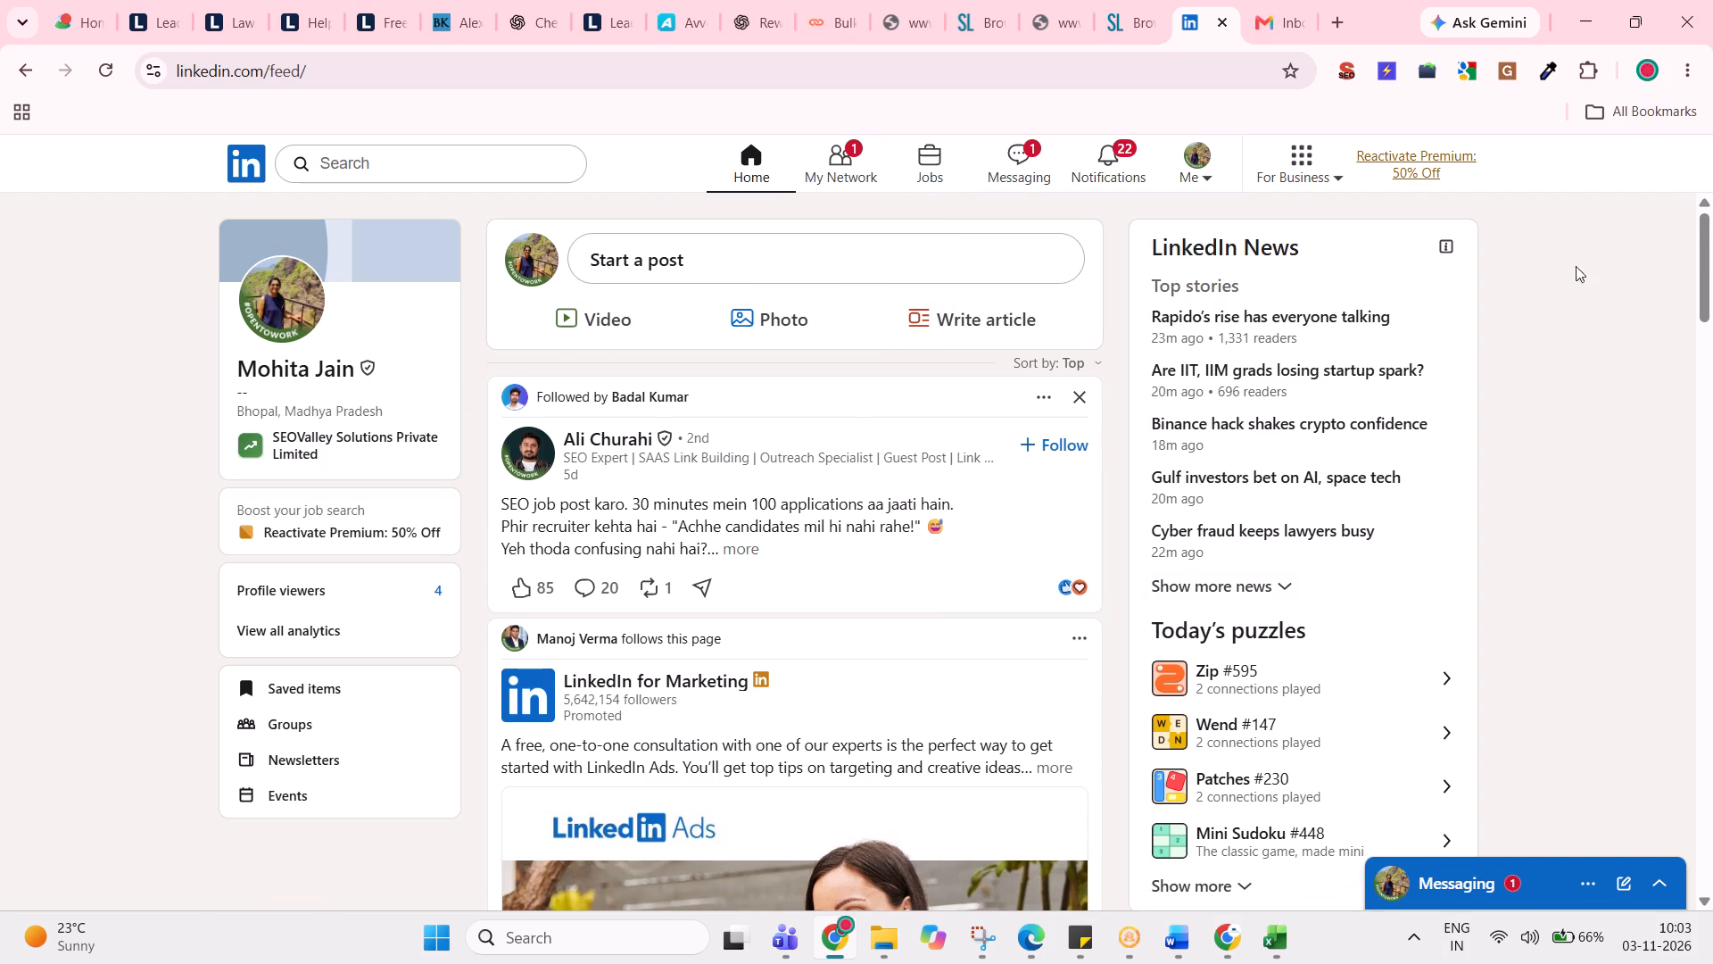
scroll(805, 535, down, 7)
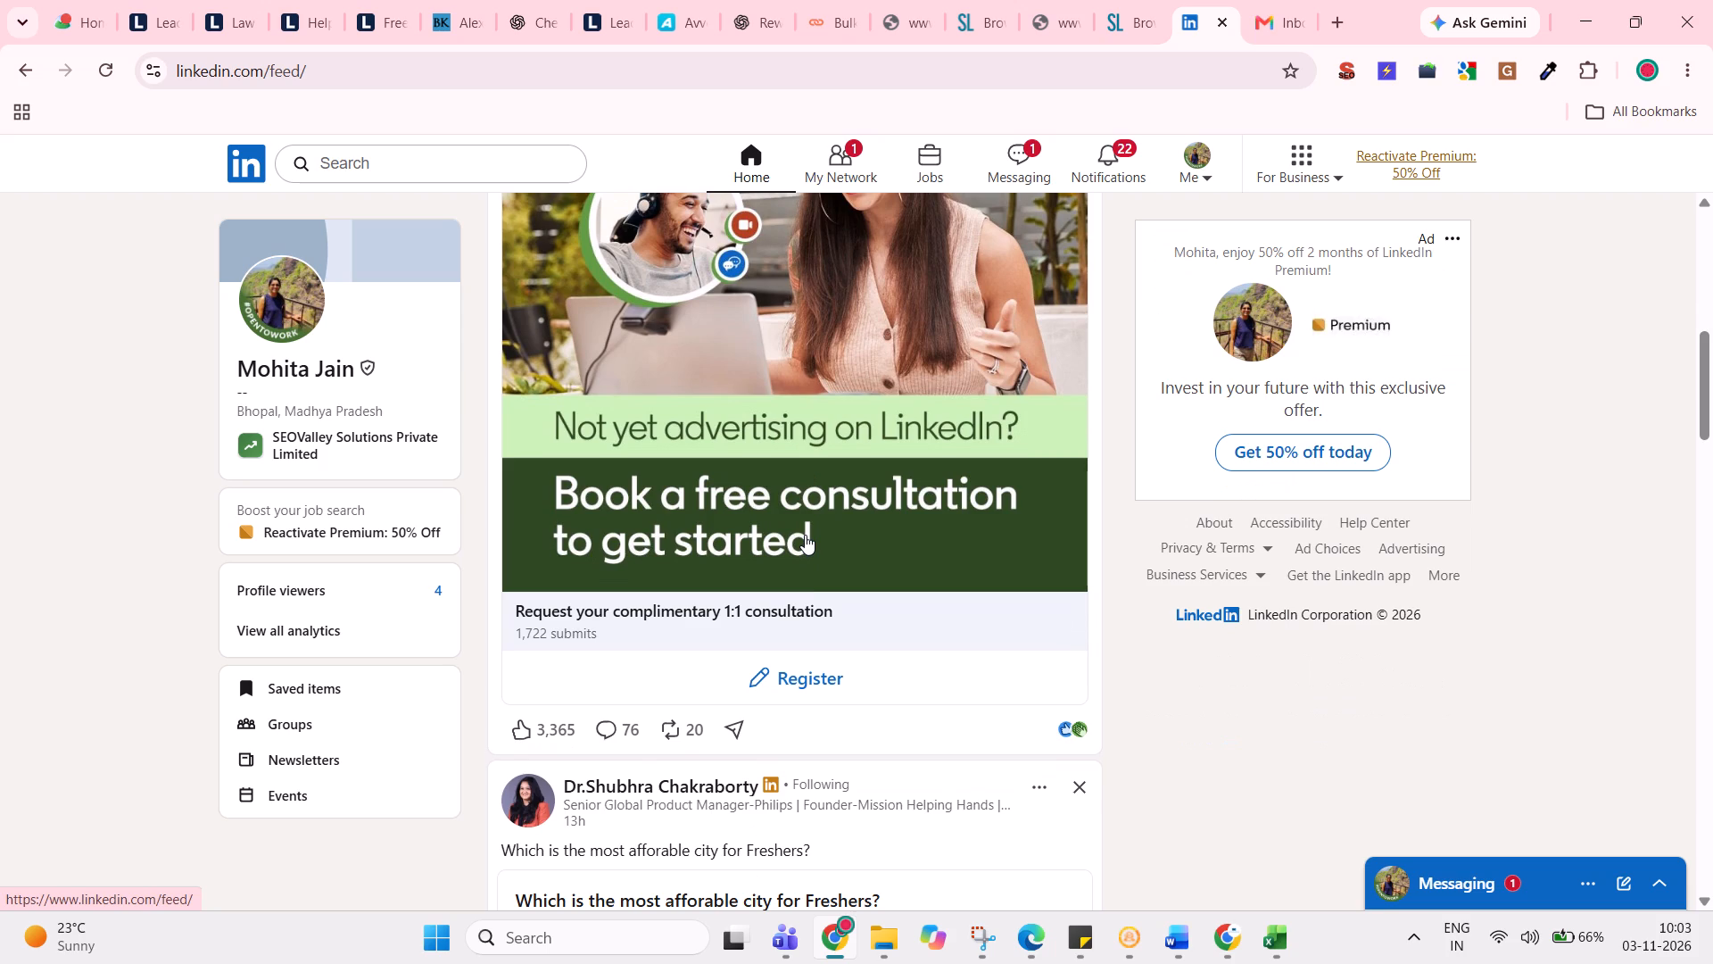
scroll(804, 535, up, 11)
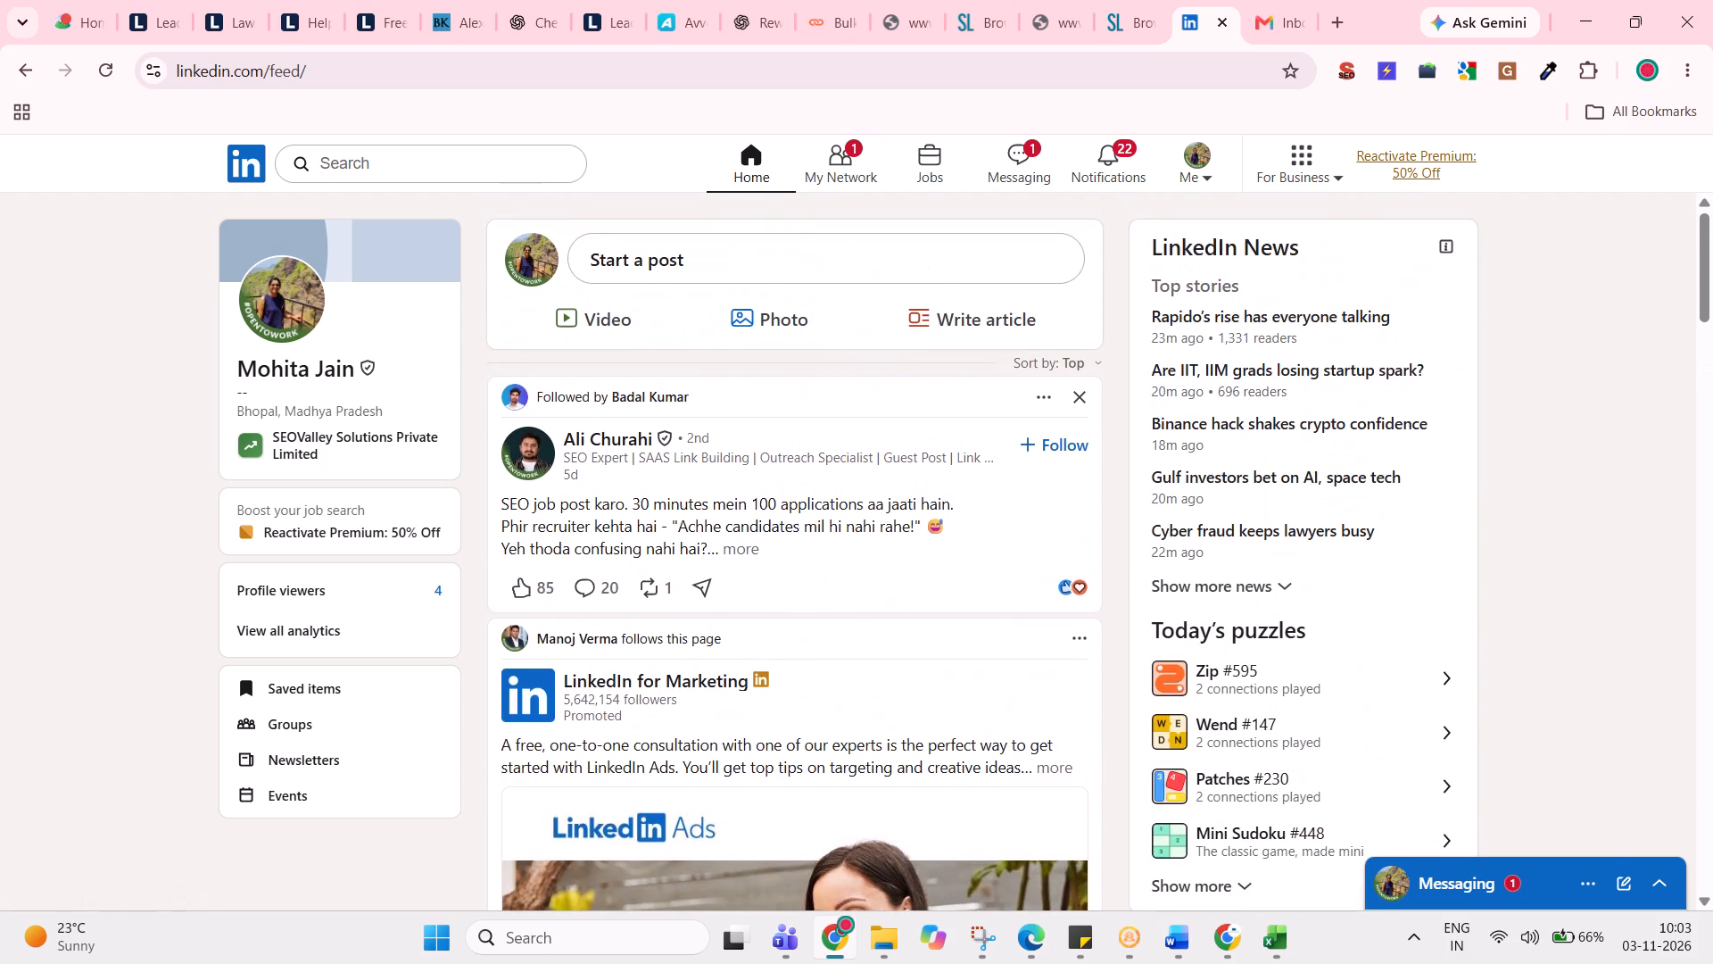
scroll(795, 524, up, 2)
click(835, 145)
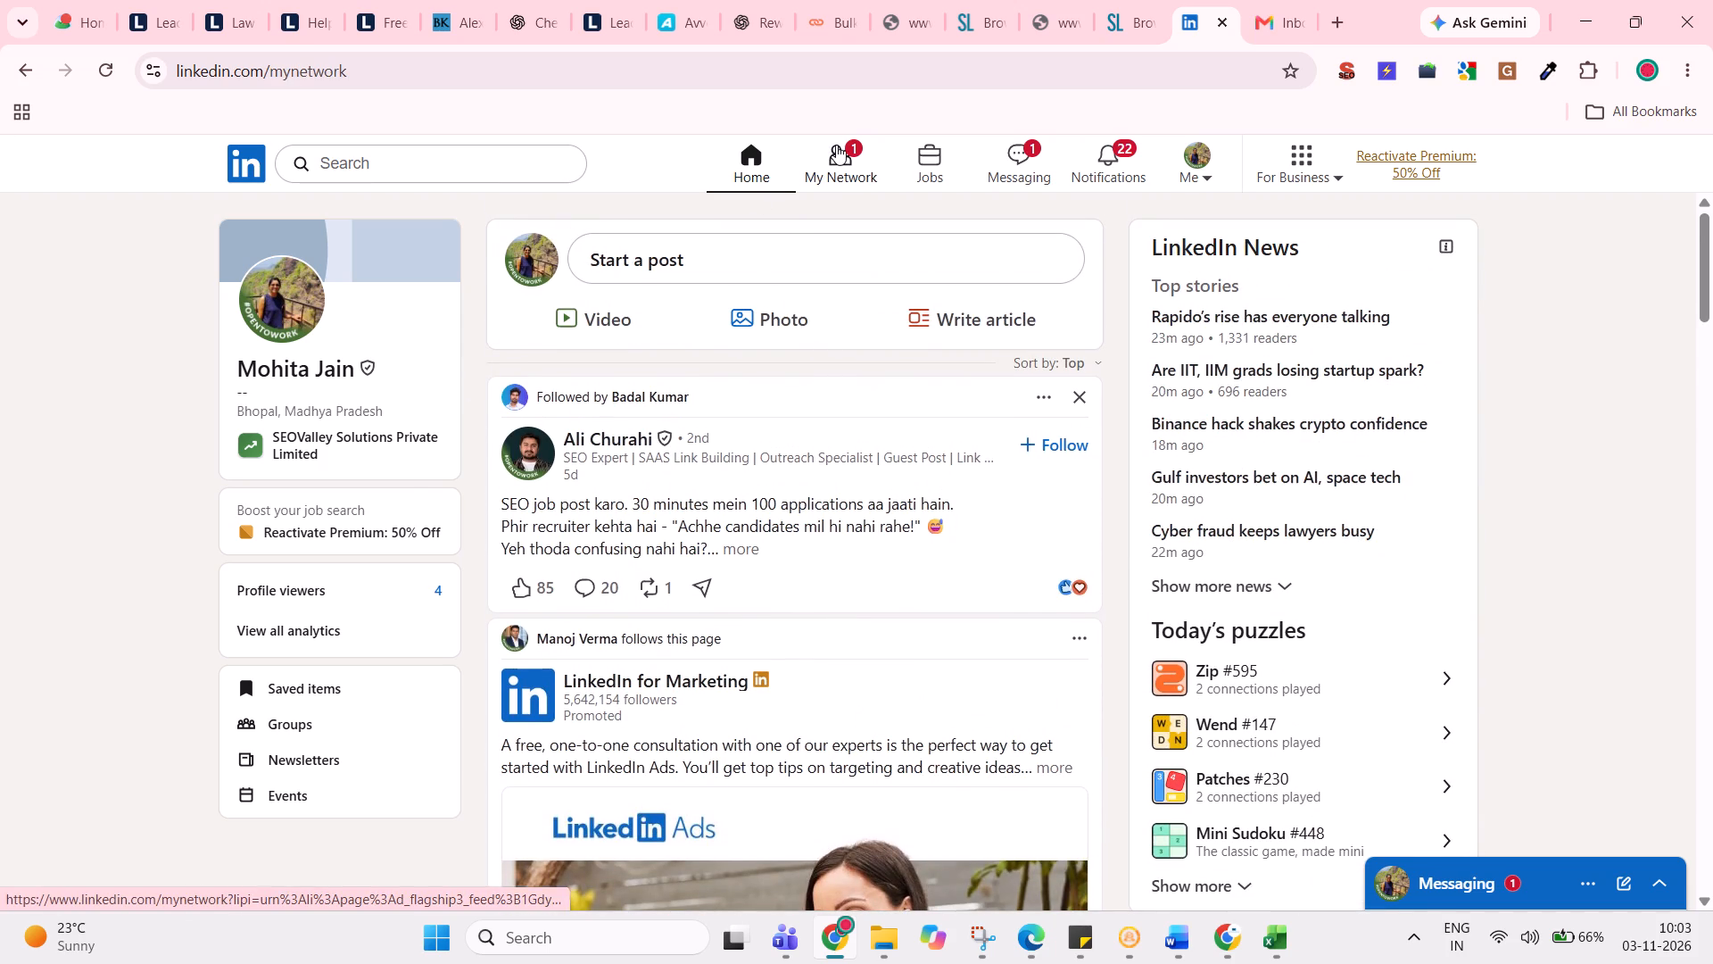
click(767, 167)
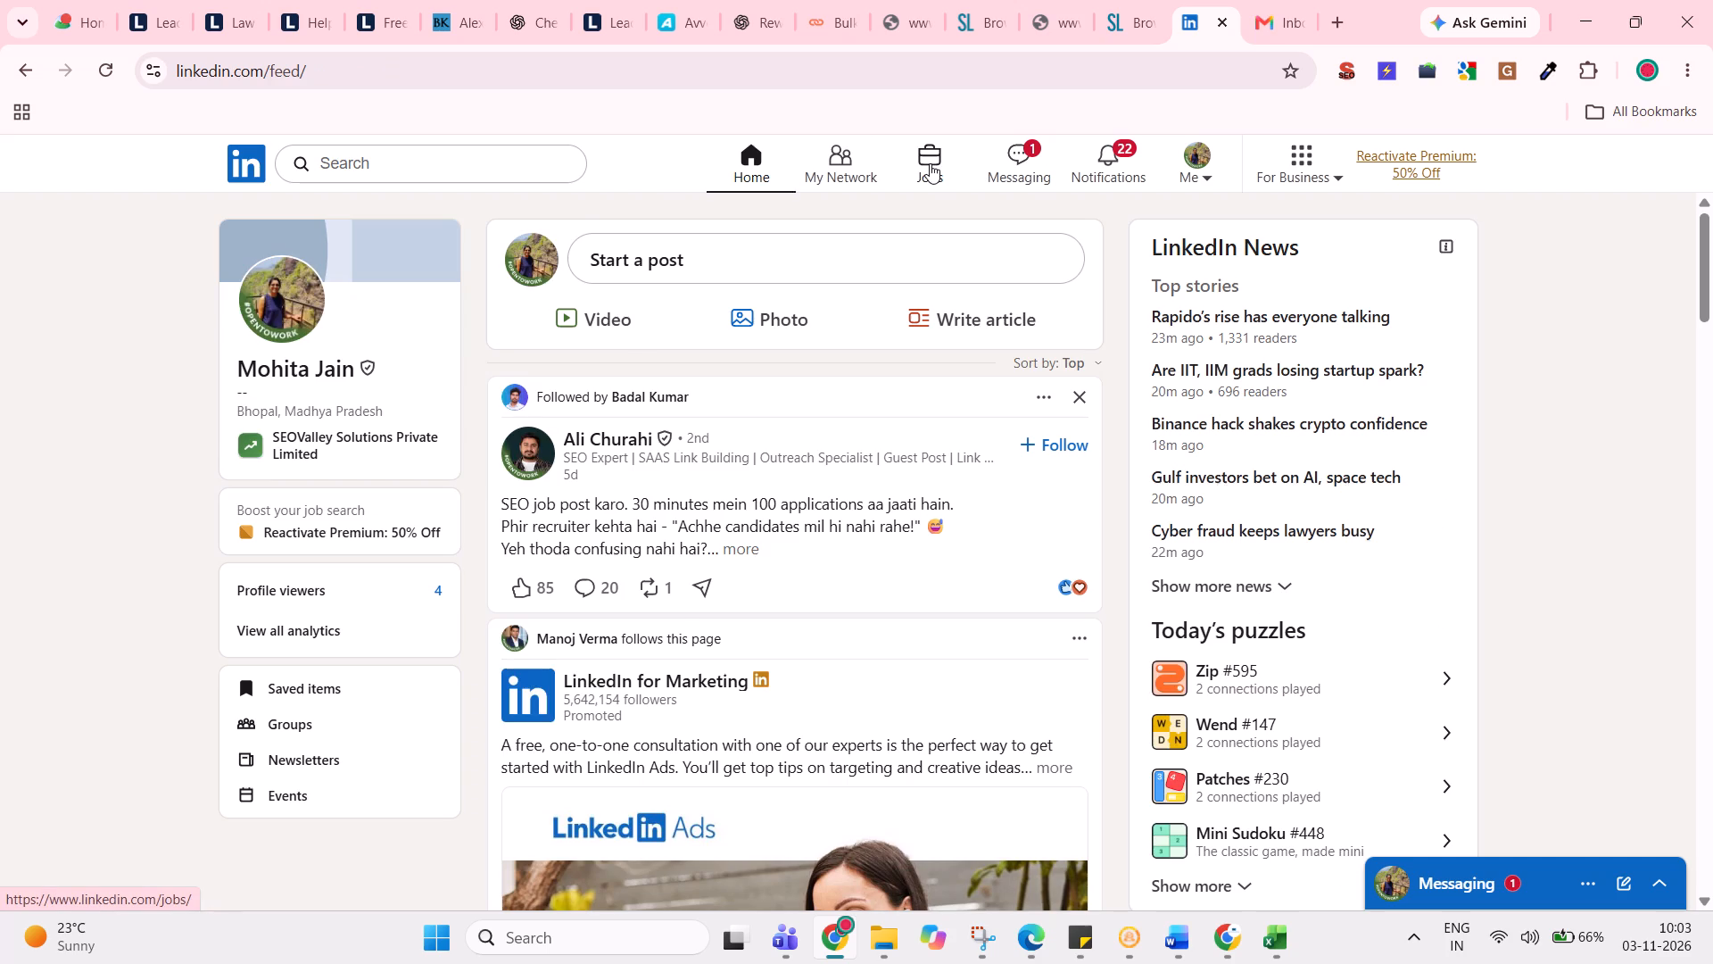
Open the Seo Analyst Trainee listing at Quantum IT Innovation from LinkedIn Jobs and read its full job description.
click(930, 163)
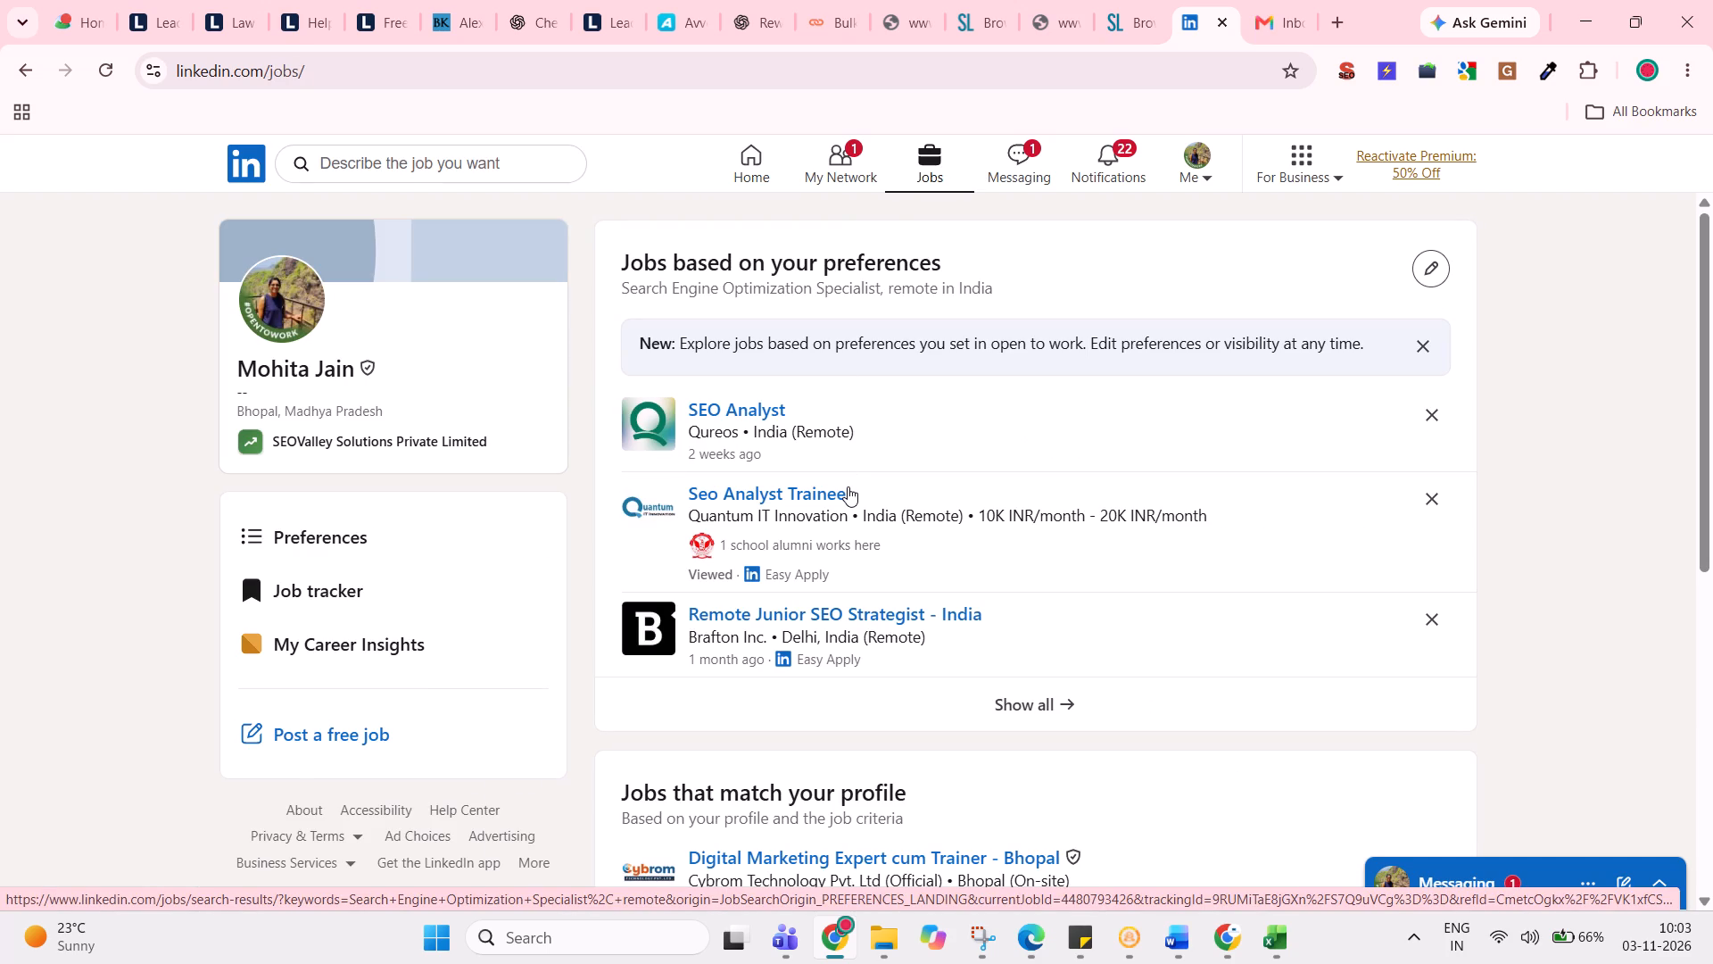
scroll(848, 486, down, 1)
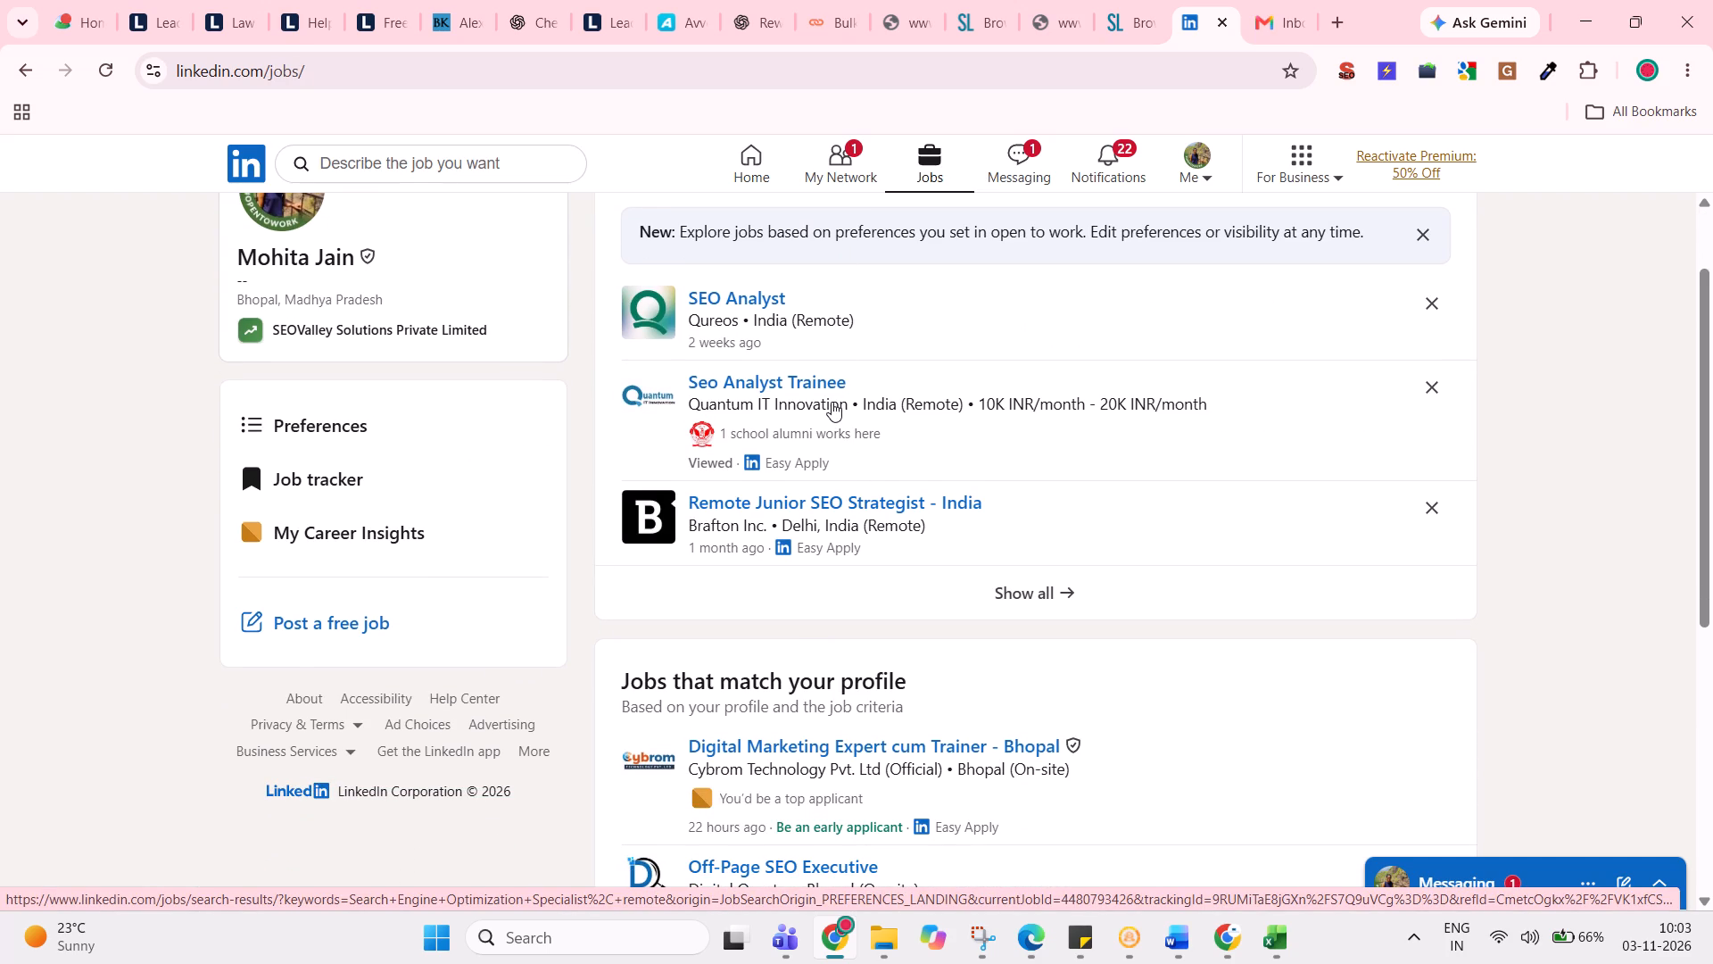
click(832, 402)
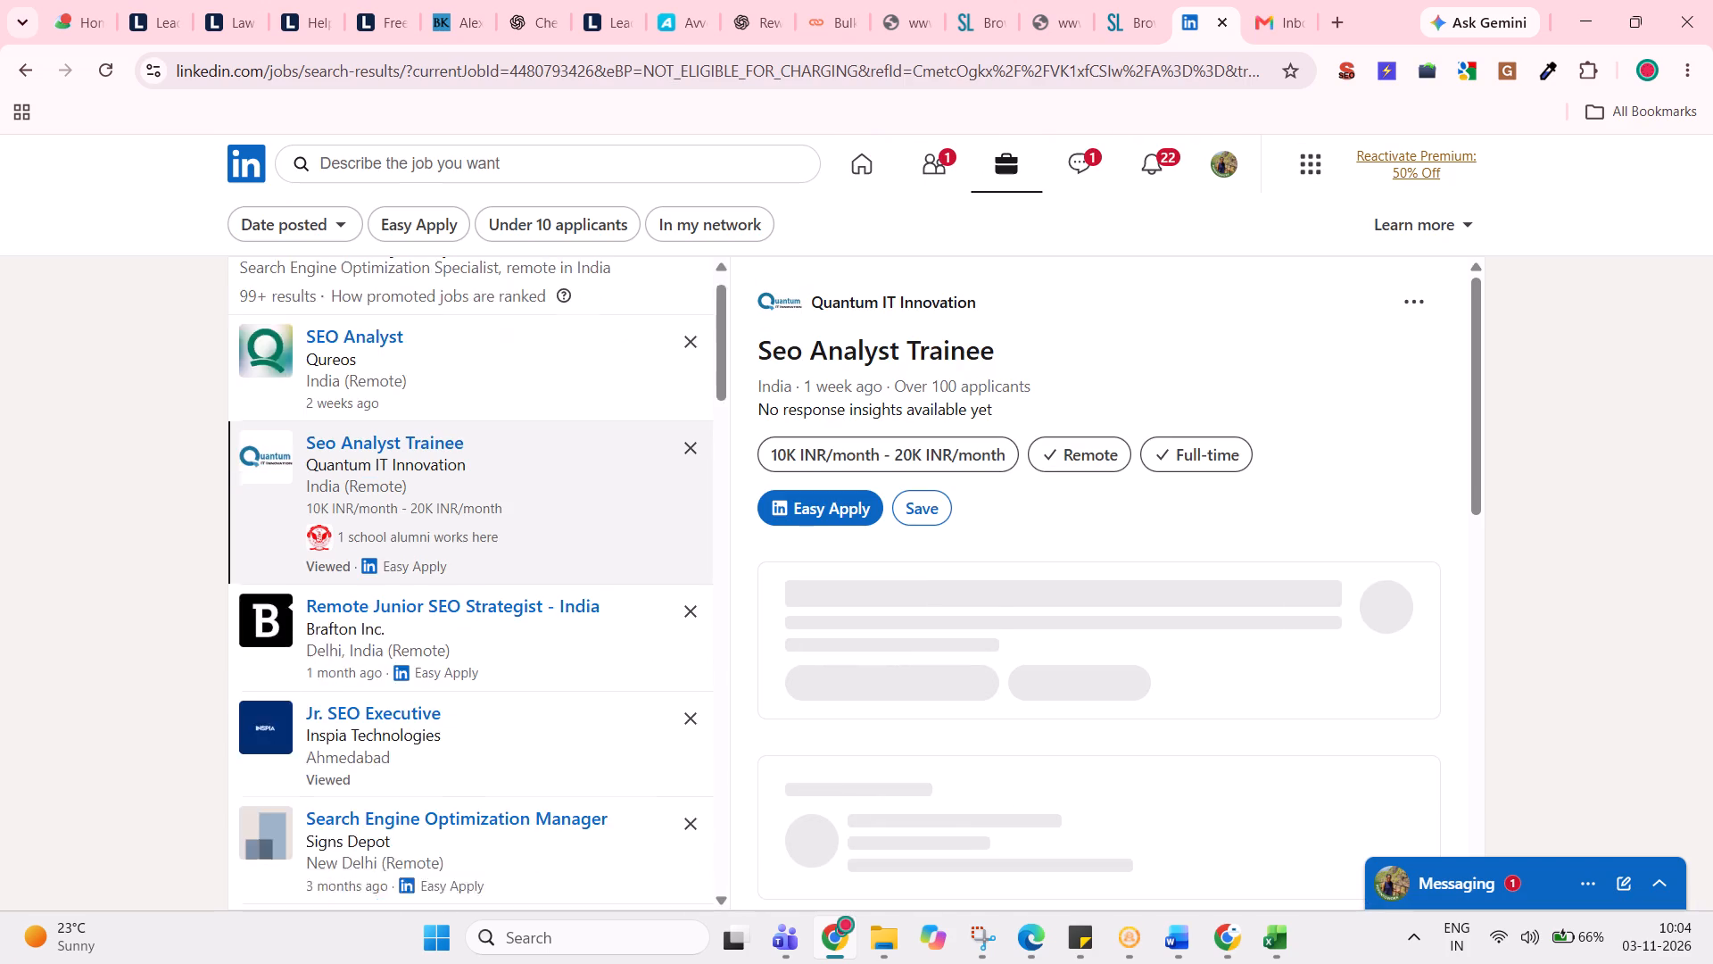
scroll(1133, 481, down, 2)
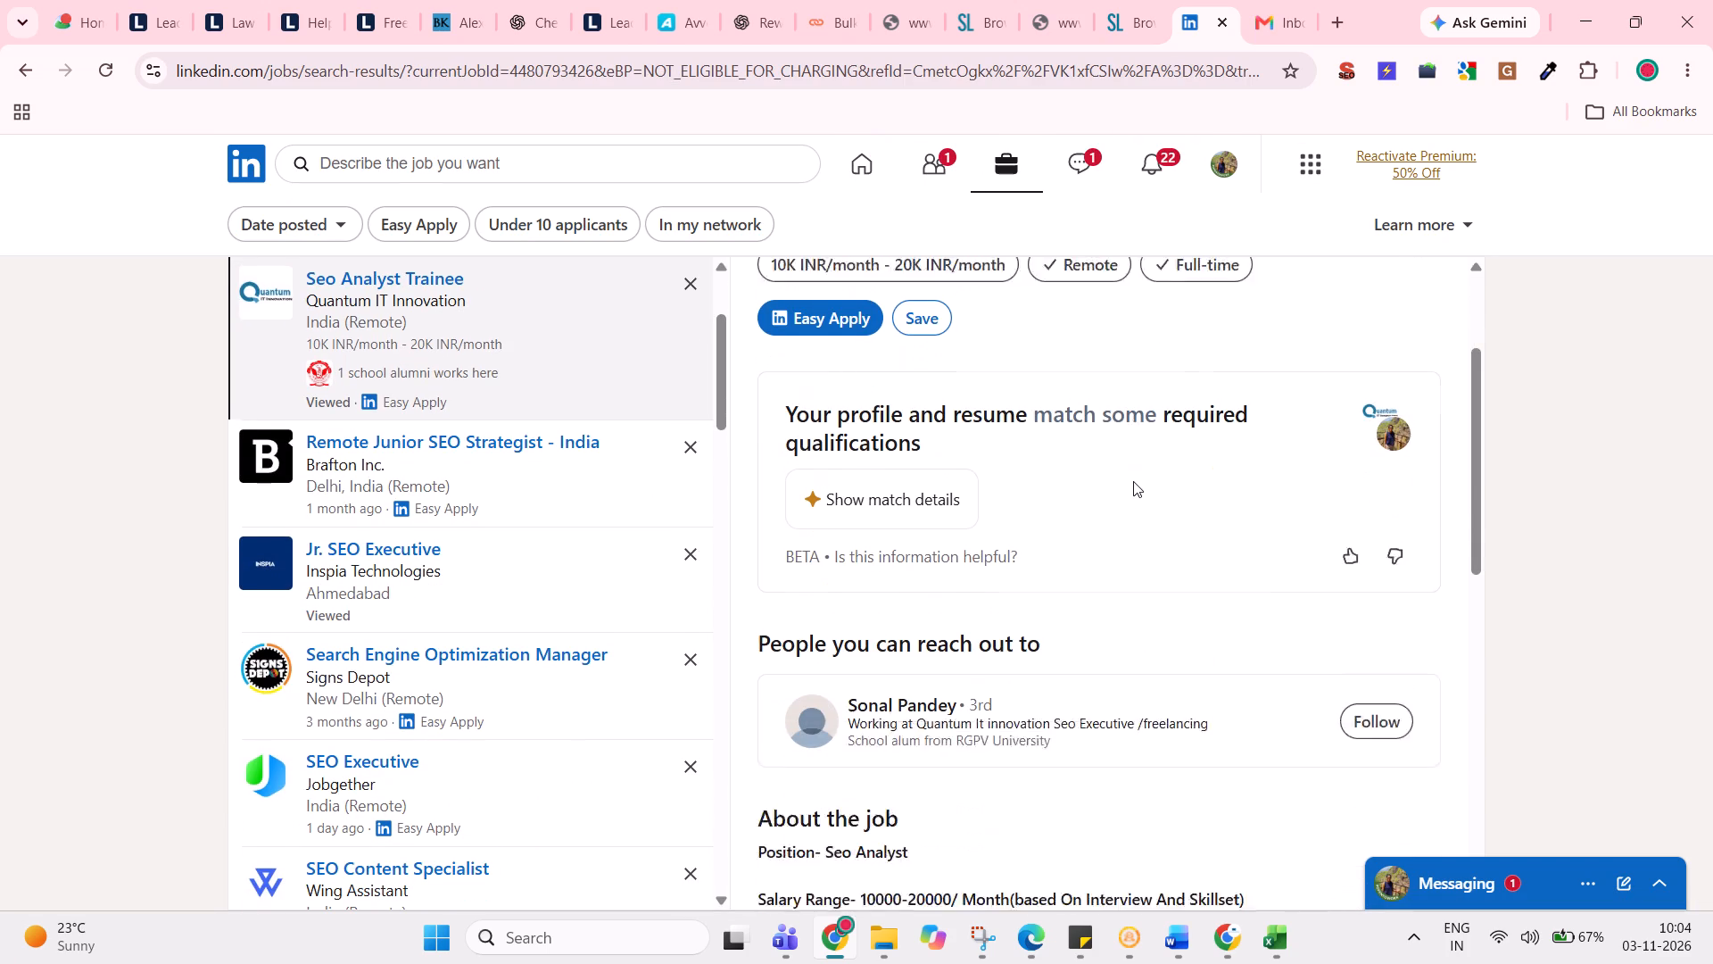
scroll(1133, 481, down, 1)
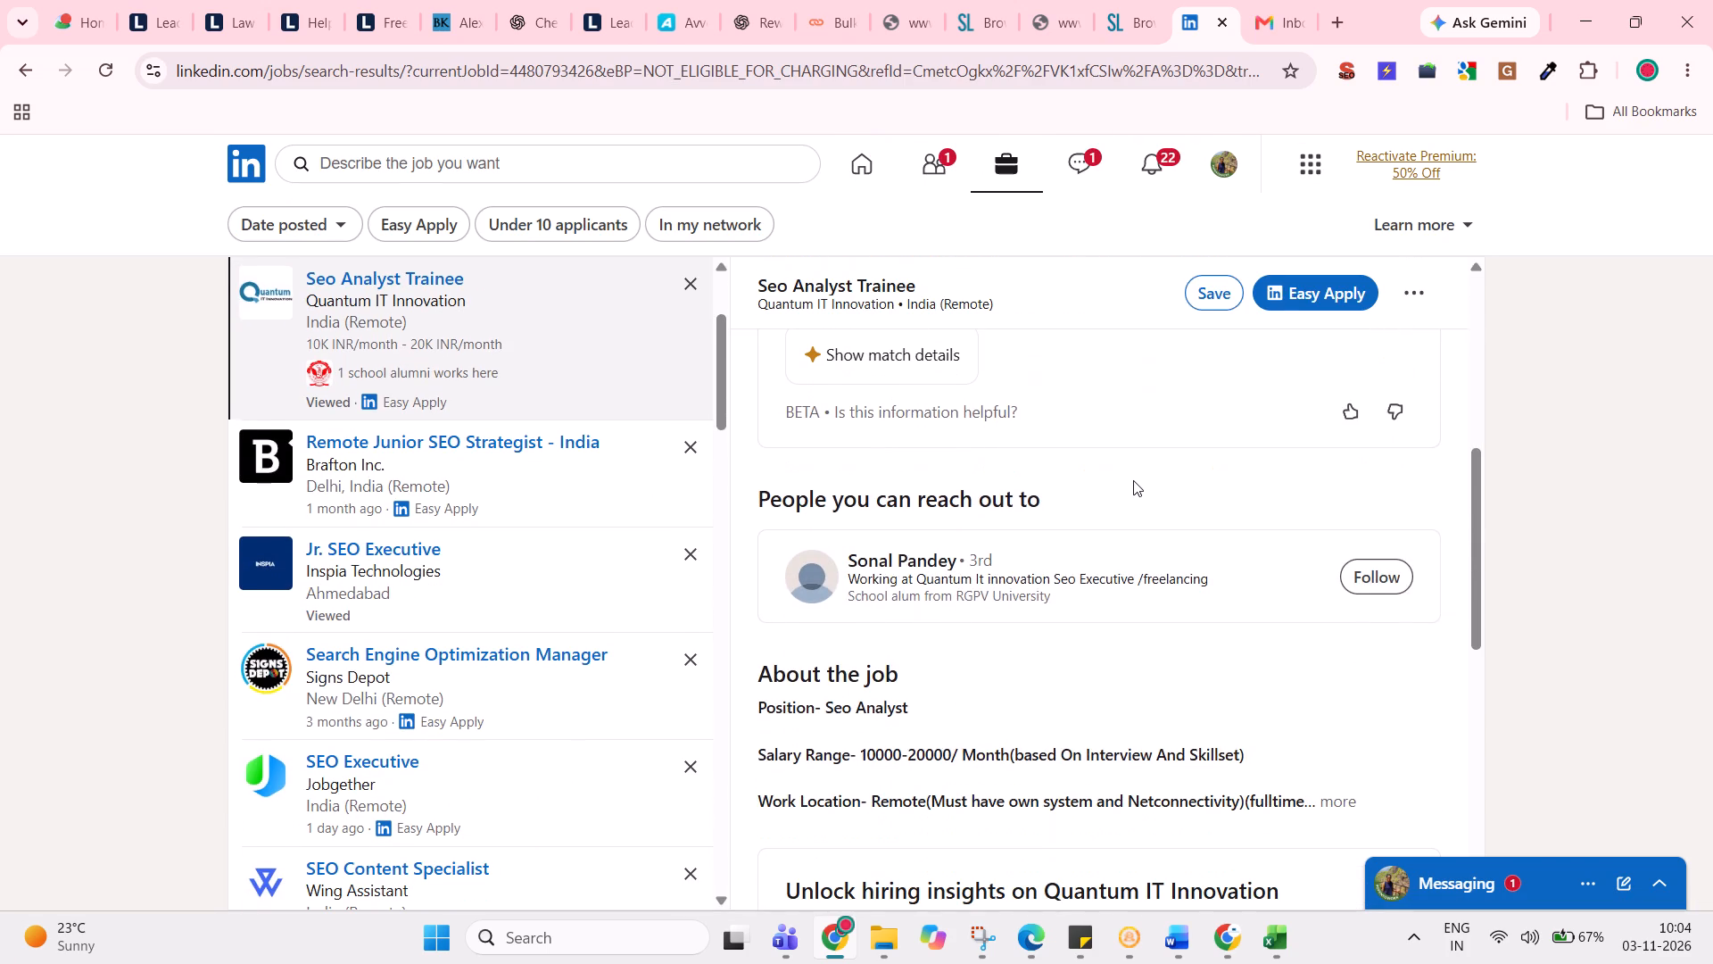
scroll(1133, 480, down, 1)
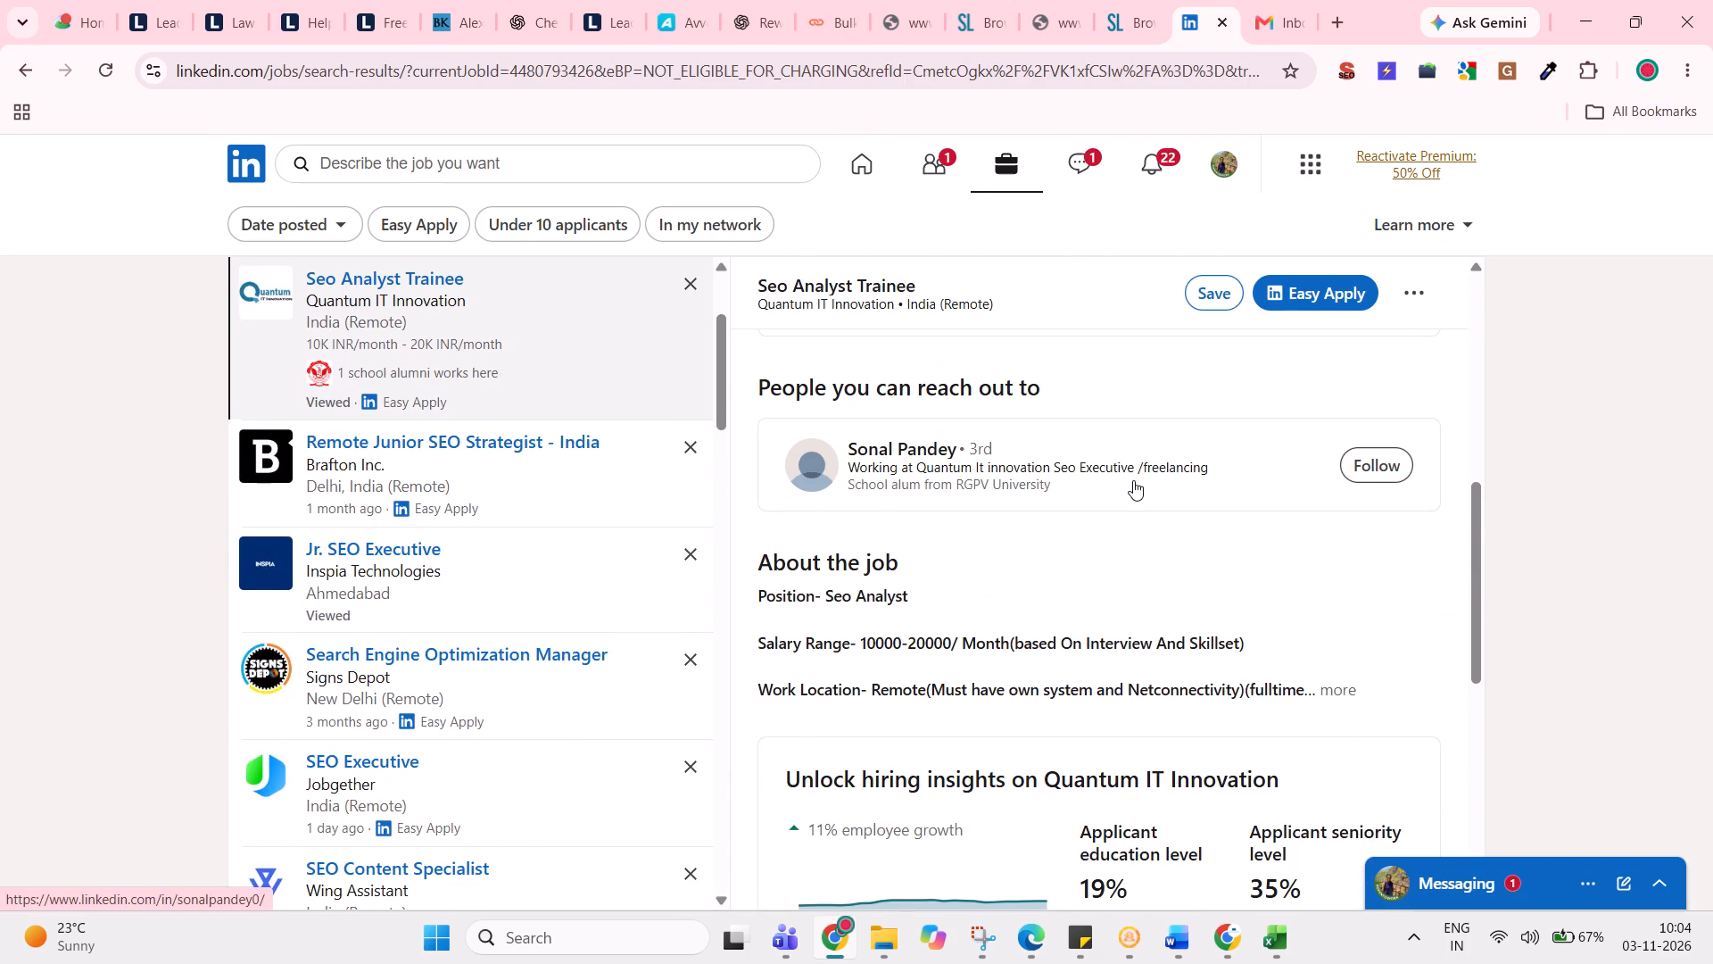
scroll(1133, 480, down, 2)
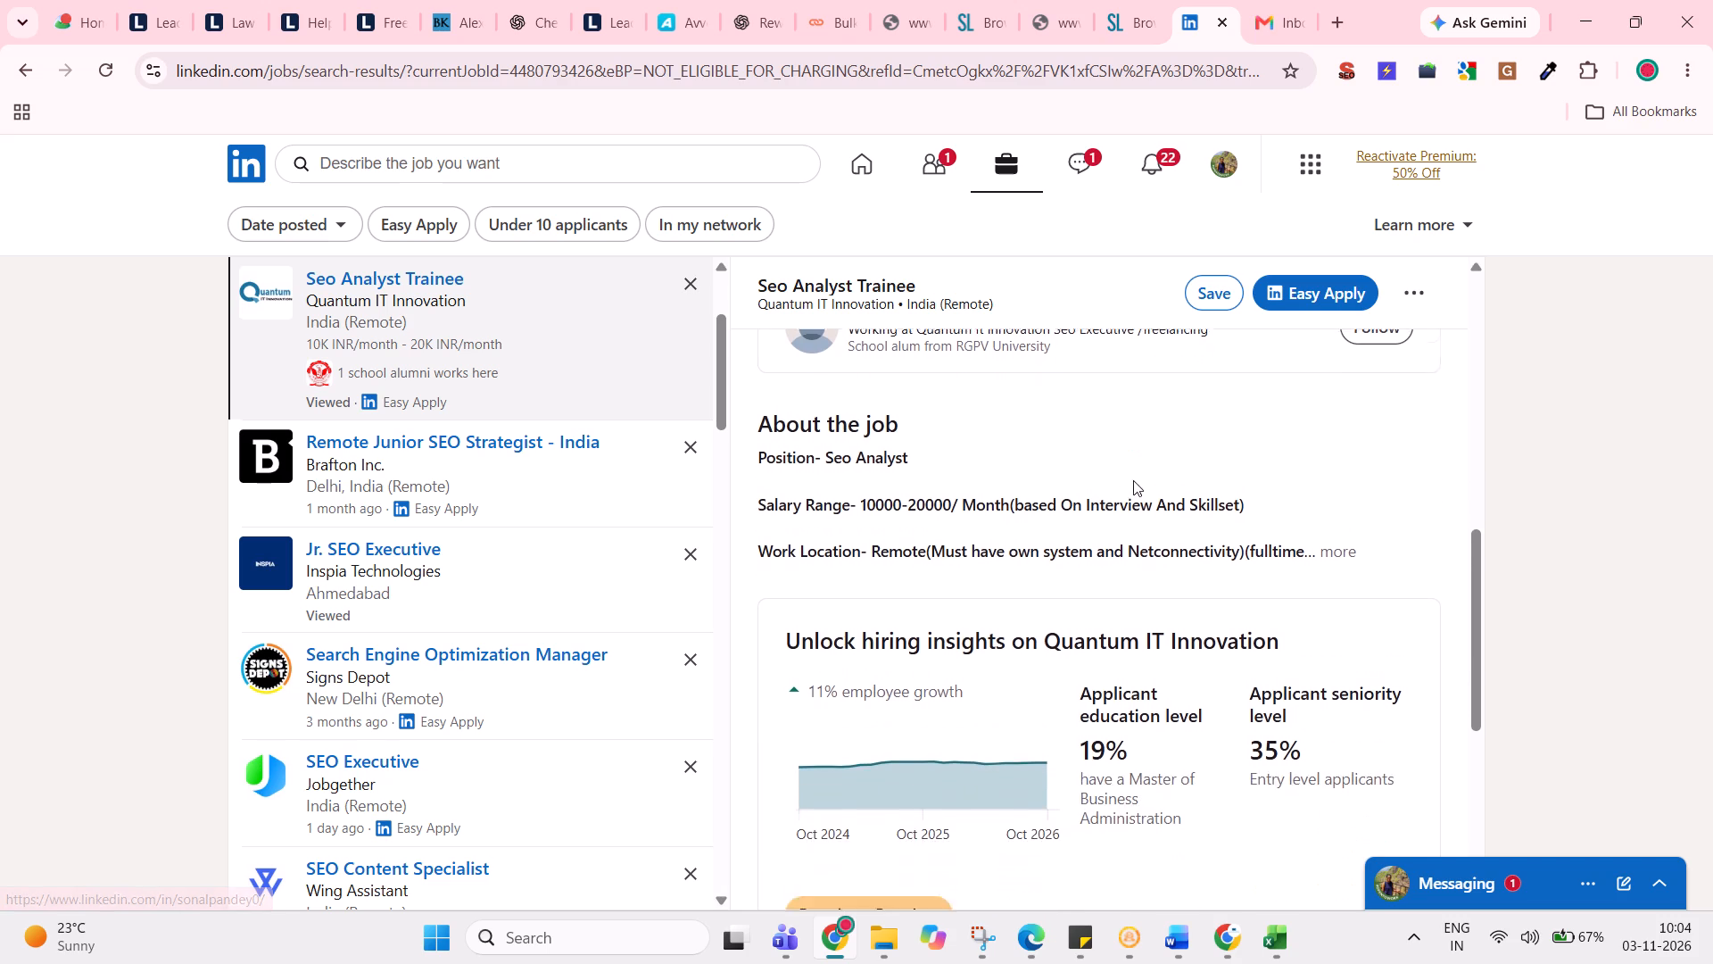
click(1349, 466)
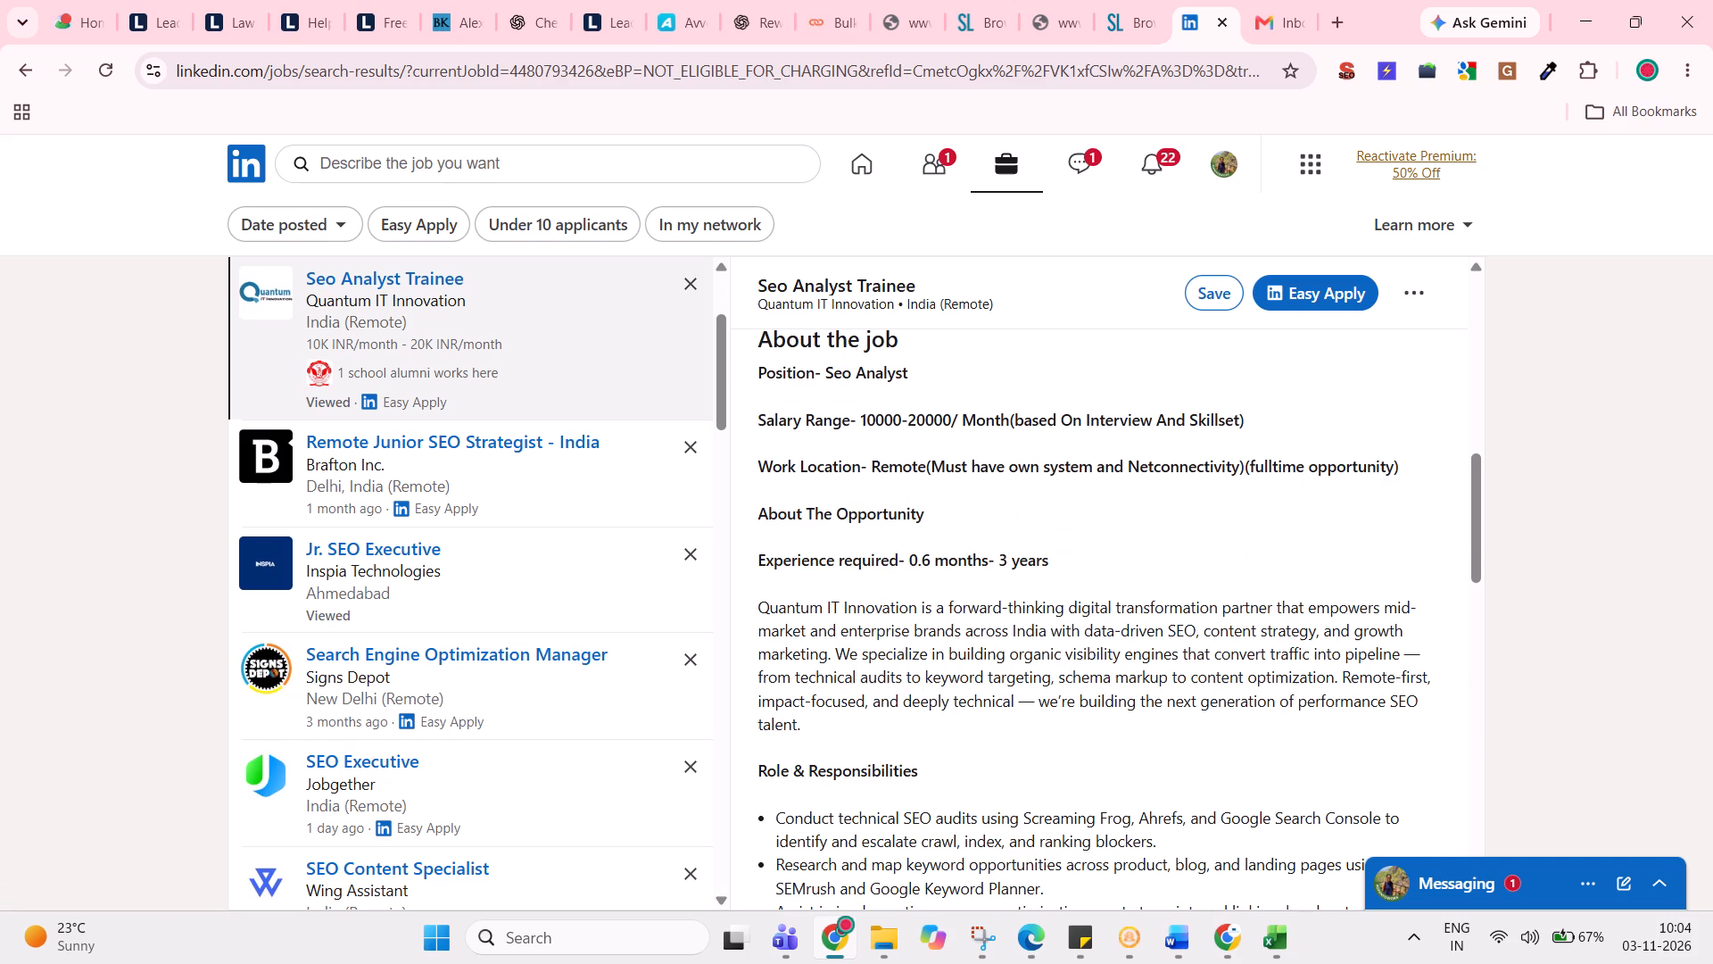
scroll(1336, 452, up, 1)
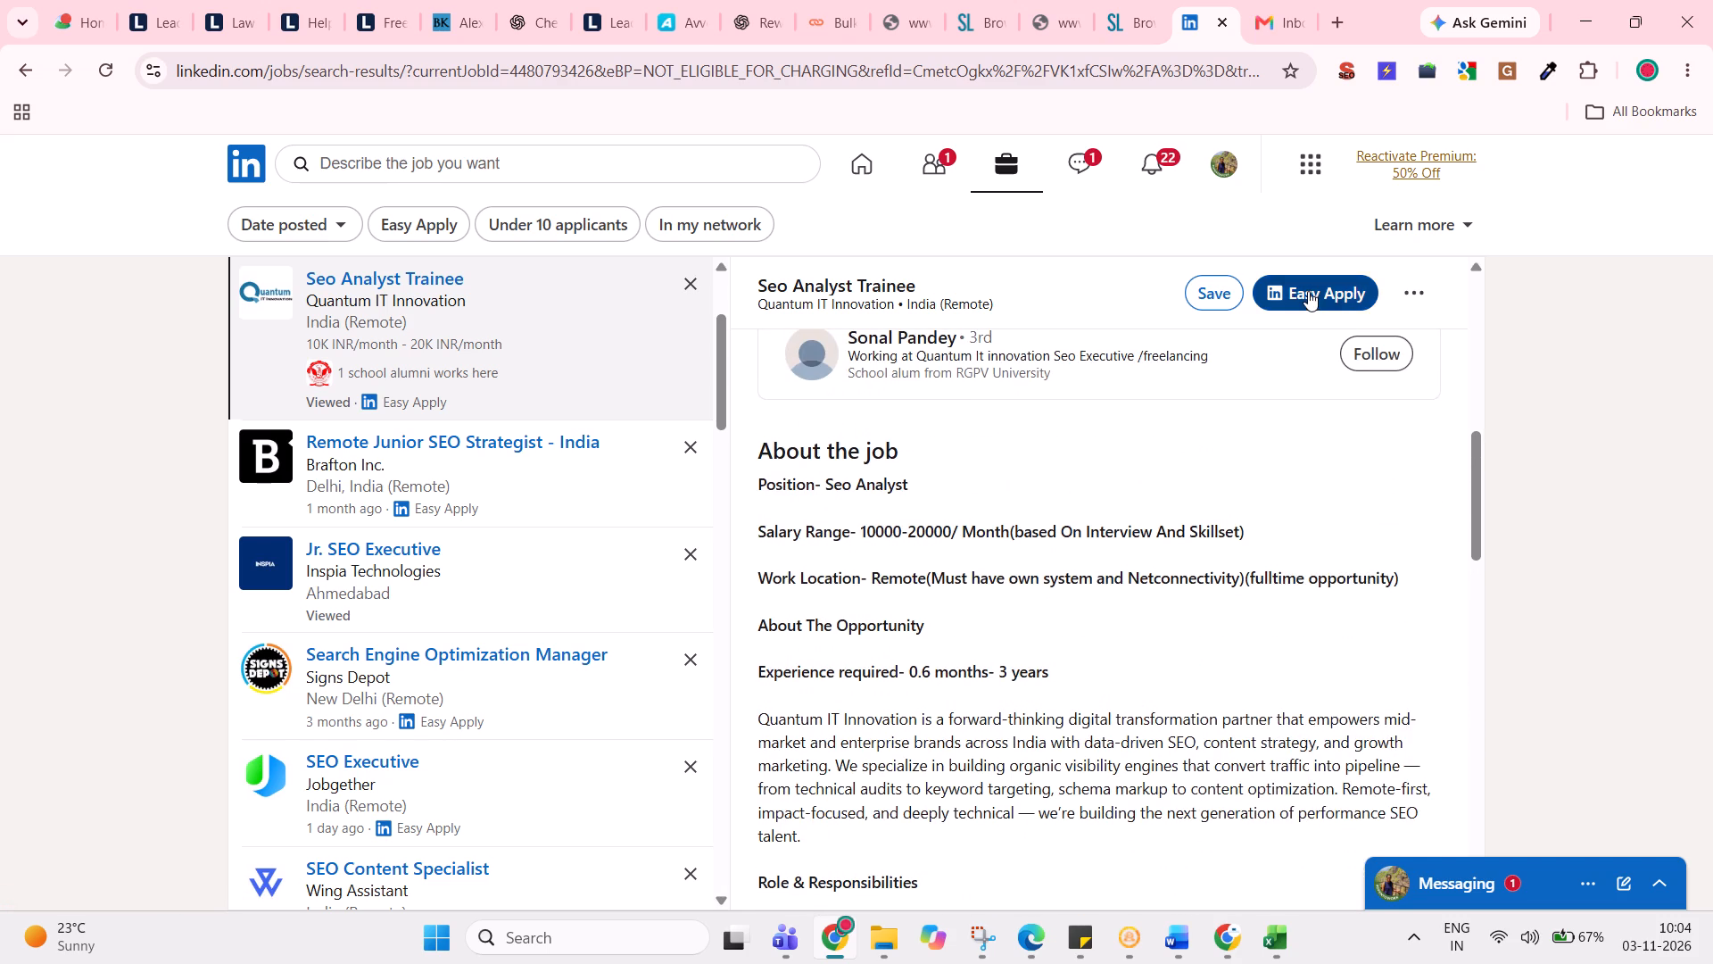
Start an Easy Apply application to Quantum IT Innovation and complete the contact info with location Bhopal, Madhya Pradesh, India.
click(1308, 291)
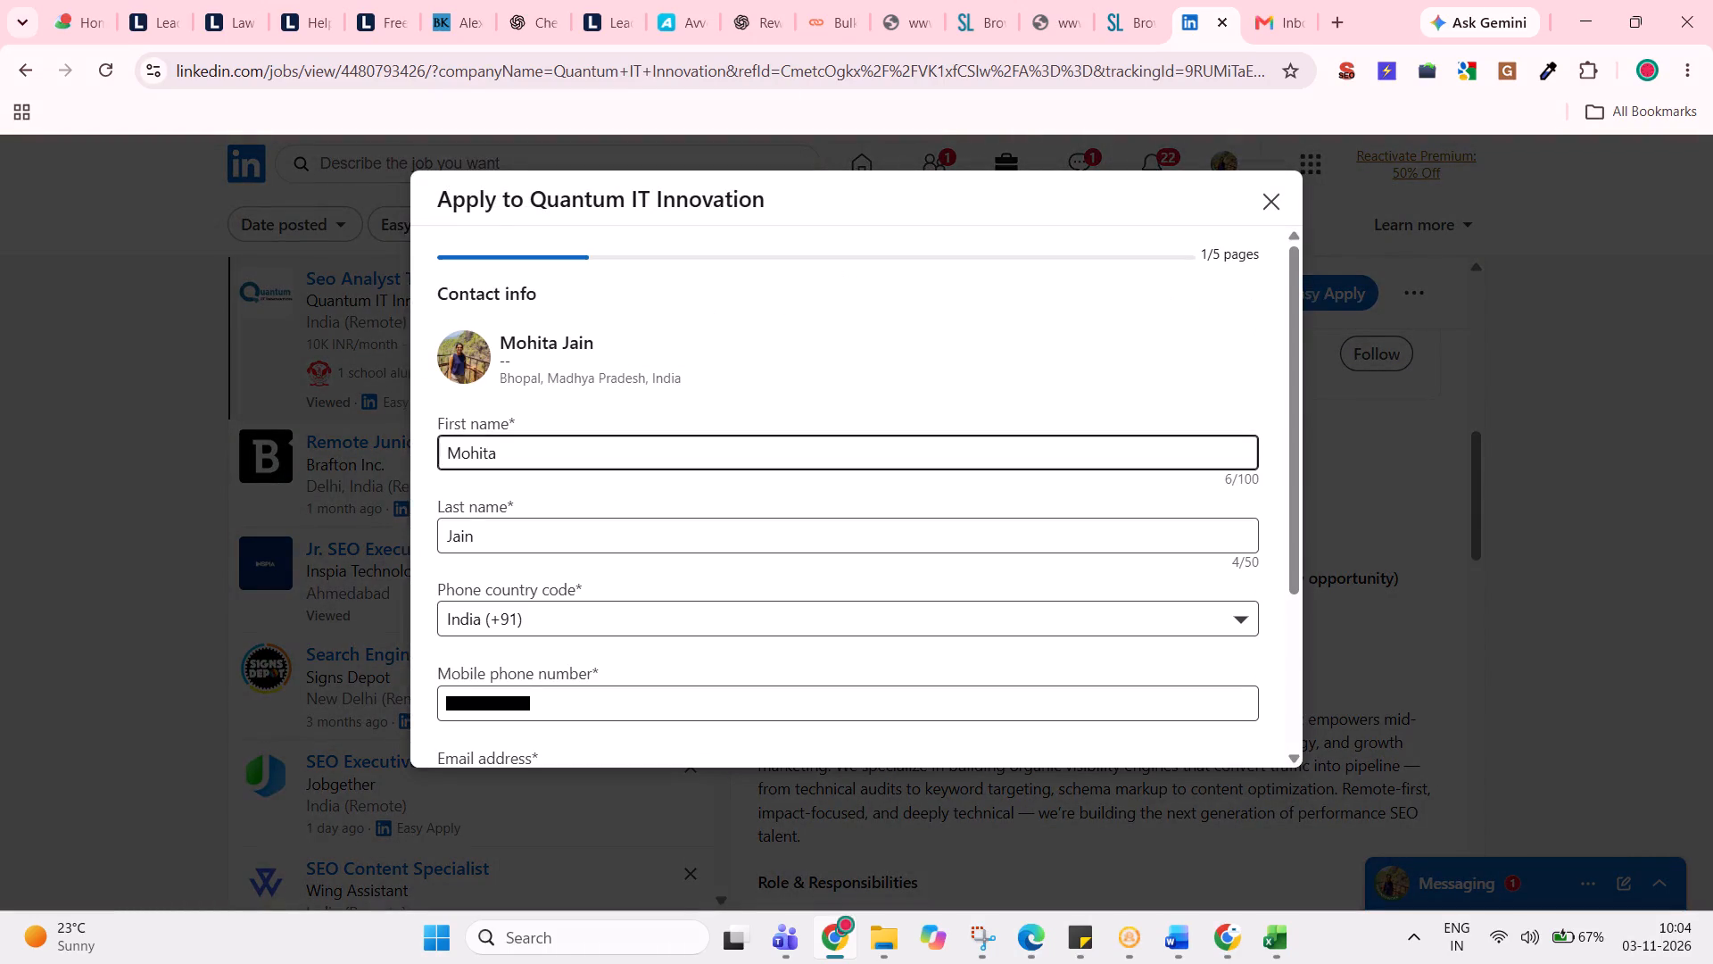
scroll(608, 623, down, 3)
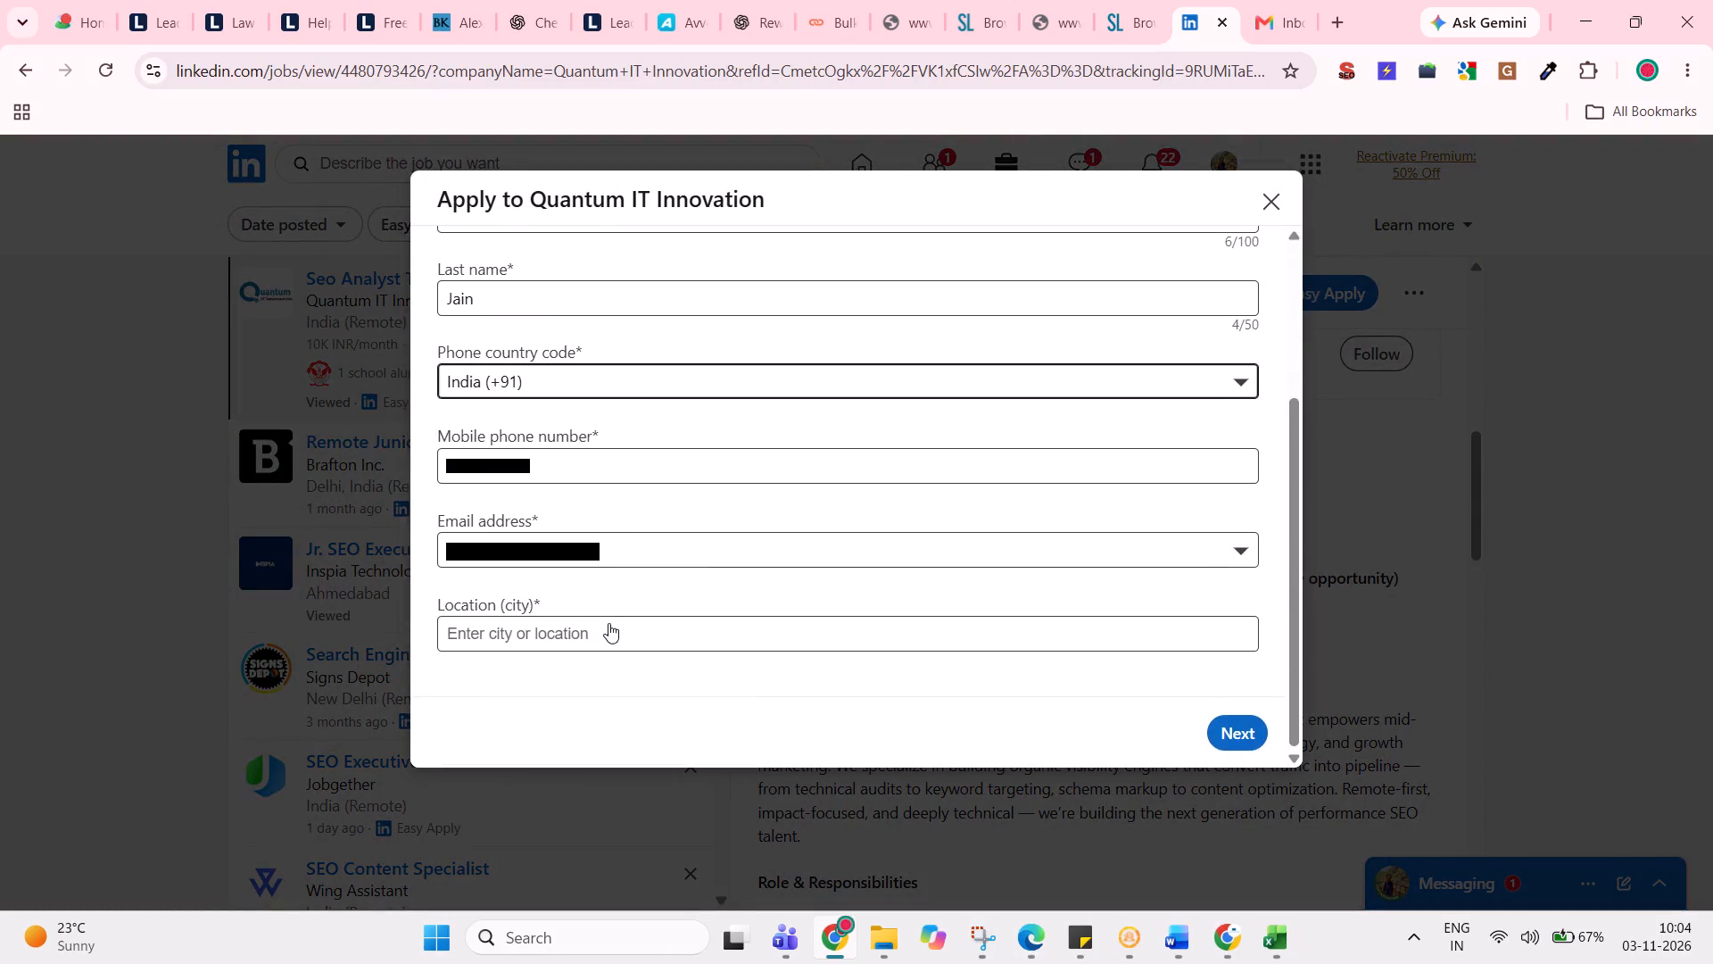
click(629, 637)
text(bho)
click(543, 286)
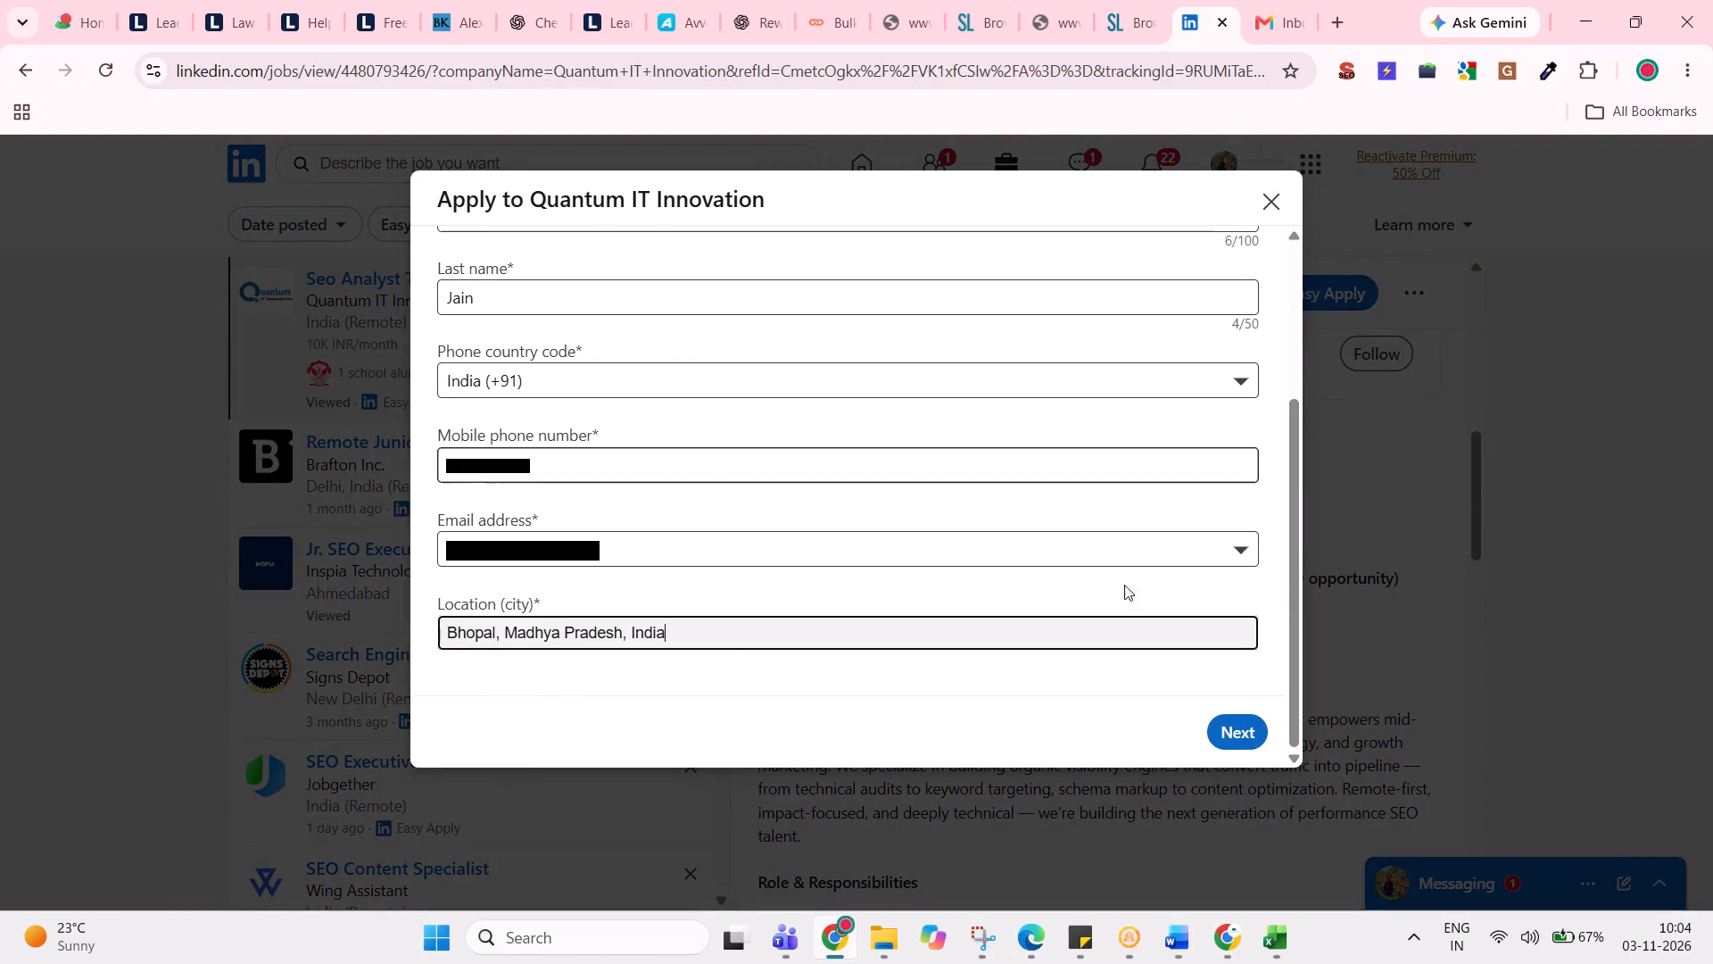
click(1223, 715)
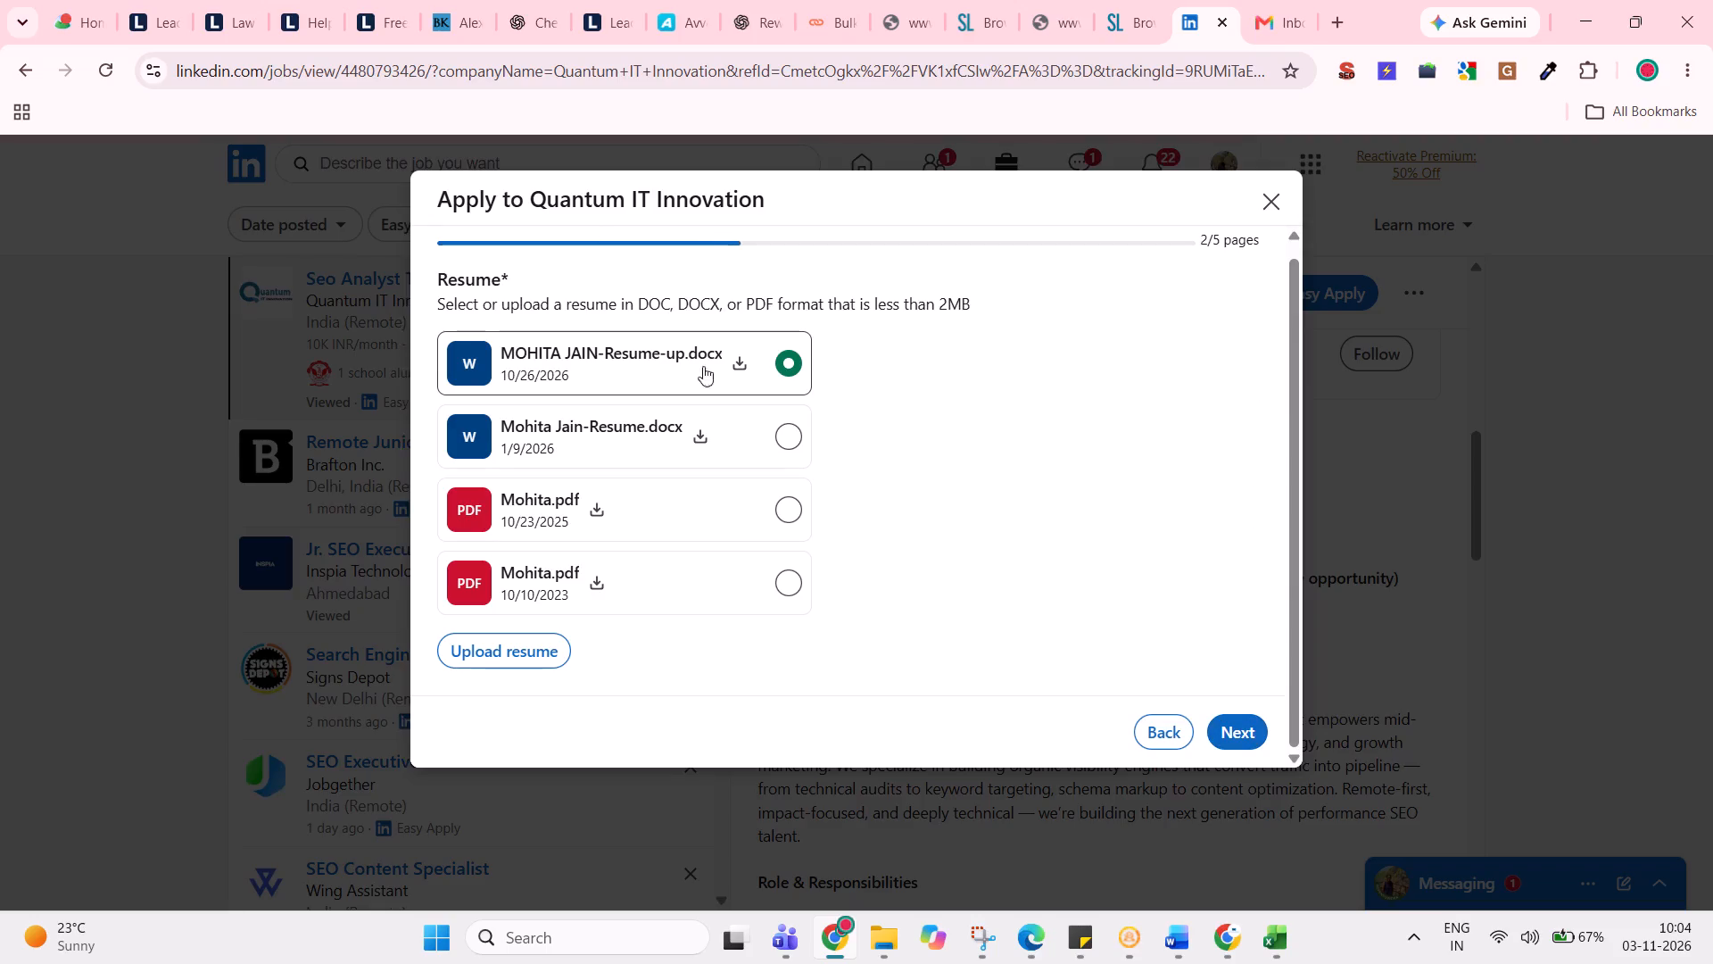
Keep the preselected resume and the listed work experience, and continue to the application's work experience questions.
click(1243, 728)
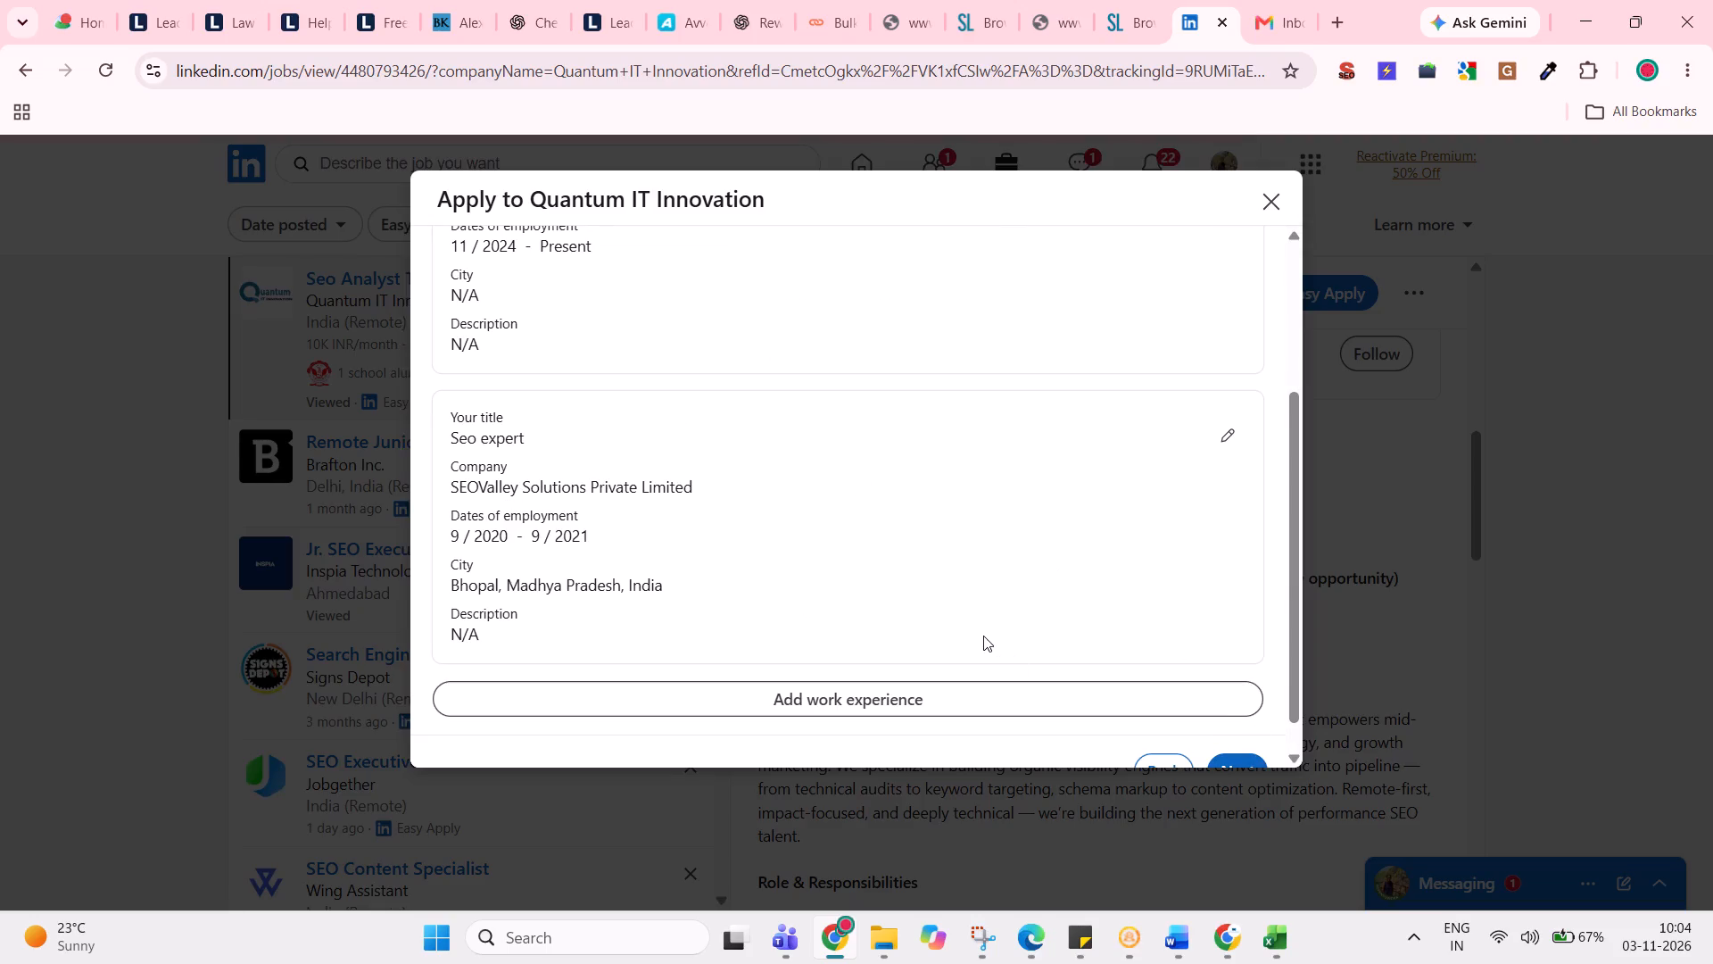
scroll(983, 636, down, 3)
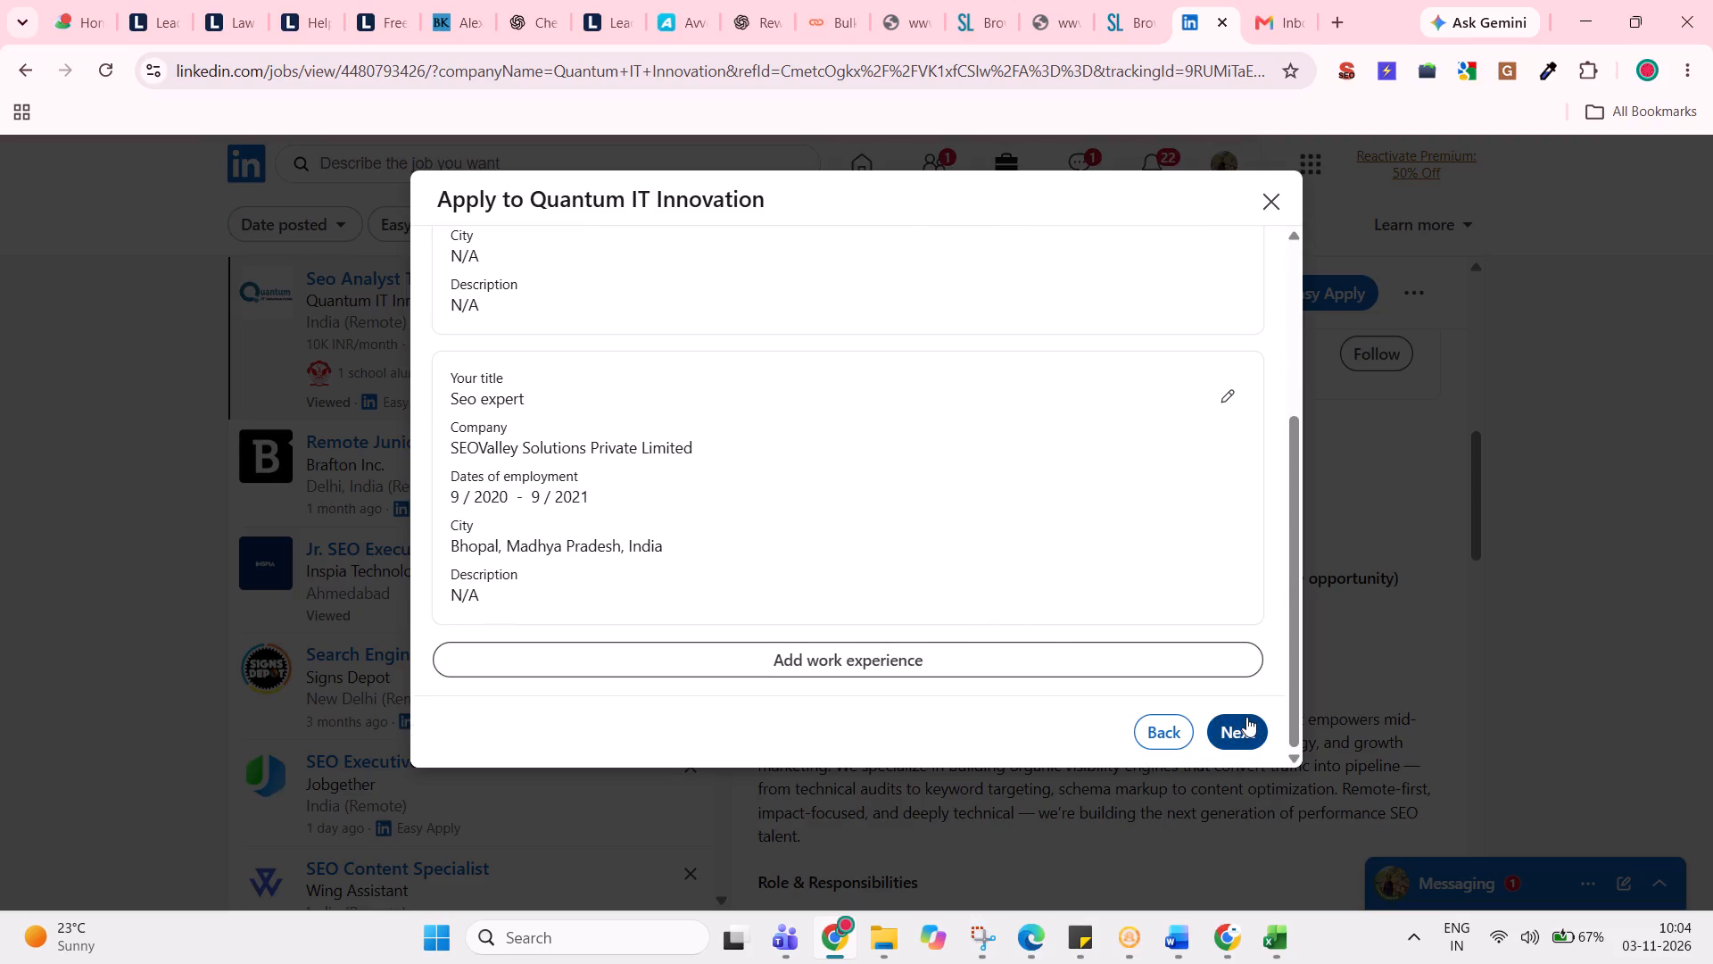
click(1246, 717)
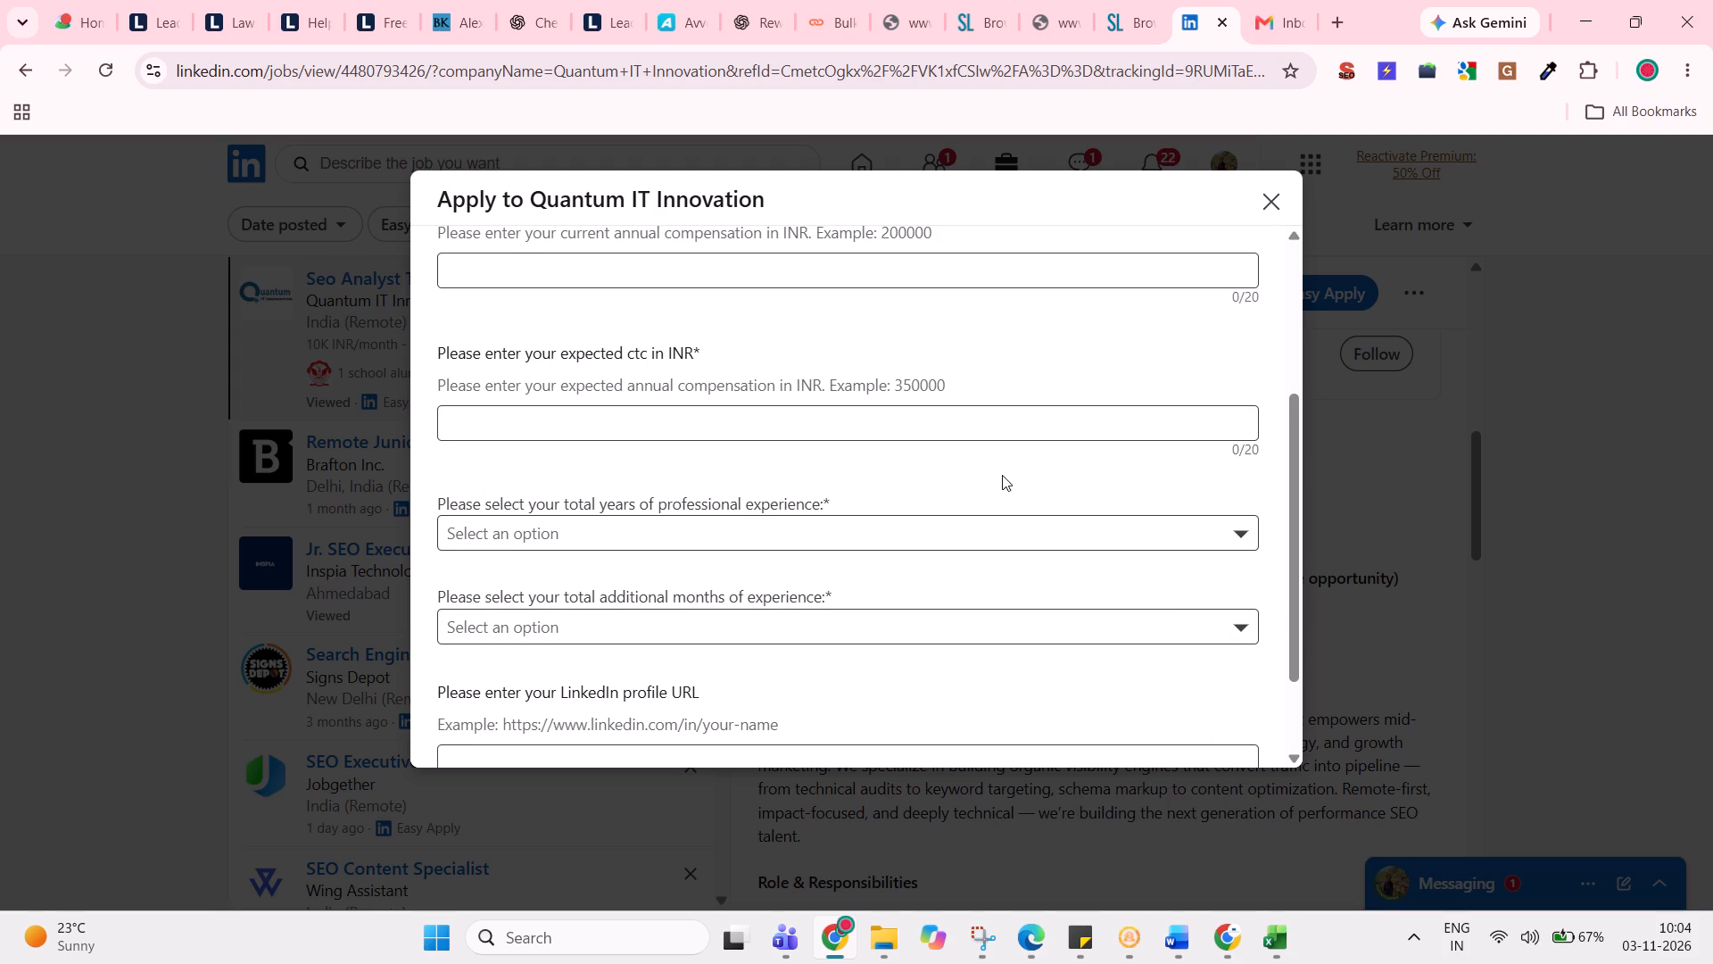
Enter a notice period of 45 days in the work experience questions.
scroll(1002, 475, up, 6)
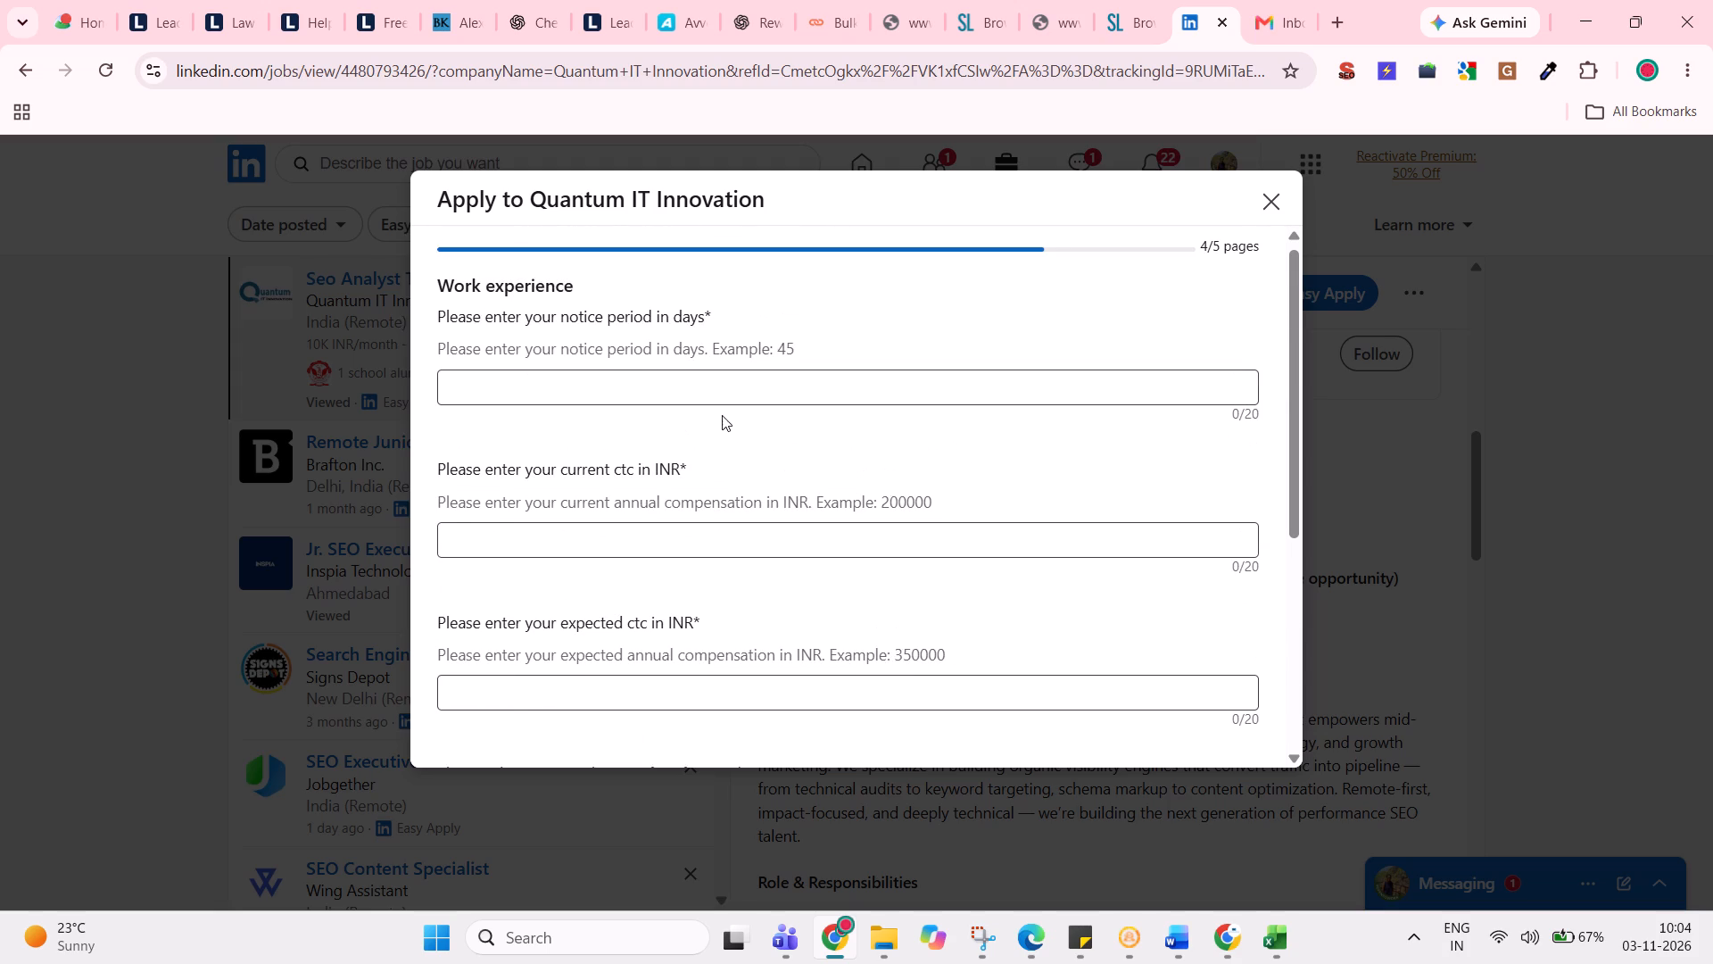
click(719, 398)
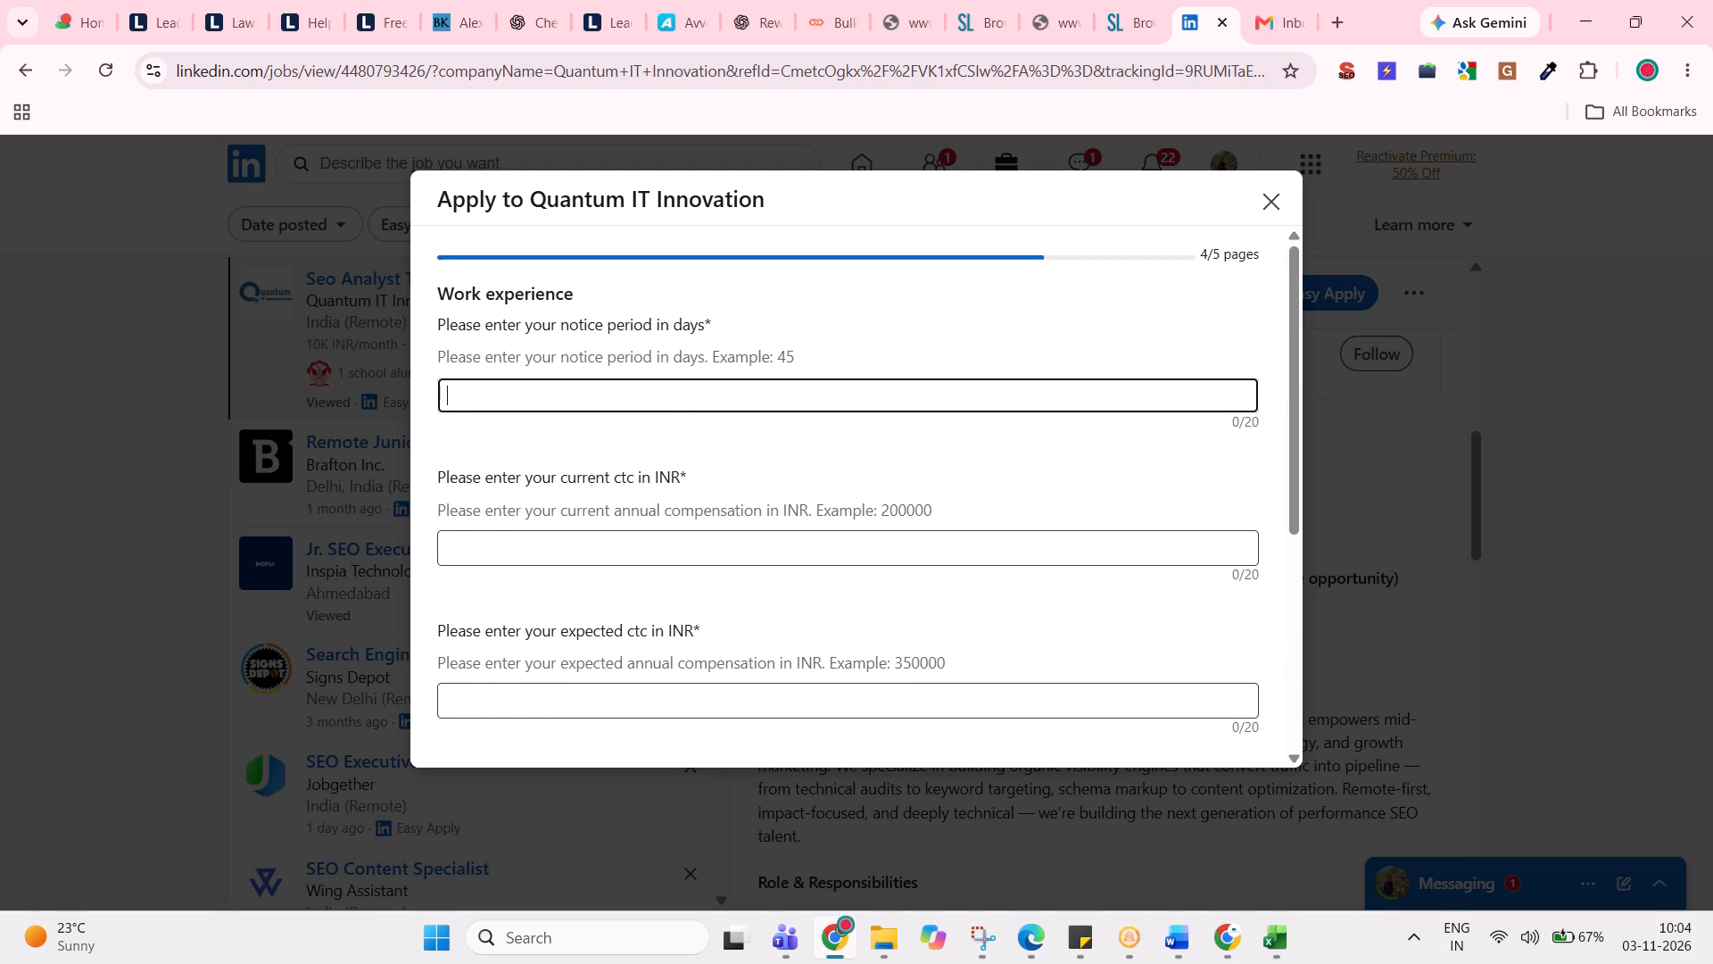
text(45)
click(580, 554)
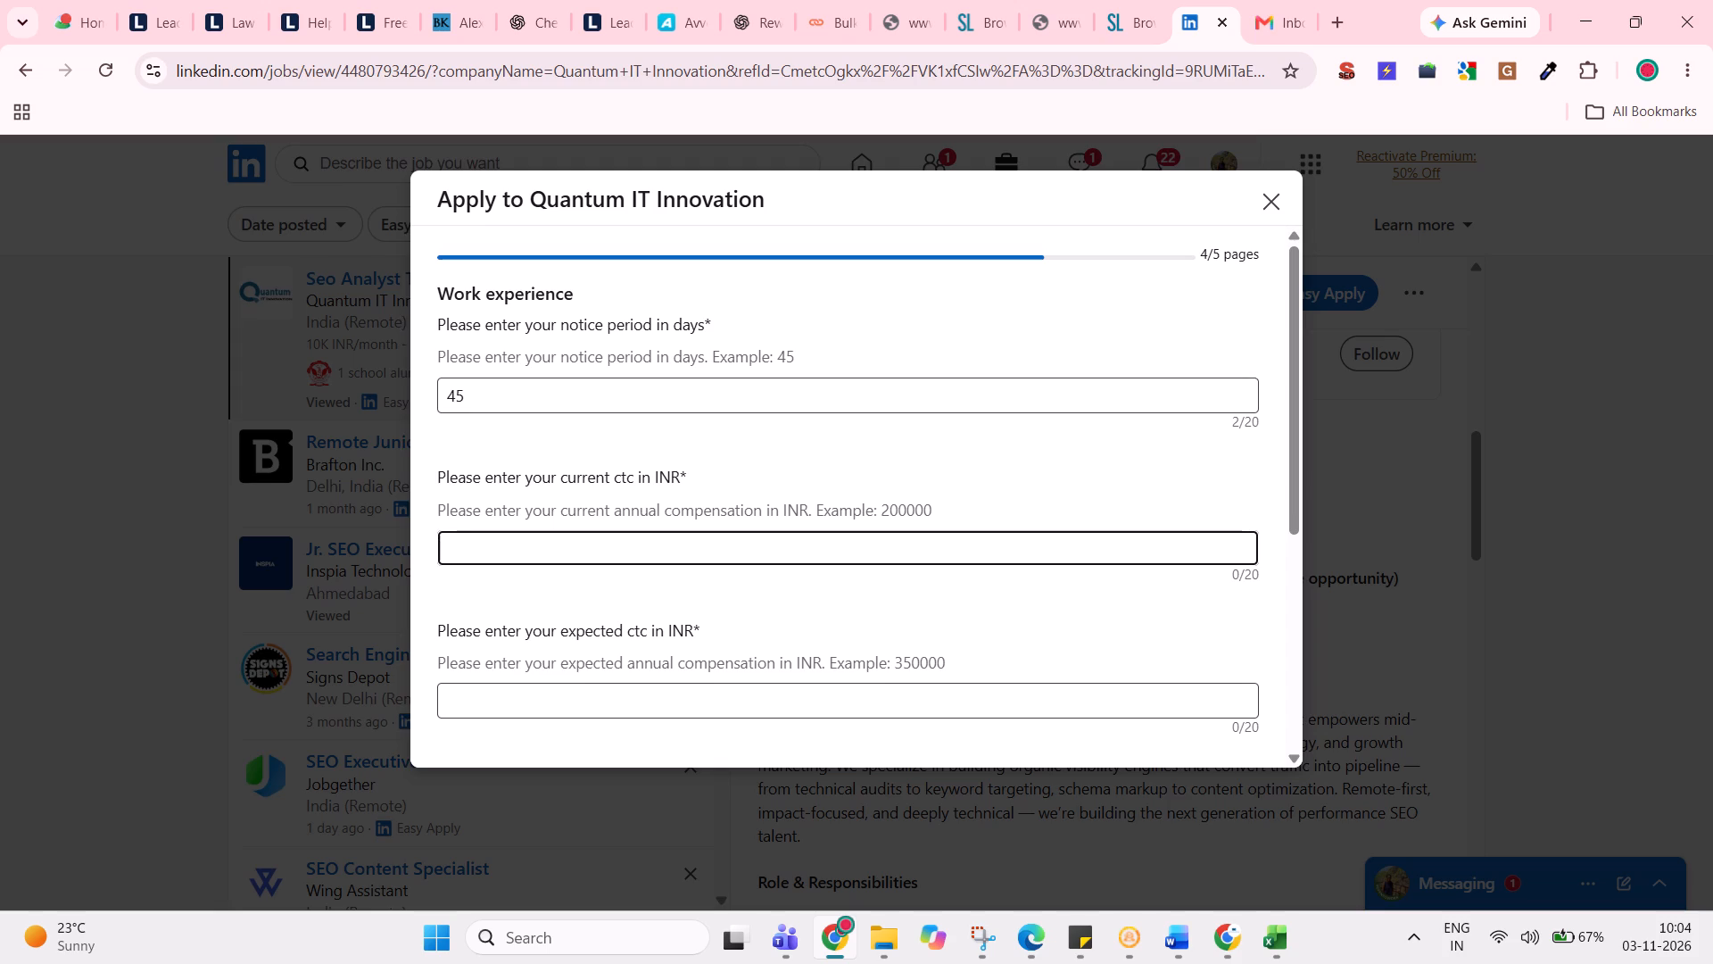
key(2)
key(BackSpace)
Switch to Calculator and multiply 12,500 by 12 to work out the annual compensation.
click(555, 937)
key(c)
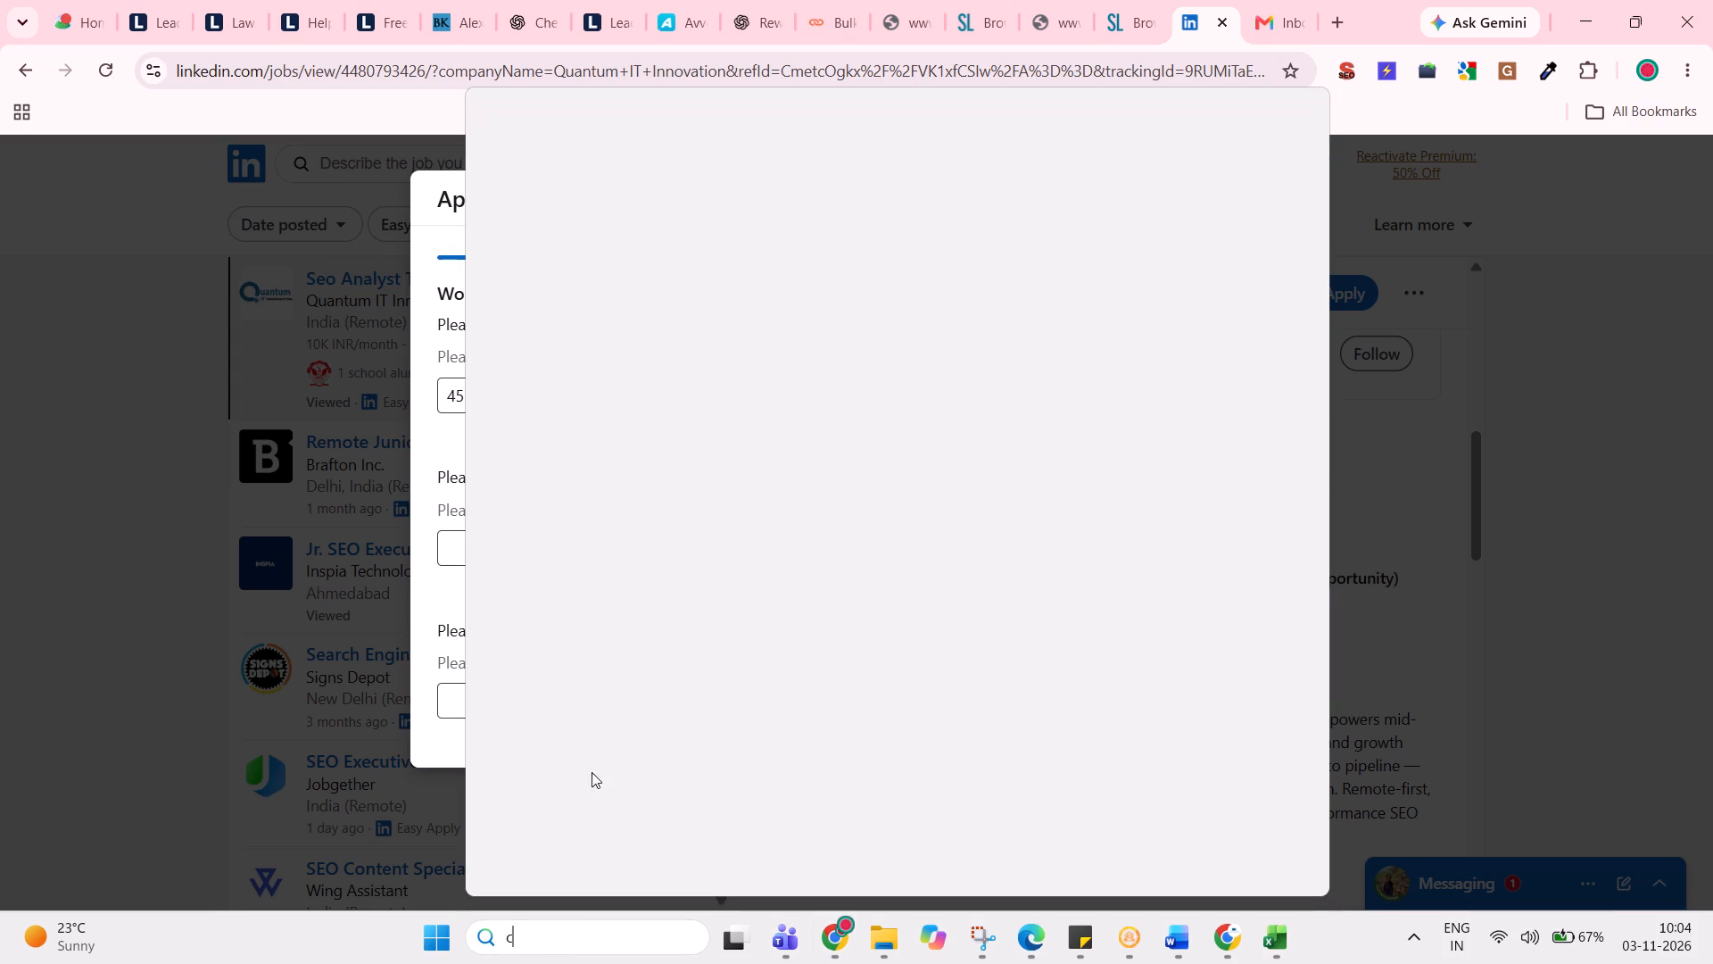
click(573, 256)
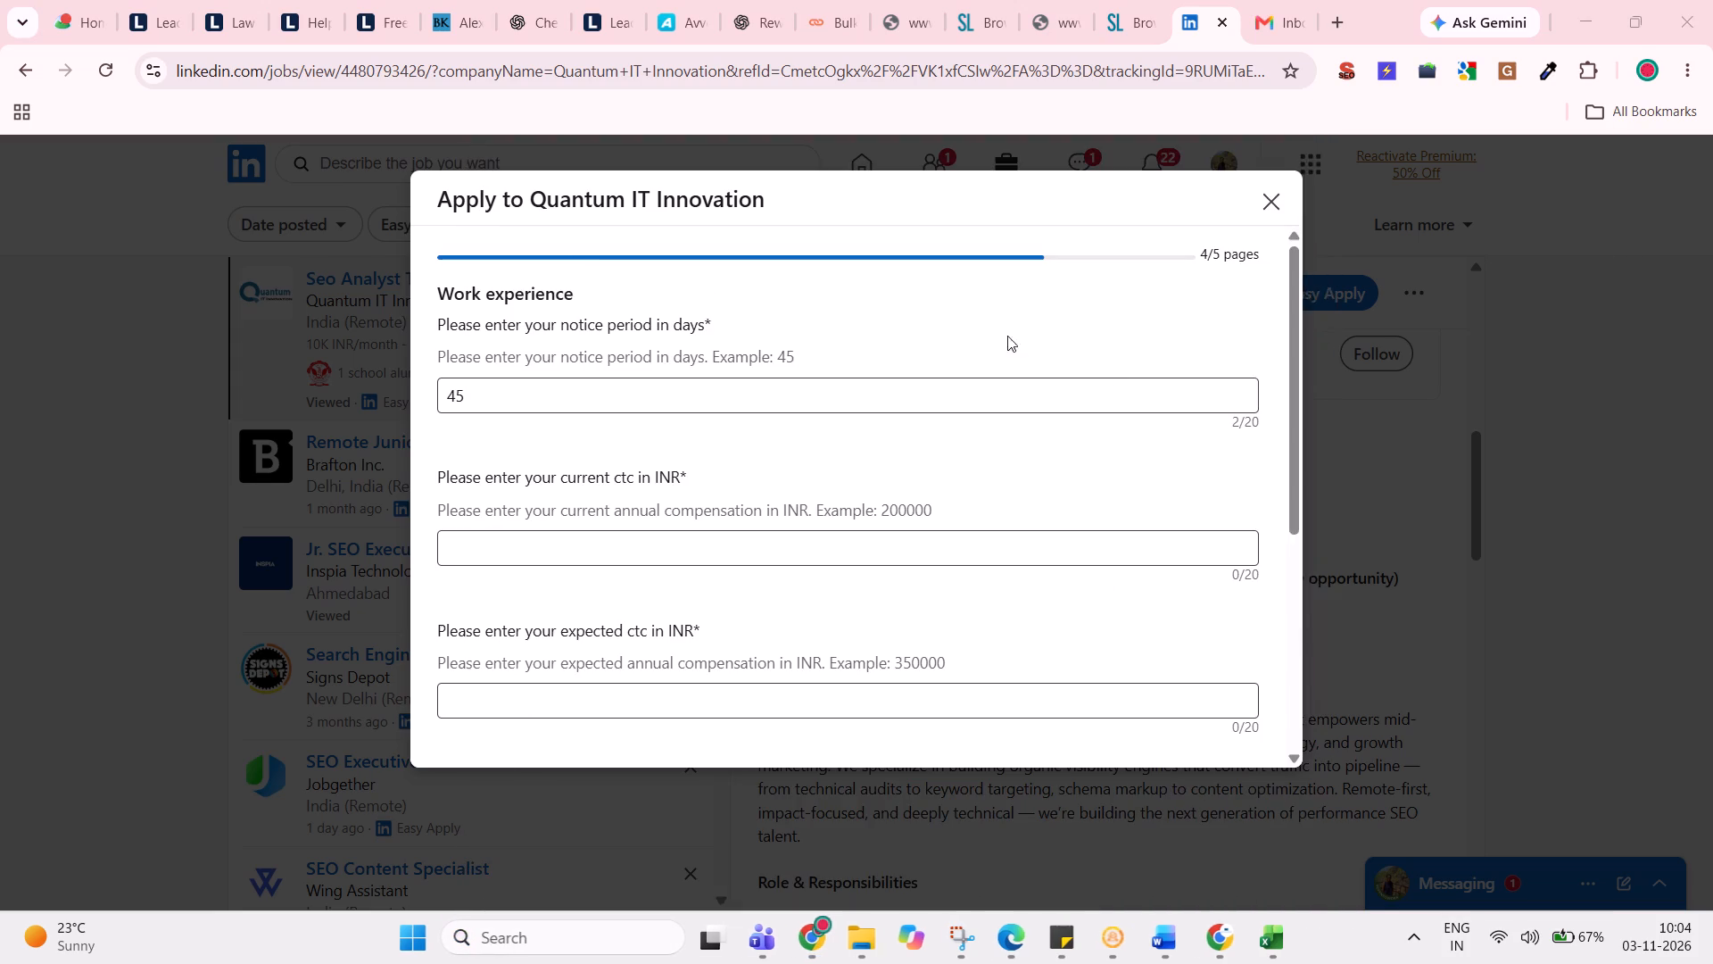
click(1433, 349)
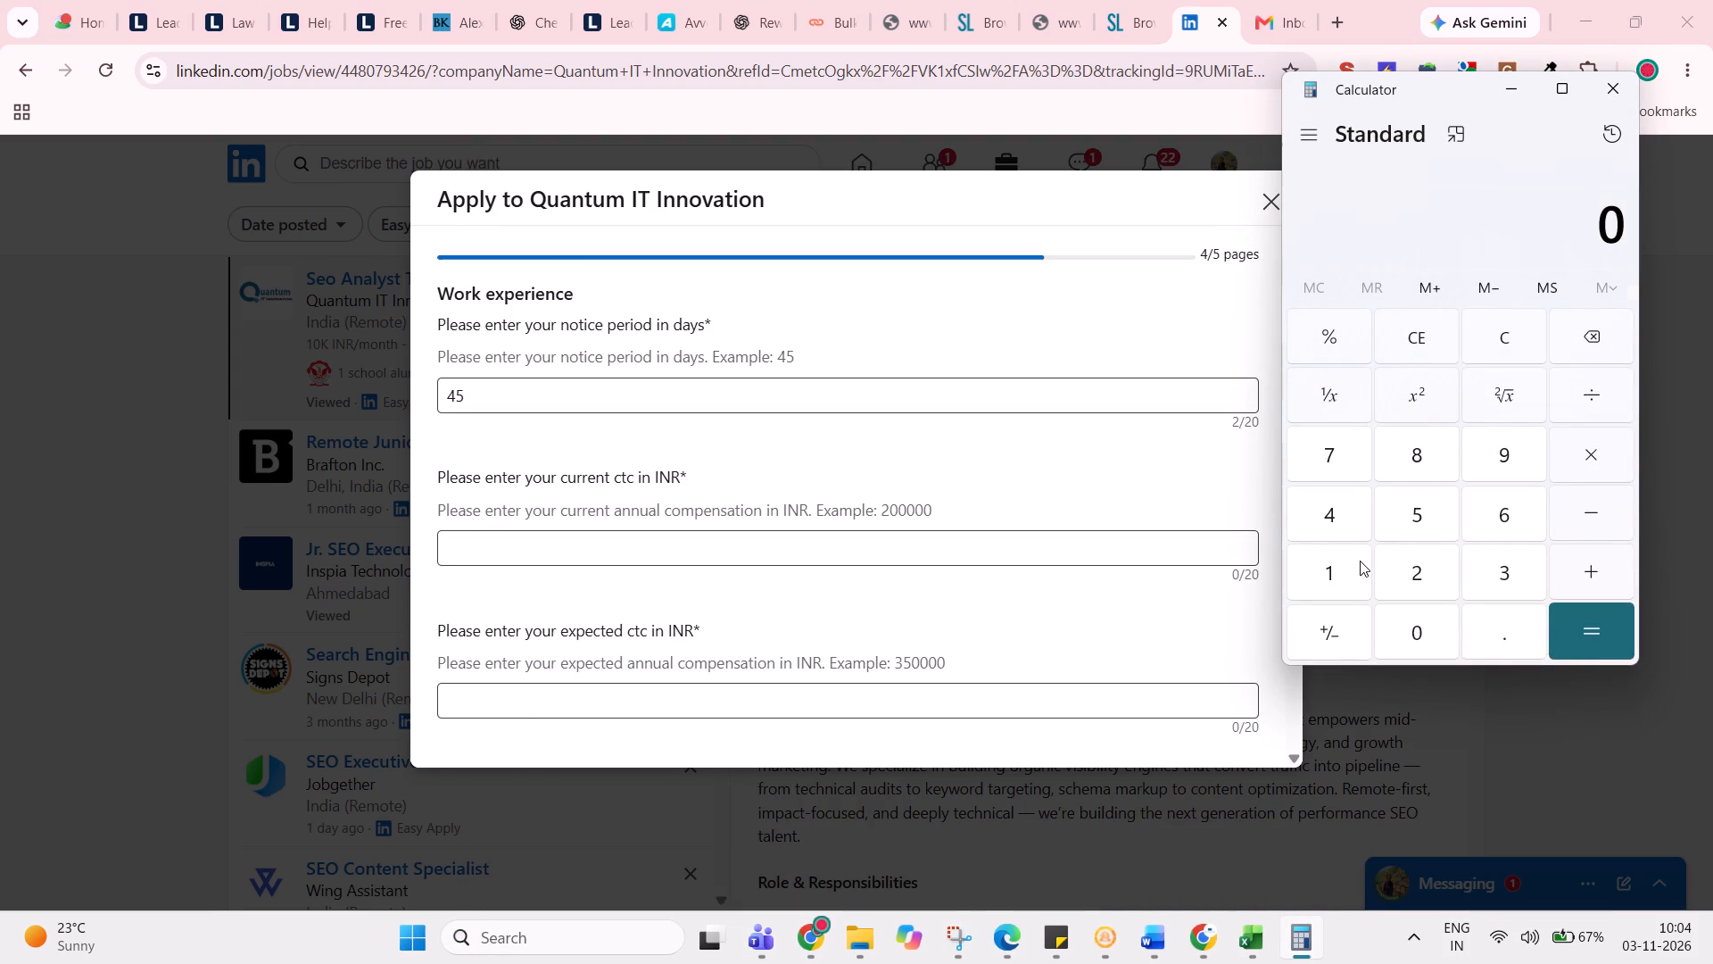
click(1360, 561)
click(1437, 566)
click(1416, 510)
double_click(1413, 607)
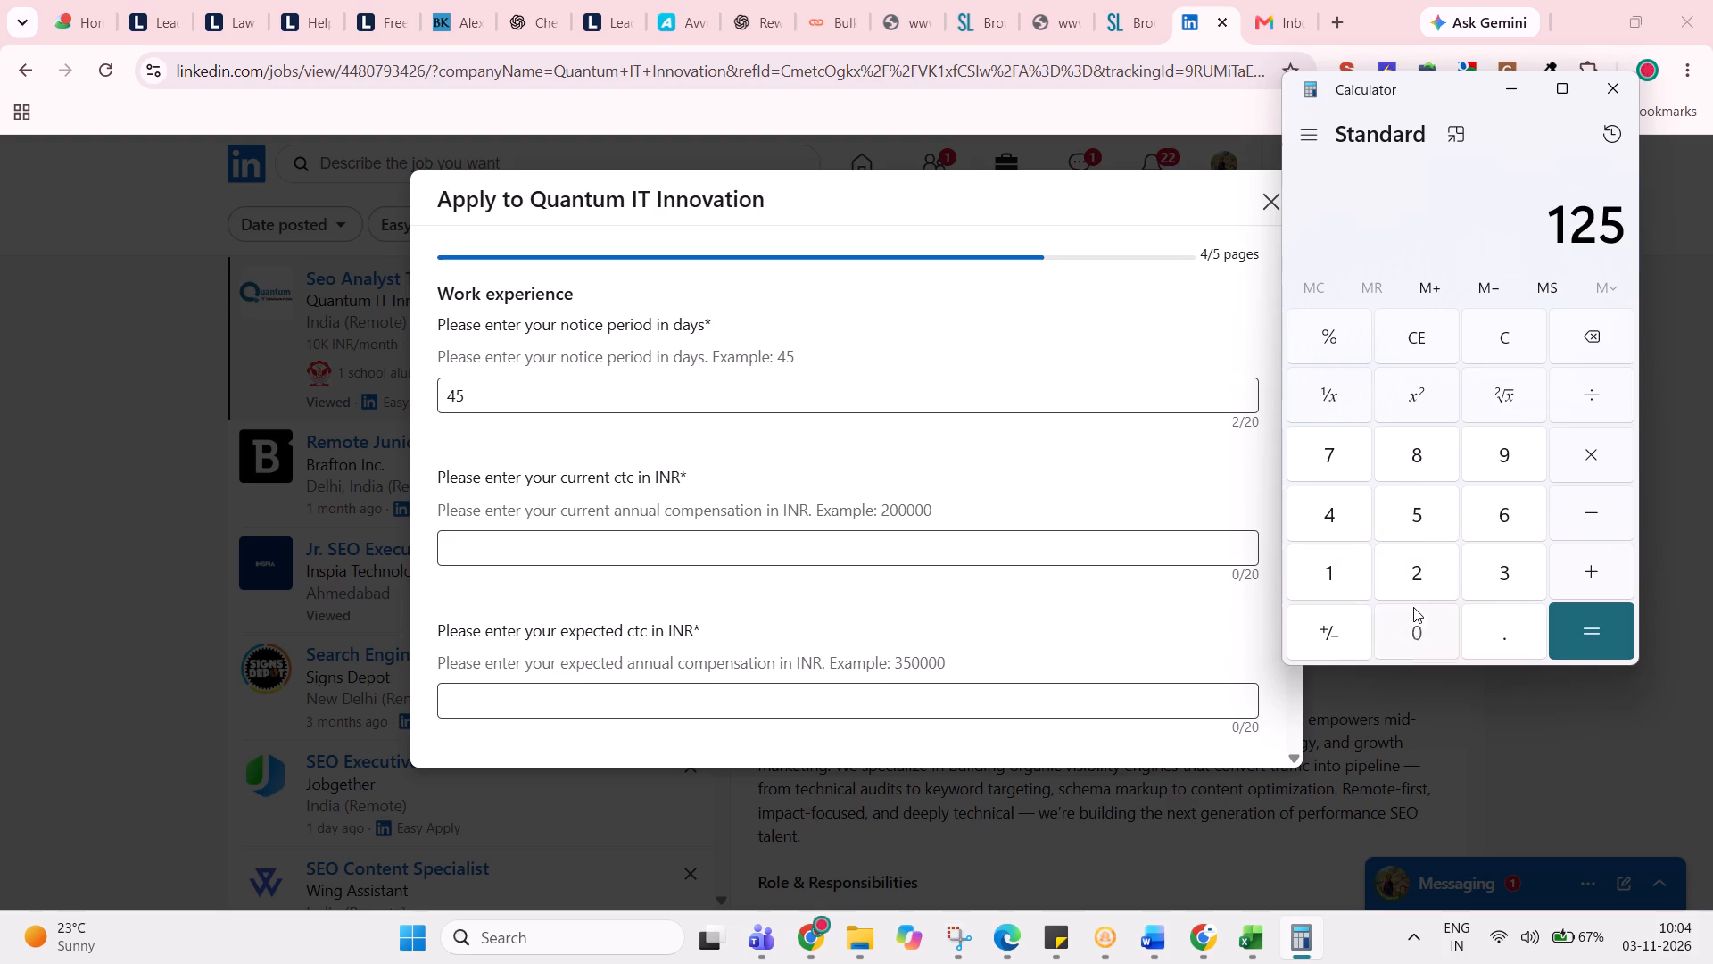
click(1590, 454)
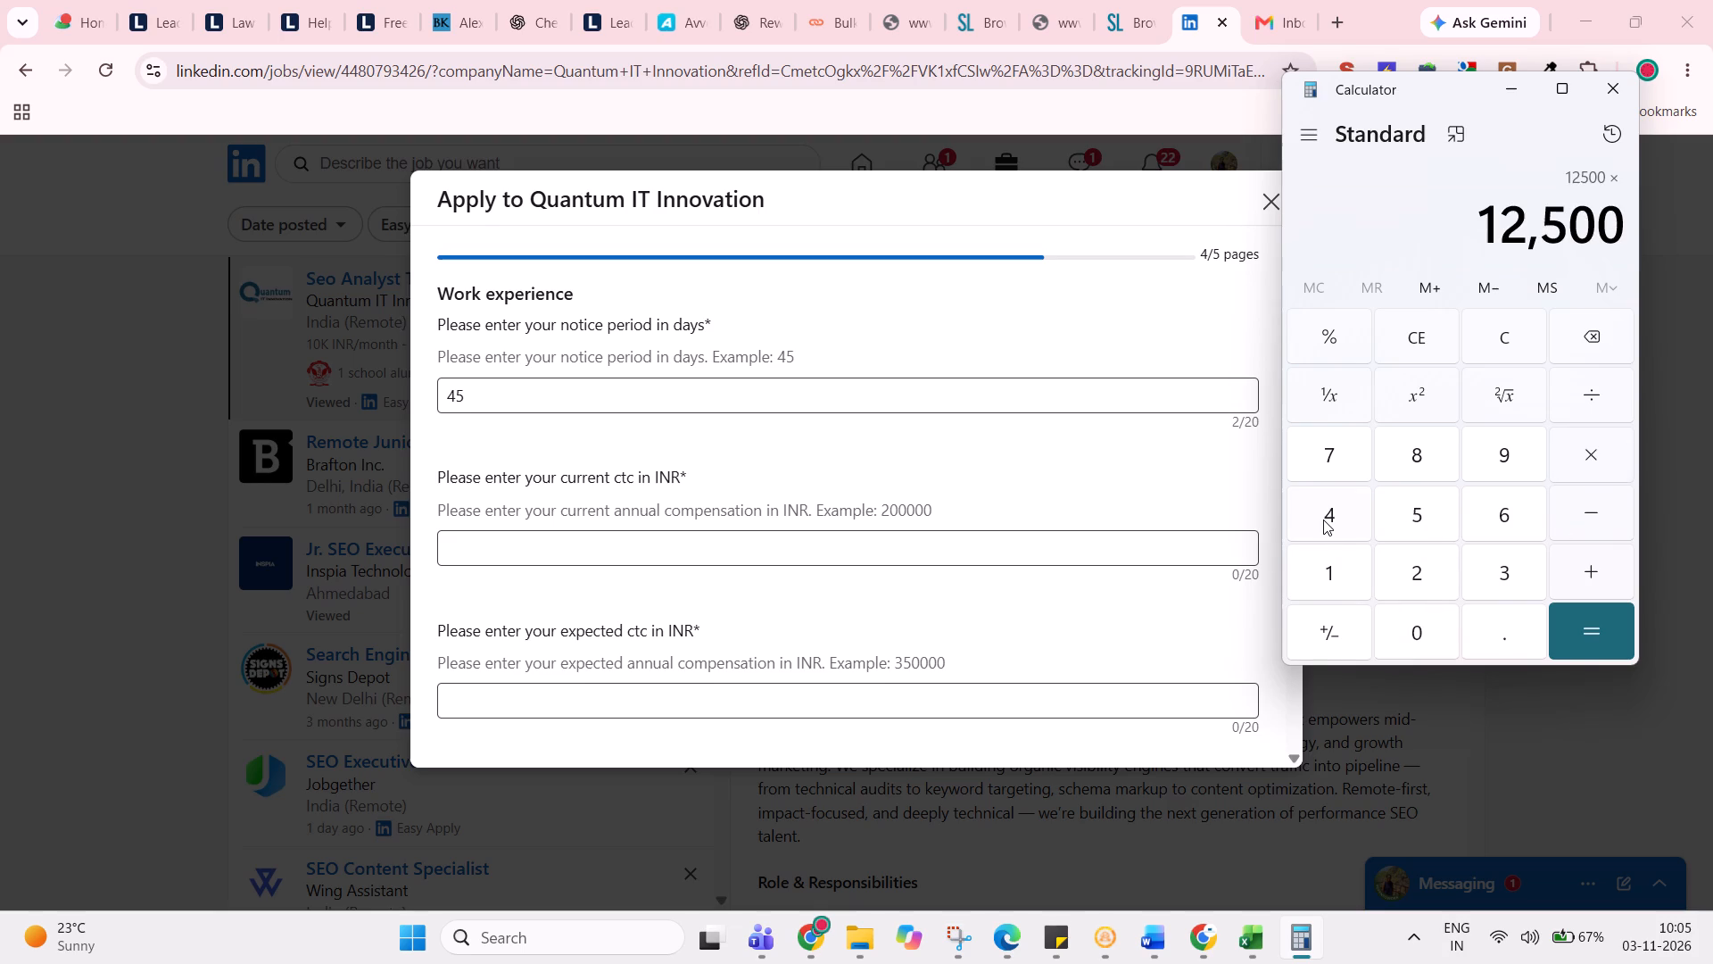
click(1332, 576)
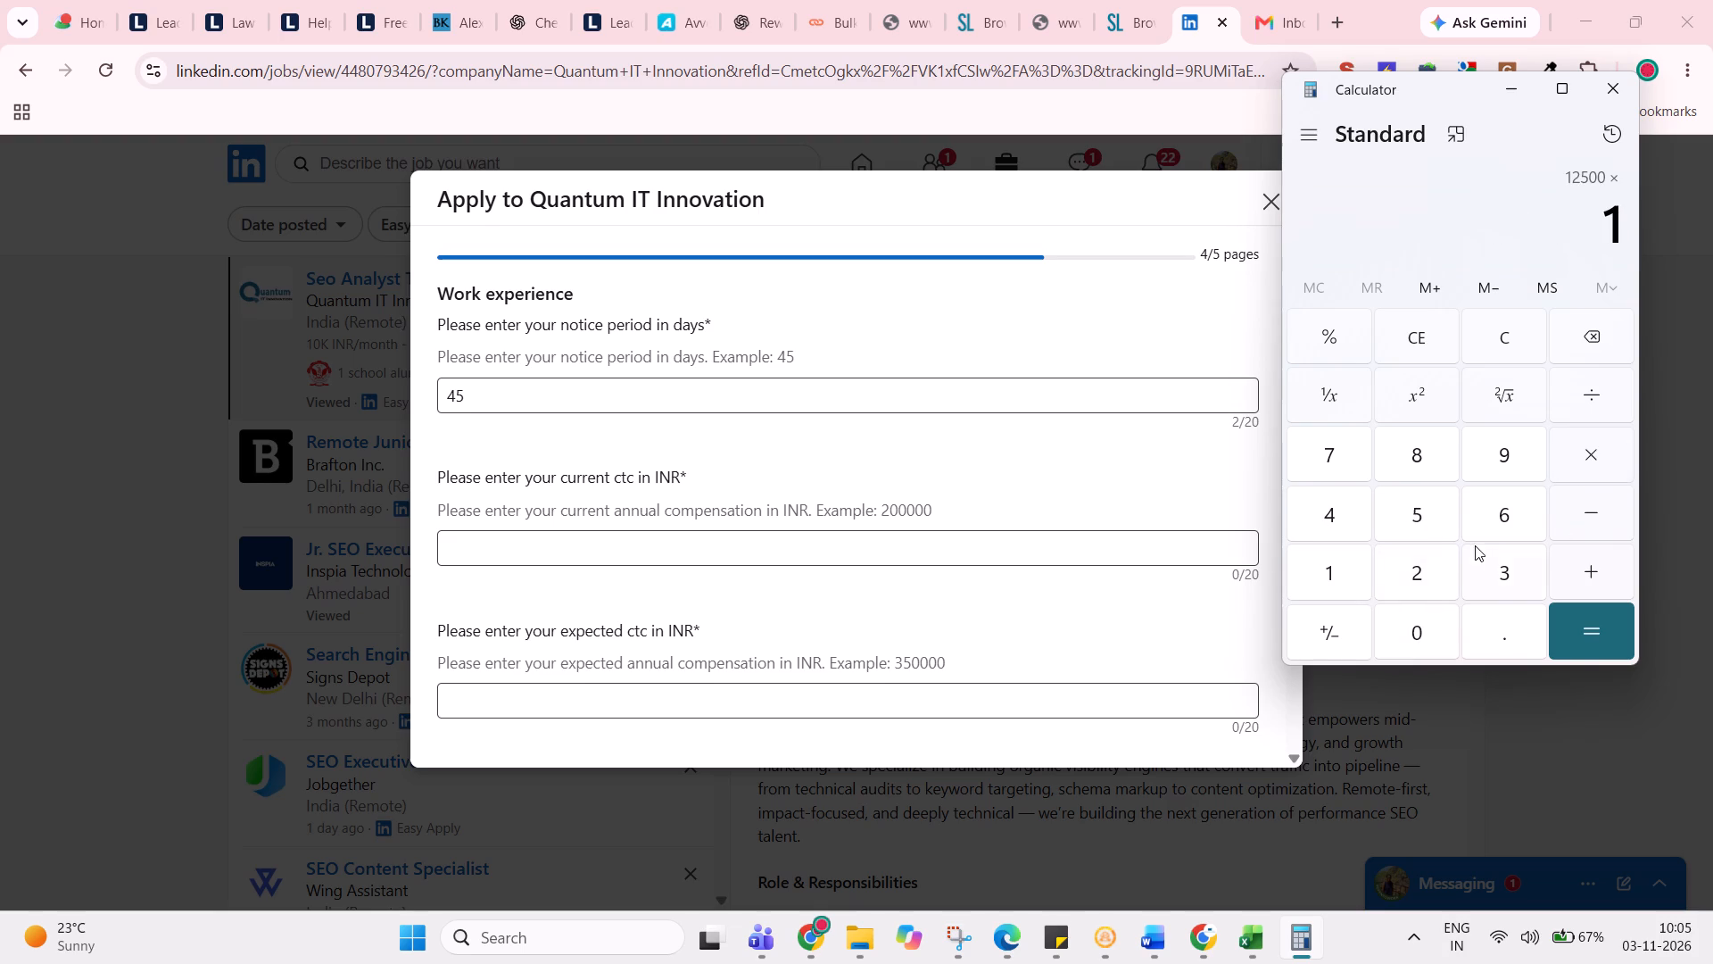
click(1424, 562)
click(1574, 616)
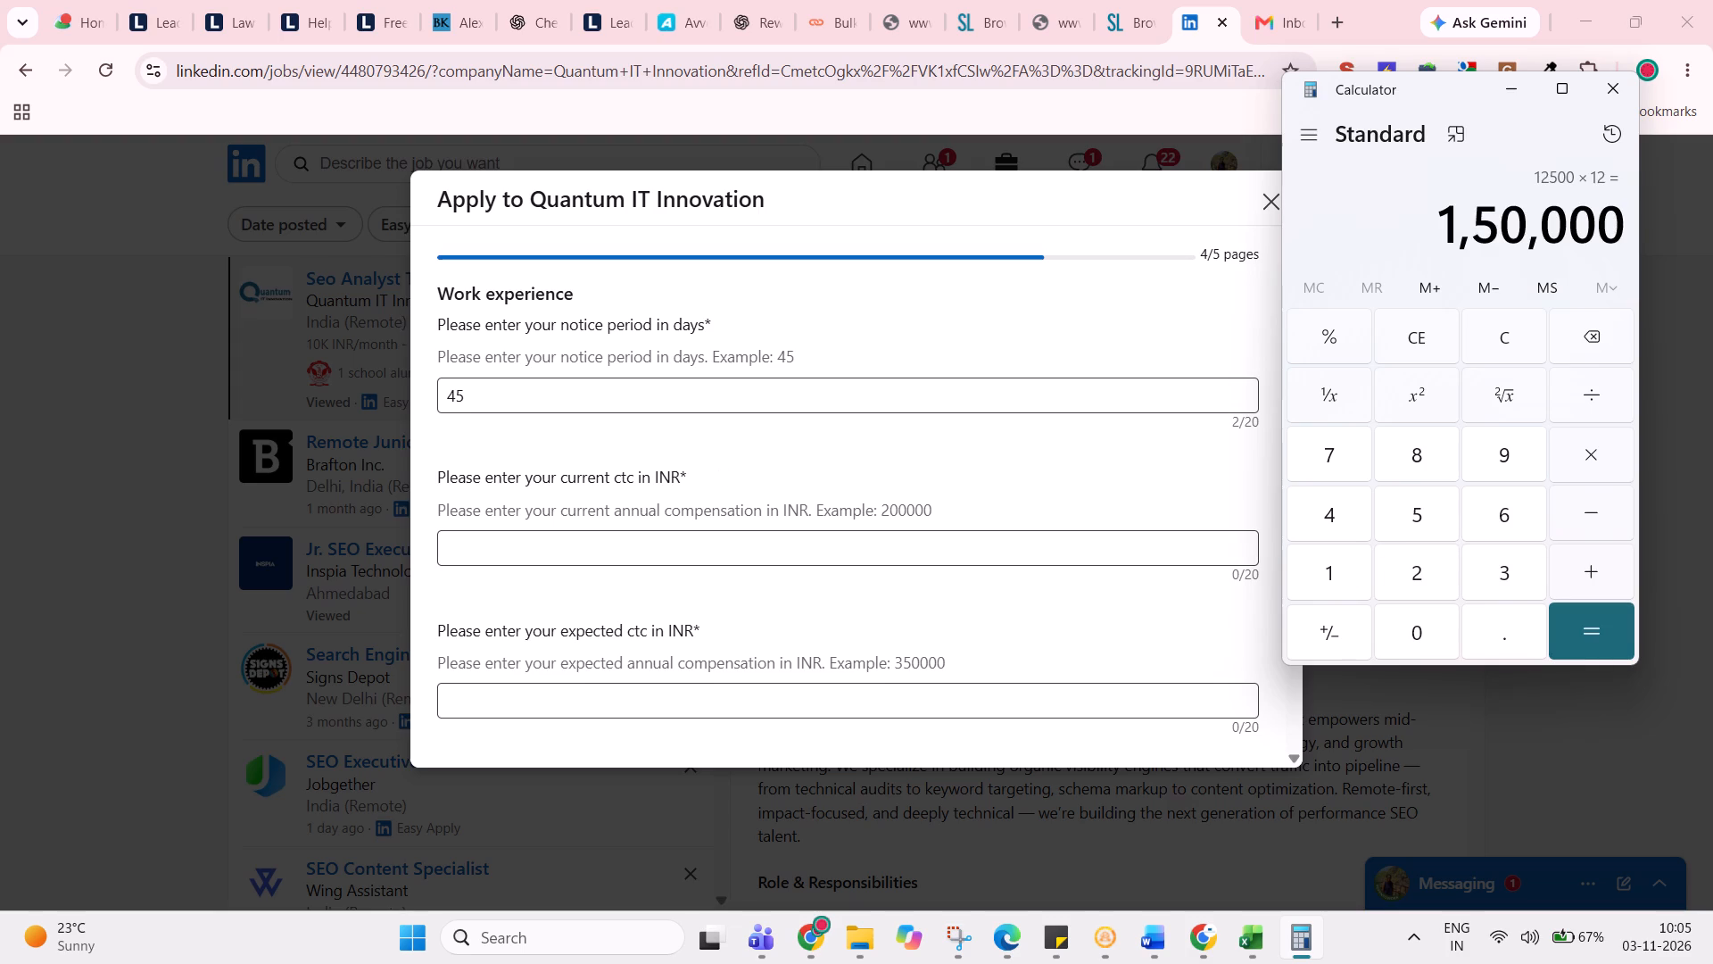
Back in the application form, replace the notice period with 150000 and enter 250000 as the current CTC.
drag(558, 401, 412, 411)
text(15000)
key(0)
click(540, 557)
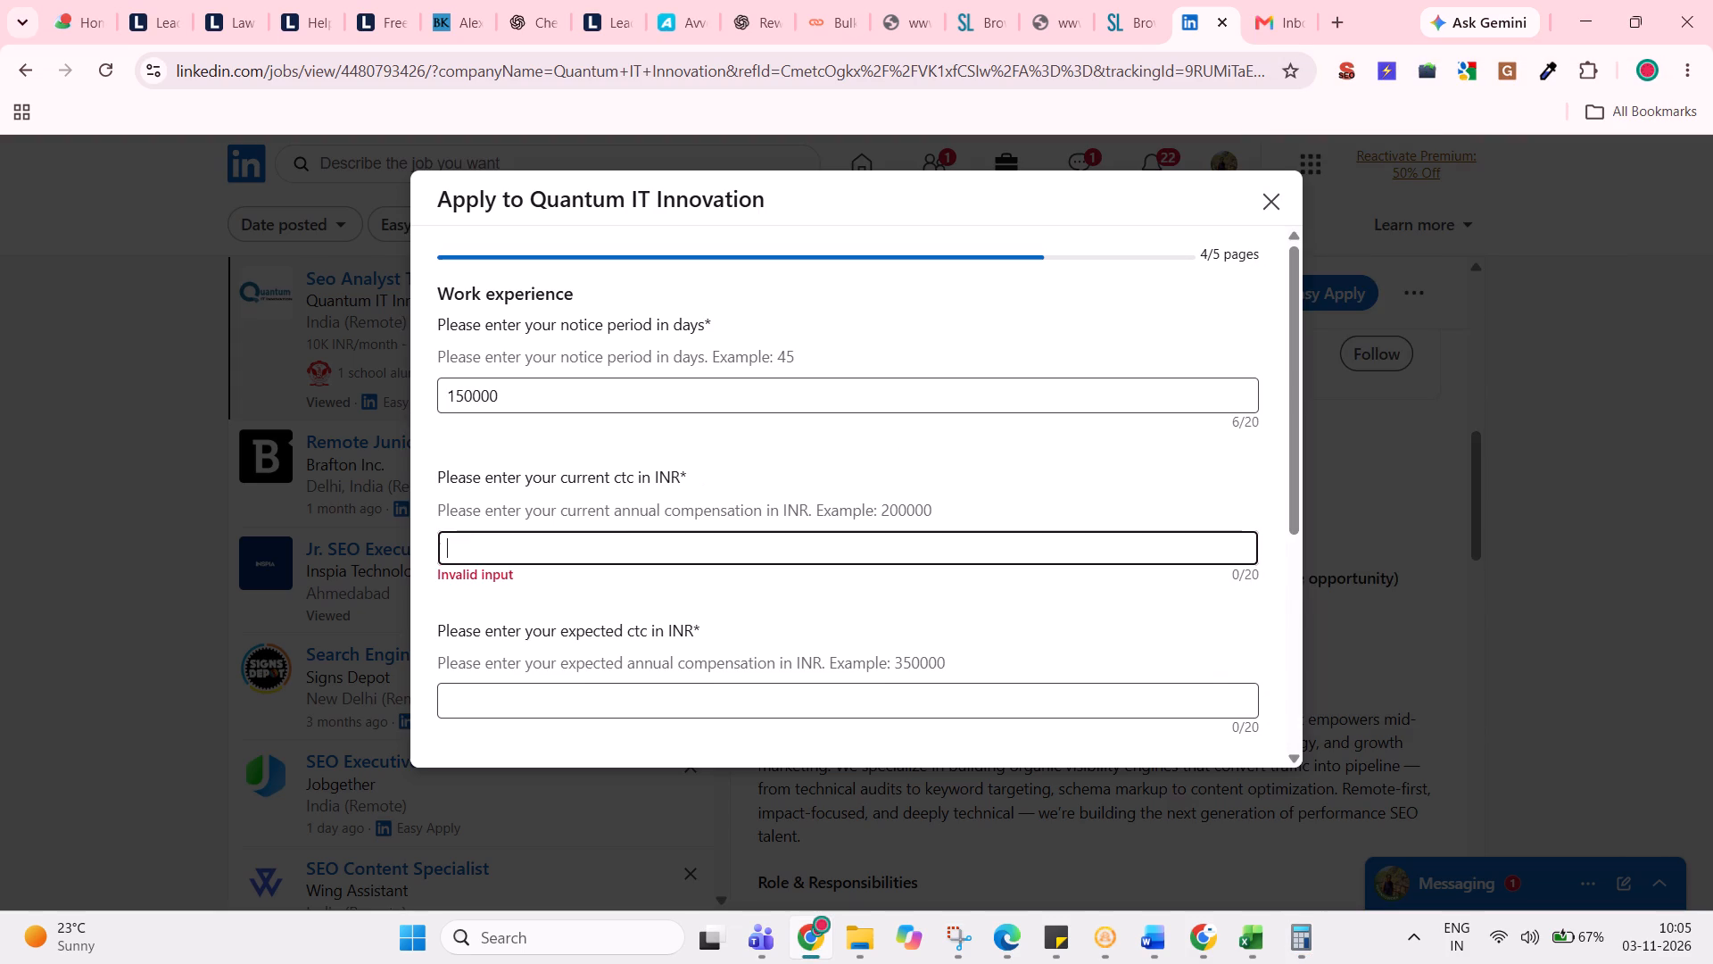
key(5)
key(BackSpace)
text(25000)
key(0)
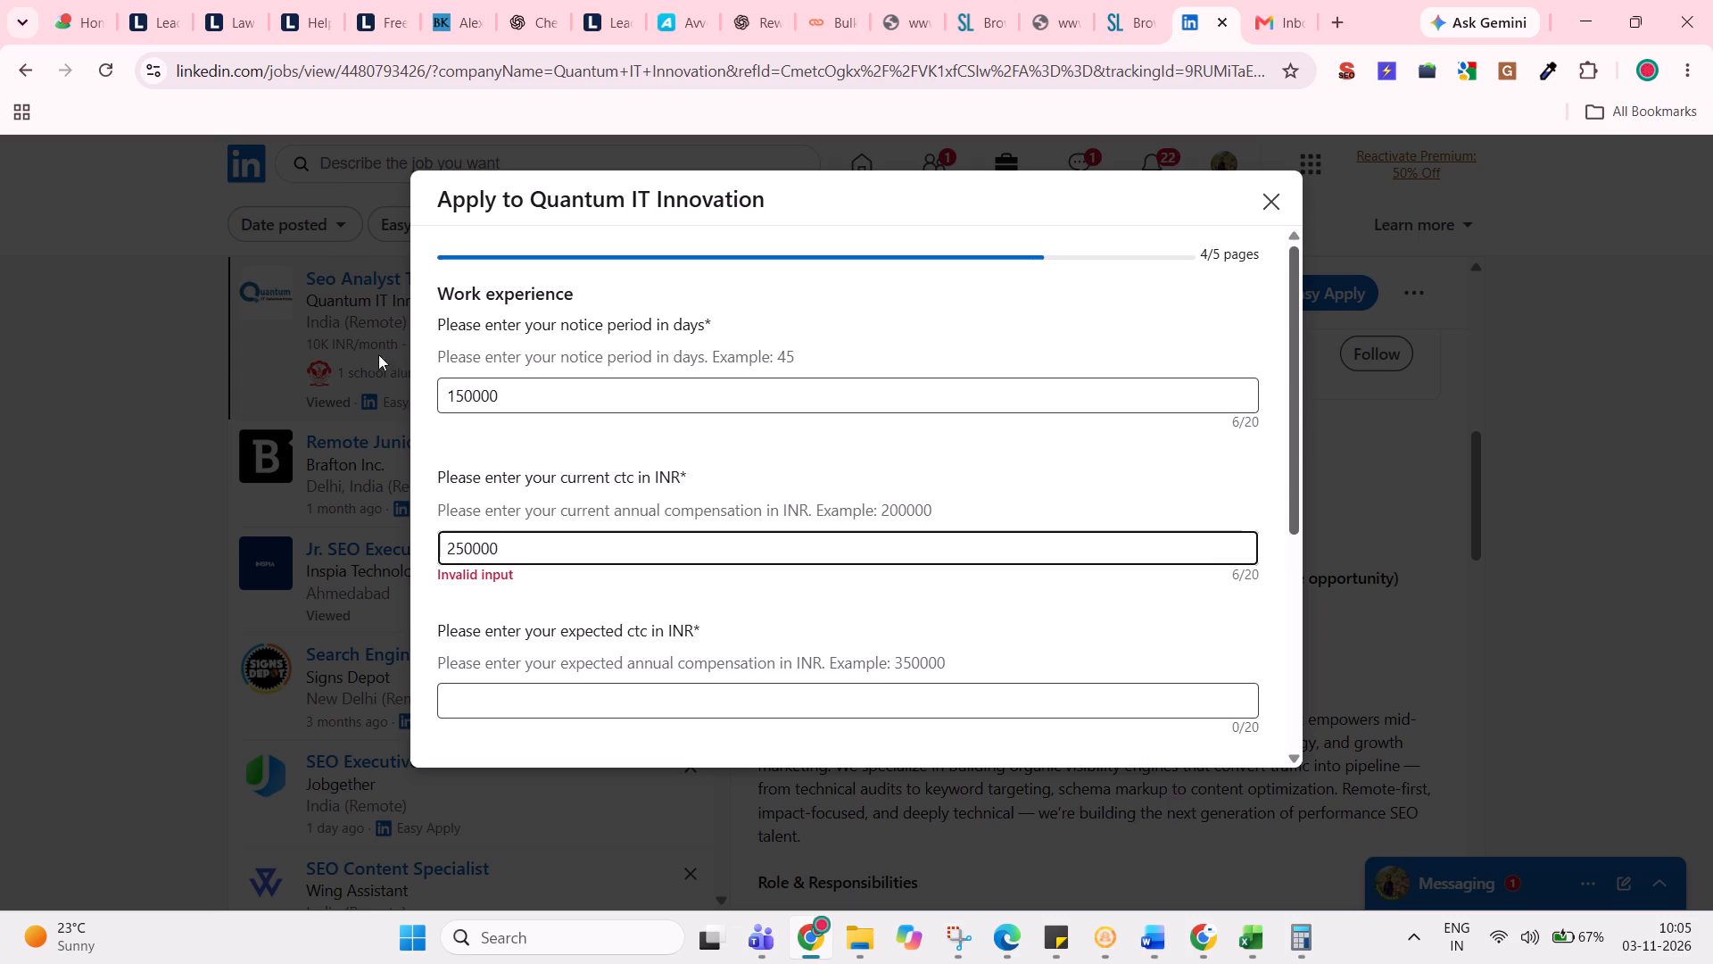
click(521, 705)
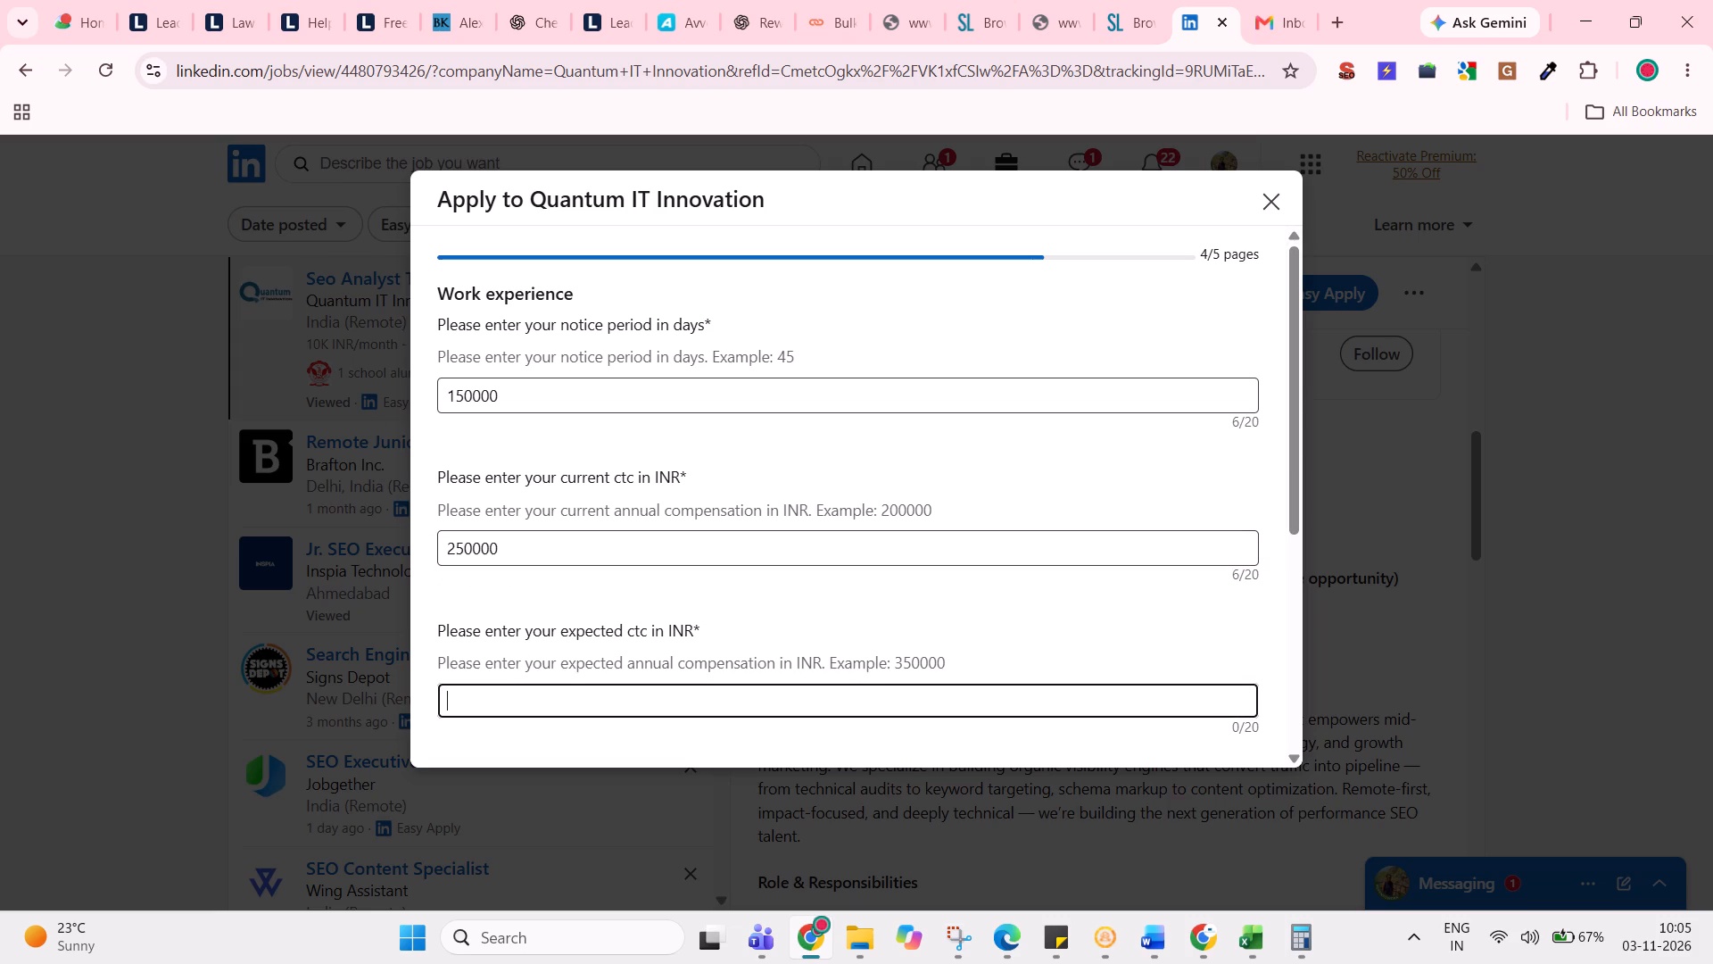
Correct the notice period to 45 days and the current CTC to 150000 INR.
scroll(589, 611, down, 1)
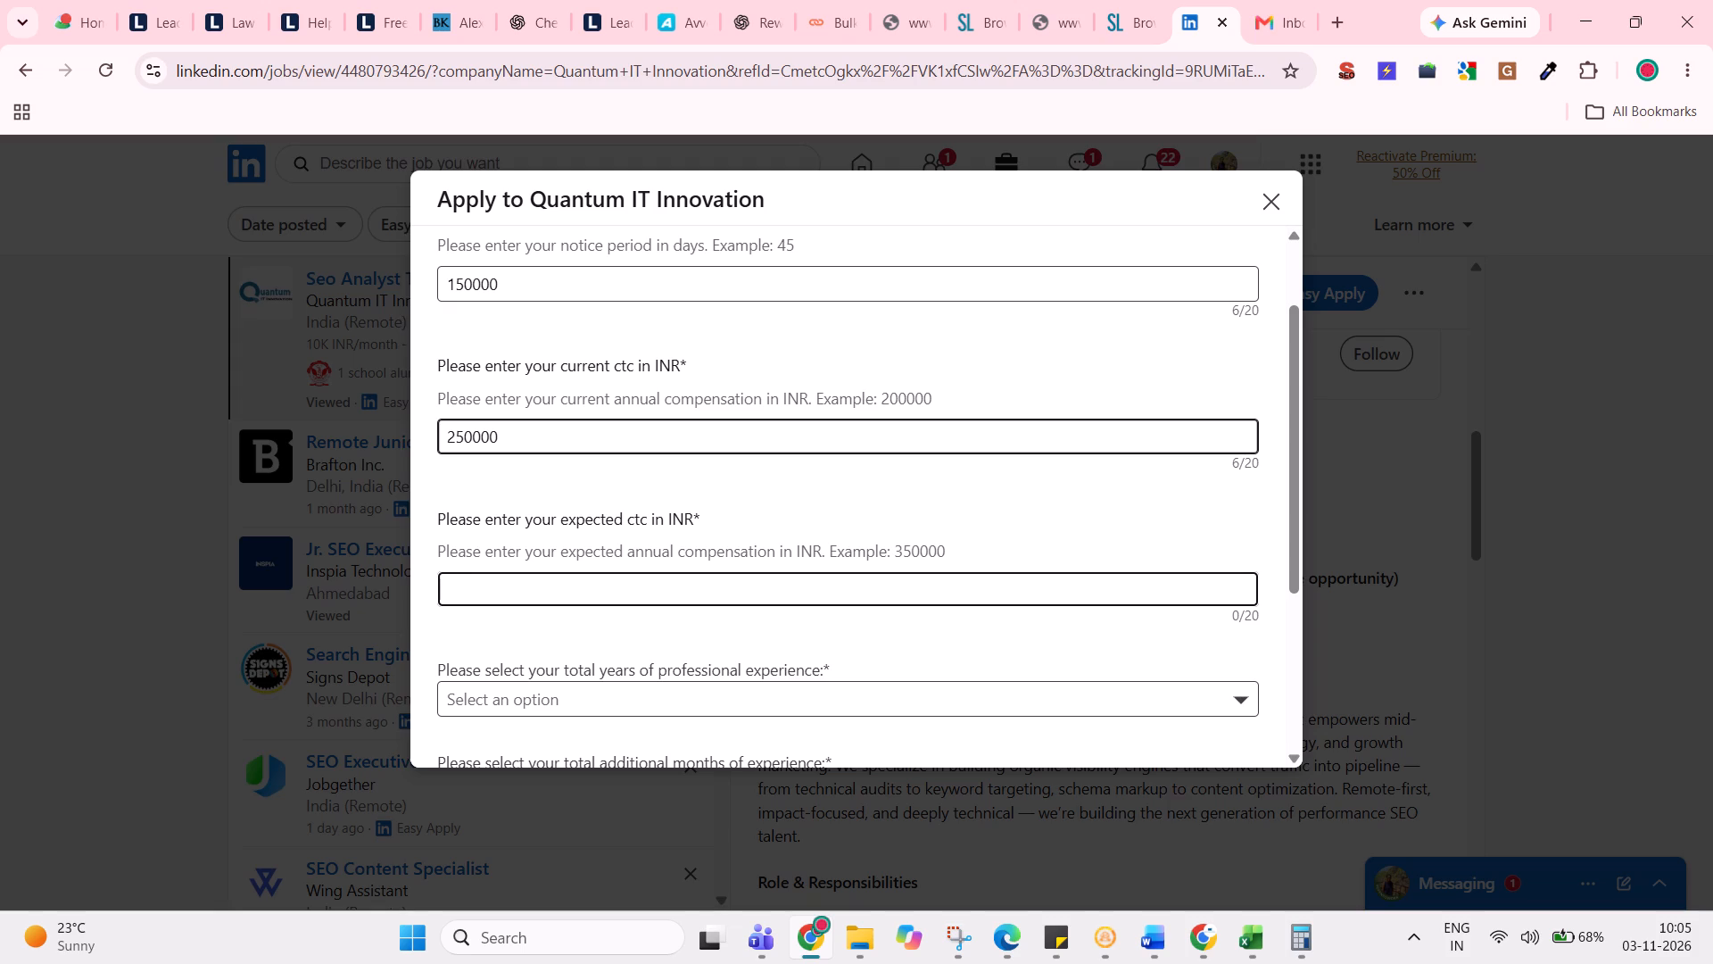
drag(513, 290, 499, 293)
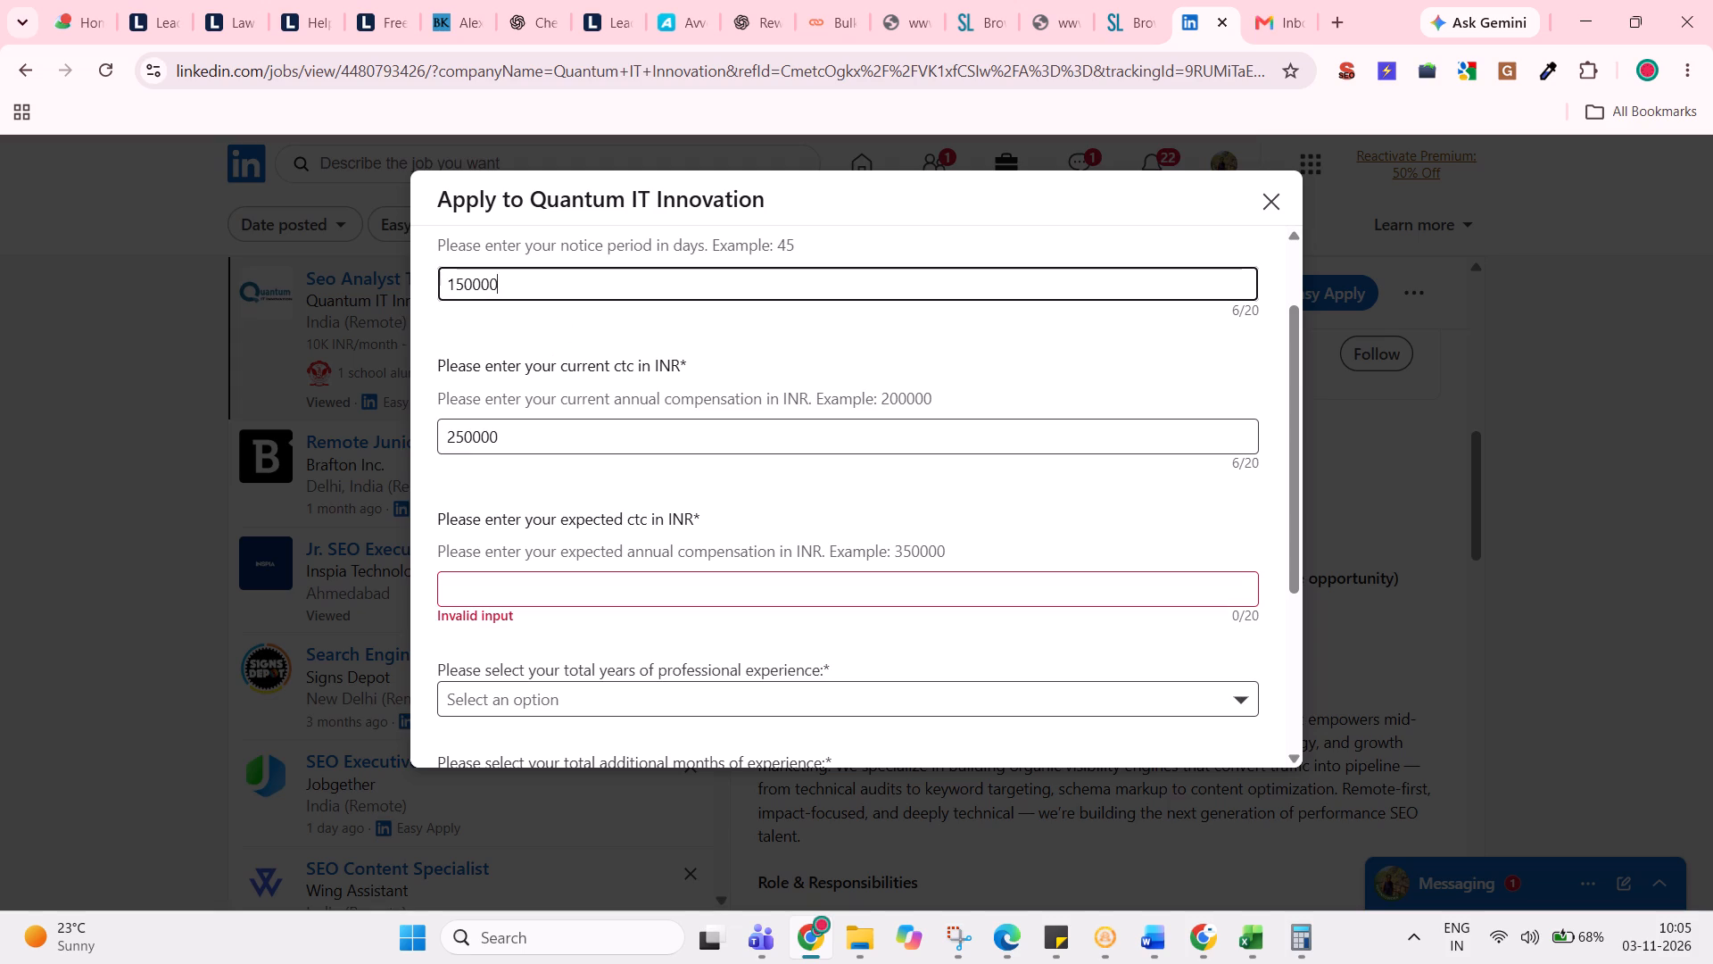
drag(499, 293, 429, 298)
text(45)
drag(448, 441, 453, 449)
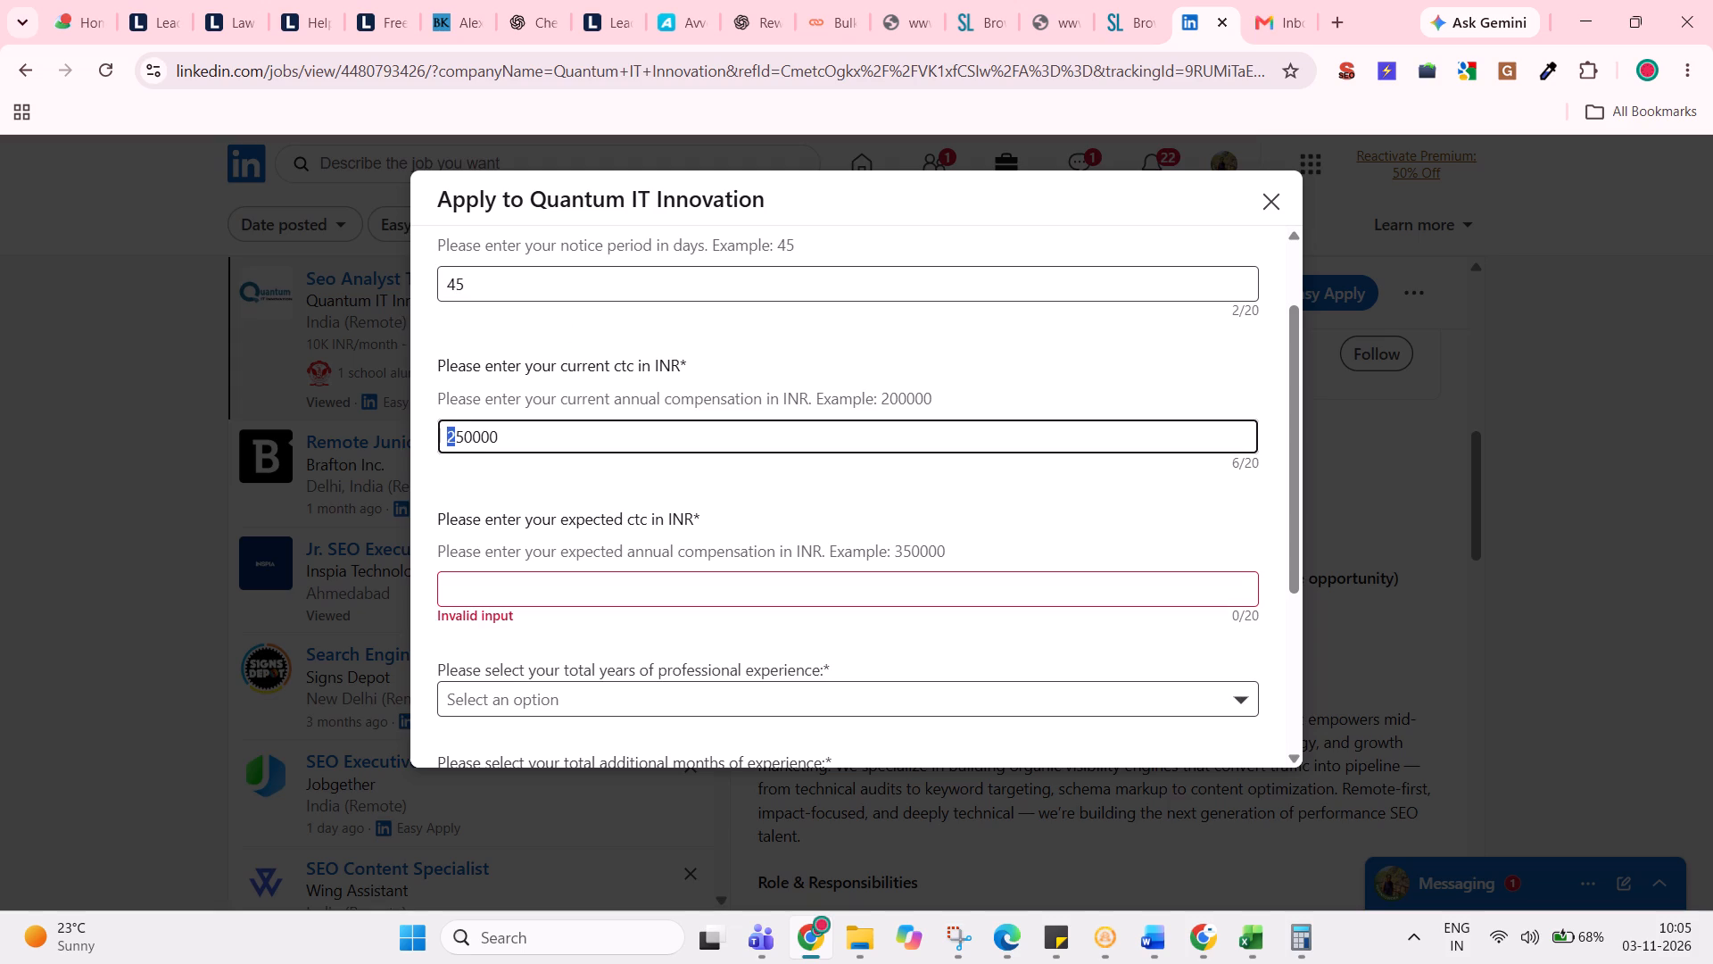
drag(453, 449, 454, 450)
key(1)
Fill in the expected CTC as 250000 INR, reusing the current CTC figure with its first digit changed.
drag(511, 436, 432, 435)
key(ctrl+c)
click(499, 597)
key(ctrl+v)
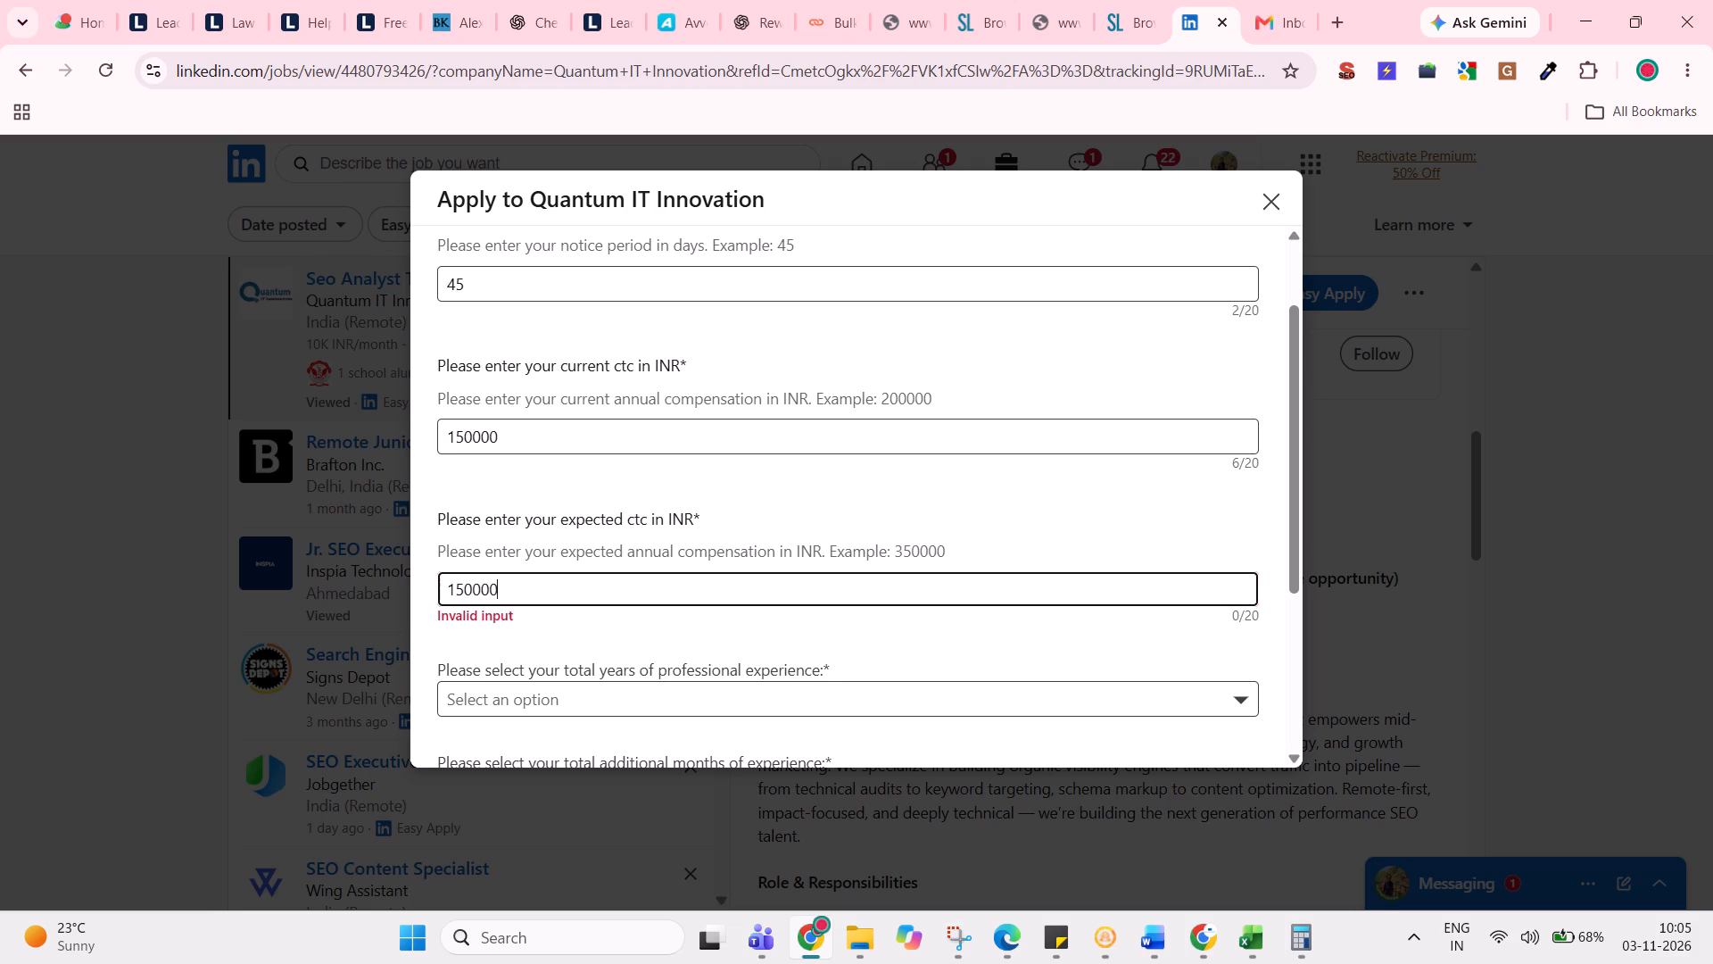
drag(451, 587, 440, 588)
key(2)
Open the choices for total years of professional experience.
scroll(440, 588, down, 1)
click(479, 590)
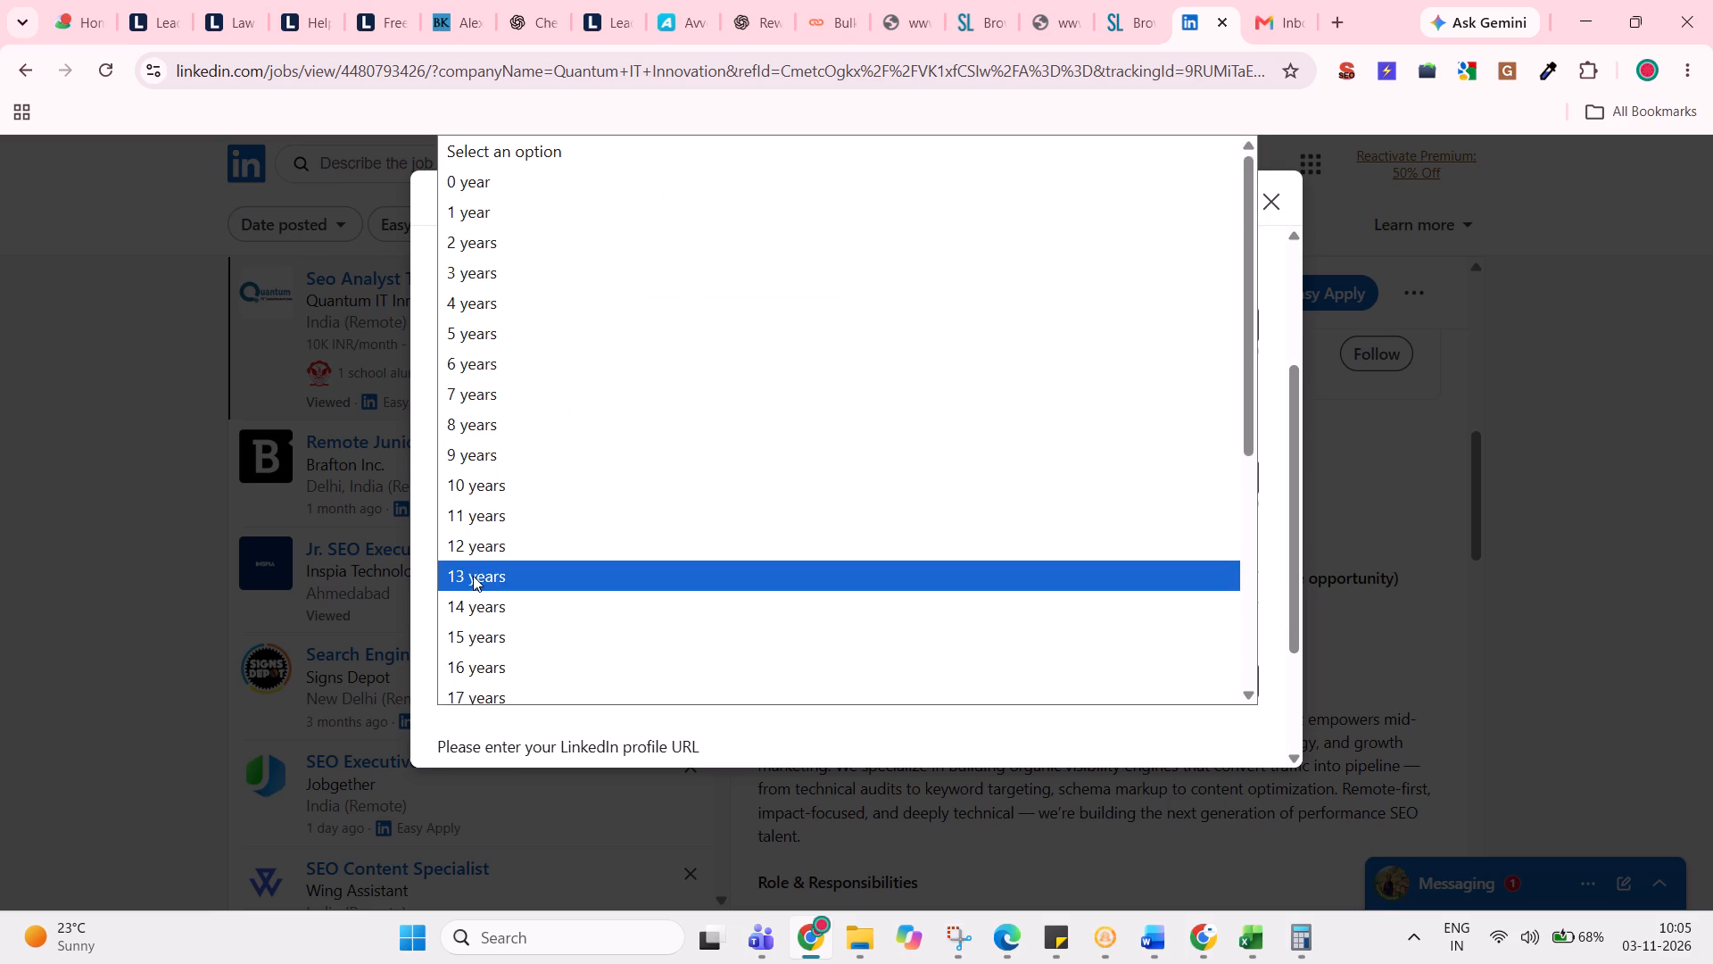